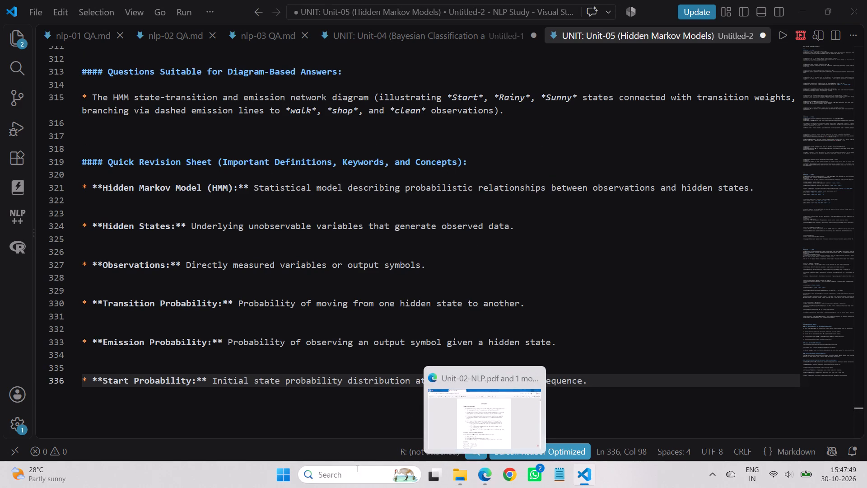
Launch the recently added Kuro app.
left_click(281, 472)
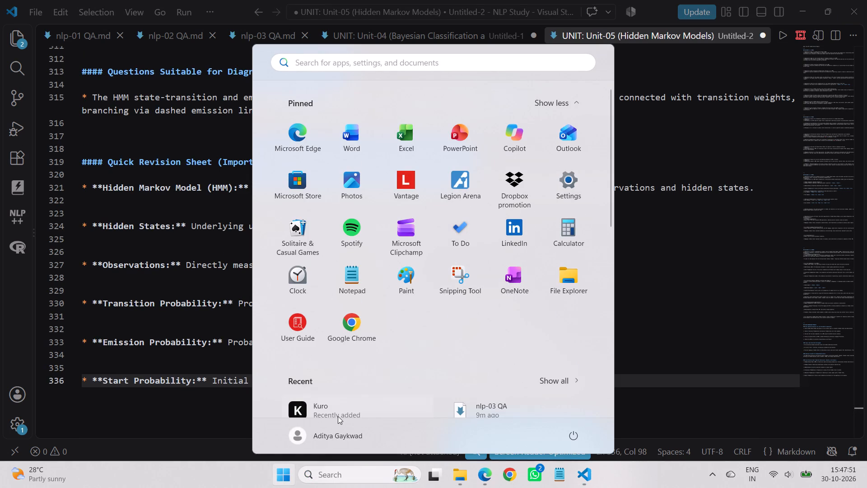
left_click(338, 416)
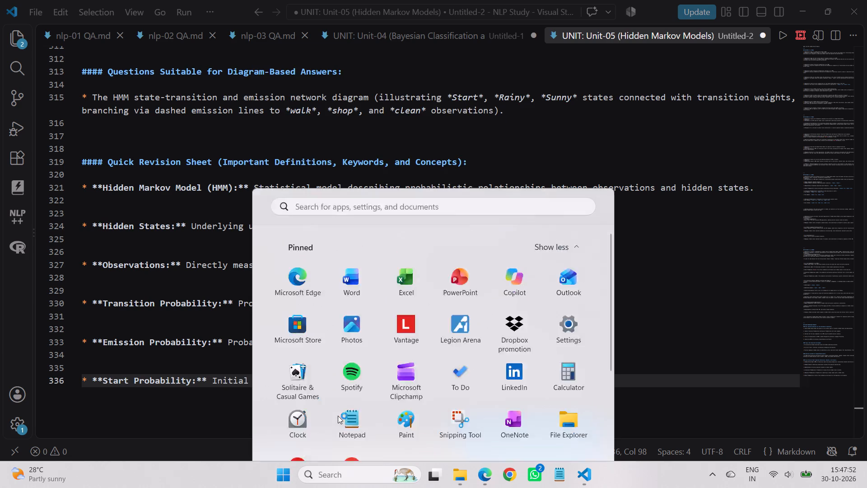
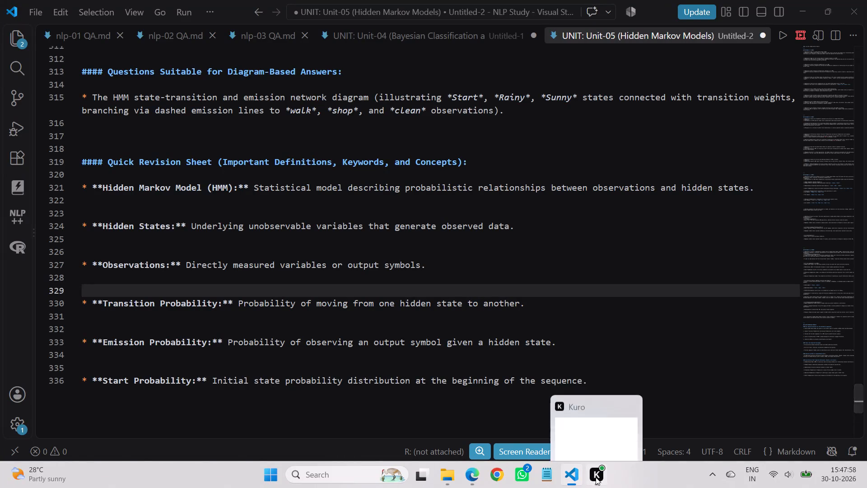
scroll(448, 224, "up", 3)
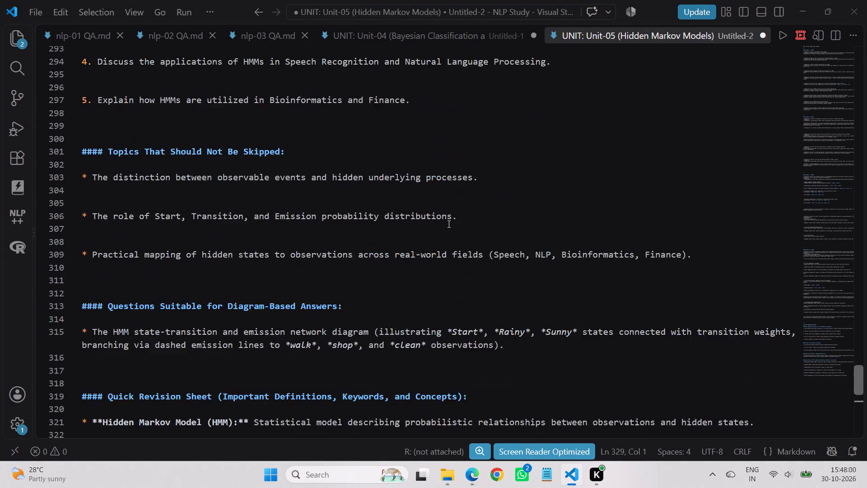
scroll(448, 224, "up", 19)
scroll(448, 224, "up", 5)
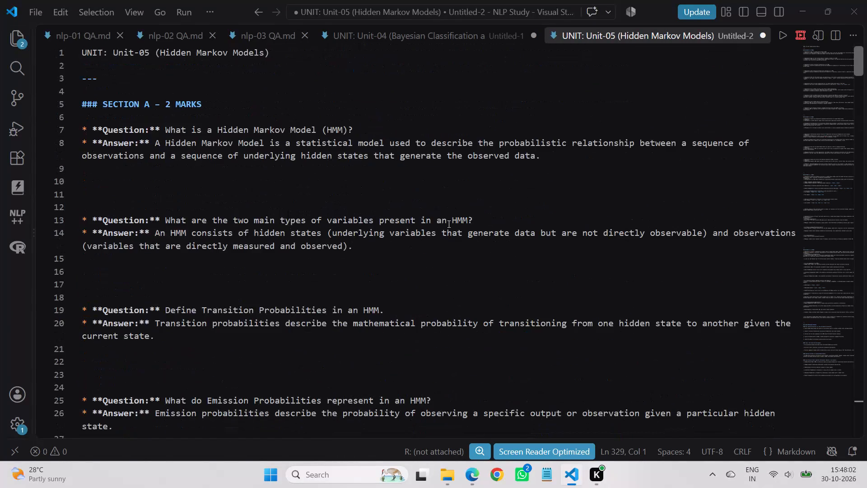
In the Unit-04 file's Section A, reduce the gap before the question on stating Bayes' Theorem to one blank line.
left_click(478, 33)
scroll(360, 234, "up", 9)
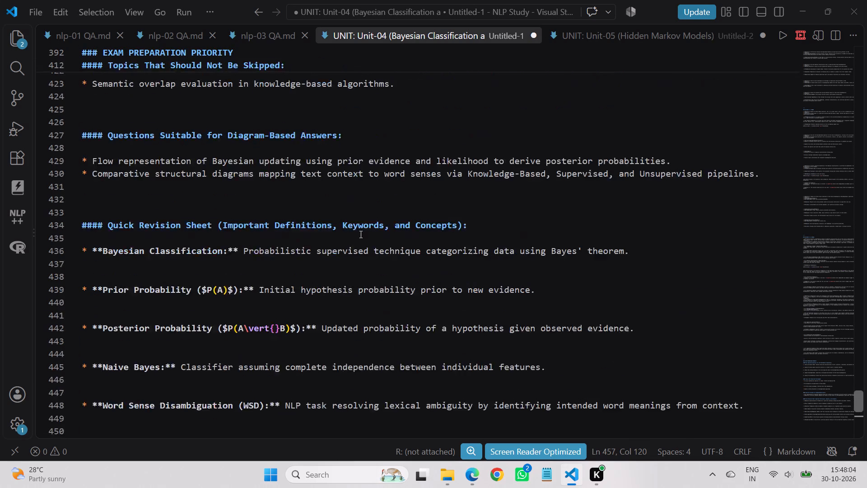
scroll(360, 234, "up", 16)
scroll(360, 234, "up", 17)
scroll(360, 234, "up", 11)
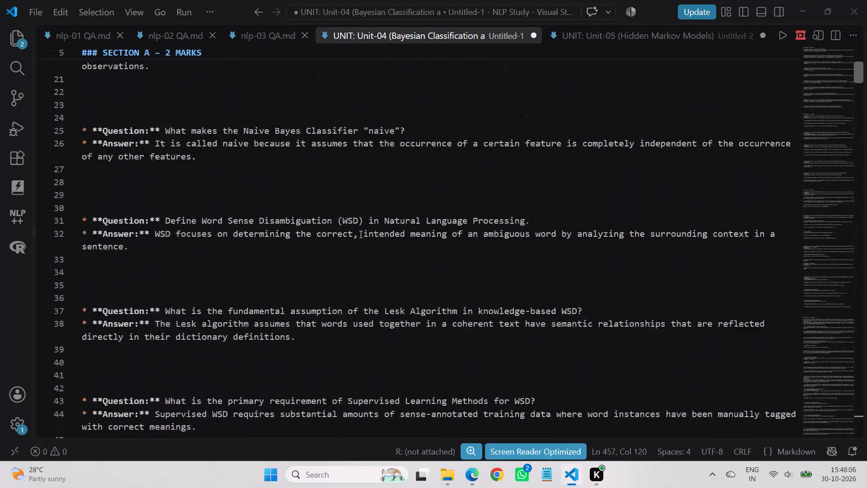
scroll(360, 234, "up", 18)
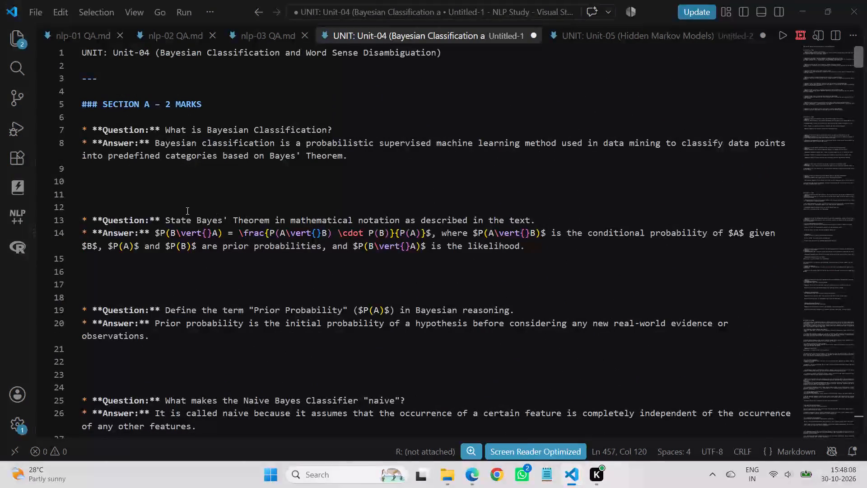
left_click(162, 210)
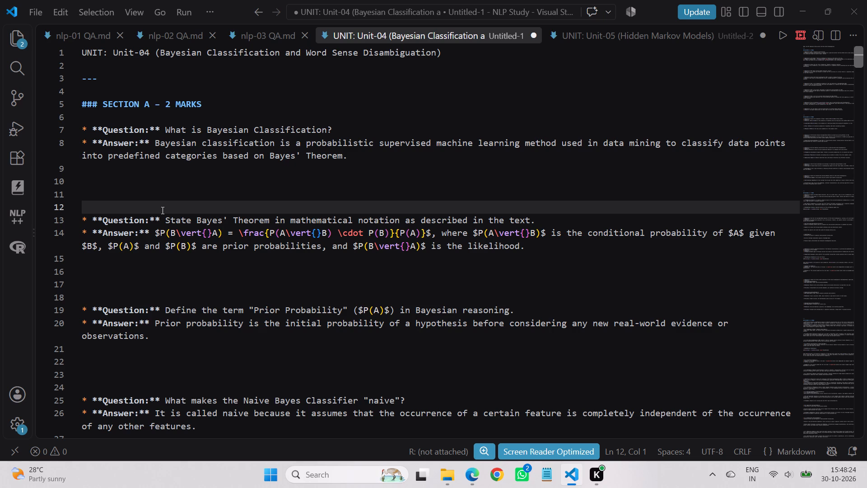
key("BackSpace")
key("BackSpace")
key("BackSpace")
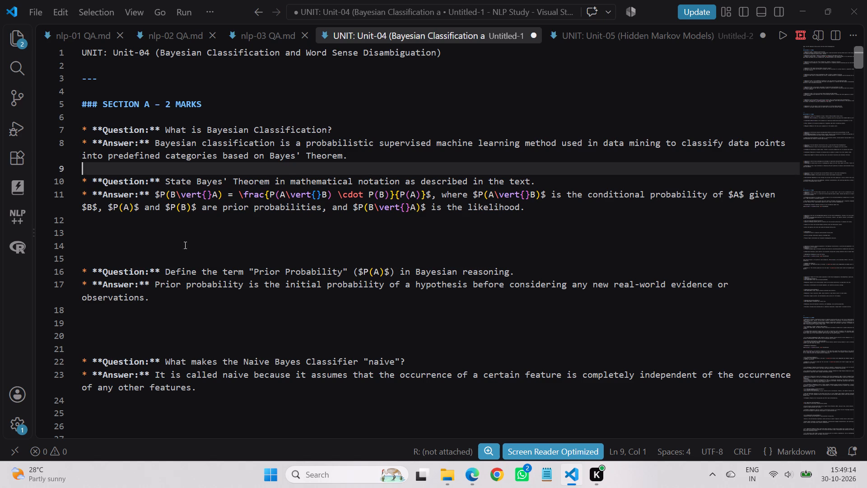
Reduce the gaps before the "Prior Probability" and Naive Bayes "naive" questions to one blank line each.
left_click(182, 258)
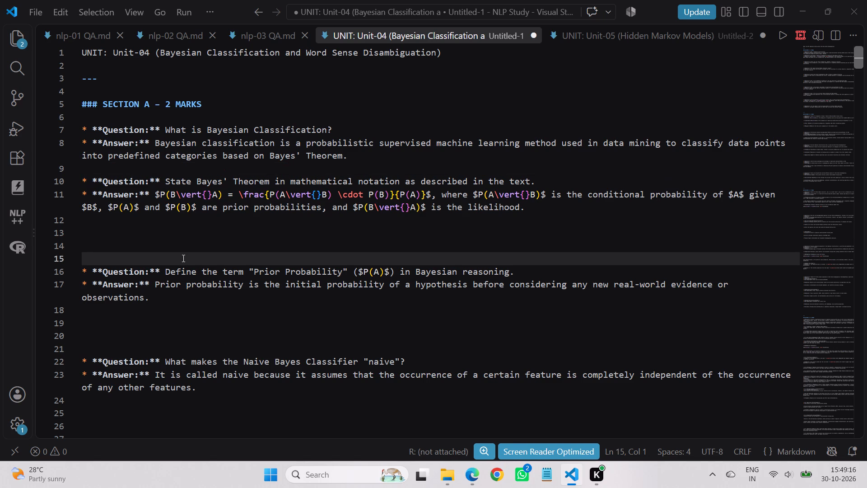
key("BackSpace")
key("BackSpace")
key("BackSpace")
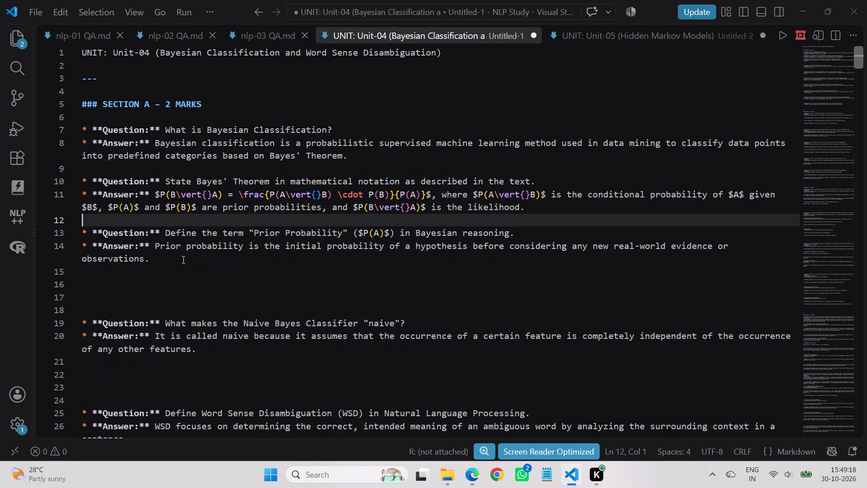
left_click(182, 316)
key("BackSpace")
key("BackSpace")
key("BackSpace")
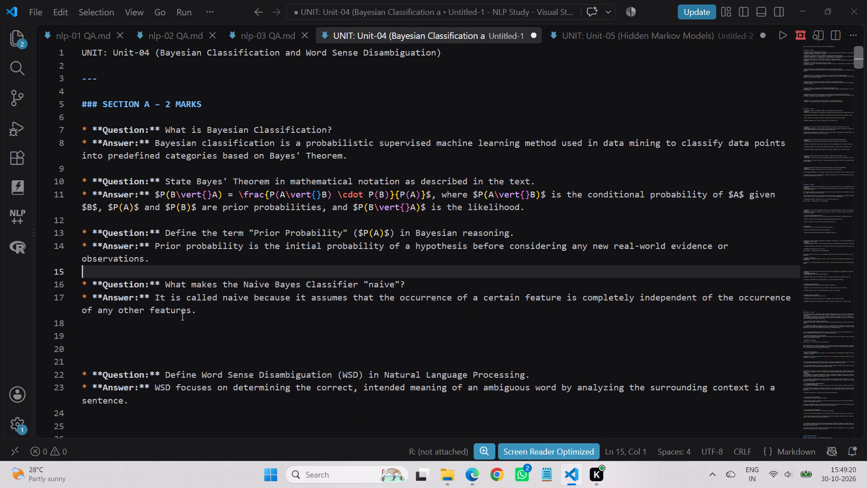
Reduce the gap before the "Define Word Sense Disambiguation (WSD)" question to one blank line.
key("Down")
key("Down")
key("Down")
key("Down")
key("Down")
key("Down")
key("Down")
key("BackSpace")
key("BackSpace")
key("BackSpace")
Reduce the gap before the question on the Lesk Algorithm's fundamental assumption to one blank line.
key("Down")
key("Down")
key("Down")
key("Down")
key("Down")
key("Down")
key("Down")
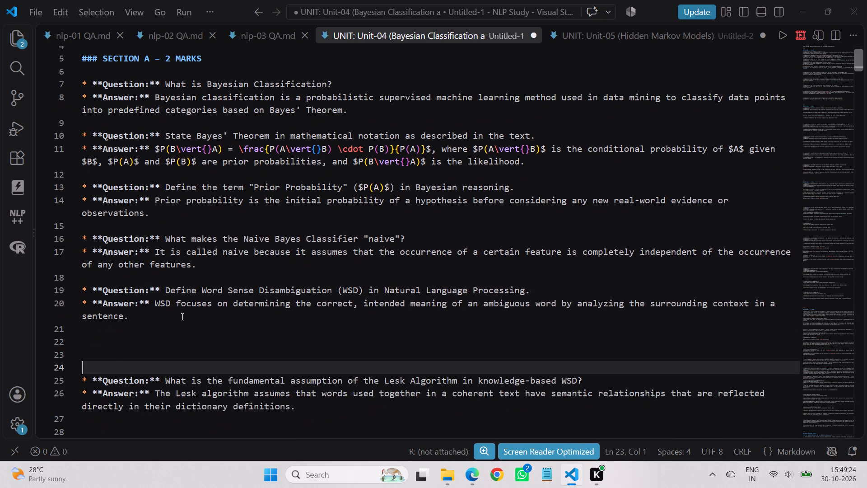
key("BackSpace")
key("BackSpace")
key("BackSpace")
Reduce the gap before the question on the primary requirement of Supervised Learning Methods to one blank line.
key("Down")
key("Down")
key("Down")
key("Down")
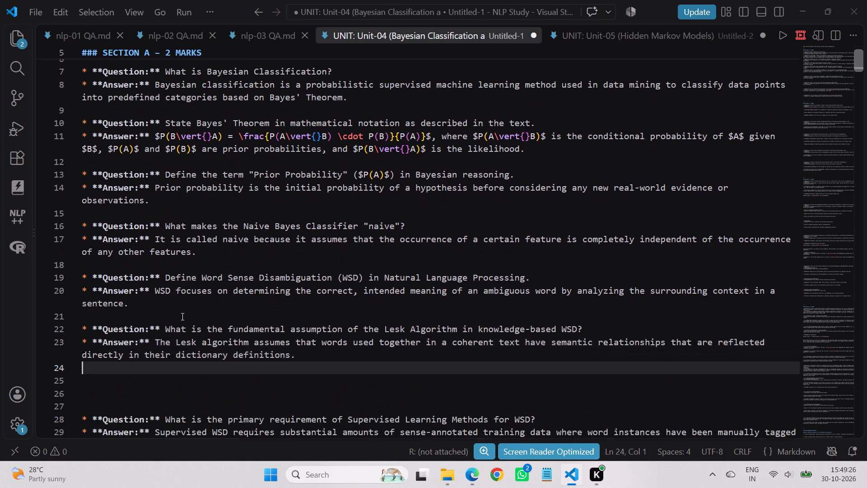
key("Down")
key("Down")
key("Down")
key("BackSpace")
key("BackSpace")
key("BackSpace")
Reduce the gap before the question on the core principle behind Unsupervised WSD methods to one blank line.
key("Down")
key("Down")
key("Down")
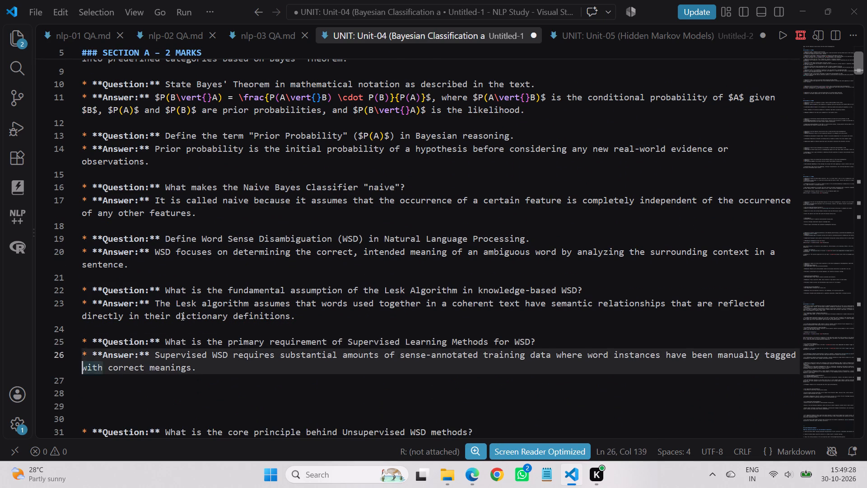
key("Down")
key("Down")
key("Down")
key("Down")
key("BackSpace")
key("BackSpace")
key("BackSpace")
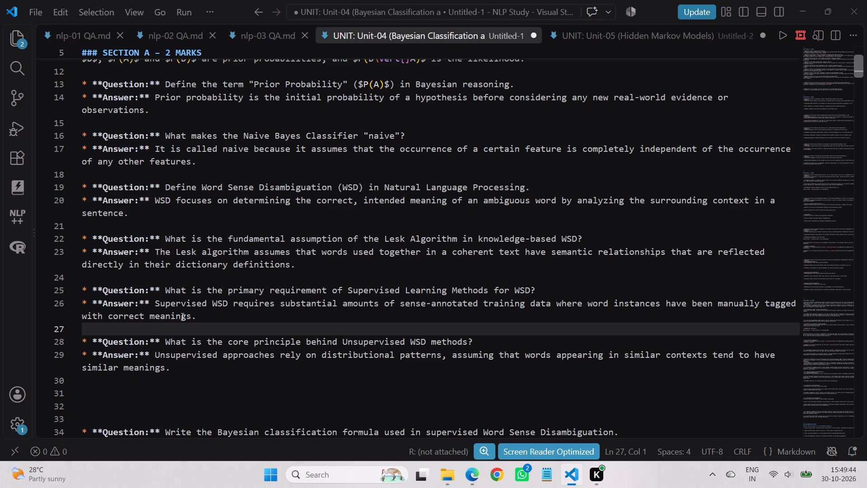
Reduce the gap before the question asking for the Bayesian classification formula to one blank line.
key("Down")
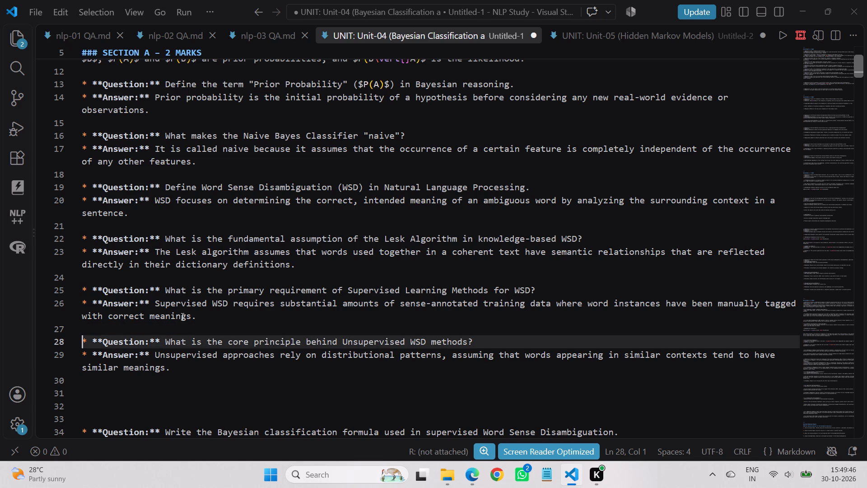
key("Down")
key("Down")
key("Down")
key("Down")
key("Down")
key("Down")
key("BackSpace")
key("BackSpace")
key("BackSpace")
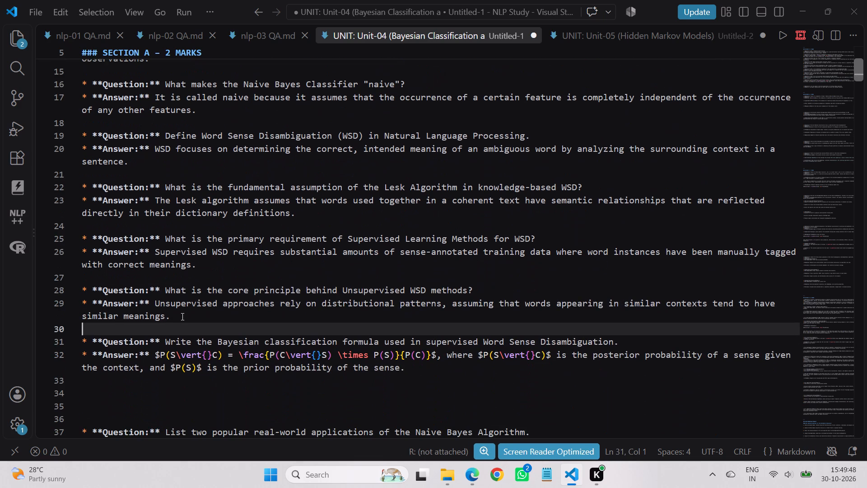
Reduce the gap before the question on two popular applications of the Naive Bayes Algorithm to one blank line.
key("Down")
key("Down")
key("Down")
key("Down")
key("Down")
key("Down")
key("Down")
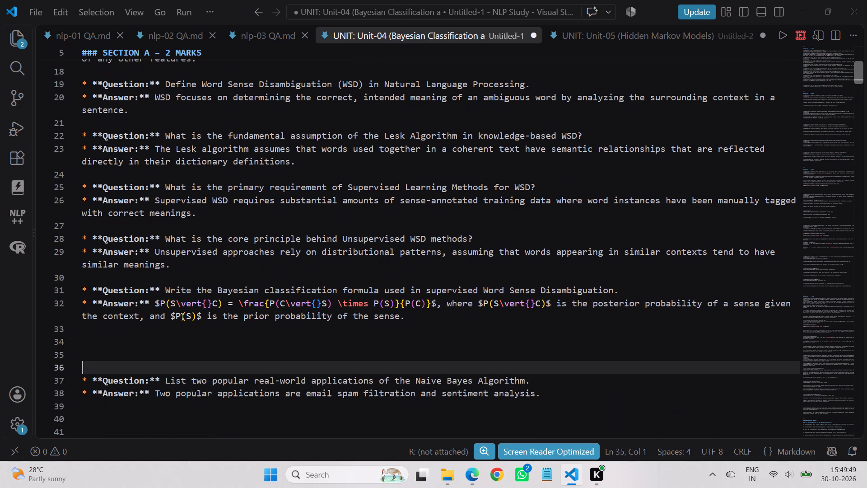
key("BackSpace")
key("BackSpace")
key("BackSpace")
Reduce the gap between the last Section A answer and the divider line to one blank line.
key("Down")
key("Down")
key("Down")
key("Down")
key("Down")
key("Down")
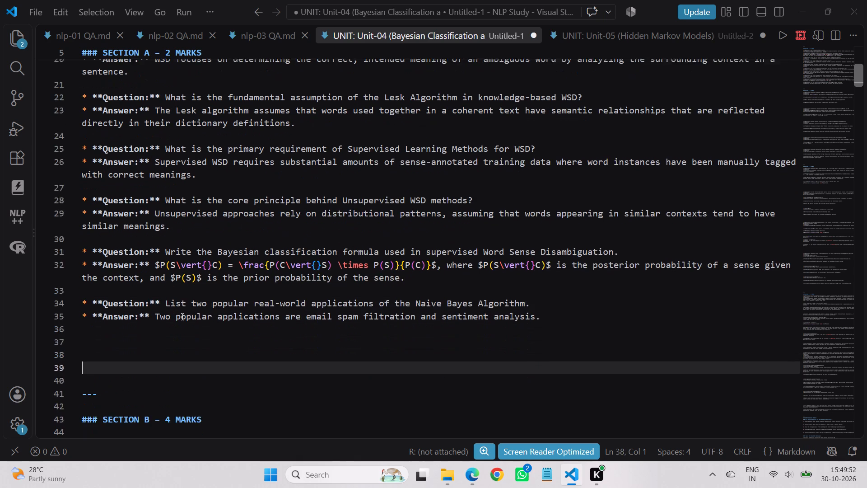
key("Down")
key("Down")
key("Up")
key("BackSpace")
key("BackSpace")
key("BackSpace")
key("BackSpace")
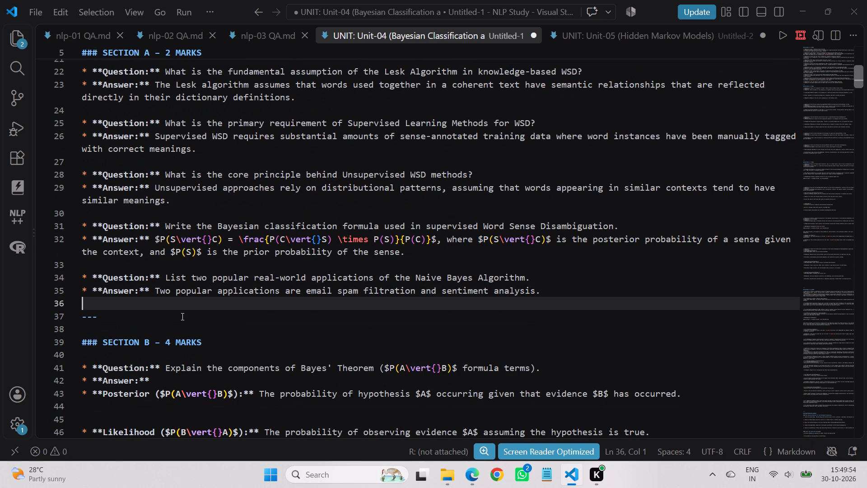
In Section B's Bayes' Theorem answer, remove the blank lines between the Posterior and Likelihood bullets.
key("Down")
key("Down")
key("Down")
key("Down")
key("Down")
key("Down")
key("Down")
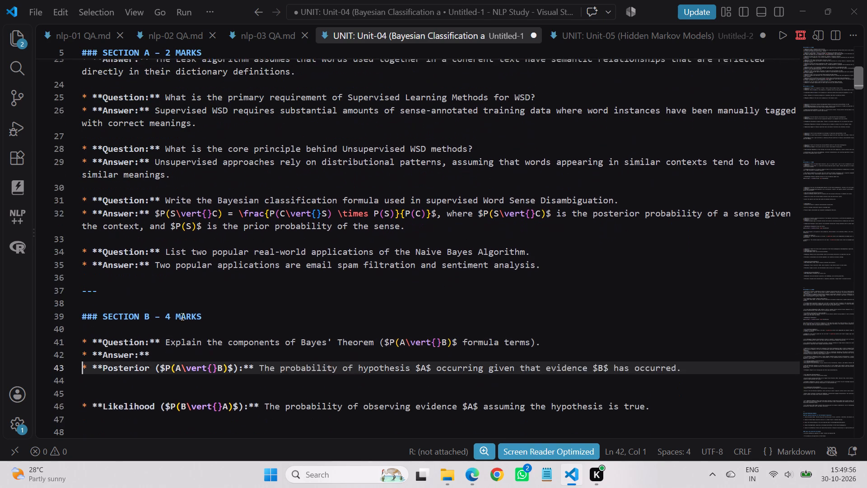
key("Down")
key("Down")
key("Down")
key("Up")
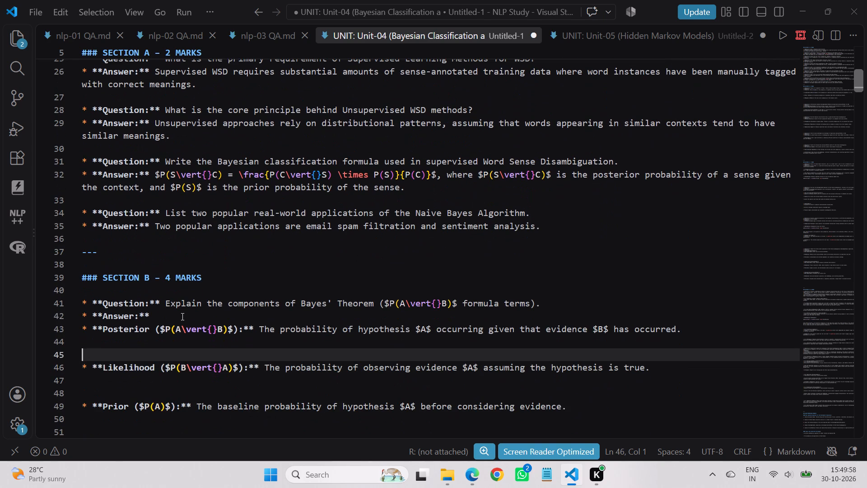
key("Down")
key("BackSpace")
key("BackSpace")
Remove the blank lines around the Prior bullet so Likelihood, Prior and Marginal sit on consecutive lines.
key("Down")
key("Down")
key("Down")
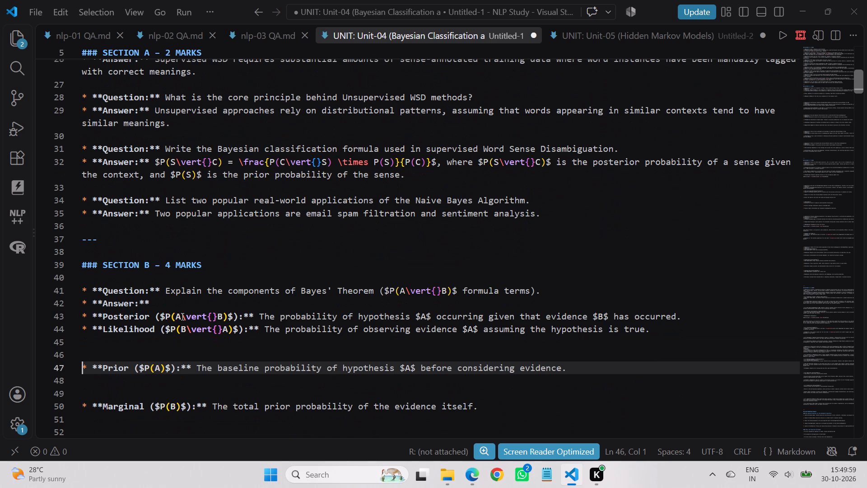
key("BackSpace")
key("BackSpace")
key("Down")
key("Down")
key("Down")
key("BackSpace")
key("BackSpace")
Reduce the gap before the question differentiating Knowledge-Based and Supervised Learning Methods to two blank lines.
key("Down")
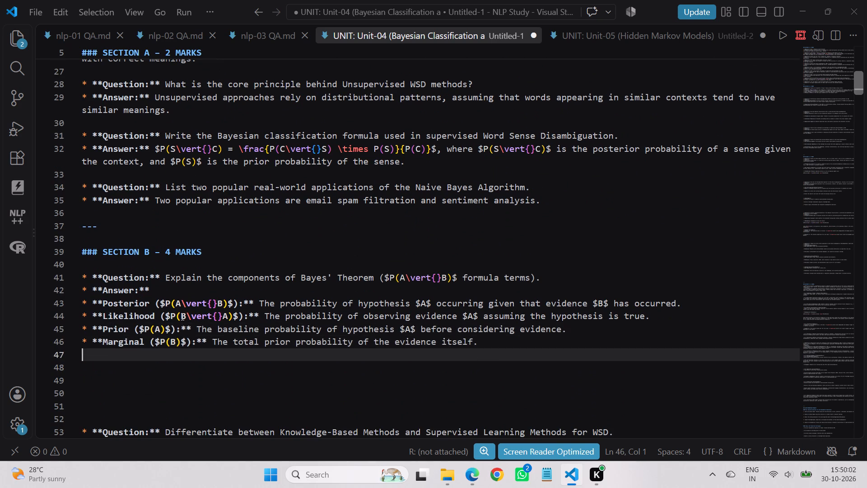
key("Down")
key("Down")
key("Down")
key("Down")
key("Down")
key("BackSpace")
key("BackSpace")
key("BackSpace")
key("BackSpace")
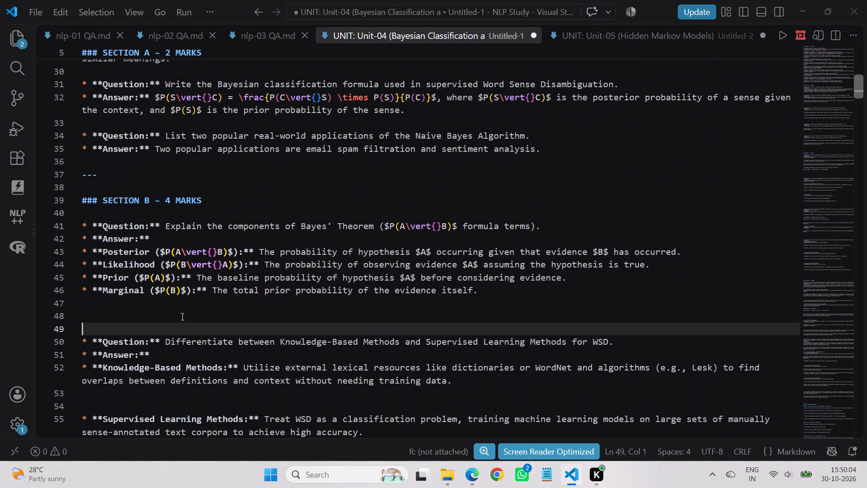
key("BackSpace")
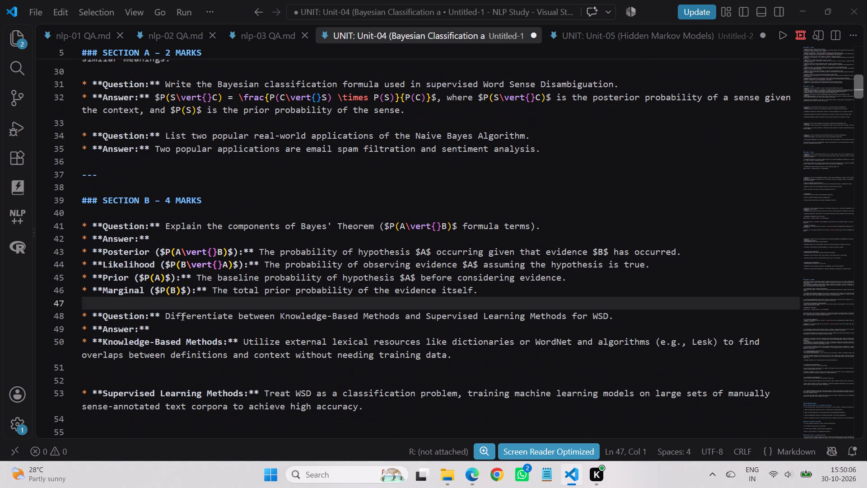
key("ctrl+z")
Remove the blank lines between the Knowledge-Based Methods and Supervised Learning Methods bullets.
key("Down")
key("Down")
key("Down")
key("Down")
key("Down")
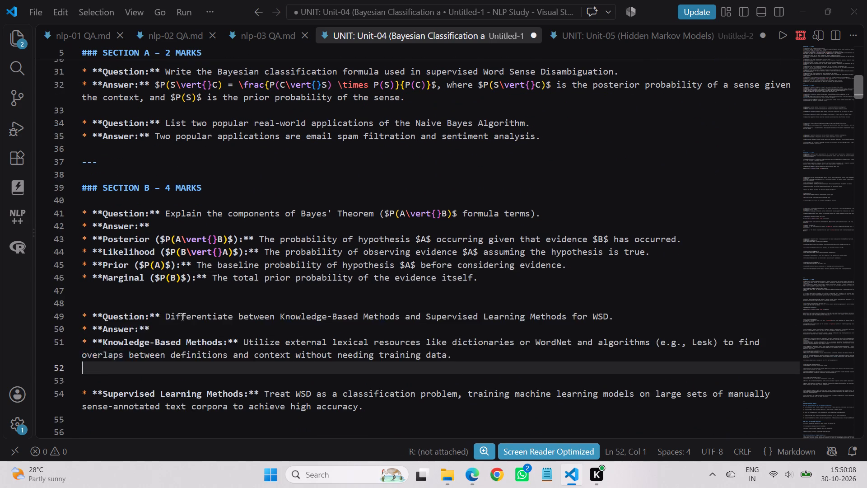
key("Down")
key("Down")
key("BackSpace")
key("BackSpace")
Reduce the gap before the question on how Bayesian Classification helps supervised Word Sense Disambiguation to two blank lines.
key("Down")
key("Down")
key("Down")
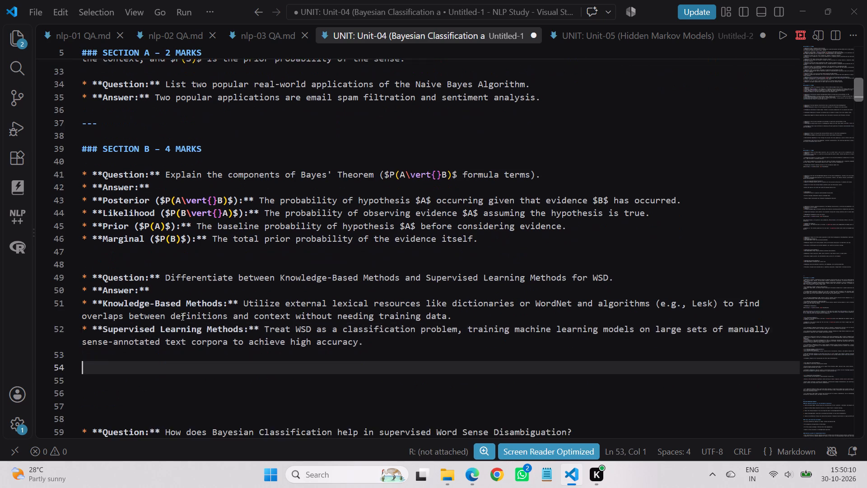
key("Down")
key("Down")
key("Down")
key("Down")
key("BackSpace")
key("BackSpace")
key("BackSpace")
key("BackSpace")
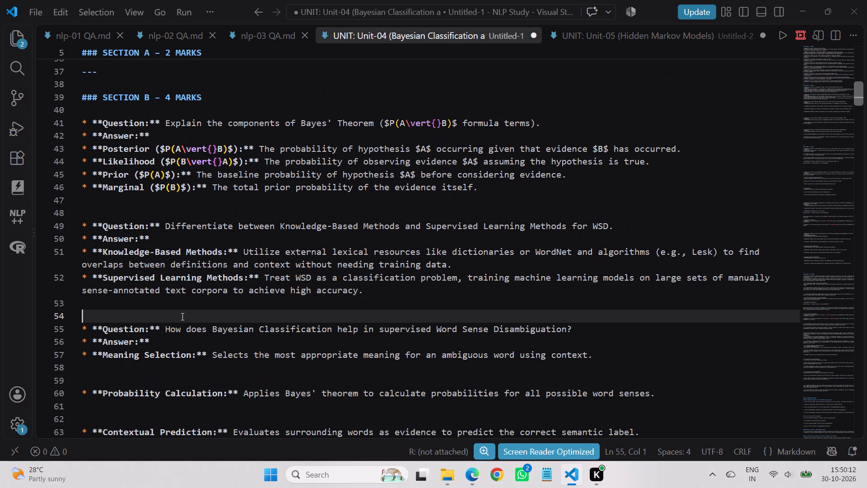
Remove the blank lines around the Probability Calculation bullet so Meaning Selection, Probability Calculation and Contextual Prediction sit on consecutive lines.
key("Down")
key("Down")
key("Down")
key("Down")
key("Down")
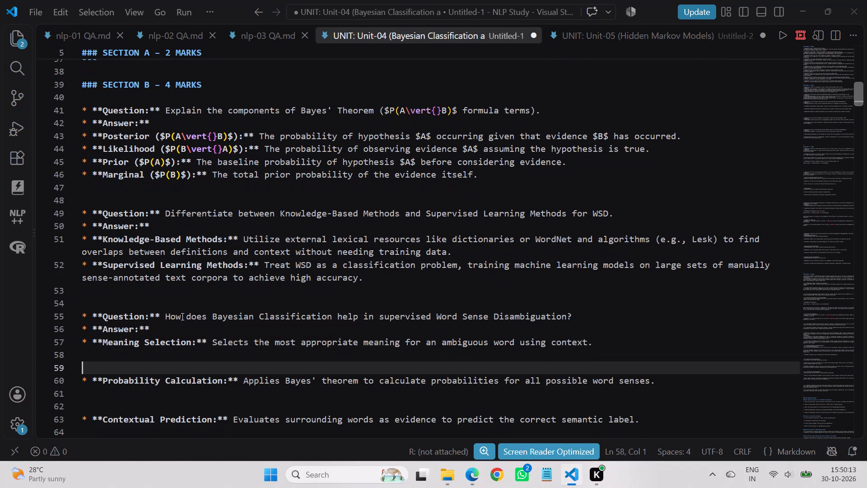
key("Down")
key("BackSpace")
key("BackSpace")
key("Down")
key("Down")
key("Down")
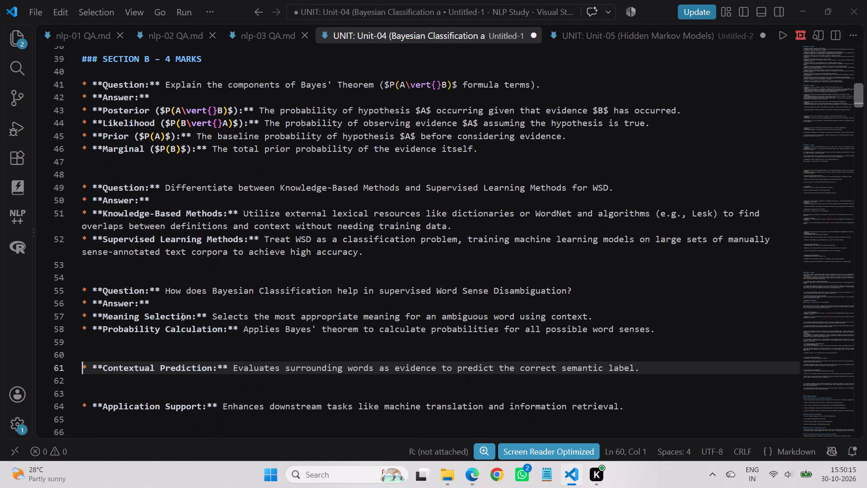
key("BackSpace")
key("BackSpace")
Reduce the gap between the Contextual Prediction and Application Support bullets to one blank line.
key("Down")
key("Down")
key("Down")
key("BackSpace")
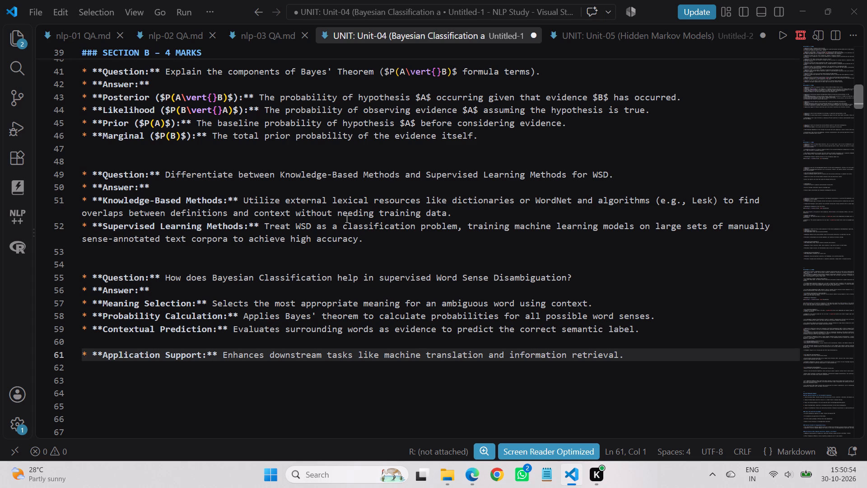
Reduce the gap before the question on the main advantages and challenges of Supervised Learning Methods to two blank lines.
key("Down")
key("Down")
key("Down")
key("Down")
key("Down")
key("Down")
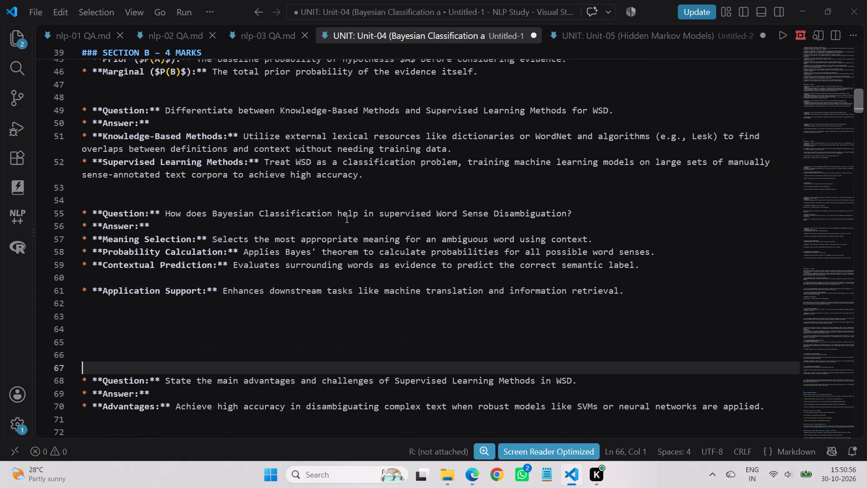
key("BackSpace")
key("BackSpace")
key("BackSpace")
key("BackSpace")
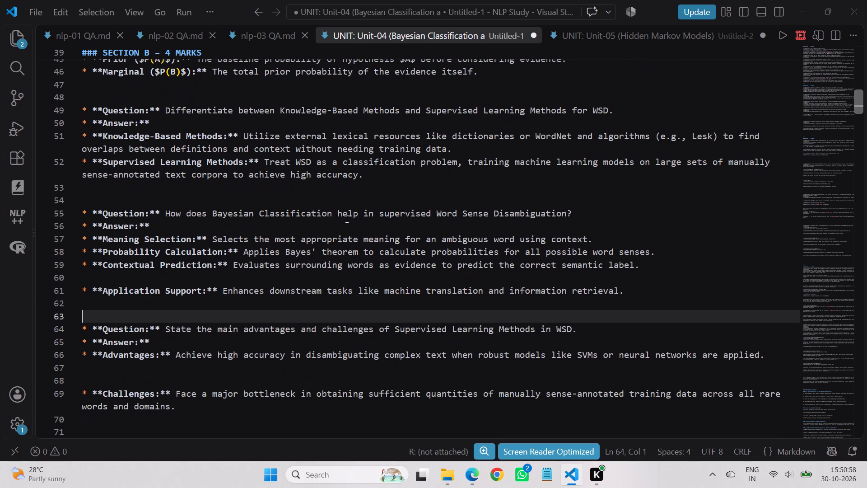
key("BackSpace")
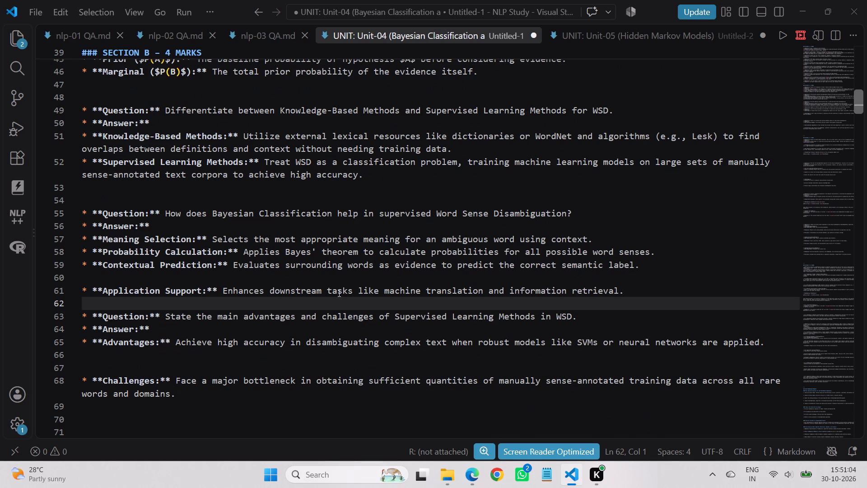
key("ctrl+z")
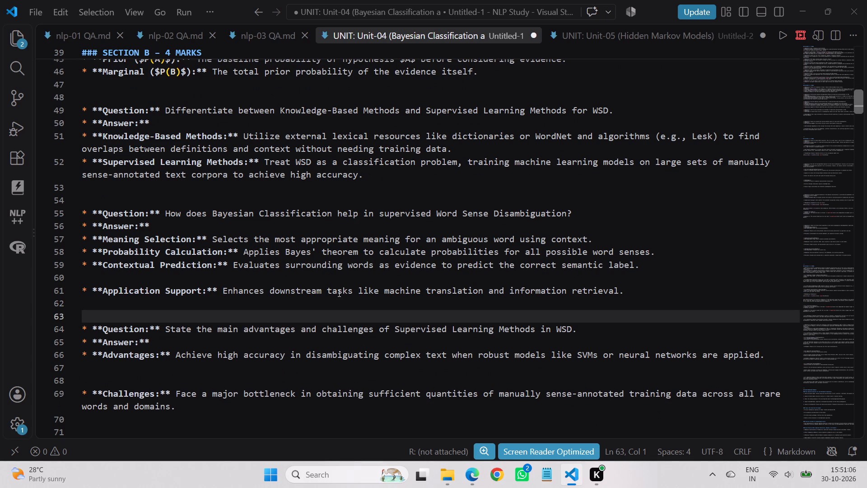
Remove the remaining blank line between the Contextual Prediction and Application Support bullets.
left_click(312, 283)
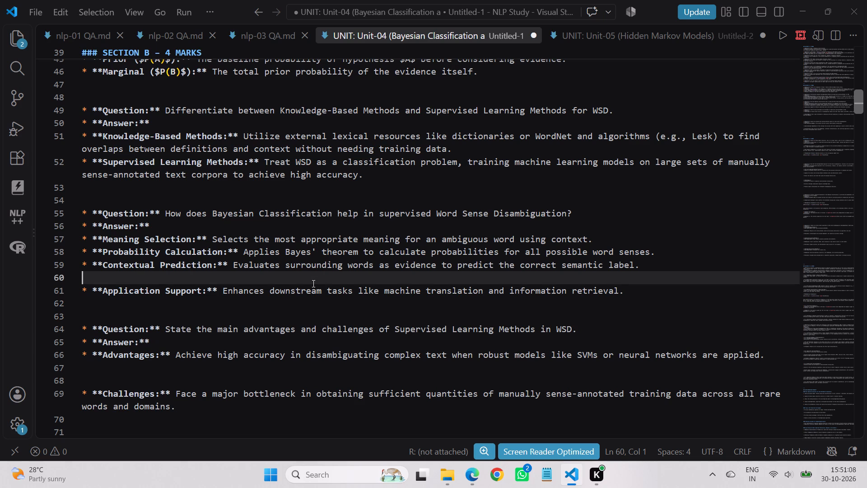
key("BackSpace")
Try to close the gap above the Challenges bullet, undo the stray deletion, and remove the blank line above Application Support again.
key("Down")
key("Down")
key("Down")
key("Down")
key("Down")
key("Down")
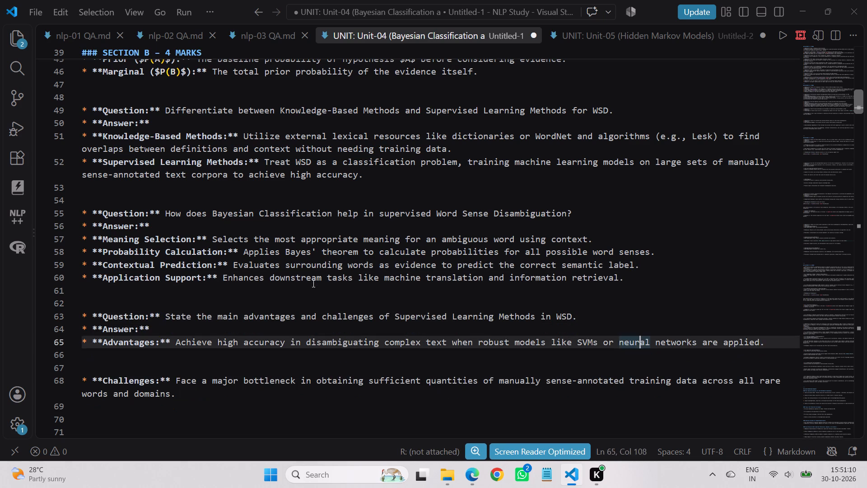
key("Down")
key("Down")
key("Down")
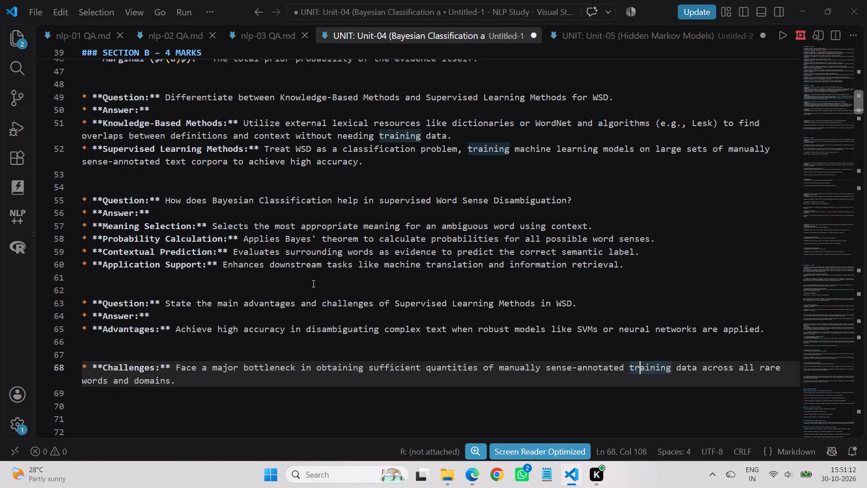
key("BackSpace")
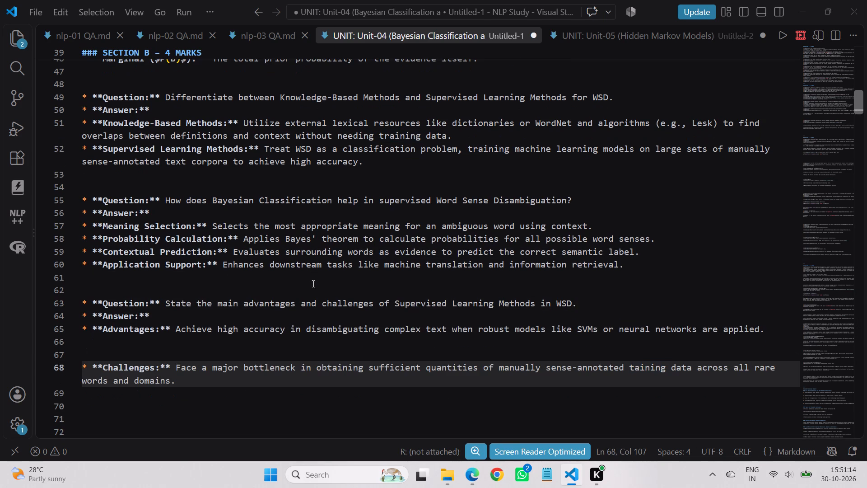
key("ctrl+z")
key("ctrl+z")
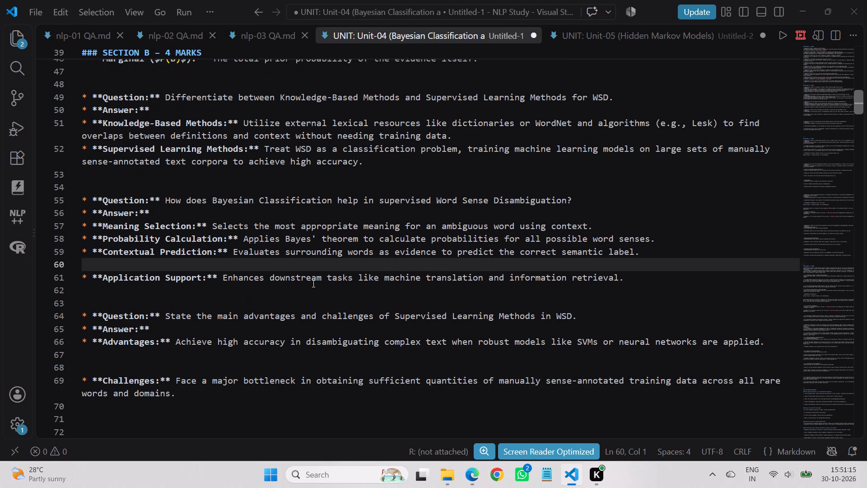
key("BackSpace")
Remove the blank lines between the Advantages and Challenges bullets.
key("Down")
key("Down")
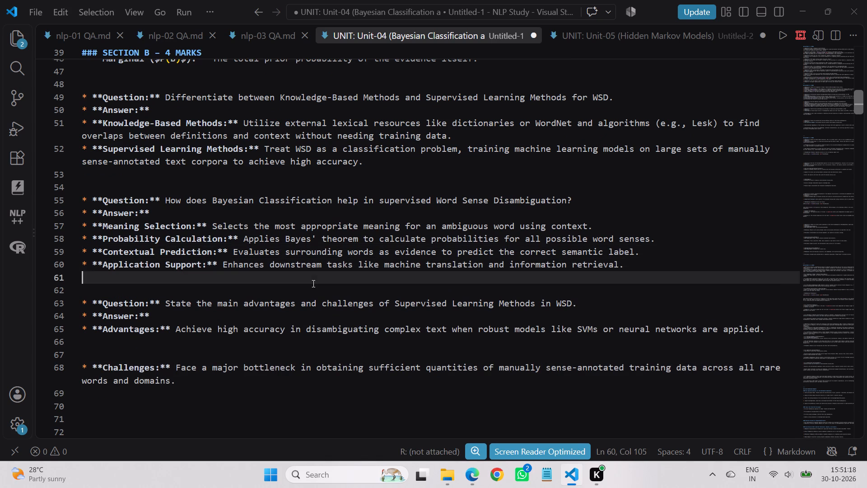
key("Down")
key("Down")
key("Down")
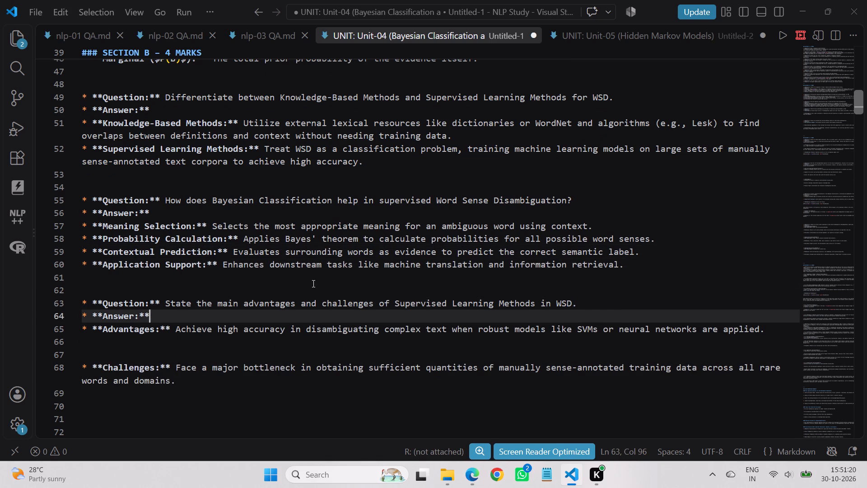
key("Down")
key("Down")
key("Down")
key("Down")
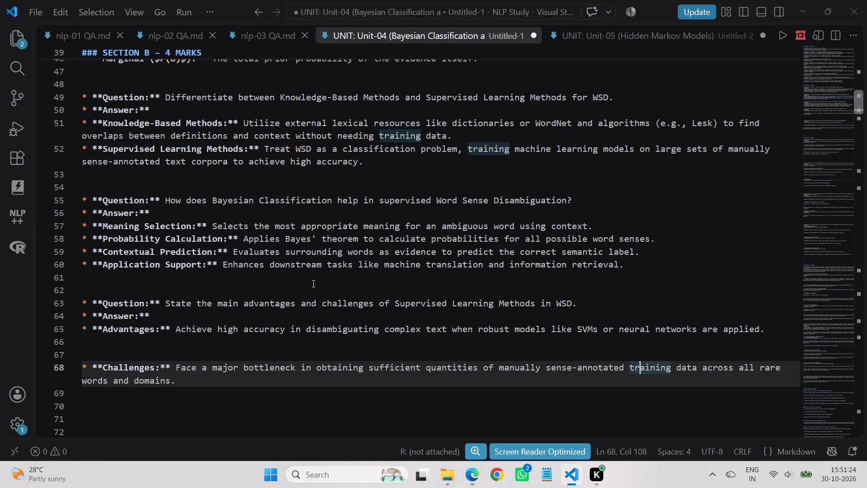
left_click(83, 362)
key("BackSpace")
key("BackSpace")
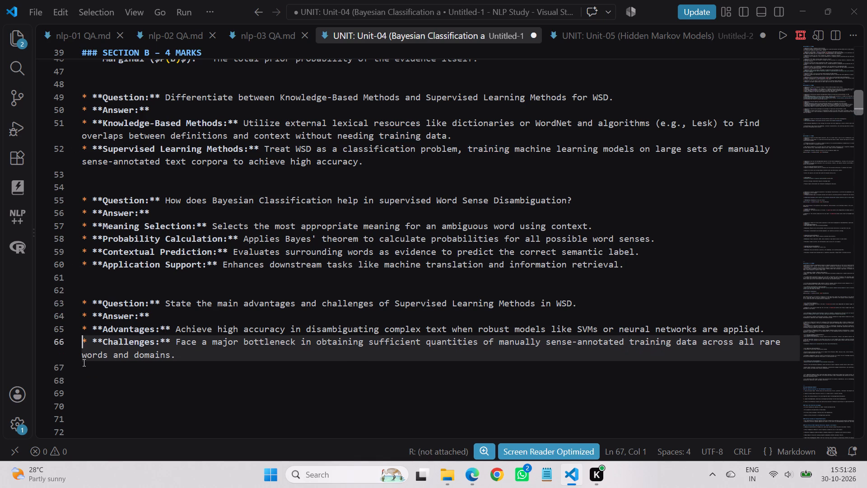
Reduce the gap before the question on how Unsupervised Learning Methods operate for Word Sense Disambiguation to two blank lines.
key("Down")
key("Down")
key("Down")
key("Down")
key("Down")
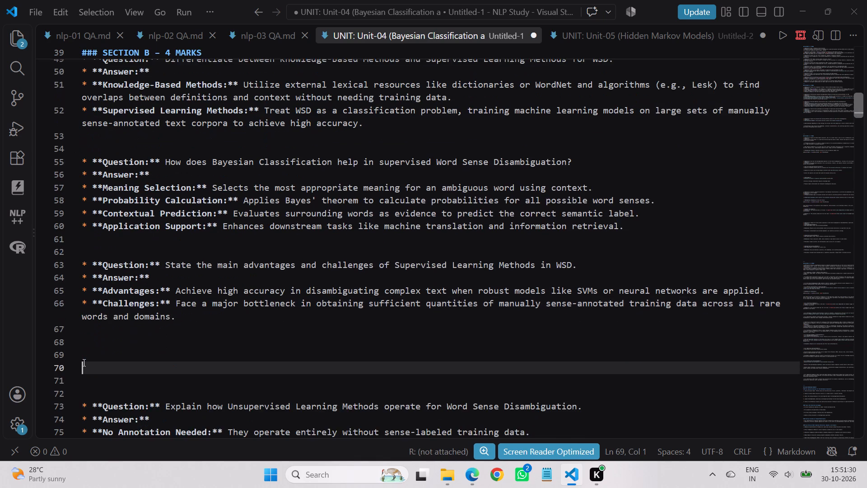
key("Down")
key("Down")
key("BackSpace")
key("BackSpace")
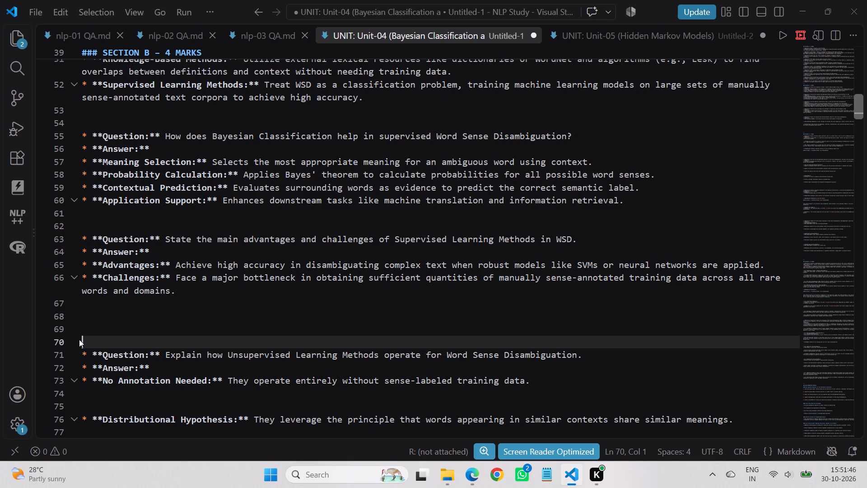
key("BackSpace")
key("BackSpace")
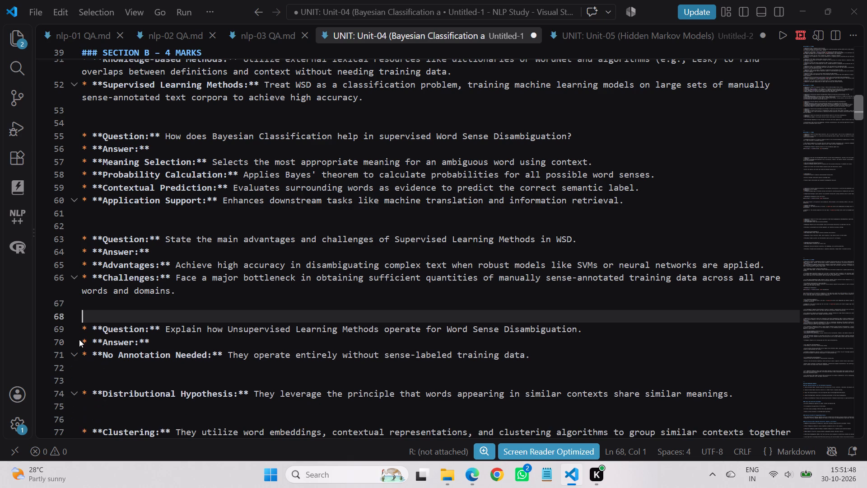
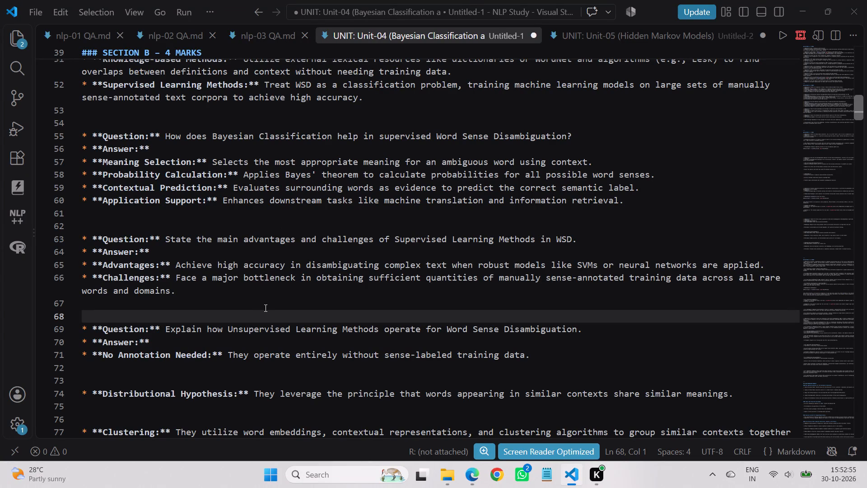
Remove the blank lines between the No Annotation Needed, Distributional Hypothesis and Clustering bullets.
key("Down")
key("Down")
key("Down")
key("Down")
key("Down")
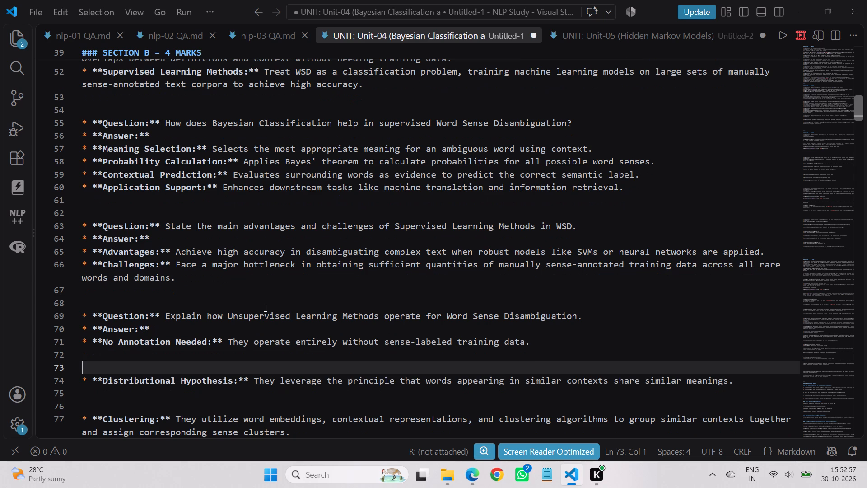
key("Down")
key("BackSpace")
key("BackSpace")
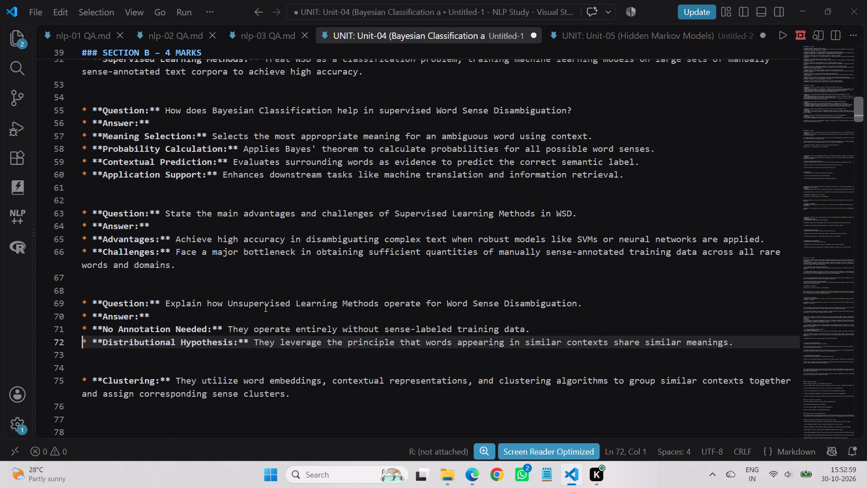
key("Down")
key("Down")
key("Down")
key("BackSpace")
key("BackSpace")
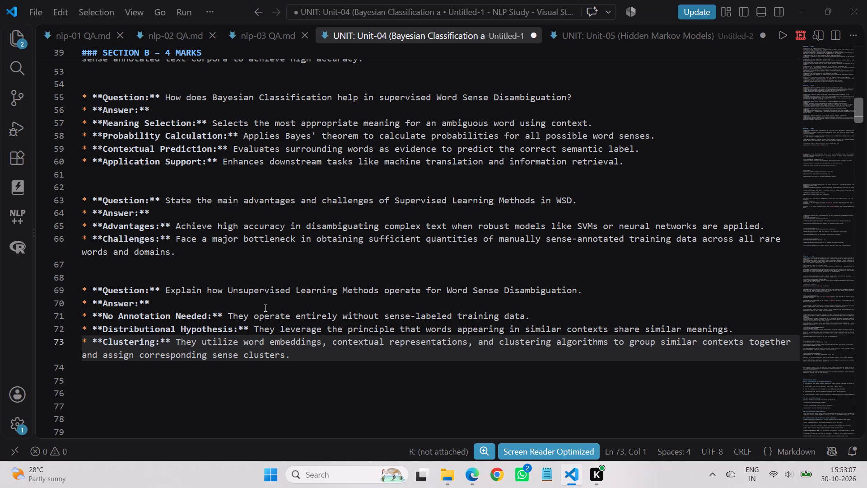
Reduce the gap between the Clustering bullet and the horizontal rule above Section C to one blank line.
key("Down")
key("Down")
key("Down")
key("Down")
key("Down")
key("Down")
key("Down")
key("Down")
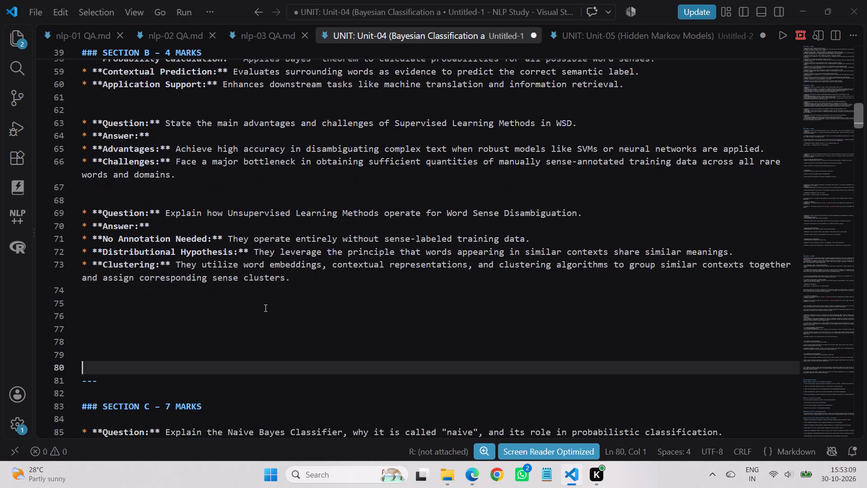
key("Down")
key("Up")
key("BackSpace")
key("BackSpace")
key("BackSpace")
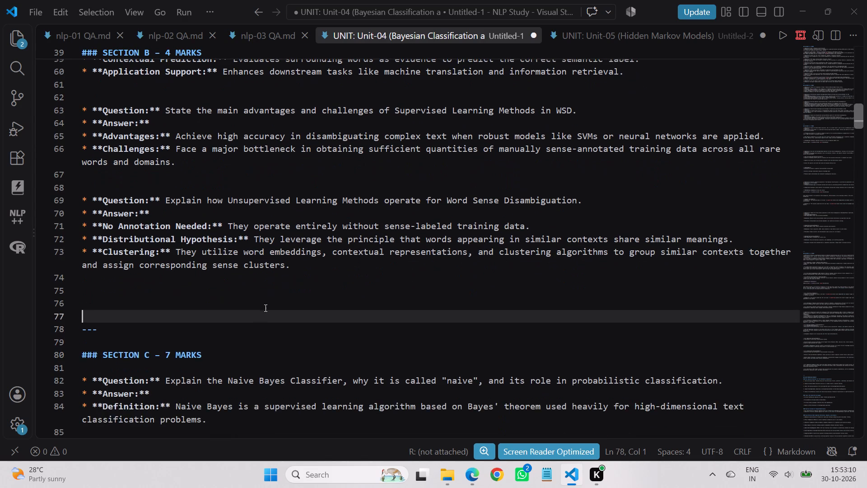
key("BackSpace")
key("BackSpace")
key("BackSpace")
Remove the blank lines between the Definition and Probabilistic Nature bullets in the first Section C answer.
key("Down")
key("Down")
key("Down")
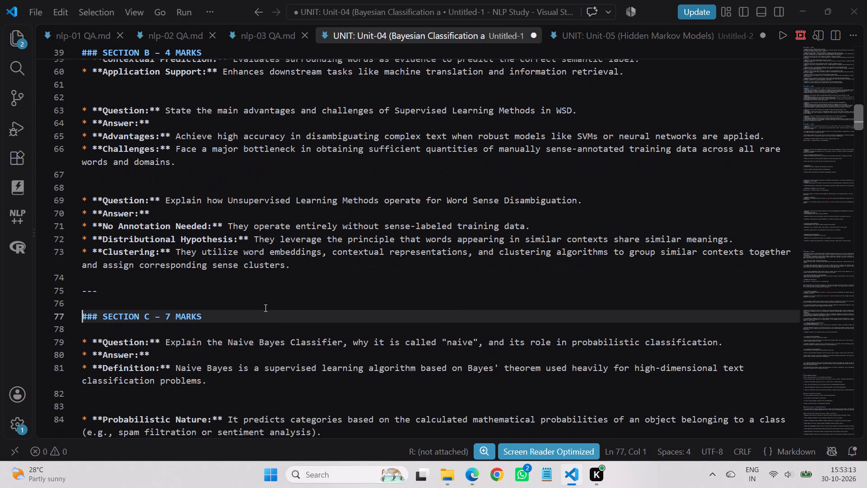
key("Down")
key("Down")
key("Down")
key("Down")
key("Down")
key("Down")
key("Down")
key("Down")
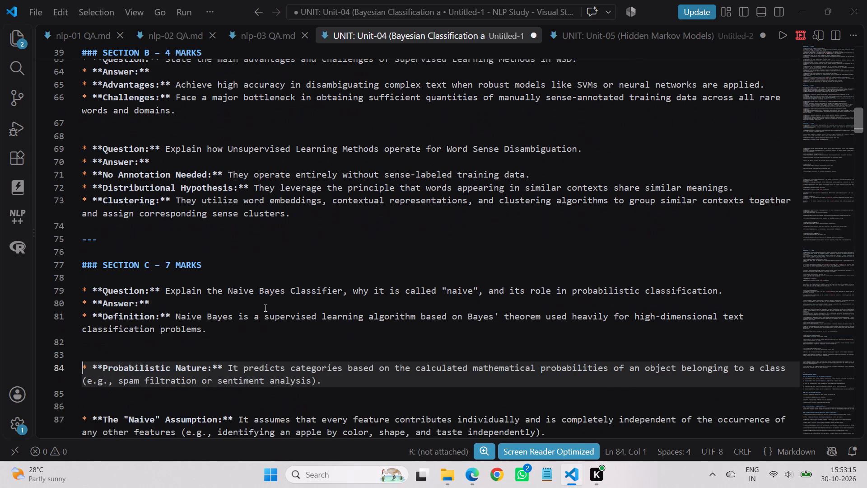
key("BackSpace")
key("BackSpace")
Remove the blank lines above The "Naive" Assumption bullet.
key("Down")
key("Down")
key("Down")
key("Down")
key("BackSpace")
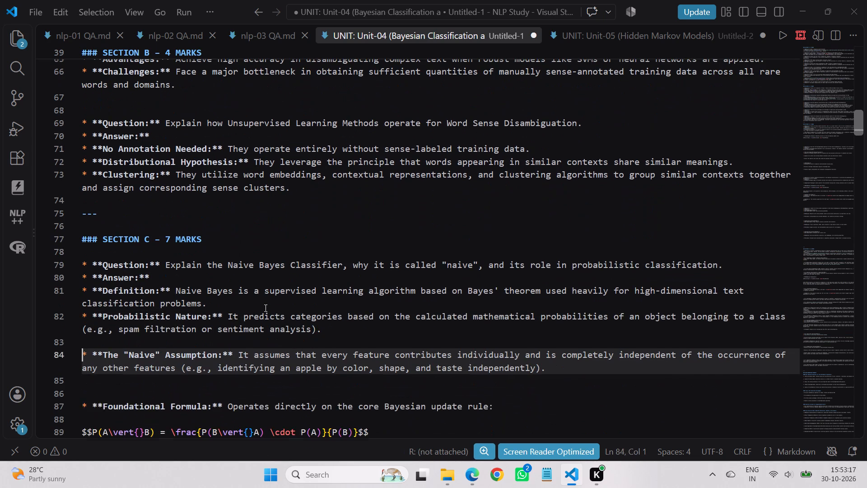
key("BackSpace")
Remove the blank lines above the Foundational Formula bullet and between it and its equation.
key("Down")
key("Down")
key("Down")
key("Down")
key("BackSpace")
key("BackSpace")
key("Down")
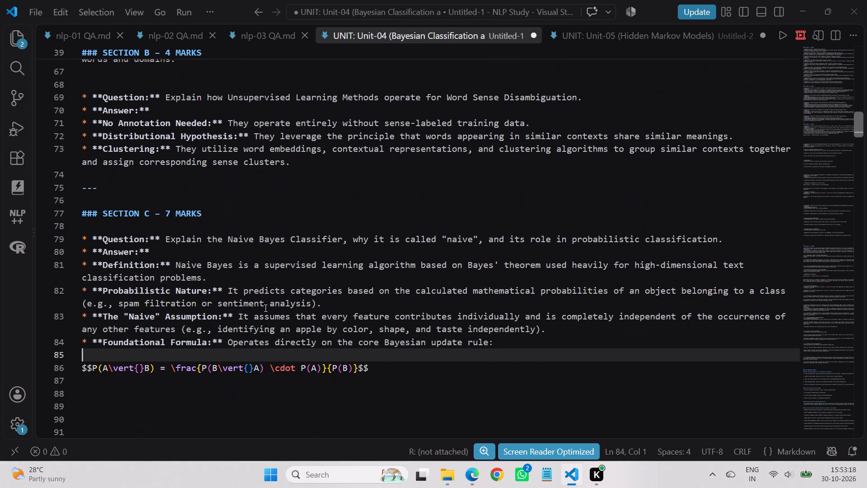
key("Down")
key("BackSpace")
Reduce the gap before the question on the Knowledge-Based Approach and Lesk Algorithm to two blank lines.
key("Down")
key("Down")
key("Down")
key("Down")
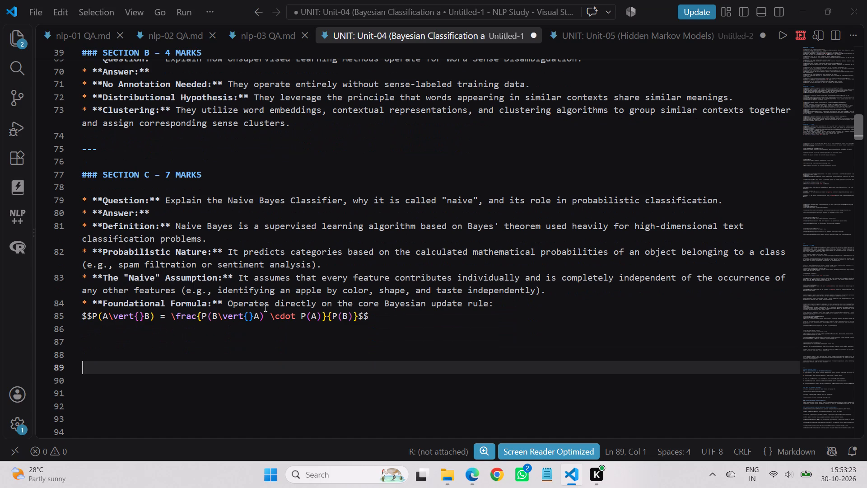
key("Down")
key("Down")
key("Down")
key("Down")
key("Down")
key("BackSpace")
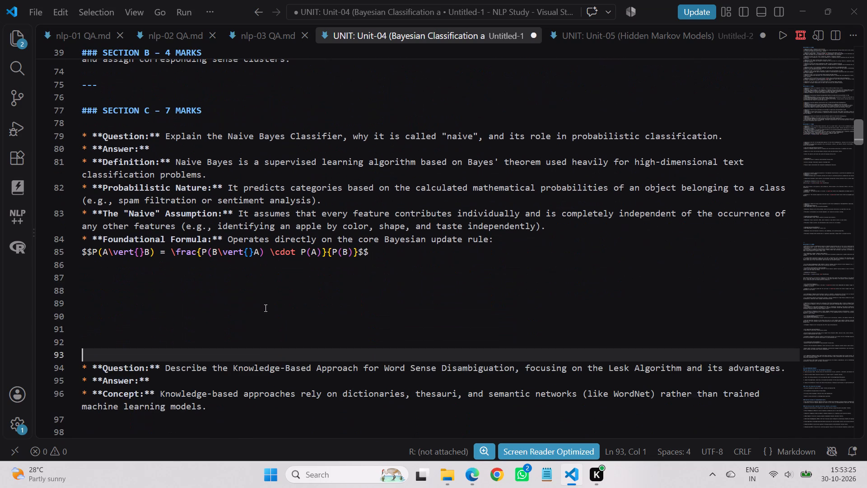
key("BackSpace")
key("BackSpace")
key("BackSpace")
key("BackSpace")
key("BackSpace")
key("BackSpace")
Remove the blank lines between the Concept bullet and The Lesk Algorithm Working Principle bullet.
key("Down")
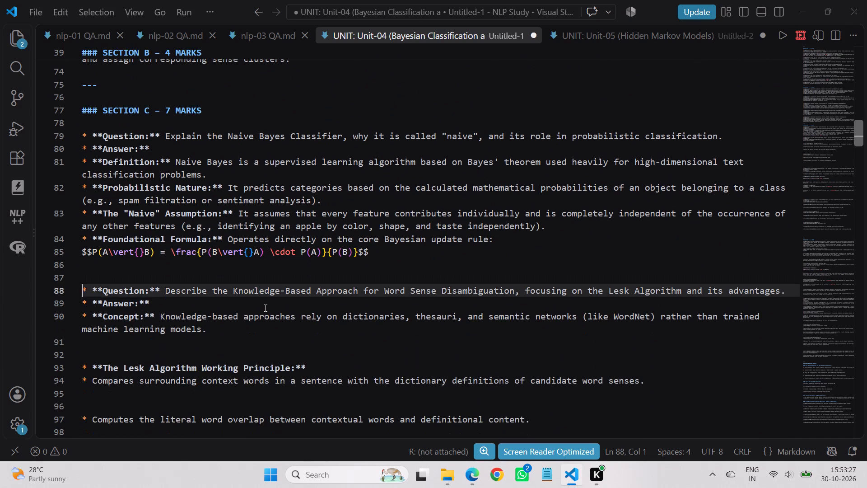
key("Down")
key("Down")
key("Down")
key("Down")
key("Down")
key("Down")
key("BackSpace")
key("BackSpace")
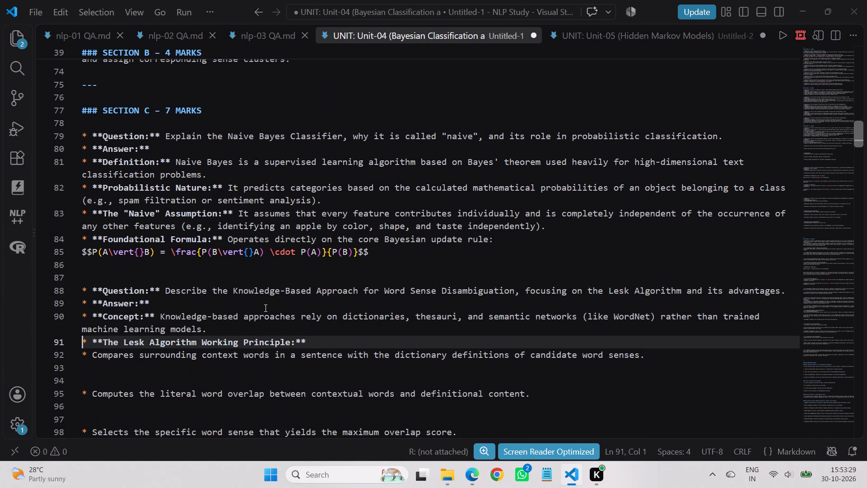
Remove the blank lines between the three bullets listed under The Lesk Algorithm Working Principle.
key("Down")
key("Down")
key("Down")
key("Down")
key("BackSpace")
key("BackSpace")
key("Down")
key("Down")
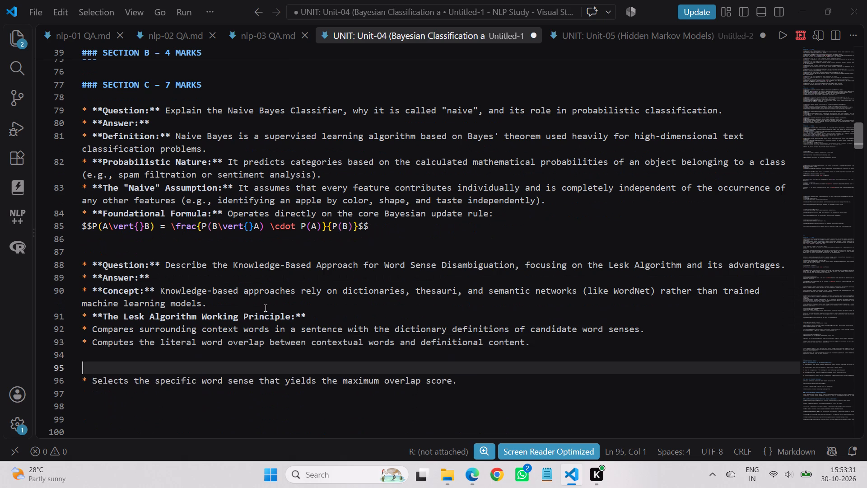
key("Down")
key("BackSpace")
key("BackSpace")
Remove all the blank lines above the Advantages bullet in the Lesk Algorithm answer.
key("Down")
key("Down")
key("Down")
key("Down")
key("Down")
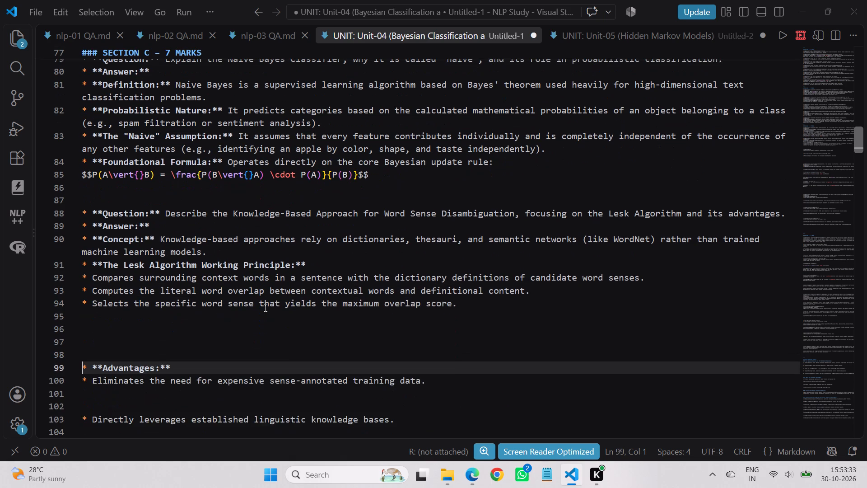
key("BackSpace")
key("BackSpace")
key("BackSpace")
key("BackSpace")
Remove the blank lines between the three bullets listed under Advantages in the Lesk Algorithm answer.
key("Down")
key("Down")
key("Down")
key("Down")
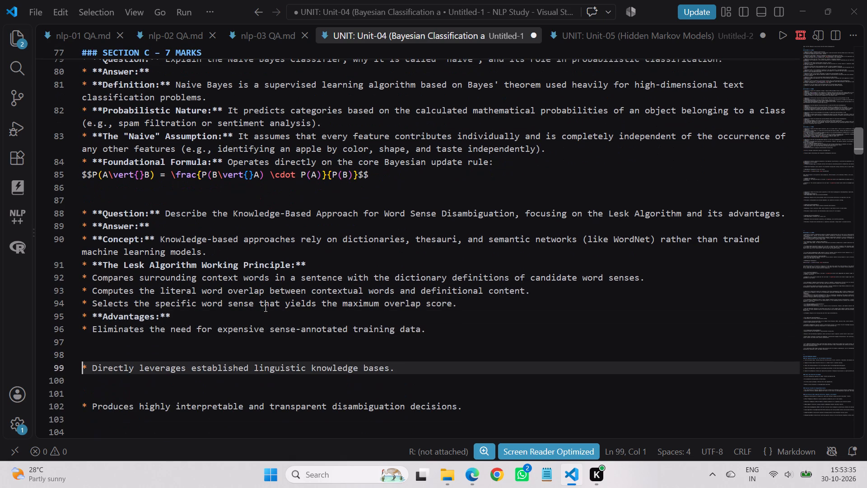
key("BackSpace")
key("BackSpace")
key("Down")
key("Down")
key("Down")
key("BackSpace")
key("BackSpace")
Reduce the gap before the question on Bayesian Classification in Supervised Word Sense Disambiguation with an example to two blank lines.
key("Down")
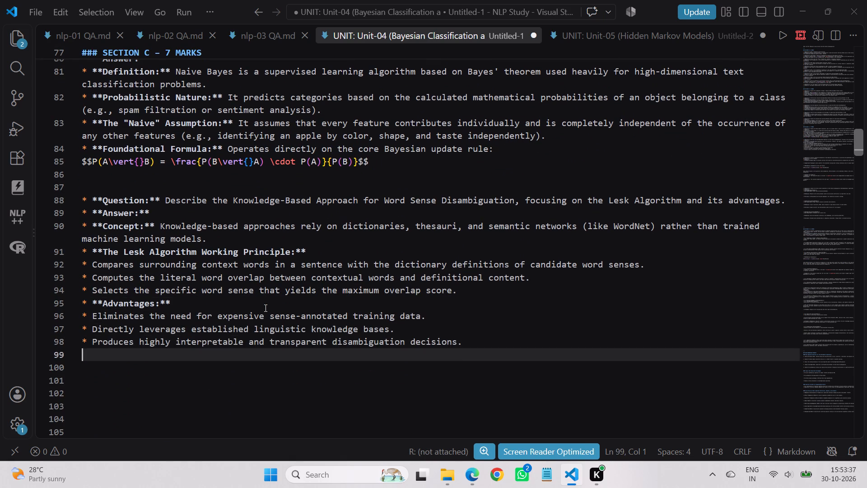
key("Down")
key("Down")
key("Down")
key("Down")
key("Down")
key("Down")
key("Down")
key("Down")
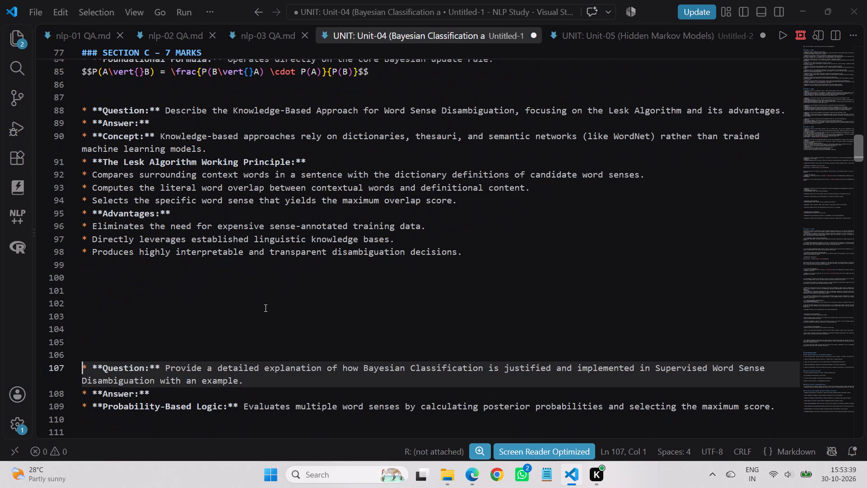
key("BackSpace")
key("BackSpace")
key("BackSpace")
key("BackSpace")
key("BackSpace")
key("BackSpace")
Remove the blank lines between the Probability-Based Logic, Supervised Training and Mathematical Foundation bullets.
key("Down")
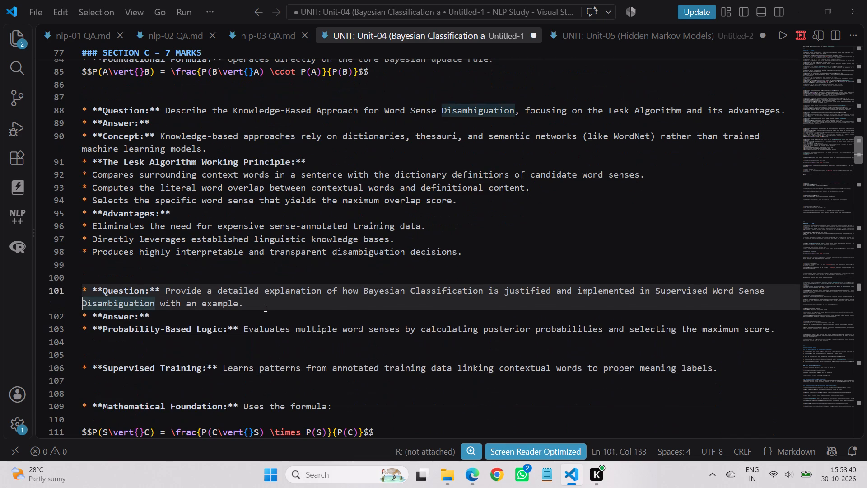
key("Down")
key("Down")
key("Down")
key("Down")
key("Down")
key("BackSpace")
key("BackSpace")
key("Down")
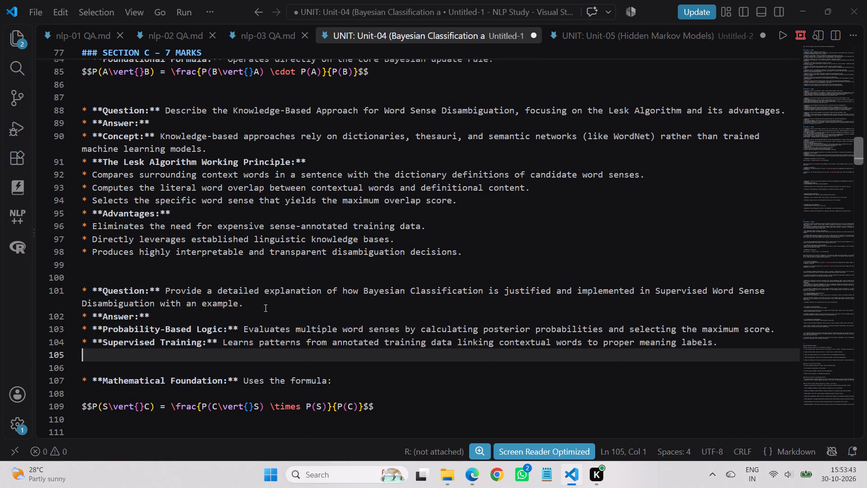
key("Down")
key("Down")
key("BackSpace")
key("BackSpace")
Remove the blank lines above and below the Mathematical Foundation equation, up to its "where" explanation.
key("Down")
key("Down")
key("BackSpace")
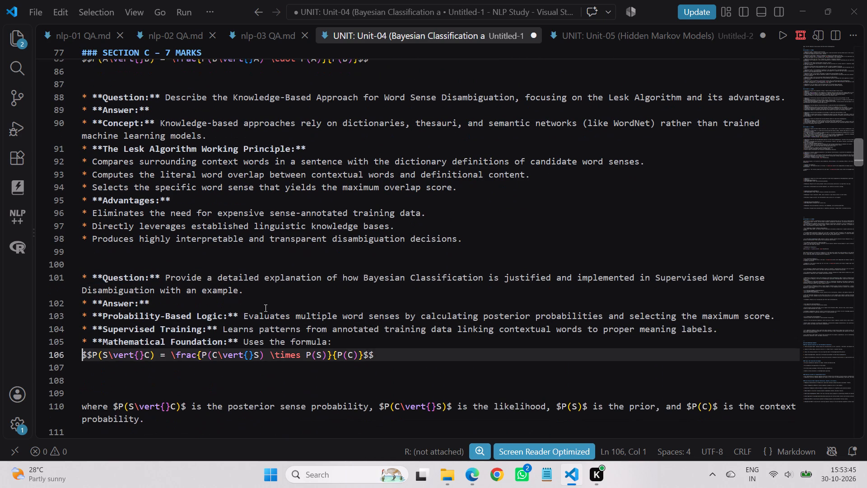
key("Down")
key("Down")
key("Down")
key("Down")
key("BackSpace")
key("BackSpace")
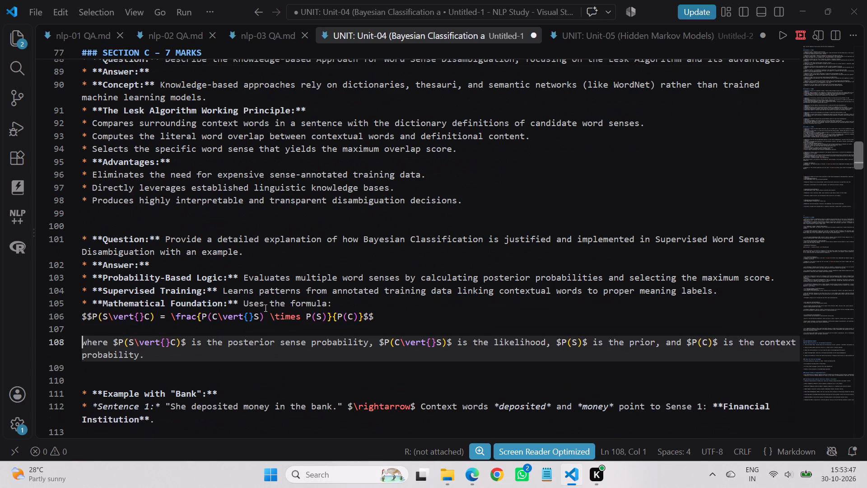
key("BackSpace")
Remove the blank lines above the Example with "Bank" bullet.
key("Down")
key("Down")
key("Down")
key("Down")
key("BackSpace")
key("BackSpace")
Remove the blank lines between the Sentence 1 and Sentence 2 bullets of the "Bank" example.
key("Down")
key("Down")
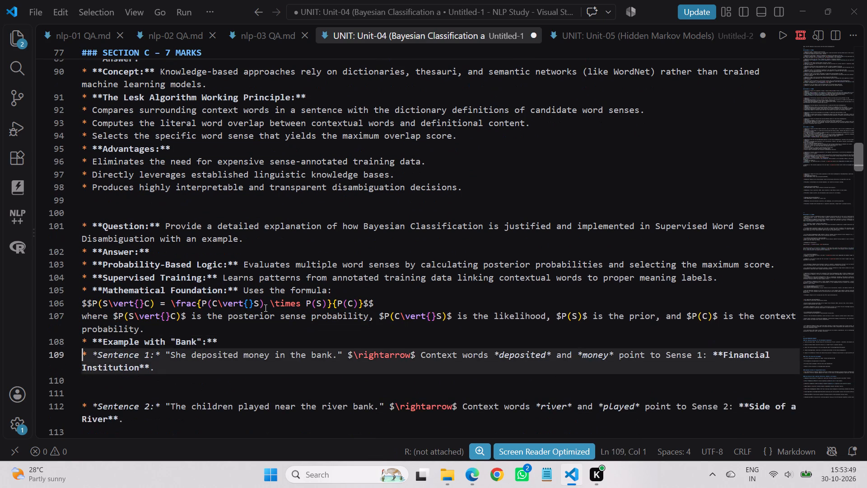
key("Down")
key("Down")
key("Down")
key("BackSpace")
key("BackSpace")
Reduce the gap before the question comparing the three primary approaches to Word Sense Disambiguation to two blank lines.
key("Down")
key("Down")
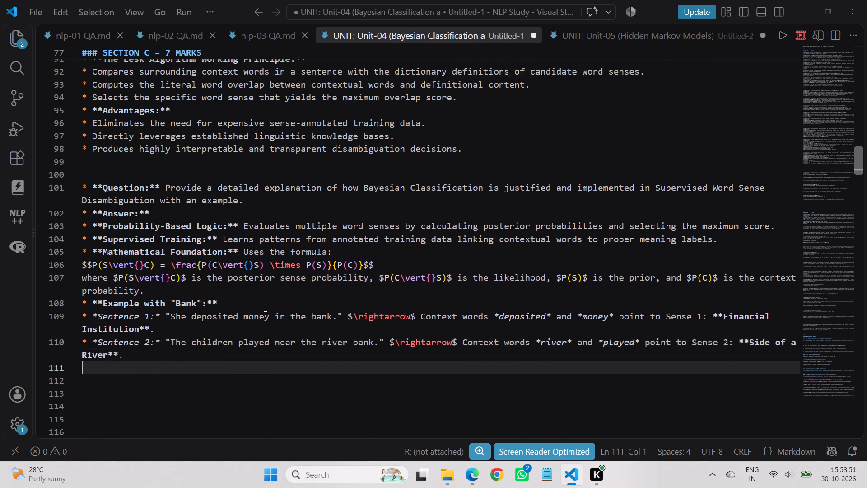
key("Down")
key("Down")
key("Down")
key("Down")
key("Down")
key("Down")
key("Down")
key("Down")
key("BackSpace")
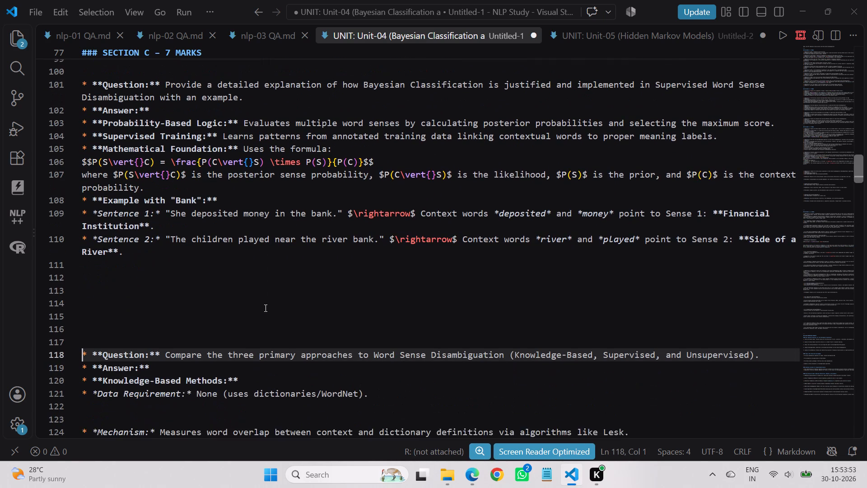
key("BackSpace")
key("BackSpace")
key("BackSpace")
key("BackSpace")
key("BackSpace")
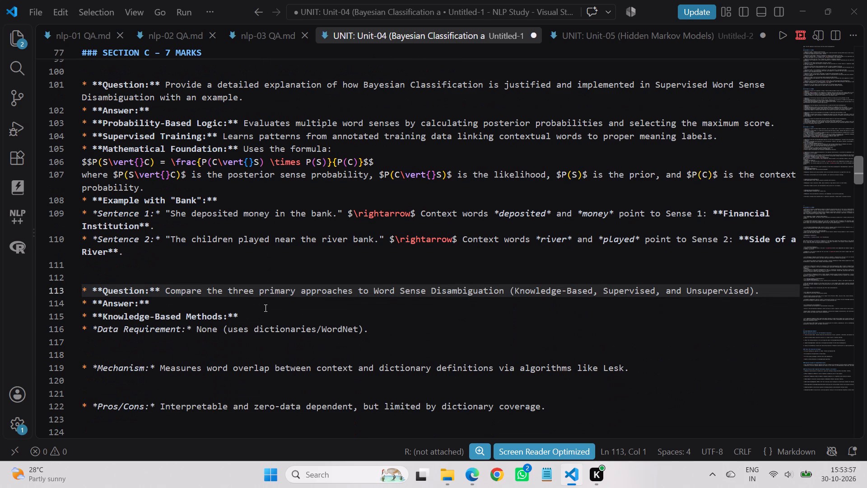
Remove the blank lines between the Data Requirement, Mechanism and Pros/Cons bullets under Knowledge-Based Methods.
key("Down")
key("Down")
key("Down")
key("Down")
key("Down")
key("Down")
key("BackSpace")
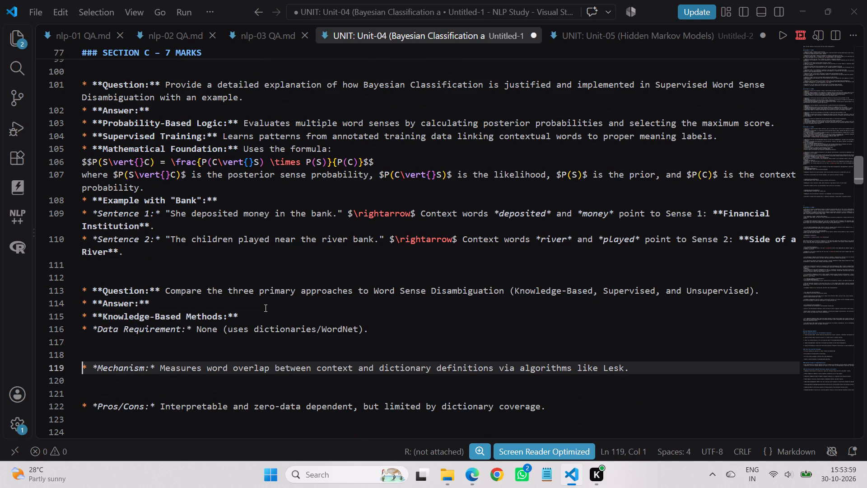
key("BackSpace")
key("Down")
key("Down")
key("Down")
key("BackSpace")
key("BackSpace")
Remove the blank lines above the Supervised Learning Methods bullet.
key("Down")
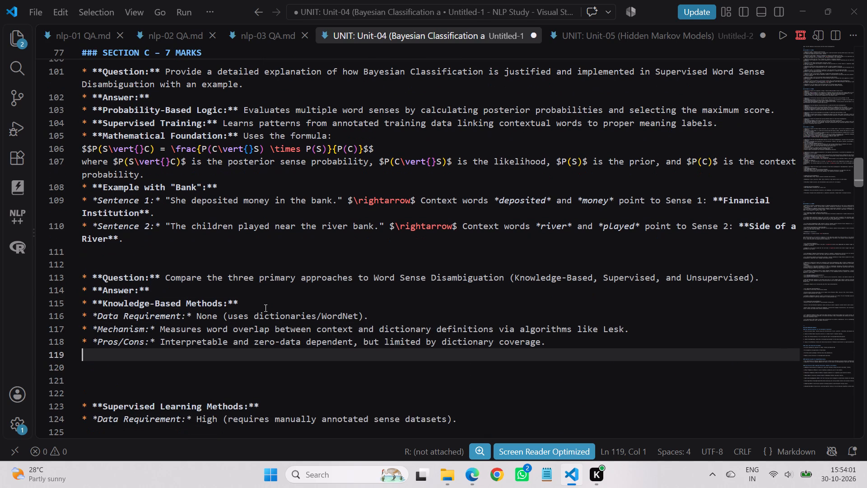
key("Down")
key("Down")
key("Down")
key("Down")
key("BackSpace")
key("BackSpace")
key("BackSpace")
key("BackSpace")
Remove the blank lines between the Data Requirement, Mechanism and Pros/Cons bullets under Supervised Learning Methods.
key("Down")
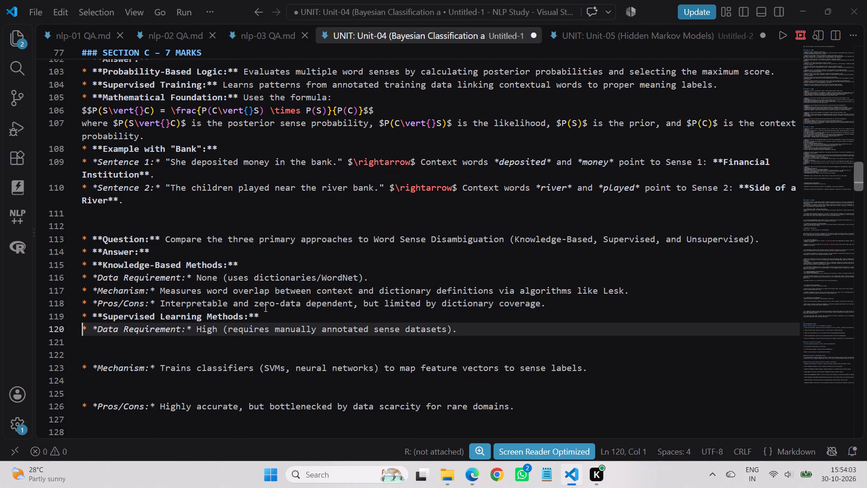
key("Down")
key("Down")
key("Down")
key("BackSpace")
key("BackSpace")
key("Down")
key("Down")
key("Down")
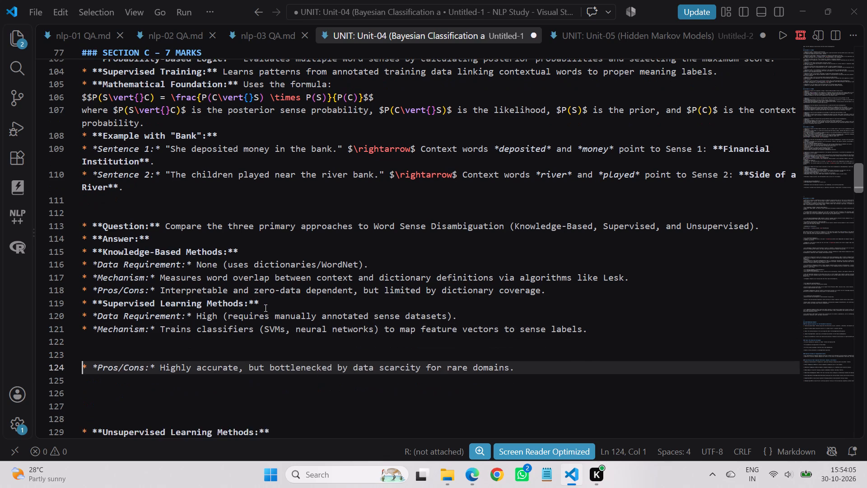
key("BackSpace")
key("BackSpace")
Remove the blank lines above the Unsupervised Learning Methods bullet.
key("Down")
key("Down")
key("Down")
key("Down")
key("Down")
key("BackSpace")
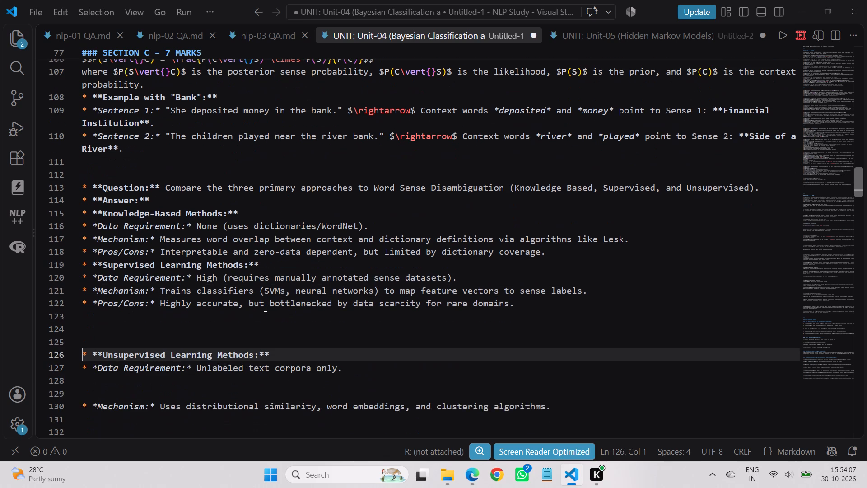
key("BackSpace")
key("BackSpace")
key("BackSpace")
Remove the blank lines between the Data Requirement, Mechanism and Pros/Cons bullets under Unsupervised Learning Methods.
key("Down")
key("Down")
key("Down")
key("Down")
key("BackSpace")
key("BackSpace")
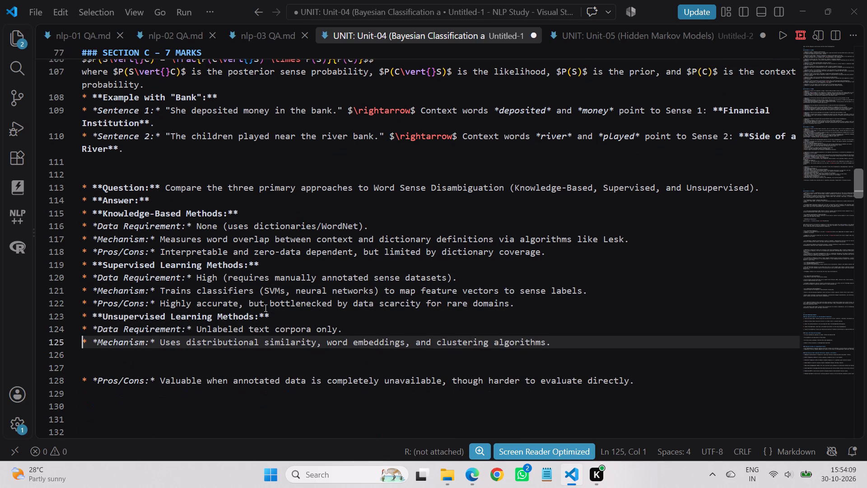
key("Down")
key("Down")
key("Down")
key("BackSpace")
key("BackSpace")
Reduce the gap above the horizontal rule preceding Section D – 12 Marks to one blank line.
key("Down")
key("Down")
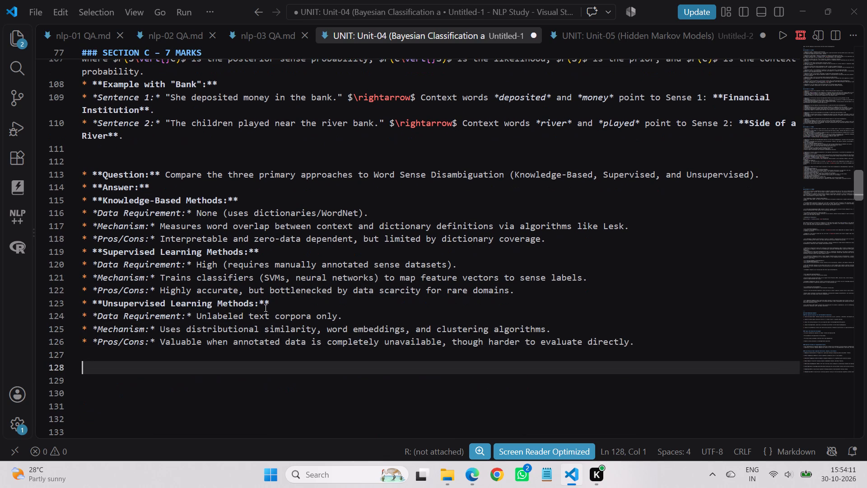
key("Down")
key("Down")
key("Down")
key("Down")
key("Down")
key("Down")
key("Down")
key("BackSpace")
key("BackSpace")
key("BackSpace")
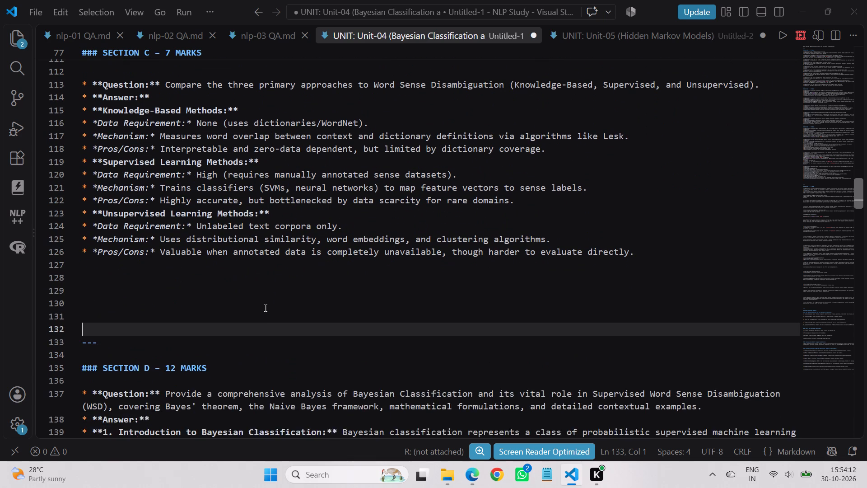
key("BackSpace")
key("BackSpace")
key("BackSpace")
key("BackSpace")
key("BackSpace")
Remove the blank lines above the "2. Foundations of Bayes' Theorem & Naive Bayes" bullet in Section D.
key("Down")
key("Down")
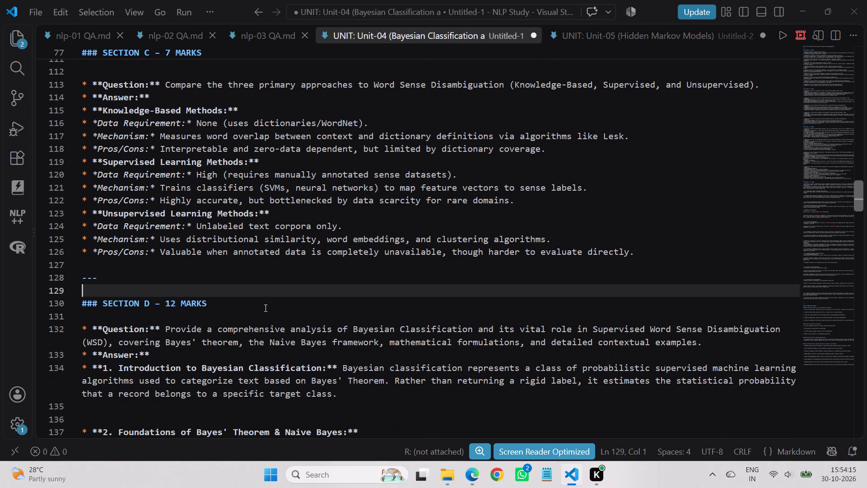
key("Down")
key("Down")
key("Down")
key("Down")
key("Down")
key("Down")
key("Down")
key("Down")
key("Down")
key("Down")
key("Down")
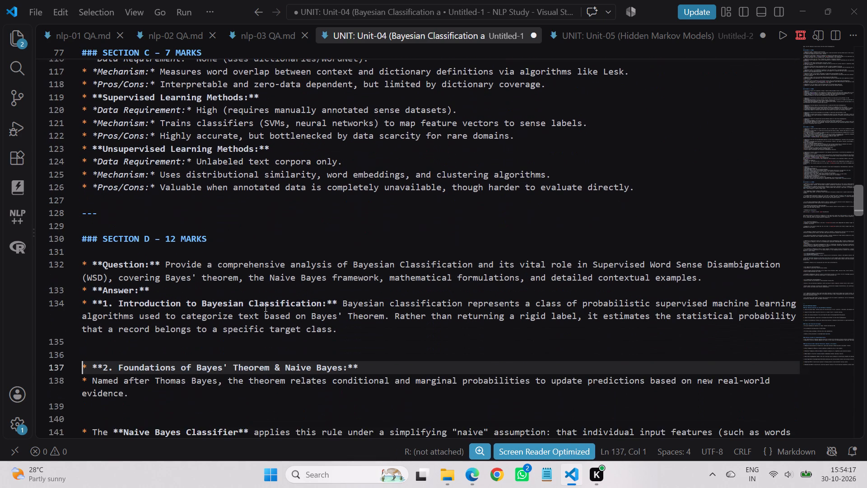
key("BackSpace")
key("BackSpace")
Remove the blank lines between the Thomas Bayes bullet and the Naive Bayes Classifier bullet.
key("Down")
key("Down")
key("Down")
key("Down")
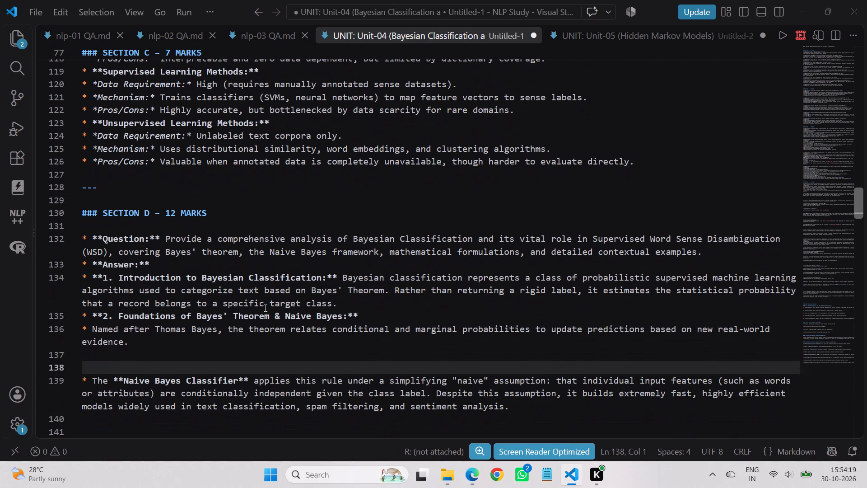
key("Down")
key("BackSpace")
key("BackSpace")
Remove the blank lines above the "3. Word Sense Disambiguation (WSD) Context" bullet.
key("Down")
key("Down")
key("Down")
key("Down")
key("Down")
key("Down")
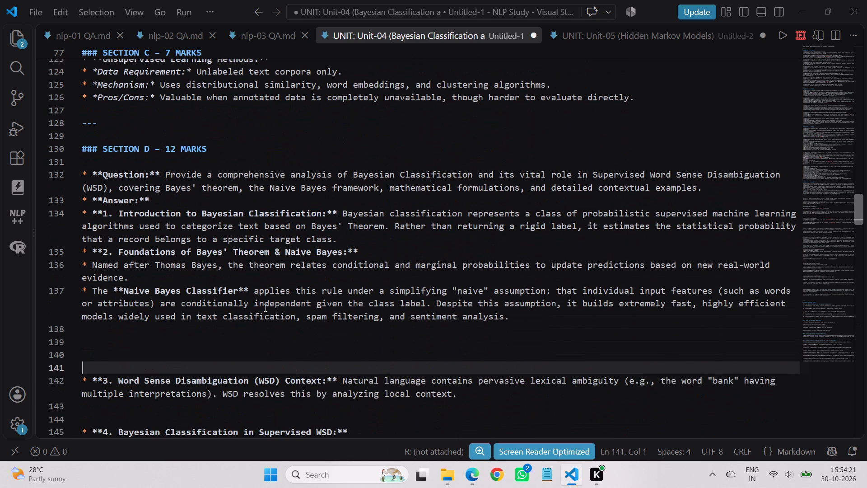
key("Down")
key("BackSpace")
key("BackSpace")
key("BackSpace")
key("BackSpace")
Remove the blank lines above the "4. Bayesian Classification in Supervised WSD" bullet.
key("Down")
key("Down")
key("Down")
key("Down")
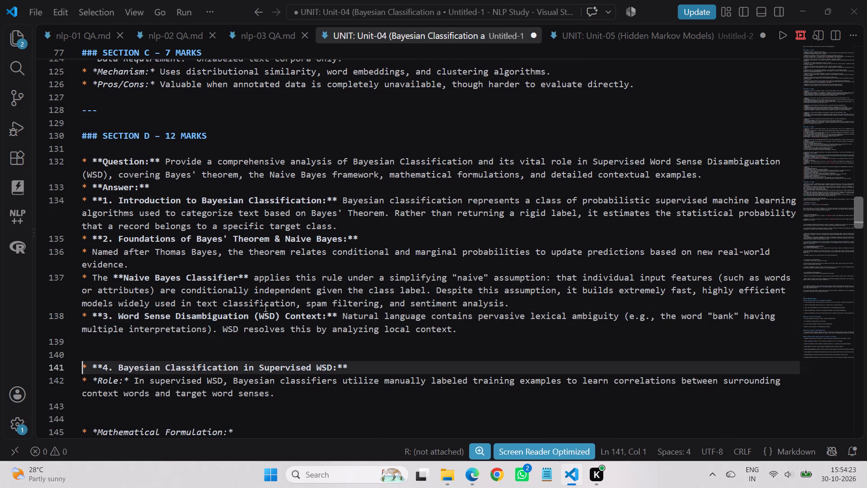
key("BackSpace")
key("BackSpace")
Remove the blank lines between the Role bullet and the Mathematical Formulation bullet.
key("Down")
key("Down")
key("Down")
key("Down")
key("Down")
key("BackSpace")
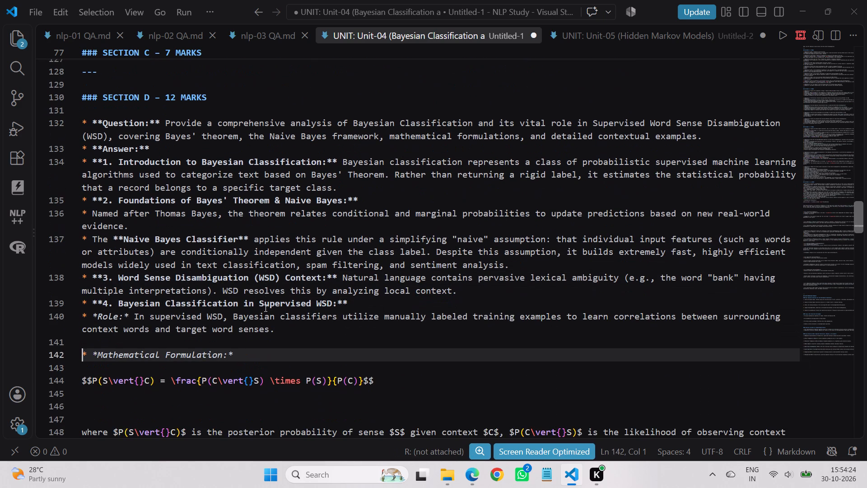
key("BackSpace")
Remove the blank lines above and below the posterior probability formula under the Mathematical Formulation bullet.
key("Down")
key("Down")
key("BackSpace")
key("Down")
key("Down")
key("Down")
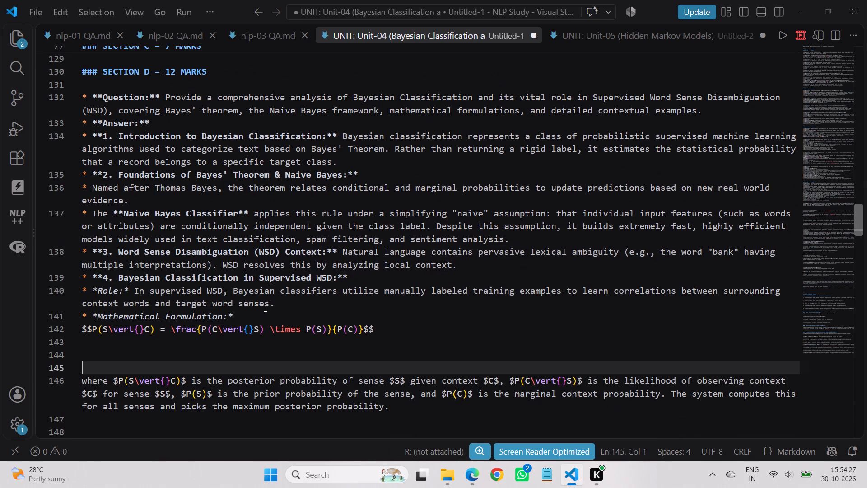
key("Down")
key("BackSpace")
key("BackSpace")
key("BackSpace")
Remove the blank lines between the "where" paragraph explaining the formula and the "5. Illustrative Examples" bullet.
key("Down")
key("Down")
key("Down")
key("Down")
key("Down")
key("Down")
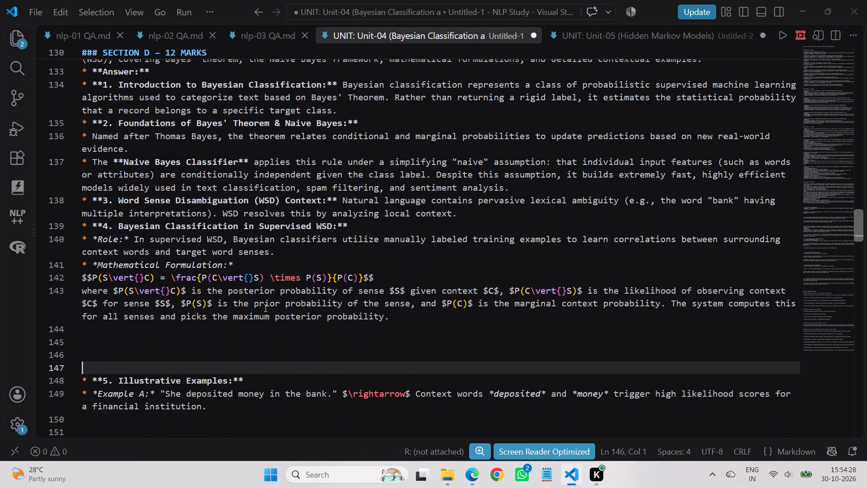
key("Down")
key("BackSpace")
key("BackSpace")
key("BackSpace")
key("BackSpace")
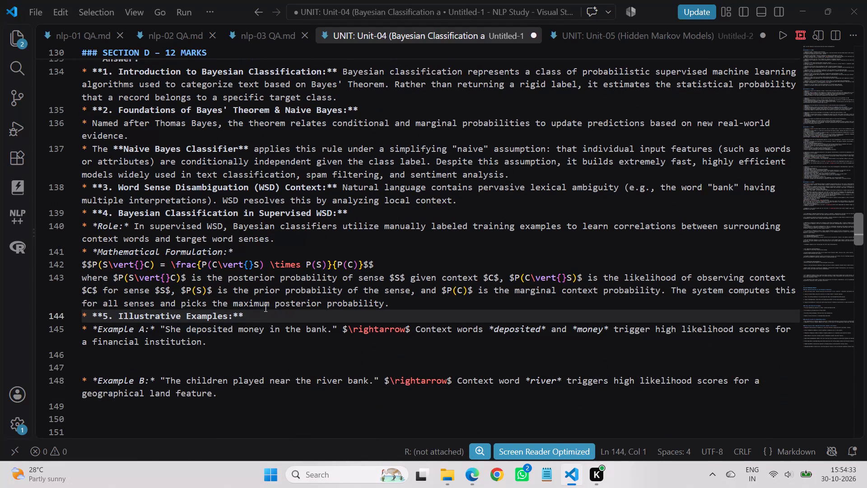
Remove the blank lines between the Example A and Example B bullets.
key("Down")
key("Down")
key("Down")
key("Down")
key("Down")
key("BackSpace")
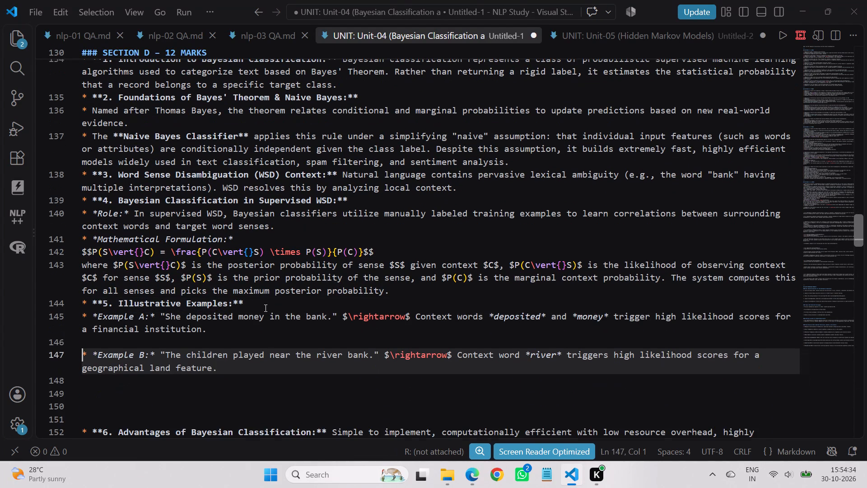
key("BackSpace")
Remove the blank lines above the "6. Advantages of Bayesian Classification" bullet.
key("Down")
key("Down")
key("Down")
key("Down")
key("Down")
key("Down")
key("BackSpace")
key("BackSpace")
key("BackSpace")
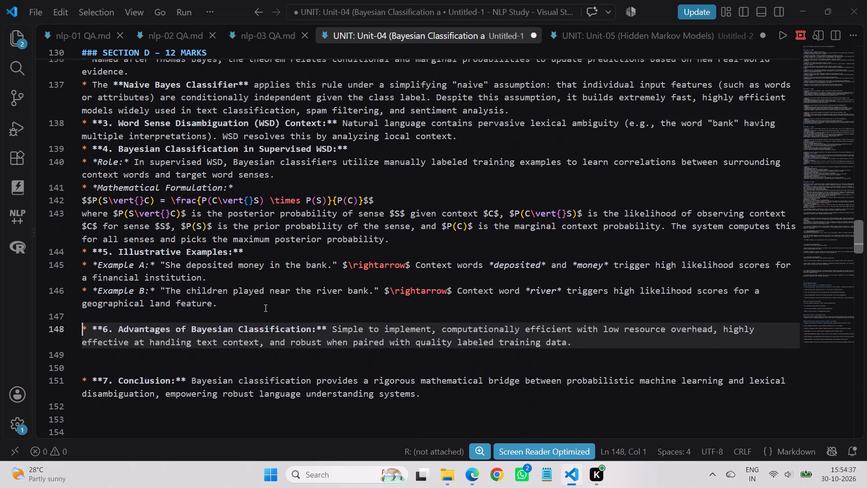
key("BackSpace")
Remove the blank lines above the "7. Conclusion" bullet of the Bayesian Classification answer.
key("Down")
key("Down")
key("Down")
key("Down")
key("BackSpace")
key("BackSpace")
Reduce the gap above the Section D question on the landscape of Word Sense Disambiguation to two blank lines.
key("Down")
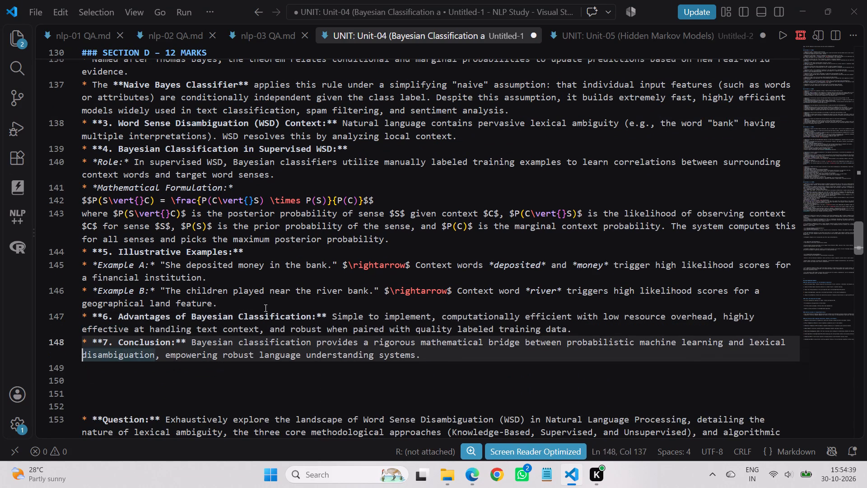
key("Down")
key("Down")
key("Down")
key("Down")
key("Down")
key("BackSpace")
key("BackSpace")
key("BackSpace")
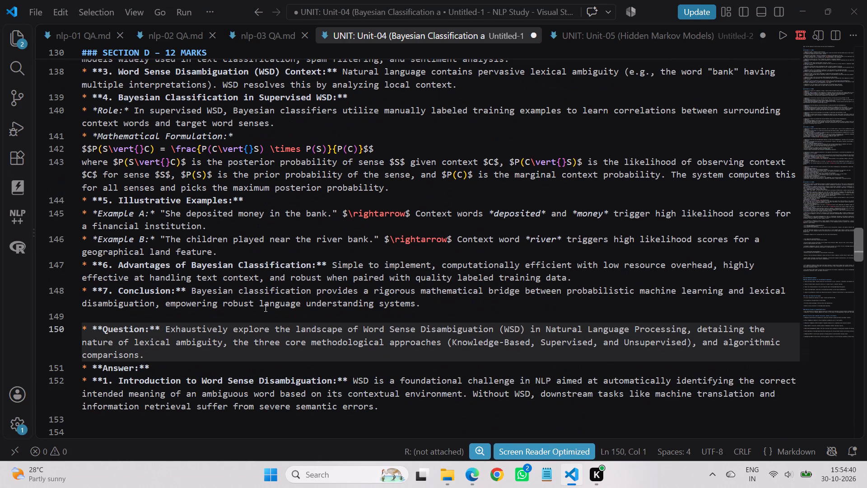
key("ctrl+z")
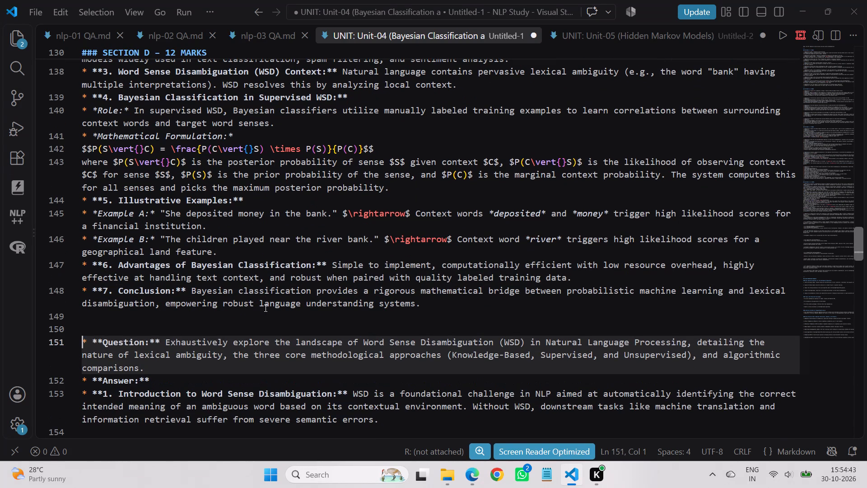
Remove the blank lines above the "2. The Nature of Ambiguity" bullet.
key("Down")
key("Down")
key("Down")
key("Down")
key("Down")
key("Down")
key("Down")
key("Down")
key("Down")
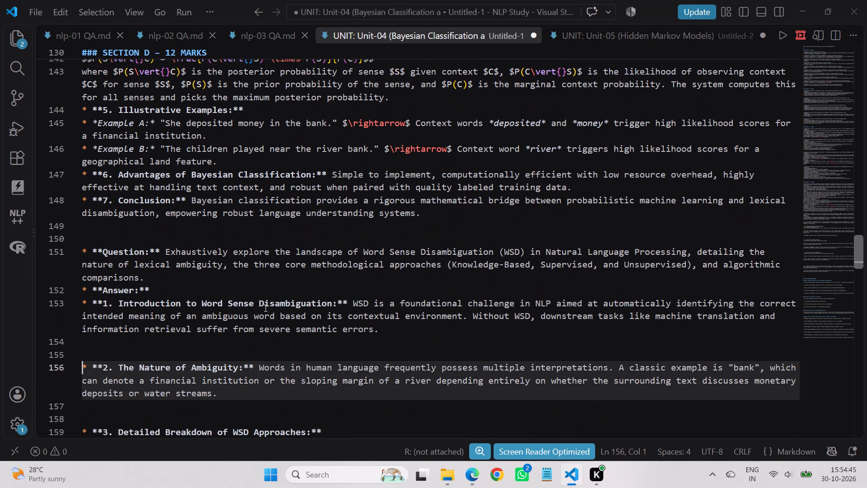
key("BackSpace")
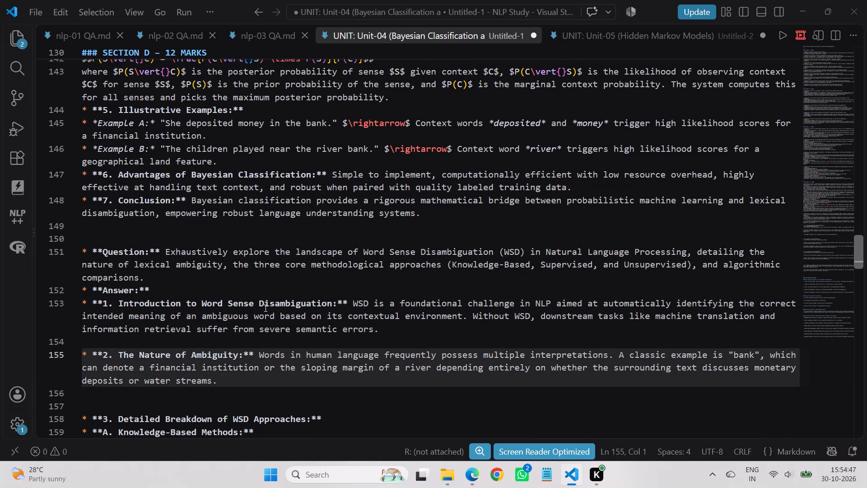
key("BackSpace")
Remove the blank lines above the "3. Detailed Breakdown of WSD Approaches" bullet.
key("Down")
key("Down")
key("Down")
key("Down")
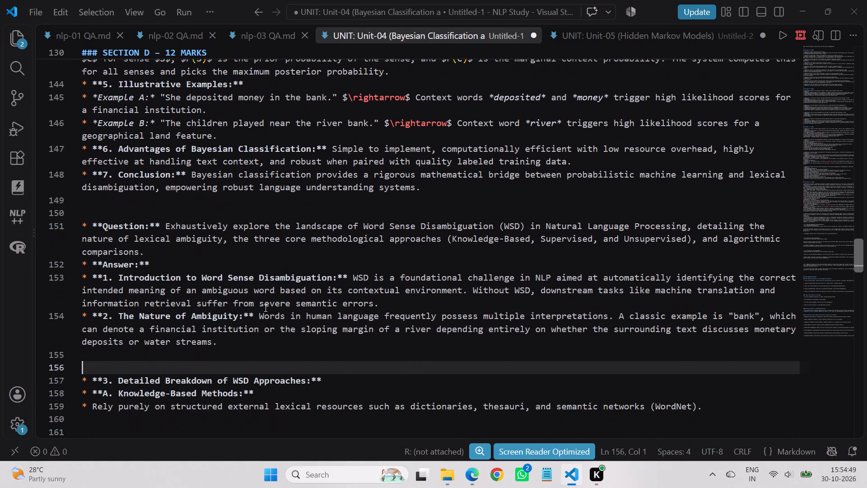
key("Down")
key("BackSpace")
key("BackSpace")
Remove the blank lines above the Lesk Algorithm bullet under Knowledge-Based Methods.
key("Down")
key("Down")
key("Down")
key("Down")
key("Down")
key("BackSpace")
key("BackSpace")
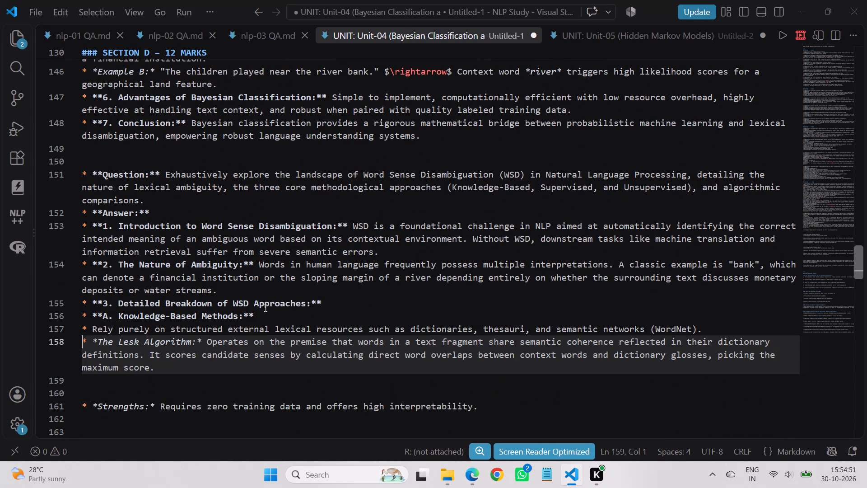
Remove the blank lines between the Lesk Algorithm bullet and the Strengths bullet.
key("Down")
key("Down")
key("Down")
key("Down")
key("Down")
key("BackSpace")
key("BackSpace")
Remove the blank lines above the "B. Supervised Learning Methods" bullet.
key("Down")
key("Down")
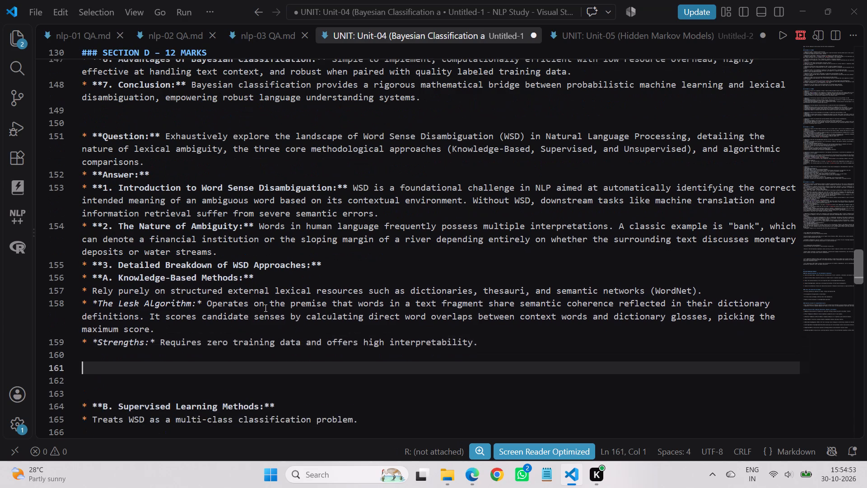
key("Down")
key("Down")
key("Down")
key("BackSpace")
key("BackSpace")
key("BackSpace")
key("BackSpace")
Remove the blank lines above the "Utilizes machine learning algorithms" bullet under Supervised Learning Methods.
key("Down")
key("Down")
key("Down")
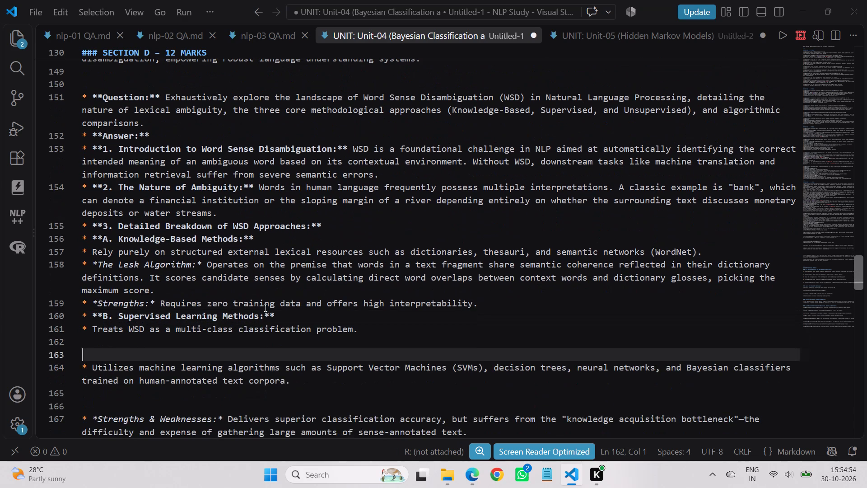
key("Down")
key("BackSpace")
key("BackSpace")
Remove the blank lines above the Strengths & Weaknesses bullet under Supervised Learning Methods.
key("Down")
key("Down")
key("Down")
key("Down")
key("BackSpace")
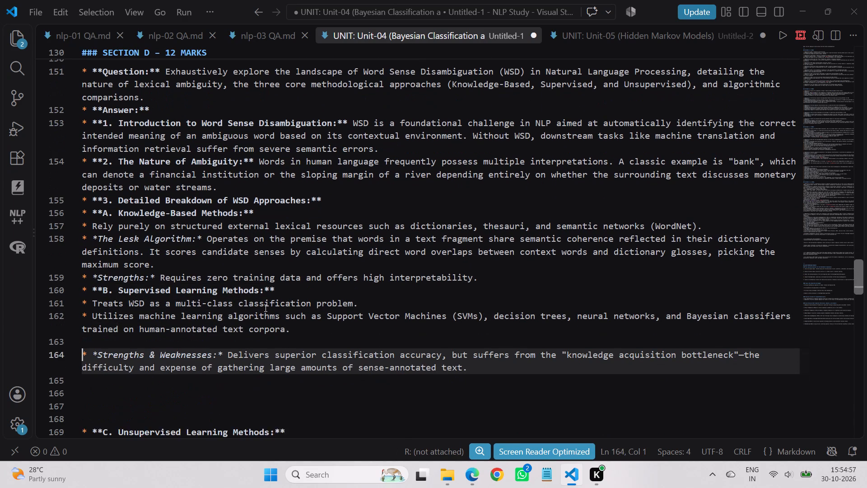
key("BackSpace")
Remove the blank lines above the "C. Unsupervised Learning Methods" bullet, keeping the bullet on its own line.
key("Down")
key("Down")
key("Down")
key("Down")
key("Down")
key("Down")
key("BackSpace")
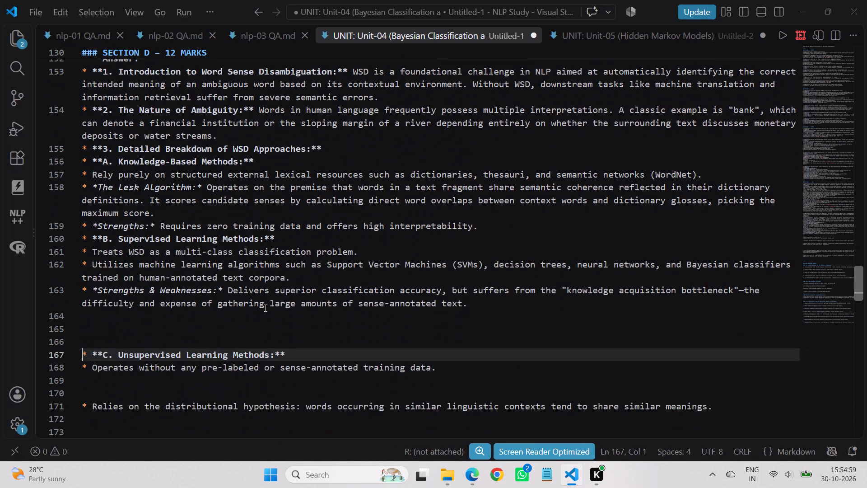
key("BackSpace")
key("BackSpace")
key("BackSpace")
key("BackSpace")
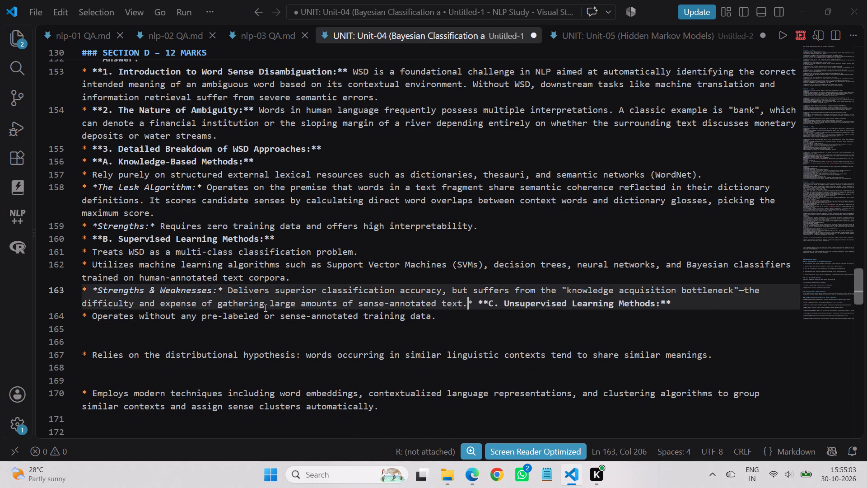
key("ctrl+z")
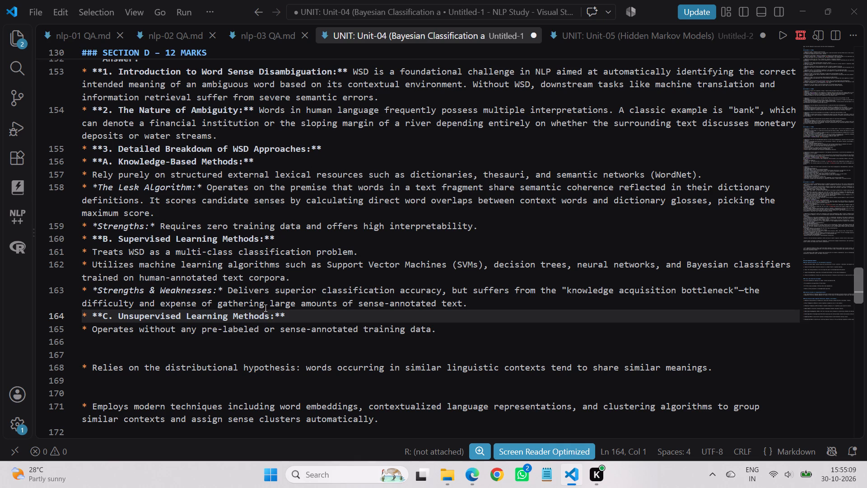
Remove the blank lines above the "Relies on the distributional hypothesis" bullet.
key("Down")
key("Down")
key("Down")
key("Down")
key("BackSpace")
key("BackSpace")
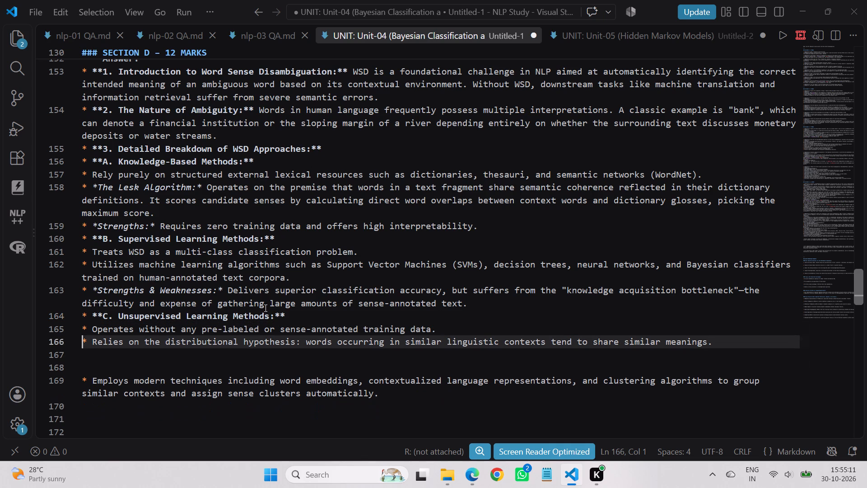
Remove the blank lines above the "Employs modern techniques including word embeddings" bullet.
key("Down")
key("Down")
key("Down")
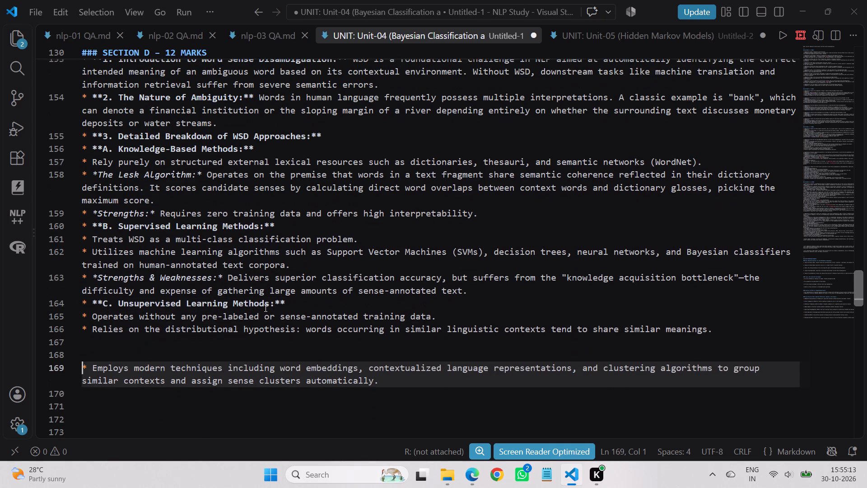
key("Down")
key("Up")
key("BackSpace")
key("BackSpace")
Remove the blank lines above the "4. Comparative Summary" bullet.
key("Down")
key("Down")
key("Down")
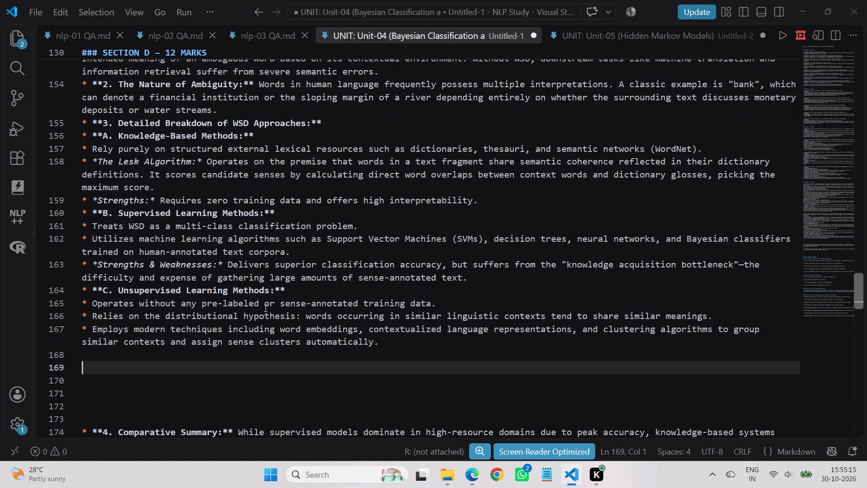
key("Down")
key("Down")
key("Down")
key("Down")
key("Down")
key("BackSpace")
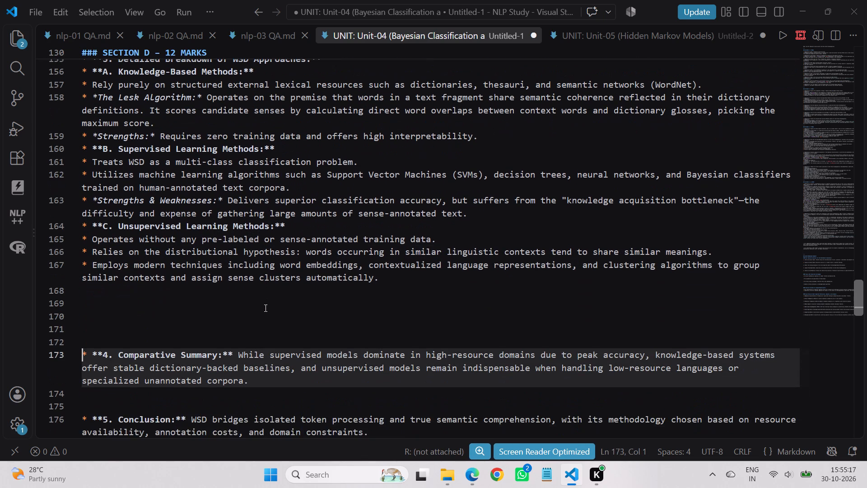
key("BackSpace")
key("BackSpace")
key("BackSpace")
key("BackSpace")
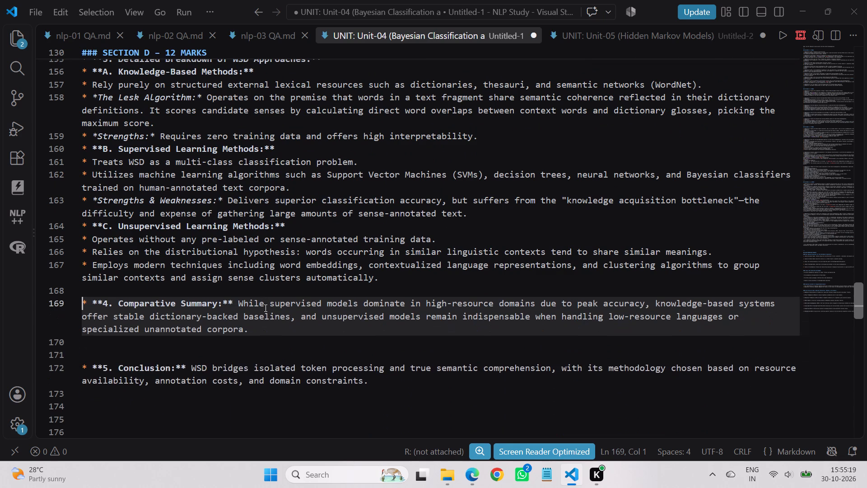
key("BackSpace")
Remove the blank lines between the "4. Comparative Summary" and "5. Conclusion" bullets.
key("Down")
key("Down")
key("Down")
key("Down")
key("Down")
key("BackSpace")
key("BackSpace")
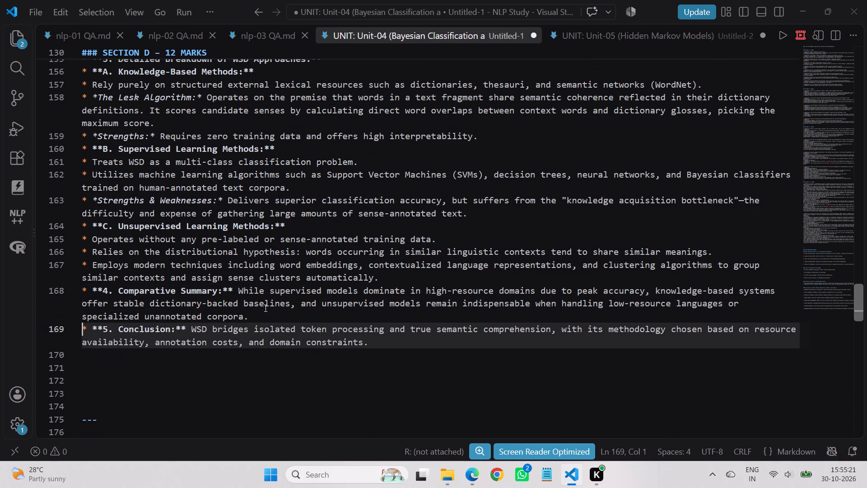
Reduce the gap between the "5. Conclusion" bullet and the divider before "EXAM PREPARATION PRIORITY" to one blank line.
key("Down")
key("Down")
key("Down")
key("Down")
key("Down")
key("Down")
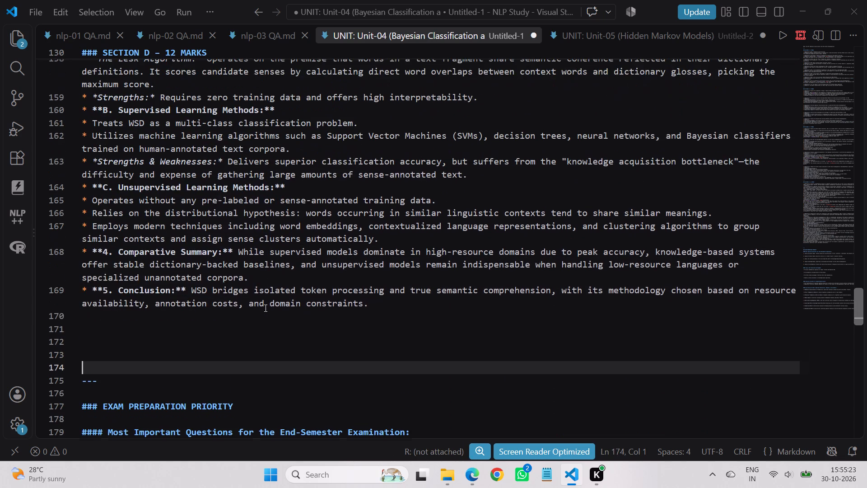
key("Down")
key("Up")
key("BackSpace")
key("BackSpace")
key("BackSpace")
key("BackSpace")
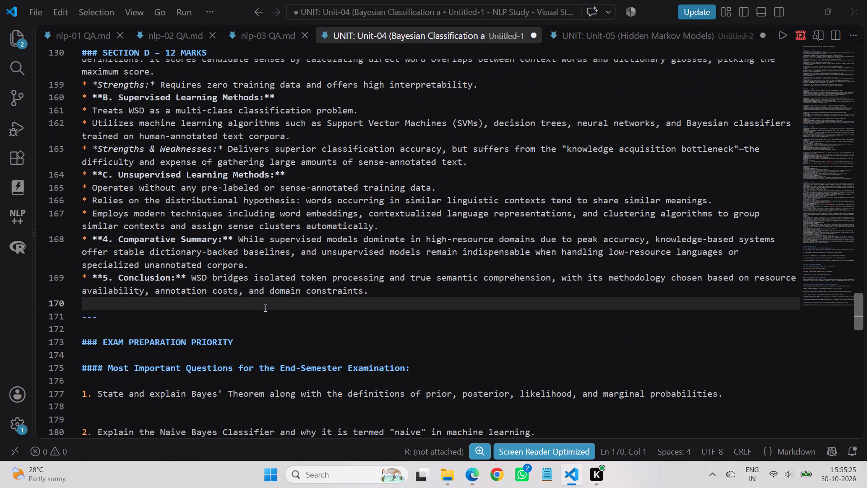
Reduce the gaps above questions 2 and 3 under "Most Important Questions for the End-Semester Examination" to one blank line each.
key("Down")
key("Down")
key("Down")
key("Down")
key("Down")
key("Down")
key("Down")
key("Down")
key("Down")
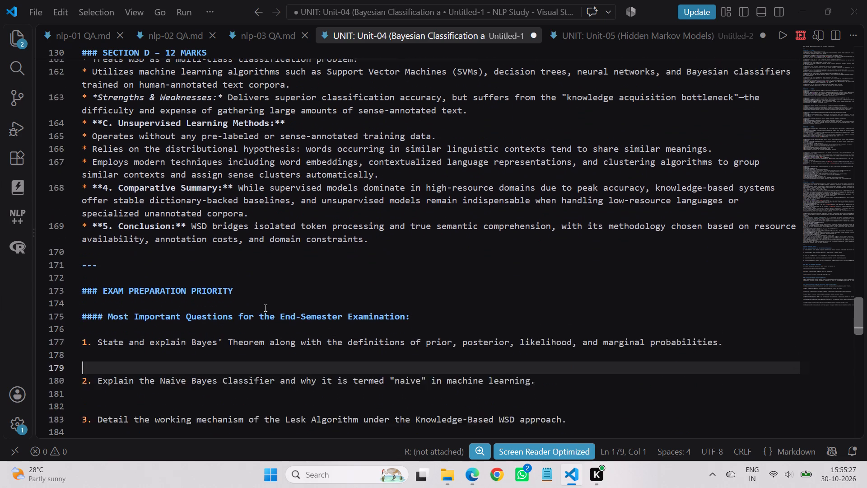
key("Down")
key("BackSpace")
key("Down")
key("Down")
key("Down")
key("BackSpace")
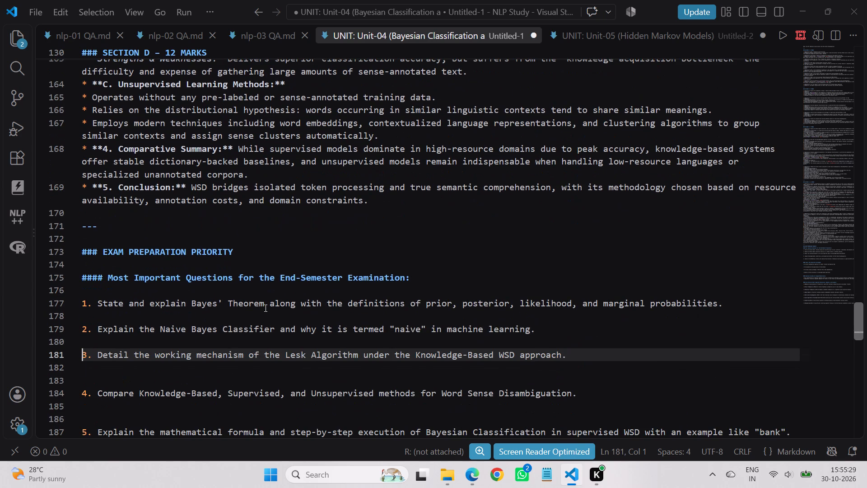
Remove the remaining single blank lines above questions 2 and 3 of the most important questions list.
key("Up")
key("Up")
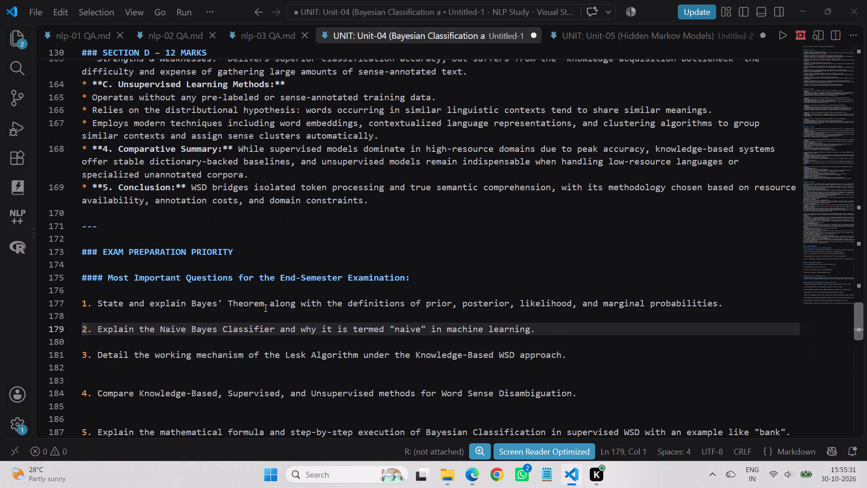
key("Up")
key("Down")
key("BackSpace")
key("Down")
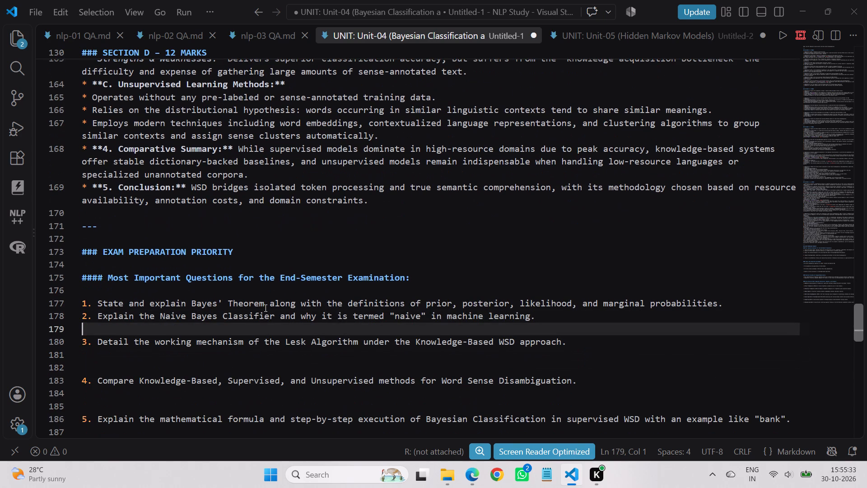
key("Down")
key("BackSpace")
Remove the blank lines above questions 4 and 5 of the most important questions list.
key("Down")
key("Down")
key("Down")
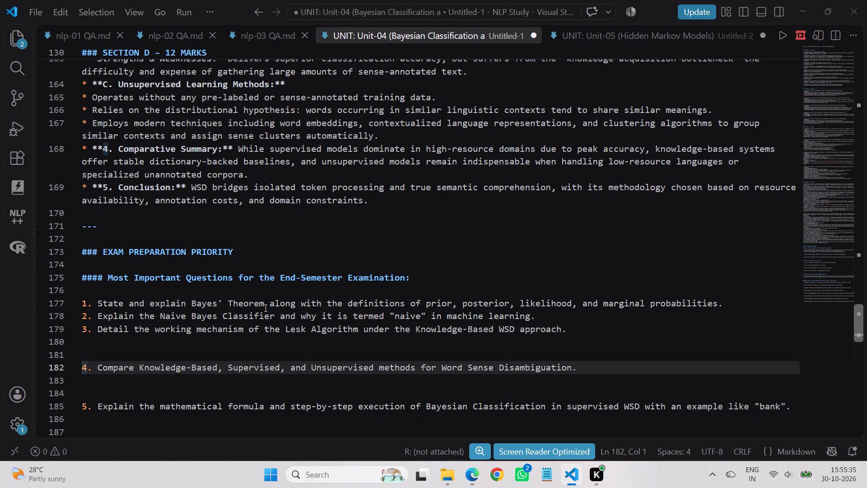
key("BackSpace")
key("BackSpace")
key("Down")
key("Down")
key("Down")
key("BackSpace")
key("BackSpace")
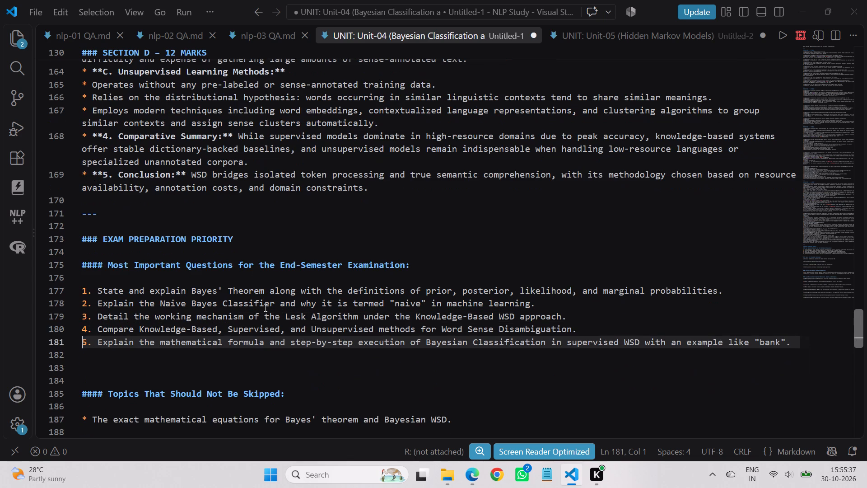
Reduce the gap above the "Topics That Should Not Be Skipped" heading to one blank line.
key("Down")
key("Down")
key("Down")
key("BackSpace")
key("BackSpace")
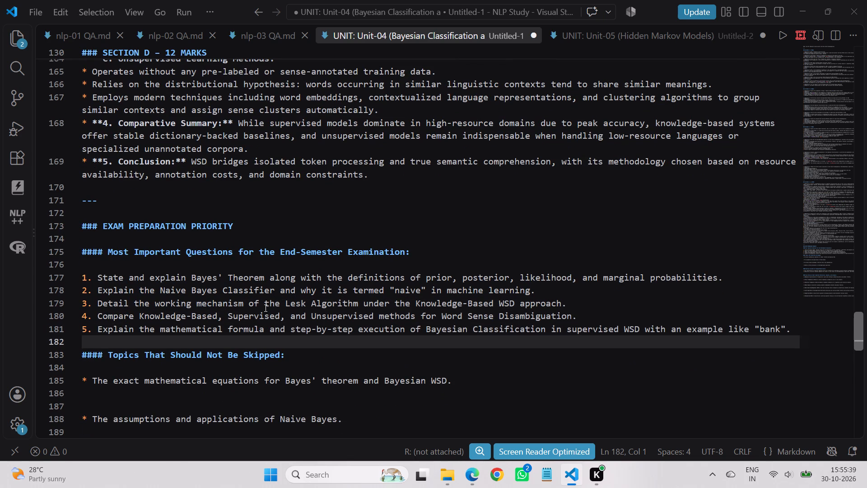
Remove the blank lines above the "The assumptions and applications of Naive Bayes" bullet.
key("Down")
key("Down")
key("Down")
key("Down")
key("Down")
key("Down")
key("BackSpace")
key("BackSpace")
Remove the blank lines above the "The three primary paradigms of WSD" and "Semantic overlap evaluation" bullets.
key("Down")
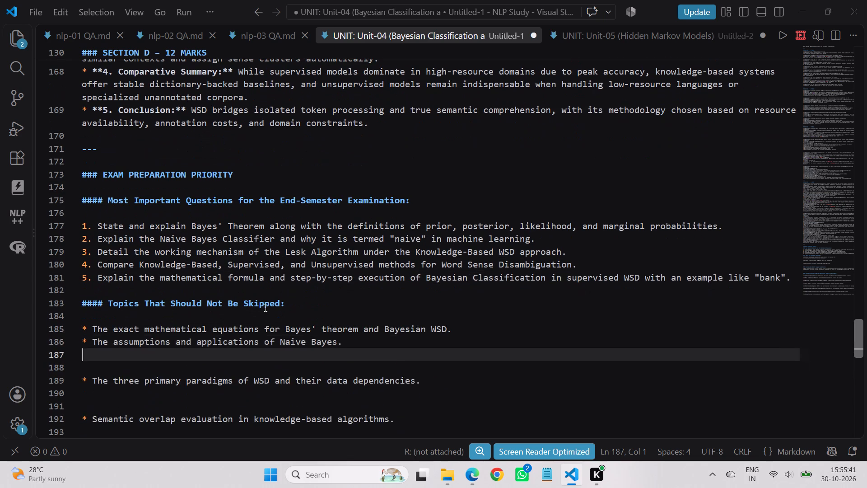
key("Down")
key("Down")
key("Down")
key("Up")
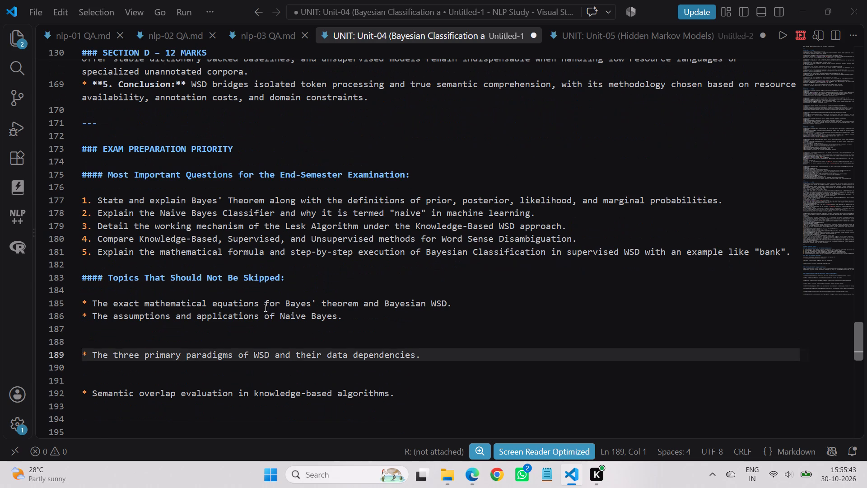
key("BackSpace")
key("BackSpace")
key("Down")
key("Down")
key("Down")
key("Down")
key("Up")
key("BackSpace")
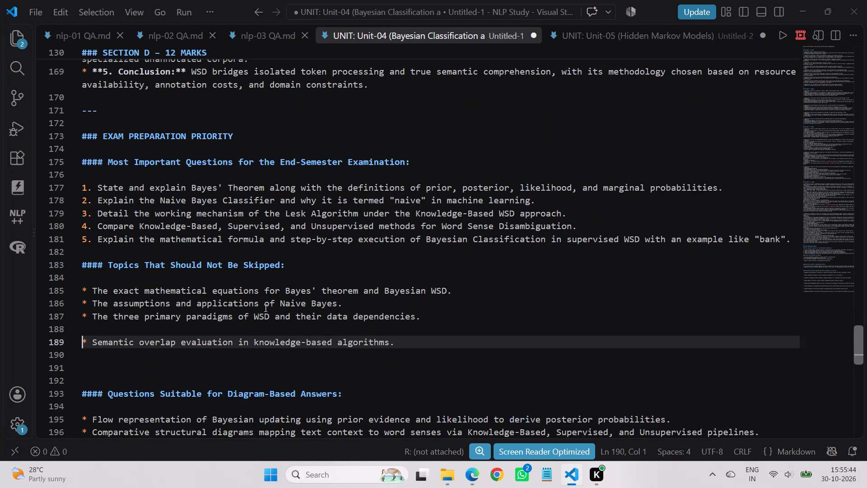
key("BackSpace")
Reduce the gap above the "Questions Suitable for Diagram-Based Answers" heading to one blank line.
key("Down")
key("Down")
key("Down")
key("BackSpace")
key("BackSpace")
key("BackSpace")
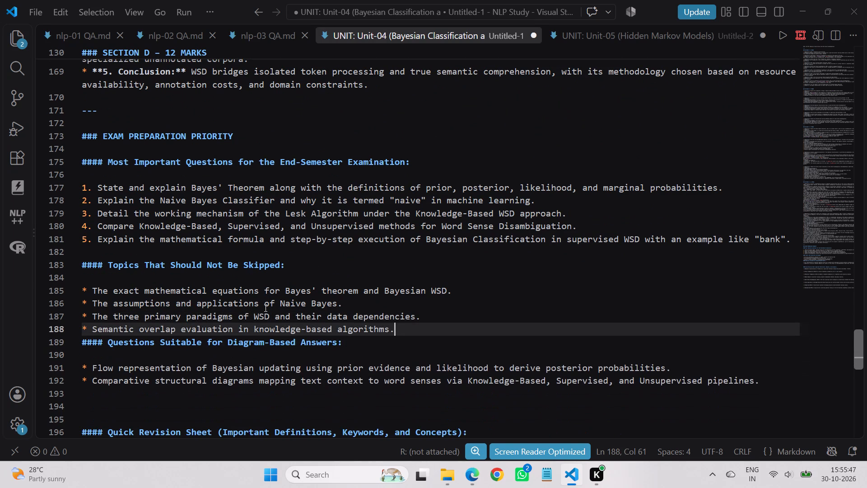
key("ctrl+z")
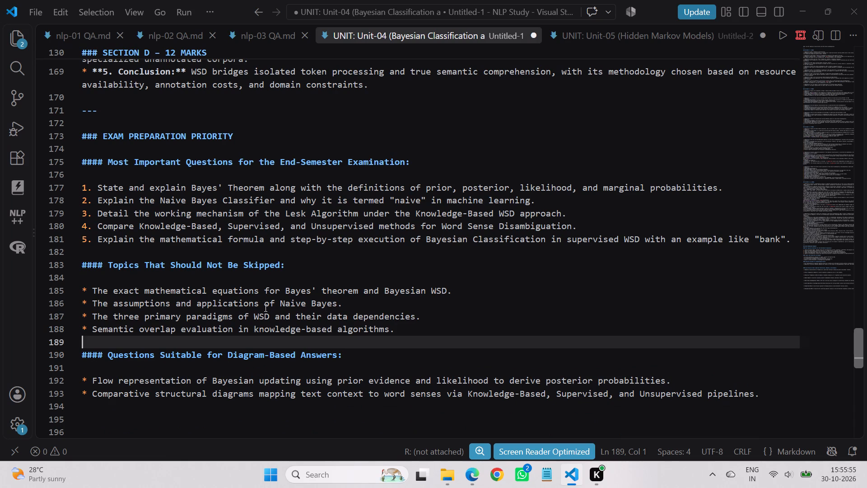
Reduce the gap above the "Quick Revision Sheet" heading to one blank line.
key("Down")
key("Down")
key("Down")
key("Down")
key("Down")
key("Down")
key("Down")
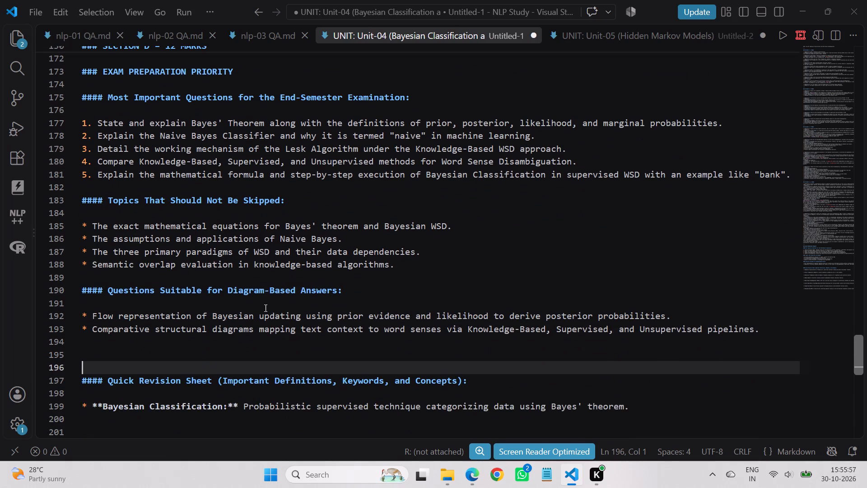
key("BackSpace")
key("BackSpace")
Remove the blank lines above the "Prior Probability" and "Posterior Probability" bullets in the Quick Revision Sheet.
key("Down")
key("Down")
key("Down")
key("Down")
key("Down")
key("Down")
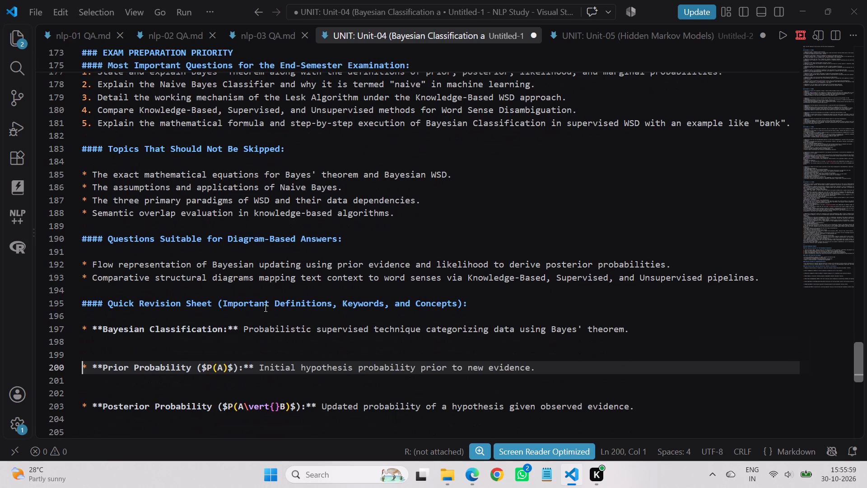
key("BackSpace")
key("BackSpace")
key("Down")
key("Down")
key("Down")
key("BackSpace")
key("BackSpace")
Remove the blank lines above the "Naive Bayes", "Word Sense Disambiguation (WSD)" and "Lesk Algorithm" bullets in the Quick Revision Sheet.
key("Down")
key("Down")
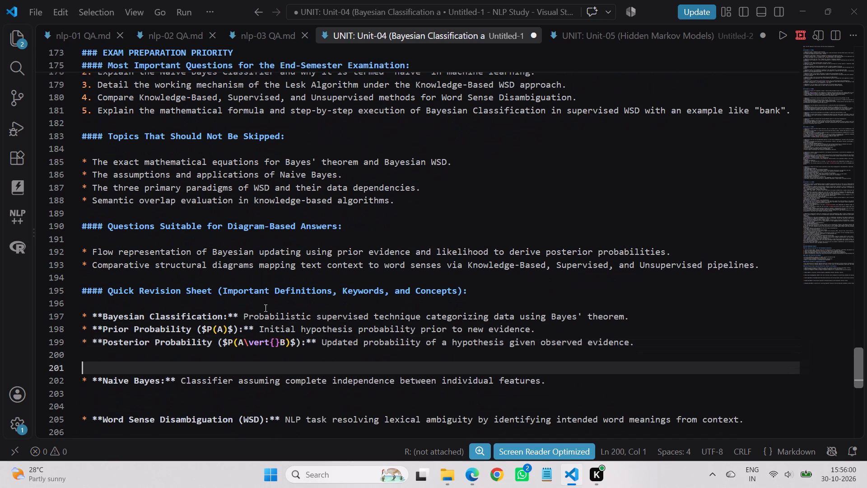
key("Down")
key("BackSpace")
key("BackSpace")
key("Down")
key("Down")
key("Down")
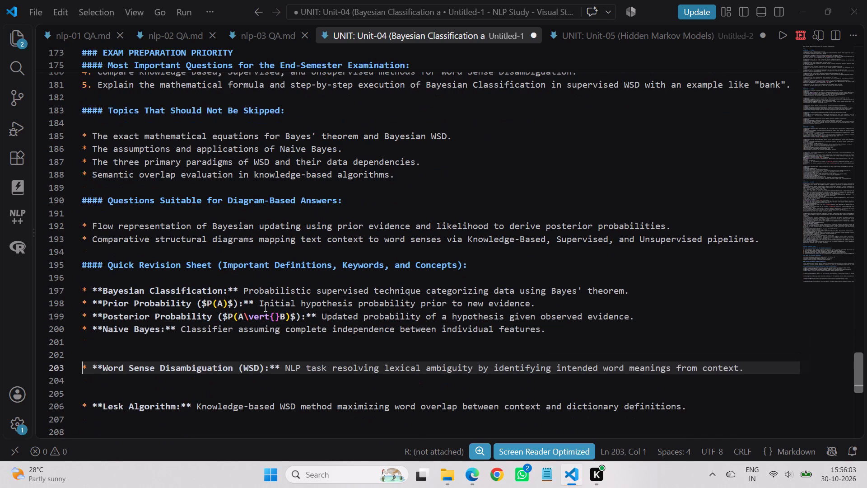
key("BackSpace")
key("BackSpace")
key("Down")
key("Down")
key("Down")
key("BackSpace")
key("BackSpace")
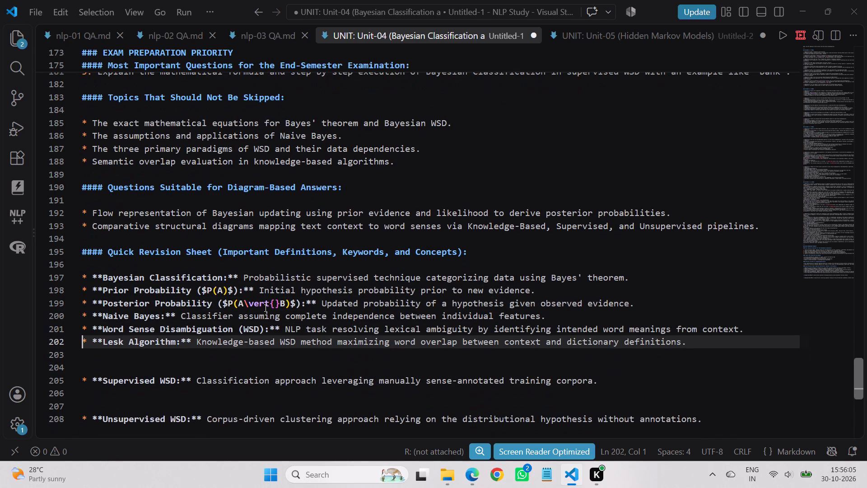
Remove the blank lines above the "Supervised WSD" and "Unsupervised WSD" bullets in the Quick Revision Sheet.
key("Down")
key("Down")
key("Down")
key("BackSpace")
key("BackSpace")
key("Down")
key("Down")
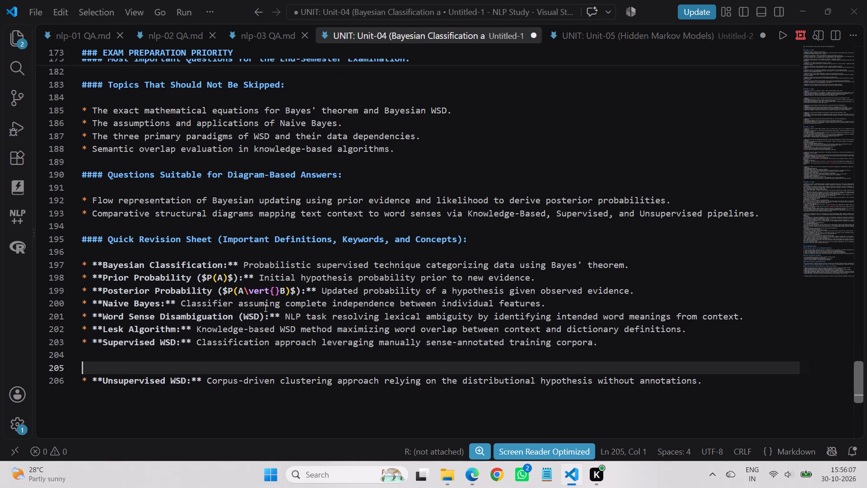
key("Down")
key("BackSpace")
key("BackSpace")
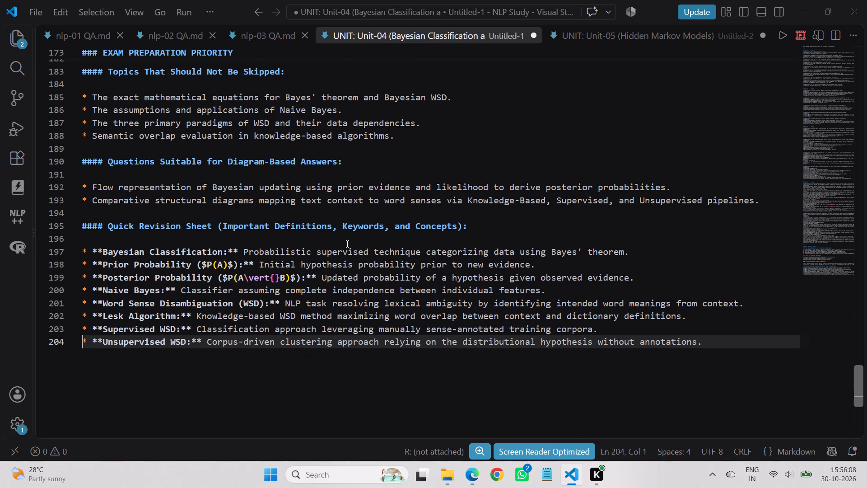
Save the Unit-04 document as the Markdown file "nlp-04 QA" in the NLP Study folder.
scroll(350, 238, "up", 7)
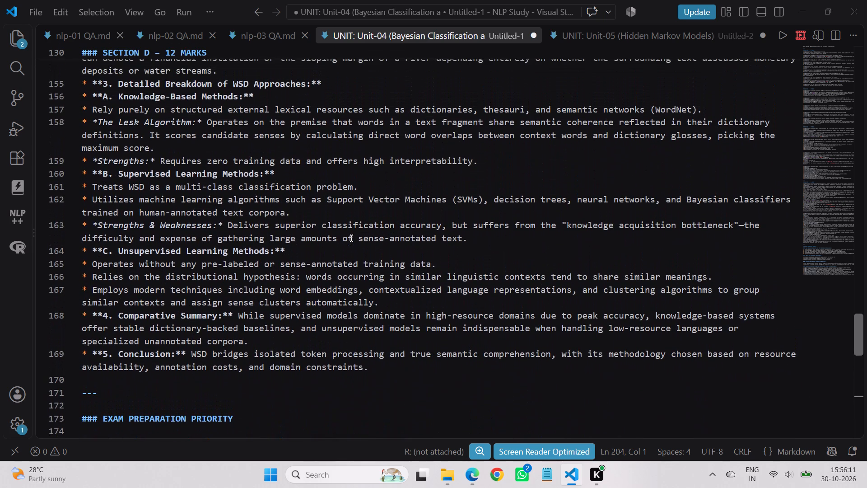
key("ctrl+s")
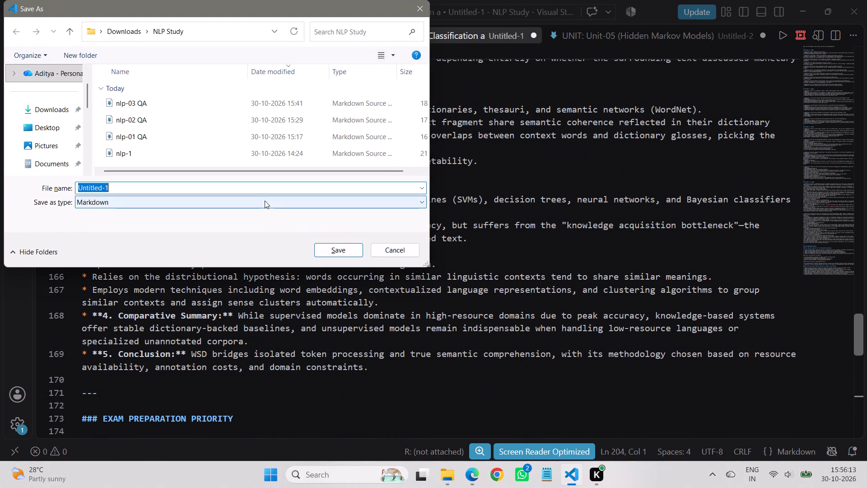
type("nlp")
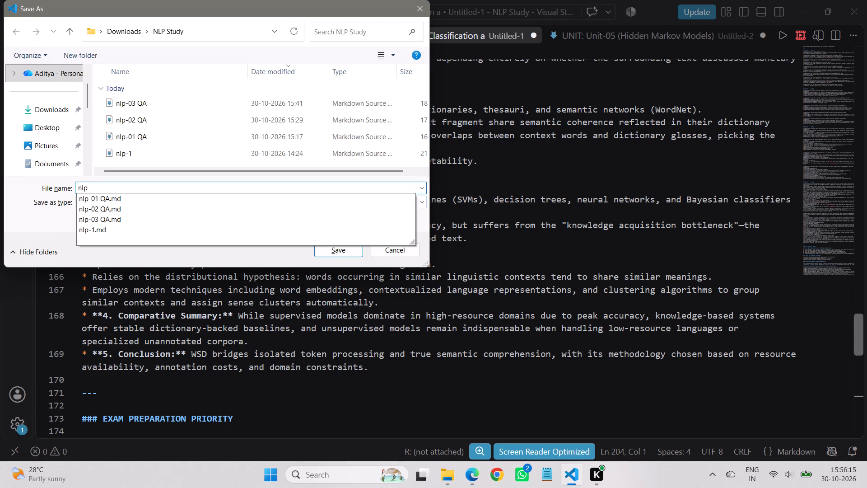
type("-0")
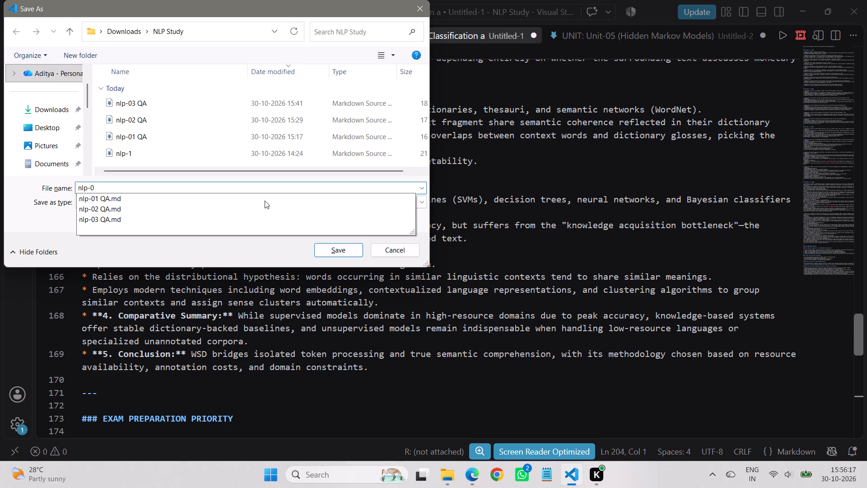
type("4")
key("space")
type("QA")
key("Return")
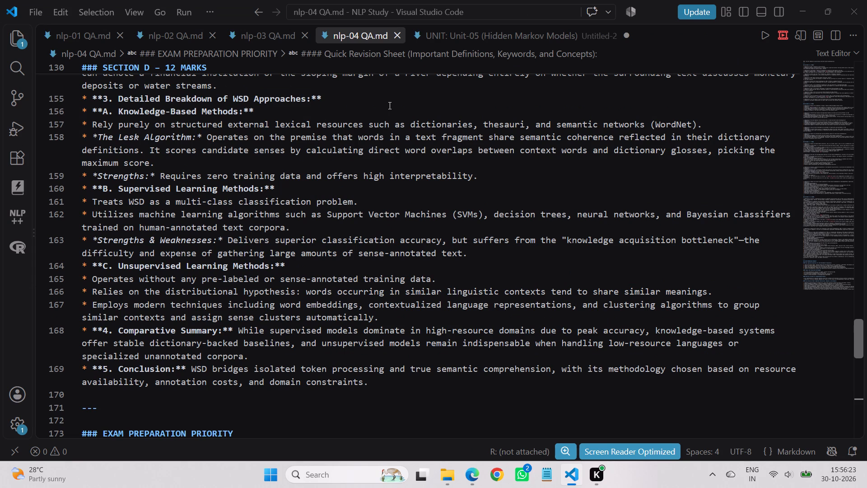
In the Unit-05 document, reduce the gap above the "two main types of variables present in an HMM" question to one blank line.
left_click(516, 41)
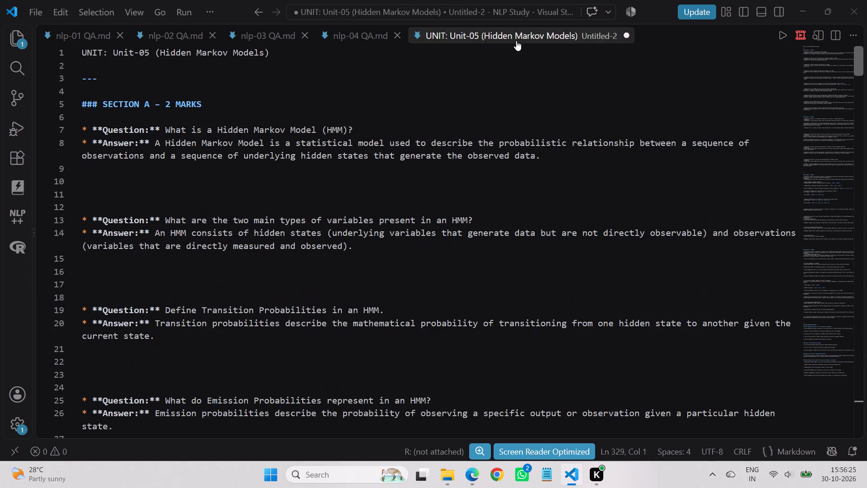
scroll(437, 220, "up", 6)
left_click(325, 195)
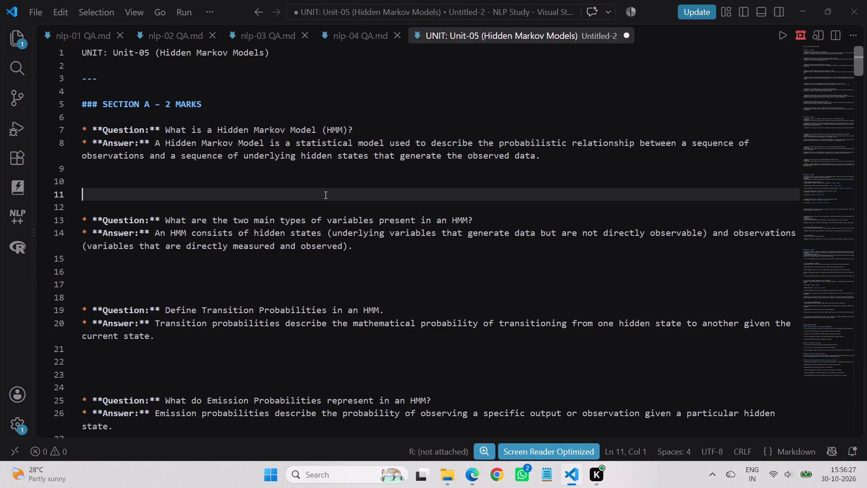
key("Down")
key("Down")
key("BackSpace")
key("BackSpace")
key("BackSpace")
Reduce the gap above the "Define Transition Probabilities in an HMM" question to one blank line.
key("Down")
key("Down")
key("Down")
key("Down")
key("Down")
key("Down")
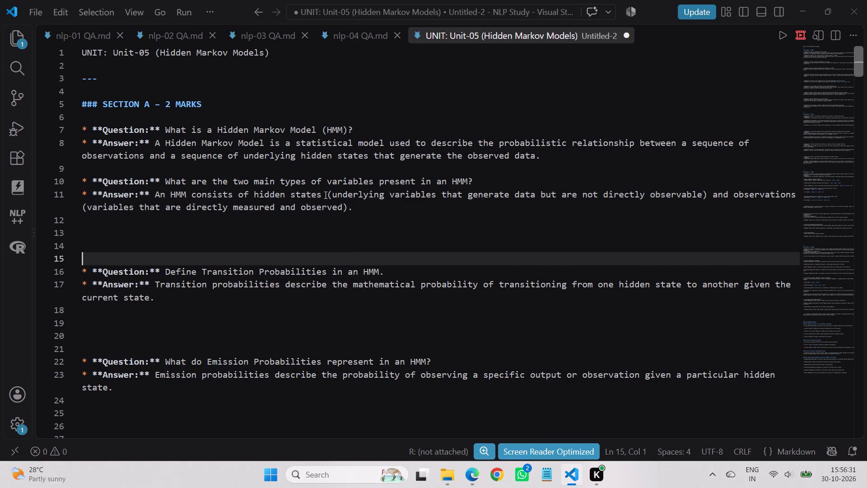
key("Down")
key("BackSpace")
key("BackSpace")
key("BackSpace")
Reduce the gap above the "What do Emission Probabilities represent in an HMM" question to one blank line.
key("Down")
key("Down")
key("Down")
key("Down")
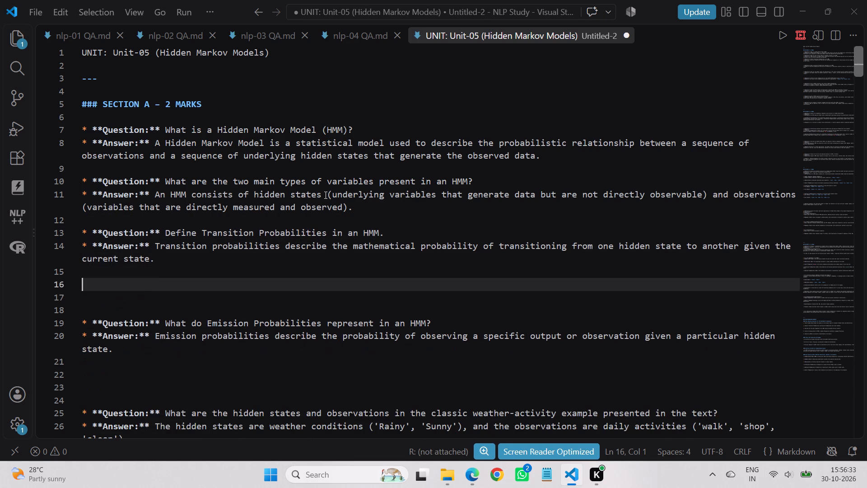
key("Down")
key("Down")
key("Down")
key("BackSpace")
key("BackSpace")
key("BackSpace")
Reduce the gap above the question on hidden states and observations in the classic weather-activity example to one blank line.
key("Down")
key("Down")
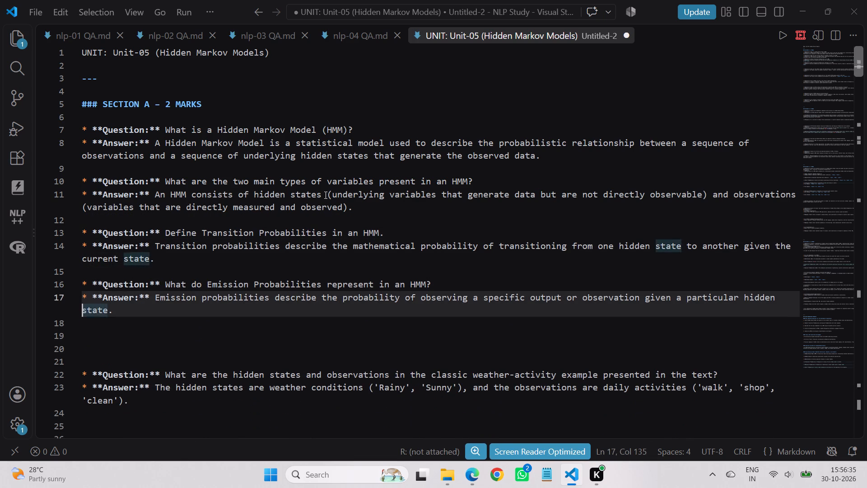
key("Down")
key("Down")
key("Down")
key("Down")
key("Down")
key("BackSpace")
key("BackSpace")
key("BackSpace")
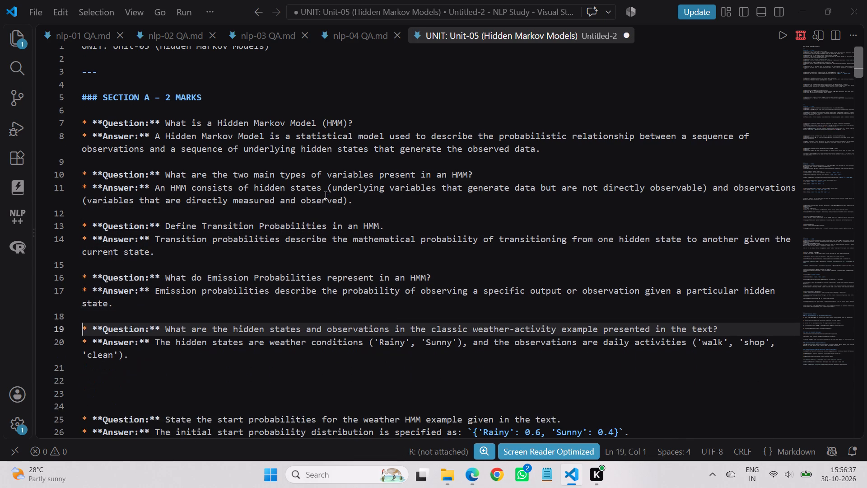
Reduce the gap above the "State the start probabilities for the weather HMM example" question to one blank line.
key("Down")
key("Down")
key("Down")
key("Down")
key("Down")
key("Down")
key("Down")
key("BackSpace")
key("BackSpace")
key("BackSpace")
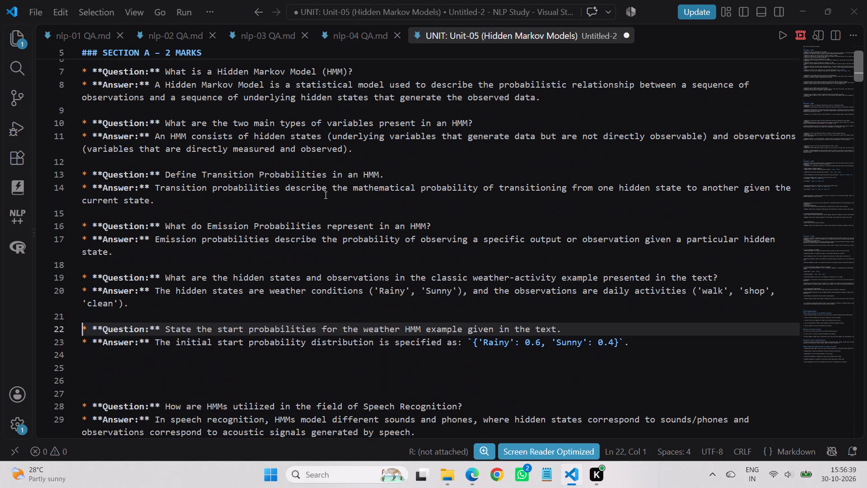
Reduce the gap above the question on how HMMs are utilized in Speech Recognition to one blank line.
key("Down")
key("Down")
key("Down")
key("Down")
key("Down")
key("Down")
key("BackSpace")
key("BackSpace")
key("BackSpace")
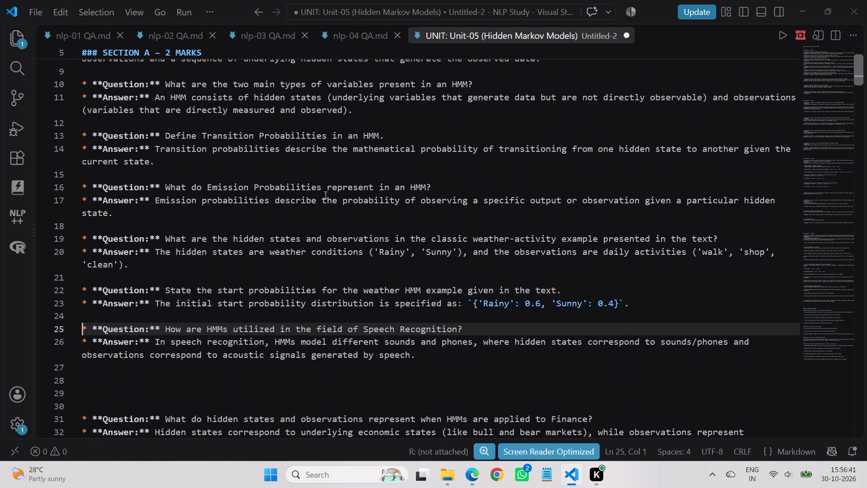
Reduce the gap above the Section A question on HMMs applied to Finance to one blank line.
key("Down")
key("Down")
key("Down")
key("Down")
key("Down")
key("Down")
key("Down")
key("BackSpace")
key("BackSpace")
key("BackSpace")
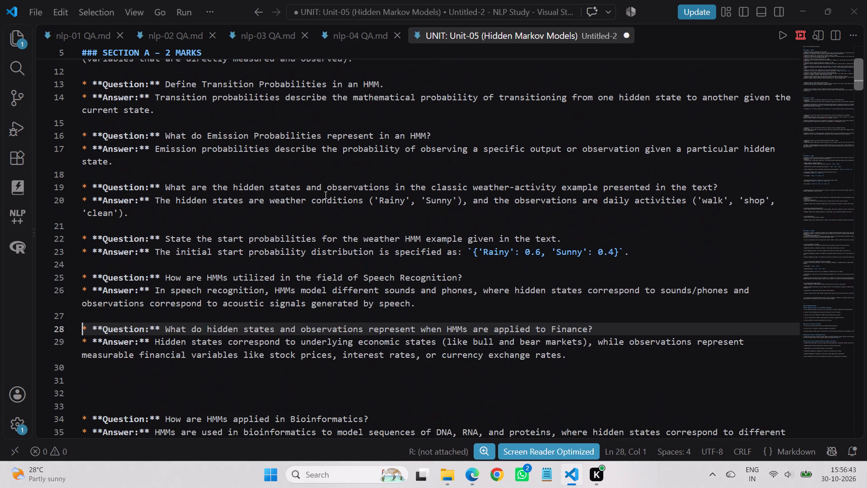
Reduce the gap above the "How are HMMs applied in Bioinformatics" question to one blank line.
key("Down")
key("Down")
key("Down")
key("Down")
key("Down")
key("Down")
key("Down")
key("BackSpace")
key("BackSpace")
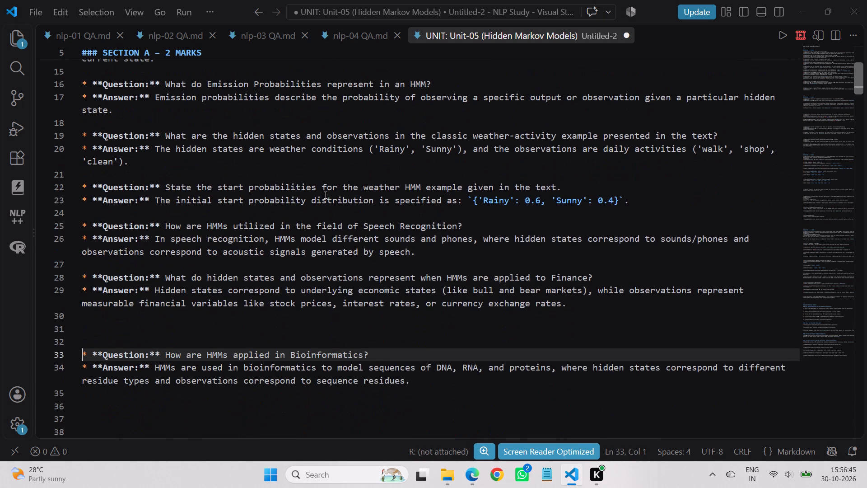
key("BackSpace")
Reduce the gap above the "Give examples of Natural Language Processing tasks" question to one blank line.
key("Down")
key("Down")
key("Down")
key("Down")
key("Down")
key("Down")
key("Down")
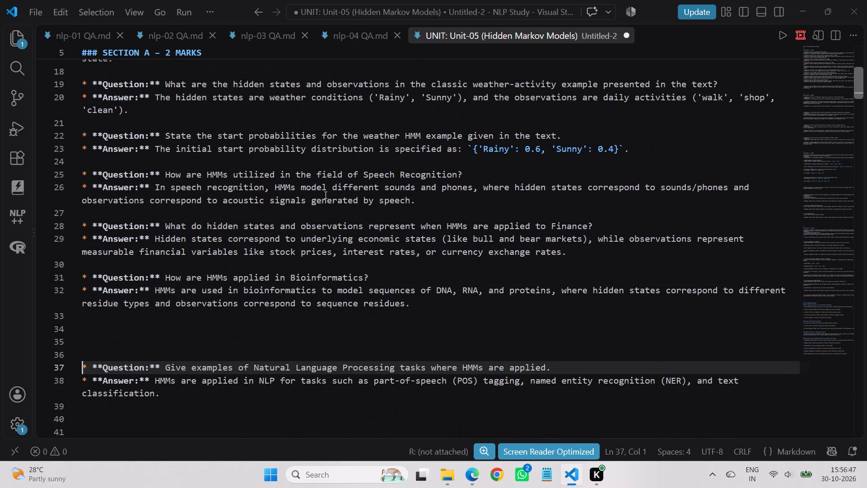
key("BackSpace")
key("BackSpace")
key("BackSpace")
Reduce the gap above the divider between Section A and Section B to one blank line.
key("Down")
key("Down")
key("Down")
key("Down")
key("Down")
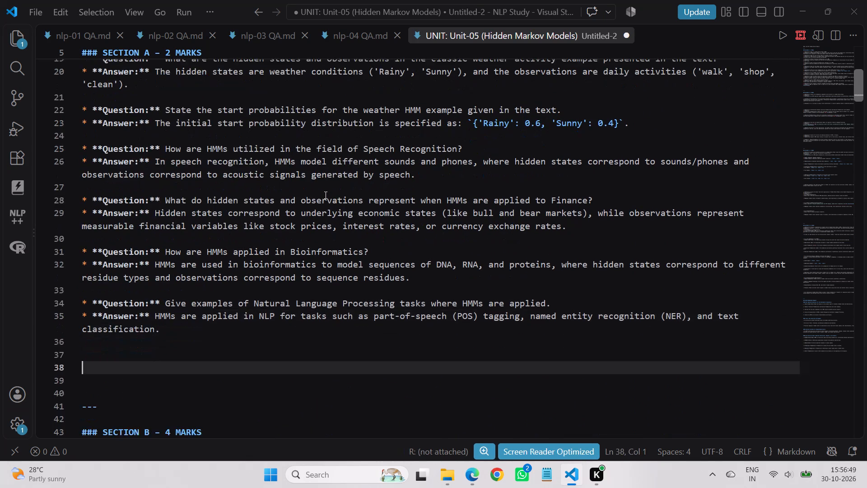
key("Down")
key("Down")
key("BackSpace")
key("BackSpace")
key("BackSpace")
key("BackSpace")
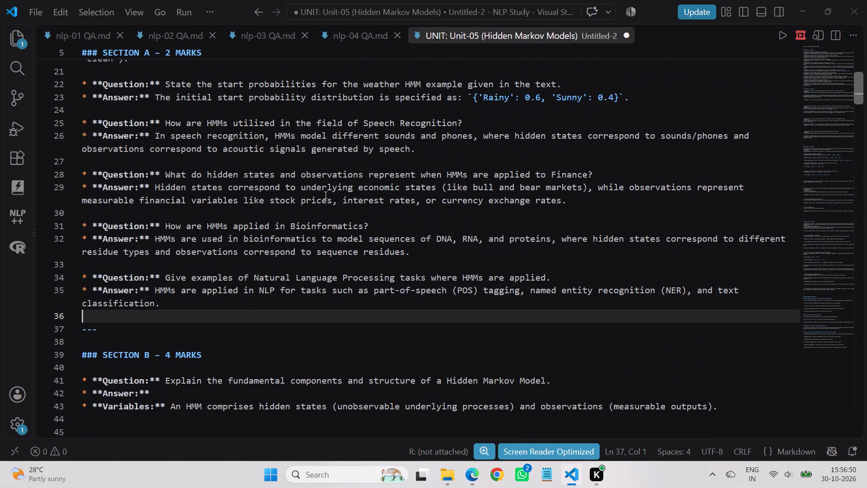
Remove the blank lines above the "Probability Distributions" bullet in the first Section B answer.
key("Down")
key("Down")
key("Down")
key("Down")
key("Down")
key("Down")
key("Down")
key("Down")
key("Down")
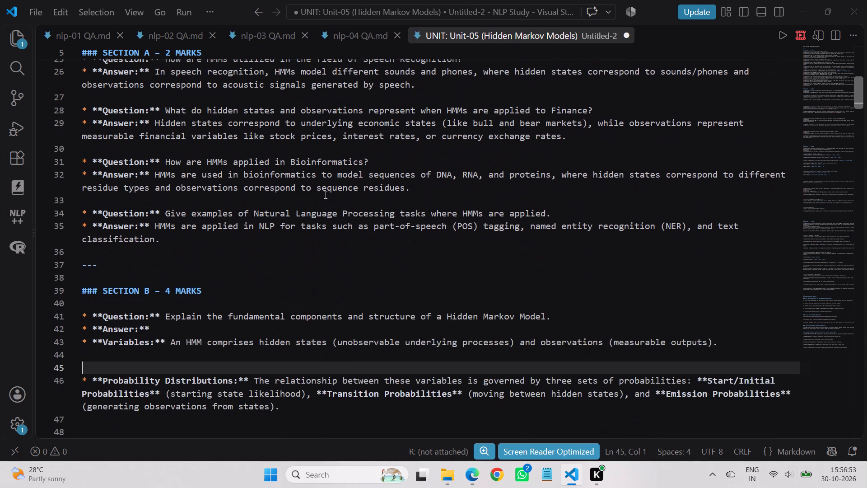
key("Down")
key("BackSpace")
key("BackSpace")
Remove the blank lines above the "Purpose" bullet in the first Section B answer.
key("Down")
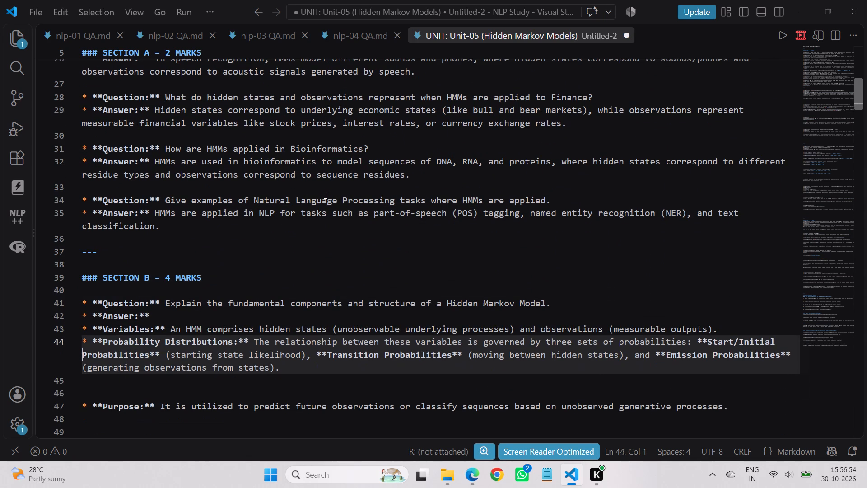
key("Down")
key("Down")
key("Down")
key("Down")
key("BackSpace")
key("BackSpace")
Reduce the gap above the "Differentiate between Transition Probabilities and Emission Probabilities" question to two blank lines.
key("Down")
key("Down")
key("Down")
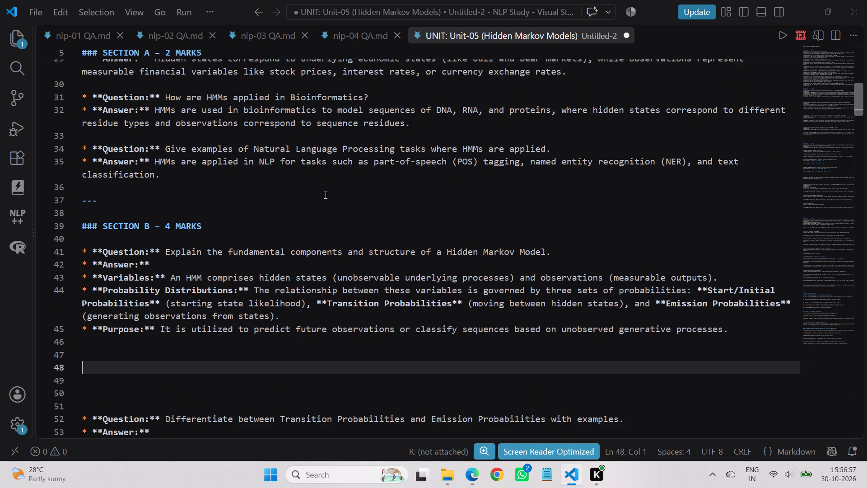
key("Down")
key("Down")
key("Down")
key("BackSpace")
key("BackSpace")
key("BackSpace")
key("BackSpace")
key("BackSpace")
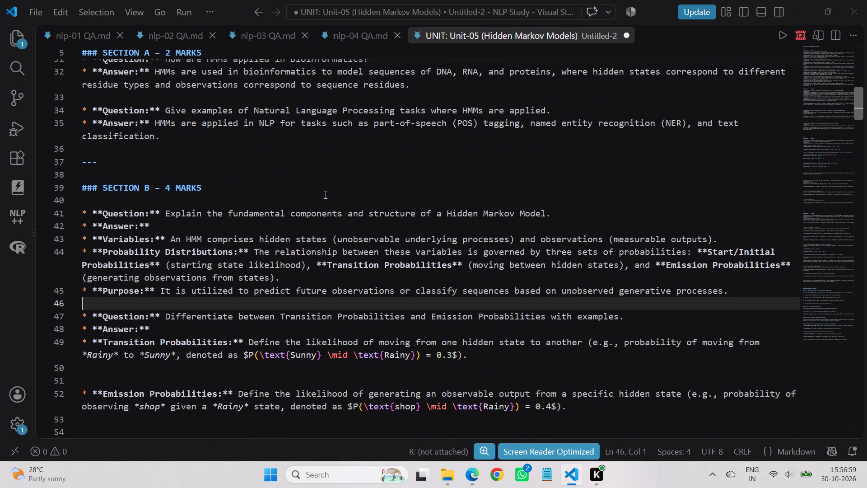
key("ctrl+z")
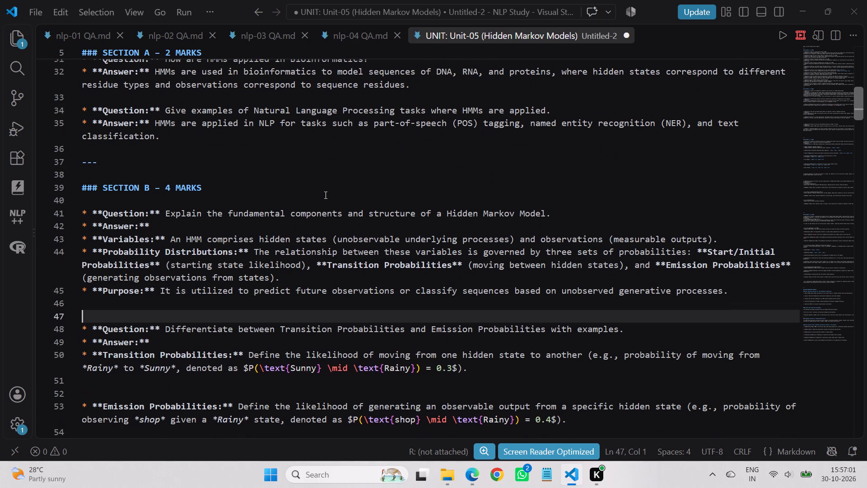
Remove the blank lines above the "Emission Probabilities" bullet in the Section B differentiation answer.
key("Down")
key("Down")
key("Down")
key("Down")
key("Down")
key("Down")
key("Down")
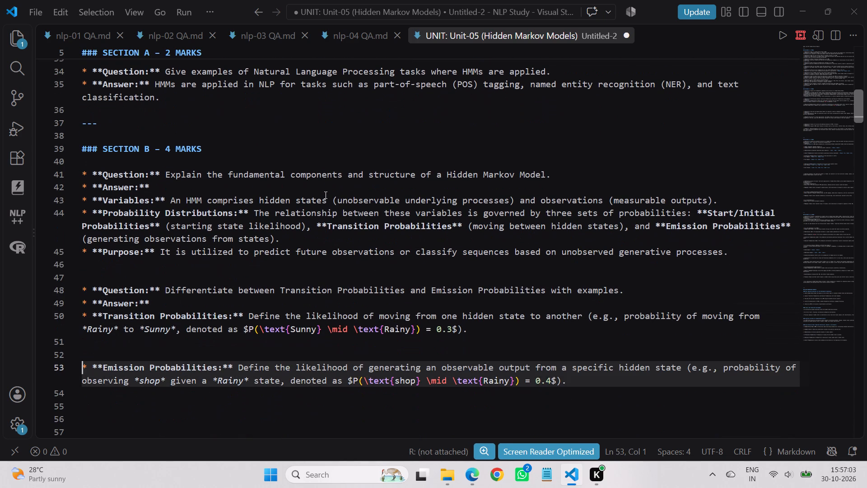
key("BackSpace")
key("BackSpace")
Reduce the gap above the "Describe how Hidden Markov Models are applied in Natural Language Processing" question to two blank lines.
key("Down")
key("Down")
key("Down")
key("Down")
key("Down")
key("Down")
key("Down")
key("Down")
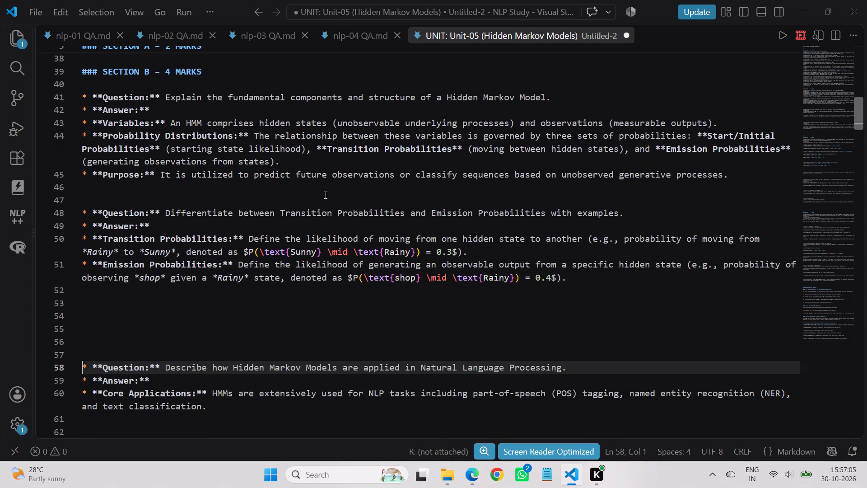
key("BackSpace")
key("BackSpace")
key("BackSpace")
key("BackSpace")
key("BackSpace")
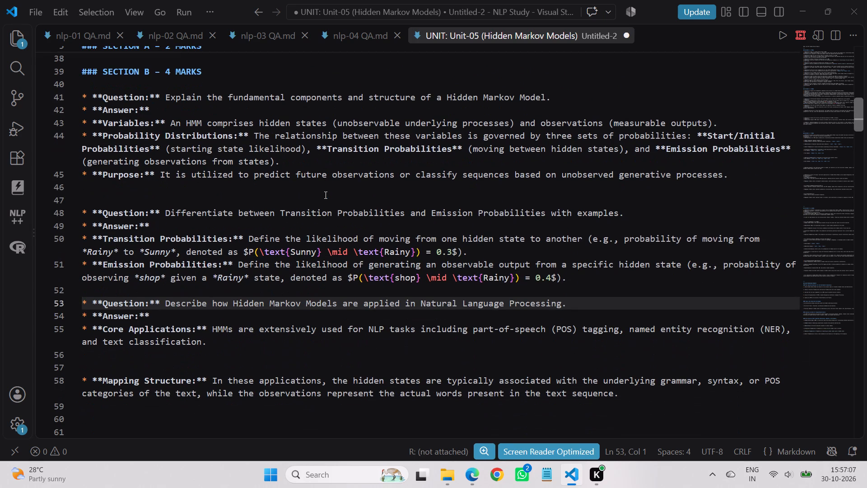
key("ctrl+z")
Remove the blank lines above the "Mapping Structure" bullet in the Natural Language Processing answer.
key("Down")
key("Down")
key("Down")
key("Down")
key("Down")
key("Down")
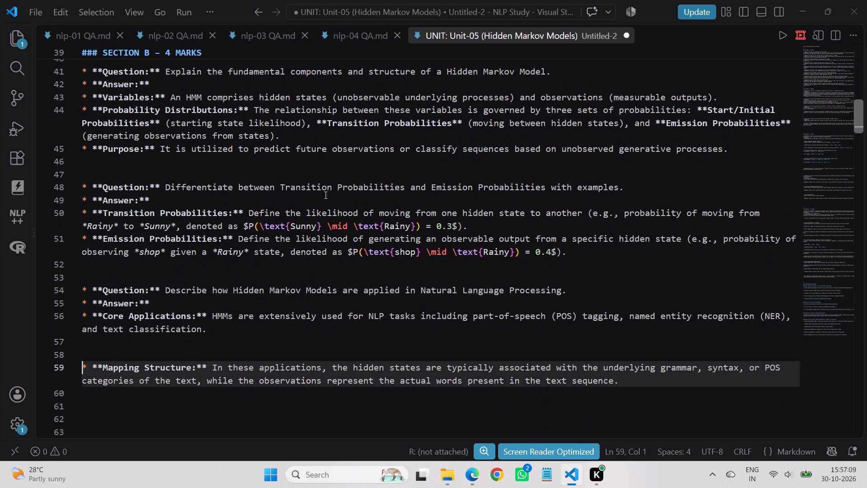
key("BackSpace")
key("BackSpace")
Reduce the gap above the "Explain the utility and modeling mechanism of HMMs in Finance" question to two blank lines.
key("Down")
key("Down")
key("Down")
key("Down")
key("Down")
key("Down")
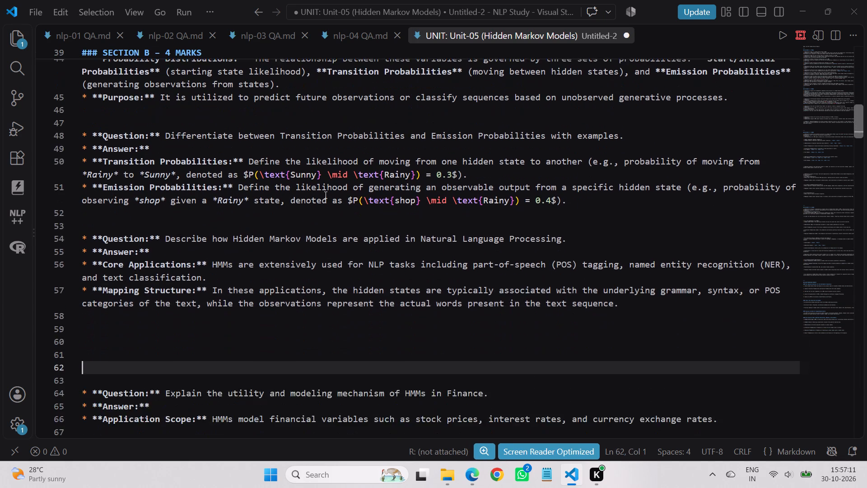
key("Down")
key("Down")
key("BackSpace")
key("BackSpace")
key("BackSpace")
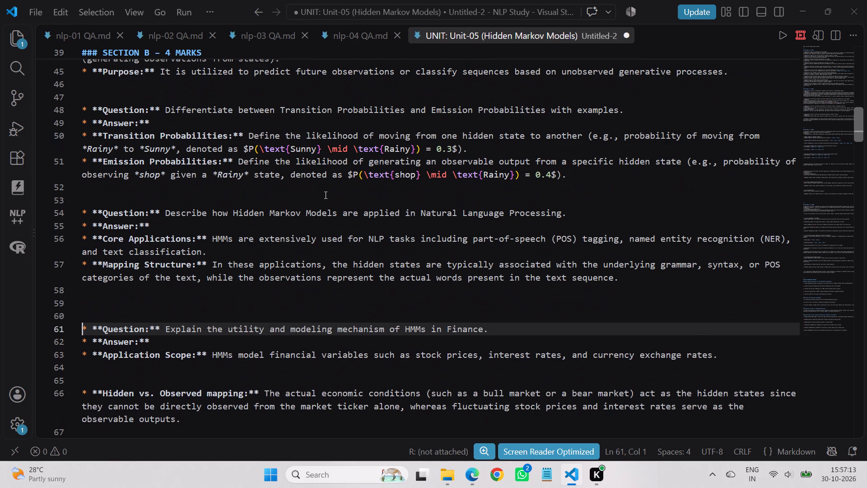
key("BackSpace")
Remove the blank lines above the "Hidden vs. Observed mapping" bullet in the Finance answer.
key("Down")
key("Down")
key("Down")
key("Down")
key("Down")
key("BackSpace")
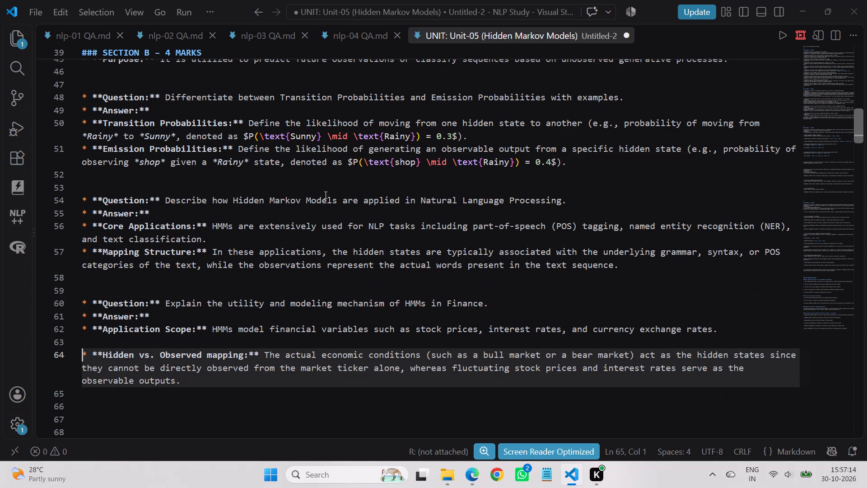
key("BackSpace")
Reduce the gap above the divider that precedes the Section C heading to one blank line.
key("Down")
key("Down")
key("Down")
key("Down")
key("Down")
key("Down")
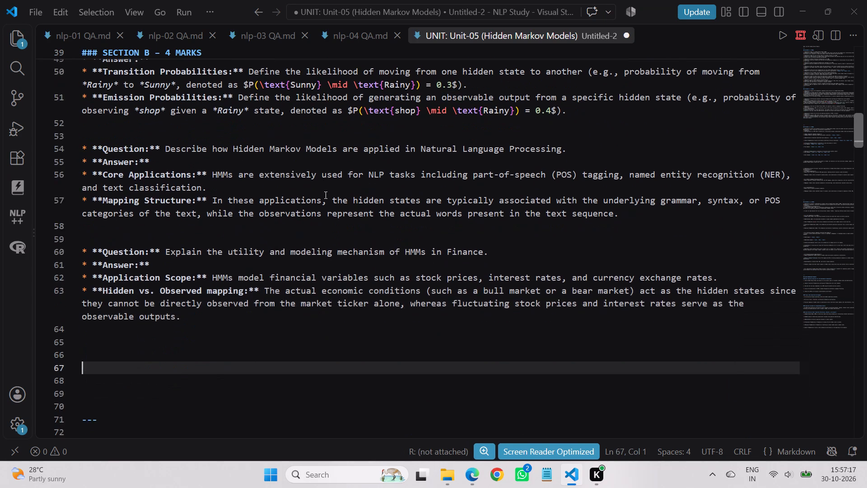
key("Down")
key("Down")
key("Down")
key("Down")
key("Up")
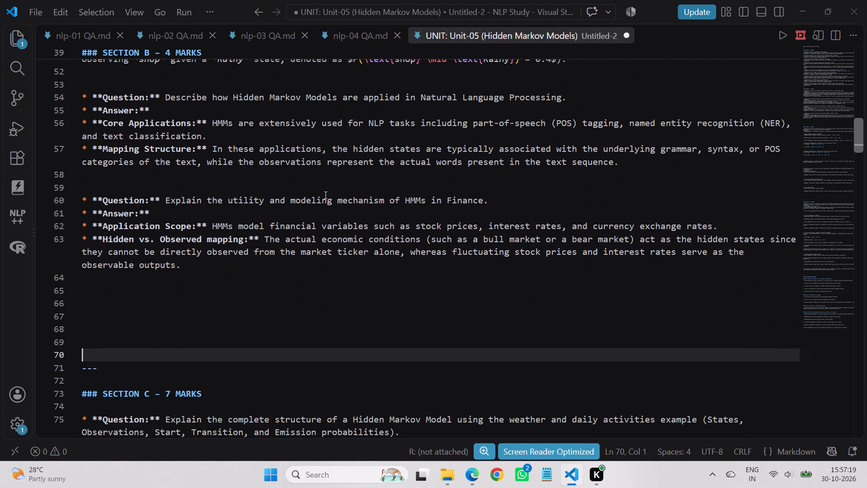
key("BackSpace")
key("BackSpace")
key("BackSpace")
key("BackSpace")
key("BackSpace")
key("BackSpace")
Remove the blank lines above the "Model Components (Weather Example)" bullet in the first Section C answer.
key("Down")
key("Down")
key("Down")
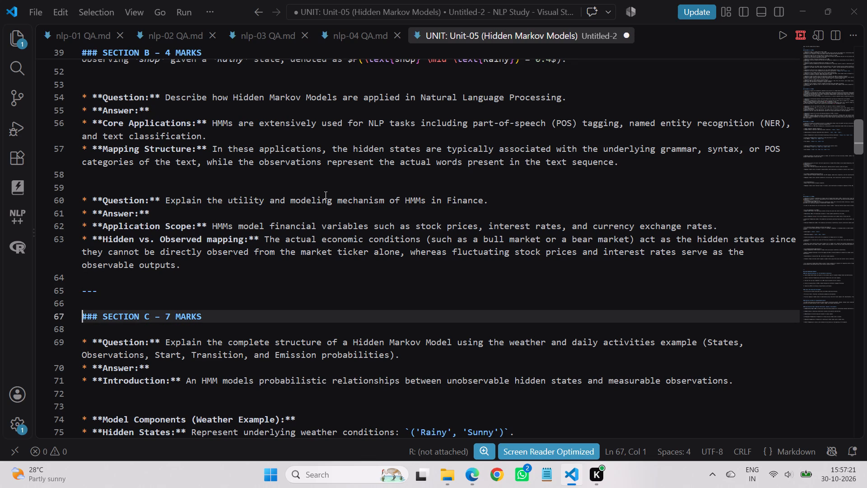
key("Down")
key("Down")
key("Down")
key("Down")
key("Down")
key("Down")
key("Down")
key("Down")
key("BackSpace")
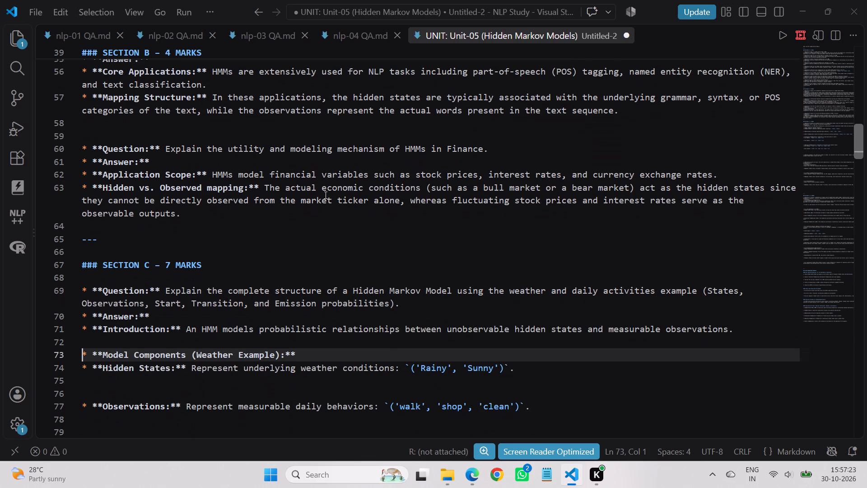
key("BackSpace")
Remove the blank lines above the "Observations" bullet in the weather example.
key("Down")
key("Down")
key("Down")
key("Down")
key("BackSpace")
key("BackSpace")
Remove the blank lines above the "Start Probability" bullet in the weather example.
key("Down")
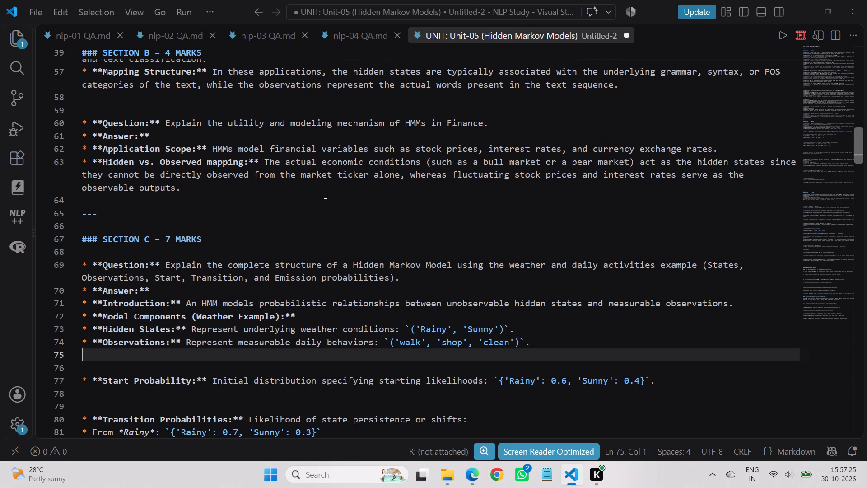
key("Down")
key("Down")
key("Down")
key("BackSpace")
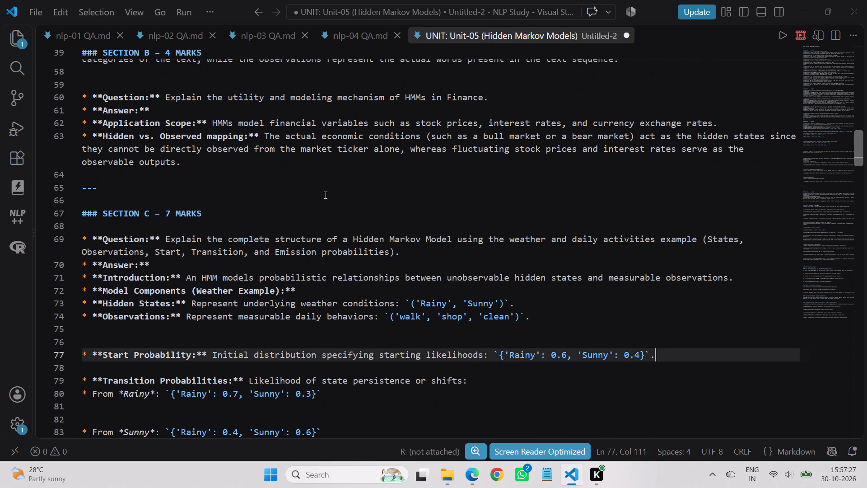
key("ctrl+z")
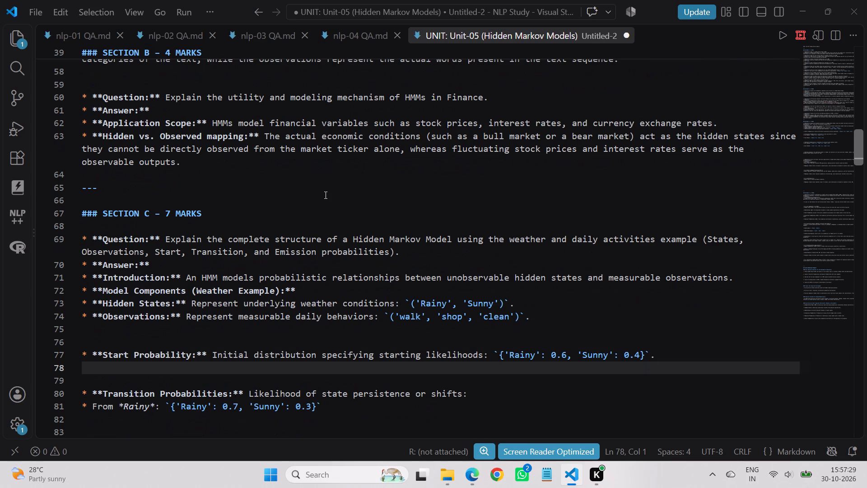
key("Up")
key("BackSpace")
key("BackSpace")
Remove the blank lines above the "Transition Probabilities" bullet in the weather example.
key("Down")
key("Down")
key("Down")
key("BackSpace")
key("BackSpace")
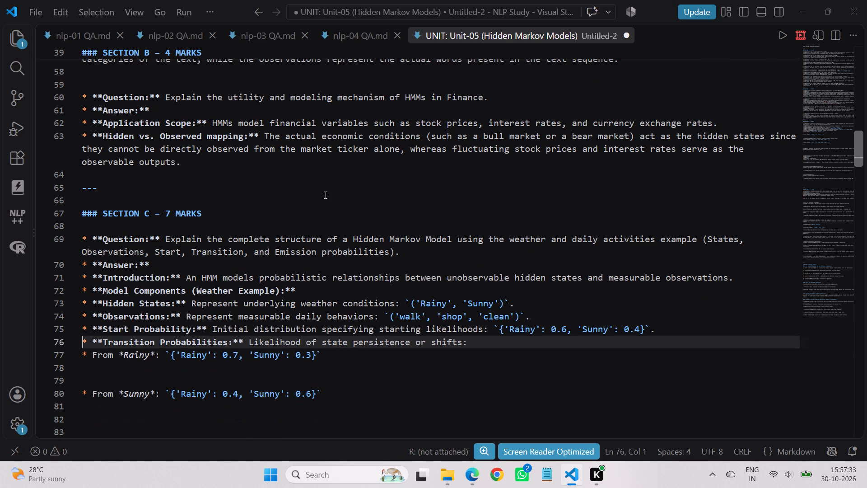
Remove the blank lines above the "From Sunny" bullet under the weather example's Transition Probabilities.
key("Down")
key("Down")
key("Down")
key("Down")
key("BackSpace")
key("BackSpace")
Remove the blank lines above the "Emission Probabilities" bullet in the weather example.
key("Down")
key("Down")
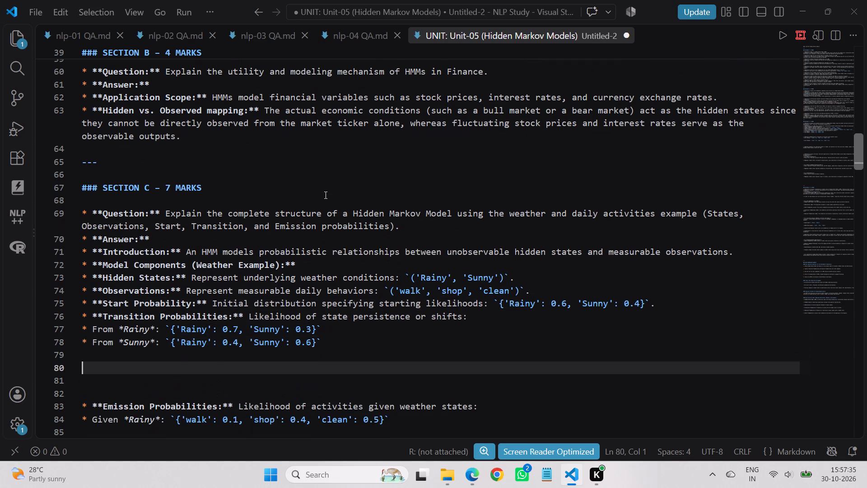
key("Down")
key("Down")
key("Down")
key("BackSpace")
key("BackSpace")
key("BackSpace")
key("BackSpace")
Remove the blank lines above the "Given Sunny" bullet under the weather example's Emission Probabilities.
key("Down")
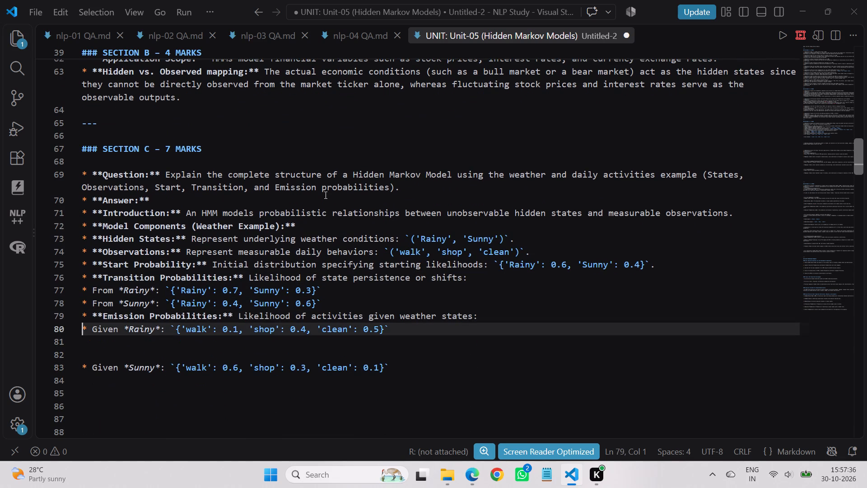
key("Down")
key("Down")
key("Down")
key("BackSpace")
key("BackSpace")
Remove the blank lines above the "Working Insight" bullet at the end of the weather example answer.
key("Down")
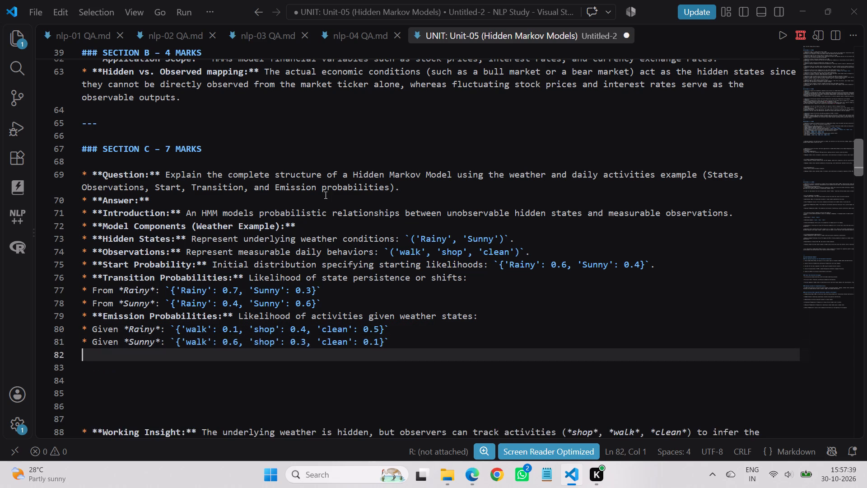
key("Down")
key("Down")
key("Down")
key("Down")
key("Down")
key("Down")
key("BackSpace")
key("BackSpace")
key("BackSpace")
key("BackSpace")
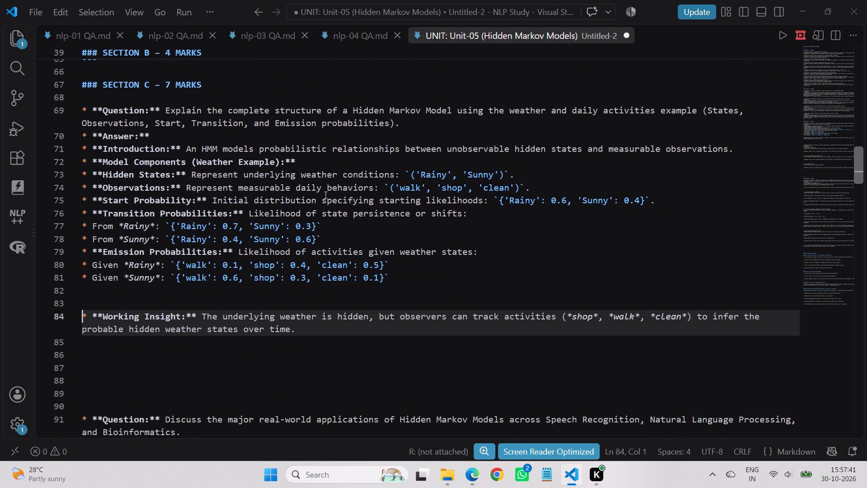
key("BackSpace")
key("BackSpace")
Reduce the gap above the "Discuss the major real-world applications of Hidden Markov Models" question to two blank lines.
key("Down")
key("Down")
key("Down")
key("Down")
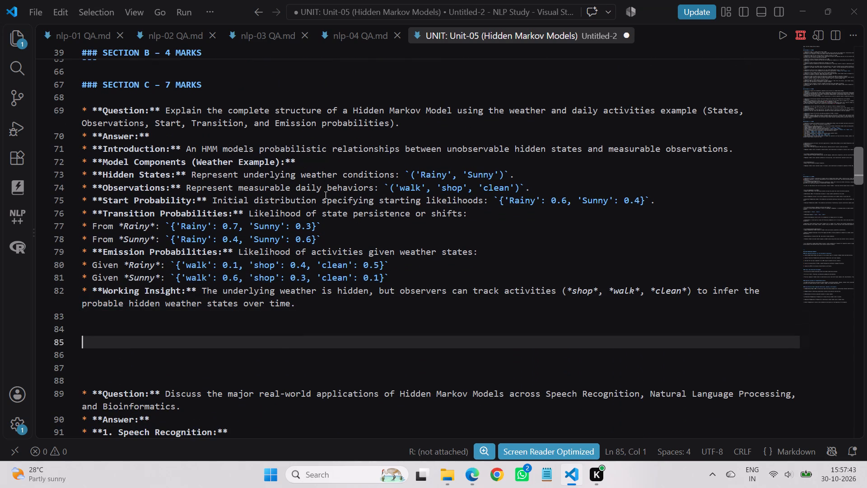
key("Down")
key("Down")
key("Down")
key("Down")
key("BackSpace")
key("BackSpace")
key("BackSpace")
key("BackSpace")
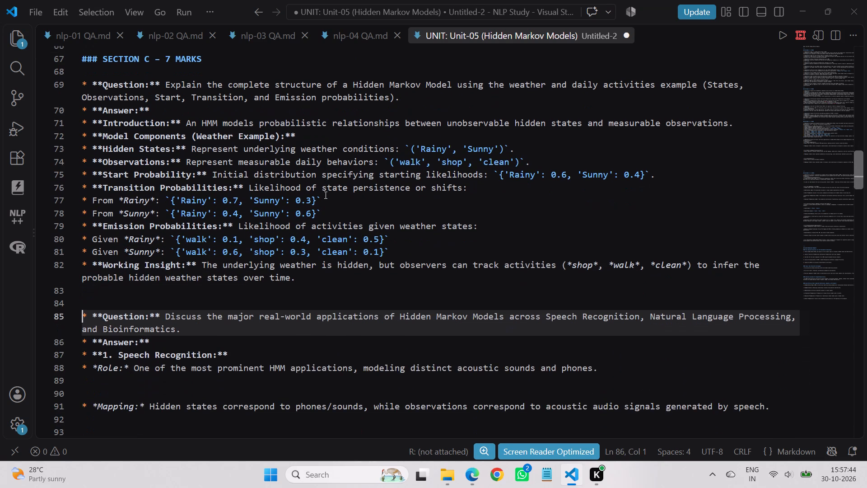
Remove the blank lines above the "Mapping" bullet under "1. Speech Recognition" in the real-world applications answer.
key("Down")
key("Down")
key("Down")
key("Down")
key("Down")
key("Down")
key("Down")
key("BackSpace")
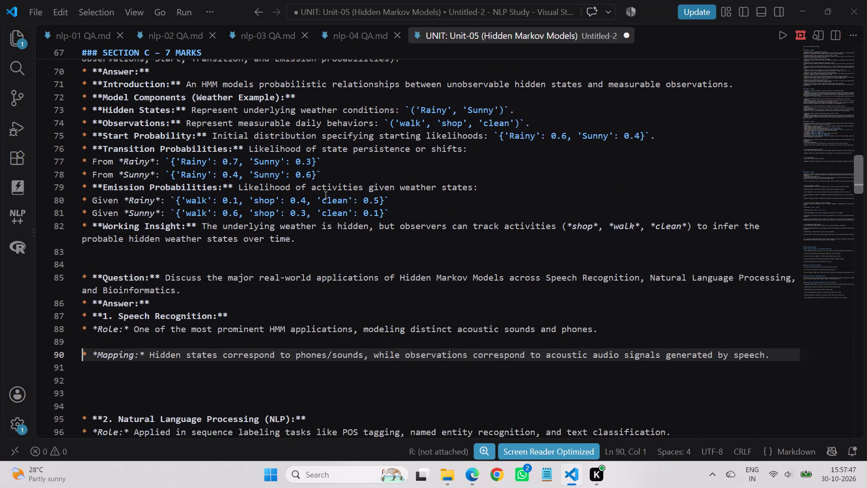
key("BackSpace")
Remove the blank lines above the "2. Natural Language Processing (NLP)" bullet in the real-world applications answer.
key("Down")
key("Down")
key("Down")
key("Down")
key("Down")
key("BackSpace")
key("BackSpace")
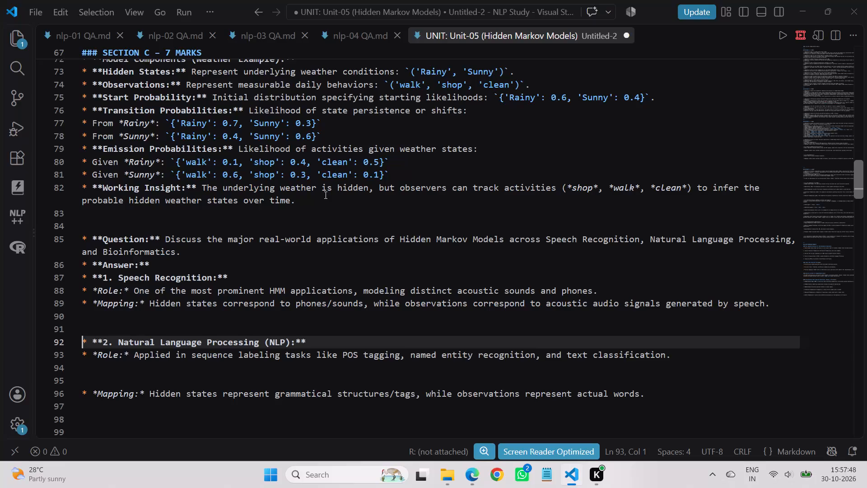
key("BackSpace")
key("BackSpace")
Remove the blank lines above the "Mapping" bullet under "2. Natural Language Processing (NLP)".
key("Down")
key("Down")
key("Down")
key("Down")
key("BackSpace")
key("BackSpace")
Remove the blank lines above the "3. Bioinformatics" bullet in the real-world applications answer.
key("Down")
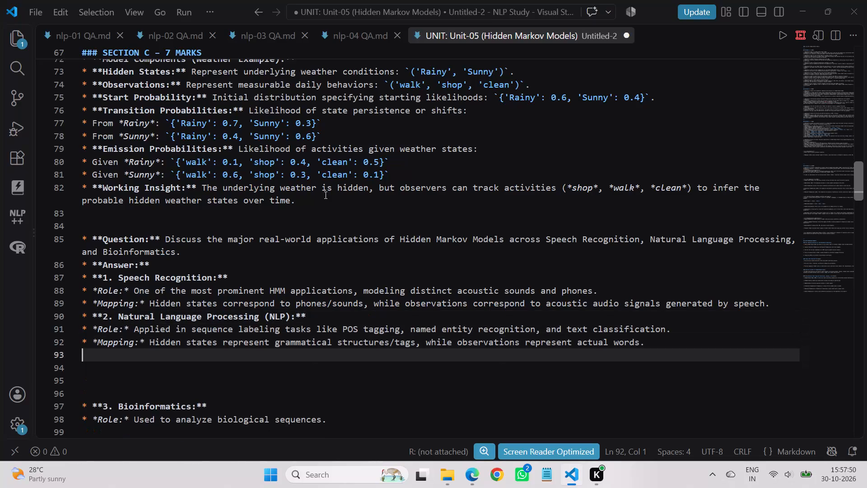
key("Down")
key("Down")
key("Down")
key("Down")
key("BackSpace")
key("BackSpace")
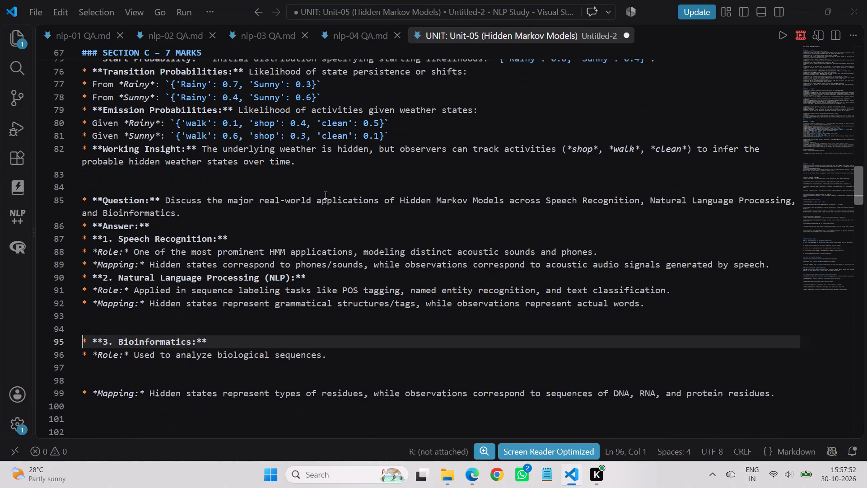
key("BackSpace")
key("BackSpace")
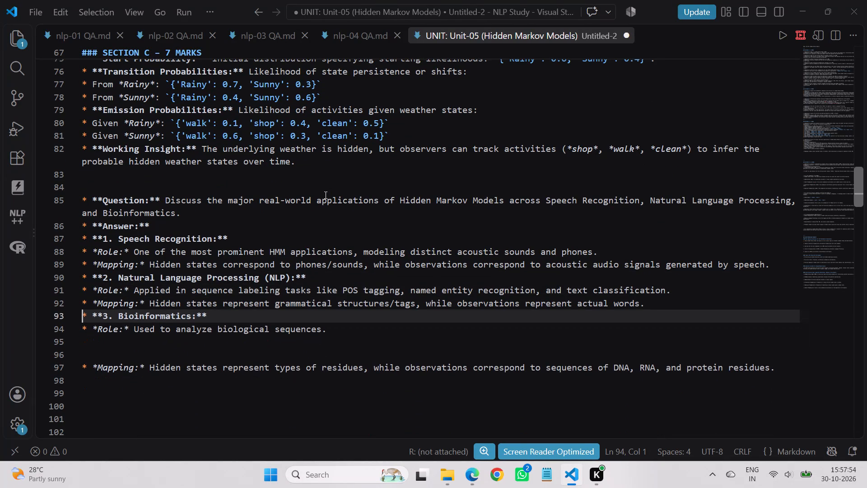
Remove the blank lines above the "Mapping" bullet under "3. Bioinformatics".
key("Down")
key("Down")
key("Down")
key("Down")
key("BackSpace")
key("BackSpace")
Reduce the gap between the Bioinformatics "Mapping" bullet and the divider above "SECTION D – 12 MARKS" to one blank line.
key("Down")
key("Down")
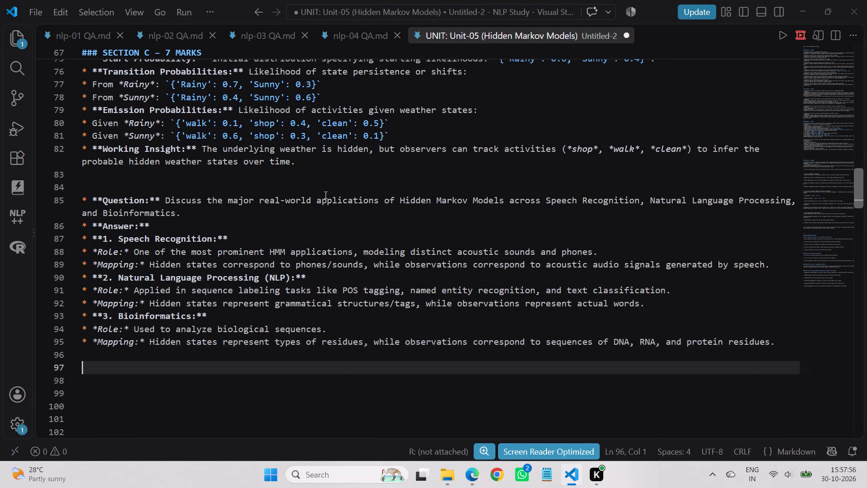
key("Down")
key("Down")
key("Down")
key("Down")
key("Down")
key("Down")
key("Down")
key("Down")
key("BackSpace")
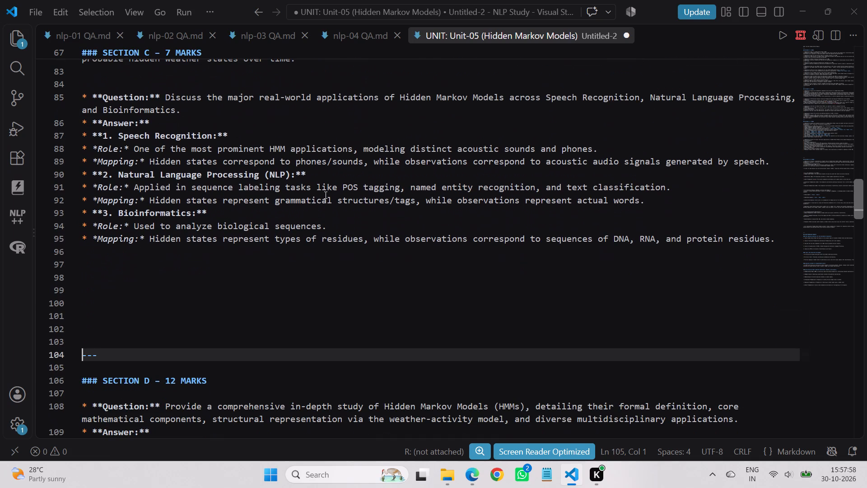
key("Up")
key("BackSpace")
key("BackSpace")
key("BackSpace")
key("BackSpace")
key("BackSpace")
key("BackSpace")
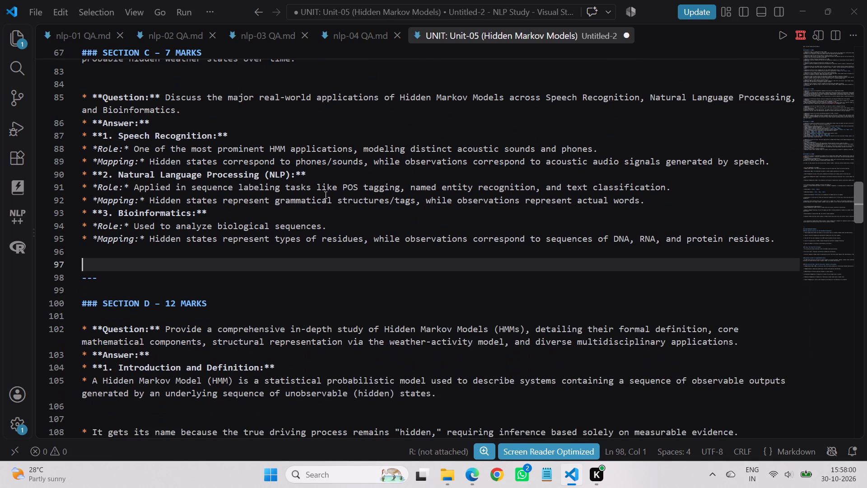
key("BackSpace")
Remove the blank lines above the "It gets its name" bullet under "1. Introduction and Definition" in Section D.
key("Down")
key("Down")
key("Down")
key("Down")
key("Down")
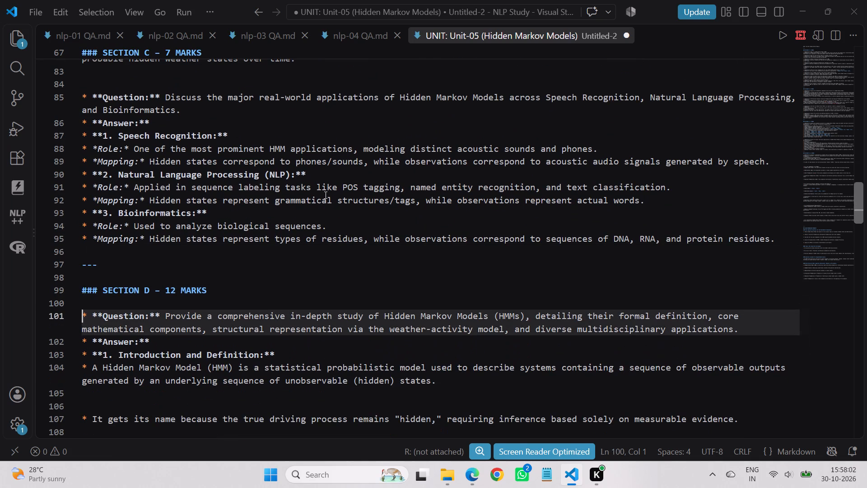
key("Down")
key("Down")
key("Down")
key("Down")
key("Down")
key("Down")
key("Down")
key("Down")
key("BackSpace")
key("BackSpace")
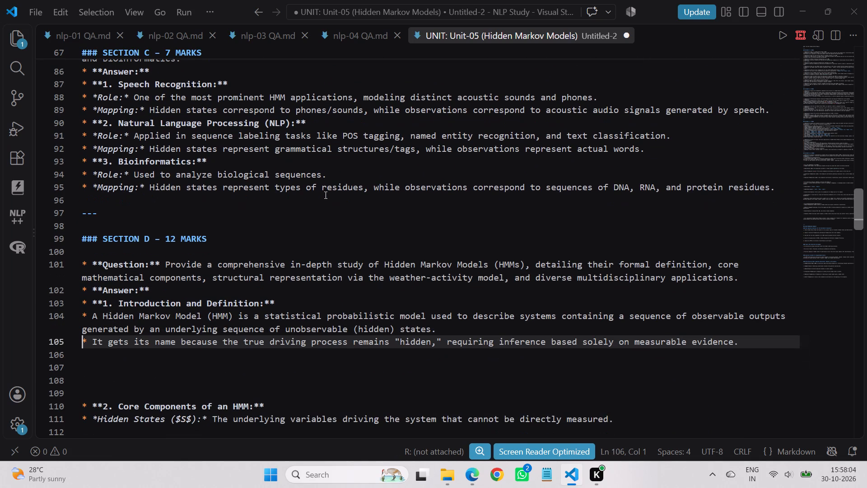
Remove the blank lines above the "2. Core Components of an HMM" bullet in the Section D answer.
key("Down")
key("Down")
key("Down")
key("Down")
key("Down")
key("BackSpace")
key("BackSpace")
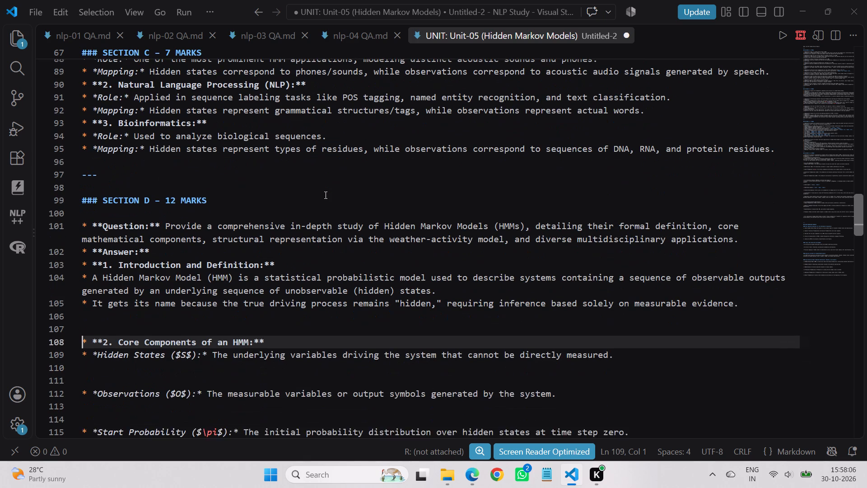
key("BackSpace")
key("BackSpace")
Remove the blank lines above the "Observations" and "Start Probability" bullets under "2. Core Components of an HMM".
key("Down")
key("Down")
key("Down")
key("Down")
key("BackSpace")
key("BackSpace")
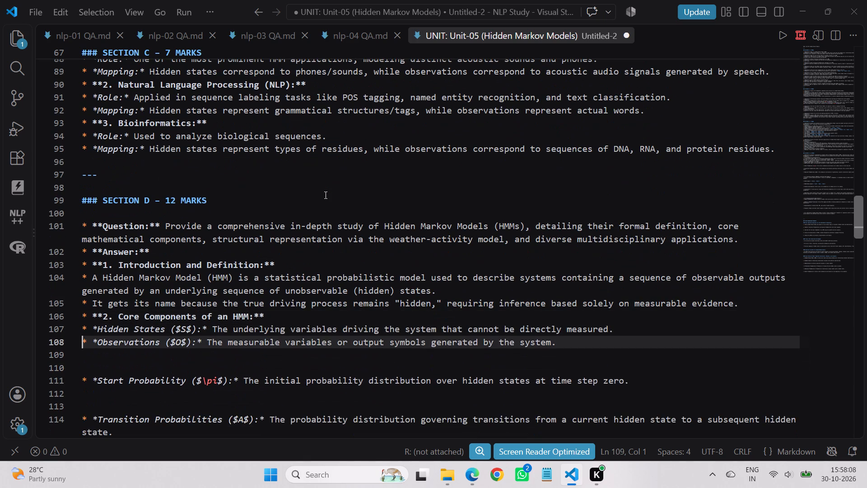
key("Down")
key("Down")
key("Down")
key("BackSpace")
key("BackSpace")
Remove the blank lines above the "Transition Probabilities" and "Emission Probabilities" bullets under "2. Core Components of an HMM".
key("Down")
key("Down")
key("Down")
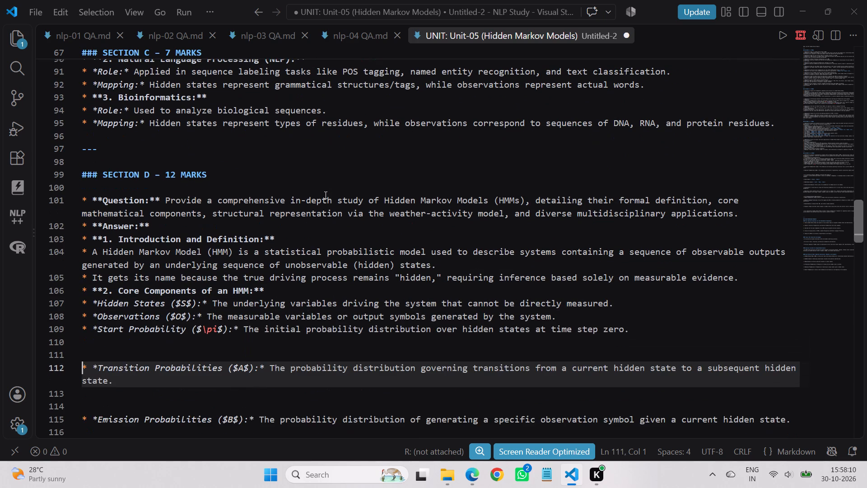
key("BackSpace")
key("BackSpace")
key("Down")
key("Down")
key("Down")
key("Down")
key("BackSpace")
key("BackSpace")
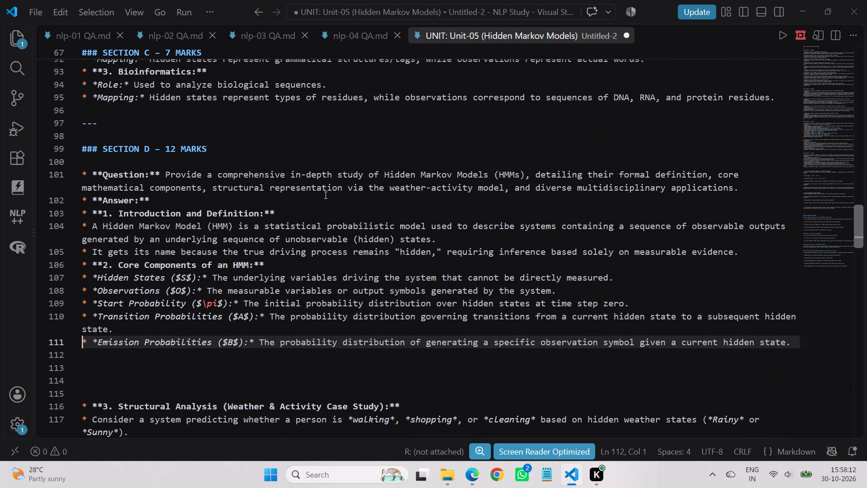
Remove the blank lines above the "3. Structural Analysis (Weather & Activity Case Study)" bullet in the Section D answer.
key("Down")
key("Down")
key("Down")
key("Down")
key("Down")
key("BackSpace")
key("BackSpace")
key("BackSpace")
key("BackSpace")
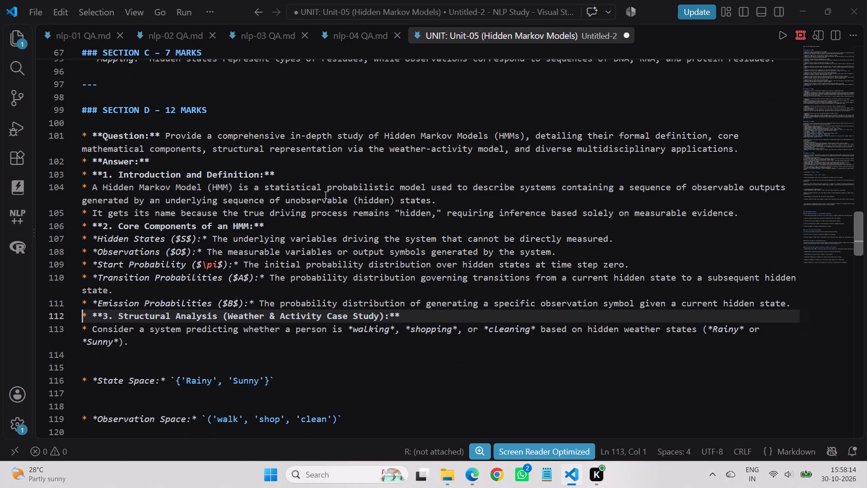
Remove the blank lines above the "State Space" and "Observation Space" bullets under "3. Structural Analysis".
key("Down")
key("Down")
key("Down")
key("Down")
key("Down")
key("BackSpace")
key("BackSpace")
key("Down")
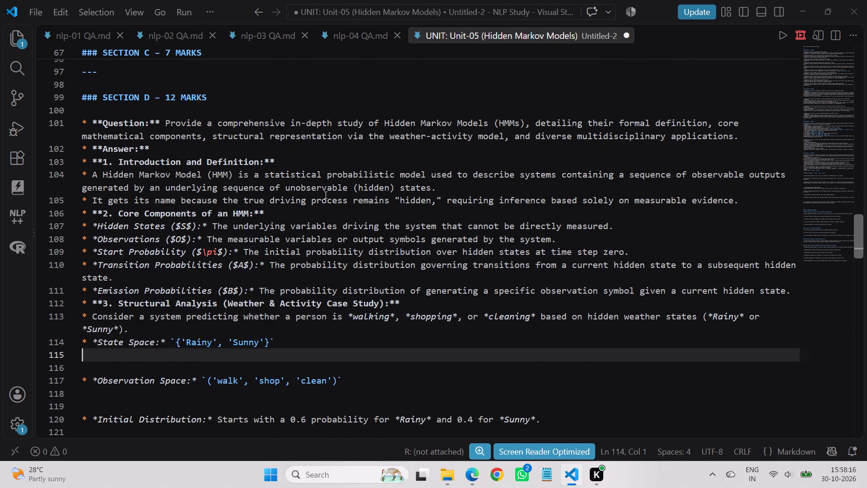
key("Down")
key("Down")
key("BackSpace")
key("BackSpace")
Remove the blank lines above the "Initial Distribution" and "Transitions" bullets under "3. Structural Analysis".
key("Down")
key("Down")
key("Down")
key("BackSpace")
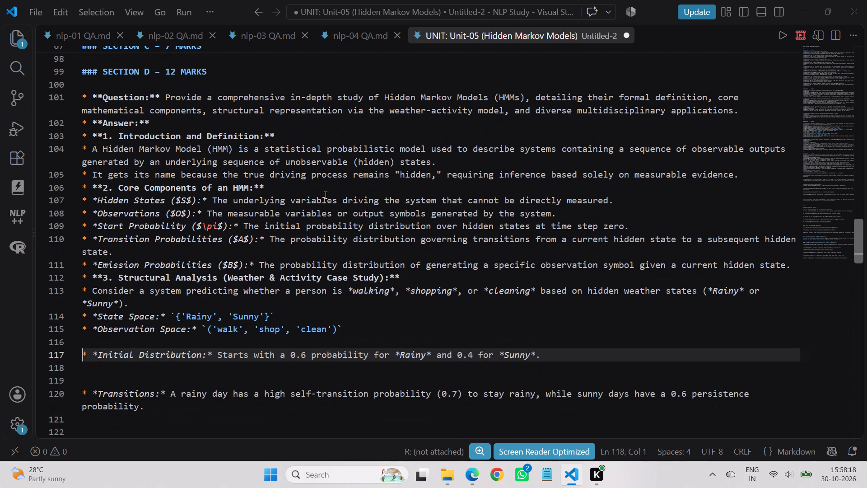
key("BackSpace")
key("Down")
key("Down")
key("Down")
key("BackSpace")
key("BackSpace")
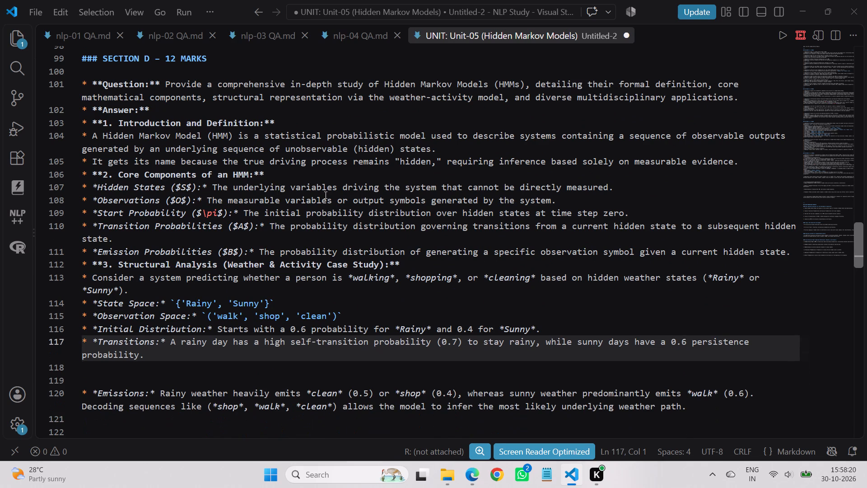
Remove the blank lines above the "Emissions" bullet under "3. Structural Analysis".
key("Down")
key("Down")
key("Down")
key("Down")
key("BackSpace")
key("BackSpace")
Remove the blank lines above the "4. Multidisciplinary Applications" bullet in the Section D answer.
key("Down")
key("Down")
key("Down")
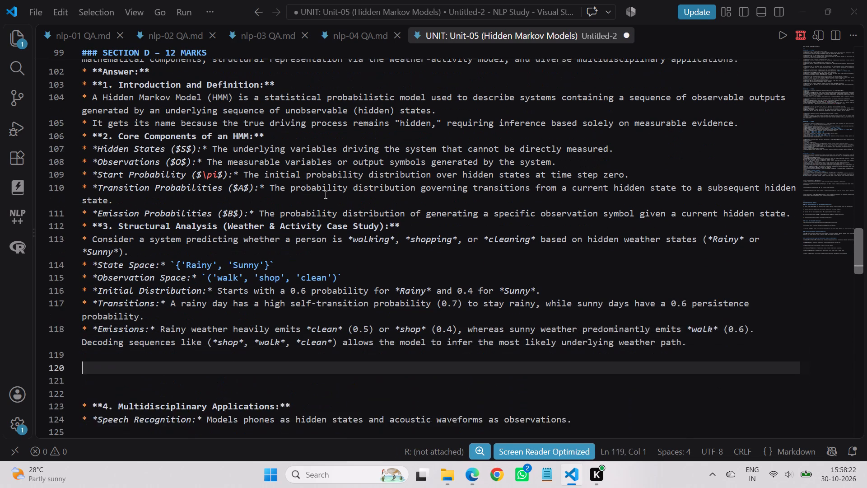
key("Down")
key("Down")
key("Down")
key("BackSpace")
key("BackSpace")
key("BackSpace")
key("BackSpace")
Remove the blank lines above the "Natural Language Processing" bullet under "4. Multidisciplinary Applications", keeping the bullet's own text intact.
key("Down")
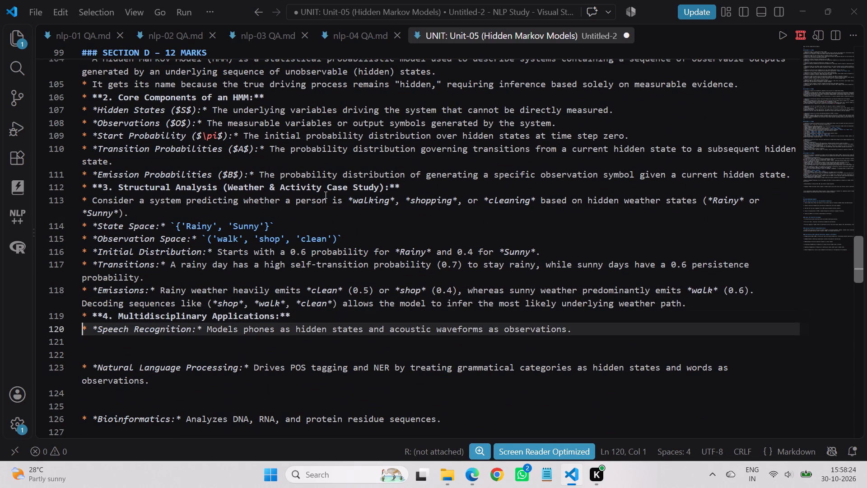
key("Down")
key("Down")
key("Down")
key("Down")
key("BackSpace")
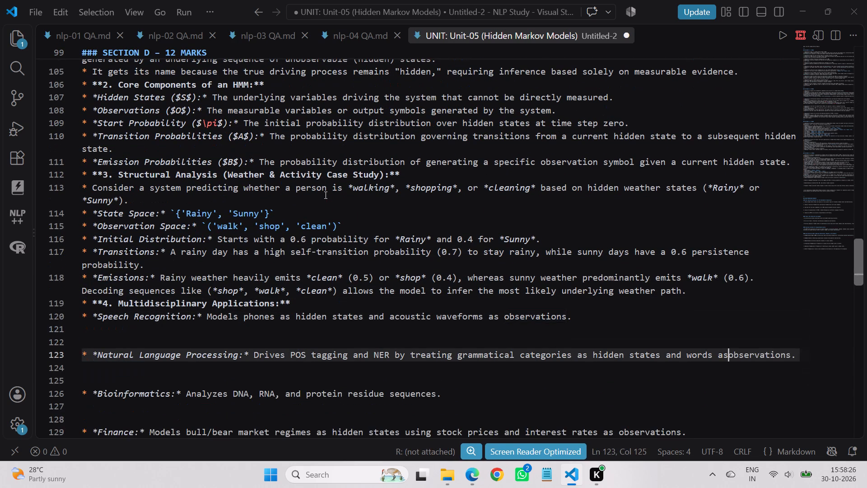
key("ctrl+z")
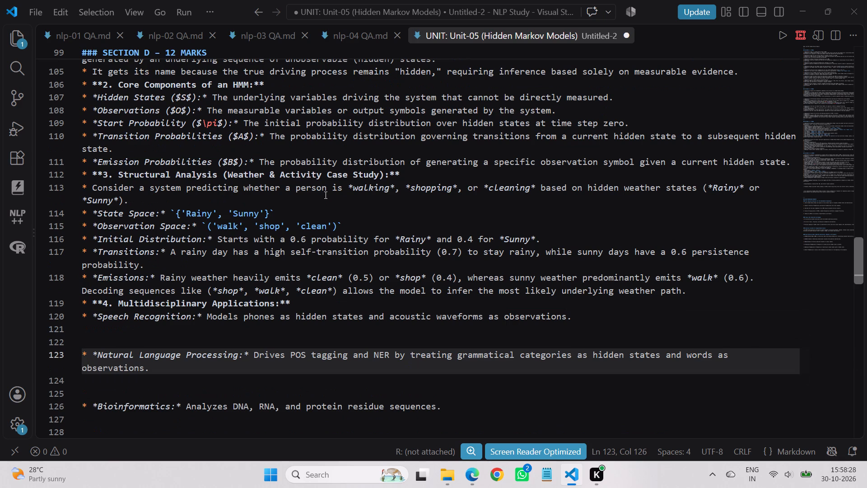
key("Up")
key("BackSpace")
key("BackSpace")
Remove the blank lines above the "Bioinformatics" and "Finance" bullets under "4. Multidisciplinary Applications".
key("Down")
key("Down")
key("Down")
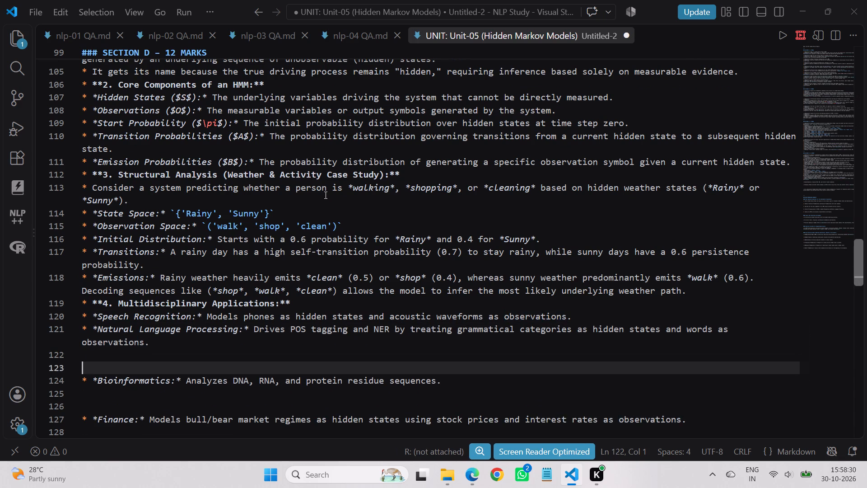
key("Down")
key("BackSpace")
key("BackSpace")
key("Down")
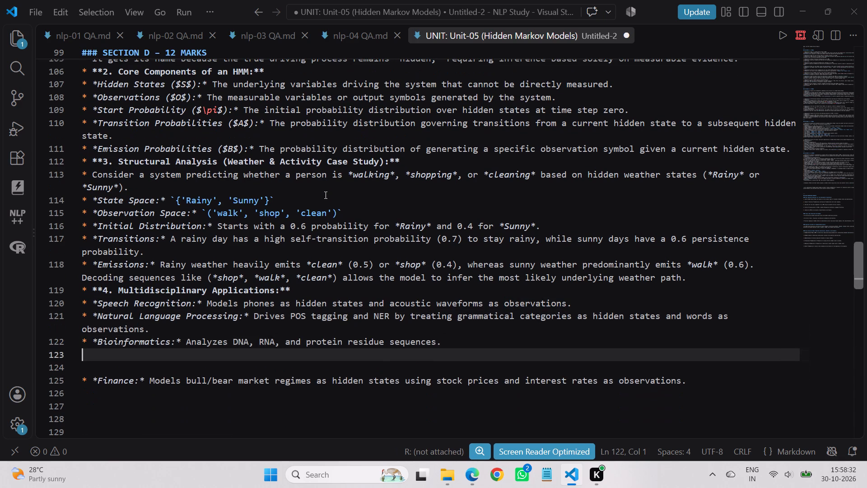
key("Down")
key("Down")
key("BackSpace")
key("BackSpace")
Remove the blank lines above the "5. Conclusion" bullet in the Section D answer.
key("Down")
key("Down")
key("Down")
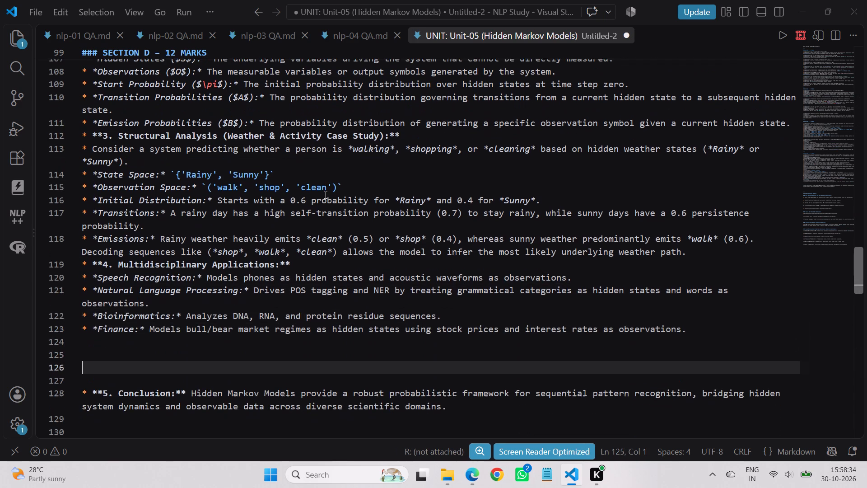
key("Down")
key("Down")
key("BackSpace")
key("BackSpace")
key("BackSpace")
key("BackSpace")
Reduce the gap between the "5. Conclusion" bullet and the divider above "EXAM PREPARATION PRIORITY" to one blank line.
key("Down")
key("Down")
key("Down")
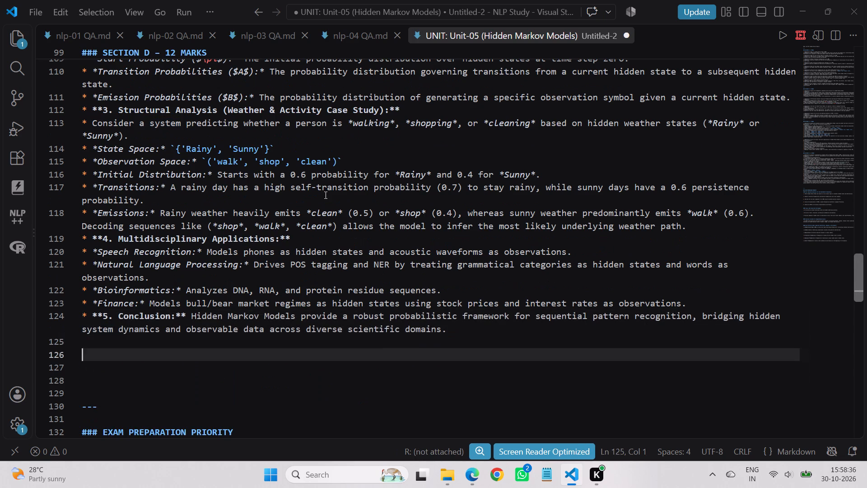
key("Down")
key("Down")
key("Down")
key("BackSpace")
key("BackSpace")
key("BackSpace")
key("BackSpace")
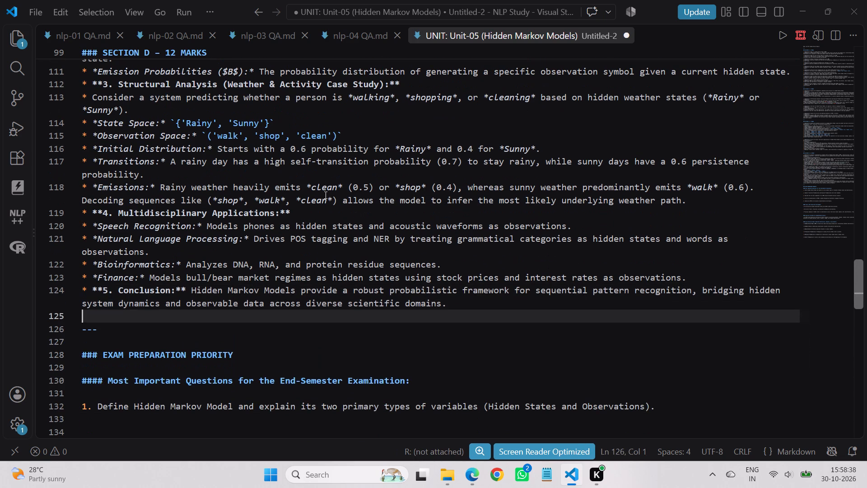
Remove the blank lines above question 2 in the "Most Important Questions for the End-Semester Examination" list.
key("Down")
key("Down")
key("Down")
key("Down")
key("Down")
key("Down")
key("Down")
key("Down")
key("Down")
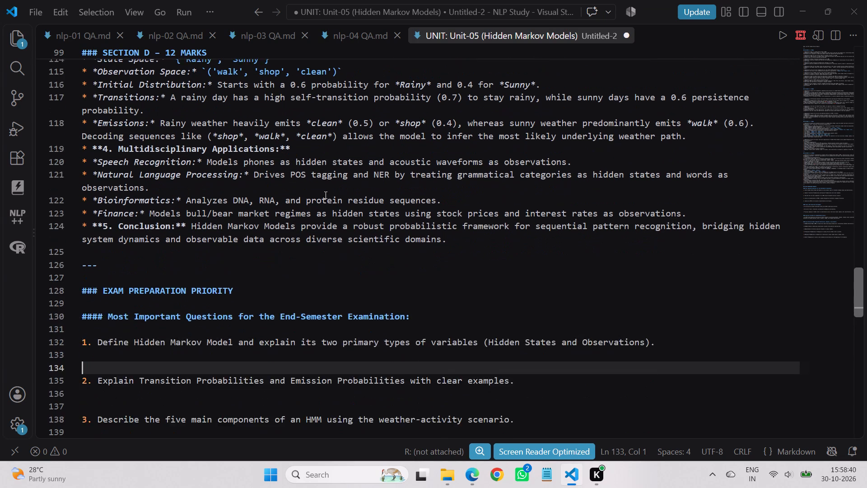
key("Down")
key("BackSpace")
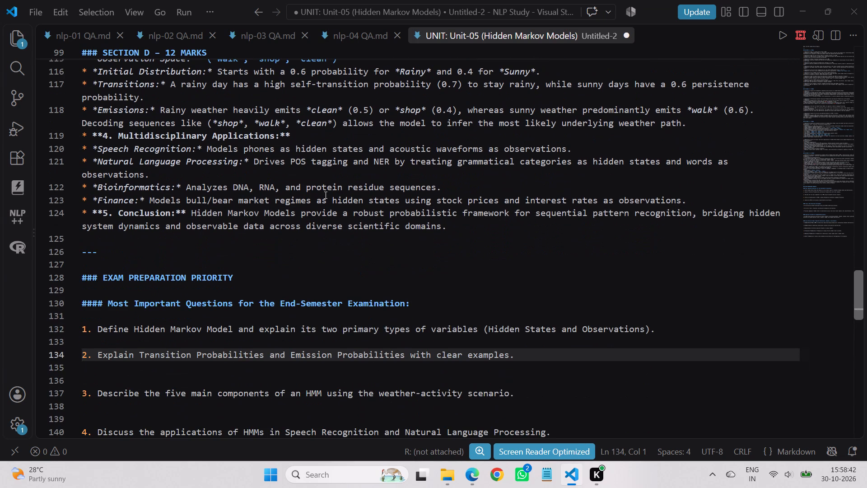
key("BackSpace")
Remove the blank lines above questions 3 and 4 in the most important questions list.
key("Down")
key("Down")
key("Down")
key("BackSpace")
key("BackSpace")
key("Down")
key("Down")
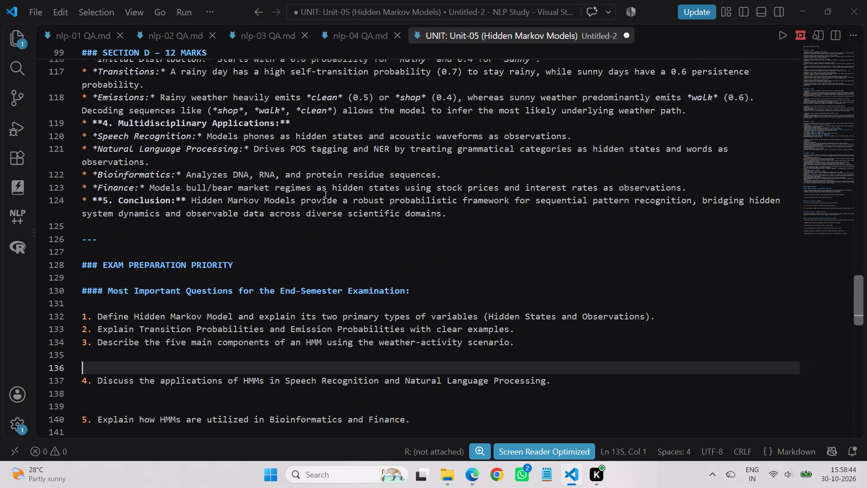
key("Down")
key("Down")
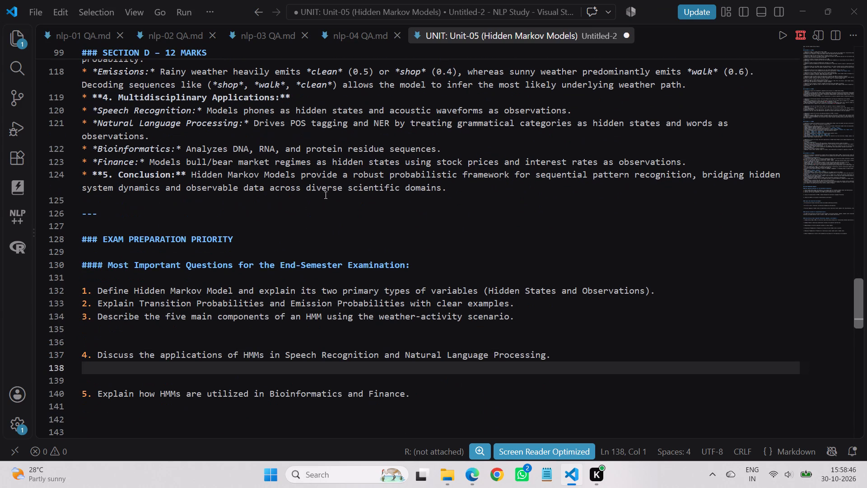
key("Up")
key("BackSpace")
key("BackSpace")
Remove the blank lines above question 5, about HMMs in Bioinformatics and Finance.
key("Down")
key("Down")
key("Down")
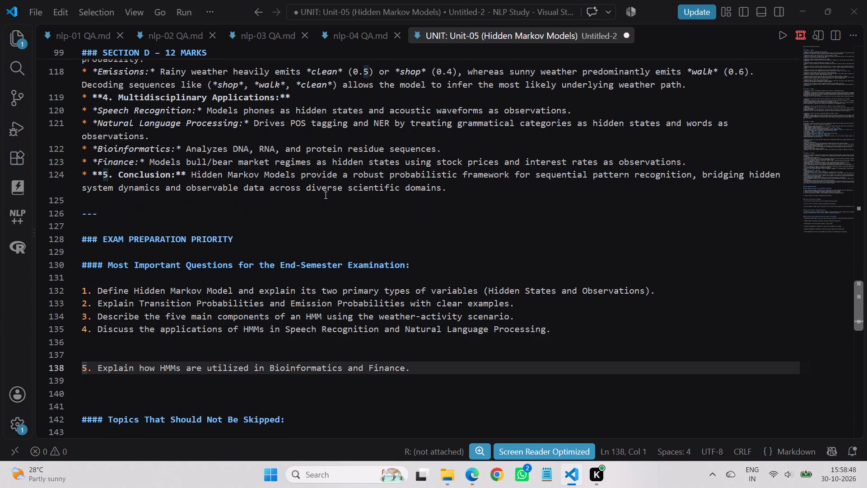
key("BackSpace")
key("BackSpace")
Reduce the gap between question 5 and the "Topics That Should Not Be Skipped" heading to one blank line.
key("Down")
key("Down")
key("Down")
key("BackSpace")
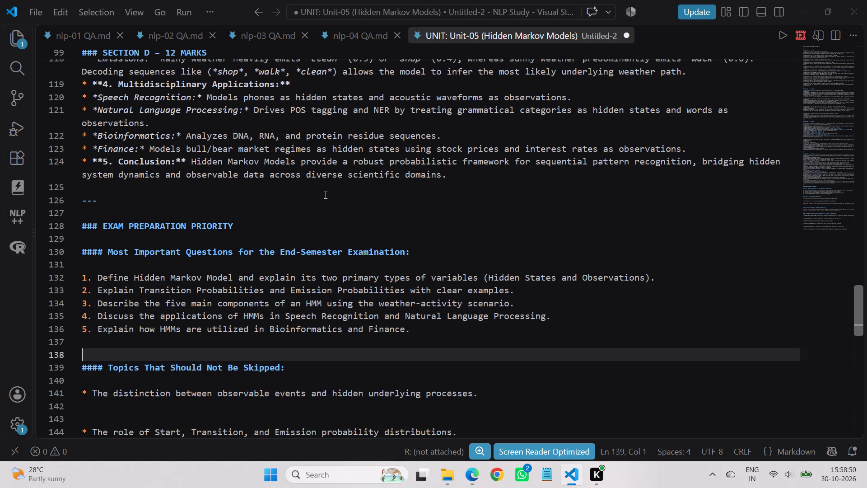
key("BackSpace")
Remove the blank lines above the second and third bullets under "Topics That Should Not Be Skipped".
key("Down")
key("Down")
key("Down")
key("Down")
key("Down")
key("Down")
key("BackSpace")
key("BackSpace")
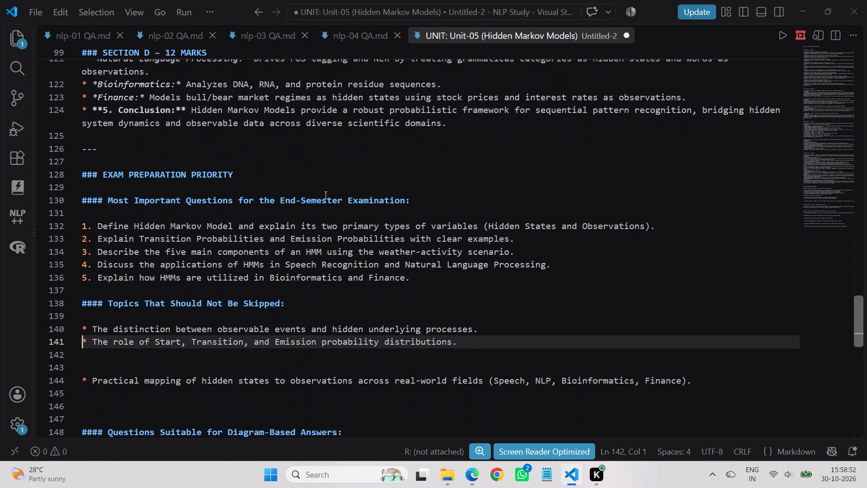
key("Down")
key("Down")
key("Down")
key("BackSpace")
key("BackSpace")
Reduce the gap above the "Questions Suitable for Diagram-Based Answers" heading to one blank line.
key("Down")
key("Down")
key("Down")
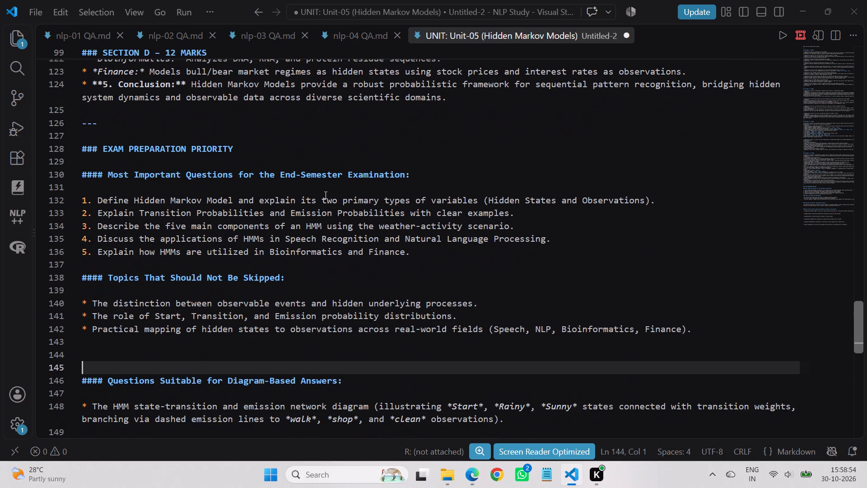
key("BackSpace")
key("BackSpace")
Reduce the gap between the HMM diagram bullet and the "Quick Revision Sheet" heading to one blank line.
key("Down")
key("Down")
key("Down")
key("Down")
key("Down")
key("Down")
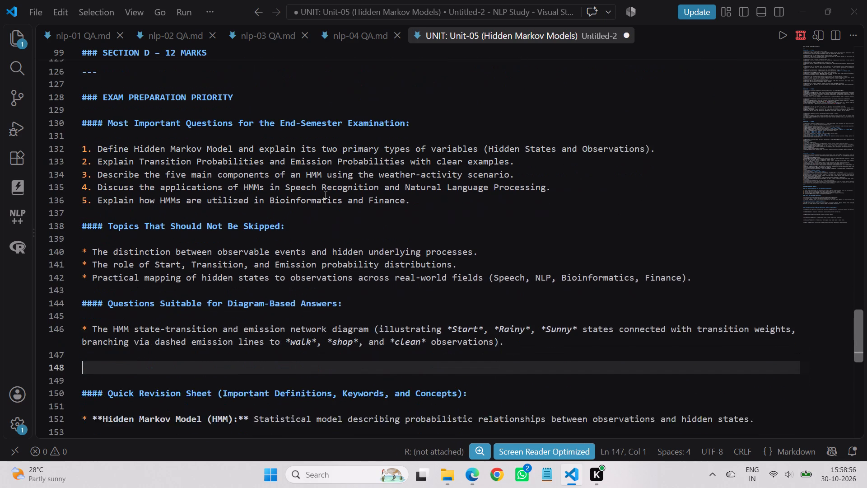
key("Down")
key("BackSpace")
key("BackSpace")
Remove the blank lines above the "Hidden States" and "Observations" bullets in the Quick Revision Sheet.
key("Down")
key("Down")
key("Down")
key("Down")
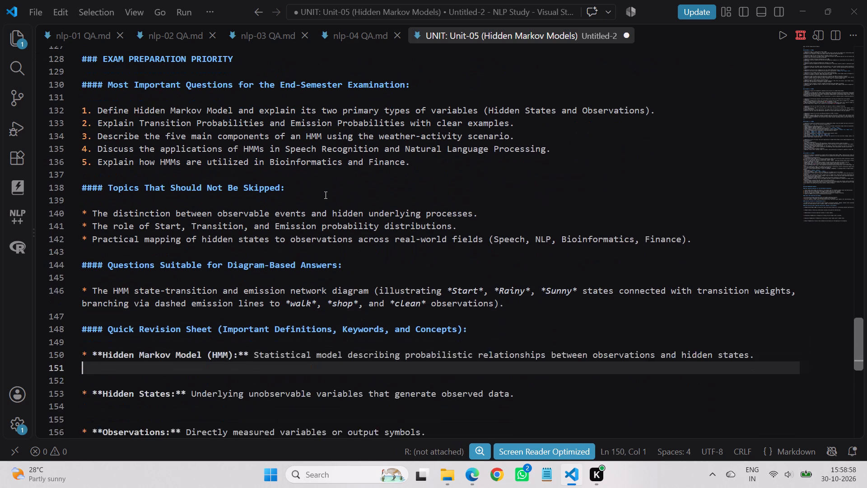
key("Down")
key("Down")
key("BackSpace")
key("BackSpace")
key("Down")
key("Down")
key("Down")
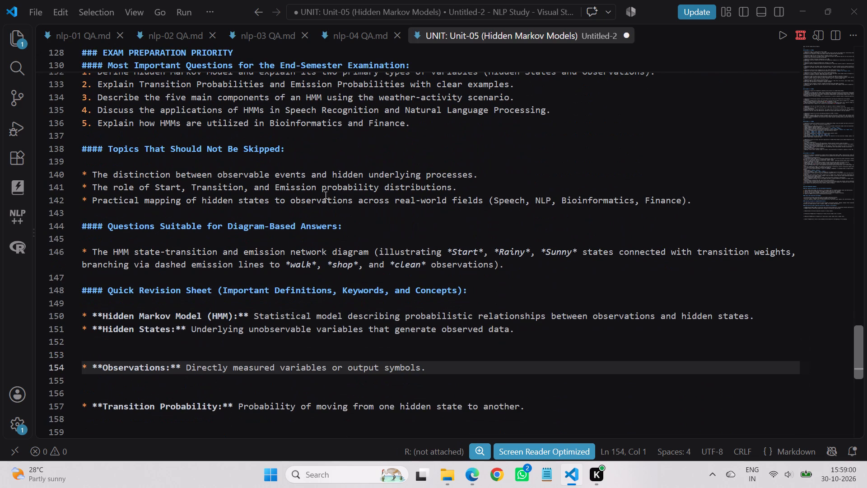
key("BackSpace")
key("BackSpace")
Remove the blank lines above the "Transition Probability" and "Emission Probability" bullets in the Quick Revision Sheet.
key("Down")
key("Down")
key("Down")
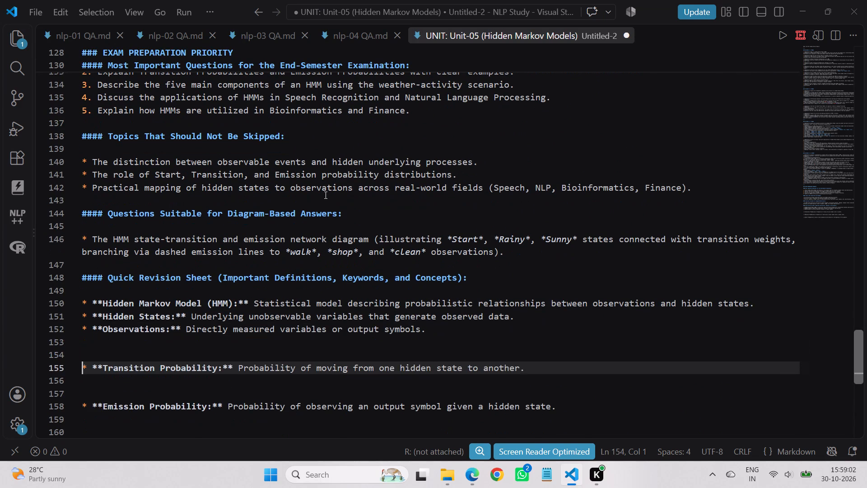
key("BackSpace")
key("BackSpace")
key("Down")
key("Down")
key("Down")
key("BackSpace")
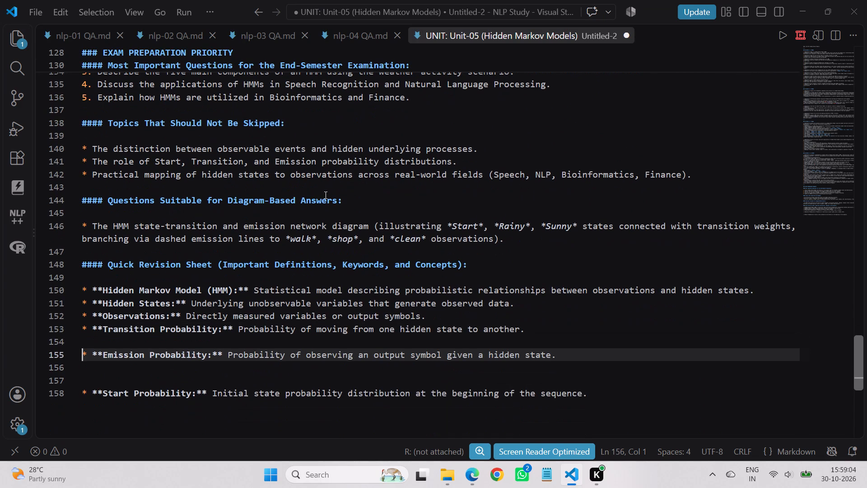
key("BackSpace")
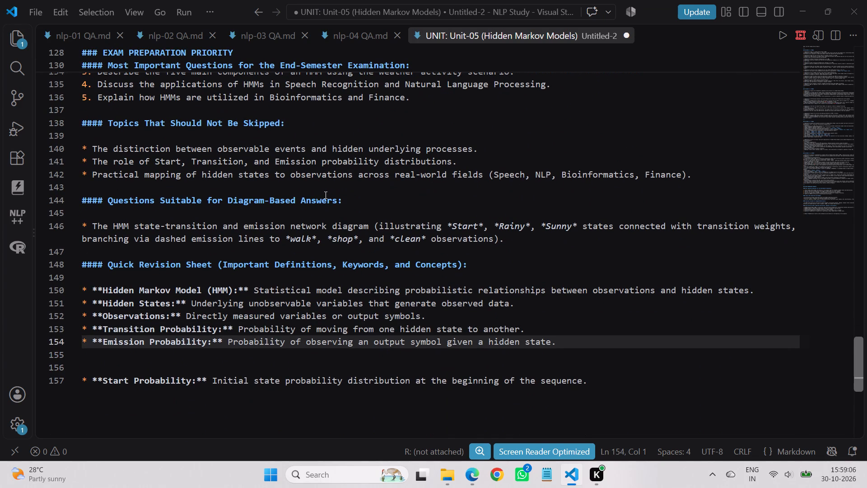
Remove the blank lines above the "Start Probability" bullet that ends the Quick Revision Sheet.
key("Down")
key("Down")
key("Down")
key("BackSpace")
key("BackSpace")
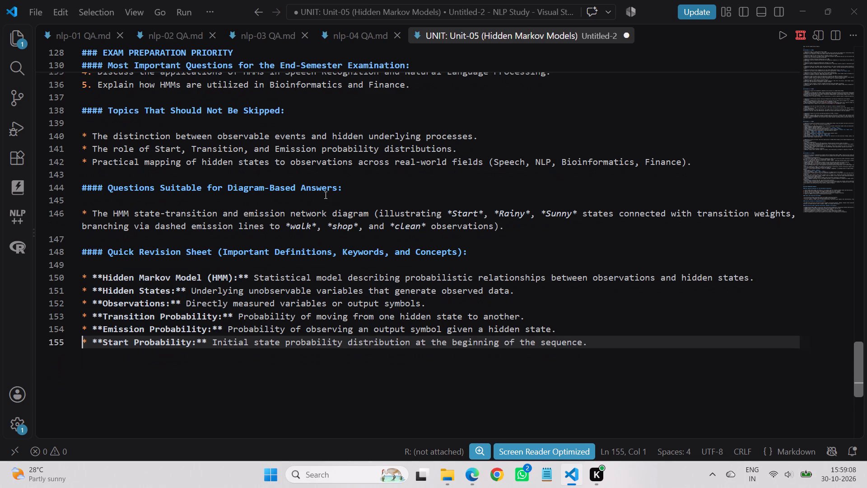
key("Down")
key("Down")
key("Down")
key("Down")
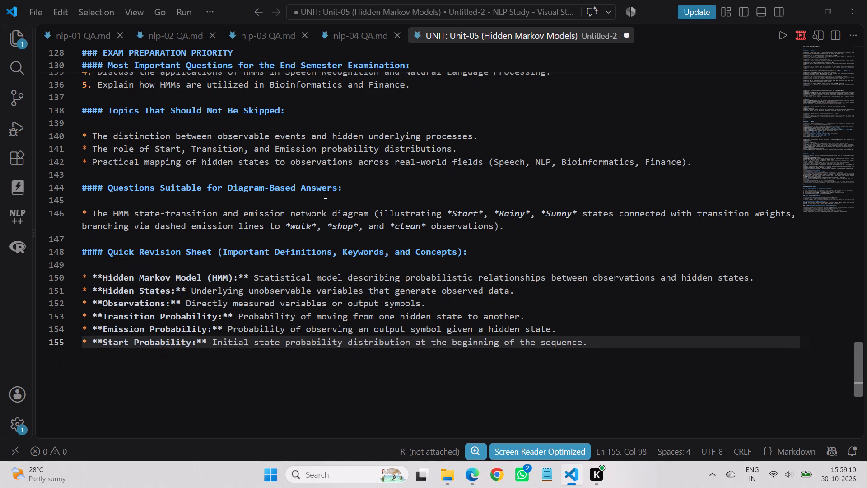
Save the Unit-05 document as a Markdown file named "nlp-05 QA" in the NLP Study folder.
key("ctrl+s")
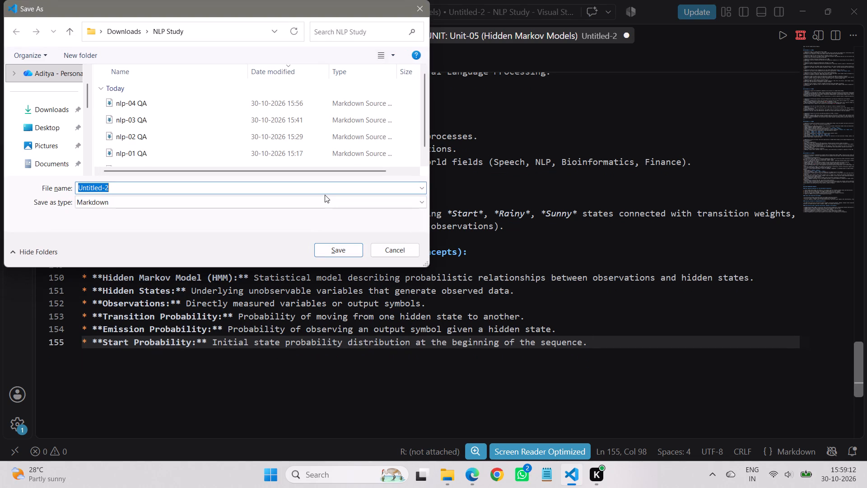
type("nlp-0")
key("5")
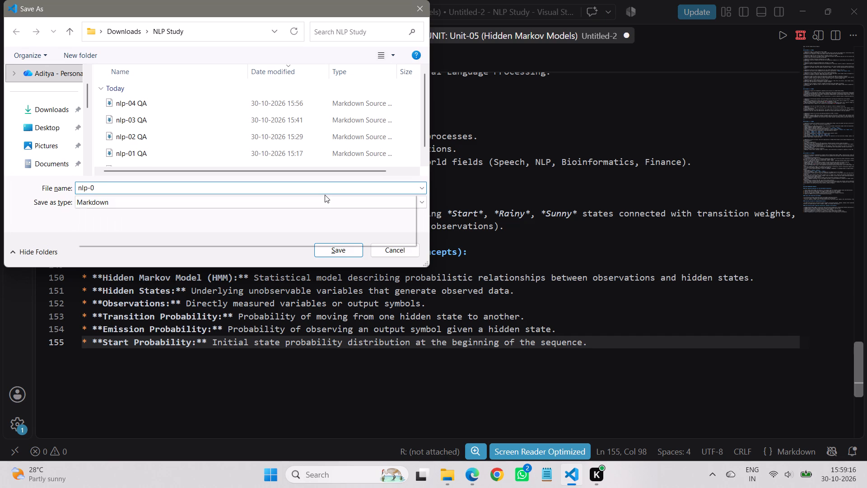
key("BackSpace")
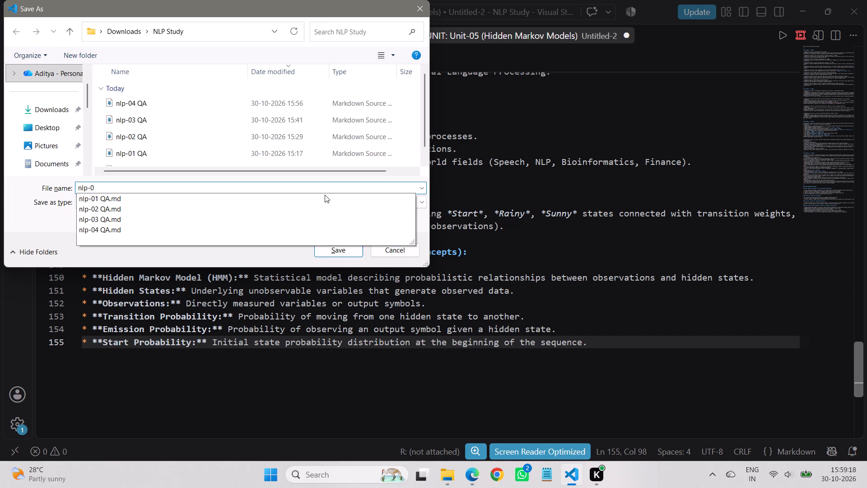
type("5 QA")
key("Return")
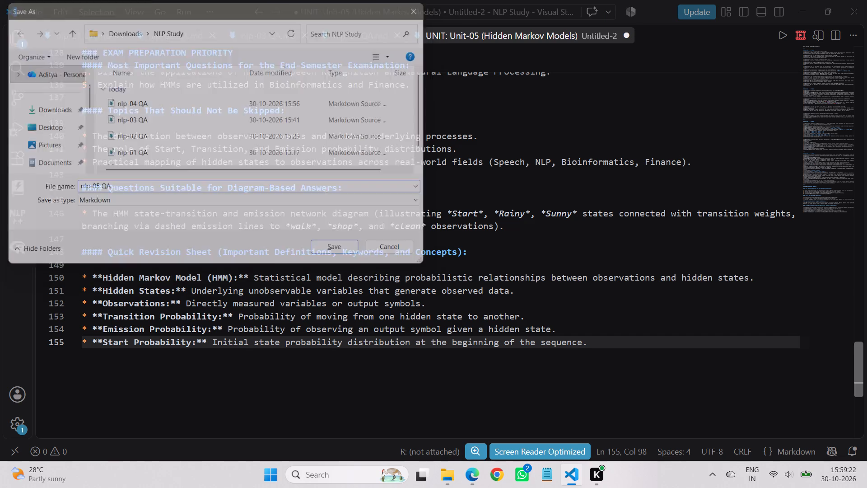
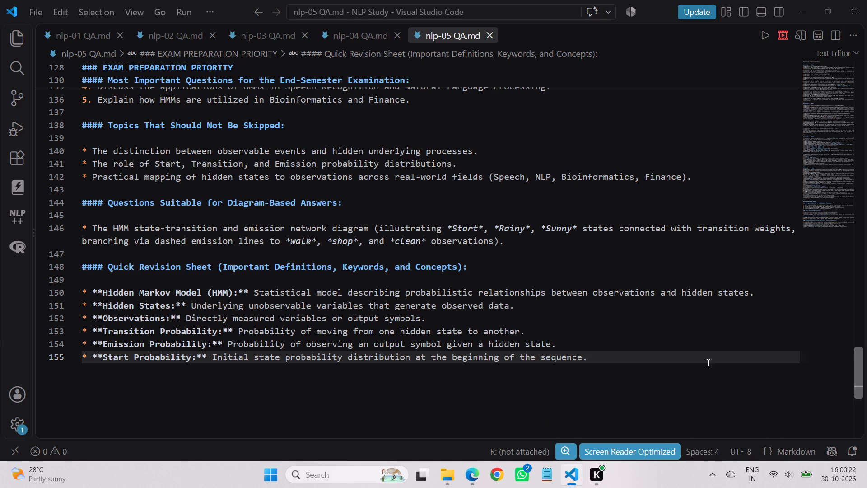
Look through the nlp-01 QA file down to its Exam Preparation Priority section for leftover blank lines between bullets.
scroll(707, 362, "up", 2)
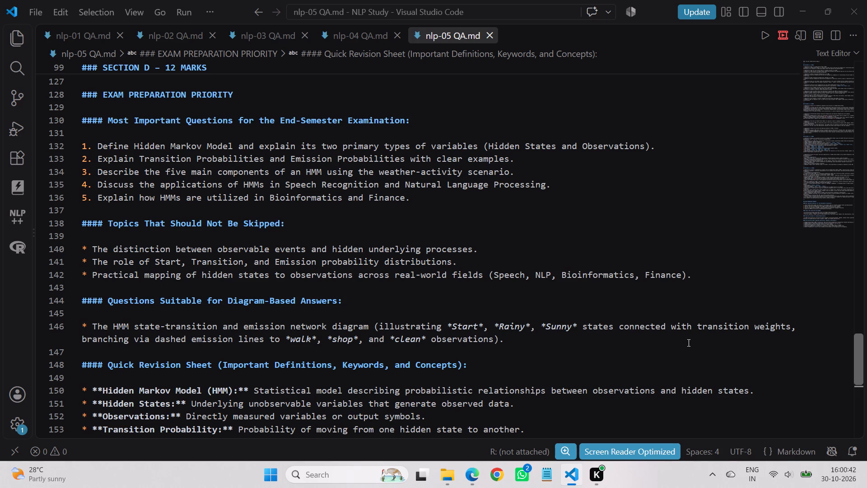
scroll(561, 343, "up", 2)
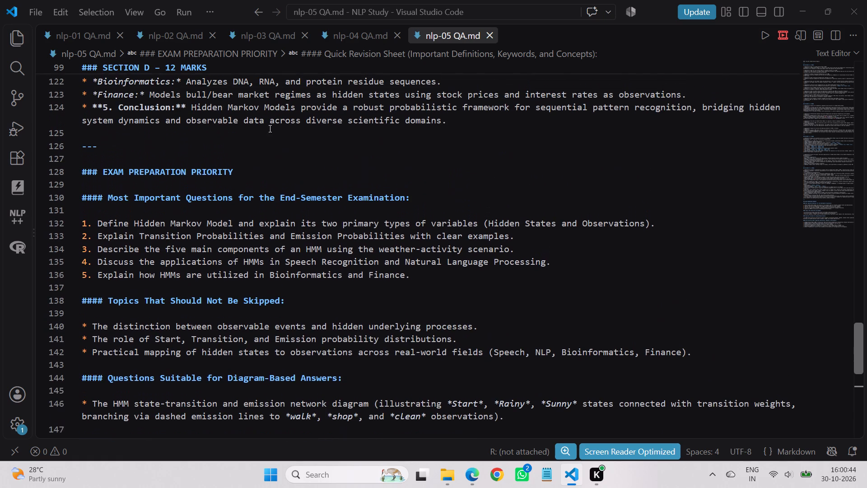
left_click(92, 32)
scroll(266, 356, "down", 9)
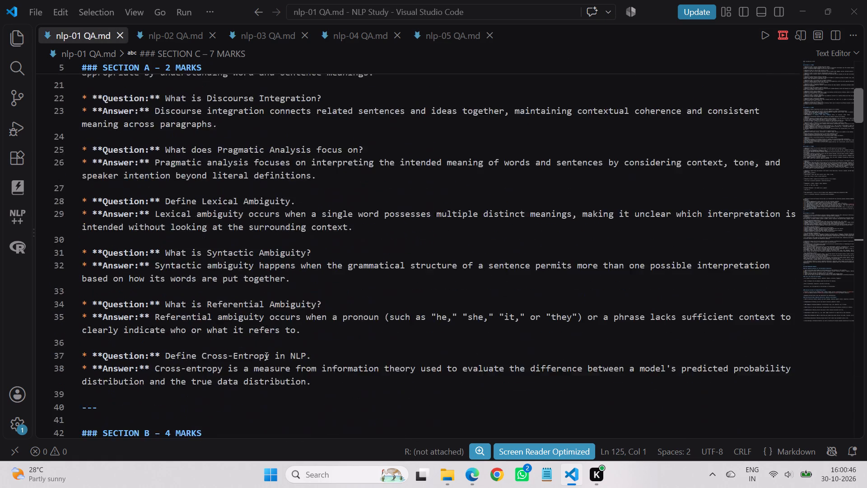
scroll(266, 356, "down", 17)
scroll(266, 356, "down", 7)
scroll(228, 282, "down", 4)
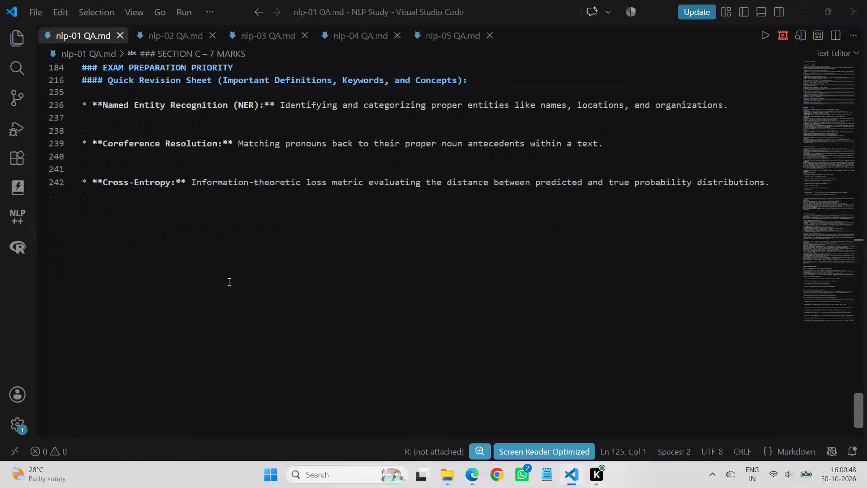
scroll(163, 281, "up", 9)
scroll(163, 281, "down", 1)
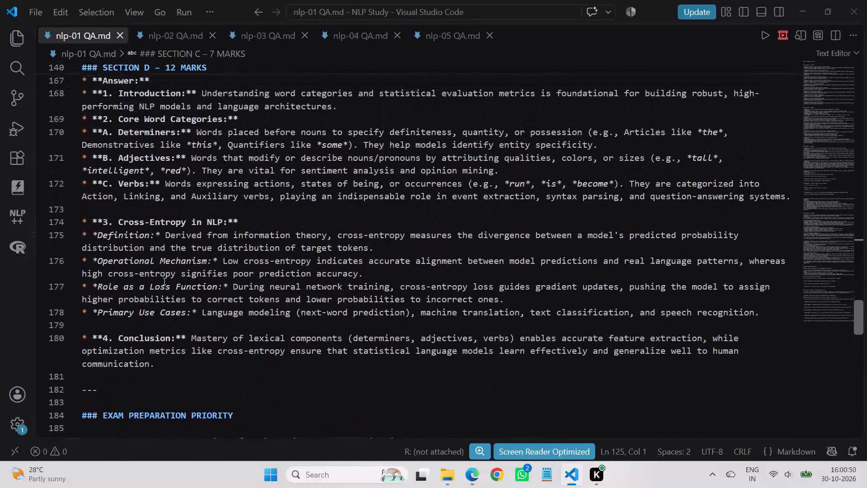
scroll(163, 281, "down", 2)
scroll(163, 281, "up", 2)
scroll(163, 281, "down", 1)
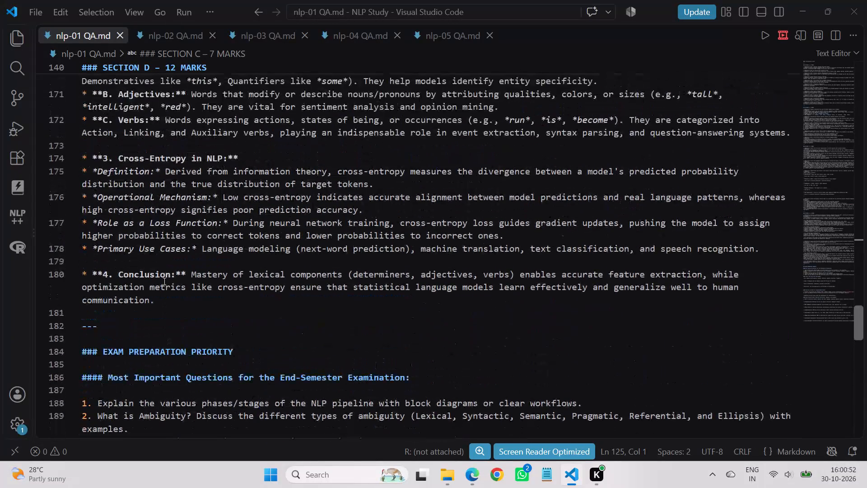
scroll(163, 281, "down", 1)
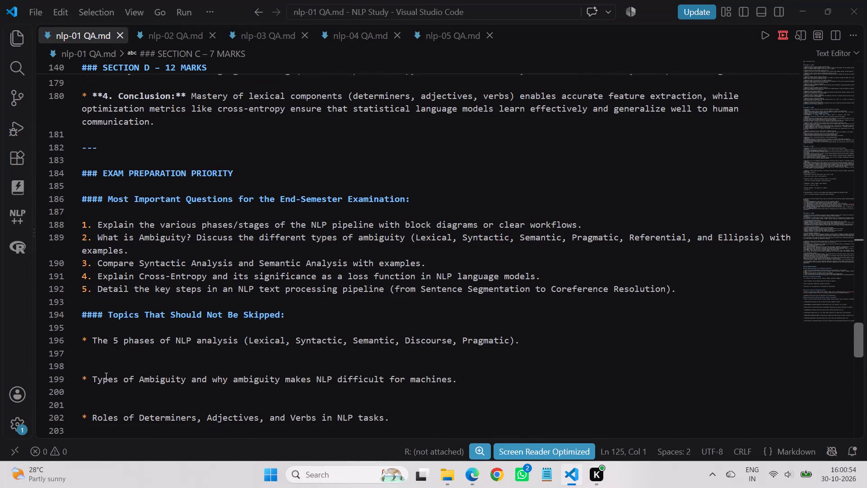
scroll(103, 378, "down", 1)
Remove the blank lines above the "Types of Ambiguity" bullet under "Topics That Should Not Be Skipped" in nlp-01 QA.
left_click(80, 344)
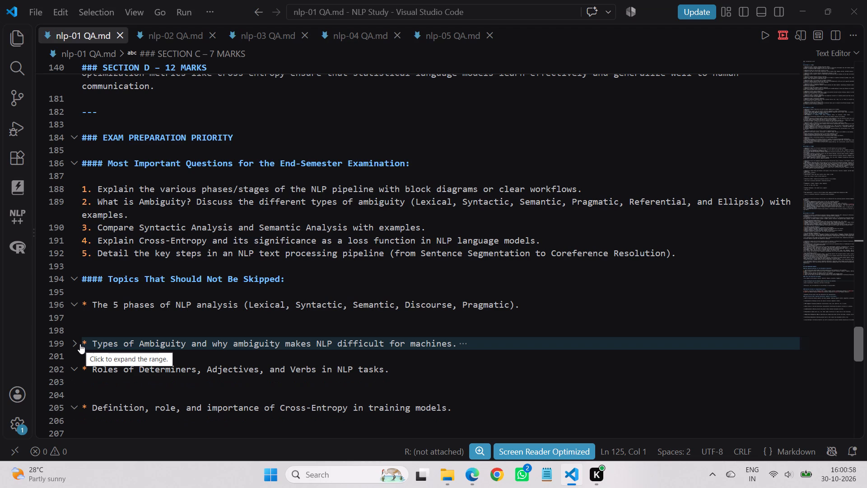
left_click(75, 344)
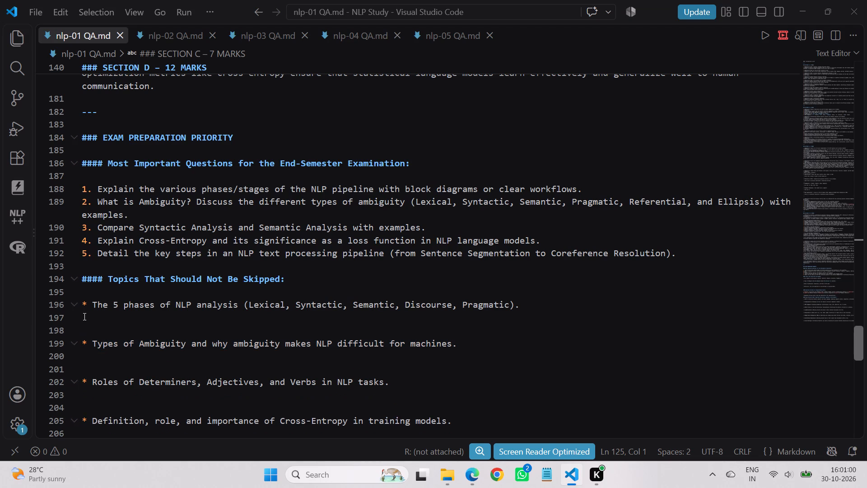
left_click(84, 316)
key("Down")
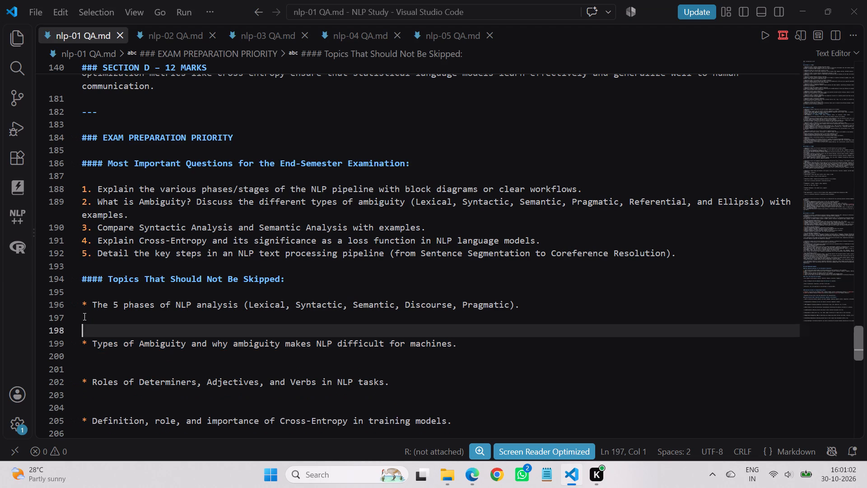
key("Down")
key("BackSpace")
key("BackSpace")
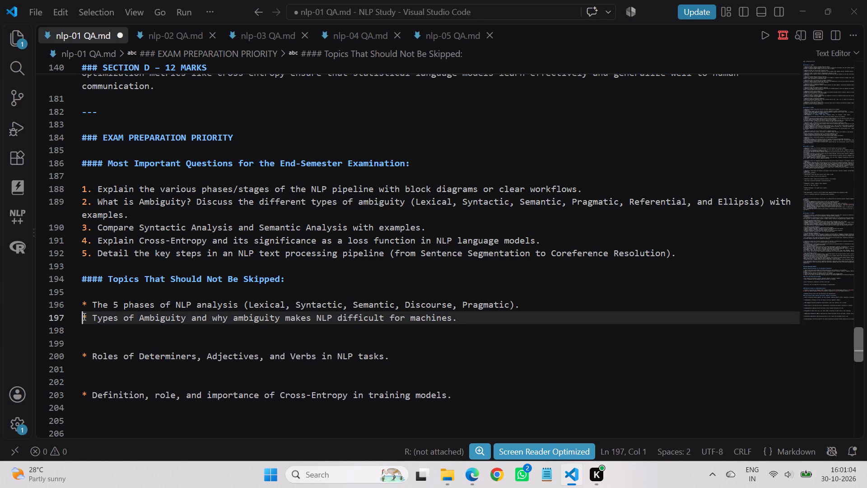
Remove the blank lines above the "Roles of Determiners" and "Definition, role, and importance of Cross-Entropy" bullets.
key("Down")
key("Down")
key("Down")
key("BackSpace")
key("BackSpace")
key("Down")
key("Down")
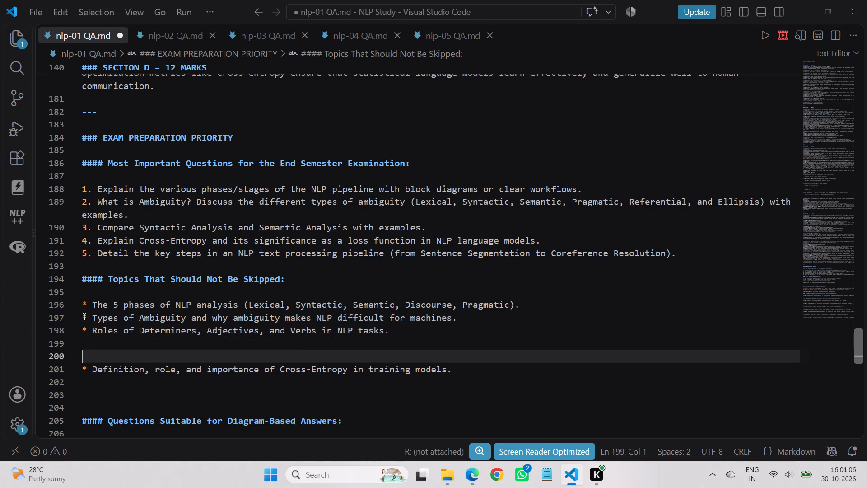
key("Down")
key("BackSpace")
key("BackSpace")
Reduce the gap above the "Questions Suitable for Diagram-Based Answers" heading to a single blank line.
key("Down")
key("Down")
key("Down")
key("Down")
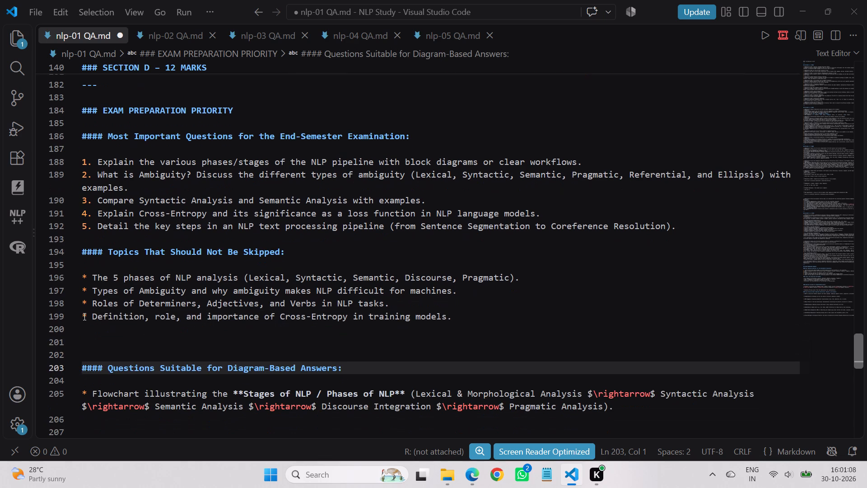
key("BackSpace")
key("BackSpace")
Remove the blank lines above the "Dependency Parsing syntax trees" bullet under the diagram-based questions heading.
key("Down")
key("Down")
key("Down")
key("Down")
key("Down")
key("Down")
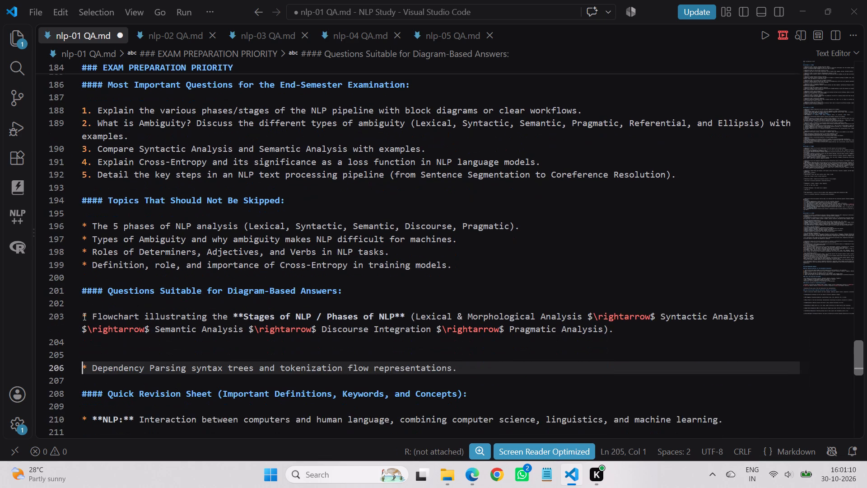
key("BackSpace")
key("BackSpace")
Remove the blank lines above the "Tokenization" bullet in the Quick Revision Sheet of nlp-01 QA.
key("Down")
key("Down")
key("Down")
key("Down")
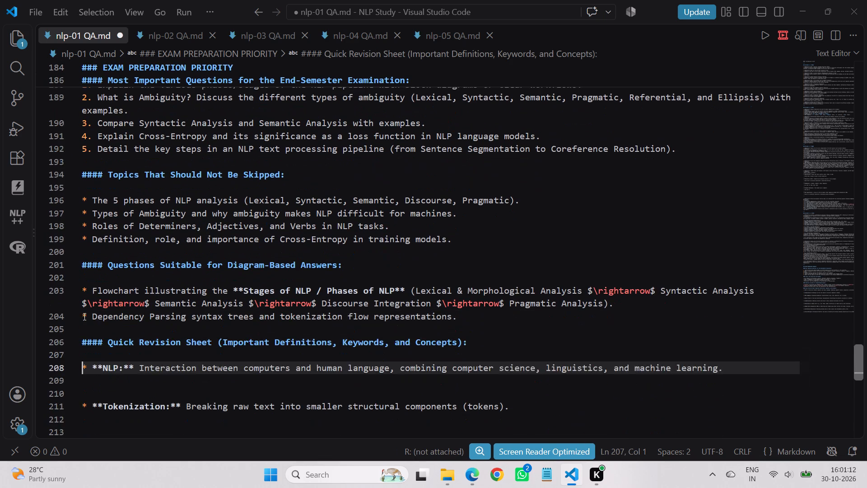
key("Down")
key("Down")
key("Down")
key("BackSpace")
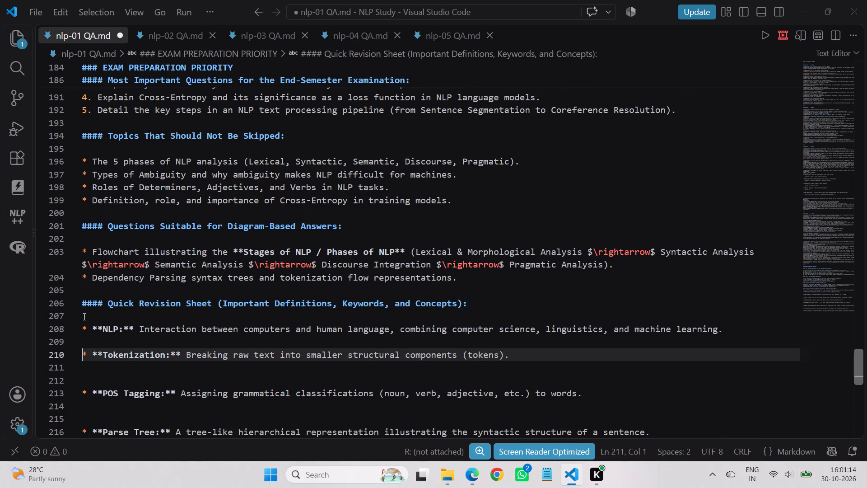
key("BackSpace")
Remove the blank lines above the "POS Tagging" and "Parse Tree" bullets in the Quick Revision Sheet.
key("Down")
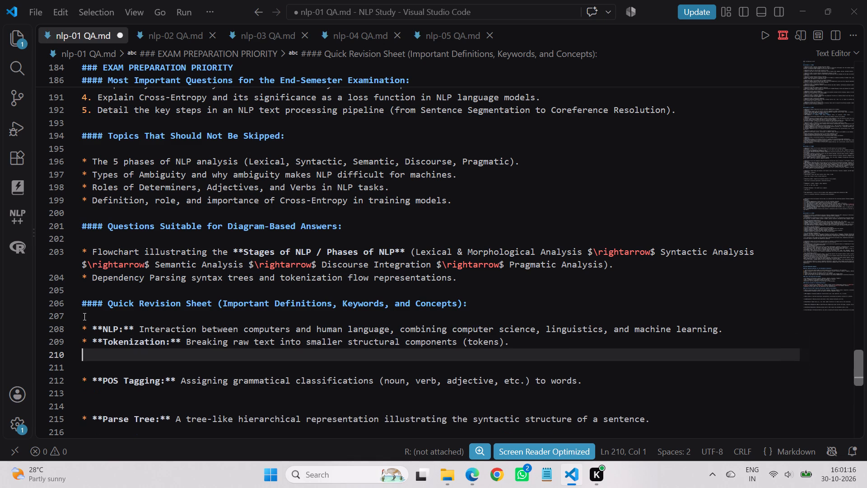
key("Down")
key("Down")
key("BackSpace")
key("BackSpace")
key("Down")
key("Down")
key("Down")
key("BackSpace")
key("BackSpace")
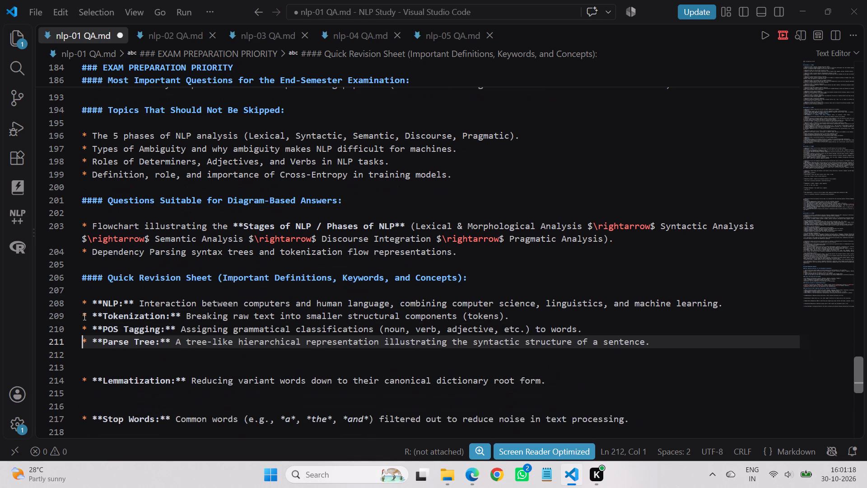
Remove the blank lines above the "Lemmatization" and "Stop Words" bullets in the Quick Revision Sheet.
key("Down")
key("Down")
key("Down")
key("BackSpace")
key("BackSpace")
key("Down")
key("Down")
key("Down")
key("BackSpace")
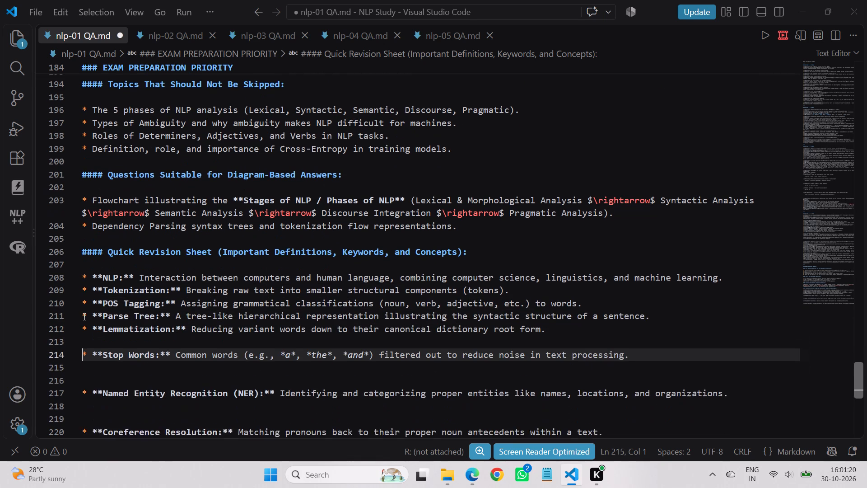
key("BackSpace")
Remove the blank lines above the "Named Entity Recognition (NER)" and "Coreference Resolution" bullets in the Quick Revision Sheet.
key("Down")
key("Down")
key("Down")
key("BackSpace")
key("BackSpace")
key("Down")
key("Down")
key("Down")
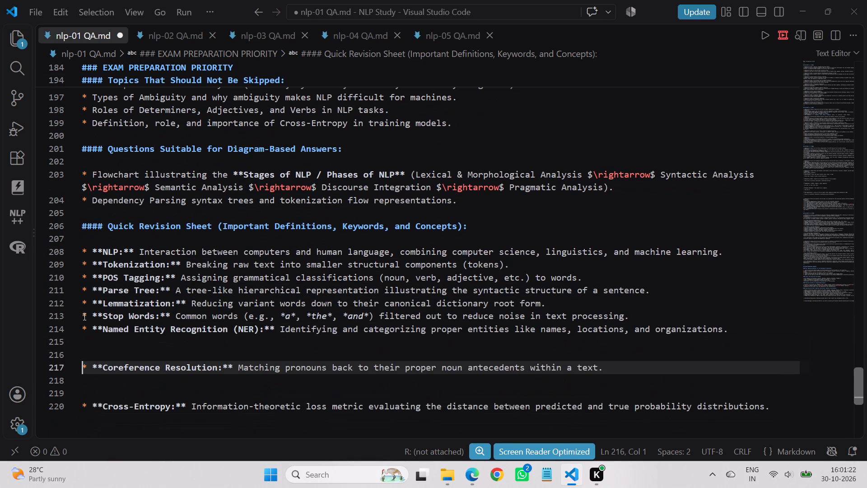
key("BackSpace")
key("BackSpace")
Remove the blank lines above the "Cross-Entropy" bullet that ends the Quick Revision Sheet.
key("Down")
key("Down")
key("Down")
key("BackSpace")
key("BackSpace")
key("Down")
key("Down")
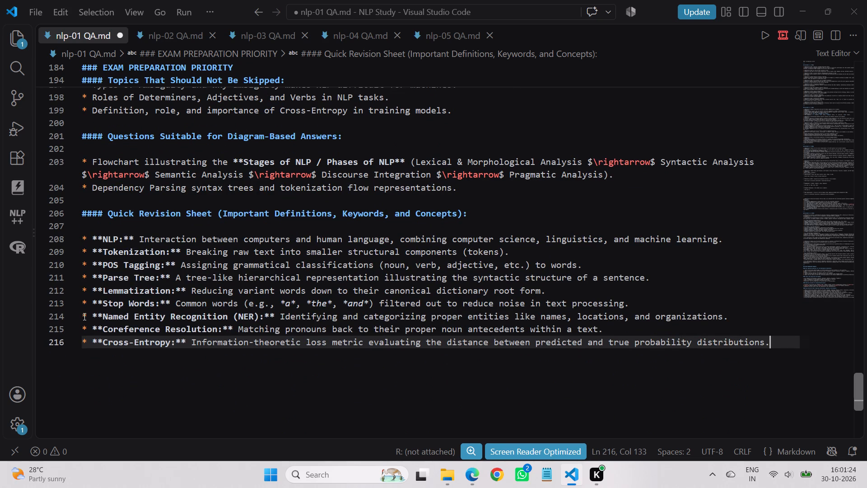
key("Down")
key("Down")
key("Down")
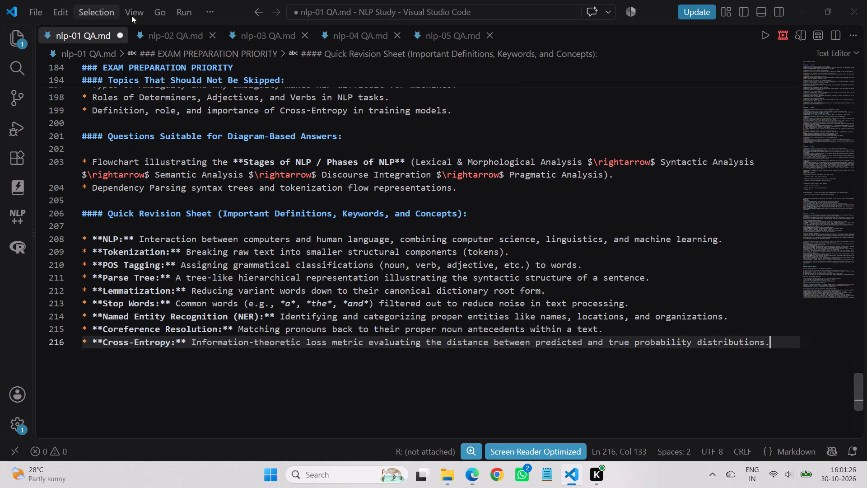
Save the edited nlp-01 QA file.
left_click(186, 37)
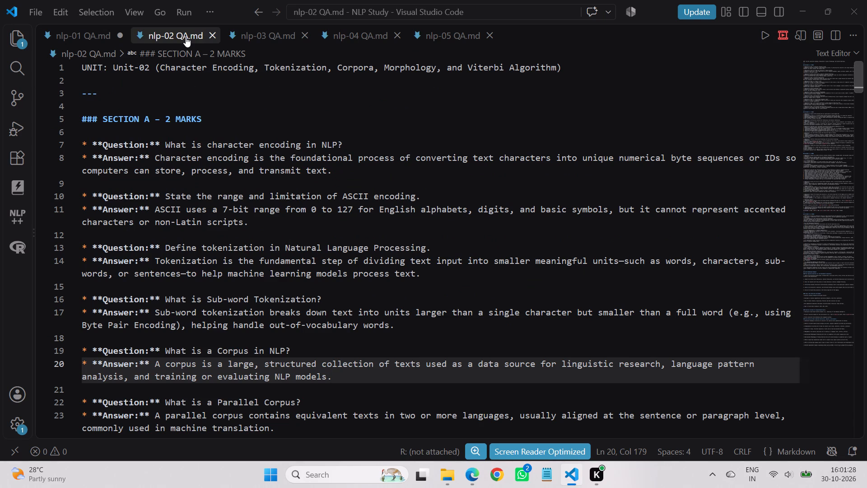
key("ctrl+s")
left_click(96, 32)
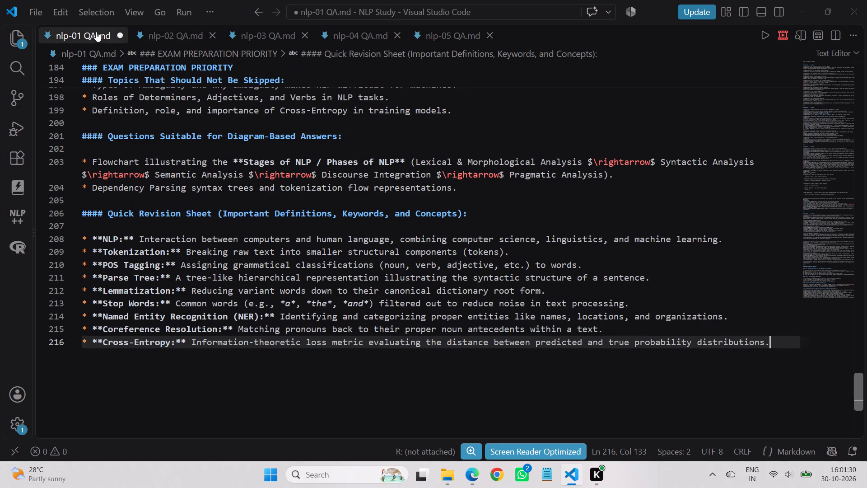
key("ctrl+s")
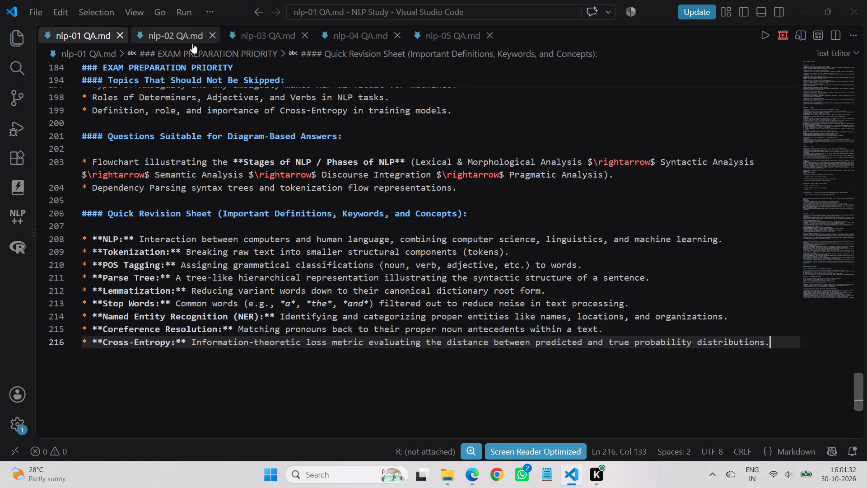
In nlp-02 QA, remove the blank lines above the closing "Viterbi Algorithm" bullet, keeping it on its own line below "FST".
left_click(192, 43)
scroll(271, 288, "down", 10)
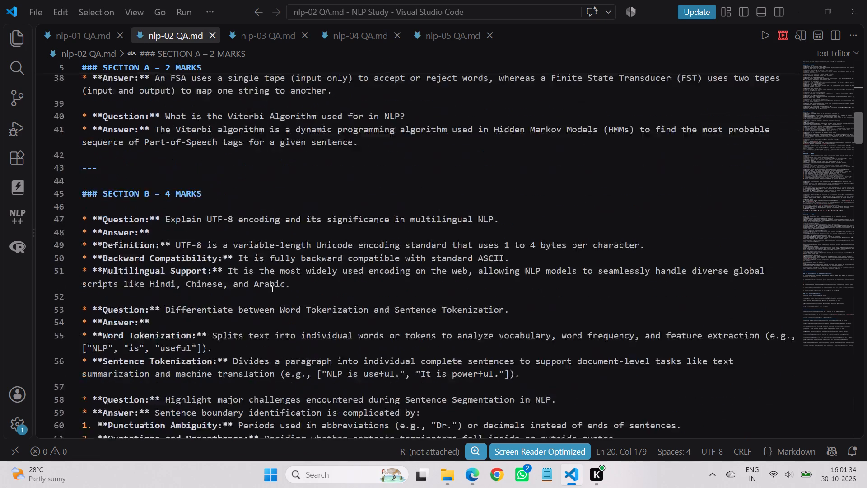
left_click(855, 141)
left_click_drag(855, 141, 861, 180)
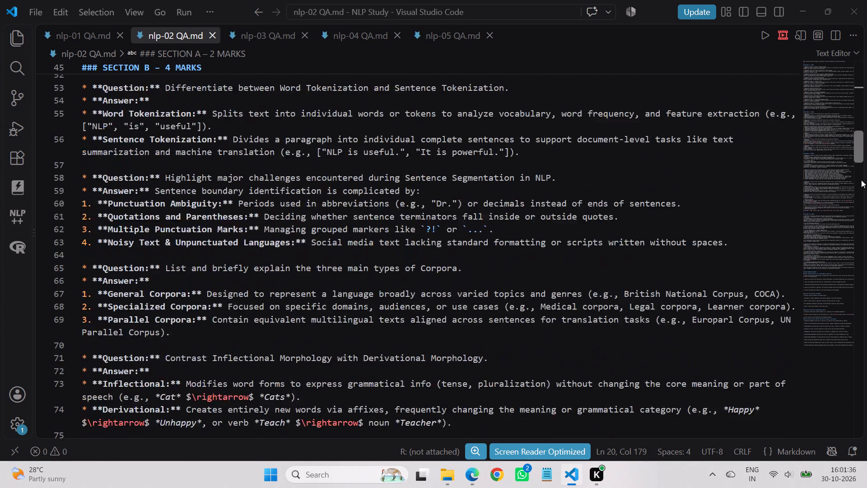
left_click_drag(861, 180, 866, 487)
scroll(330, 221, "up", 2)
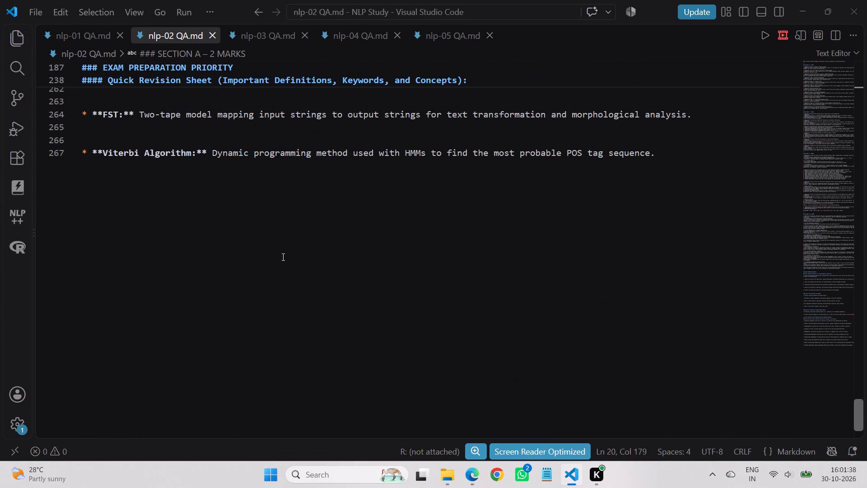
left_click(268, 268)
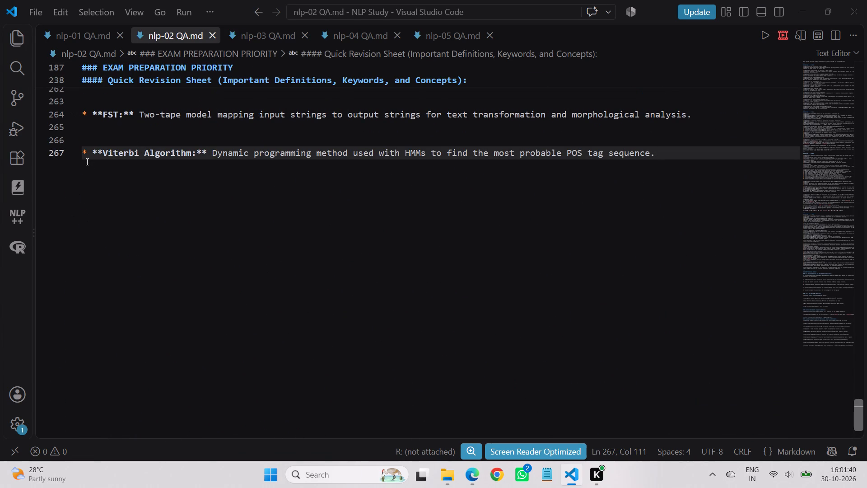
left_click(86, 161)
left_click(82, 149)
key("BackSpace")
key("BackSpace")
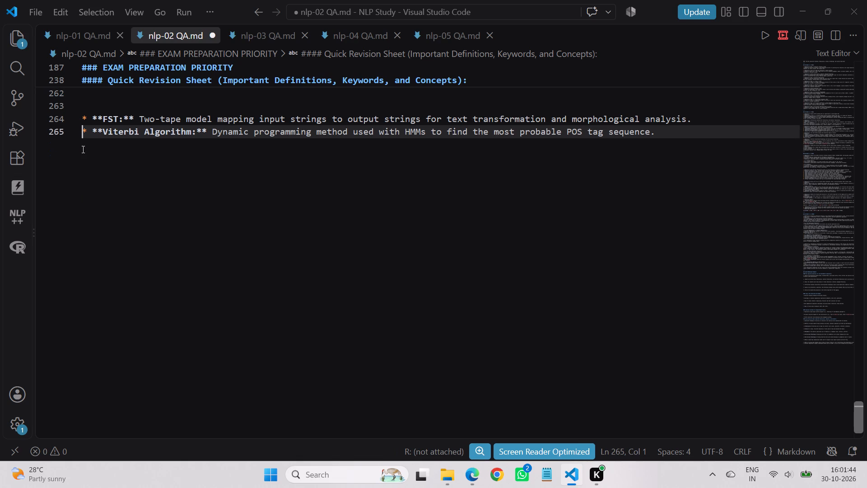
key("BackSpace")
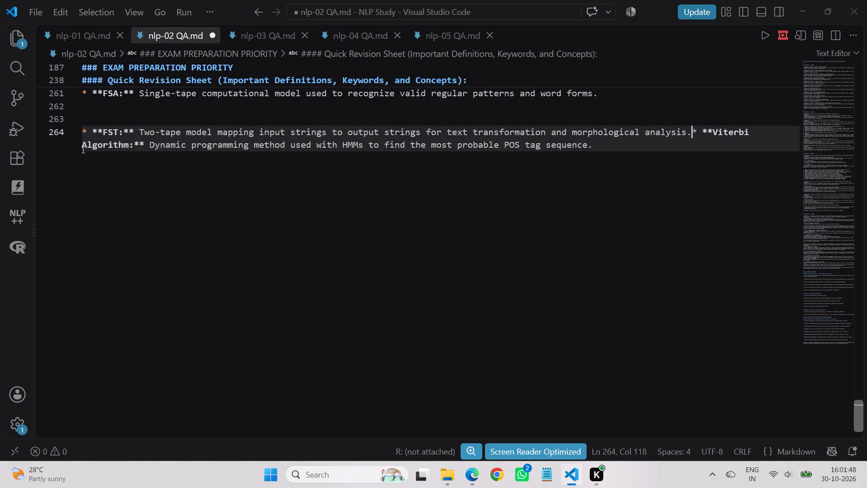
key("ctrl+z")
In nlp-02 QA, remove the blank lines between questions 1 and 2 under "Most Important Questions for the End-Semester Examination".
scroll(82, 149, "up", 7)
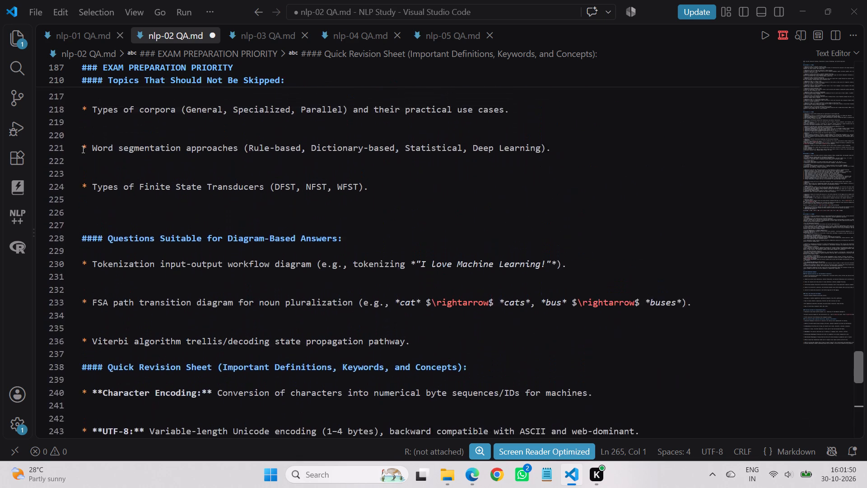
scroll(82, 149, "up", 3)
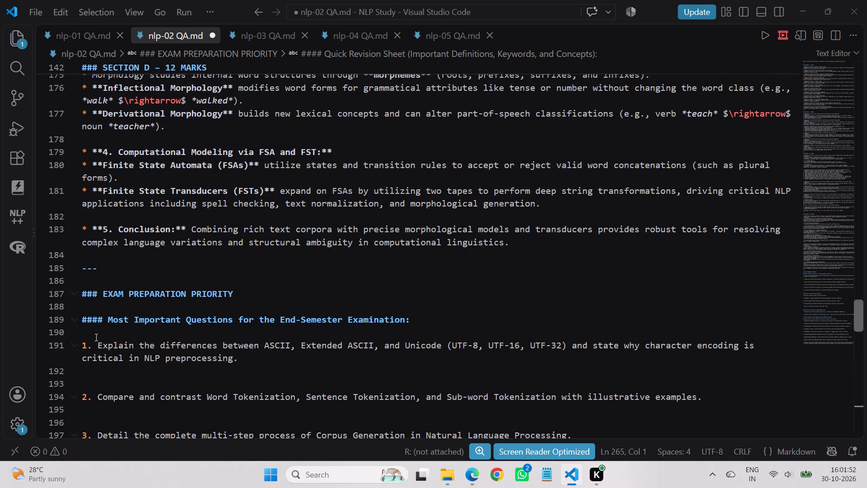
left_click(99, 350)
key("Left")
key("Left")
key("Left")
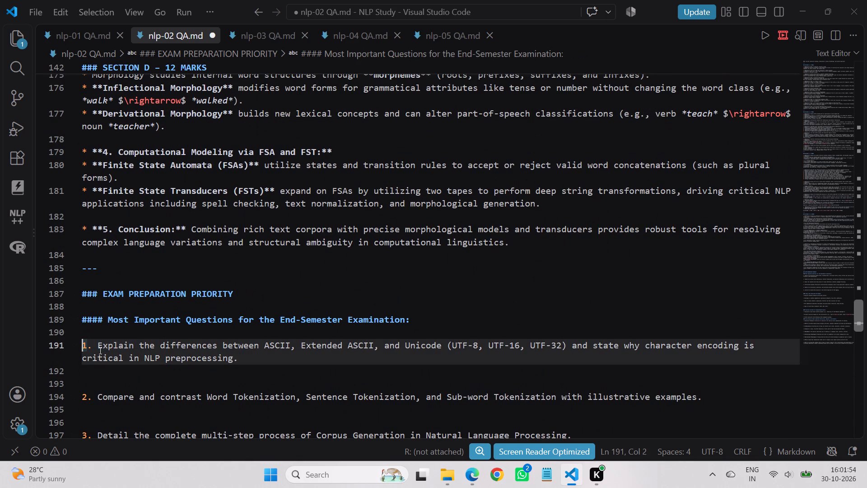
key("Down")
key("Down")
key("Down")
key("Down")
key("BackSpace")
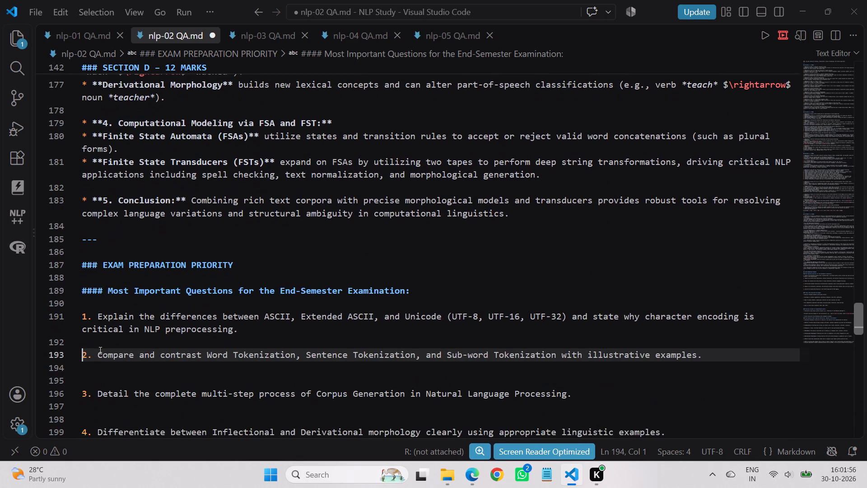
key("BackSpace")
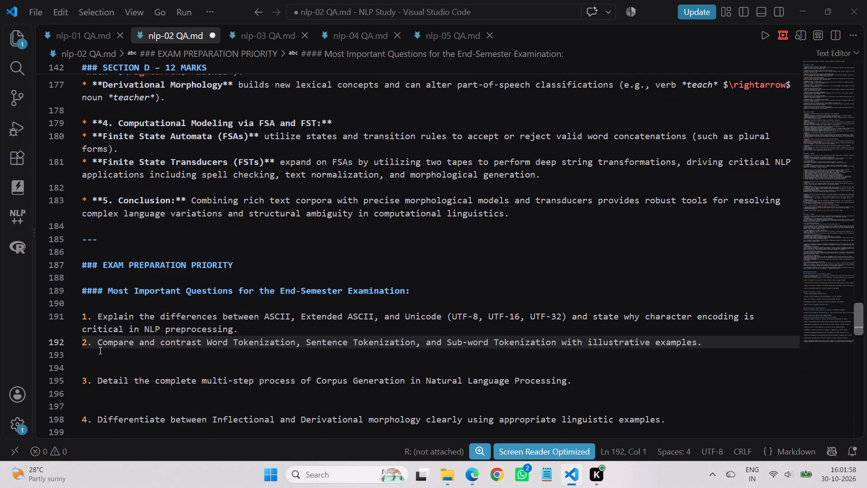
Remove the blank lines above questions 3 and 4 in the Most Important Questions list.
key("Down")
key("Down")
key("Down")
key("BackSpace")
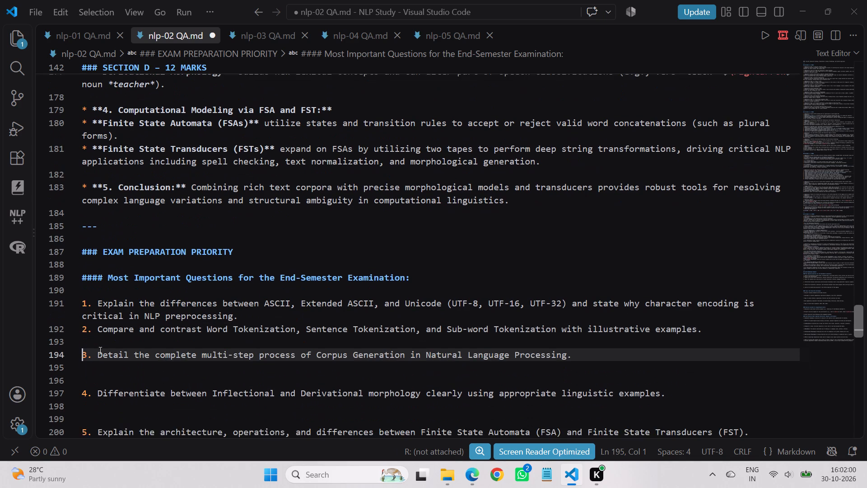
key("BackSpace")
key("Down")
key("Down")
key("Down")
key("BackSpace")
key("BackSpace")
Remove the blank lines above questions 5 and 6 in the Most Important Questions list.
key("Down")
key("Down")
key("Down")
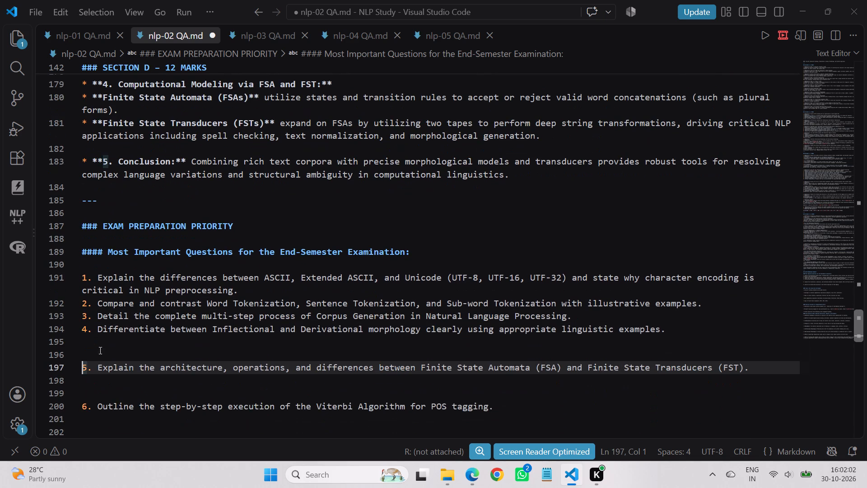
key("BackSpace")
key("BackSpace")
key("Down")
key("Down")
key("Down")
key("BackSpace")
key("BackSpace")
Reduce the gap above the "Topics That Should Not Be Skipped" heading to a single blank line.
key("Down")
key("Down")
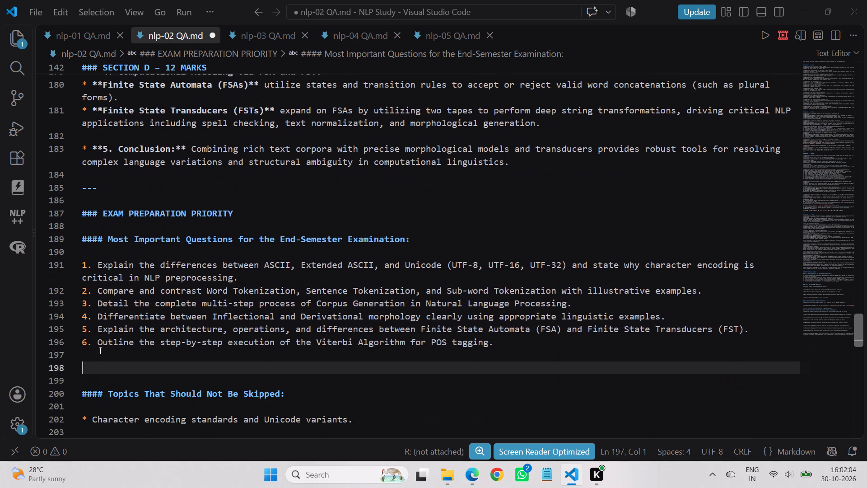
key("Down")
key("BackSpace")
key("BackSpace")
Remove the blank lines above the "Challenges in sentence segmentation" and "Types of corpora" bullets under Topics That Should Not Be Skipped.
key("Down")
key("Down")
key("Down")
key("Down")
key("Down")
key("Down")
key("Down")
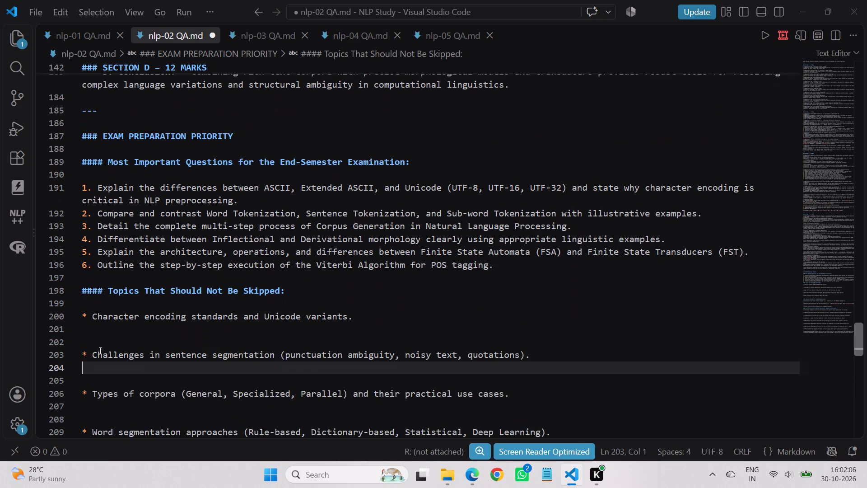
key("BackSpace")
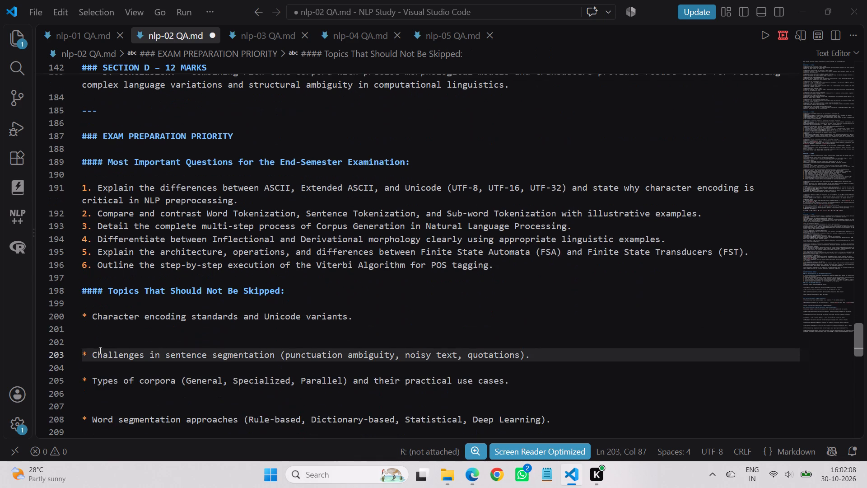
key("Right")
key("Up")
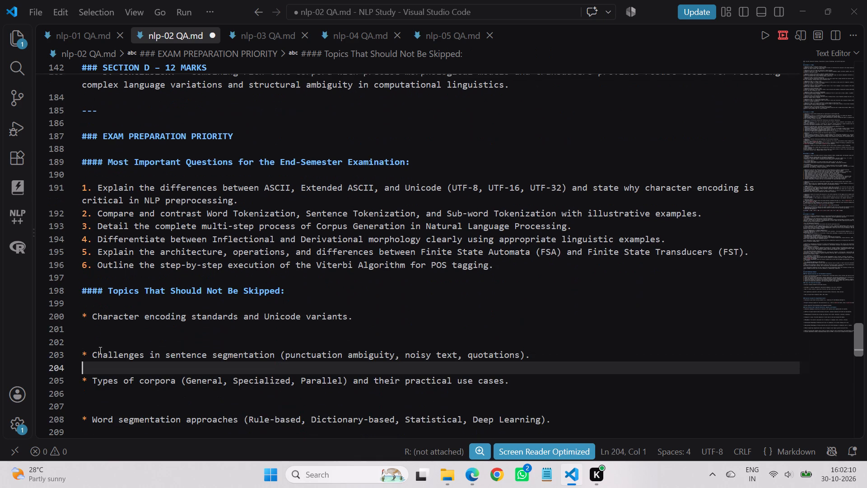
key("Up")
key("Down")
key("BackSpace")
key("BackSpace")
key("Down")
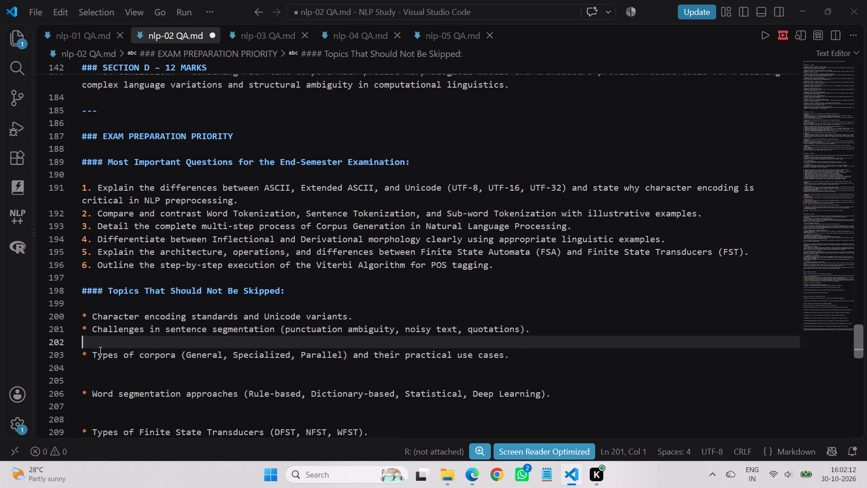
key("Down")
key("BackSpace")
Remove the blank lines above the "Word segmentation approaches" and "Types of Finite State Transducers" bullets.
key("Down")
key("Down")
key("Down")
key("BackSpace")
key("BackSpace")
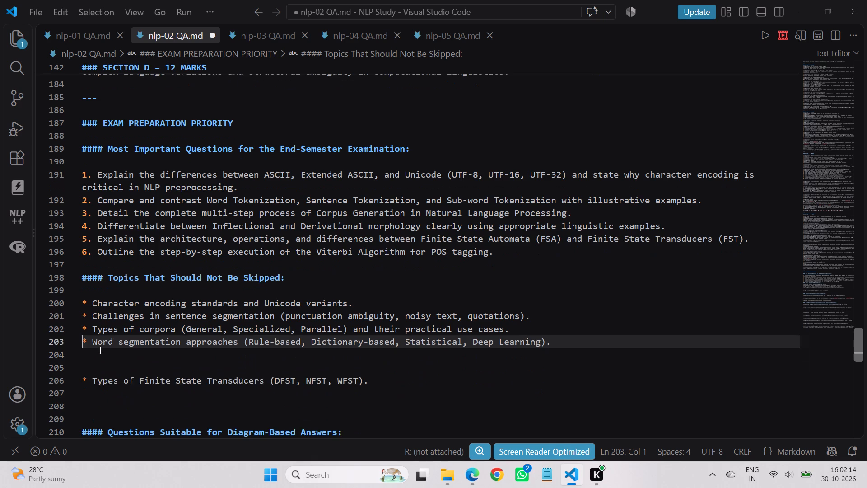
key("Down")
key("Down")
key("Down")
key("BackSpace")
key("BackSpace")
Reduce the gap above the "Questions Suitable for Diagram-Based Answers" heading to a single blank line.
key("Down")
key("Down")
key("Down")
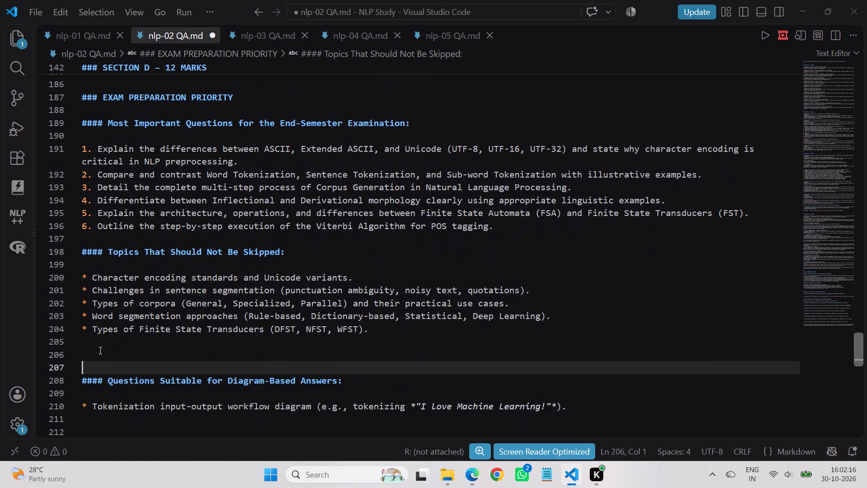
key("BackSpace")
key("BackSpace")
Remove the blank lines above the "FSA path transition diagram" and "Viterbi algorithm trellis" bullets under Questions Suitable for Diagram-Based Answers.
key("Down")
key("Down")
key("Down")
key("Down")
key("Down")
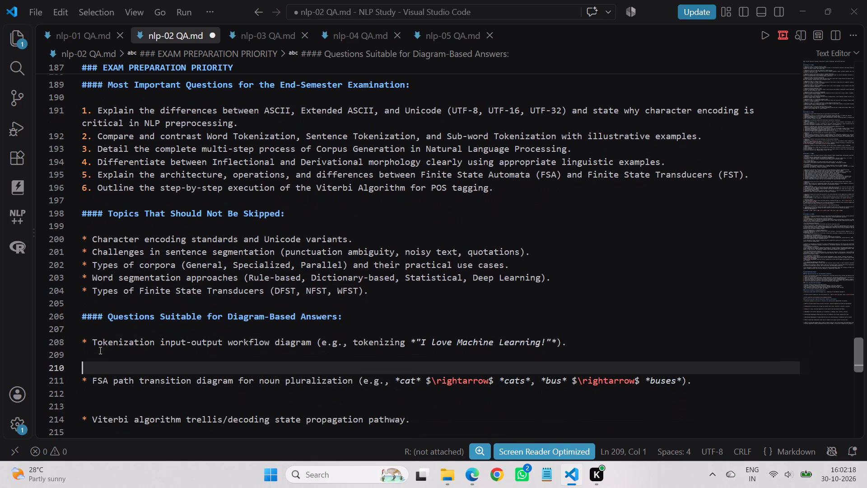
key("Up")
key("Down")
key("Down")
key("BackSpace")
key("BackSpace")
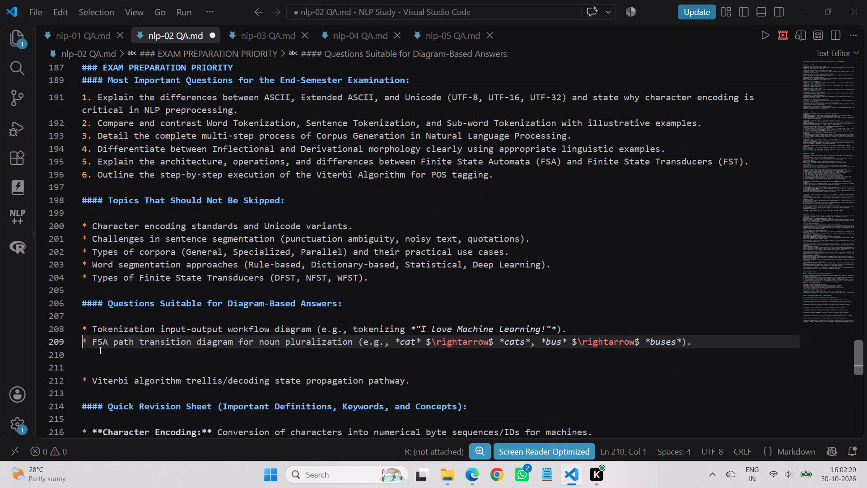
key("Down")
key("Down")
key("Down")
key("BackSpace")
key("BackSpace")
Remove the blank lines above the "UTF-8" and "Tokenization" bullets in the Quick Revision Sheet.
key("Down")
key("Down")
key("Down")
key("Down")
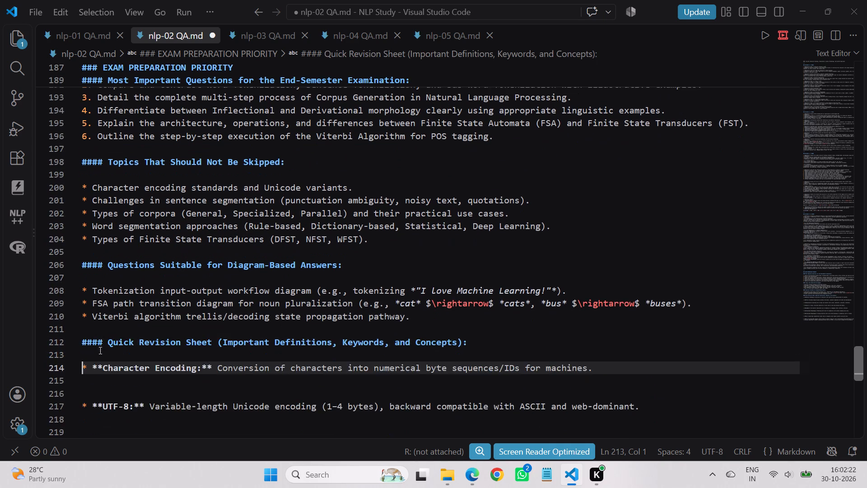
key("Down")
key("Down")
key("Down")
key("BackSpace")
key("BackSpace")
key("Down")
key("Down")
key("Down")
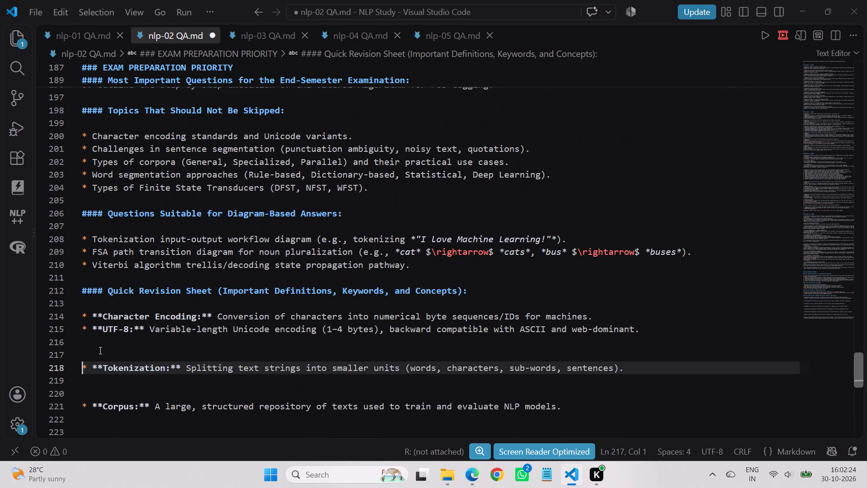
key("BackSpace")
key("BackSpace")
Remove the blank lines above the "Corpus" bullet, keeping it on its own line below "Tokenization".
key("Down")
key("Down")
key("Down")
key("BackSpace")
key("BackSpace")
key("BackSpace")
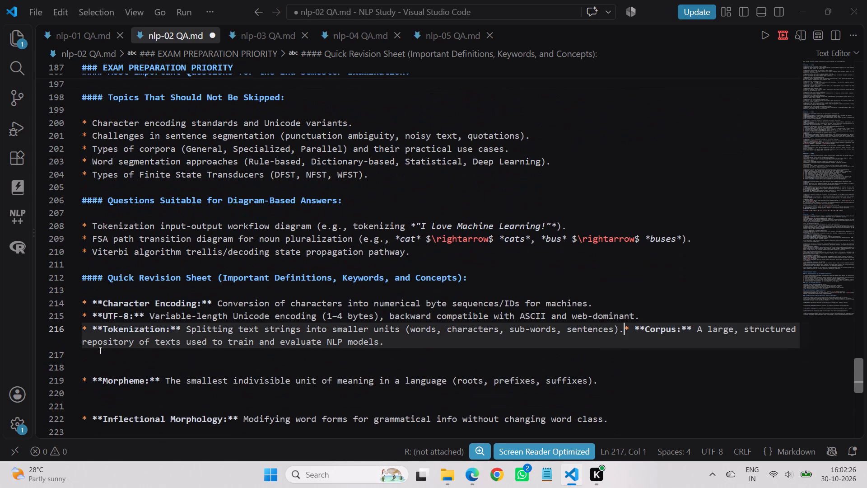
key("ctrl+z")
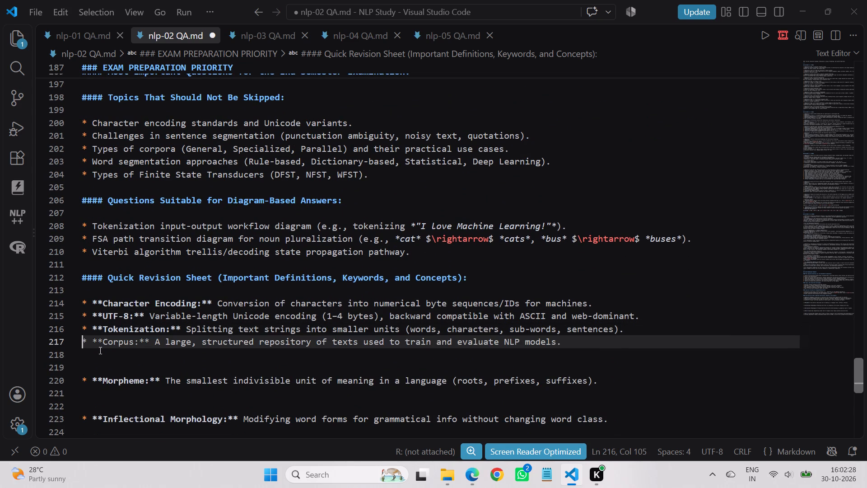
Remove the blank lines above the "Morpheme" and "Inflectional Morphology" bullets in the Quick Revision Sheet.
key("Down")
key("Down")
key("Down")
key("BackSpace")
key("BackSpace")
key("Down")
key("Down")
key("Down")
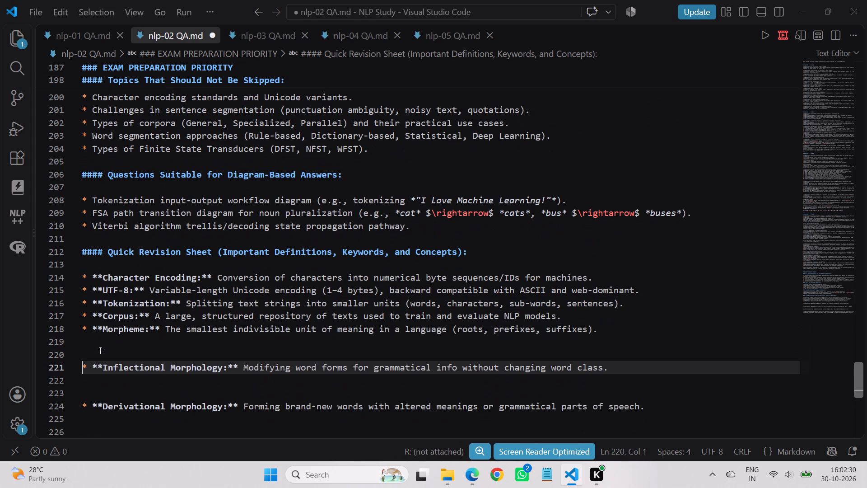
key("BackSpace")
key("BackSpace")
Remove the blank lines above the "Derivational Morphology" and "FSA" bullets in the Quick Revision Sheet.
key("Down")
key("Down")
key("Down")
key("BackSpace")
key("BackSpace")
key("Down")
key("Down")
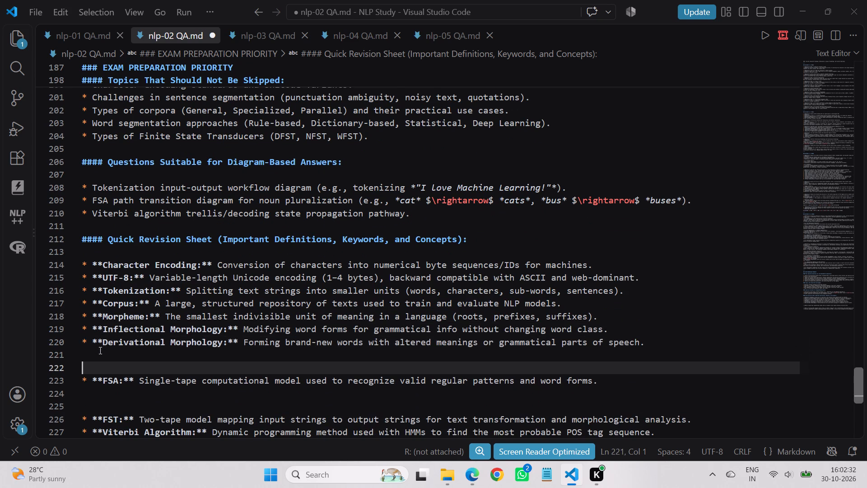
key("Down")
key("BackSpace")
key("BackSpace")
Remove the blank lines above the "FST" bullet in the Quick Revision Sheet.
key("Down")
key("Down")
key("Down")
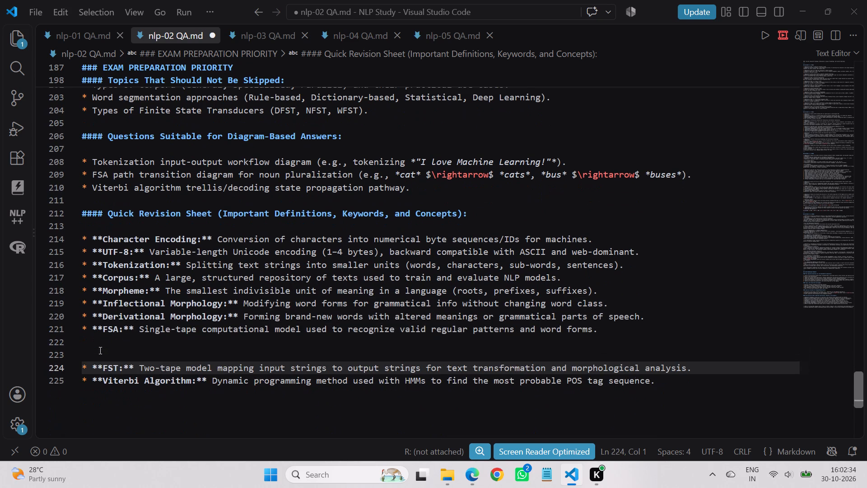
key("BackSpace")
key("BackSpace")
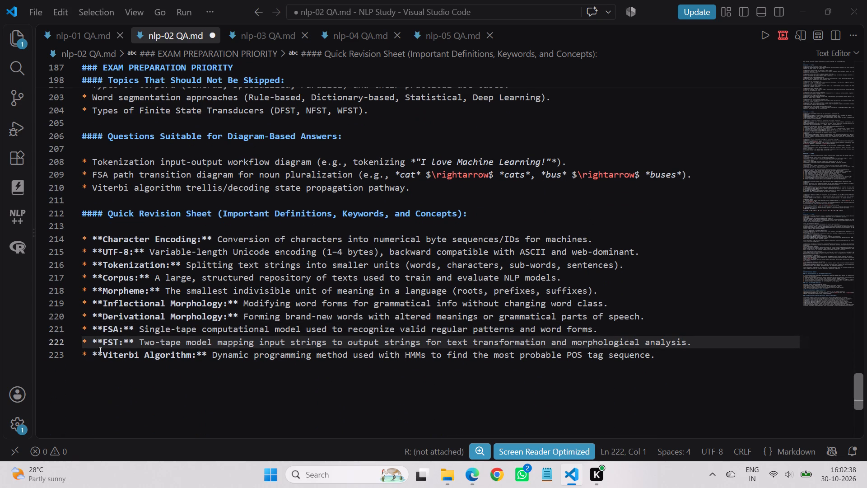
Save the edited nlp-02 QA file.
key("ctrl+s")
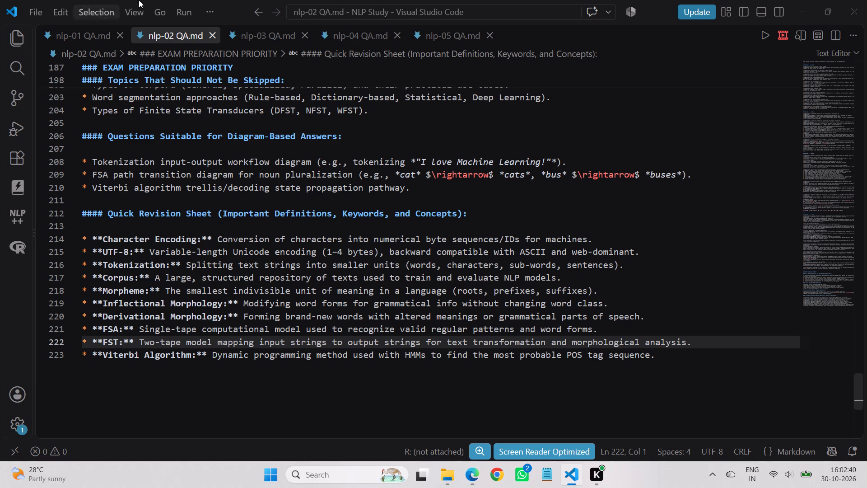
In nlp-03 QA, remove the blank lines between questions 1 and 2 under "Most Important Questions for the End-Semester Examination".
left_click(271, 29)
scroll(285, 271, "down", 13)
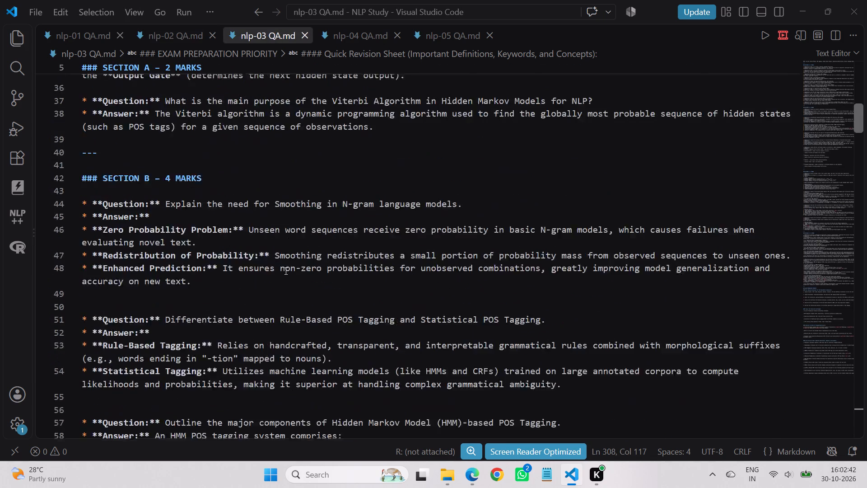
scroll(285, 271, "down", 20)
scroll(285, 271, "down", 10)
scroll(289, 382, "up", 3)
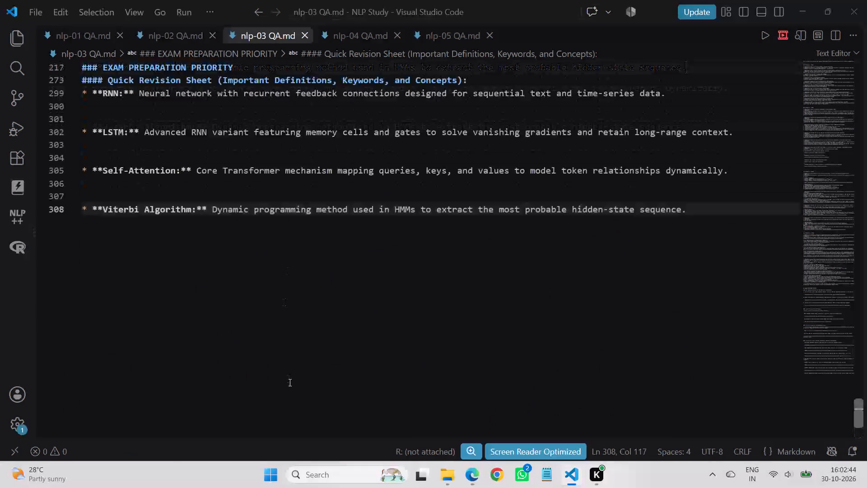
scroll(289, 382, "up", 5)
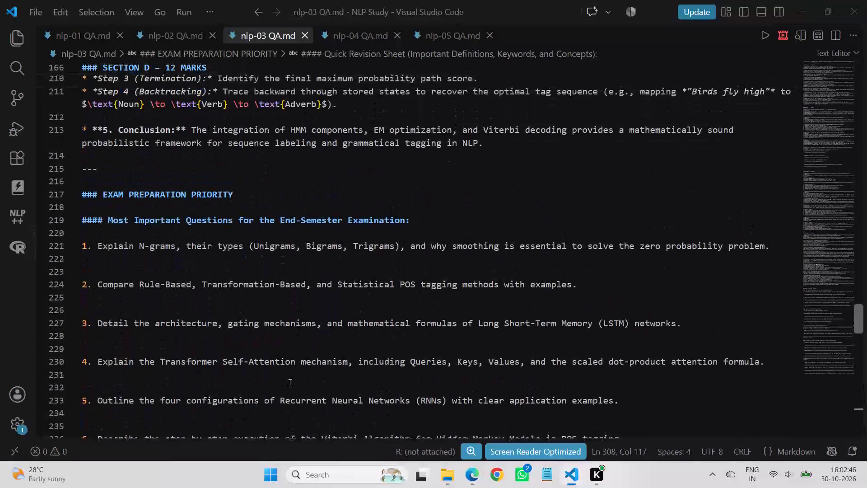
scroll(289, 382, "up", 1)
left_click(85, 313)
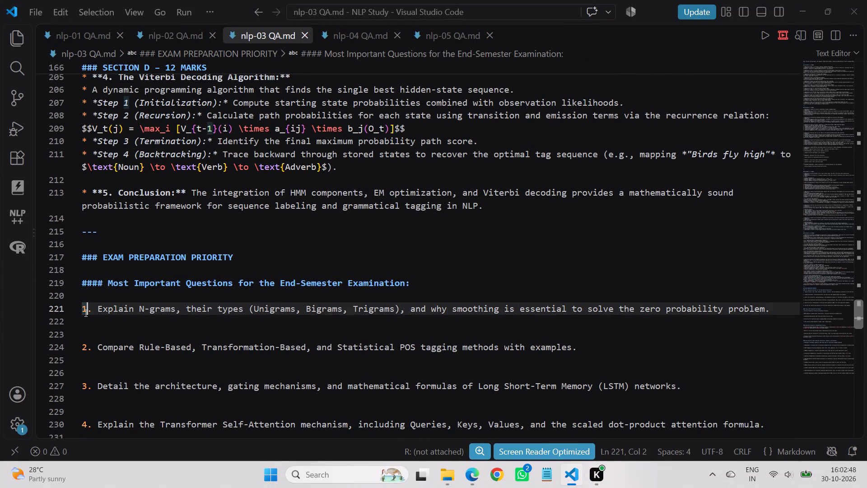
key("Left")
key("Down")
key("Down")
key("Down")
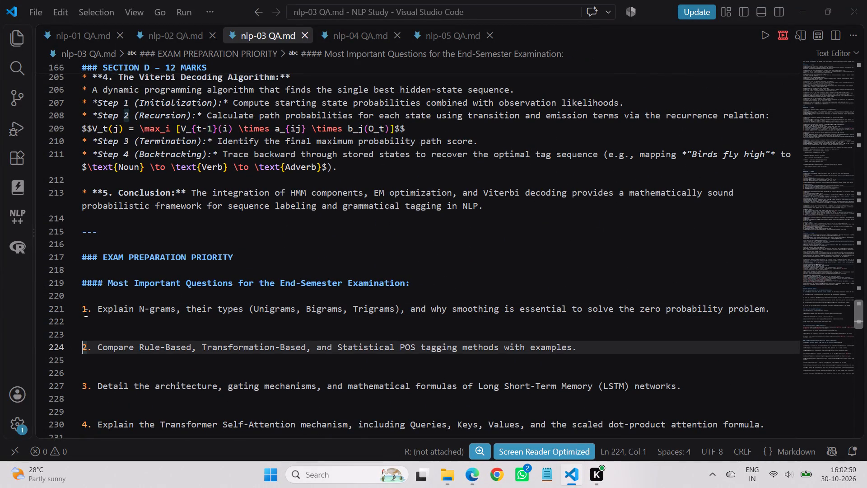
key("BackSpace")
key("BackSpace")
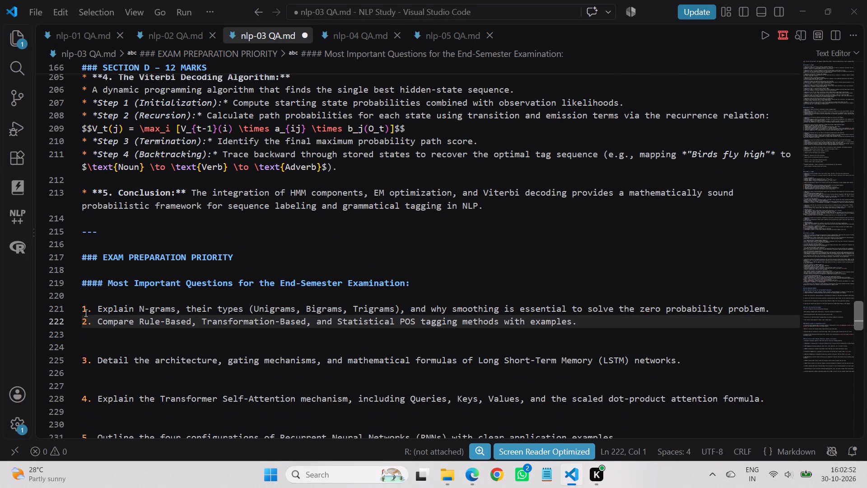
Remove the blank lines above question 3, on the Long Short-Term Memory architecture, in the Most Important Questions list.
key("Down")
key("Down")
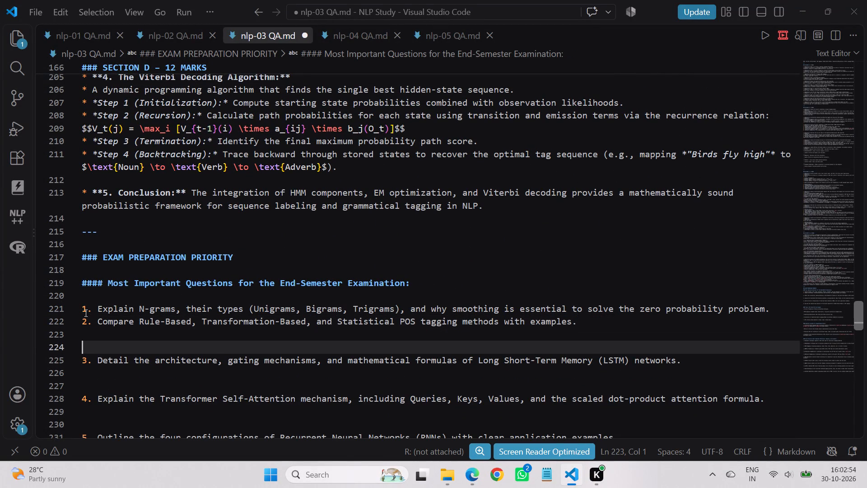
key("Down")
key("BackSpace")
key("BackSpace")
Remove the blank lines above questions 4, 5 and 6 in the Most Important Questions list of nlp-03 QA.
key("Down")
key("Down")
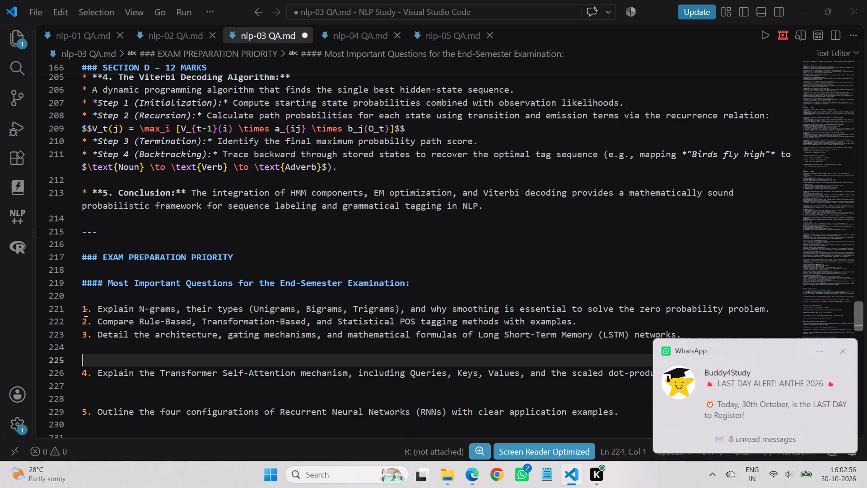
key("Down")
key("BackSpace")
key("BackSpace")
key("Down")
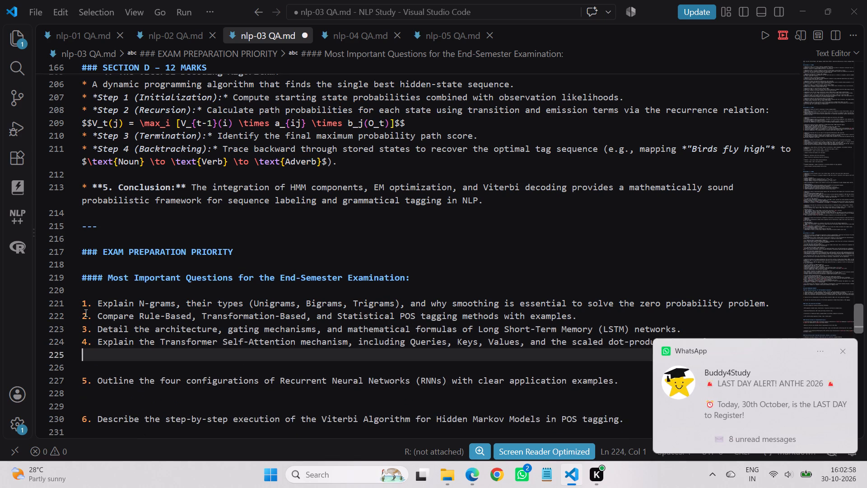
key("Down")
key("Down")
key("BackSpace")
key("BackSpace")
key("Down")
key("Down")
key("Down")
key("BackSpace")
key("BackSpace")
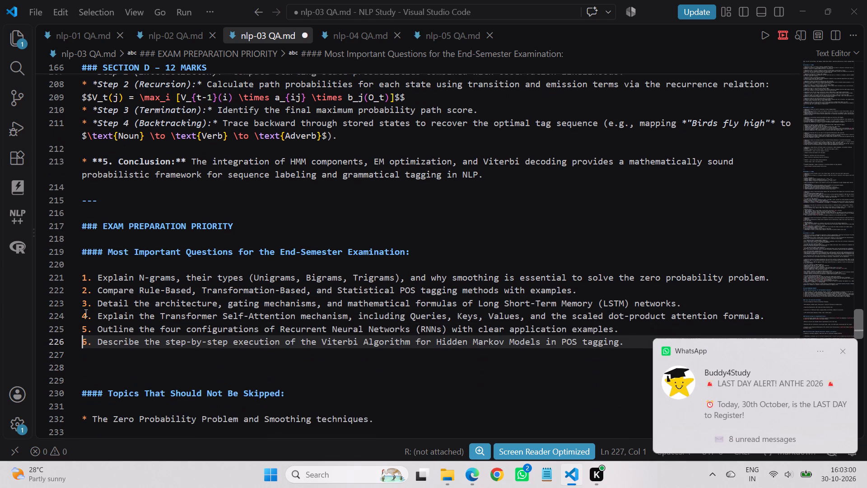
Reduce the gap above the "Topics That Should Not Be Skipped" heading to a single blank line.
key("Down")
key("Down")
key("Down")
key("Down")
key("Up")
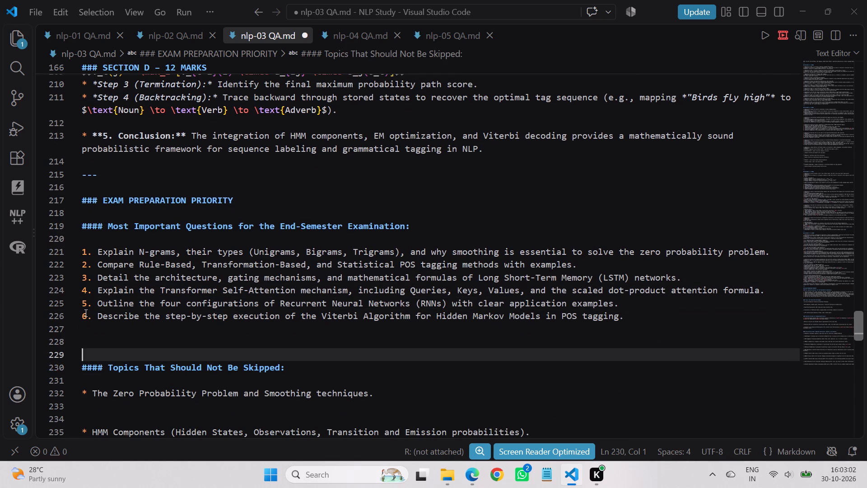
key("BackSpace")
key("BackSpace")
Remove the blank lines above the "HMM Components" and "Expectation-Maximization (EM)" bullets in Topics That Should Not Be Skipped.
key("Down")
key("Down")
key("Down")
key("Down")
key("Down")
key("Down")
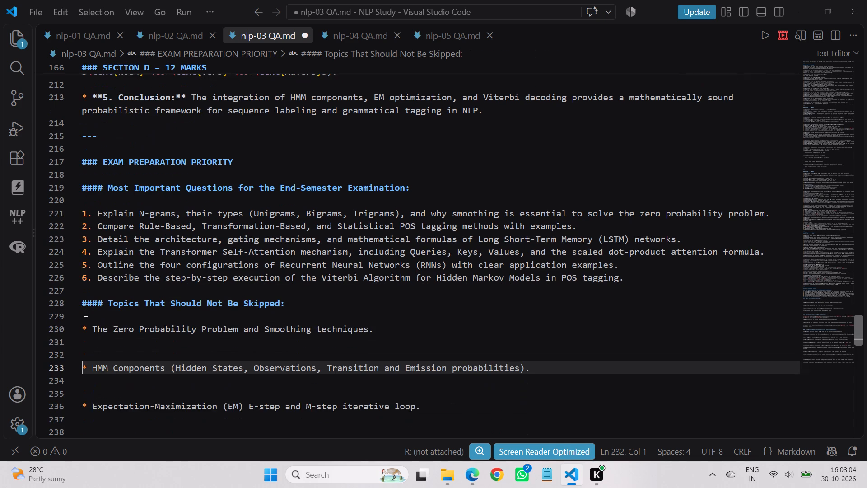
key("BackSpace")
key("BackSpace")
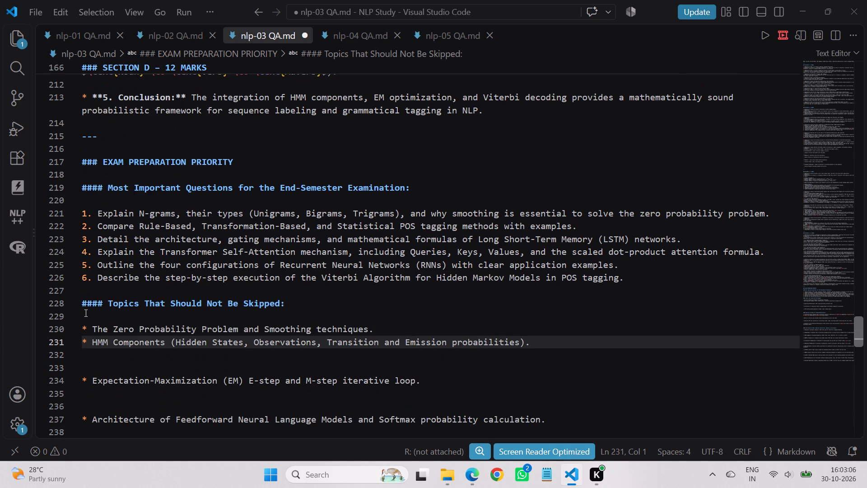
key("Down")
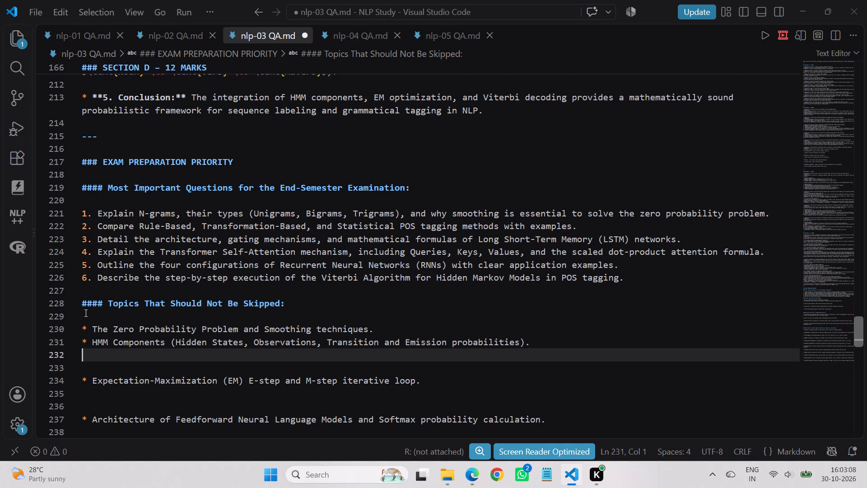
key("Down")
key("Down")
key("BackSpace")
key("BackSpace")
Remove the blank lines above the Feedforward Neural Language Models and "LSTM internal gating equations" bullets in the same topics list.
key("Down")
key("Down")
key("Down")
key("BackSpace")
key("BackSpace")
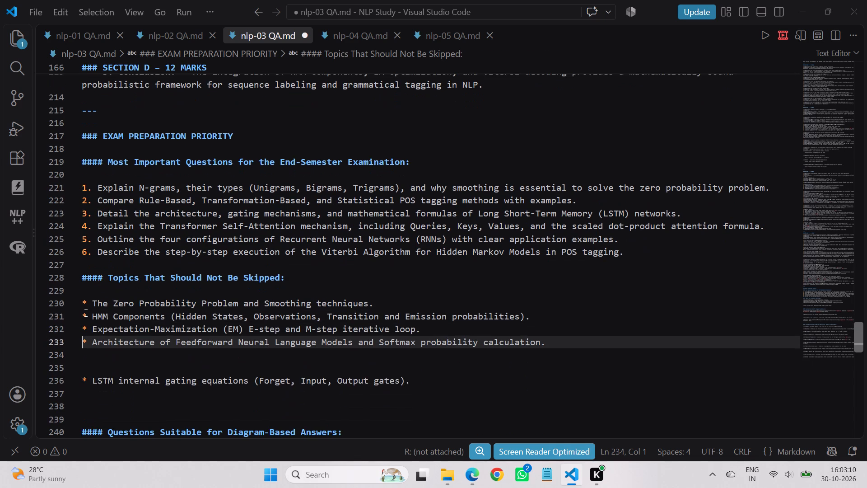
key("Down")
key("Down")
key("Down")
key("BackSpace")
key("BackSpace")
Reduce the gap above the "Questions Suitable for Diagram-Based Answers" heading to a single blank line.
key("Down")
key("Down")
key("Down")
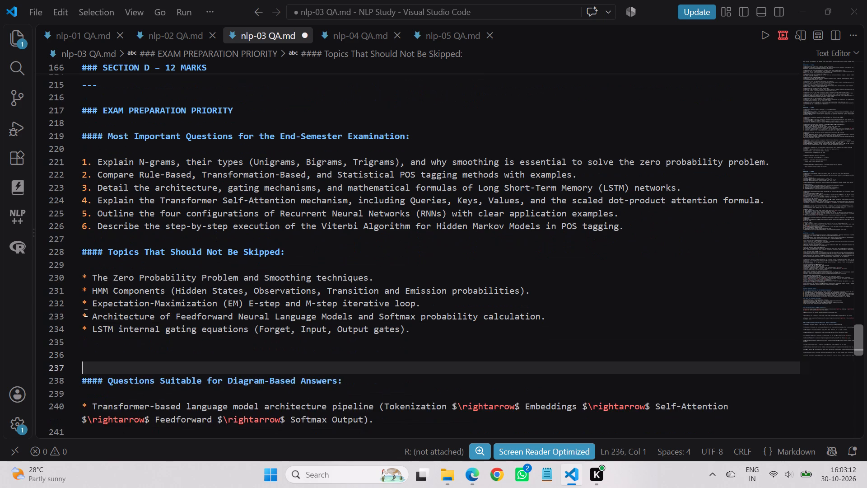
key("BackSpace")
key("BackSpace")
Remove the blank lines above the "RNN cell structure" bullet in the diagram-based questions list.
key("Down")
key("Down")
key("Down")
key("Down")
key("Down")
key("Down")
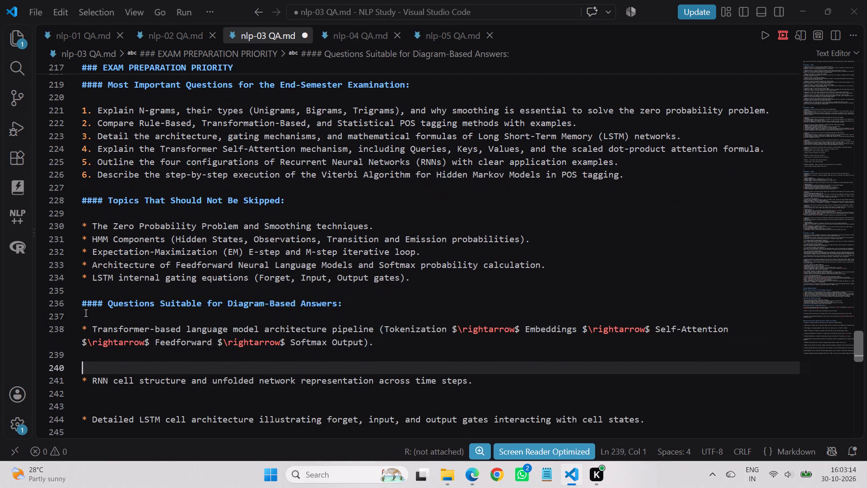
key("Down")
key("BackSpace")
key("BackSpace")
Remove the blank lines above the "Detailed LSTM cell architecture" and Expectation-Maximization flowchart bullets in the diagram-based questions list.
key("Down")
key("Down")
key("Down")
key("BackSpace")
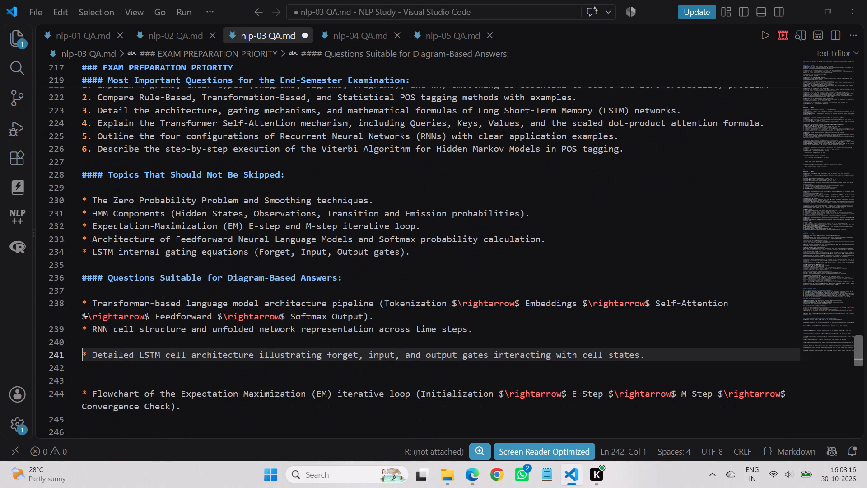
key("BackSpace")
key("Down")
key("Down")
key("Down")
key("BackSpace")
key("BackSpace")
Reduce the gap above the "Quick Revision Sheet" heading to a single blank line.
key("Down")
key("Down")
key("Down")
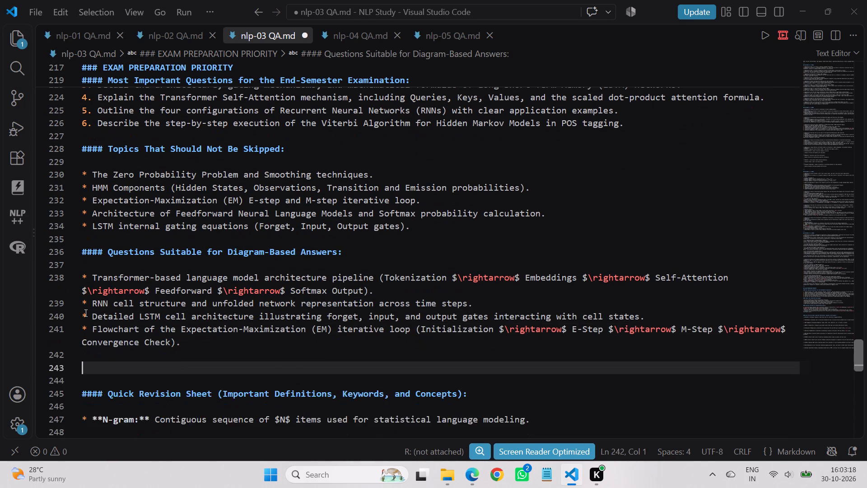
key("BackSpace")
key("Down")
key("Down")
key("BackSpace")
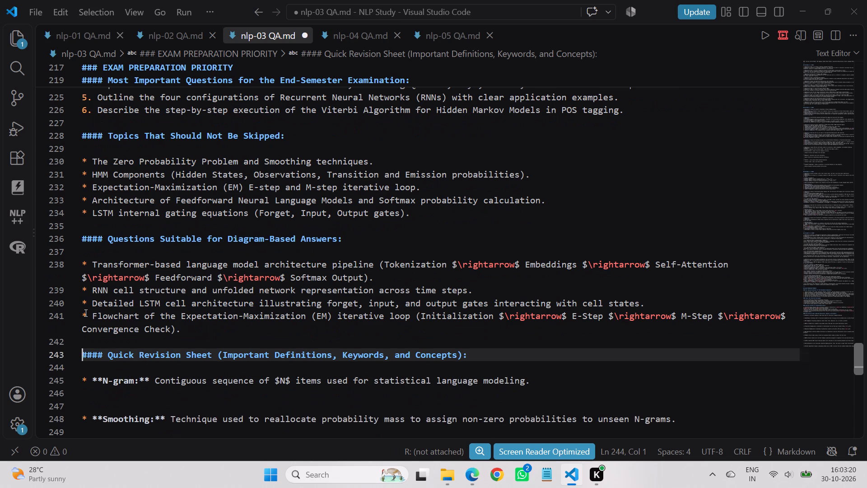
Remove the blank lines between the "N-gram" and "Smoothing" bullets in the Quick Revision Sheet.
key("Down")
key("Down")
key("Down")
key("Down")
key("Down")
key("BackSpace")
key("BackSpace")
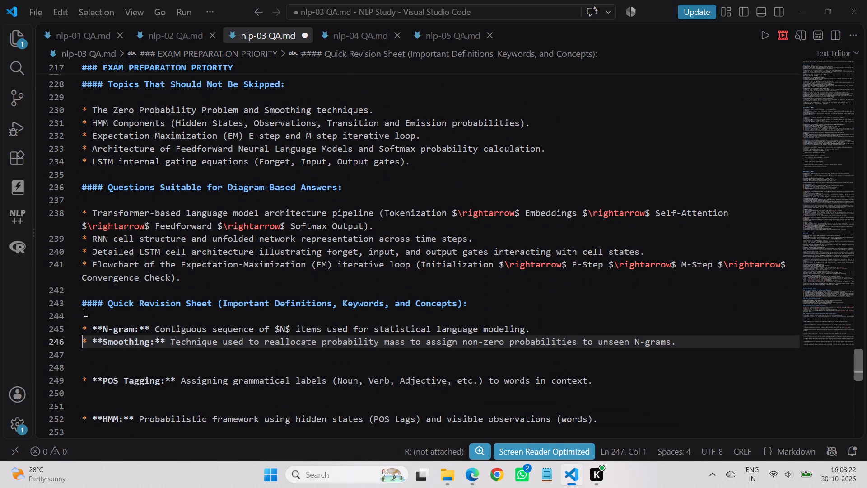
Remove the blank lines above the "POS Tagging" bullet in the Quick Revision Sheet.
key("Down")
key("Down")
key("BackSpace")
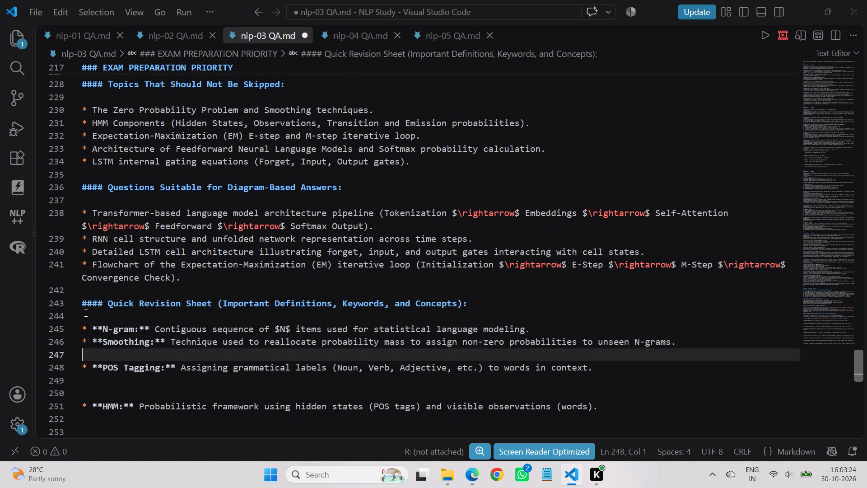
key("BackSpace")
key("Down")
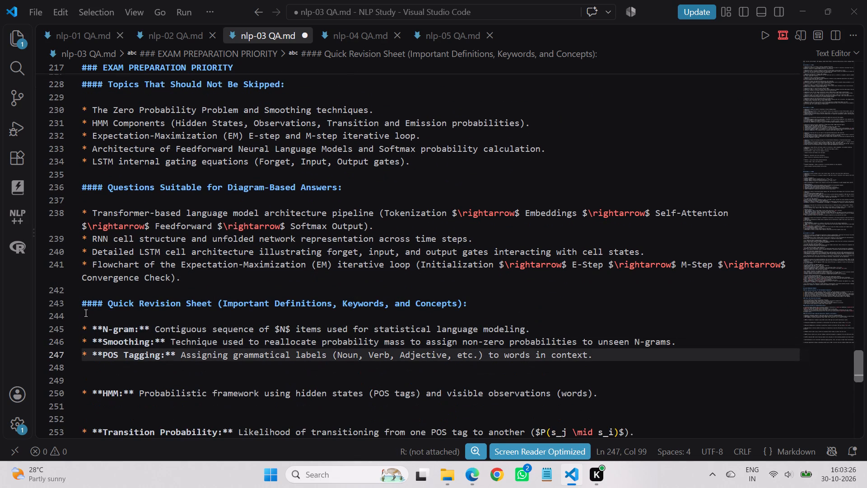
key("ctrl+z")
key("Down")
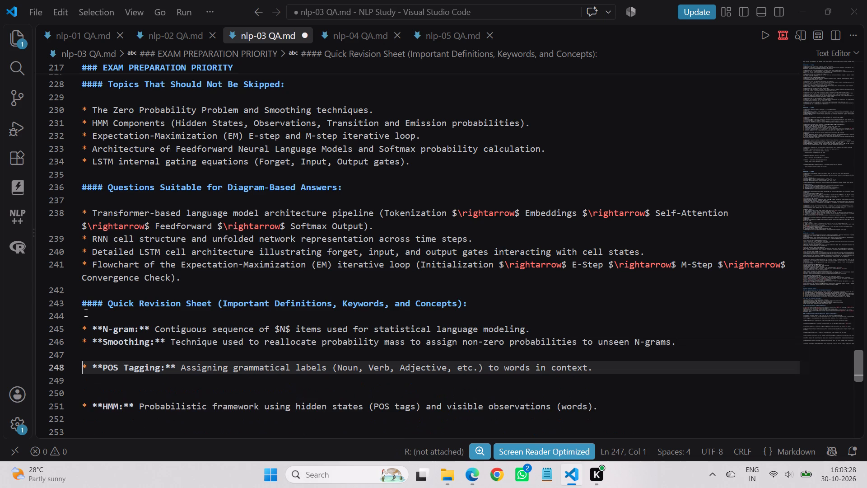
key("BackSpace")
Remove the blank lines above the "HMM" and "Transition Probability" bullets in the Quick Revision Sheet.
key("Down")
key("Down")
key("Down")
key("BackSpace")
key("BackSpace")
key("Down")
key("Down")
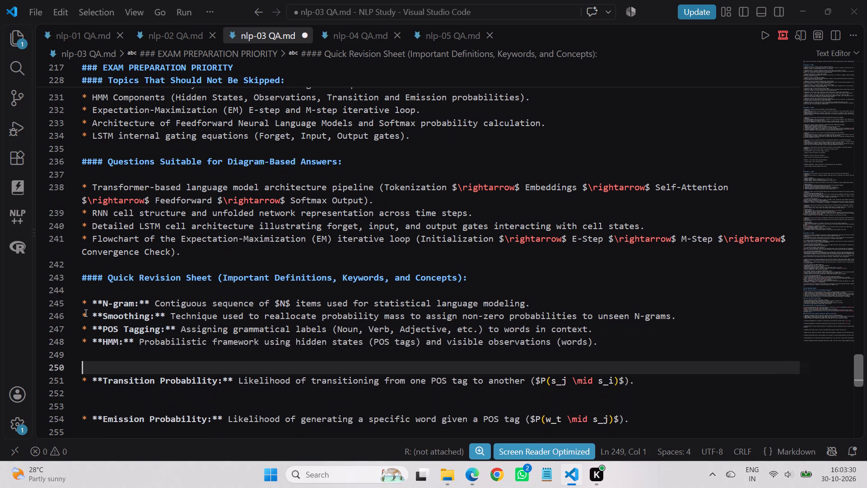
key("Down")
key("BackSpace")
key("BackSpace")
Remove the blank lines above the "Emission Probability" and "EM Algorithm" bullets in the Quick Revision Sheet.
key("Down")
key("Down")
key("Down")
key("BackSpace")
key("BackSpace")
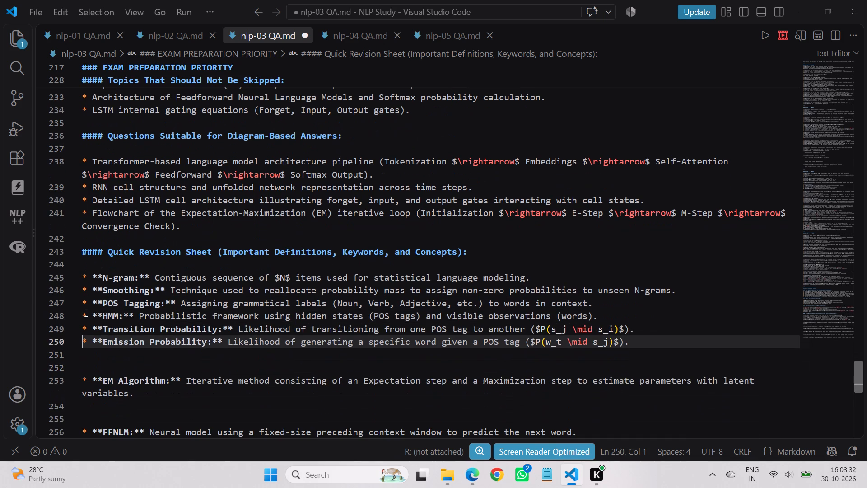
key("Down")
key("Down")
key("Down")
key("BackSpace")
key("BackSpace")
Remove the blank lines above the "FFNLM" and "RNN" bullets in the Quick Revision Sheet.
key("Down")
key("Down")
key("Down")
key("Down")
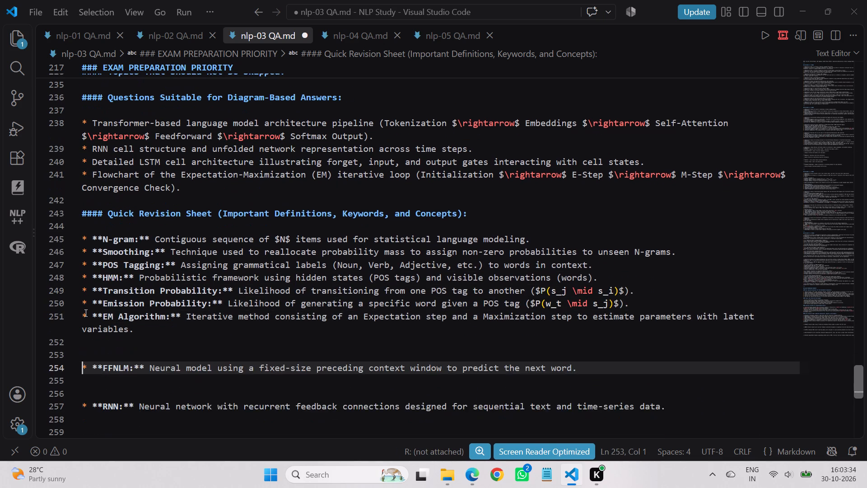
key("BackSpace")
key("BackSpace")
key("Down")
key("Down")
key("Down")
key("BackSpace")
key("BackSpace")
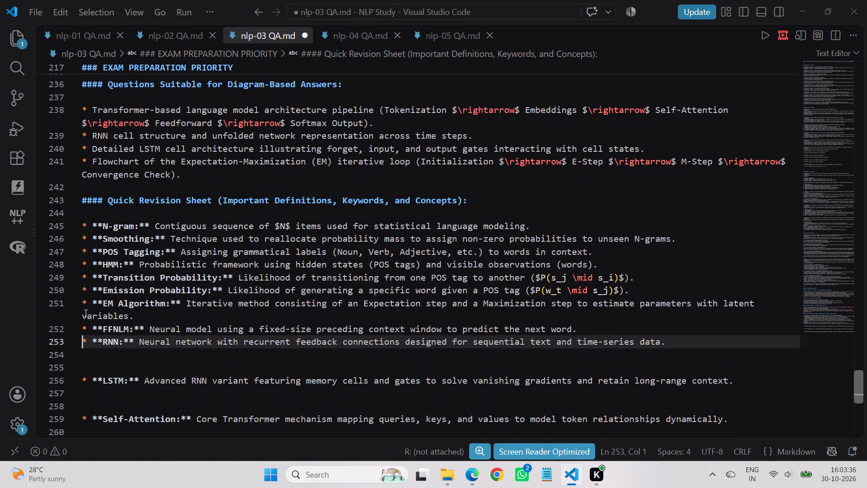
Remove the blank lines above the "LSTM" bullet in the Quick Revision Sheet.
key("Down")
key("Down")
key("Down")
key("Down")
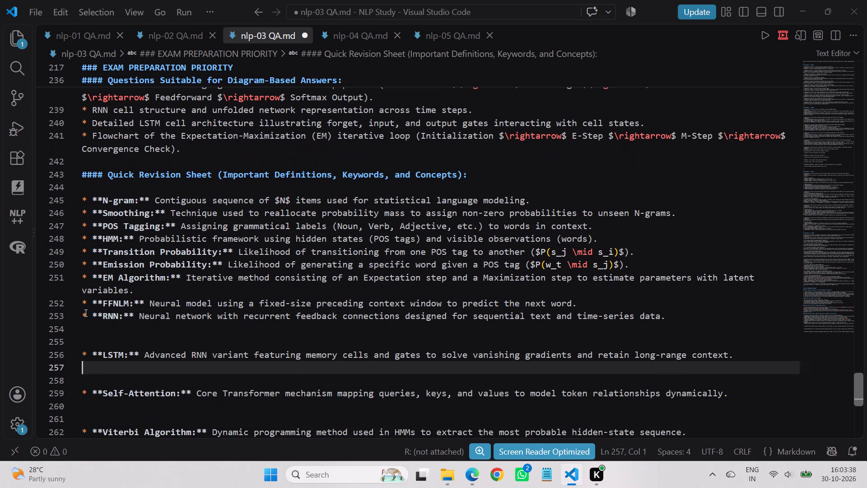
key("Up")
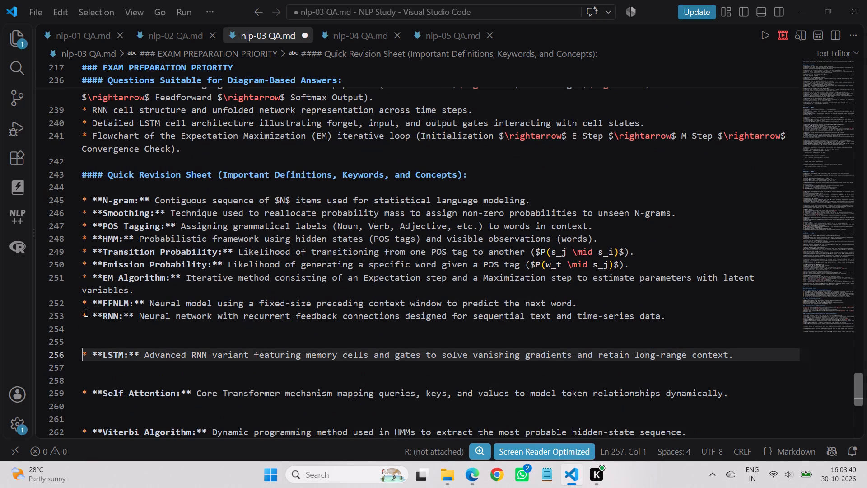
key("BackSpace")
key("BackSpace")
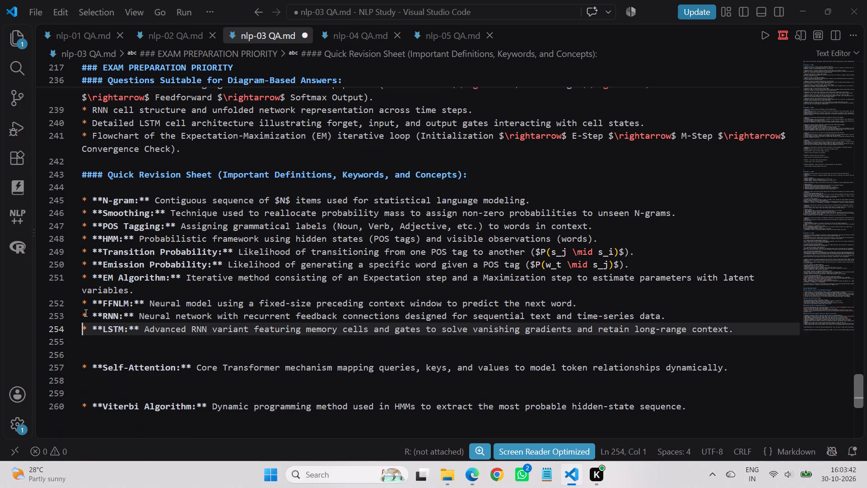
Remove the blank lines above the "Self-Attention" and "Viterbi Algorithm" bullets in the Quick Revision Sheet.
key("Down")
key("Down")
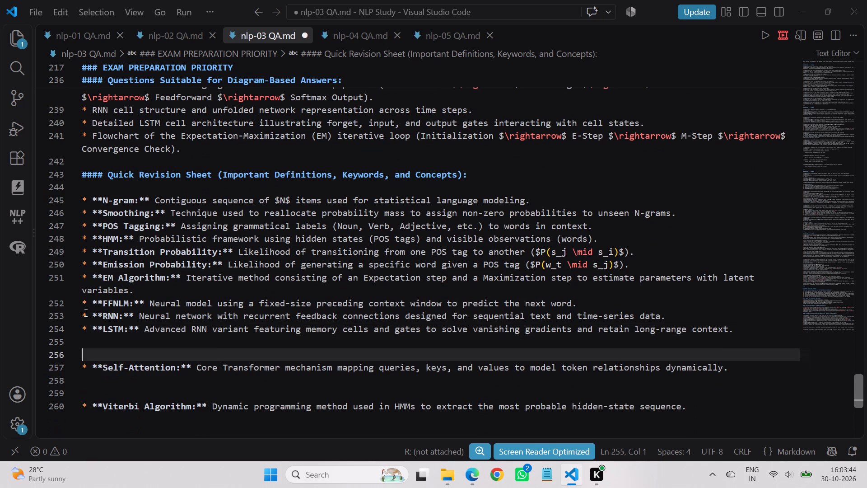
key("Down")
key("BackSpace")
key("BackSpace")
key("Down")
key("Down")
key("Down")
key("BackSpace")
key("BackSpace")
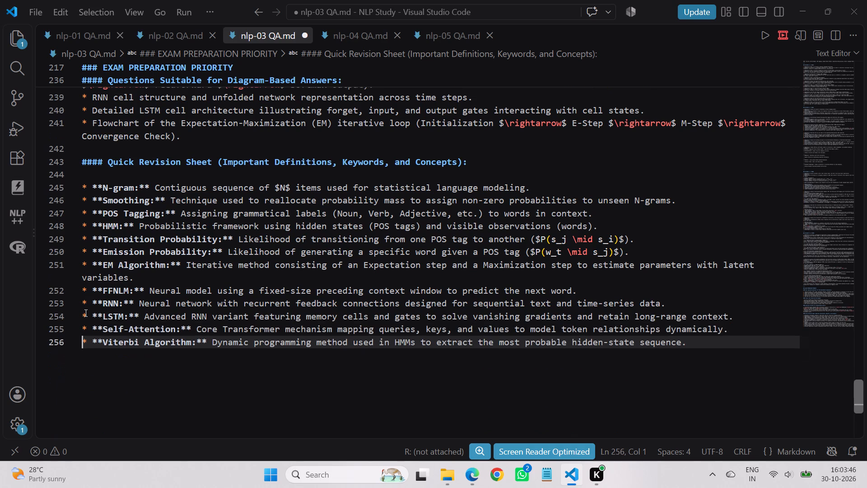
Save the edited nlp-03 QA file.
key("ctrl+s")
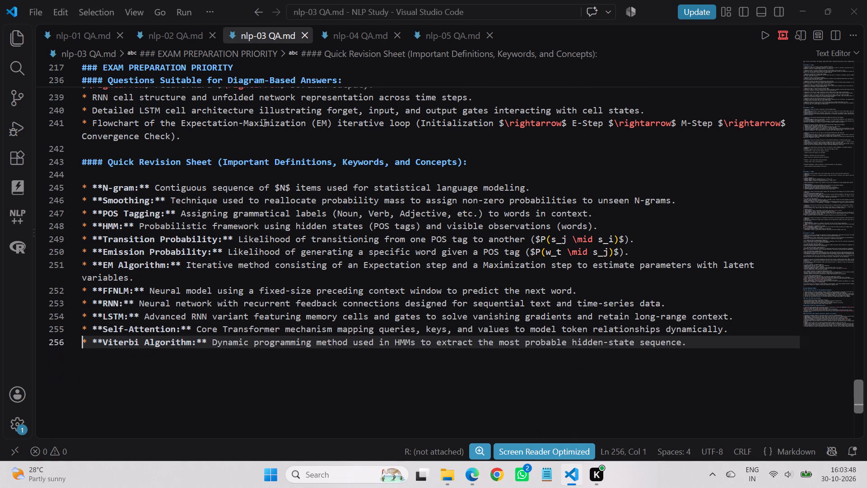
Check the blank-line spacing in the nlp-04 QA and nlp-05 QA files.
left_click(366, 39)
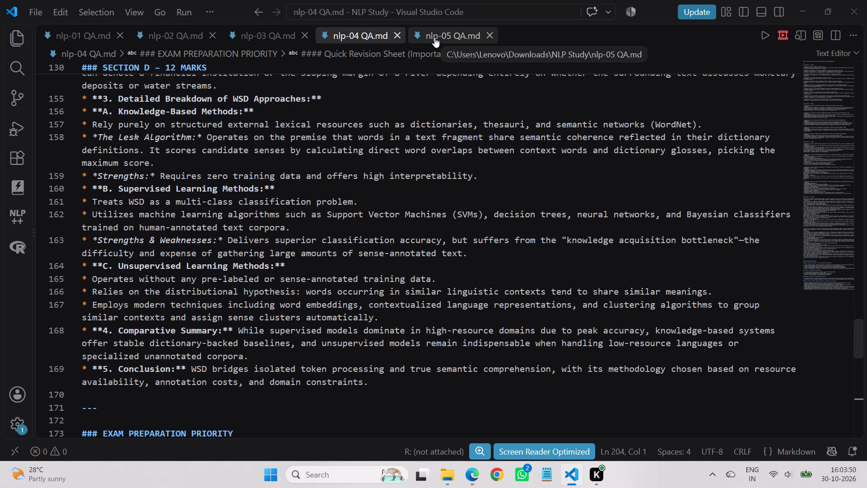
left_click(434, 38)
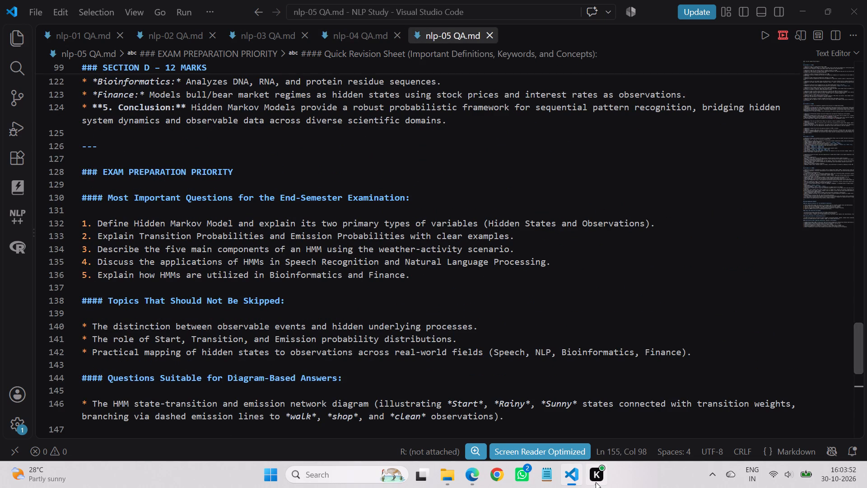
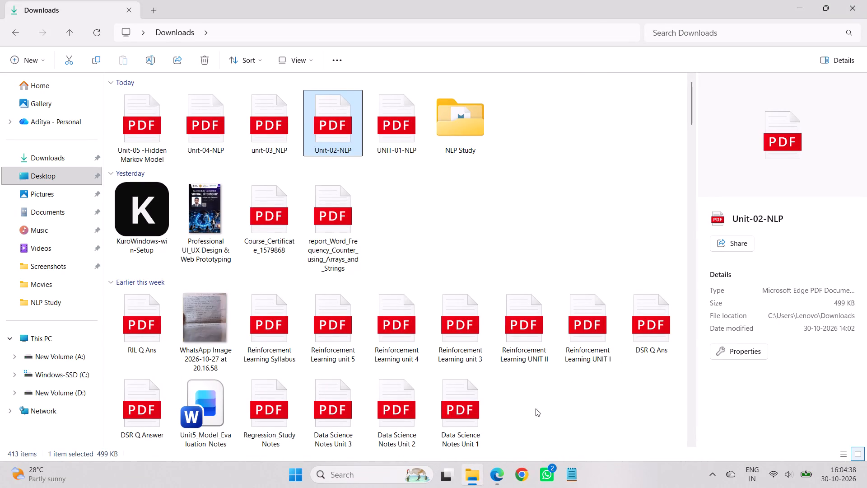
Switch to Chrome and open it with the "Person 1" profile.
left_click(525, 465)
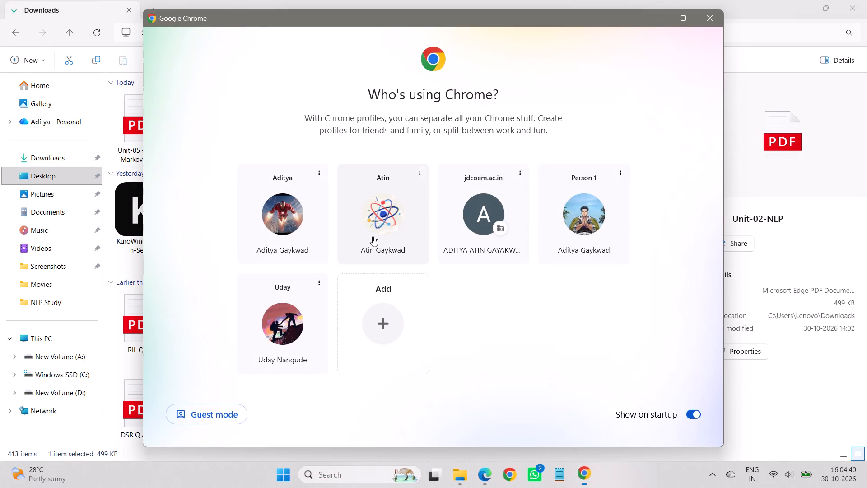
left_click(589, 237)
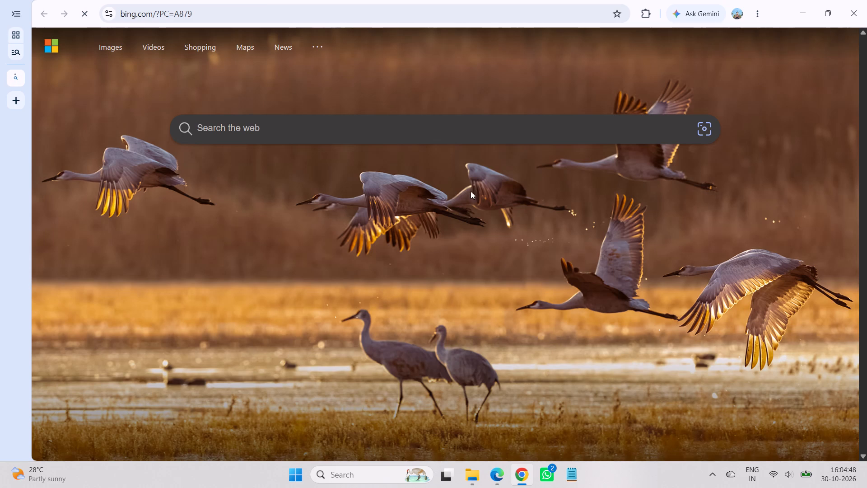
left_click(22, 101)
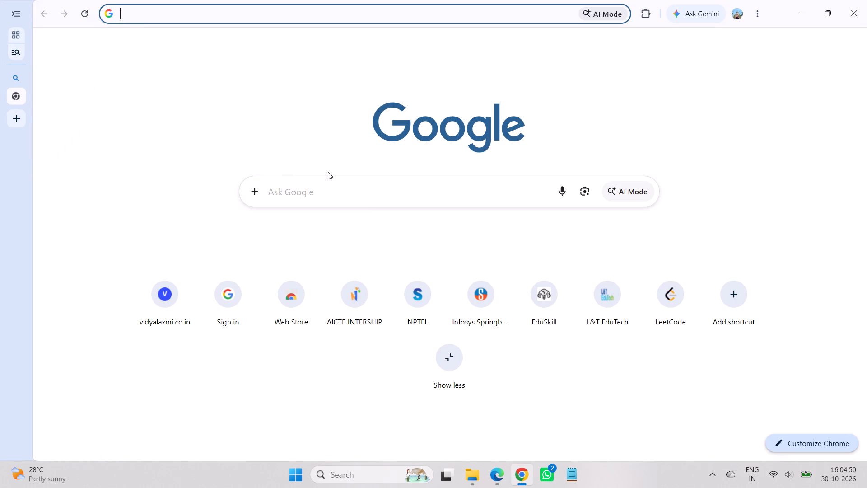
left_click(374, 188)
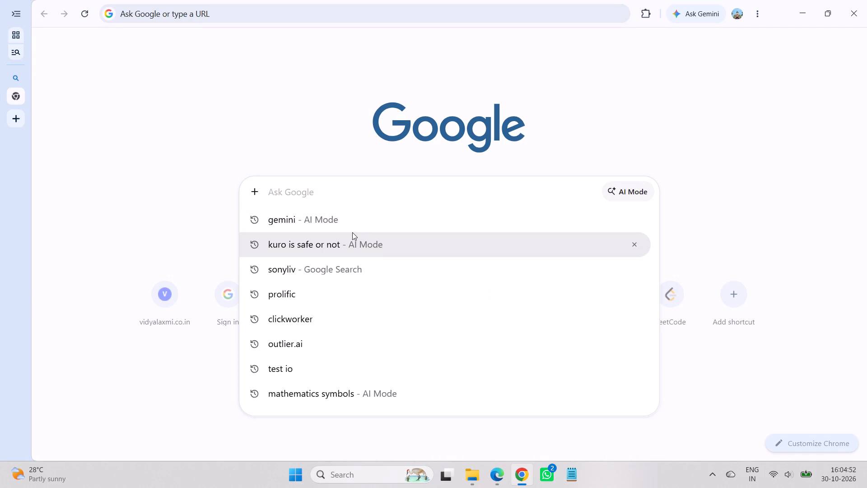
left_click(335, 9)
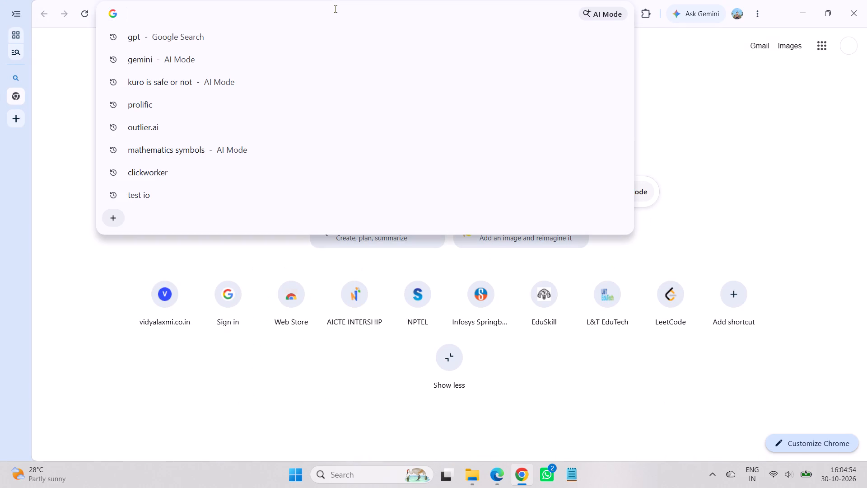
left_click(229, 268)
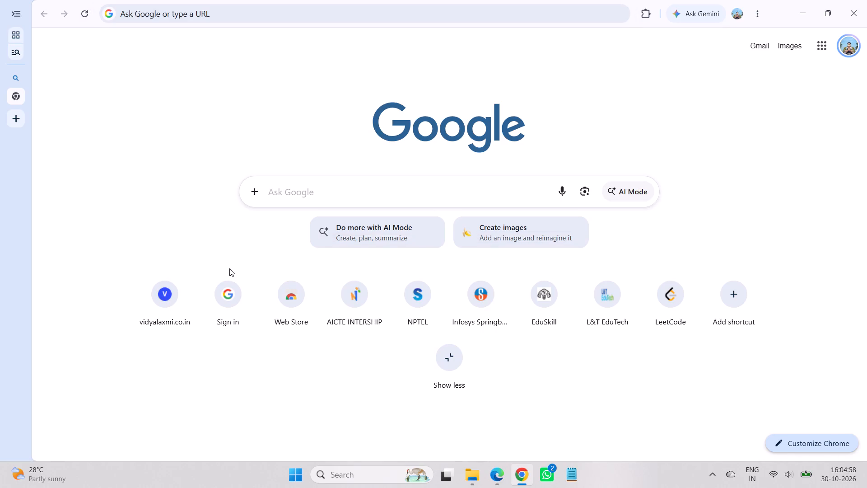
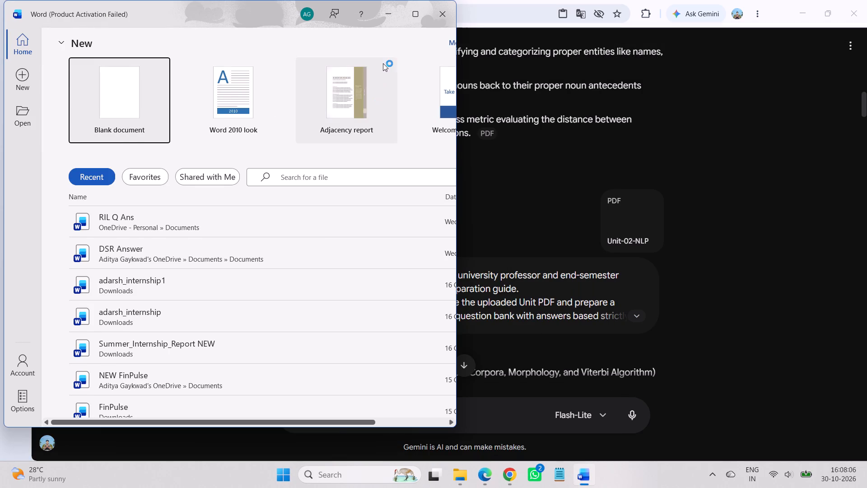
left_click(409, 11)
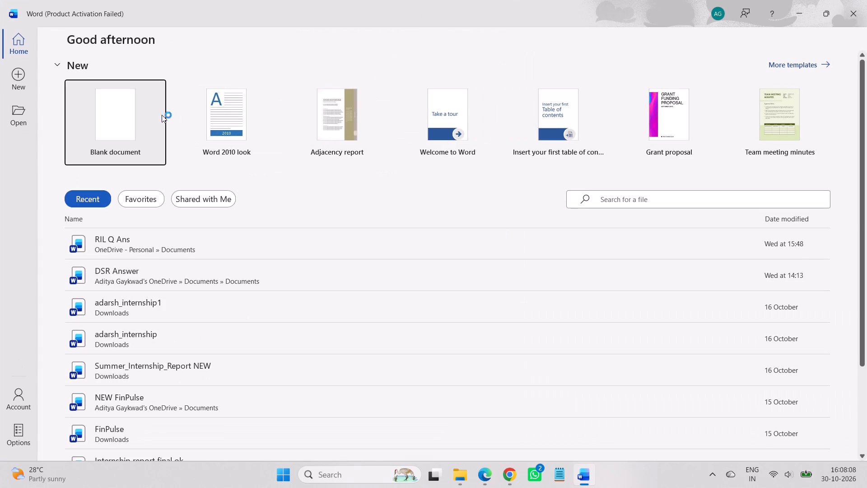
left_click(148, 110)
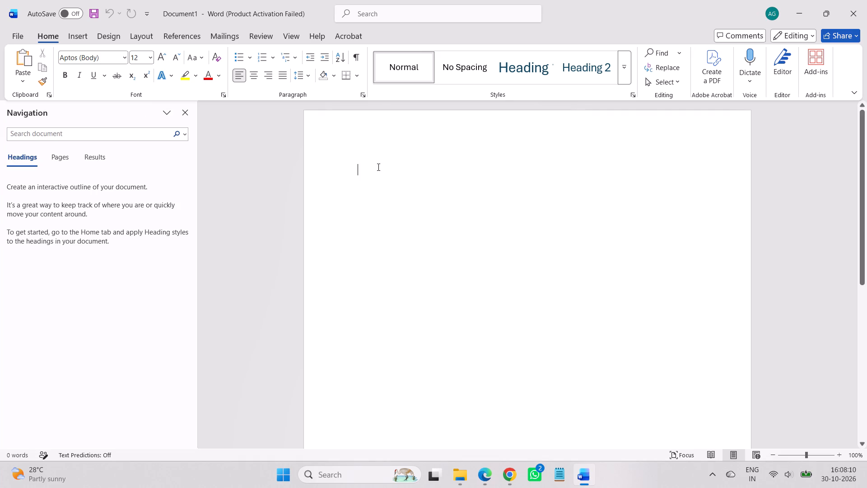
left_click(186, 112)
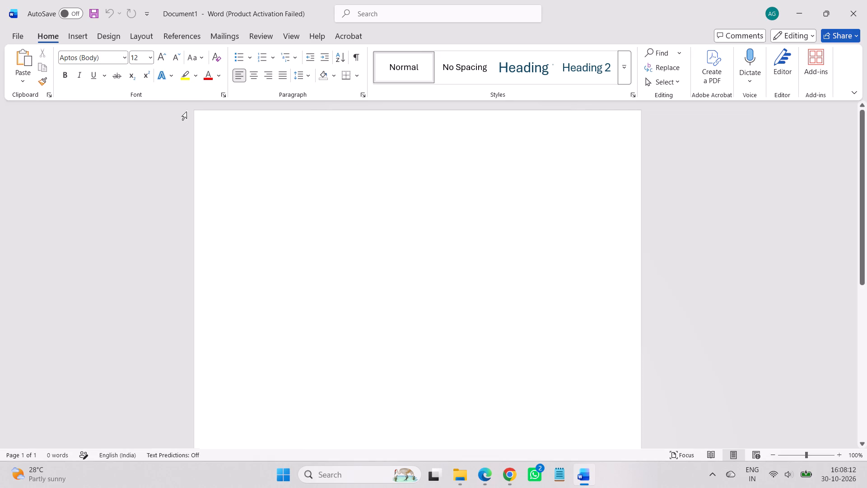
left_click(330, 166)
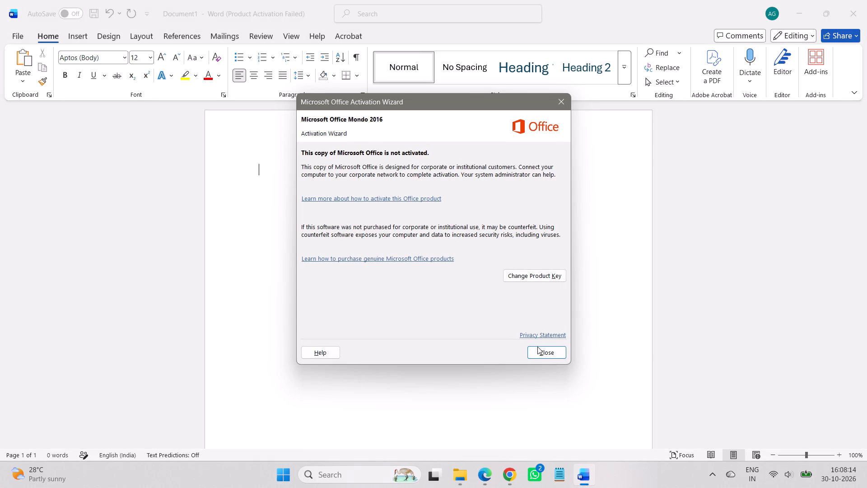
left_click(542, 349)
Paste the copied Unit-01 question bank into the blank document.
left_click(328, 183)
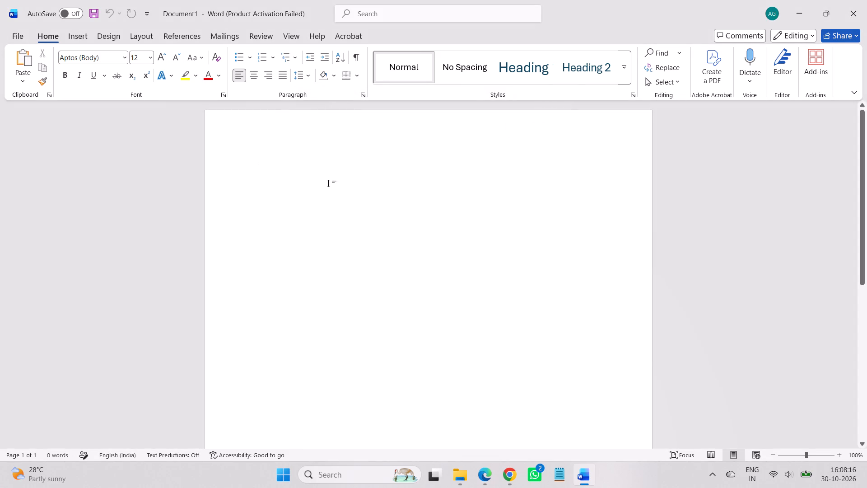
left_click(319, 176)
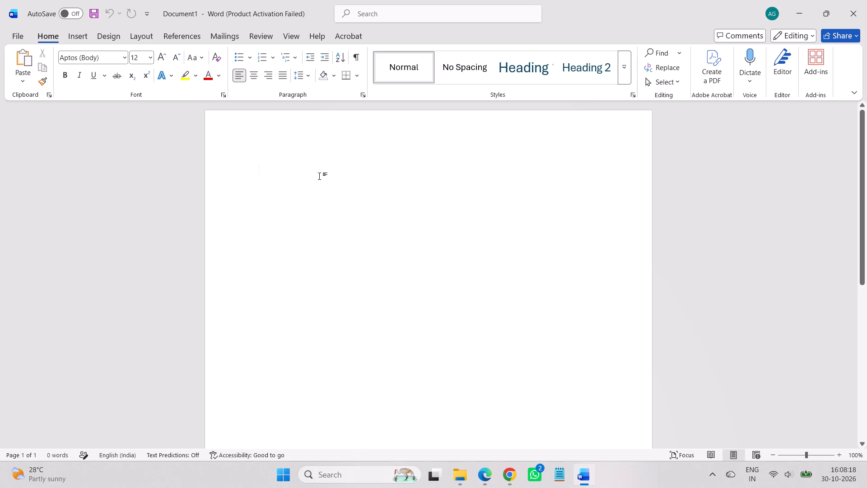
triple_click(319, 176, "ctrl")
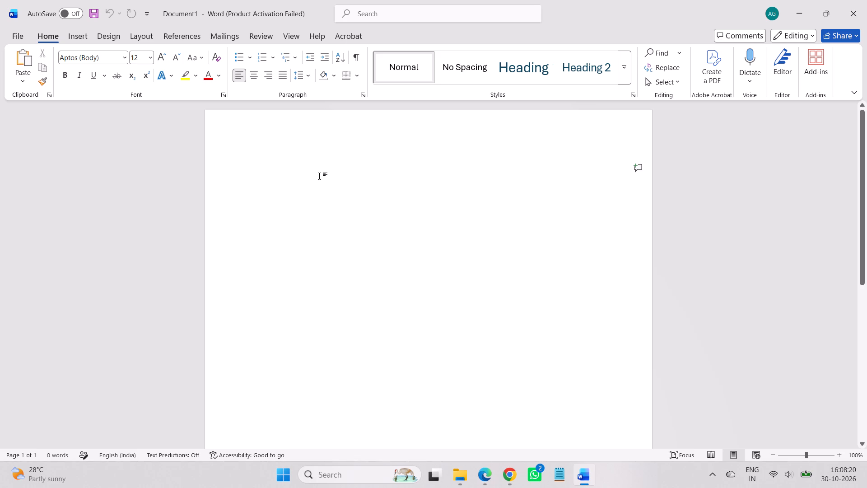
left_click(319, 176, "ctrl")
left_click(319, 176)
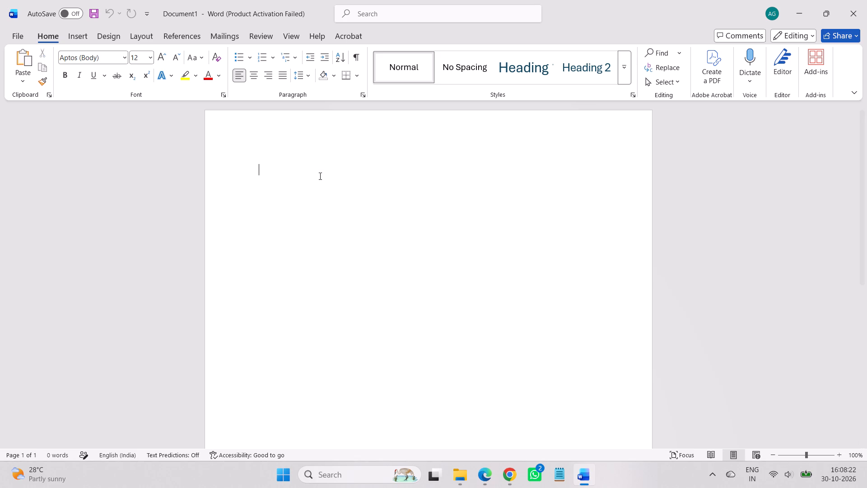
key("ctrl+v")
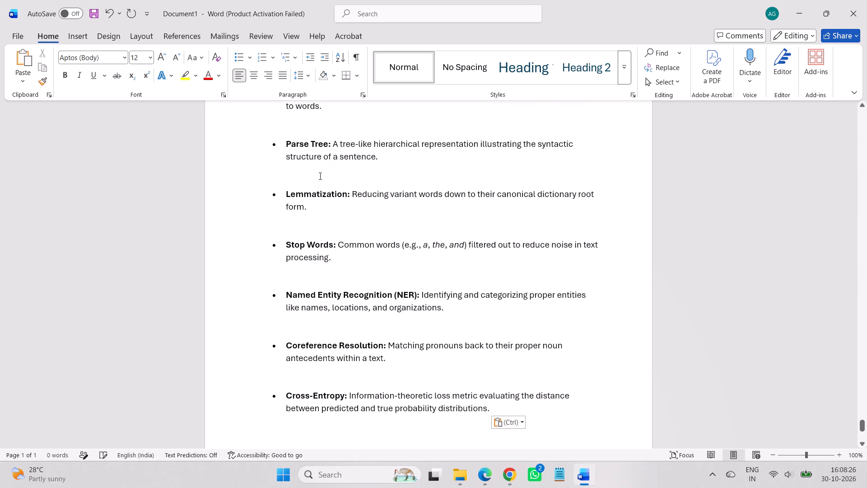
Delete the blank lines between the "UNIT: Introduction to NLP" title and the "SECTION A – 2 MARKS" heading.
scroll(319, 176, "up", 9)
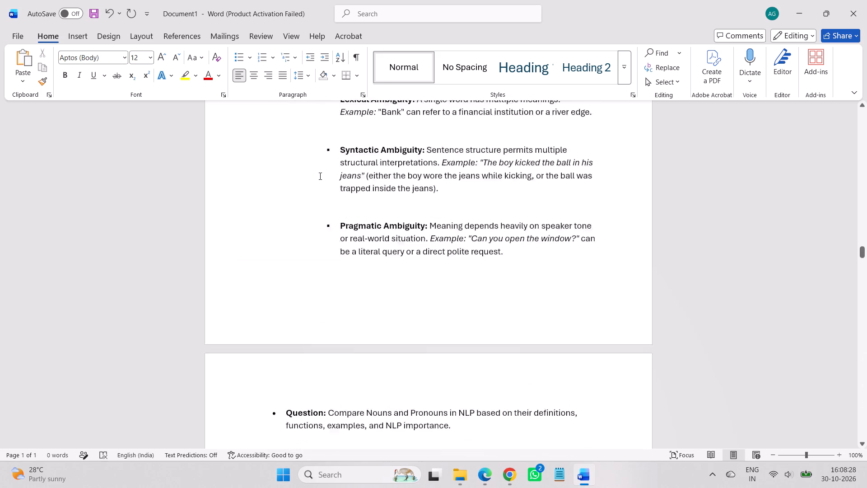
scroll(319, 176, "up", 6)
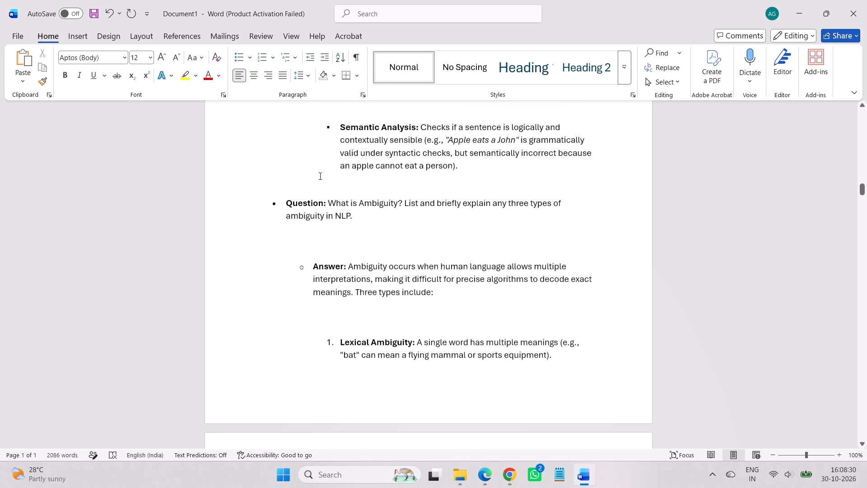
scroll(319, 176, "up", 19)
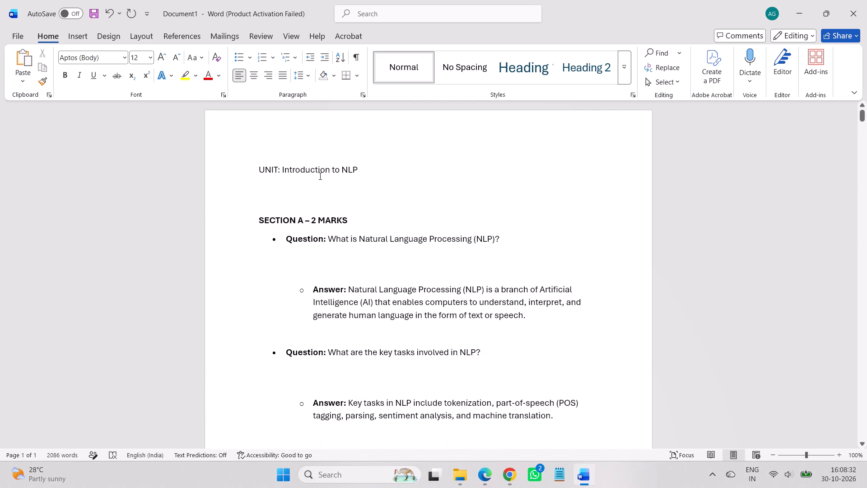
scroll(319, 176, "up", 4)
left_click(318, 213)
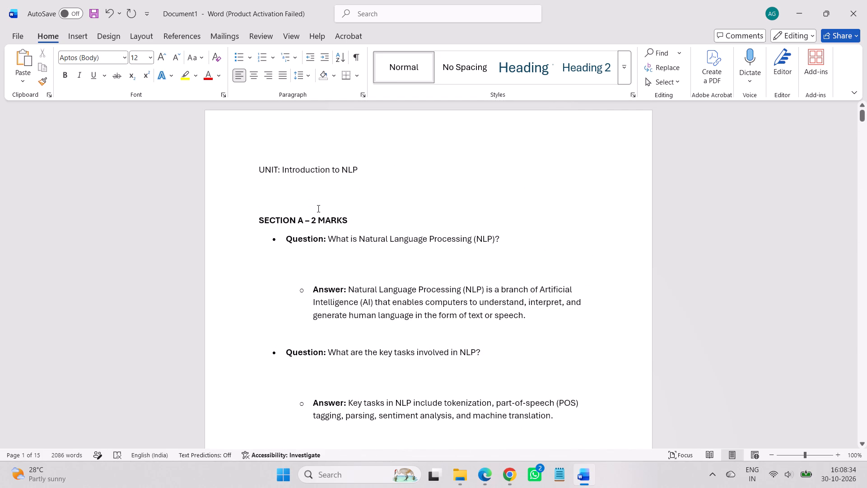
key("BackSpace")
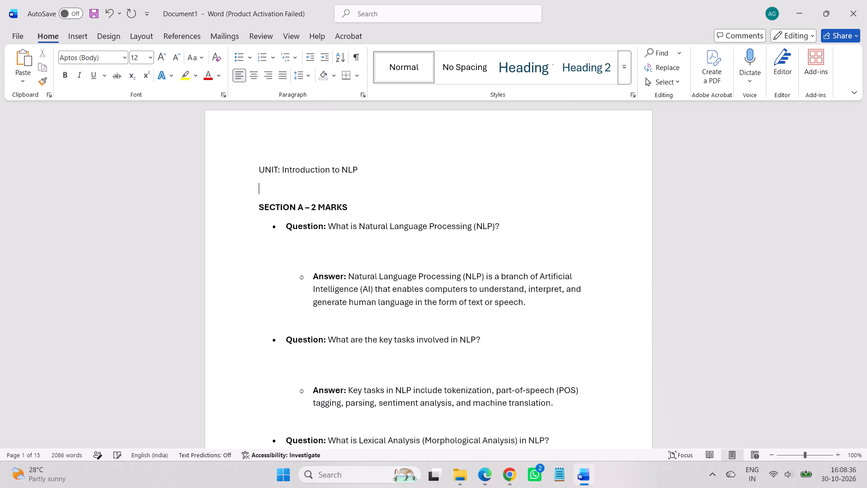
key("BackSpace")
Delete the blank lines between the "What is Natural Language Processing (NLP)?" question and its answer, and after that answer.
key("Down")
key("Down")
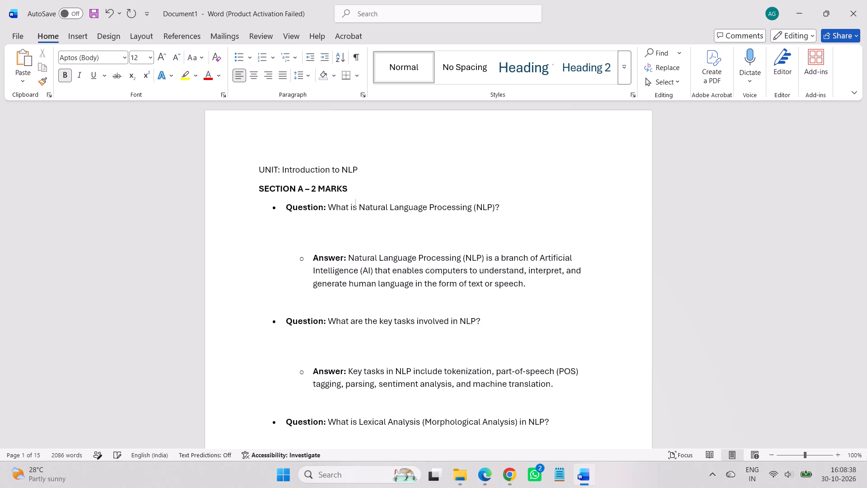
key("Down")
key("Down")
key("Down")
key("Up")
key("BackSpace")
key("BackSpace")
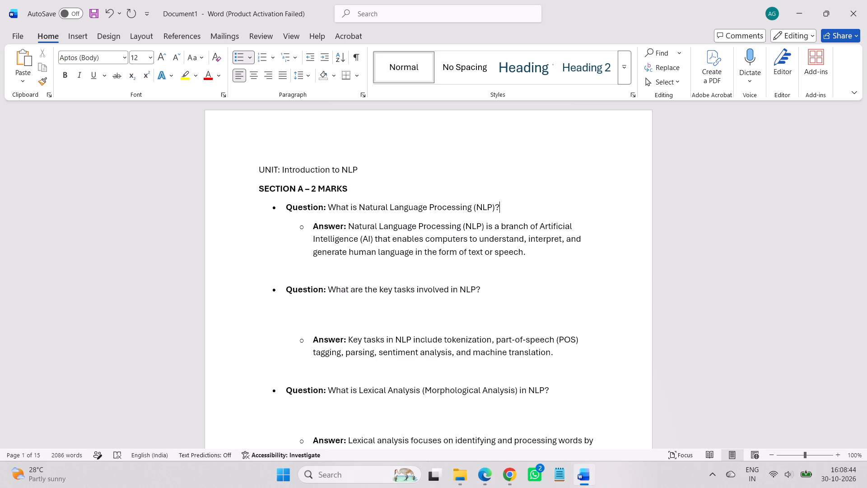
key("Down")
key("Down")
key("Down")
key("Down")
key("BackSpace")
Delete the blank lines between the question on key NLP tasks and its answer, and after that answer.
key("Down")
key("Down")
key("Down")
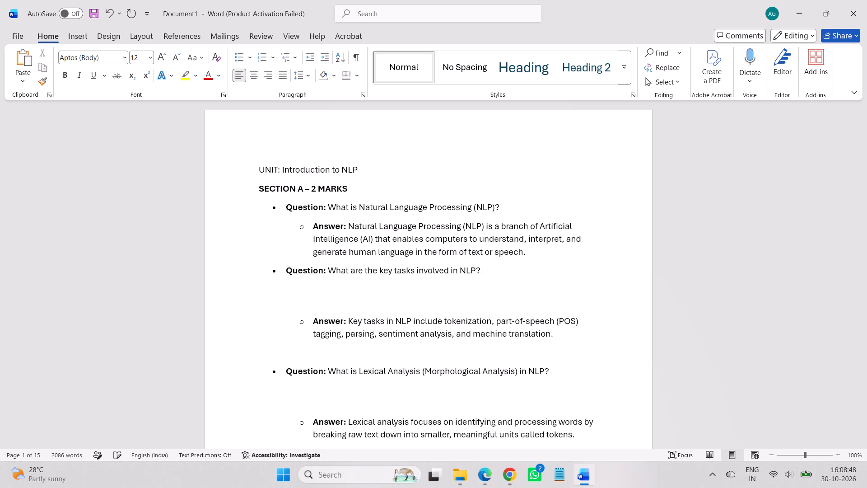
key("BackSpace")
key("BackSpace")
key("Down")
key("Down")
key("Down")
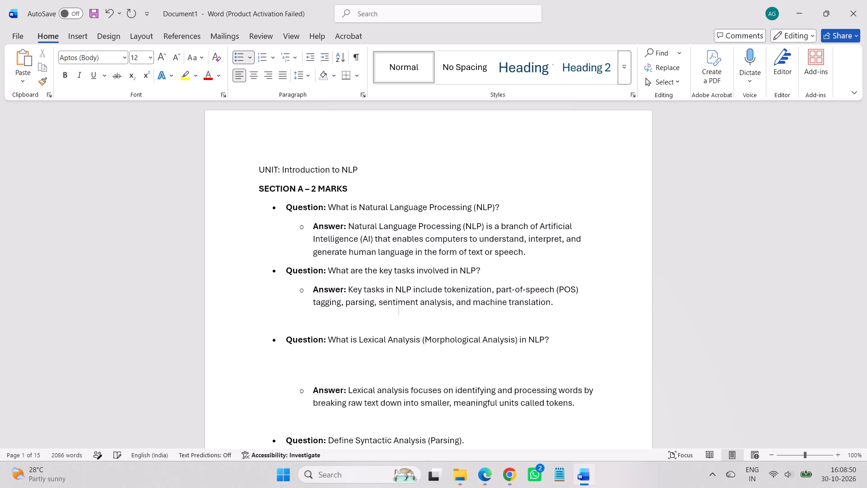
key("BackSpace")
Delete the blank lines between the Lexical Analysis question and its answer, and after that answer.
key("Down")
key("Down")
key("Down")
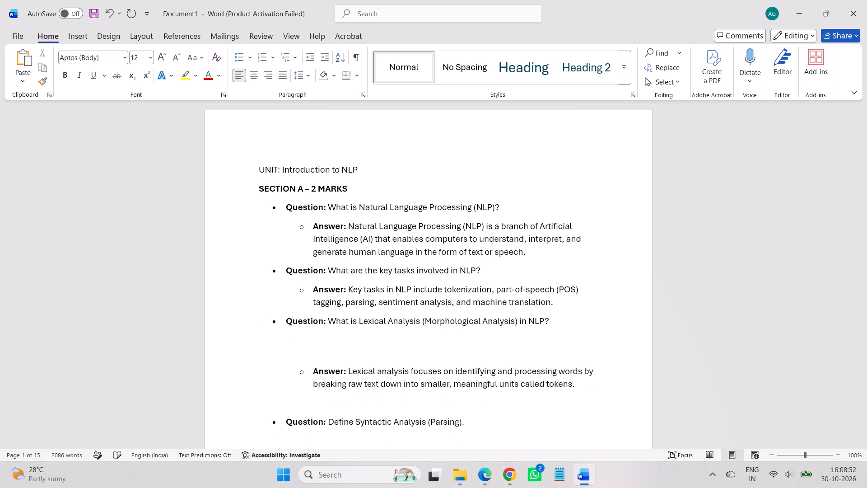
key("BackSpace")
key("BackSpace")
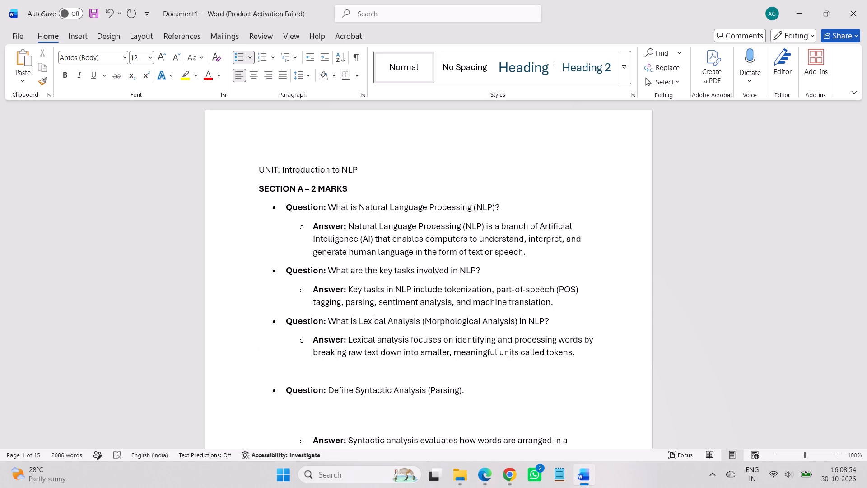
key("Down")
key("Down")
key("Down")
key("BackSpace")
Delete the blank lines between the "Define Syntactic Analysis (Parsing)" question and its answer, and after that answer.
key("Down")
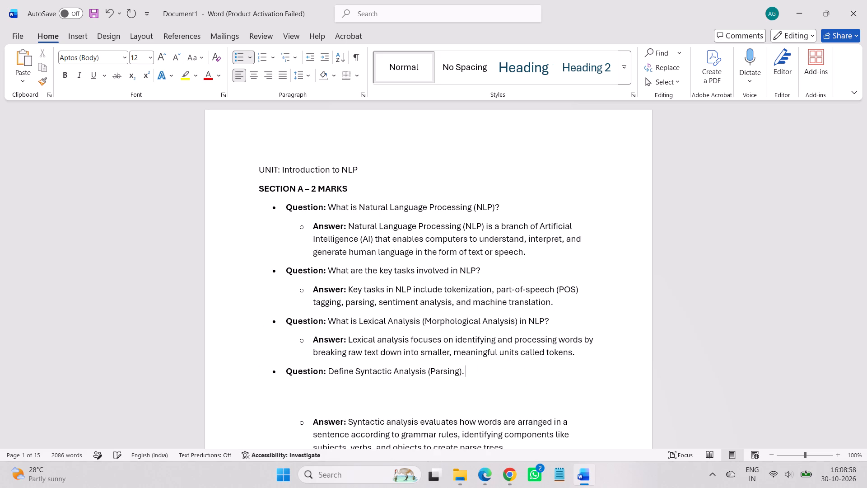
key("Down")
key("Down")
key("BackSpace")
key("BackSpace")
key("Down")
key("Down")
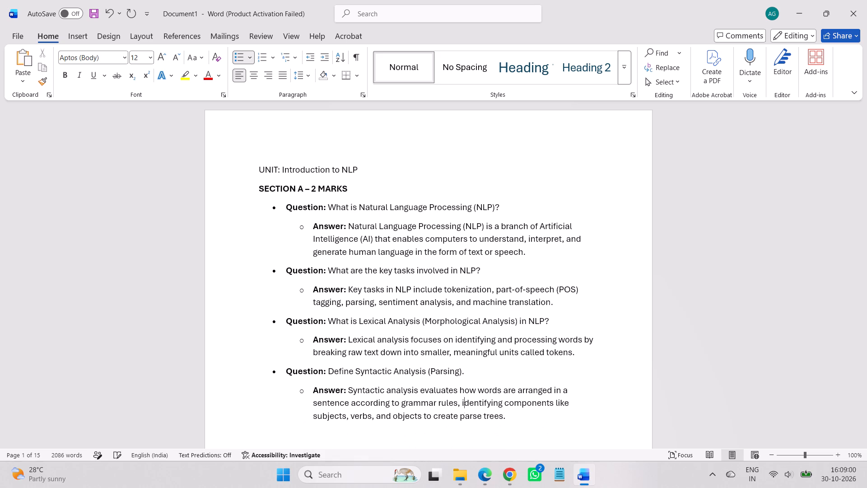
key("Down")
key("Down")
key("Down")
key("Up")
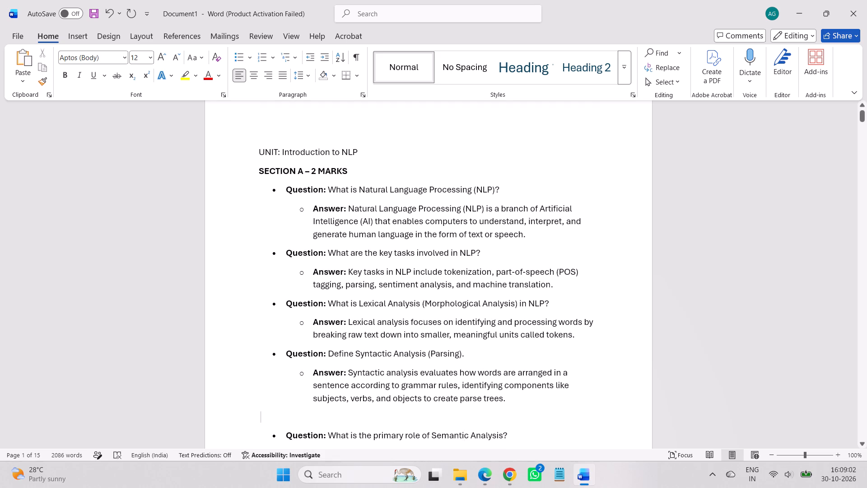
key("BackSpace")
Delete the blank lines between the Semantic Analysis question and its answer, and after that answer.
key("Down")
key("Down")
key("Down")
key("Down")
key("Up")
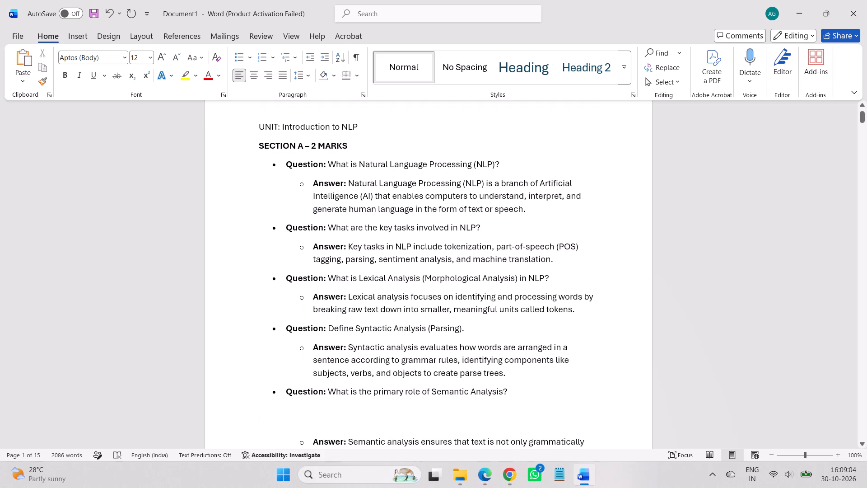
key("BackSpace")
key("BackSpace")
key("Down")
key("Down")
key("Down")
key("Down")
key("Down")
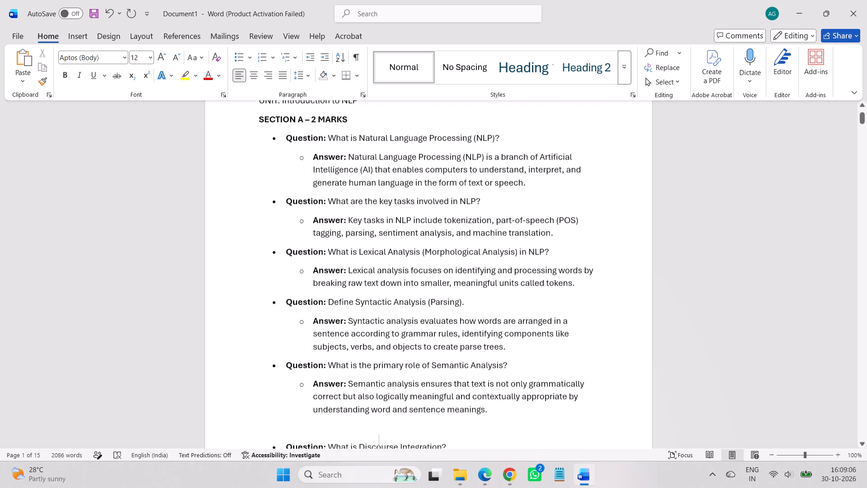
key("Up")
key("BackSpace")
Delete the blank lines between the "What is Discourse Integration?" question and its answer, and after that answer.
key("Down")
key("Down")
key("Down")
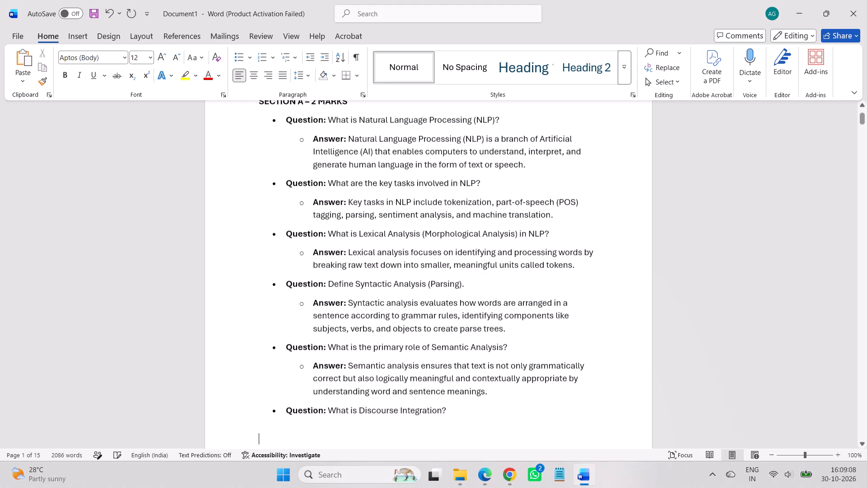
key("Down")
key("Up")
key("BackSpace")
key("BackSpace")
key("Down")
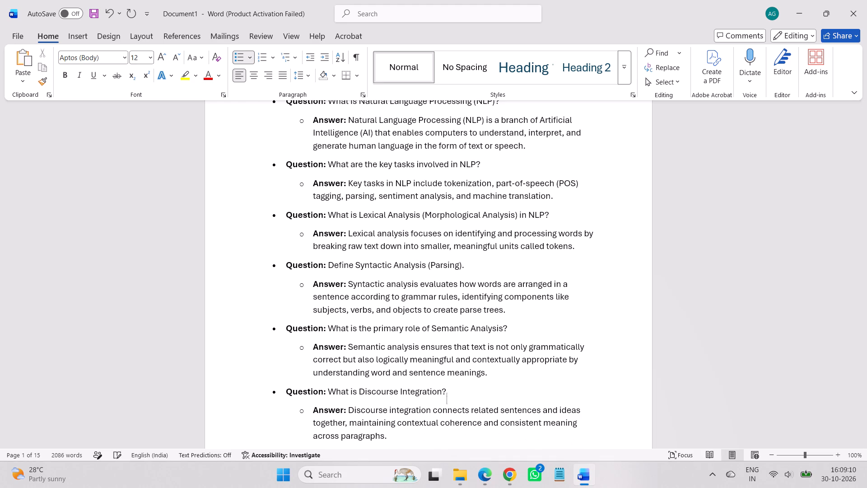
key("Down")
key("Down")
key("Down")
key("Down")
key("Up")
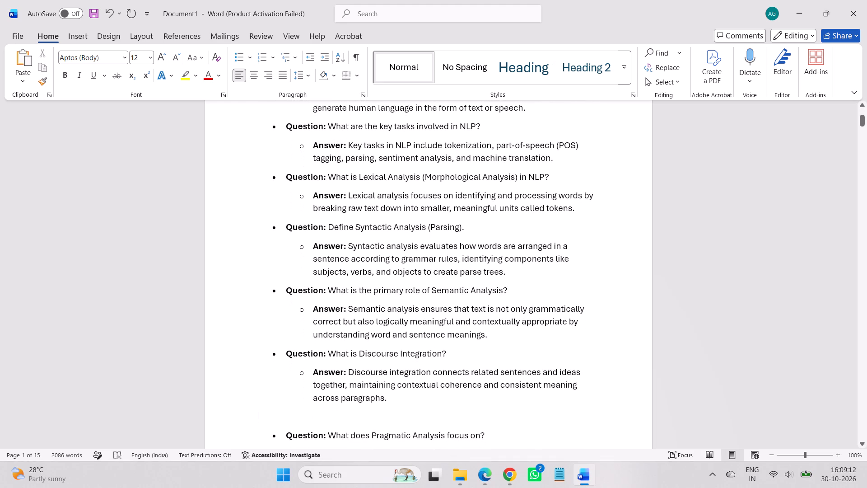
key("BackSpace")
Delete the blank lines between the "What does Pragmatic Analysis focus on?" question and its answer, and after that answer.
key("Down")
key("Down")
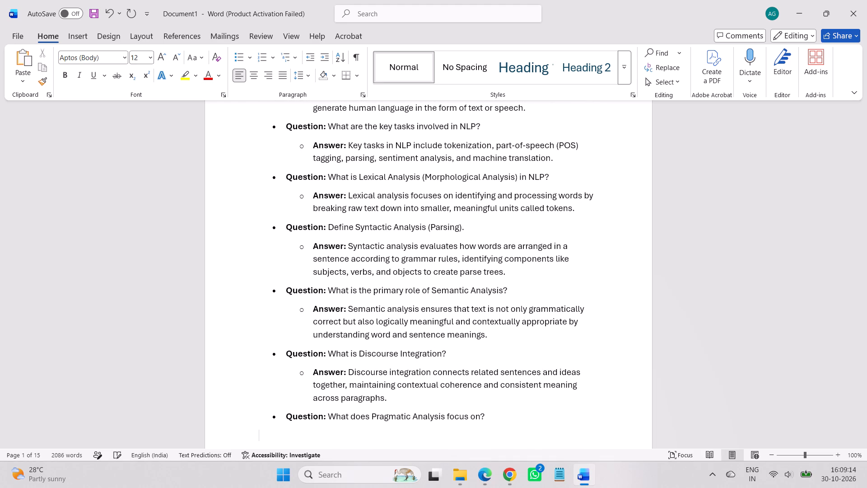
key("Down")
key("Down")
key("Up")
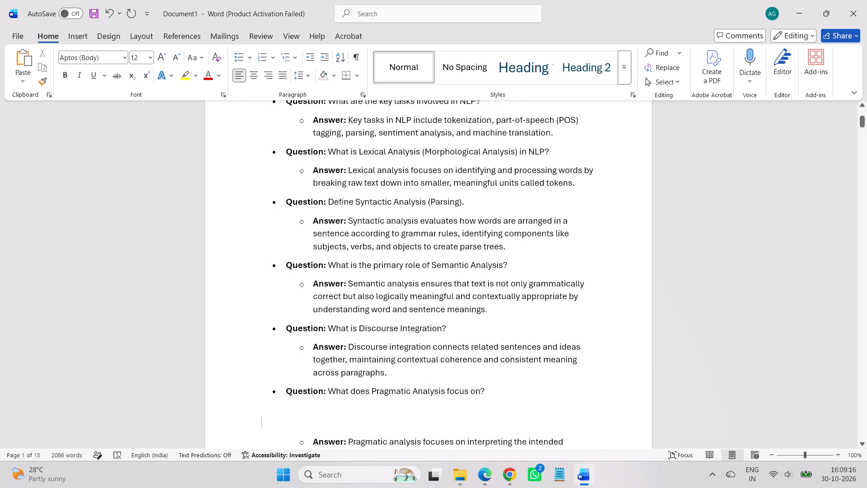
key("BackSpace")
key("BackSpace")
key("Down")
key("Down")
key("Down")
key("Down")
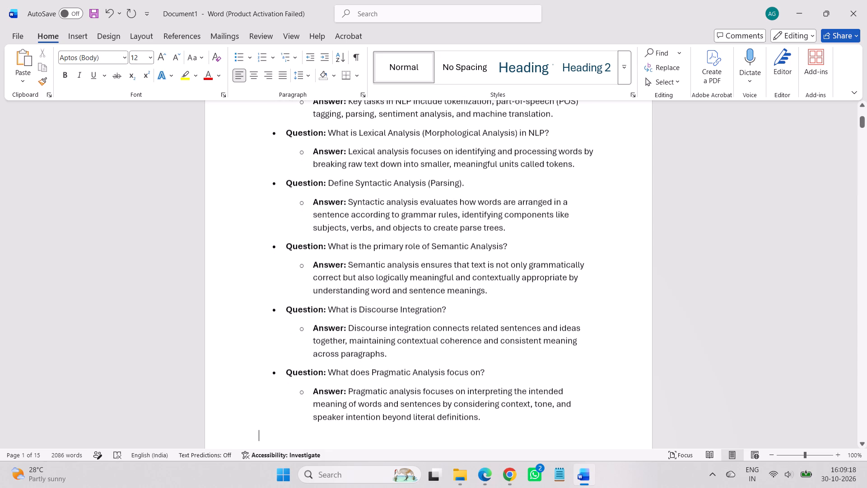
key("BackSpace")
Delete the blank lines between the "Define Lexical Ambiguity" question and its answer, the answer's bullet marker, and the blank line after the answer.
key("Down")
key("Down")
key("Down")
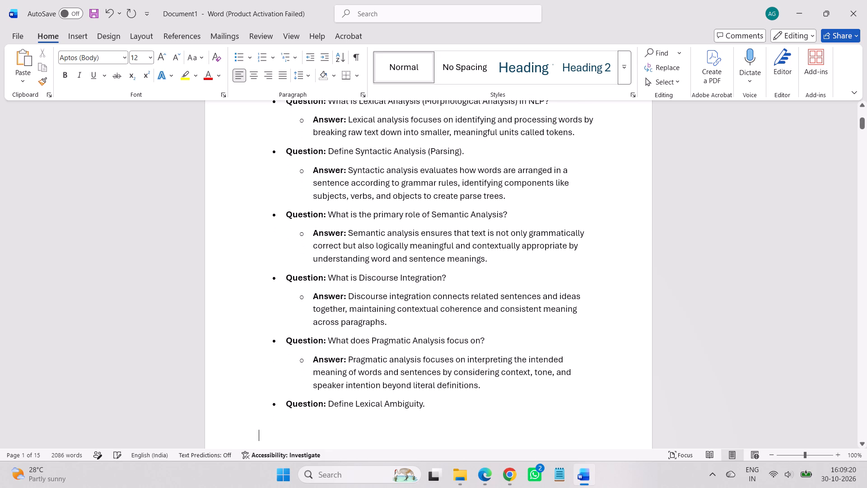
key("Down")
key("Up")
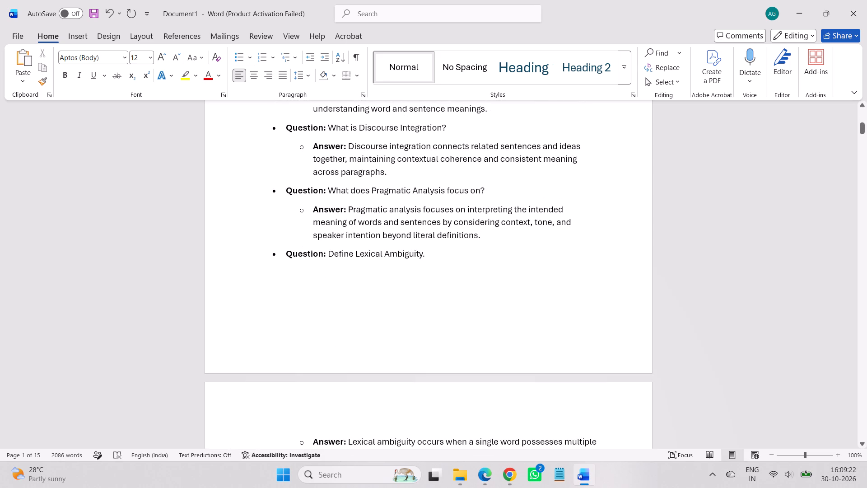
key("BackSpace")
key("Down")
key("BackSpace")
key("Up")
key("BackSpace")
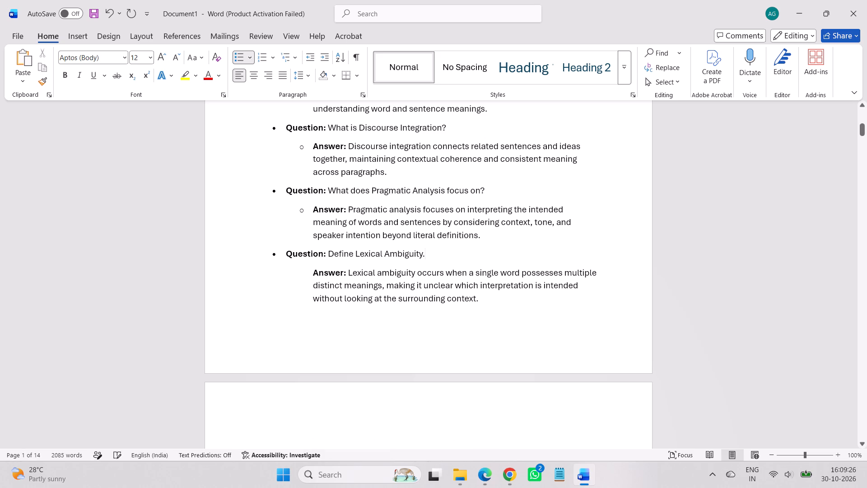
key("Down")
key("Down")
key("Down")
key("Down")
key("Down")
key("Up")
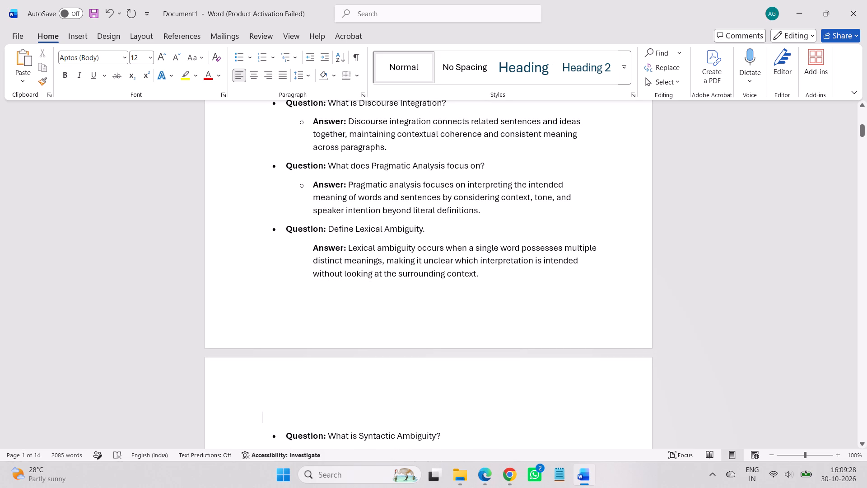
key("BackSpace")
Delete the blank lines between the "What is Syntactic Ambiguity?" question and its answer, and after that answer.
key("Down")
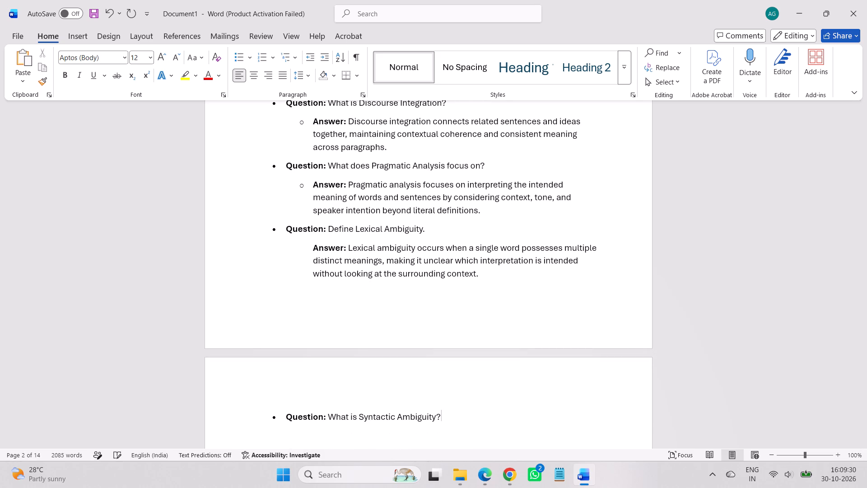
key("Down")
key("BackSpace")
key("Down")
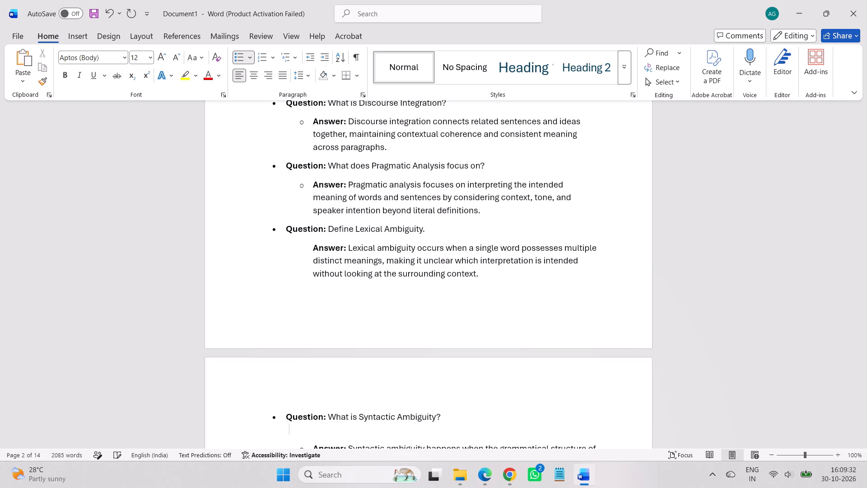
key("BackSpace")
key("Down")
key("Down")
key("Down")
key("Down")
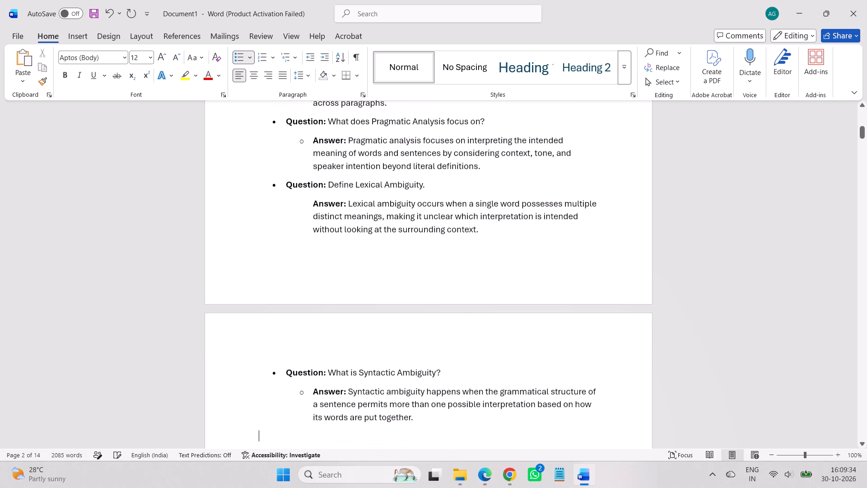
key("BackSpace")
Delete the blank lines between the "What is Referential Ambiguity?" question and its answer, and after that answer.
key("Down")
key("Down")
key("Down")
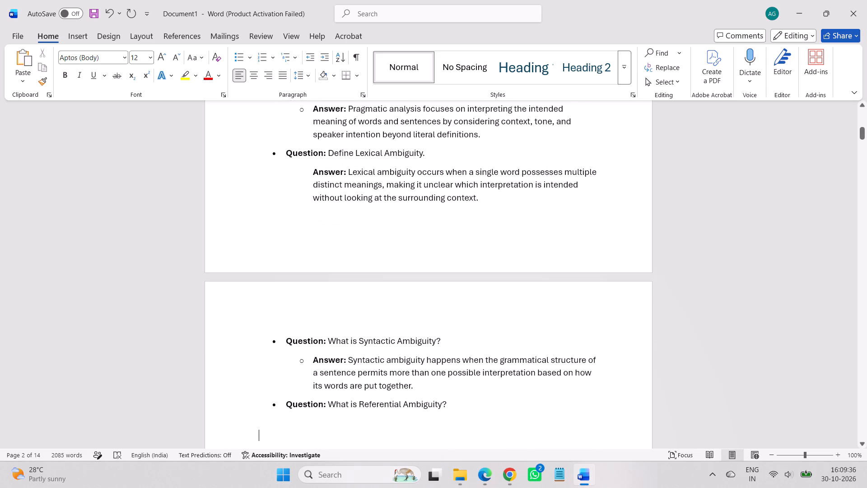
key("Down")
key("Up")
key("BackSpace")
key("BackSpace")
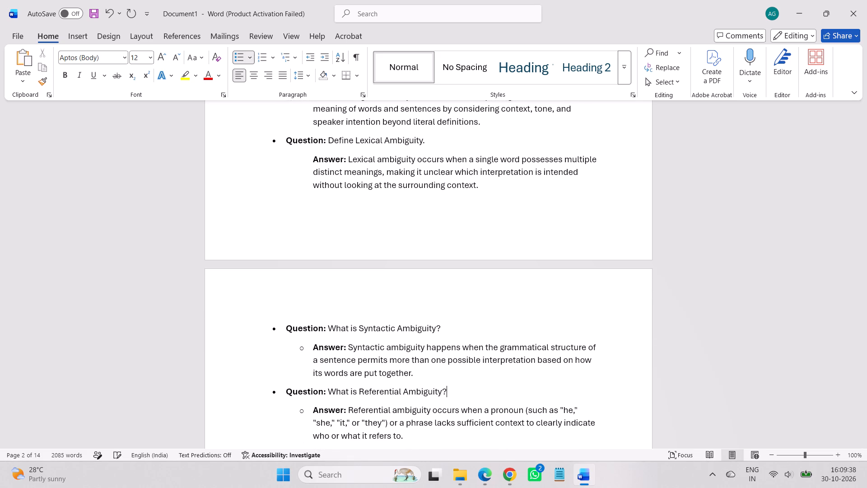
key("Down")
key("Down")
key("Down")
key("Down")
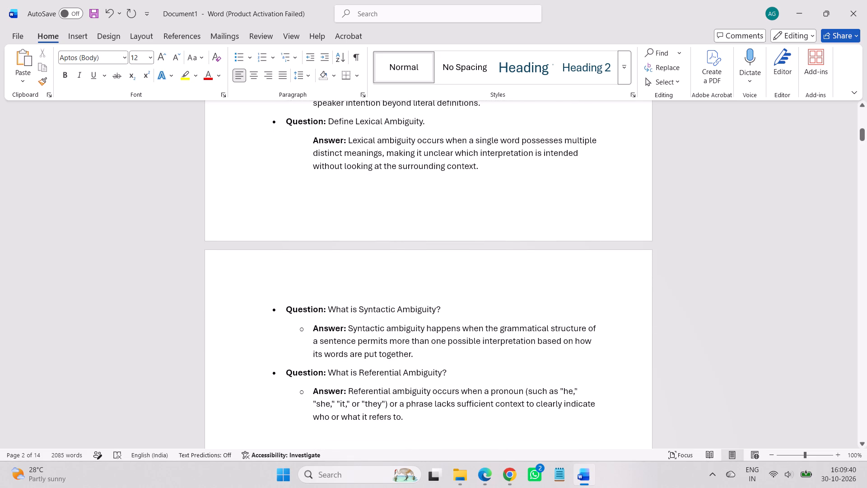
key("BackSpace")
Delete the blank lines between the "Define Cross-Entropy in NLP" question and its answer.
key("Down")
key("Down")
key("BackSpace")
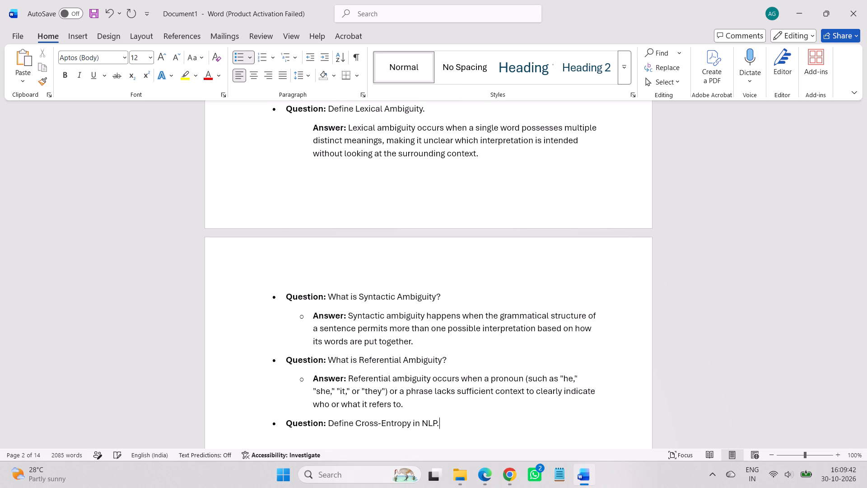
key("Down")
key("BackSpace")
key("Down")
key("Down")
key("Down")
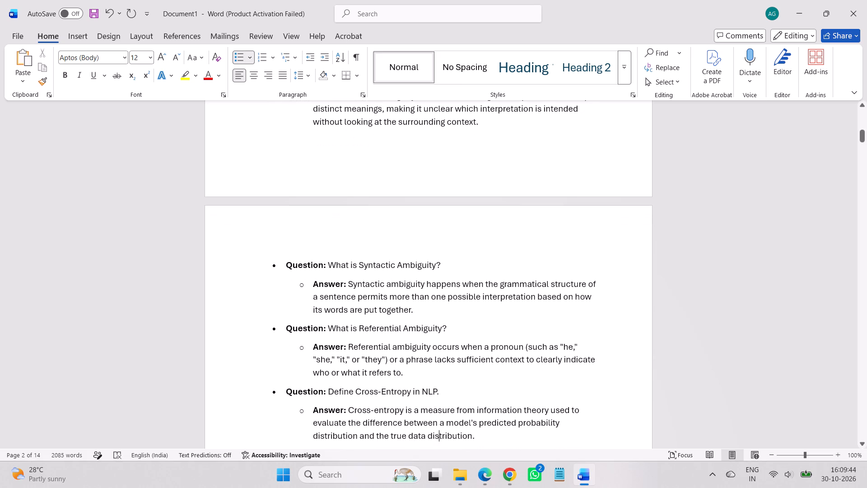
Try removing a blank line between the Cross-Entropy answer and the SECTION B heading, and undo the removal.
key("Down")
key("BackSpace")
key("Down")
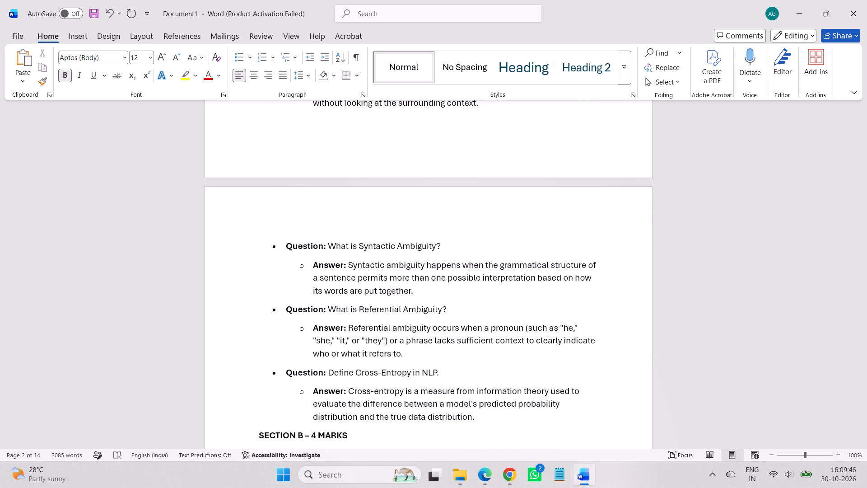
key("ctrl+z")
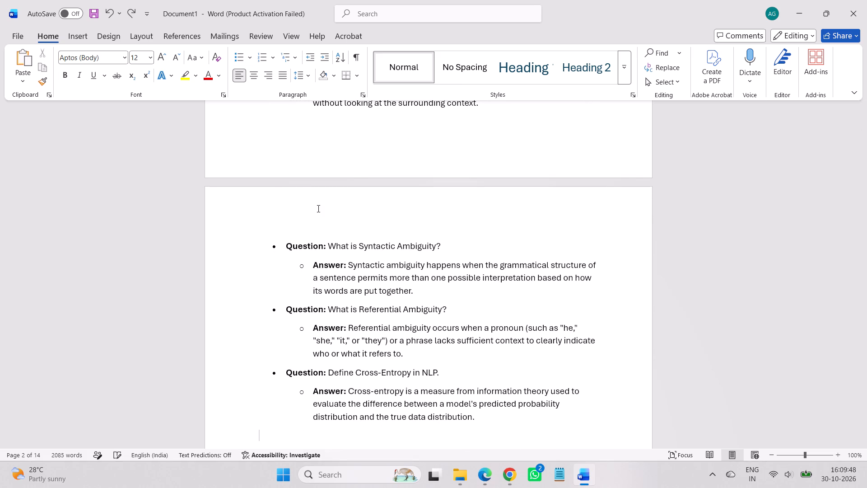
In SECTION B, delete the blank lines between the tokenization and part-of-speech tagging question, its Answer label and the first Tokenization bullet.
key("Down")
key("Down")
key("Down")
key("BackSpace")
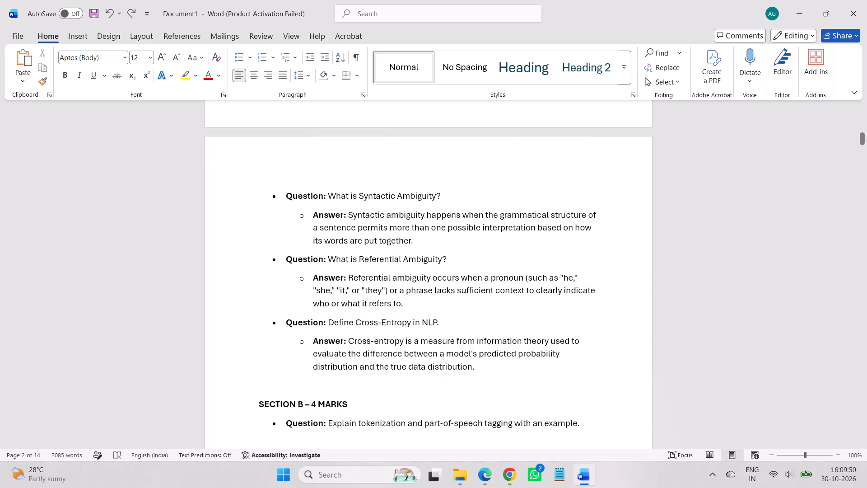
key("Down")
key("BackSpace")
key("Down")
key("Down")
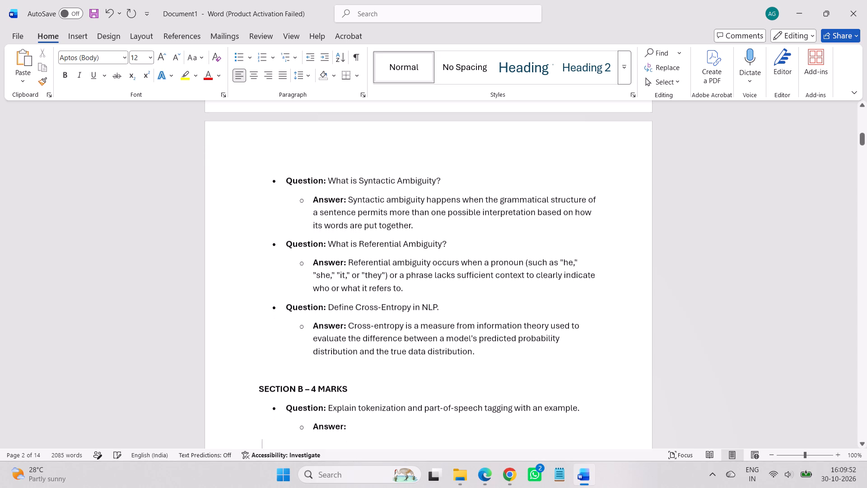
key("BackSpace")
key("Down")
key("BackSpace")
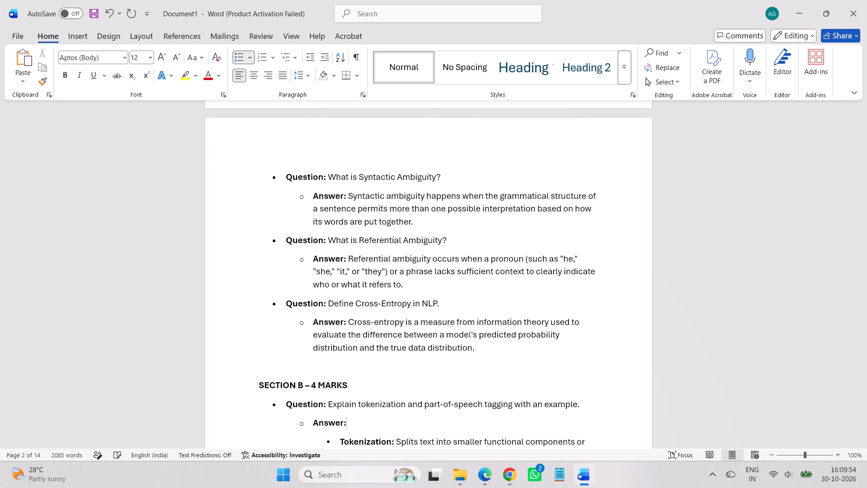
Delete the blank lines separating the Tokenization, Part-of-Speech (POS) Tagging and Example bullets in the first SECTION B answer.
key("Down")
key("Down")
key("Down")
key("Down")
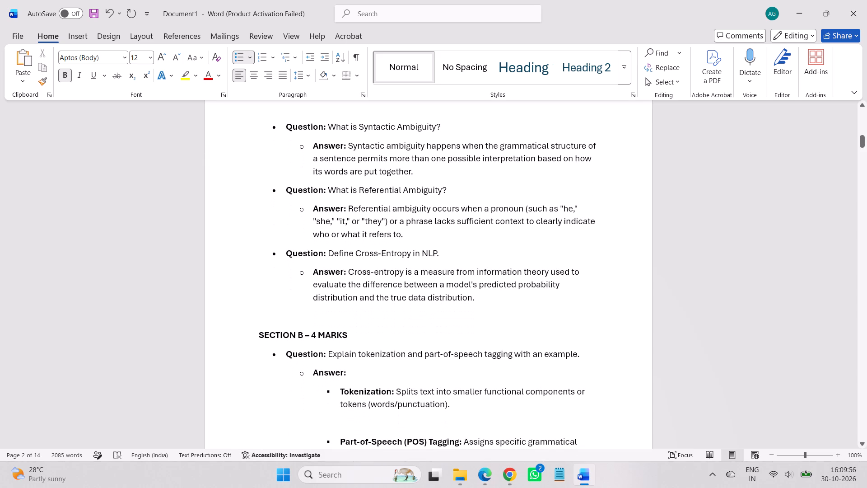
key("BackSpace")
key("ctrl+z")
key("Up")
key("BackSpace")
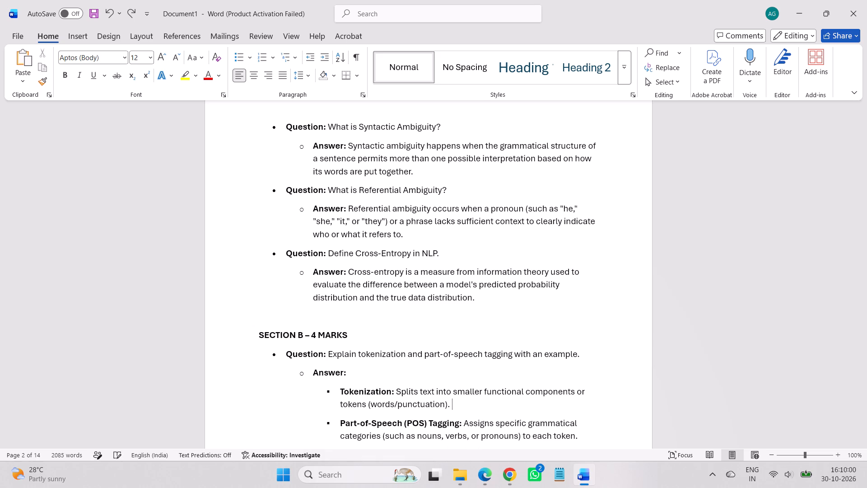
key("Down")
key("Down")
key("Down")
key("BackSpace")
Delete the blank lines between the "I am reading a book" example and its Tokenization and POS Tagging sub-bullets.
key("Down")
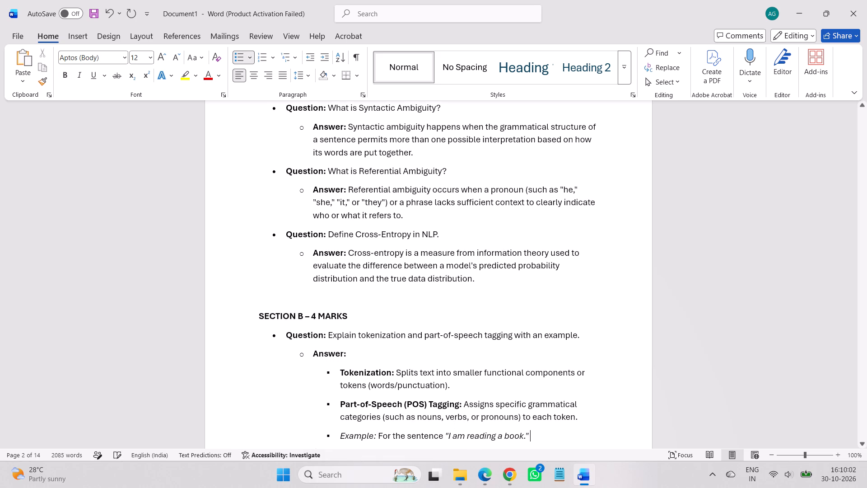
key("Down")
key("Down")
key("BackSpace")
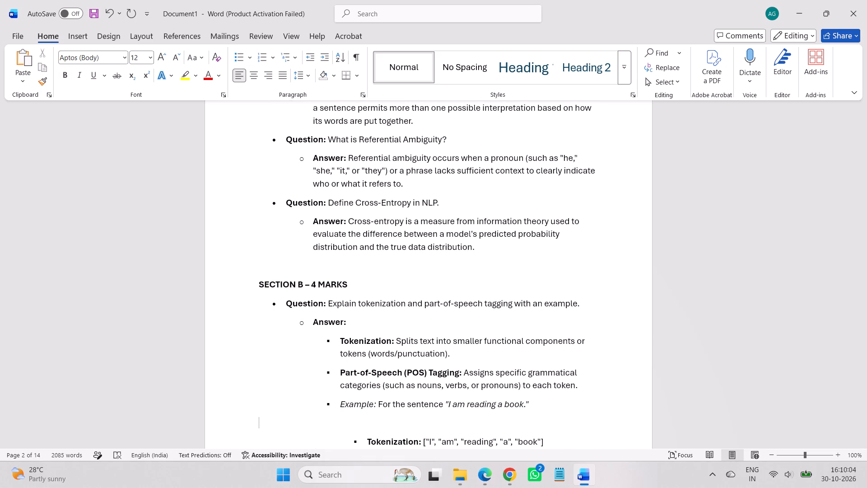
key("Up")
key("Down")
key("BackSpace")
key("Down")
key("Down")
key("Down")
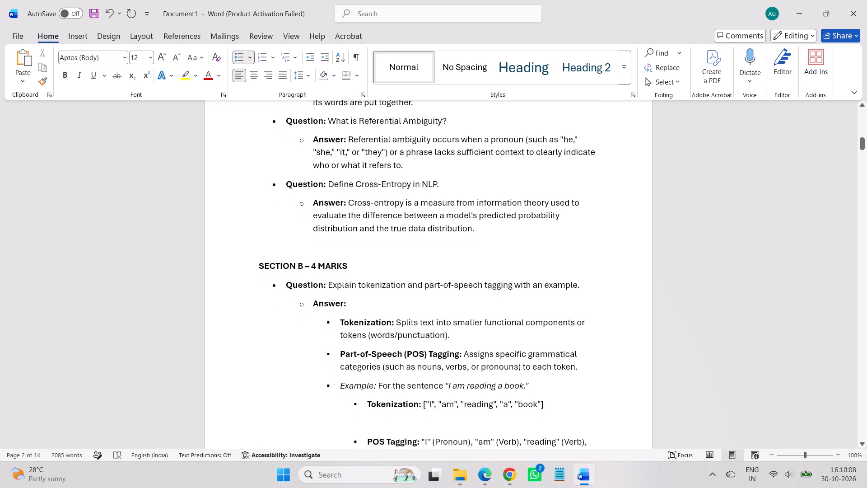
key("Up")
key("BackSpace")
Delete the blank line between the POS Tagging sub-bullet and the "Differentiate between Syntactic Analysis and Semantic Analysis" question.
key("Down")
key("Down")
key("Down")
key("Down")
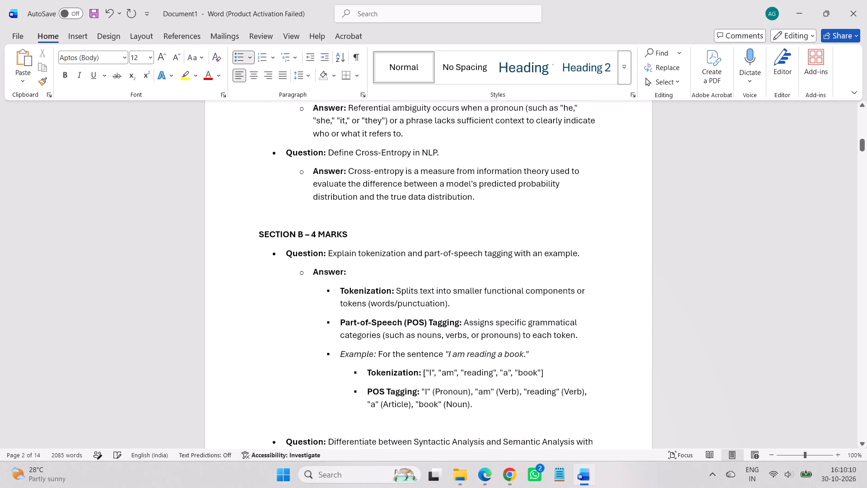
key("Up")
key("BackSpace")
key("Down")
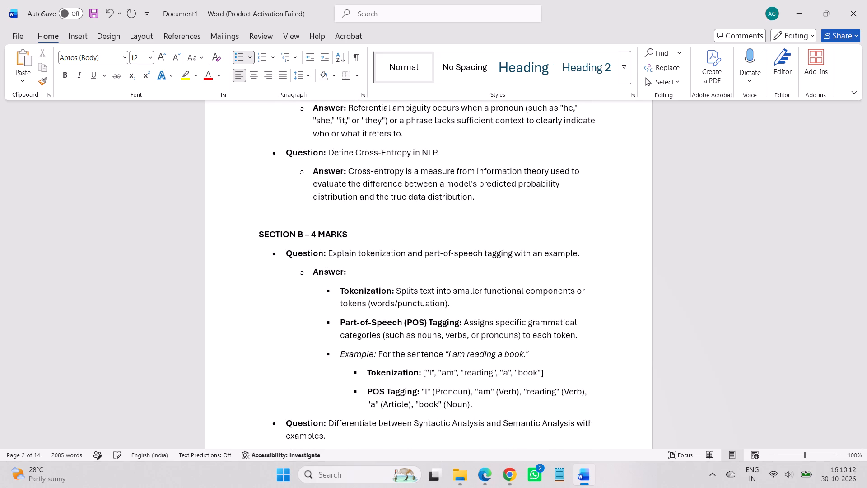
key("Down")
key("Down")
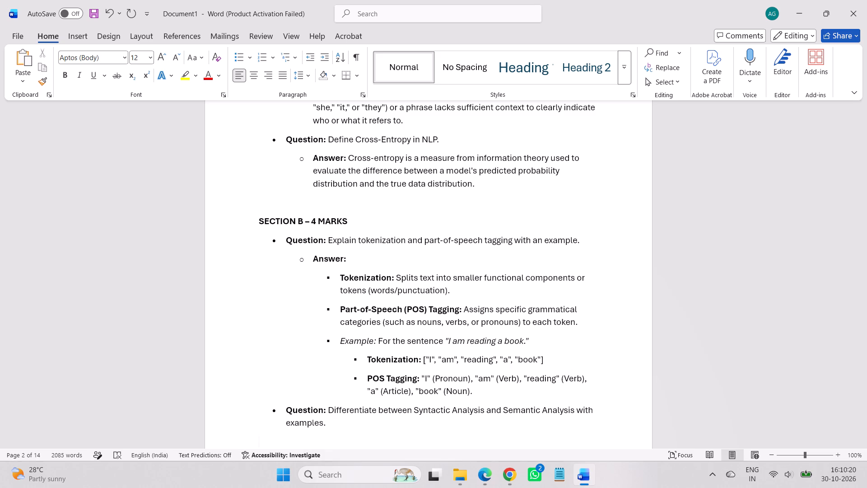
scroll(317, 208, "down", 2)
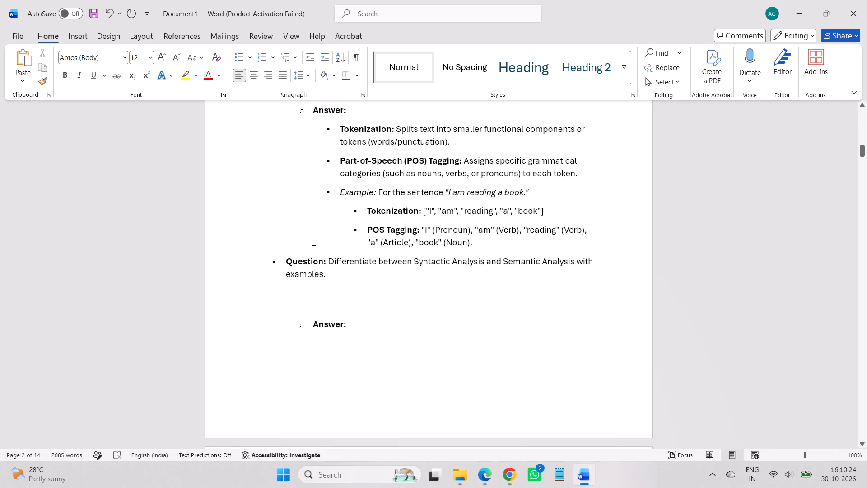
Convert the bulleted SECTION A question list, starting from the "What is Natural Language Processing (NLP)?" question, into a 1, 2, 3 numbered list.
scroll(312, 242, "up", 1)
scroll(312, 242, "right", 2)
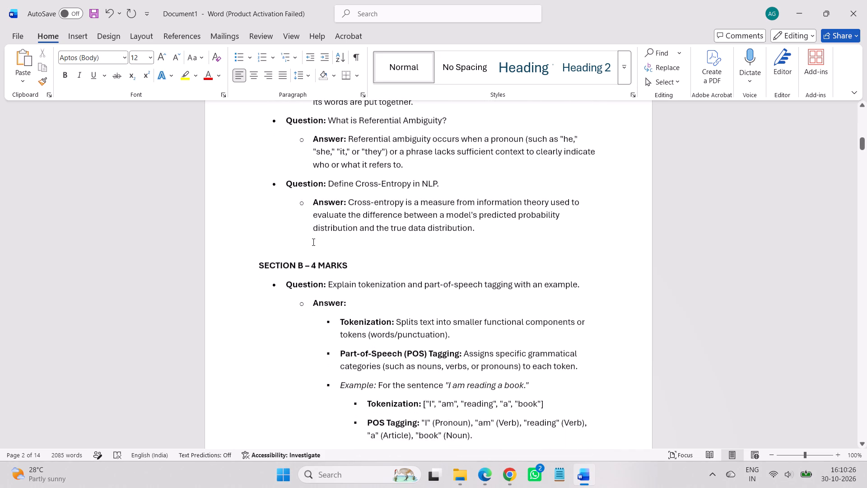
scroll(312, 242, "right", 2)
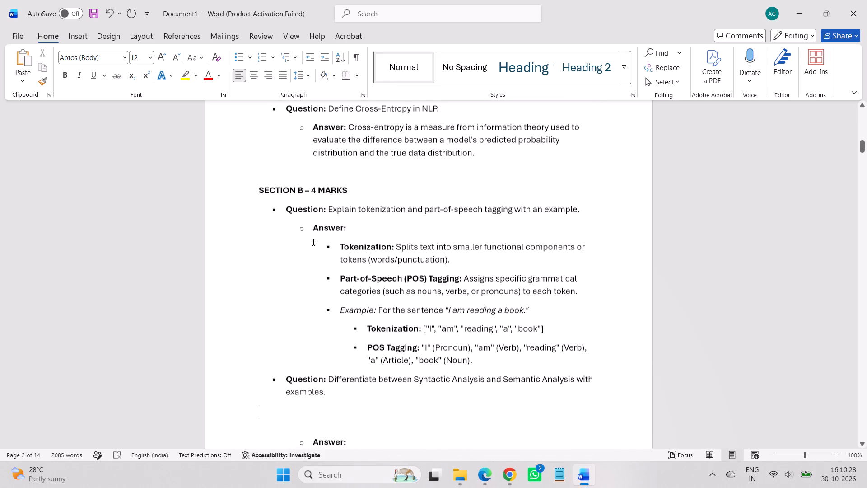
scroll(312, 242, "right", 1)
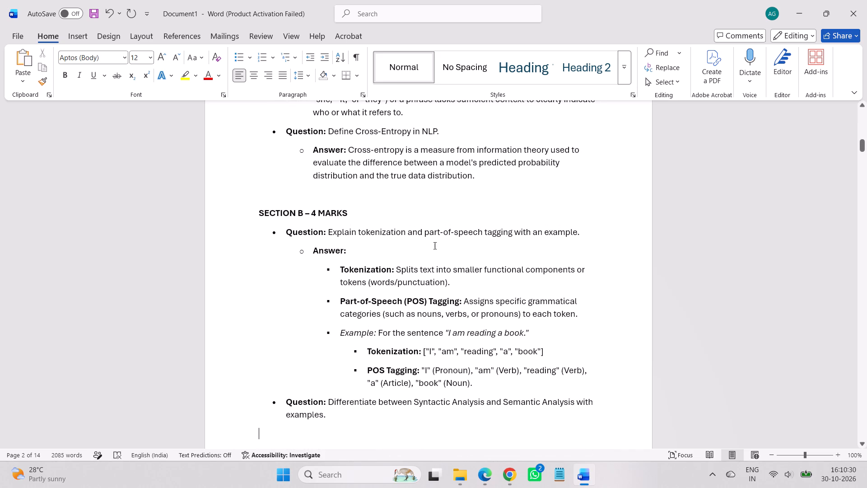
scroll(526, 249, "up", 10)
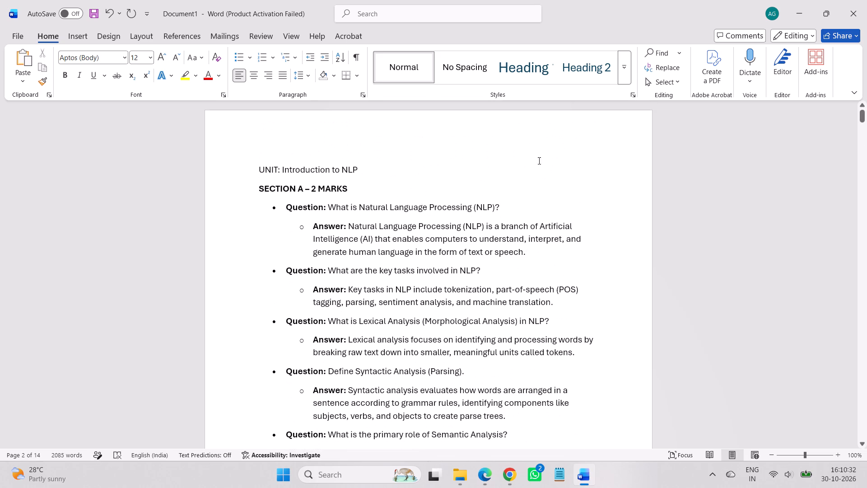
triple_click(500, 209)
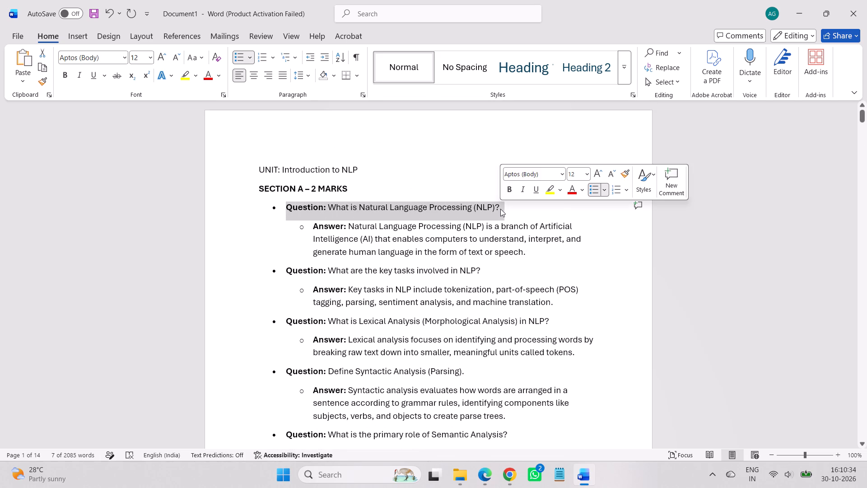
left_click(265, 54)
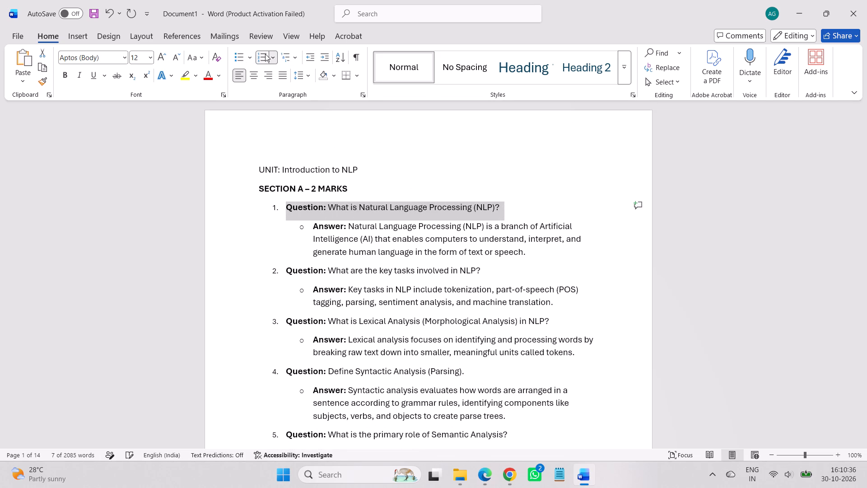
Check the question numbering and answer bullets throughout SECTION A, down to the "Define Lexical Ambiguity" question and back to the first question.
scroll(342, 260, "down", 3)
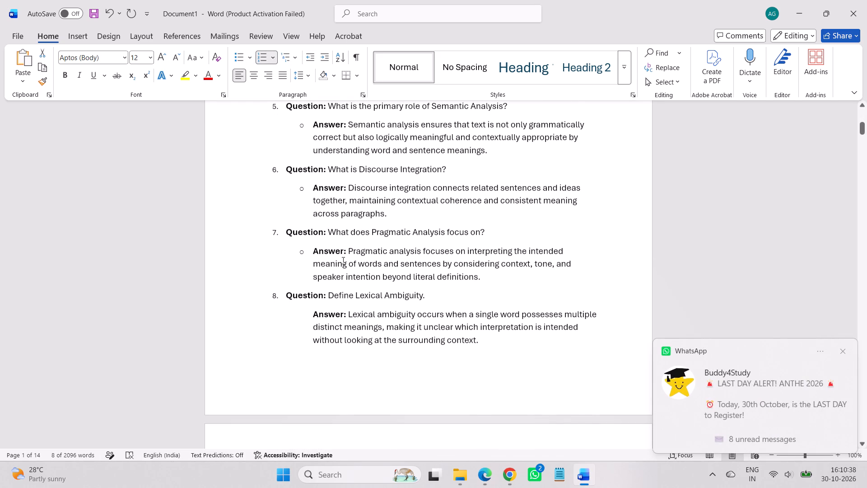
left_click(433, 288)
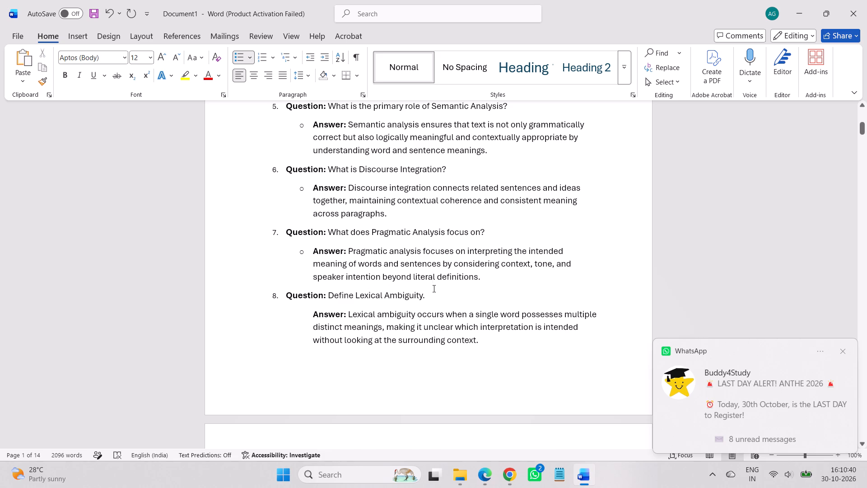
scroll(433, 288, "down", 2)
scroll(433, 288, "up", 2)
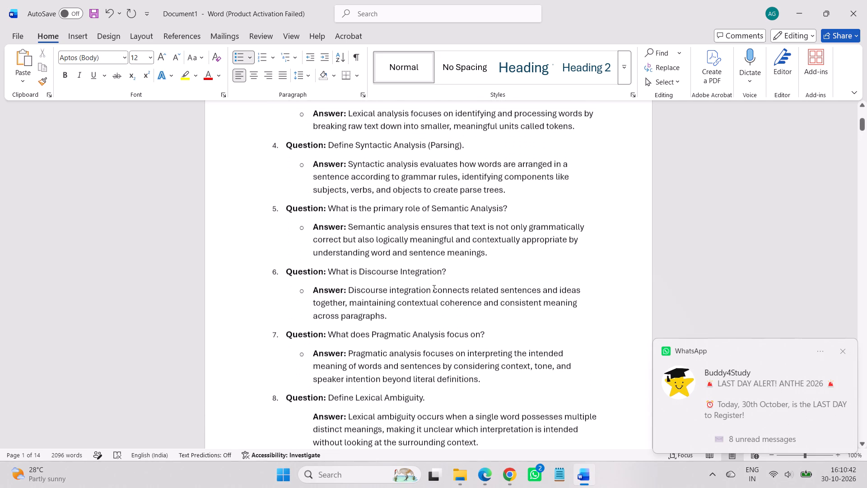
scroll(433, 288, "up", 2)
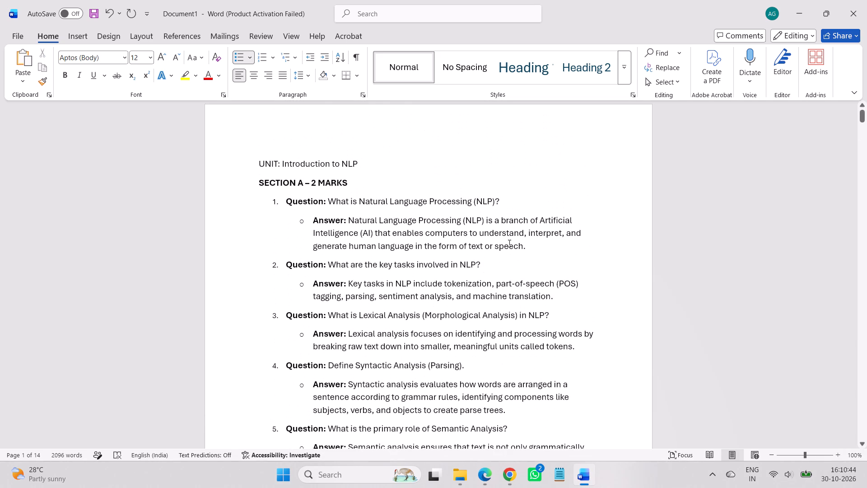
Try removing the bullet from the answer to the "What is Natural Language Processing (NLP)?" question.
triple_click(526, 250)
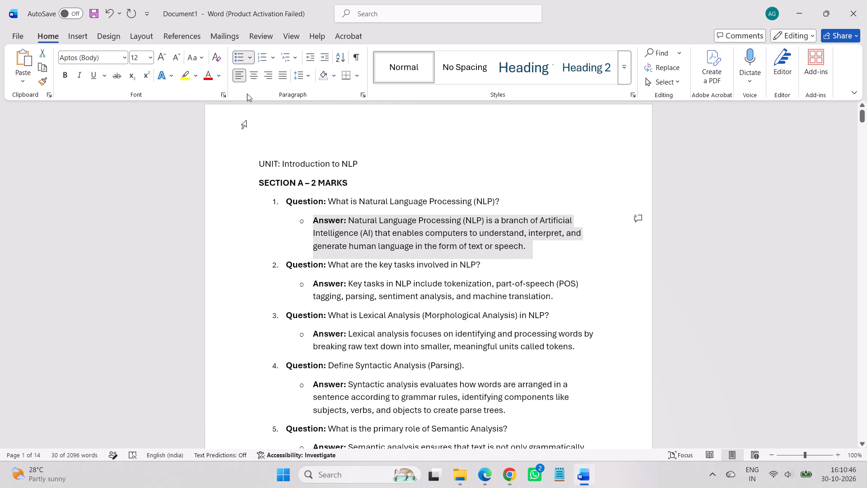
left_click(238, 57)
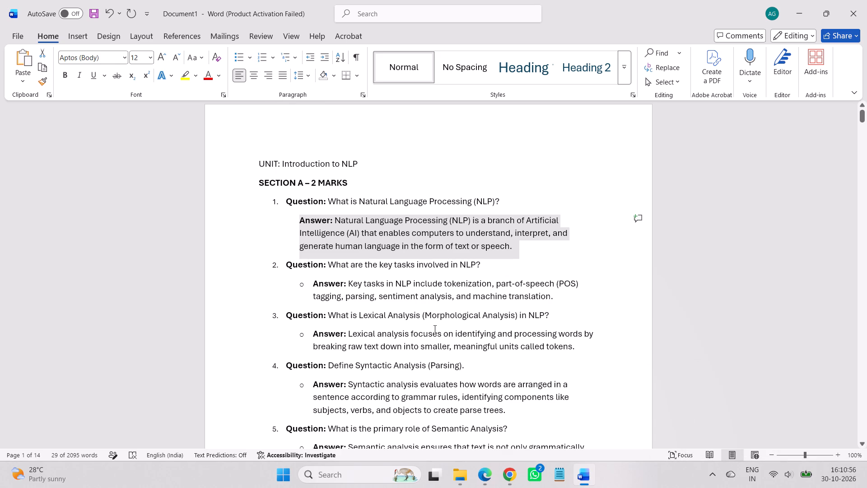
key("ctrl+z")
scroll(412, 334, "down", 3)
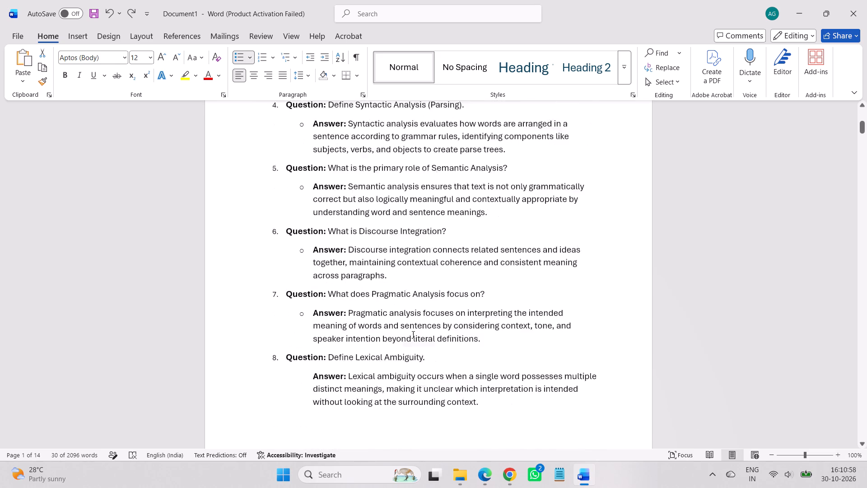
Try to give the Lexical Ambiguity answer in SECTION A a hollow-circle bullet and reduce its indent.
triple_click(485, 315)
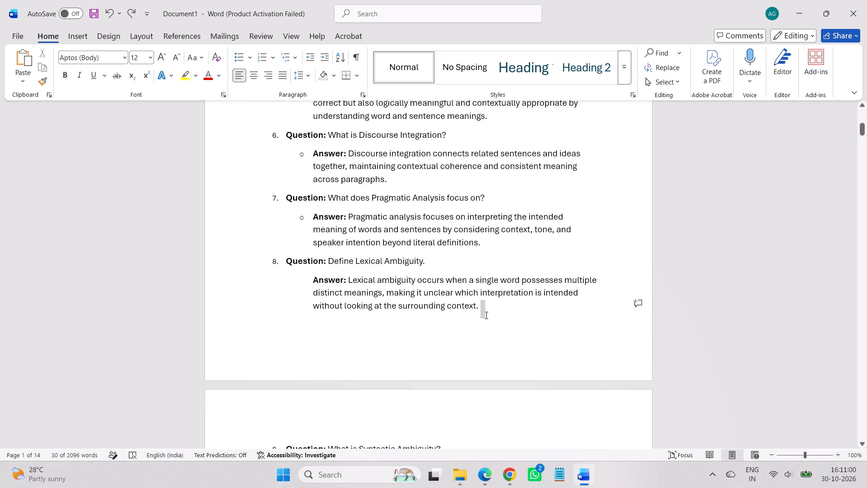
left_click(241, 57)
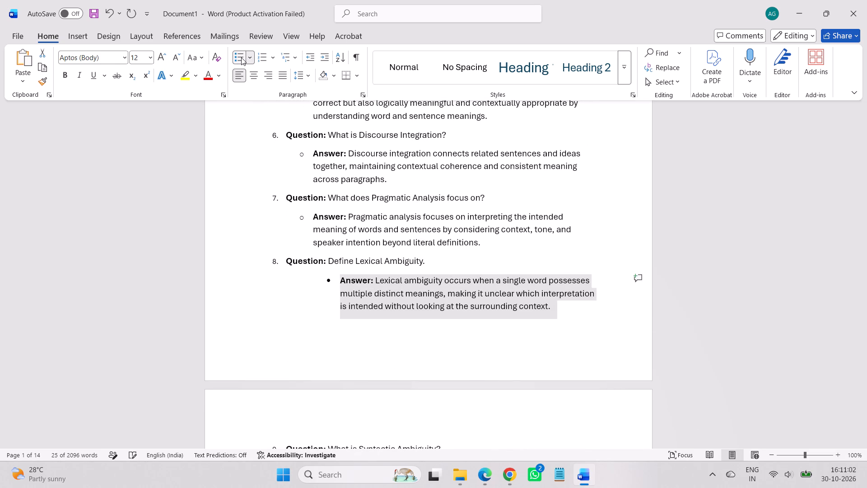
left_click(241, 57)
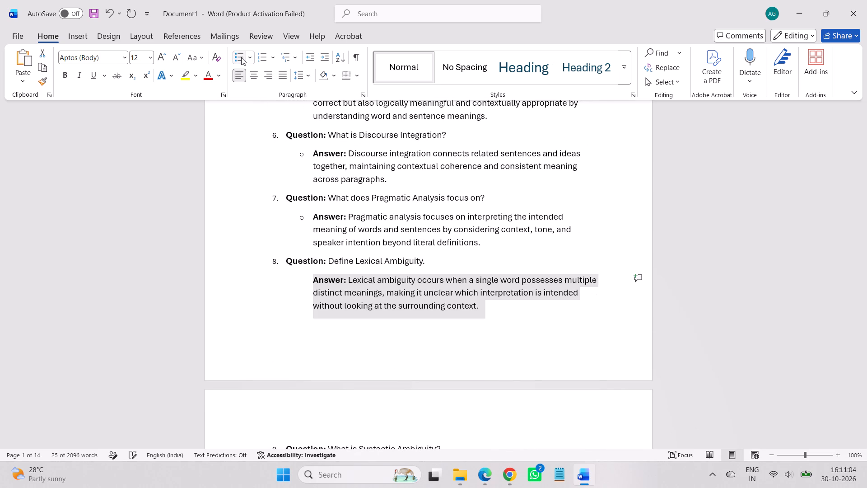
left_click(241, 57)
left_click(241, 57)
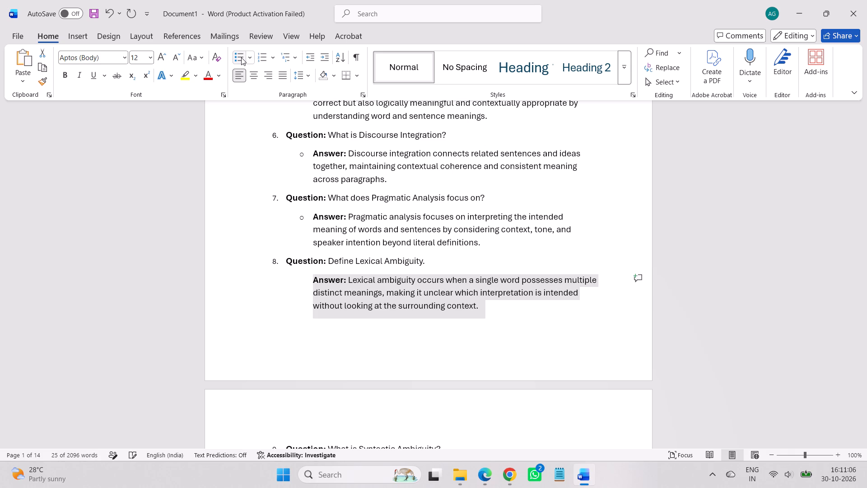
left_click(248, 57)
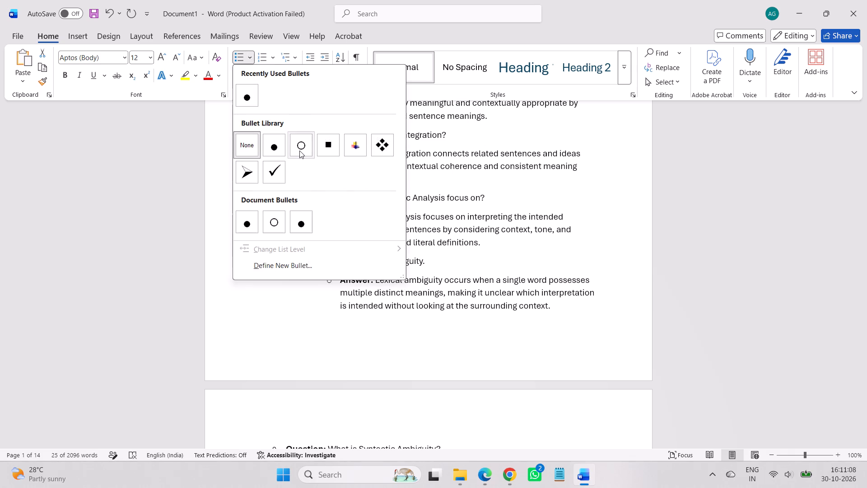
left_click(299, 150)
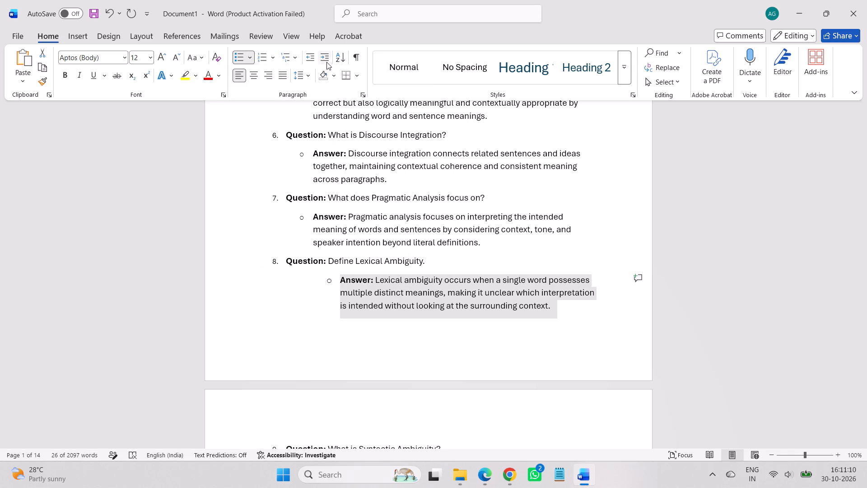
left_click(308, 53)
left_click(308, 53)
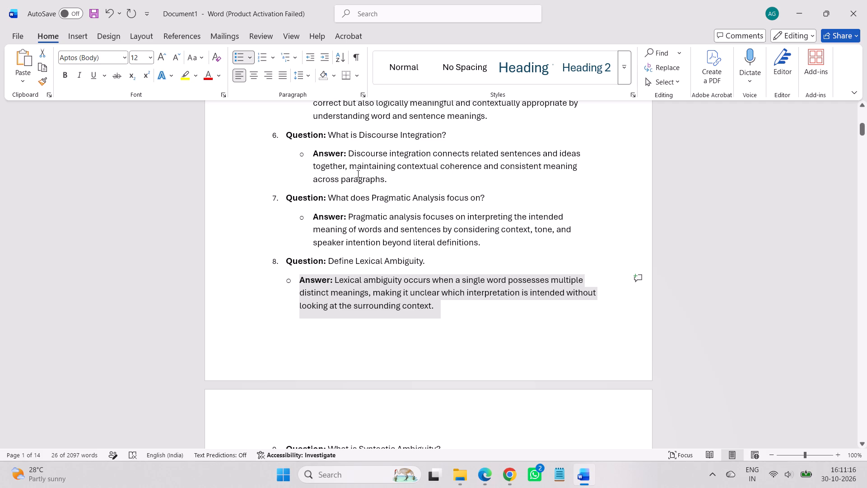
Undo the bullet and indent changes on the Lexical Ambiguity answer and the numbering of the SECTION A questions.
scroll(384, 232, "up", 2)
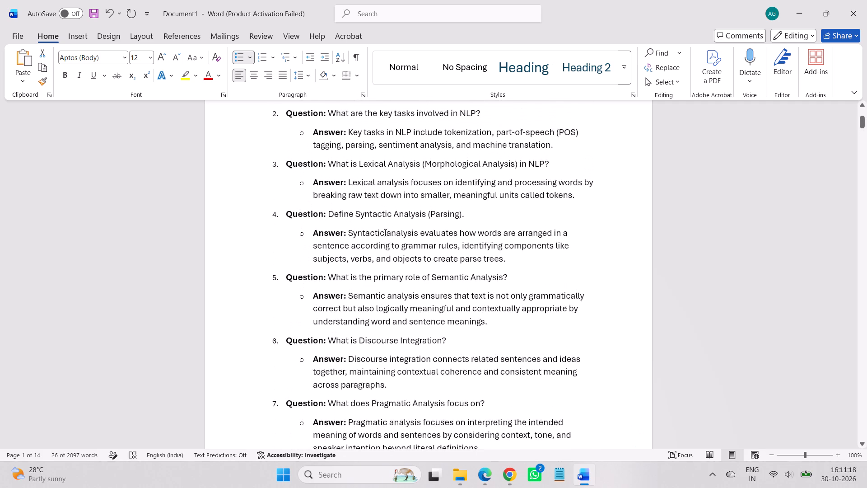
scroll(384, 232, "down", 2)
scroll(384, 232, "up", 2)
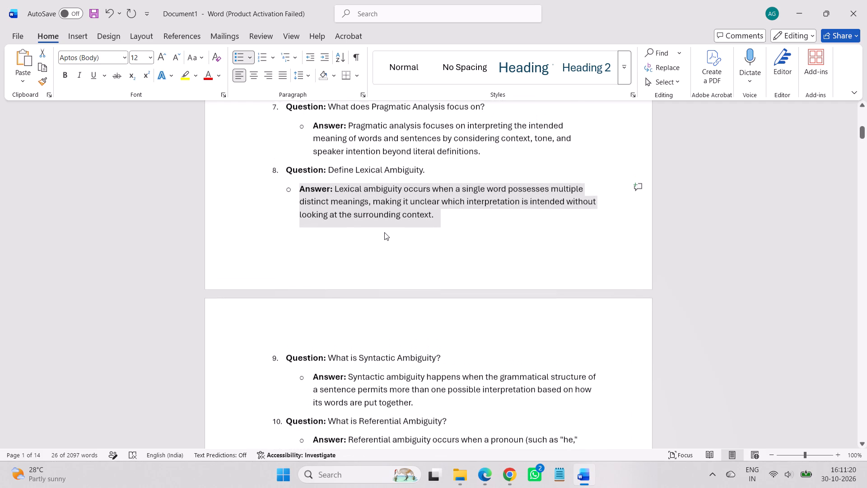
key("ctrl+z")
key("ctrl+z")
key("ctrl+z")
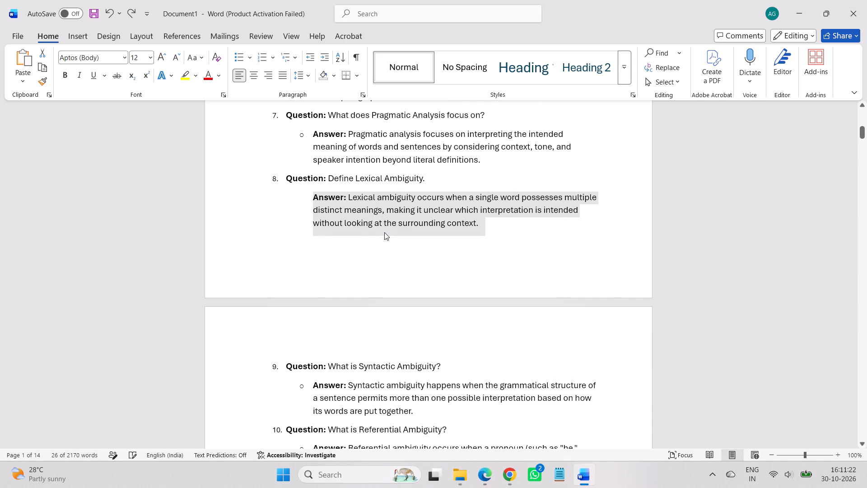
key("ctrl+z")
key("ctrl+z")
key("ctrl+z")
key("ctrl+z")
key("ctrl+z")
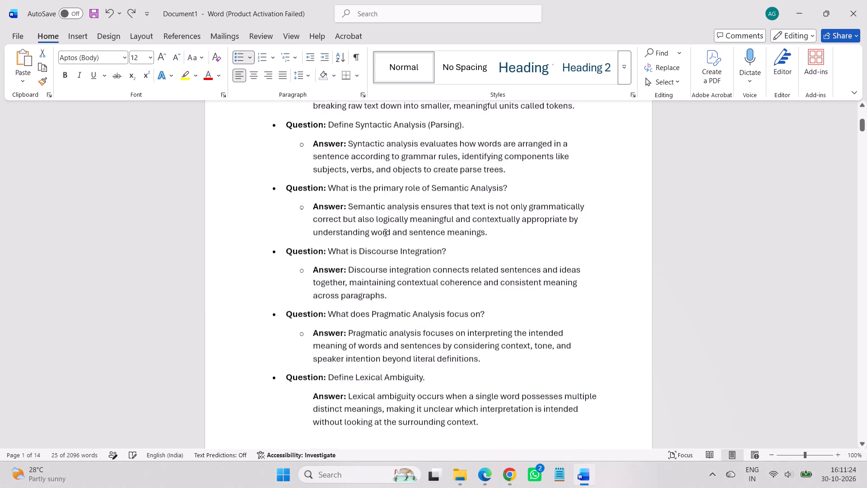
Undo the earlier blank-line deletions back to the point where the Lexical Ambiguity answer regains its original hollow-circle bullet.
key("ctrl+z")
key("ctrl+z")
key("ctrl+z")
key("ctrl+z")
key("ctrl+z")
key("ctrl+z")
key("ctrl+z")
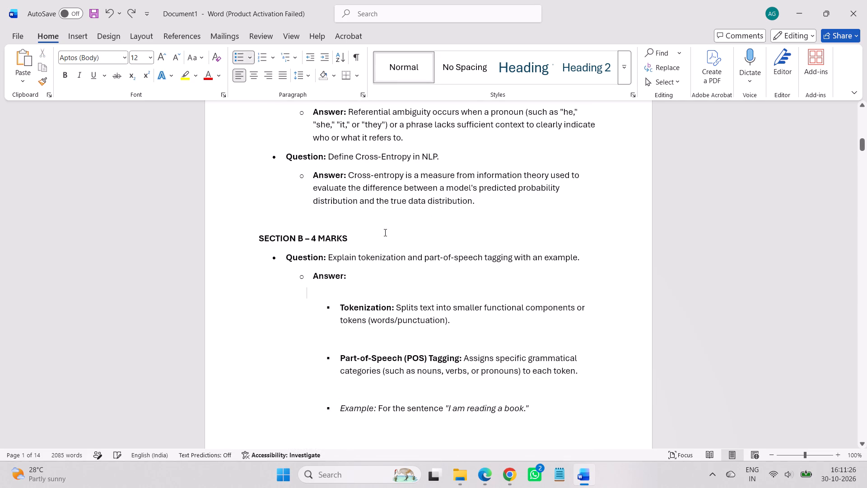
key("ctrl+z")
key("ctrl+z")
key("ctrl+z")
key("ctrl+z")
key("ctrl+z")
key("ctrl+z")
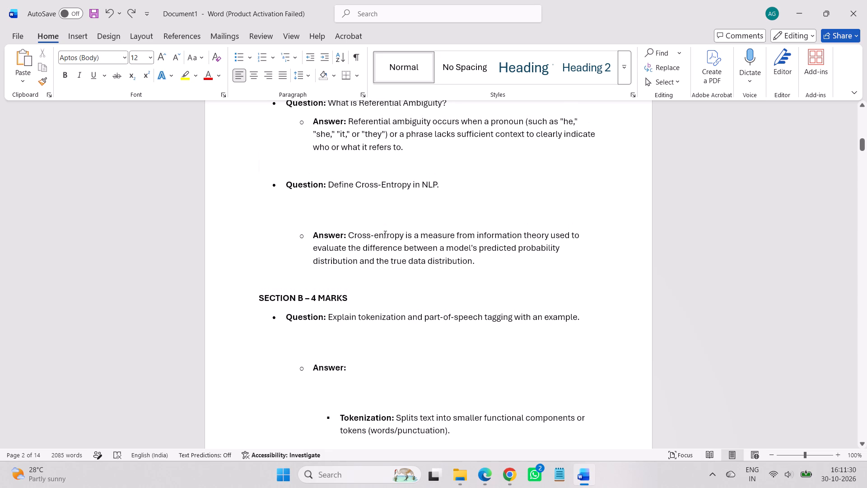
scroll(384, 234, "up", 3)
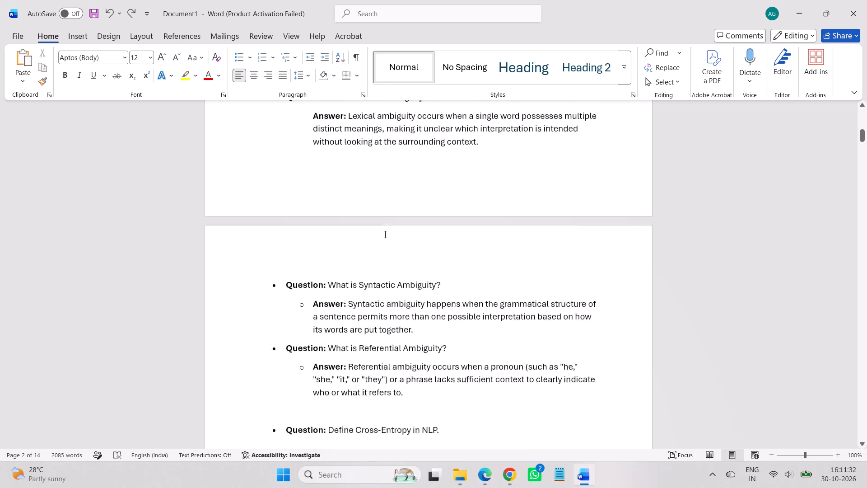
scroll(384, 234, "up", 1)
key("ctrl+z")
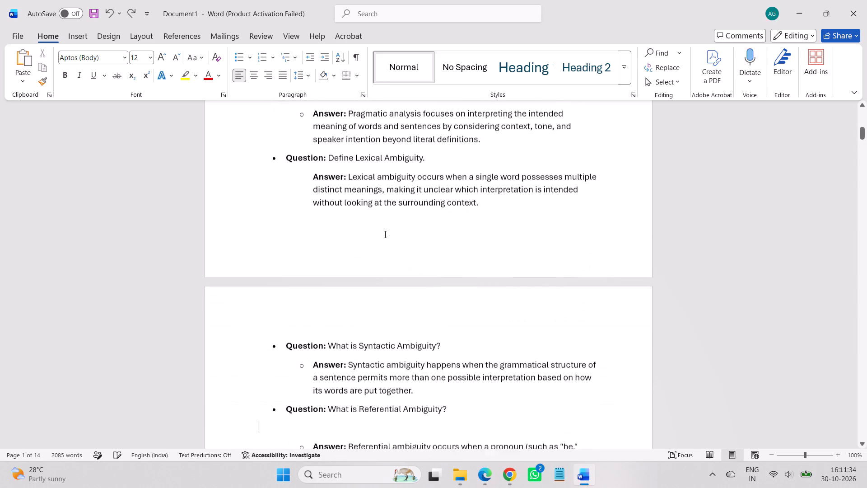
key("ctrl+z")
key("ctrl+z")
key("ctrl+z")
key("ctrl+z")
key("ctrl+z")
key("ctrl+z")
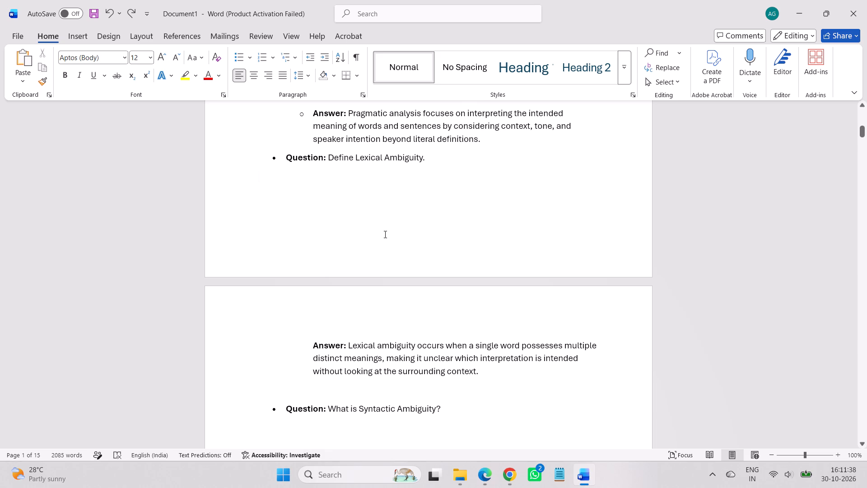
key("ctrl+z")
Delete the blank lines before and after the Lexical Ambiguity answer, keeping its hollow-circle bullet.
left_click(392, 198)
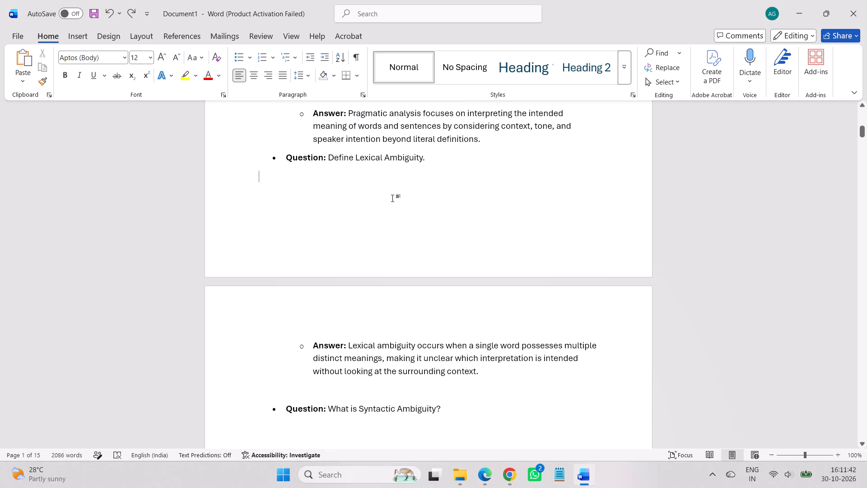
key("BackSpace")
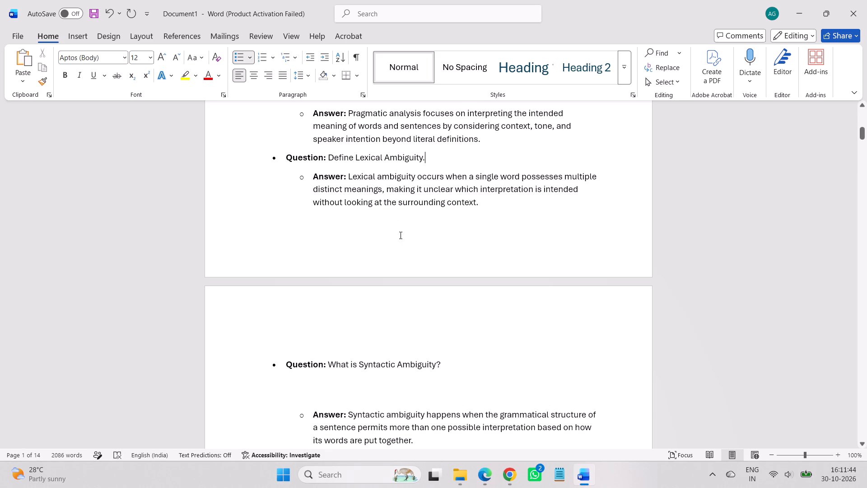
left_click(395, 316)
key("BackSpace")
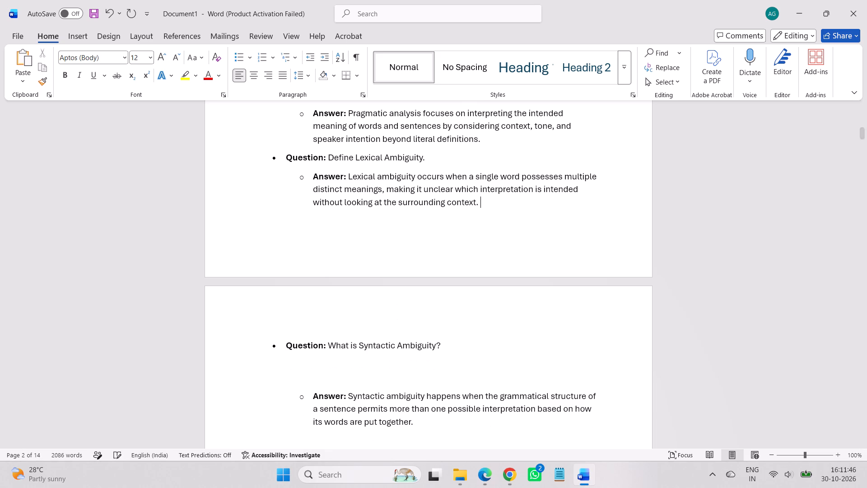
Delete the blank lines between the Syntactic Ambiguity question, its answer and the Referential Ambiguity question.
scroll(407, 345, "down", 1)
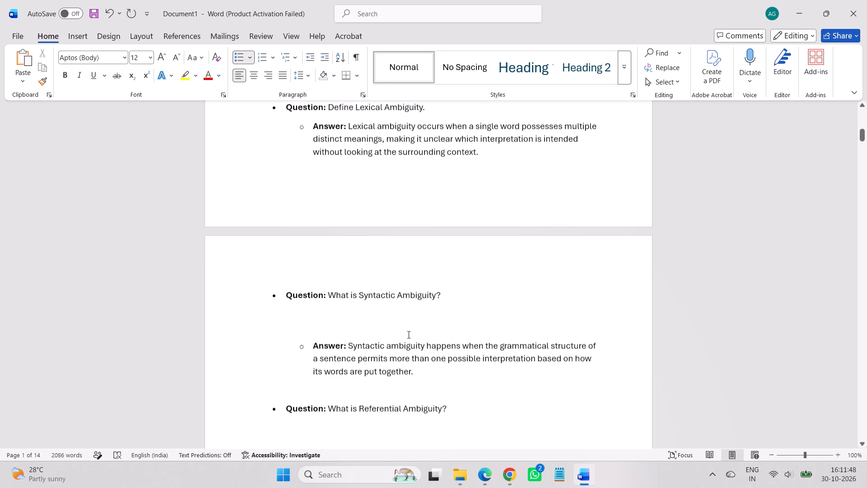
left_click(409, 332)
key("BackSpace")
key("BackSpace")
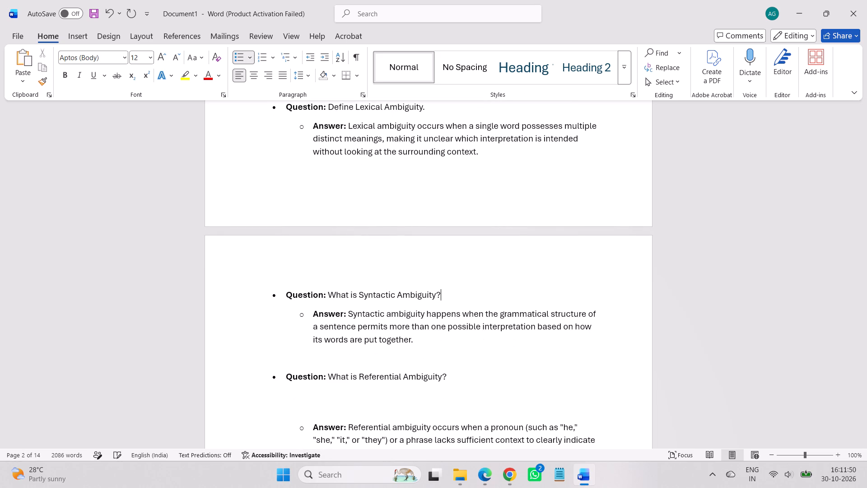
key("Down")
key("Down")
key("Down")
key("Down")
key("BackSpace")
Delete the blank lines between the Referential Ambiguity question, its answer and the Cross-Entropy question.
key("Down")
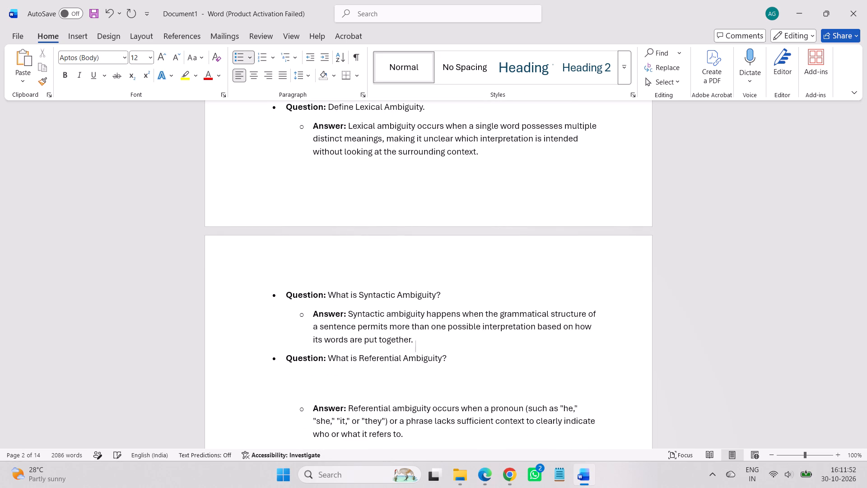
key("Down")
key("Down")
key("Down")
key("Up")
key("BackSpace")
key("BackSpace")
scroll(409, 332, "down", 2)
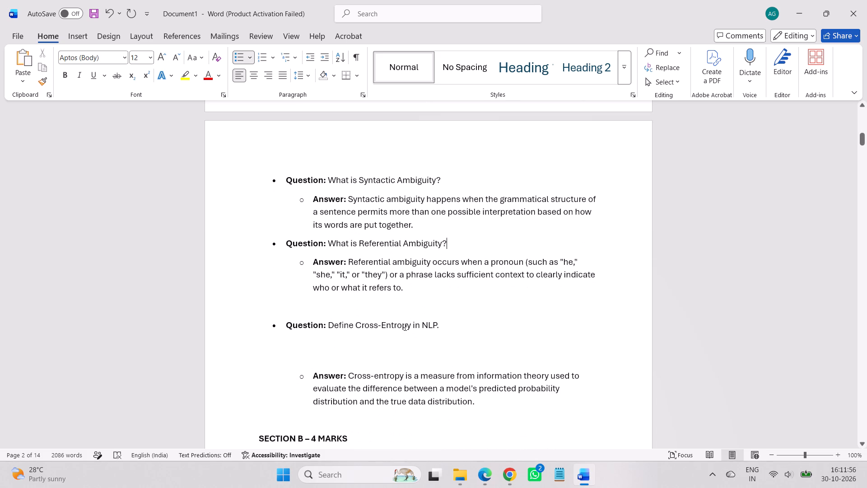
left_click(378, 317)
key("BackSpace")
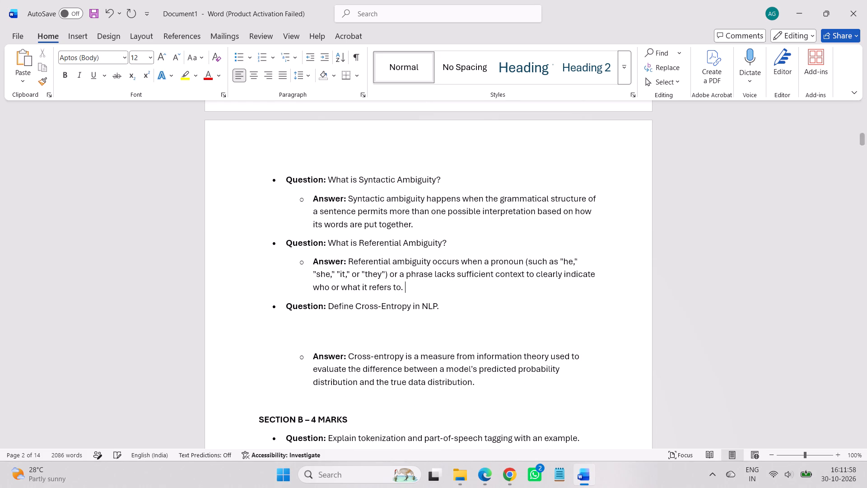
Delete the blank lines between the "Define Cross-Entropy in NLP" question and its answer.
key("Down")
key("Down")
key("Down")
key("BackSpace")
key("BackSpace")
key("Down")
key("Down")
key("Down")
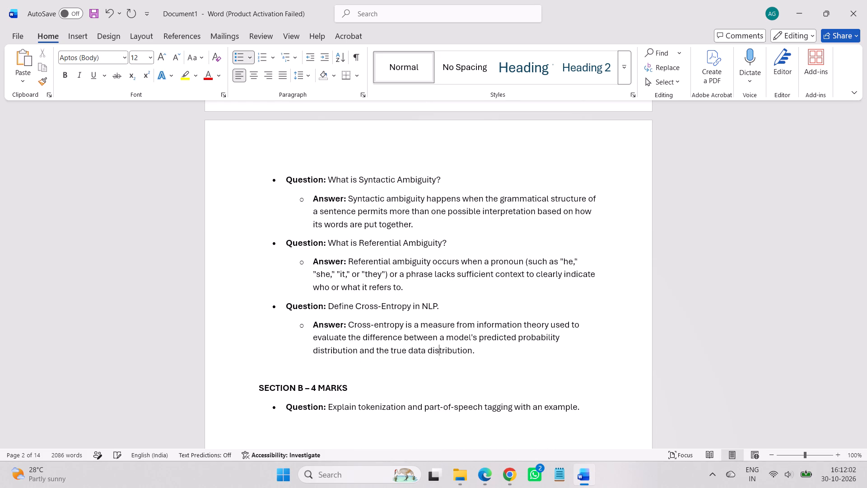
key("Down")
Change the SECTION A question bullets to a numbered list and check the numbering through the Cross-Entropy question.
scroll(421, 277, "up", 3)
scroll(421, 277, "down", 1)
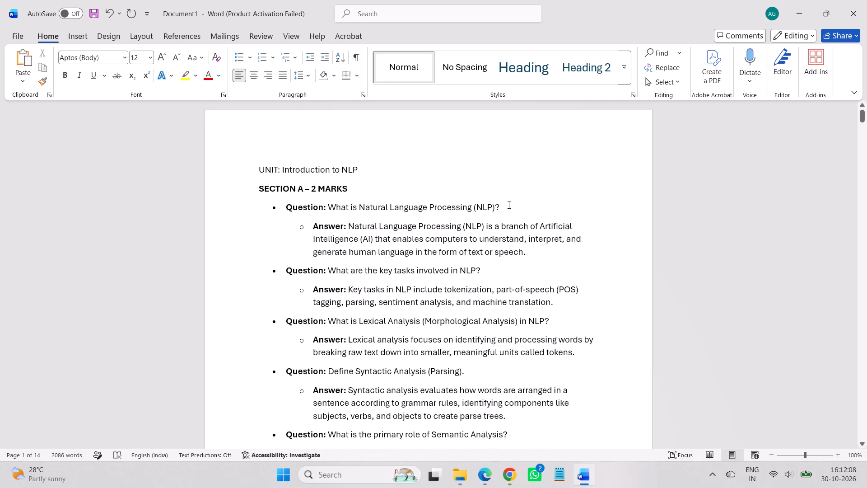
triple_click(507, 205)
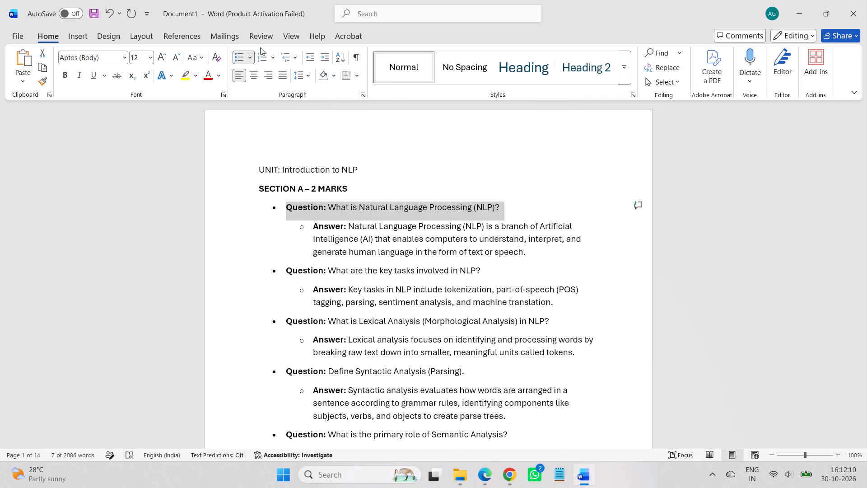
left_click(263, 53)
scroll(344, 292, "down", 2)
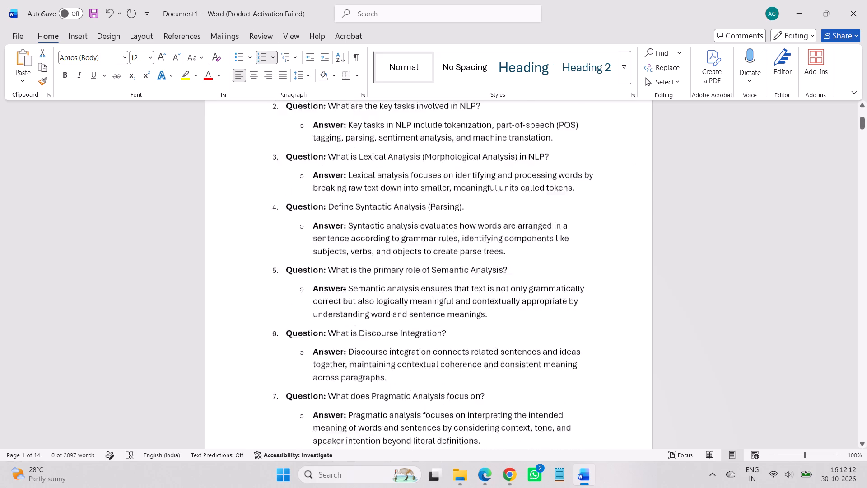
scroll(344, 292, "down", 5)
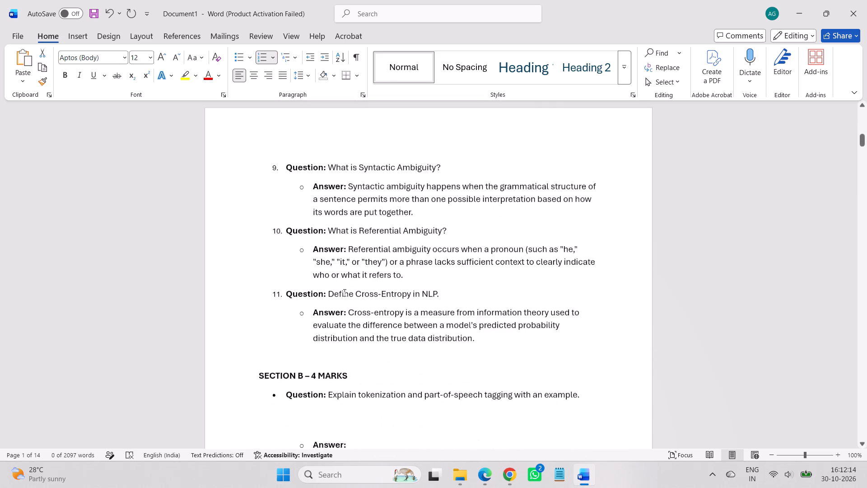
scroll(344, 292, "down", 1)
scroll(470, 318, "up", 2)
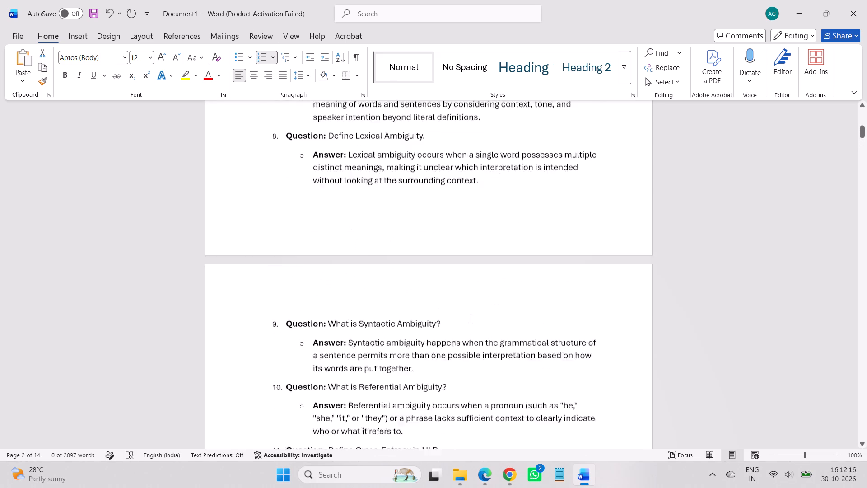
scroll(470, 318, "up", 2)
left_click(536, 259)
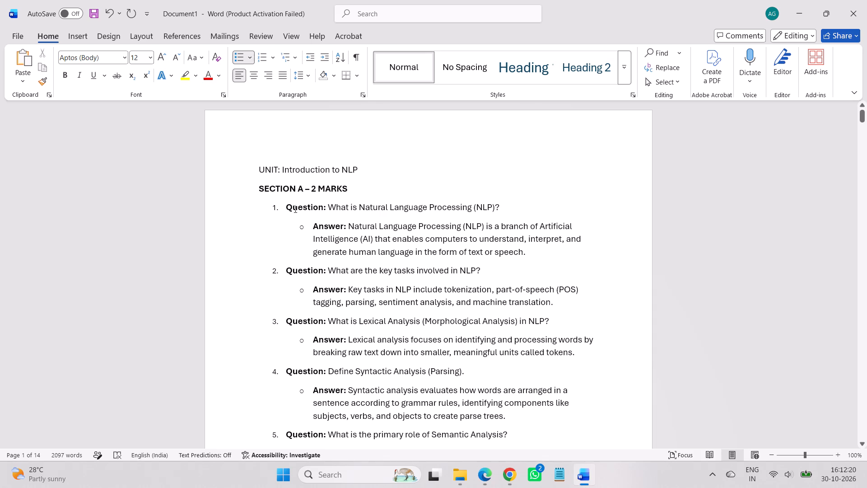
Decrease the indent of the SECTION A questions and answers, 1 through 11, by one level and justify them.
left_click_drag(271, 207, 378, 389)
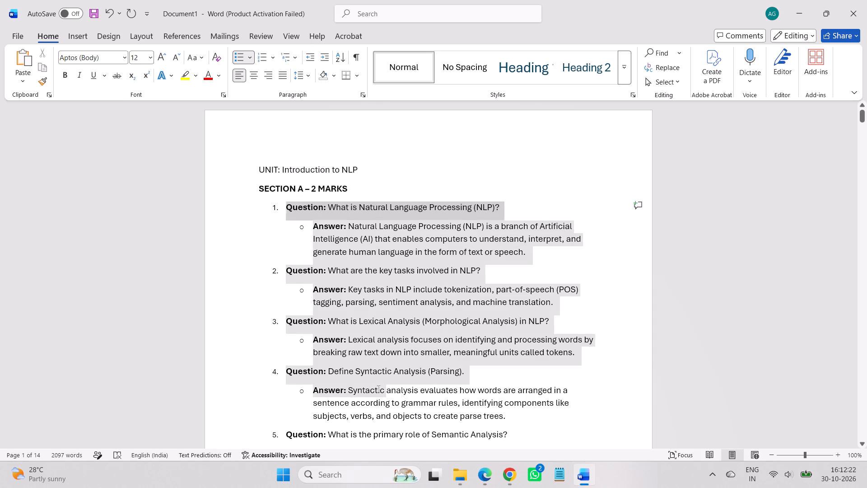
left_click_drag(378, 389, 475, 301)
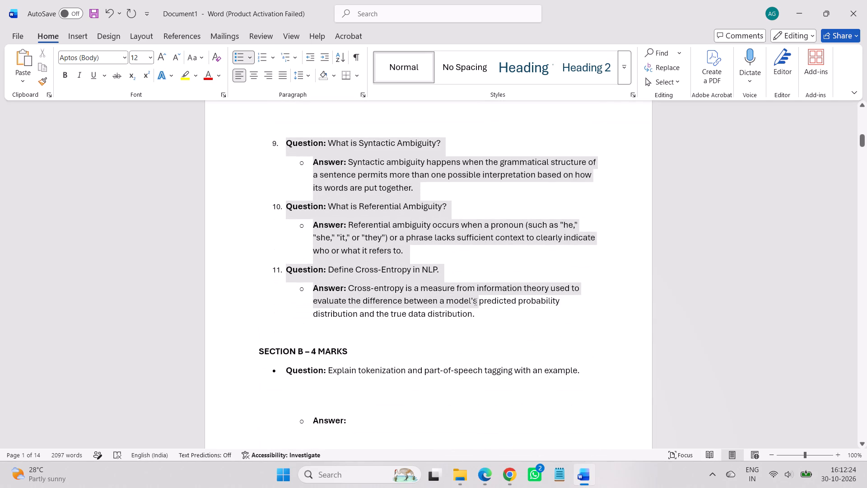
left_click_drag(475, 301, 485, 315)
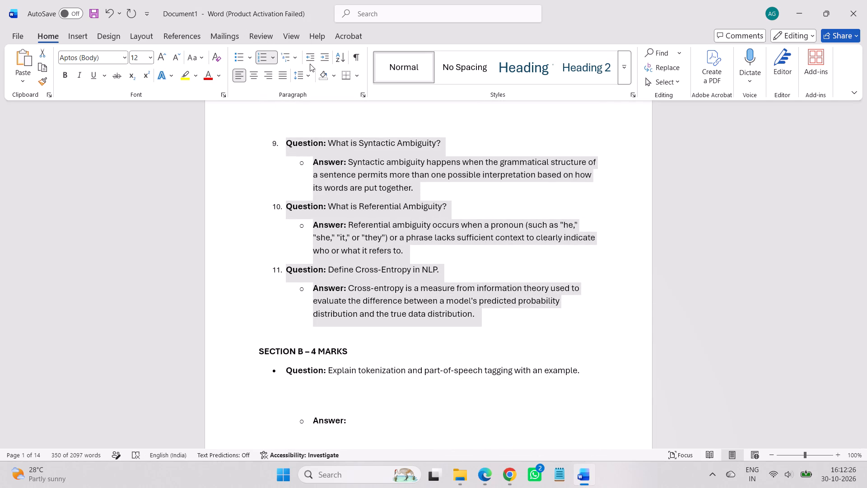
left_click(309, 61)
scroll(354, 159, "up", 2)
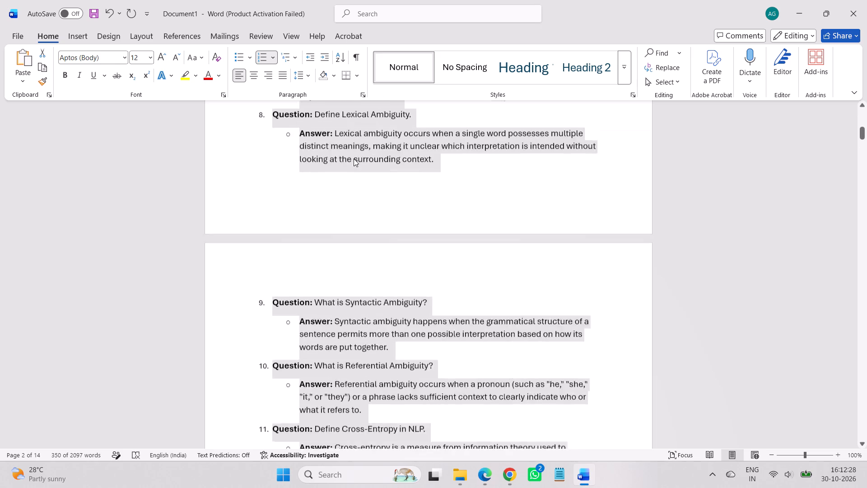
scroll(354, 159, "up", 3)
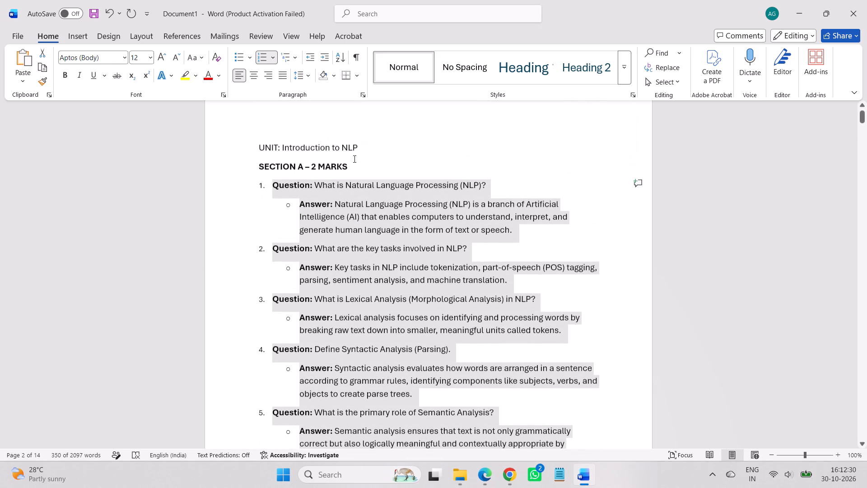
scroll(354, 159, "up", 1)
left_click(284, 72)
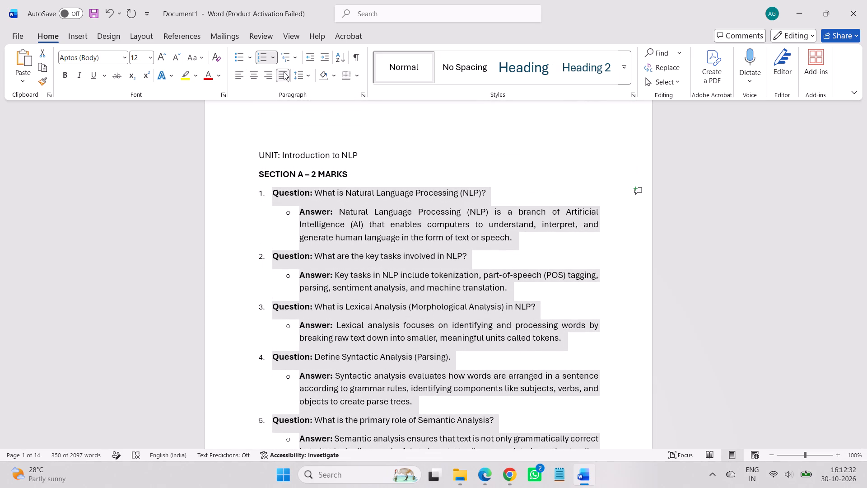
left_click(307, 72)
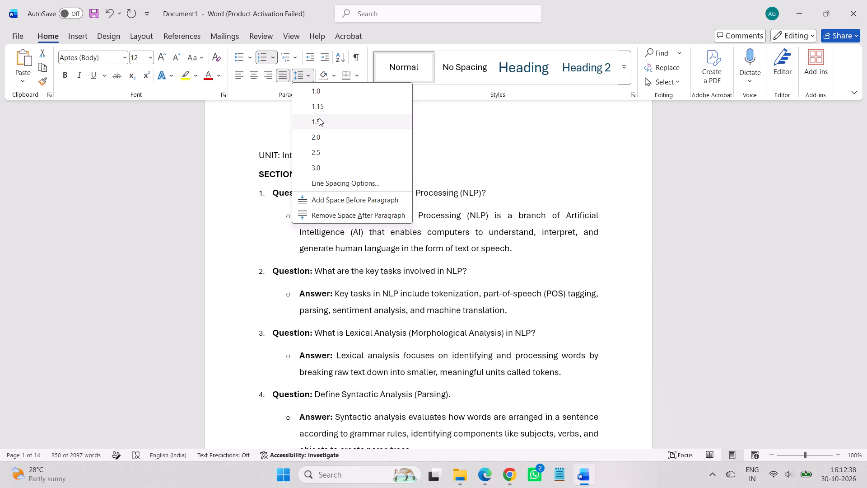
left_click(457, 159)
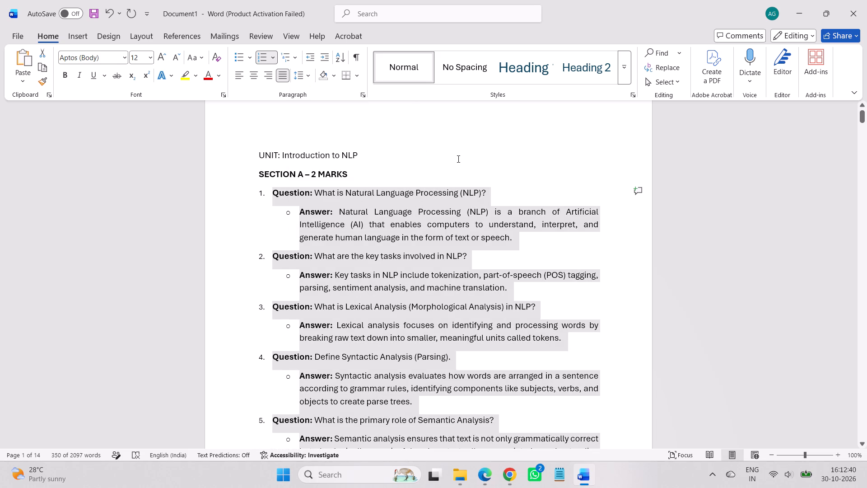
Set the font of the unit title, SECTION A heading and all its questions and answers to Times New Roman.
left_click_drag(260, 153, 280, 169)
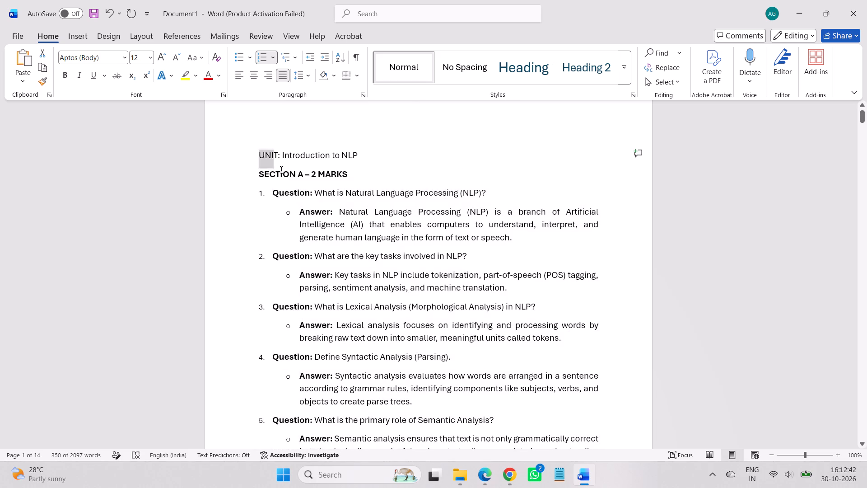
left_click_drag(280, 169, 471, 464)
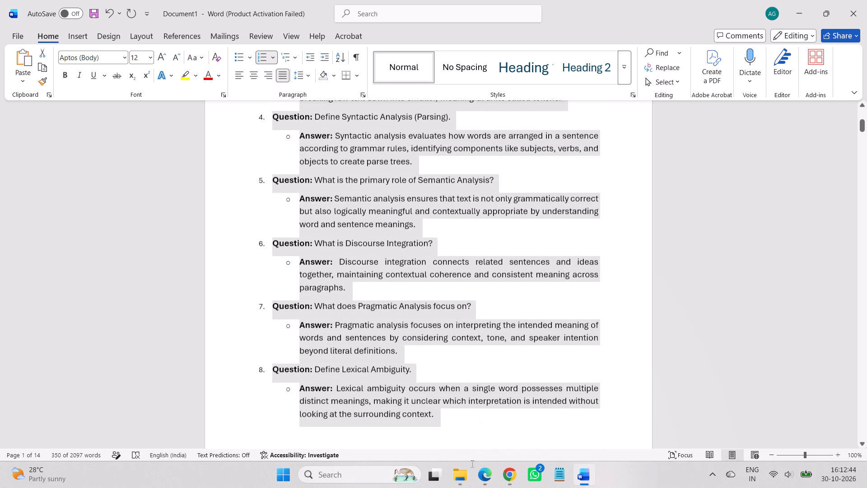
left_click_drag(471, 464, 479, 420)
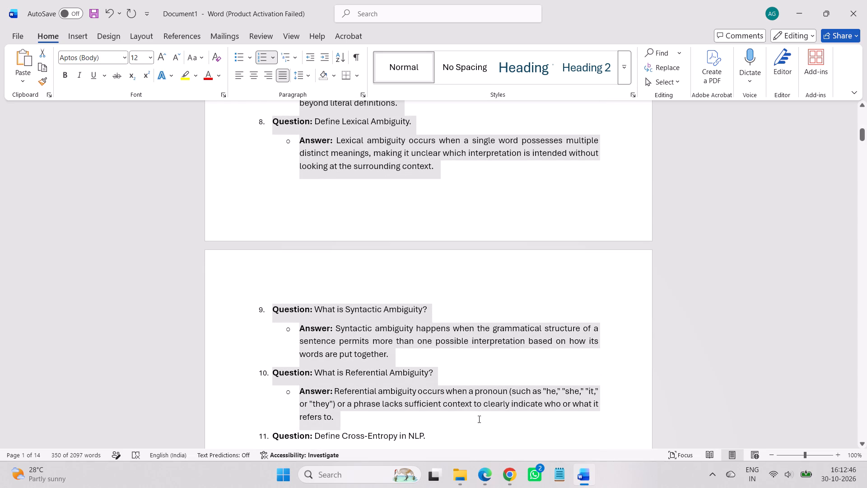
left_click_drag(479, 420, 437, 365)
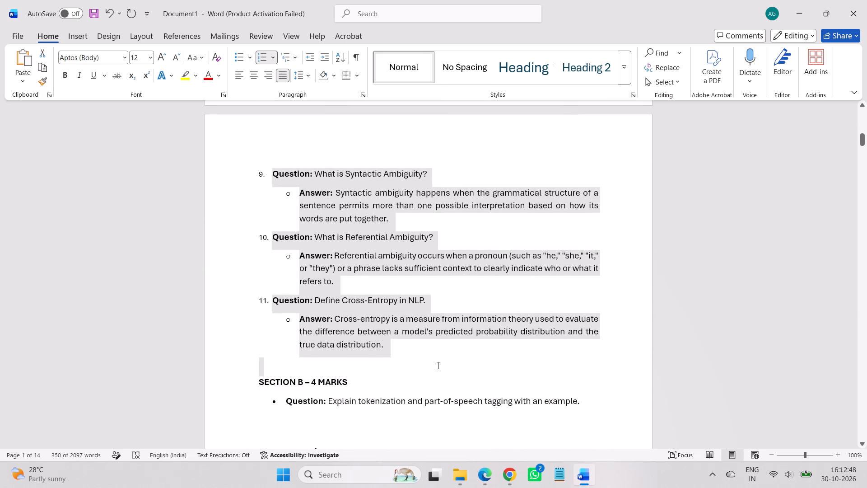
left_click_drag(437, 365, 412, 353)
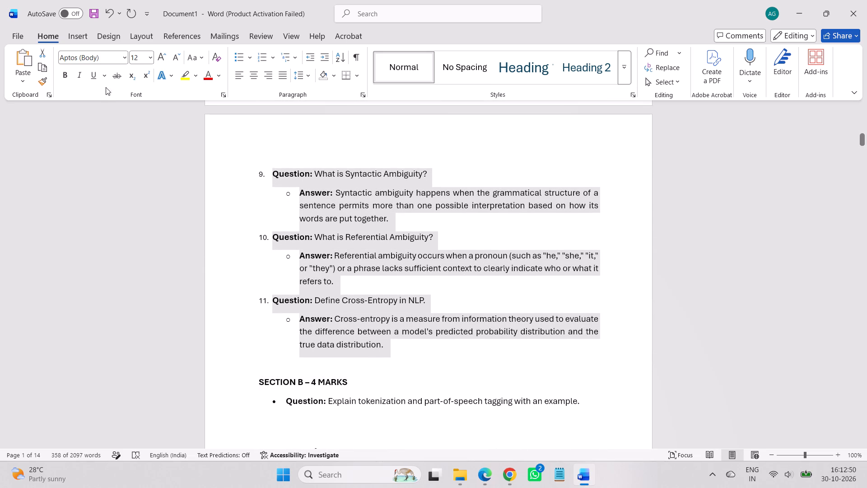
left_click(103, 56)
key("t")
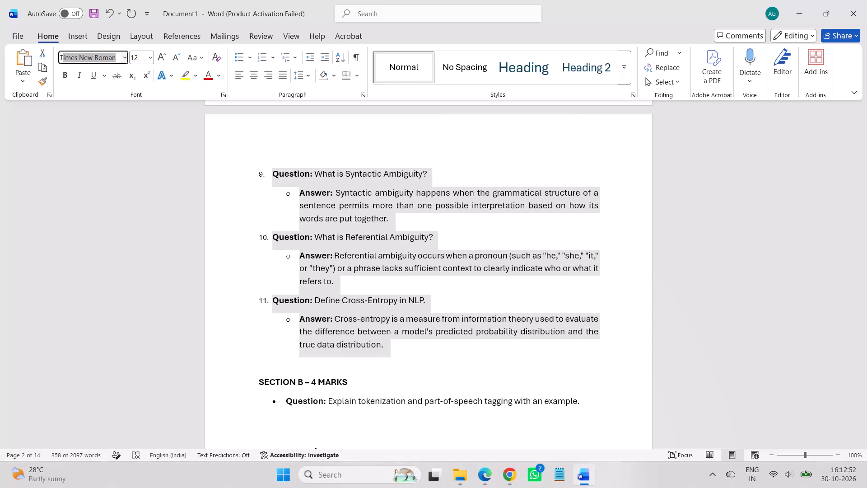
key("Return")
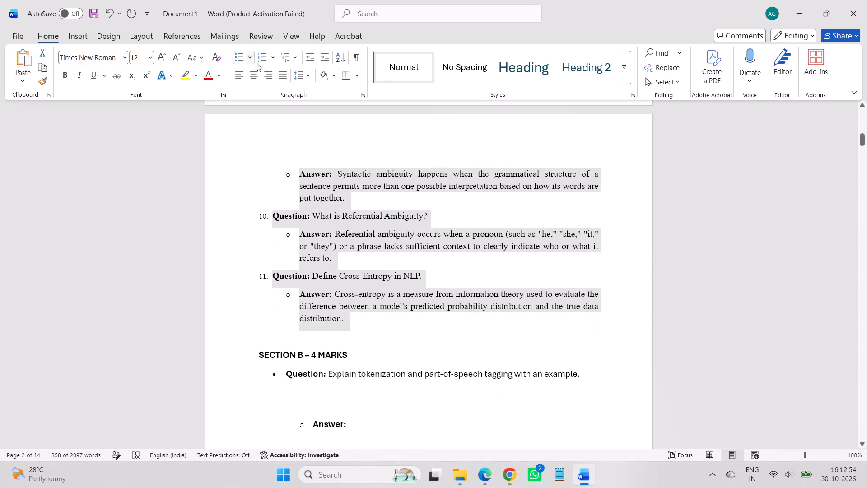
Apply 1.5 line spacing and justified alignment to the text from the unit title through the end of SECTION A.
left_click(308, 76)
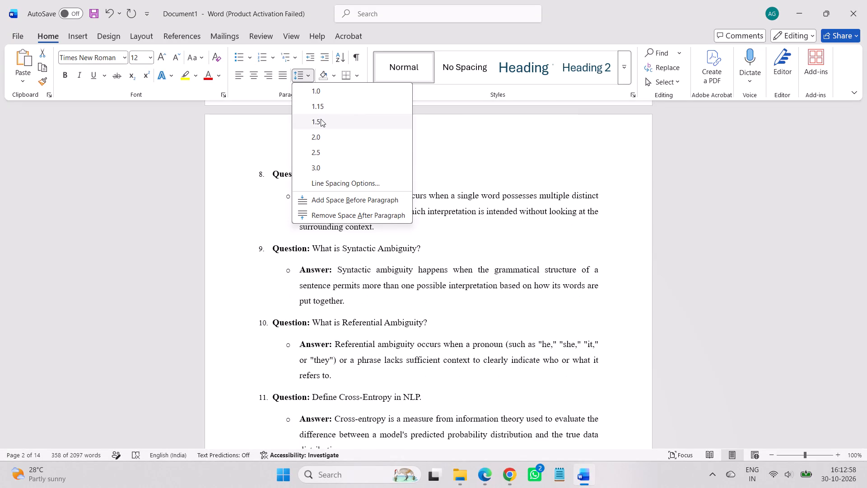
left_click(321, 119)
scroll(336, 165, "up", 2)
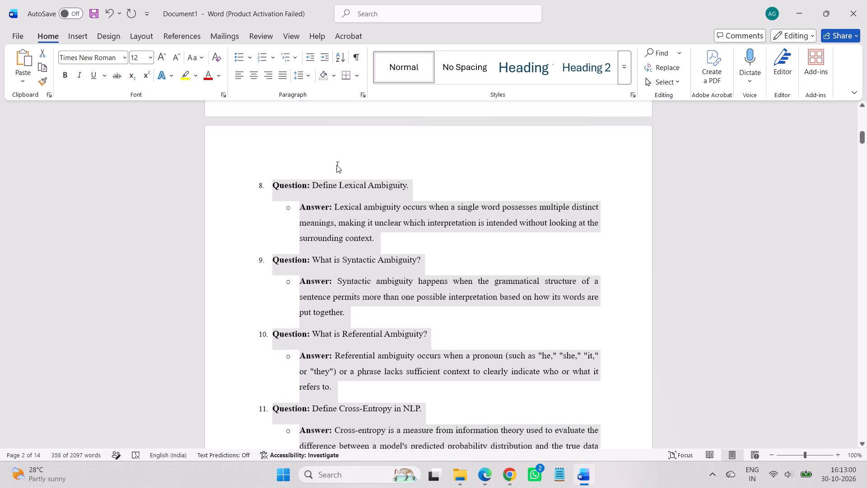
scroll(336, 165, "up", 2)
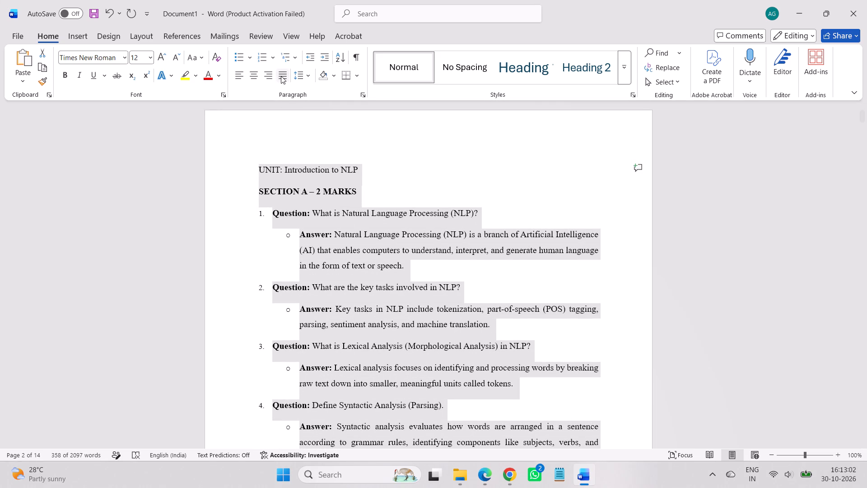
left_click(281, 76)
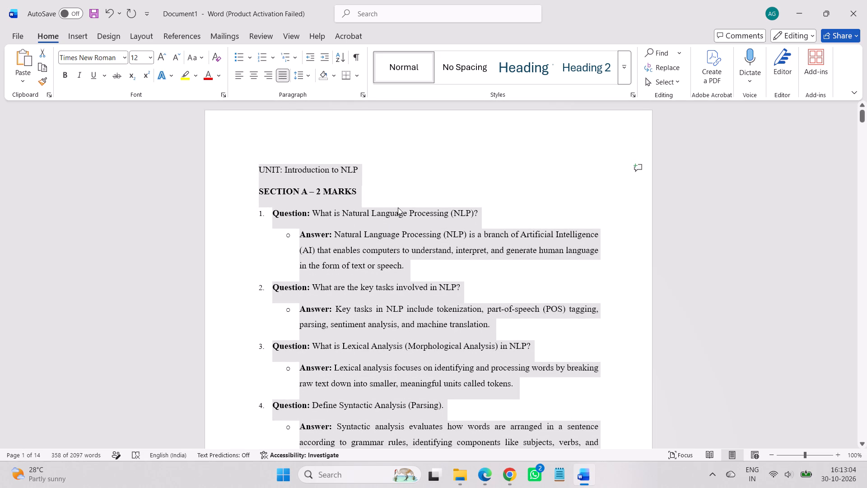
left_click(398, 207)
Set the font of SECTION B, from its heading through the Core Applications point before SECTION C, to Times New Roman.
scroll(398, 207, "down", 1)
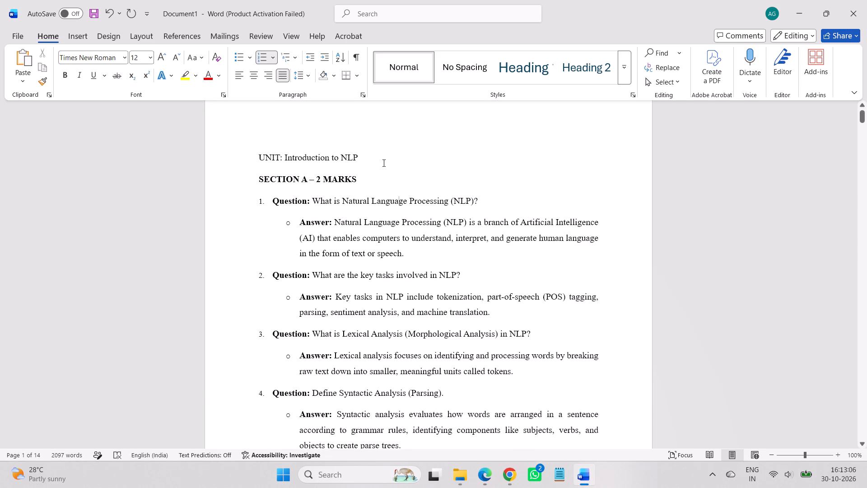
scroll(383, 163, "down", 1)
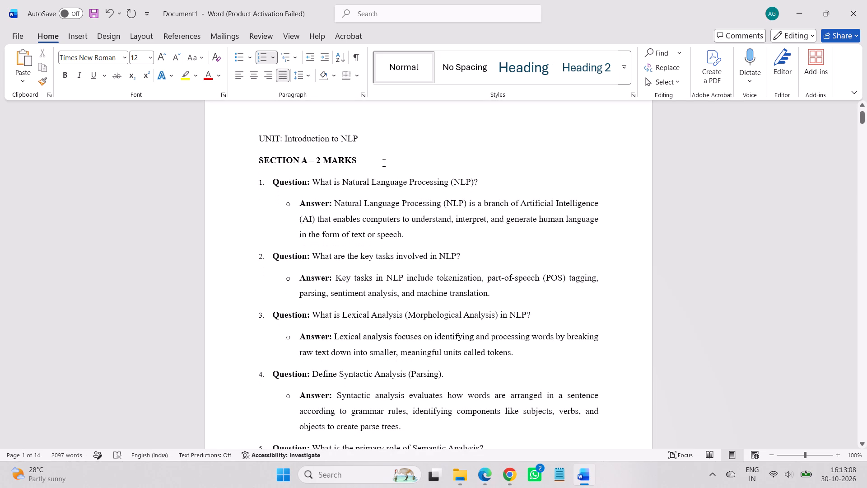
scroll(383, 163, "down", 4)
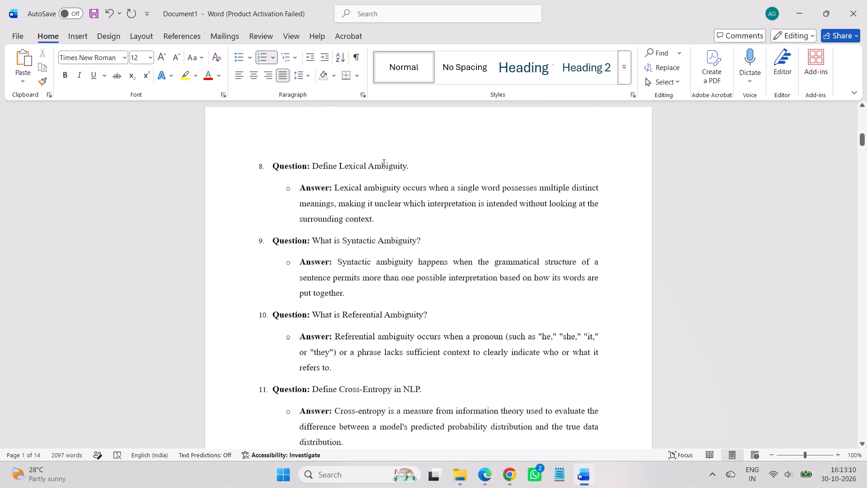
scroll(383, 163, "down", 2)
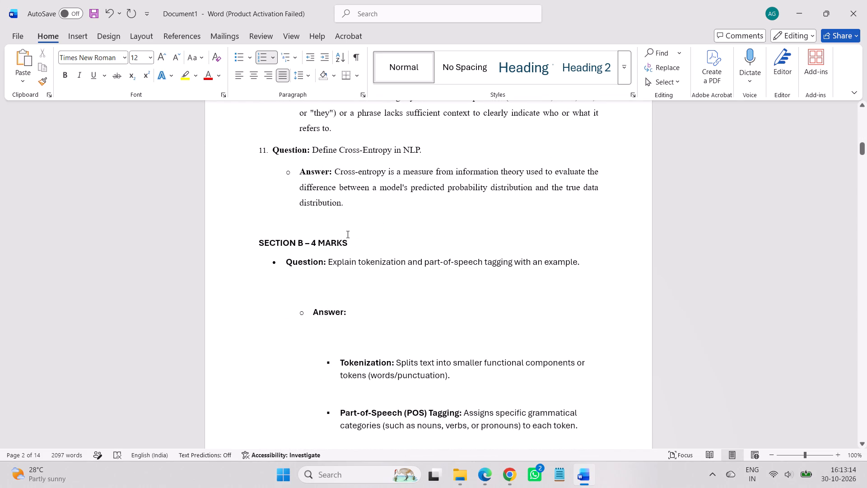
left_click_drag(257, 244, 256, 244)
left_click_drag(256, 244, 386, 449)
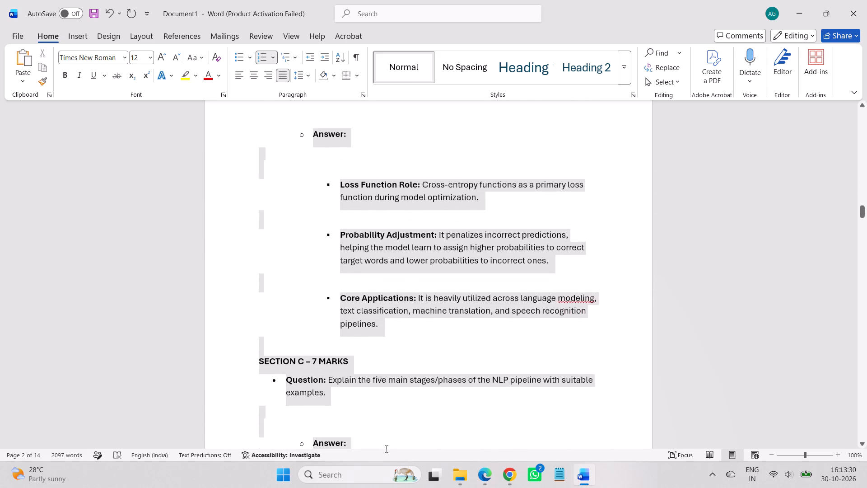
left_click_drag(386, 449, 394, 267)
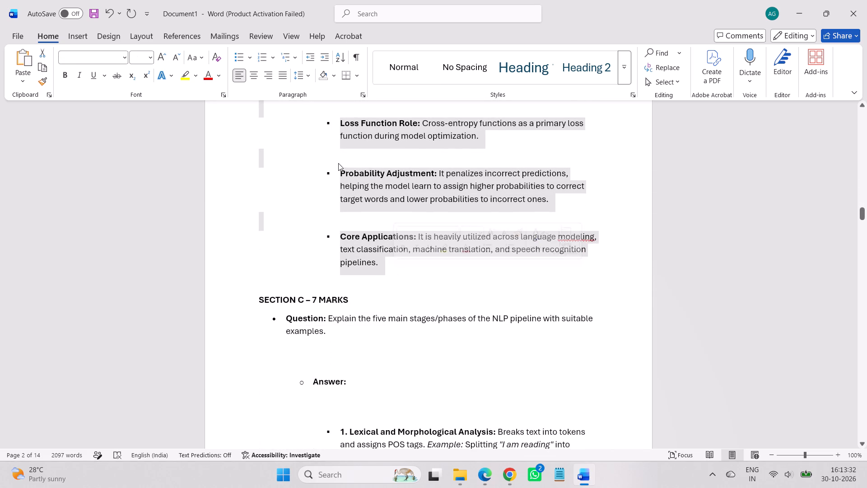
left_click(102, 60)
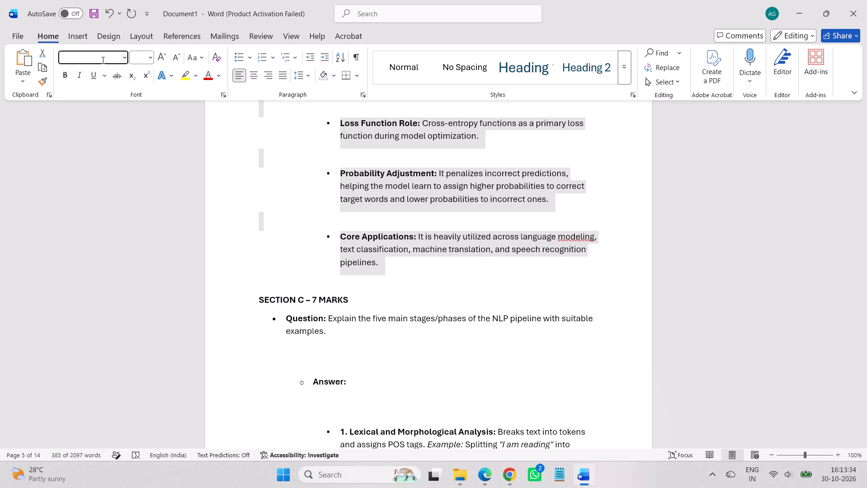
key("t")
key("Return")
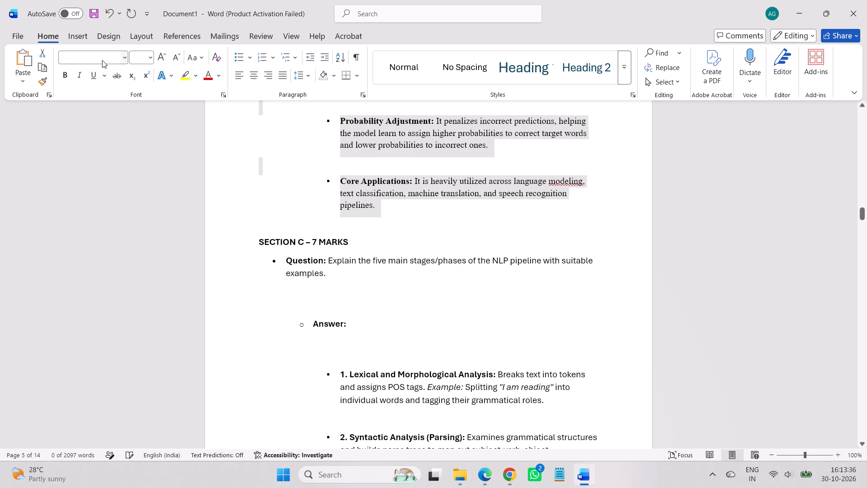
Justify the SECTION B text from its heading through the Core Applications point.
left_click(284, 75)
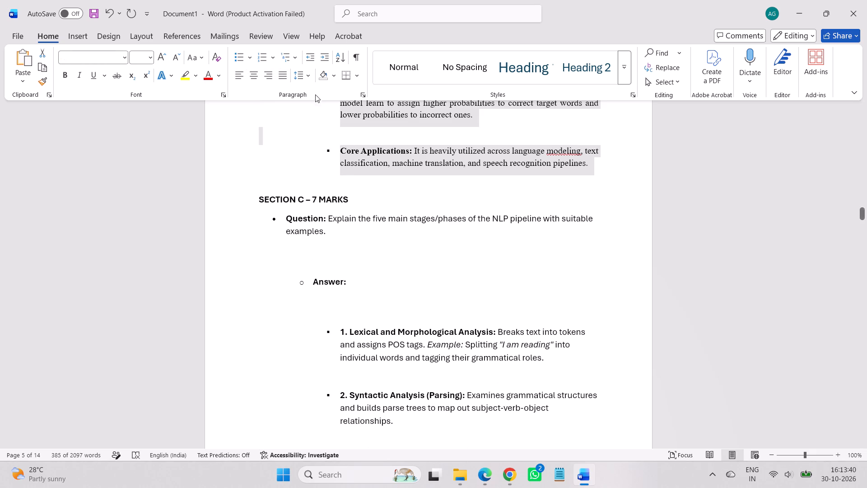
left_click(307, 77)
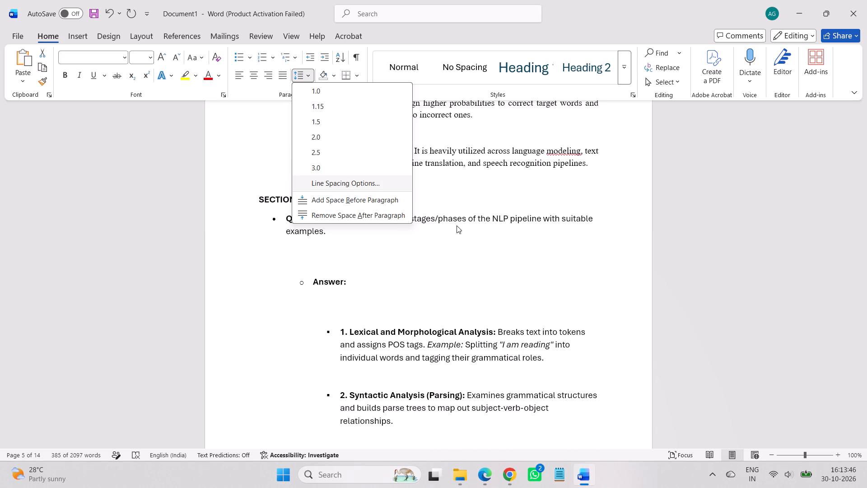
left_click(467, 206)
Remove the blank lines around the Answer label under SECTION B's tokenization and part-of-speech tagging question, up to the Tokenization point.
scroll(467, 206, "up", 2)
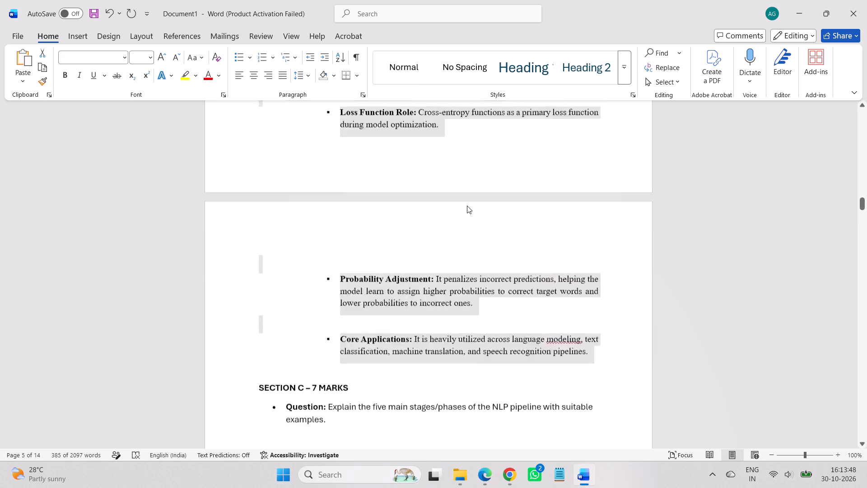
scroll(467, 206, "up", 1)
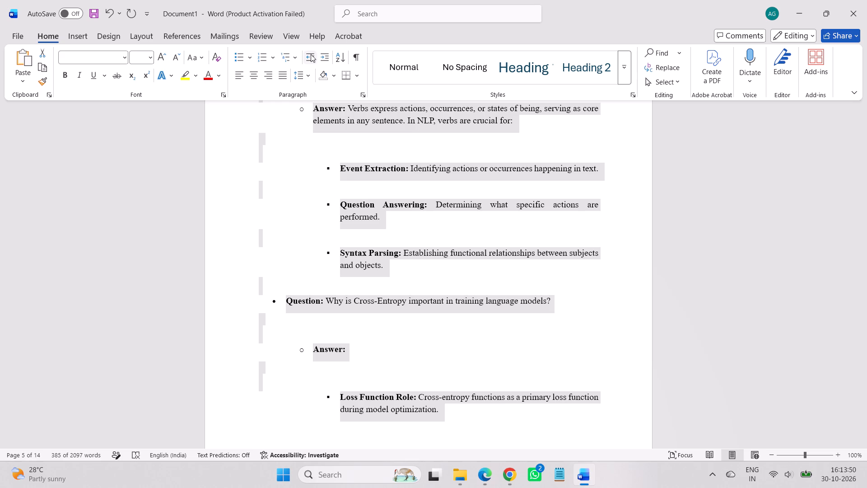
scroll(369, 186, "up", 3)
scroll(369, 186, "down", 1)
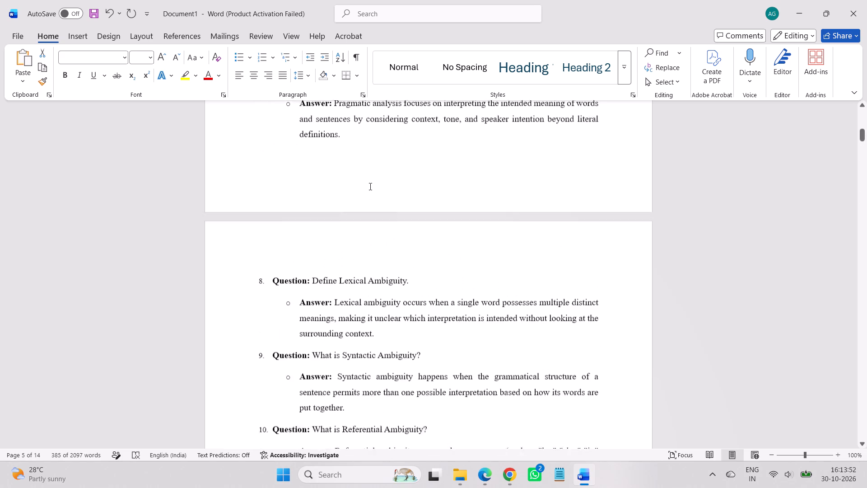
scroll(369, 186, "down", 1)
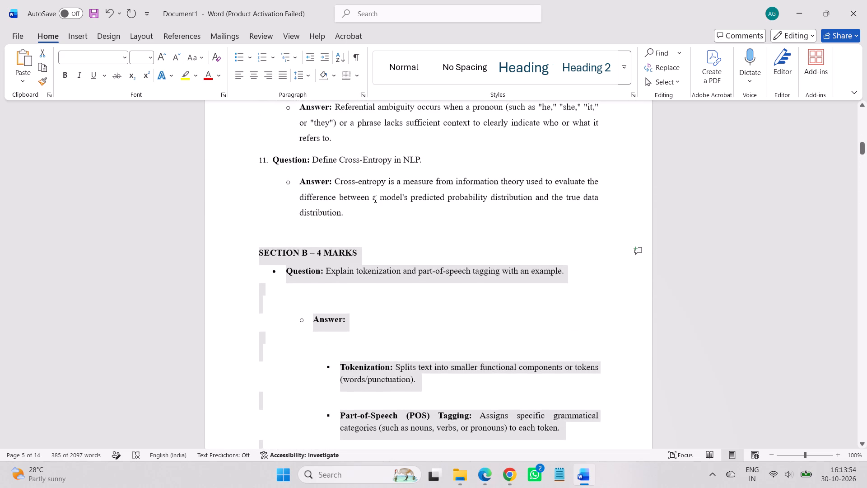
left_click(386, 221)
left_click(368, 299)
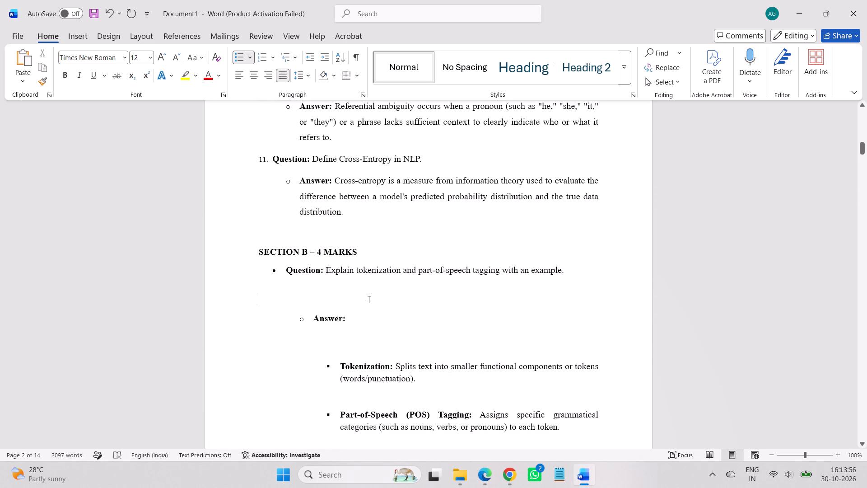
key("BackSpace")
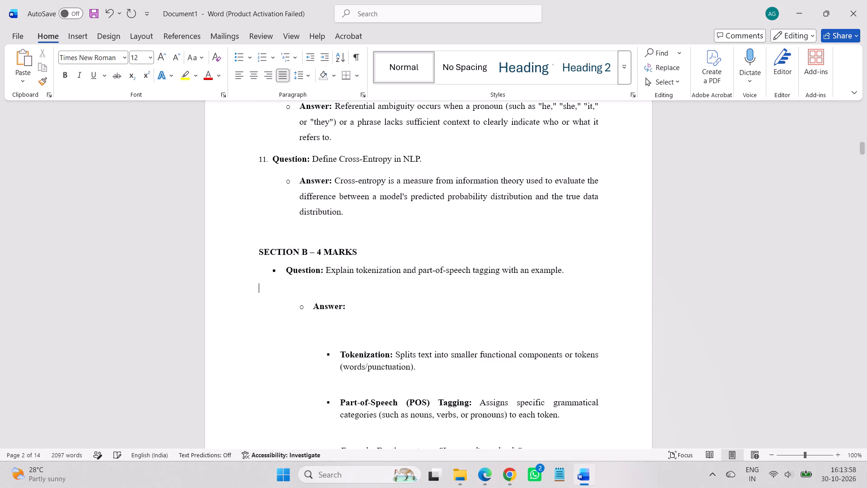
key("BackSpace")
key("Down")
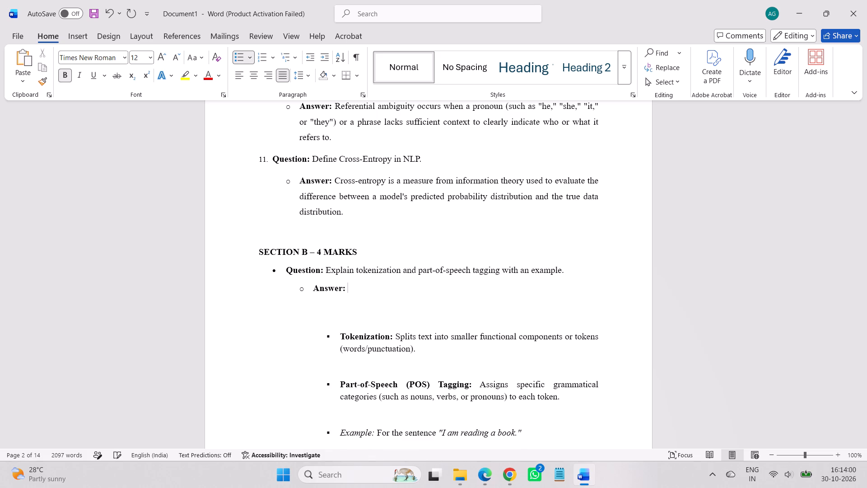
key("Down")
key("Down")
key("BackSpace")
key("BackSpace")
Remove the blank lines between the points of the tokenization answer, from the Tokenization definition through the example's POS Tagging point.
key("Down")
key("Down")
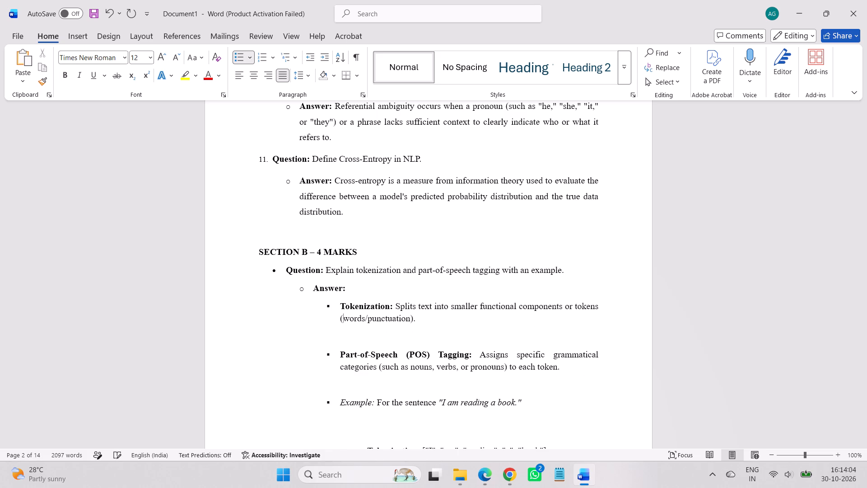
key("Down")
key("BackSpace")
key("Down")
key("Down")
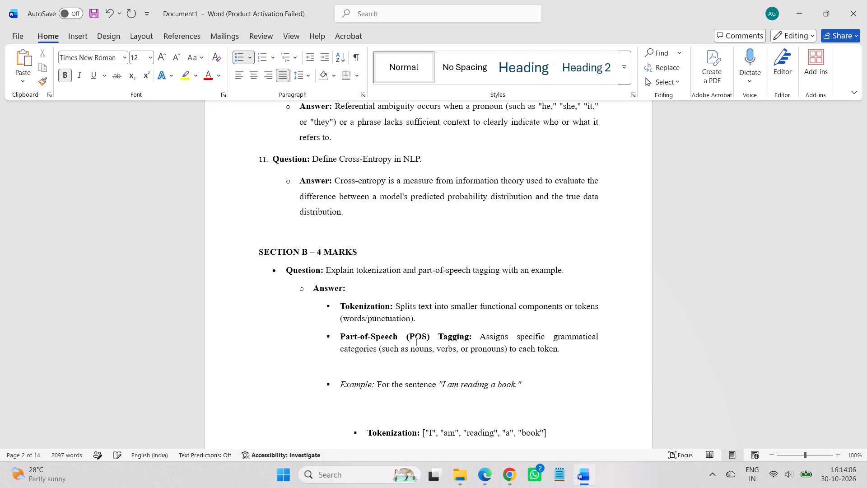
key("Down")
key("BackSpace")
key("Down")
key("Down")
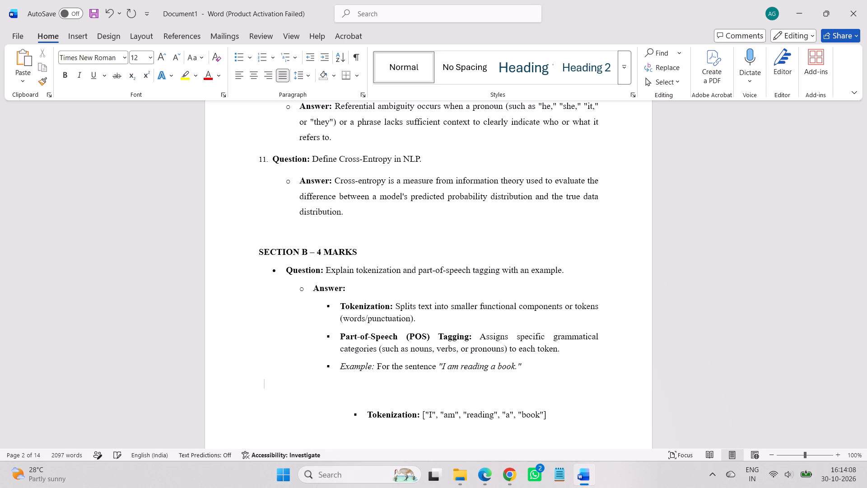
key("Down")
key("BackSpace")
key("BackSpace")
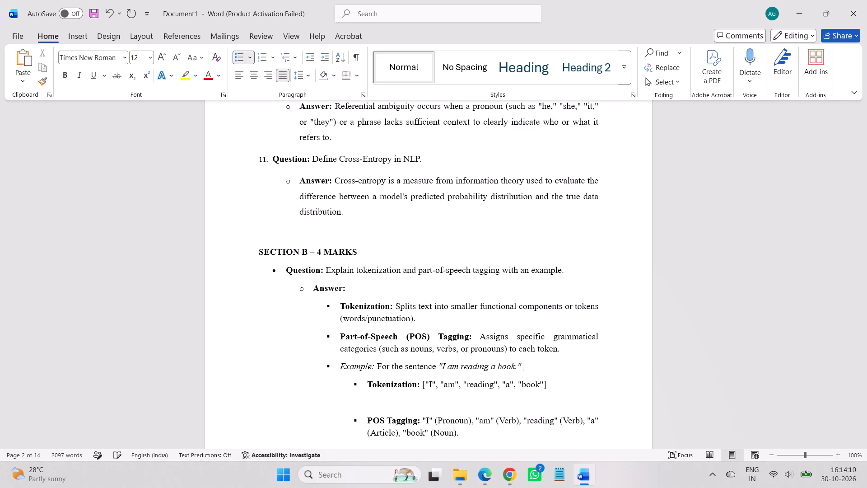
key("Down")
key("Down")
key("BackSpace")
Change the SECTION B question bullets to a numbered list, starting with the tokenization question as number 1.
key("Down")
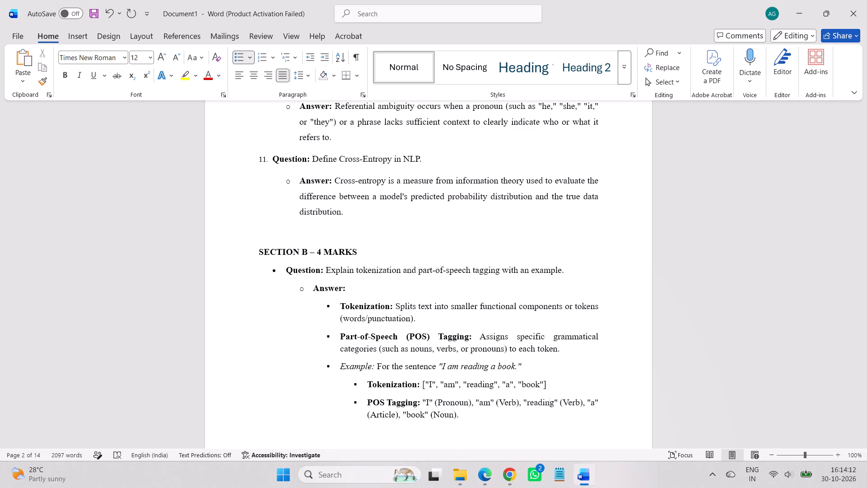
key("Down")
key("Down")
key("Down")
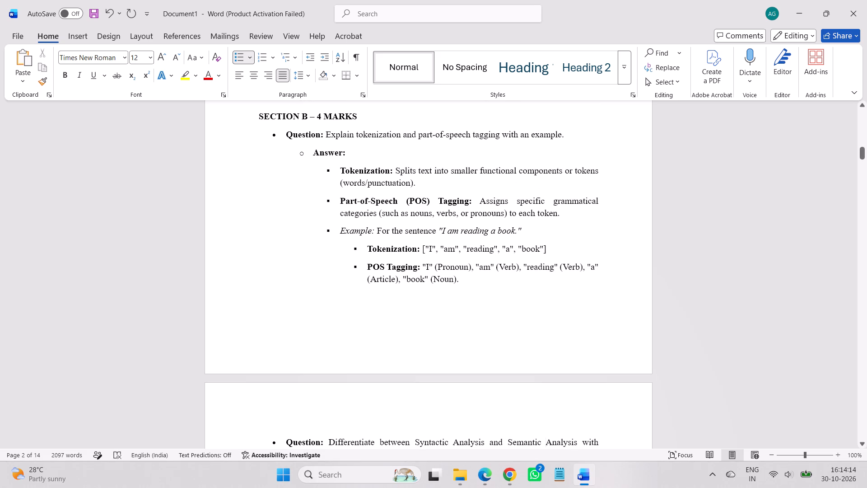
scroll(368, 299, "down", 2)
scroll(368, 299, "up", 1)
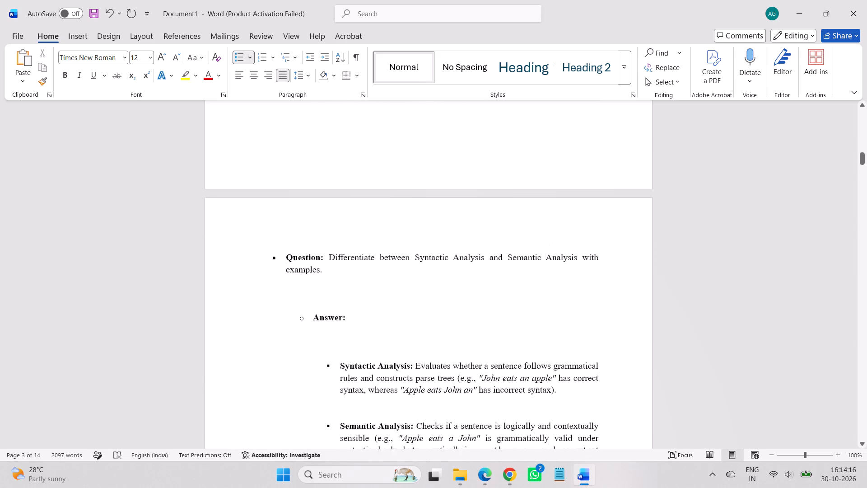
scroll(368, 299, "up", 1)
triple_click(578, 185)
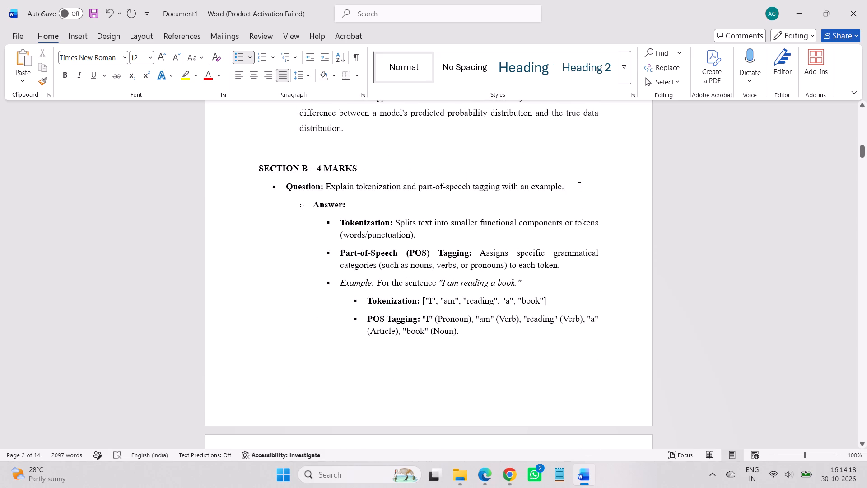
left_click(262, 56)
Insert an extra blank line before question 2 of SECTION B so it starts on the next page.
scroll(330, 237, "down", 1)
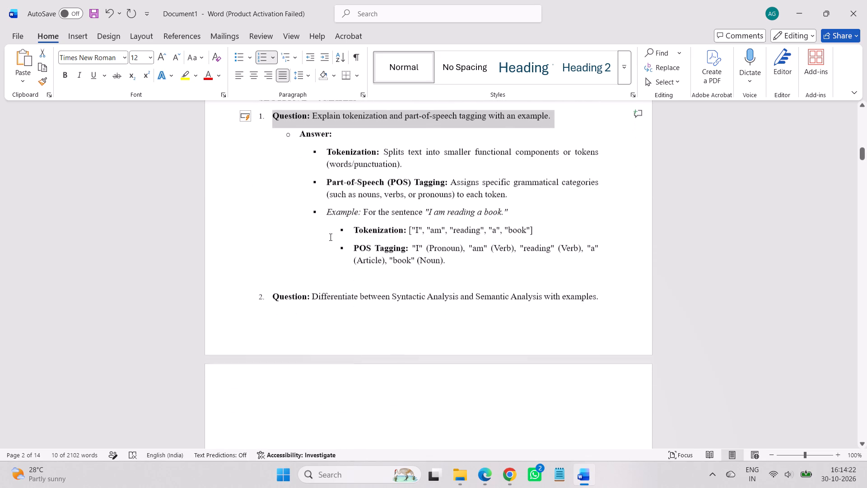
scroll(330, 237, "down", 1)
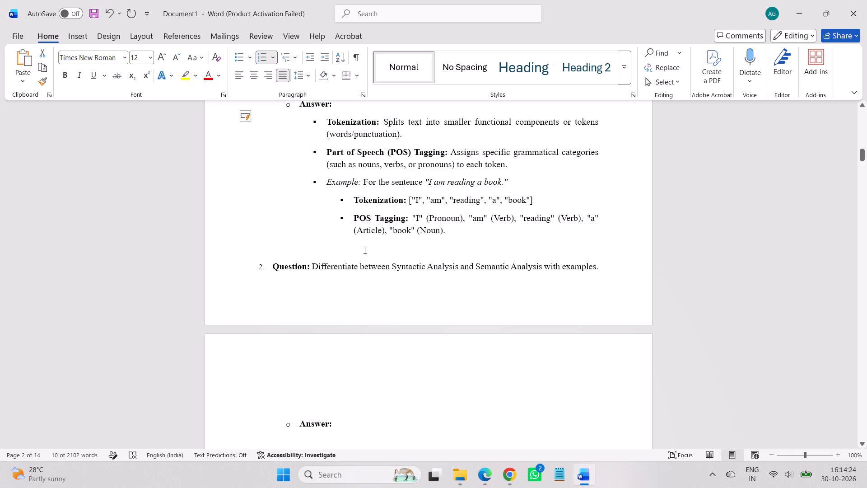
left_click(372, 256)
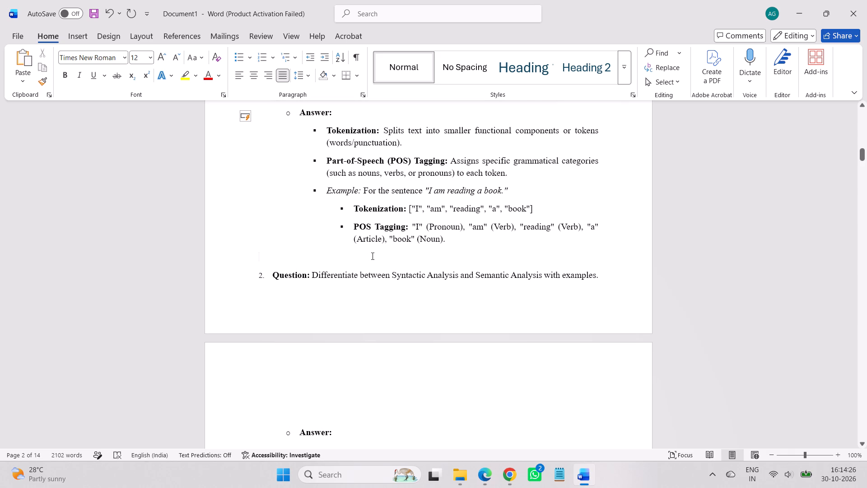
key("Return")
Remove the blank lines above and below the Answer label of question 2 on Syntactic and Semantic Analysis.
scroll(372, 256, "down", 1)
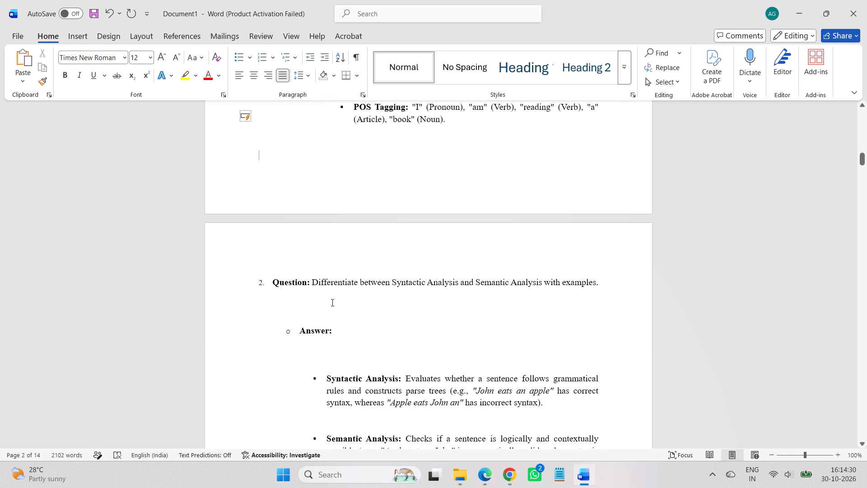
left_click(321, 311)
key("BackSpace")
key("BackSpace")
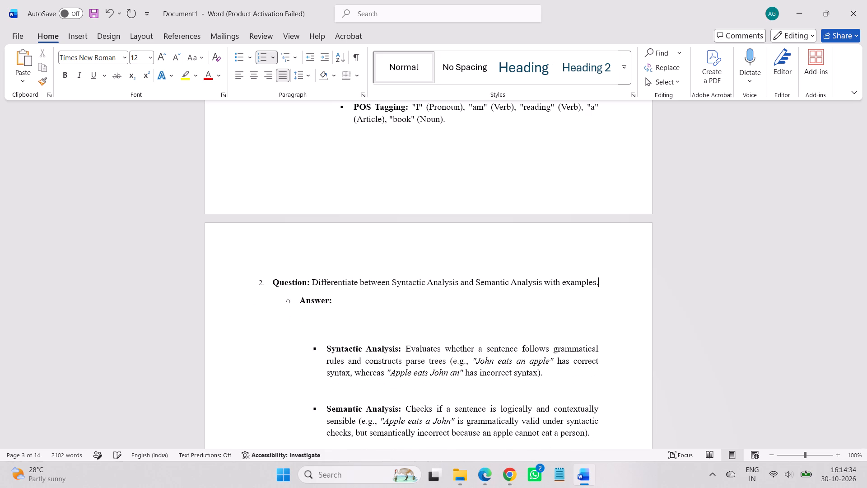
key("Down")
key("Down")
key("Down")
key("BackSpace")
key("BackSpace")
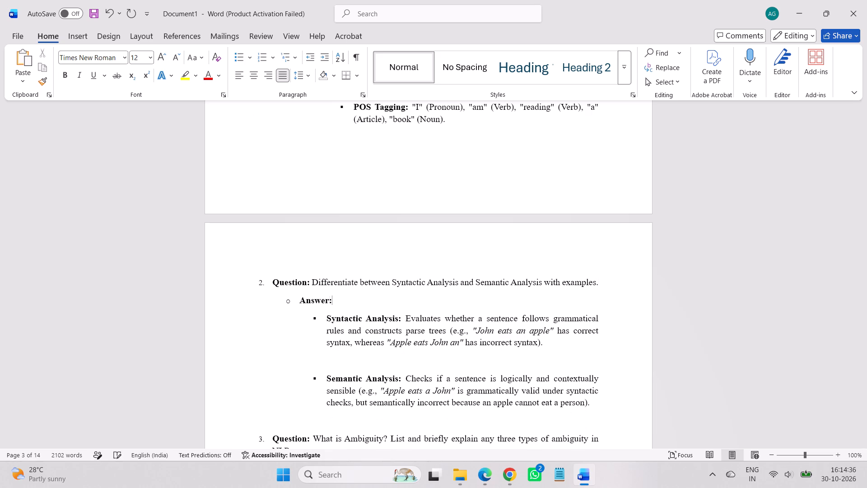
Remove the blank lines after the Syntactic Analysis and Semantic Analysis points, closing the gap before question 3.
key("Down")
key("Down")
key("Down")
key("Down")
key("BackSpace")
key("Down")
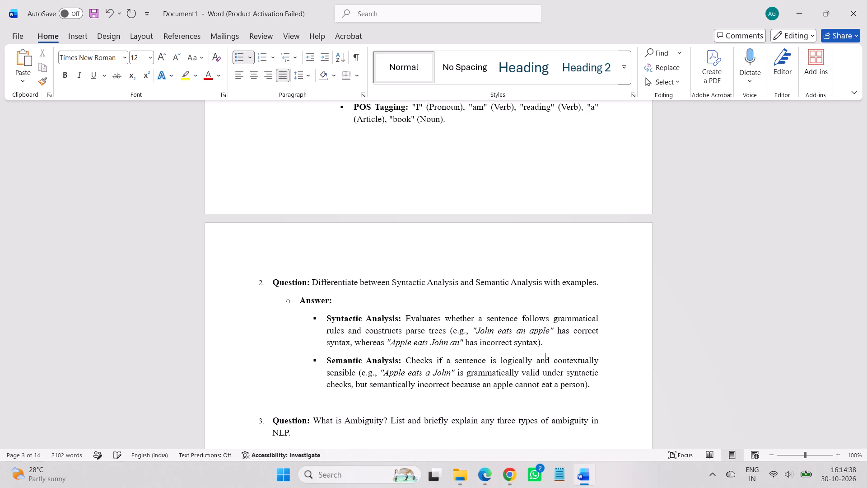
key("Down")
key("Down")
key("Down")
key("BackSpace")
Remove the blank lines between question 3 on ambiguity and its answer.
key("Down")
key("Down")
key("Down")
key("Down")
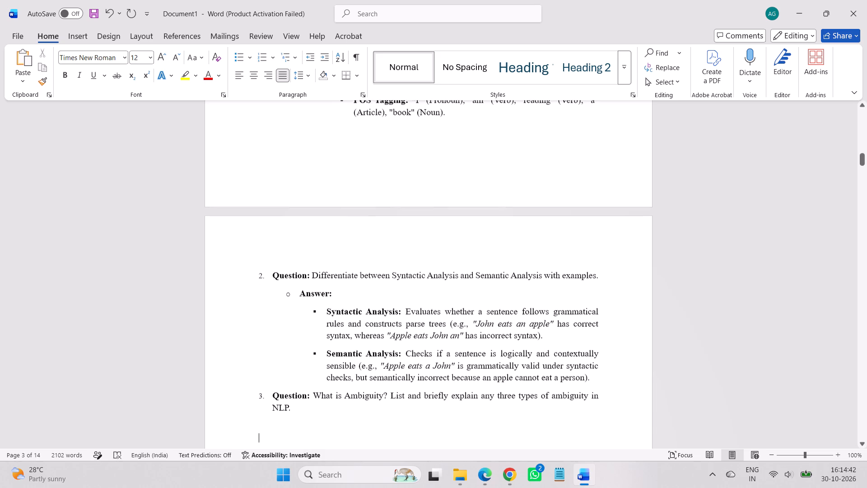
key("Down")
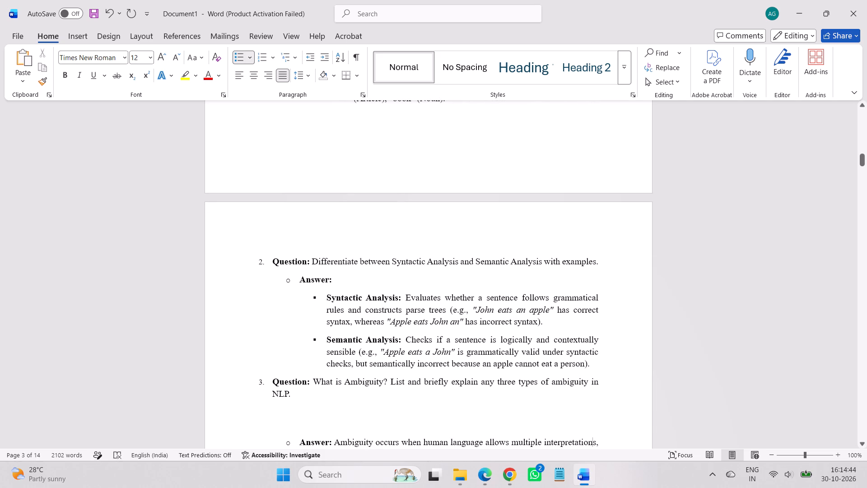
key("Up")
key("BackSpace")
key("BackSpace")
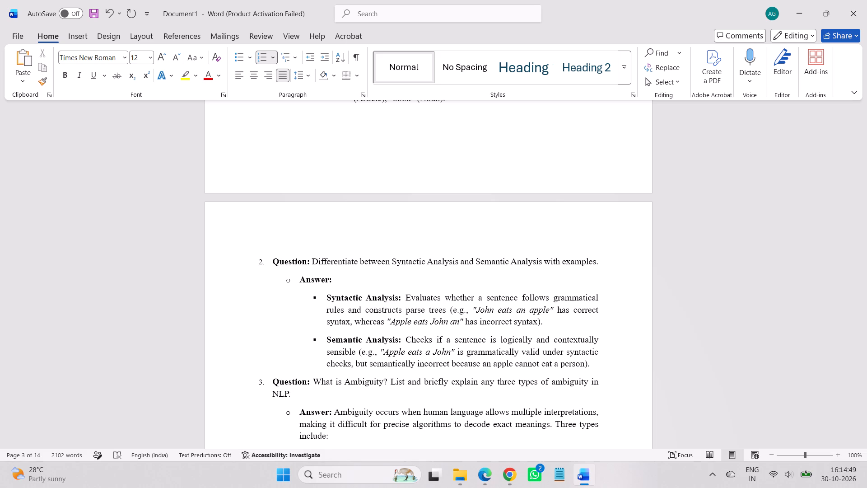
Remove the blank lines between the introductory paragraph of question 3's answer and the Lexical Ambiguity item.
key("Down")
key("Down")
key("Down")
key("Down")
key("BackSpace")
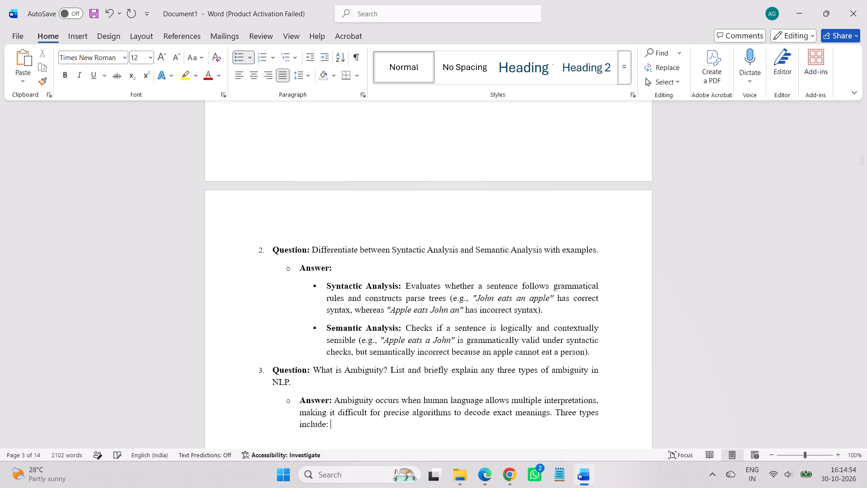
scroll(321, 311, "down", 2)
left_click(340, 270)
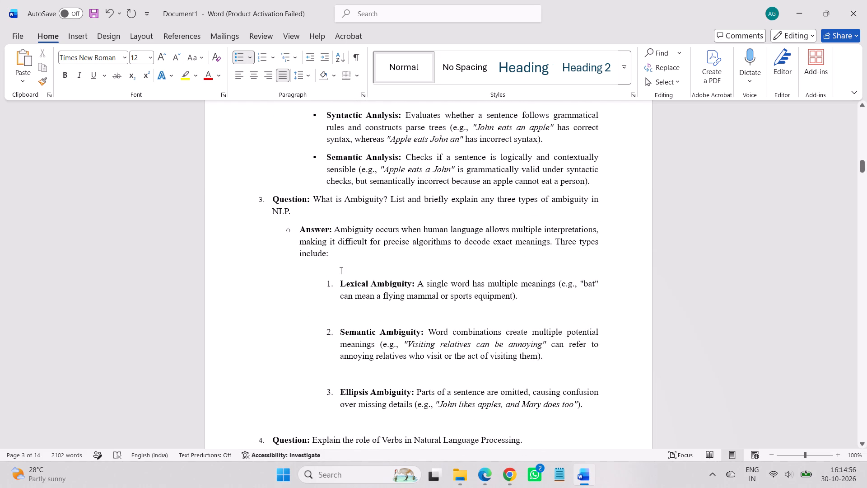
key("BackSpace")
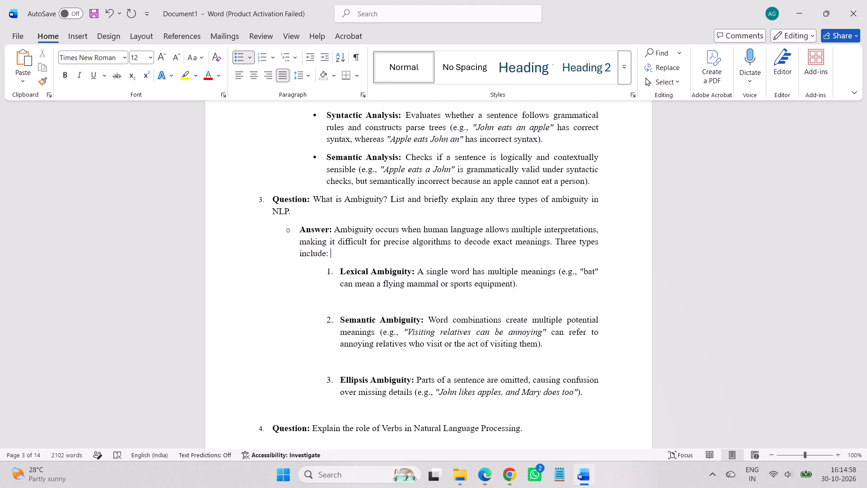
Remove the blank lines after the Lexical, Semantic and Ellipsis Ambiguity items, closing the gap before question 4.
left_click(340, 306)
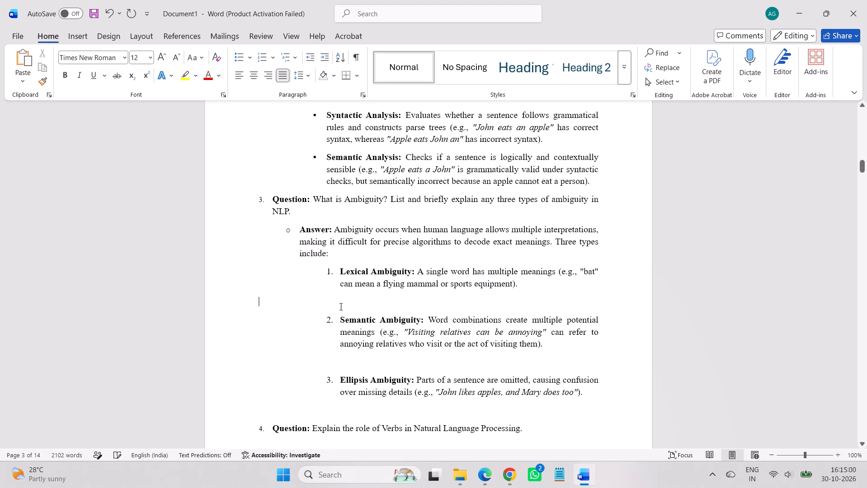
key("BackSpace")
key("Down")
key("Down")
key("Down")
key("Down")
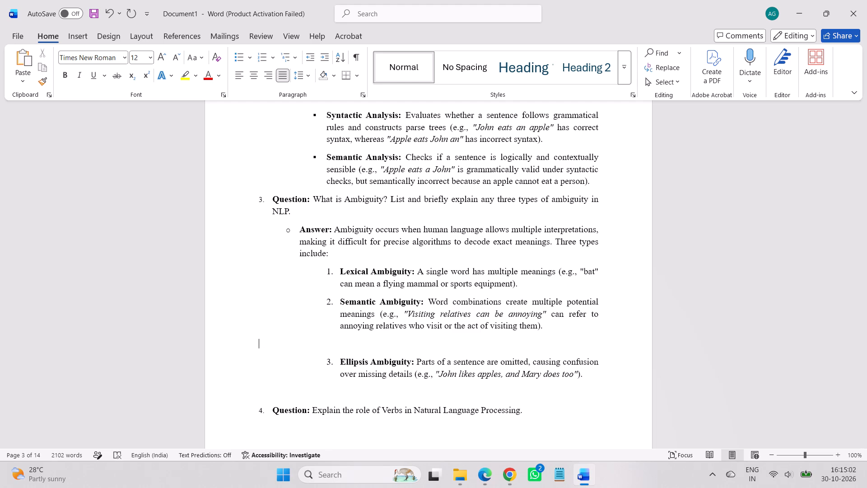
key("BackSpace")
key("Down")
key("Down")
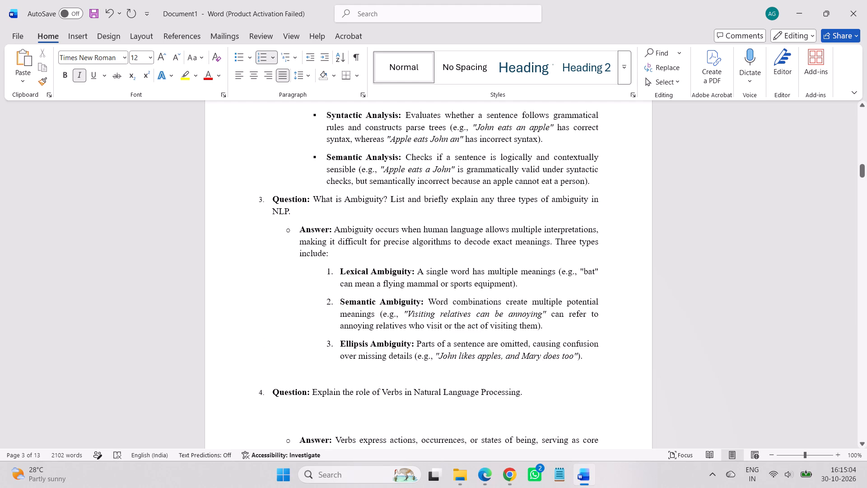
key("Down")
key("BackSpace")
Remove the blank lines between question 4 on the role of verbs and its answer.
key("Down")
key("Down")
key("Down")
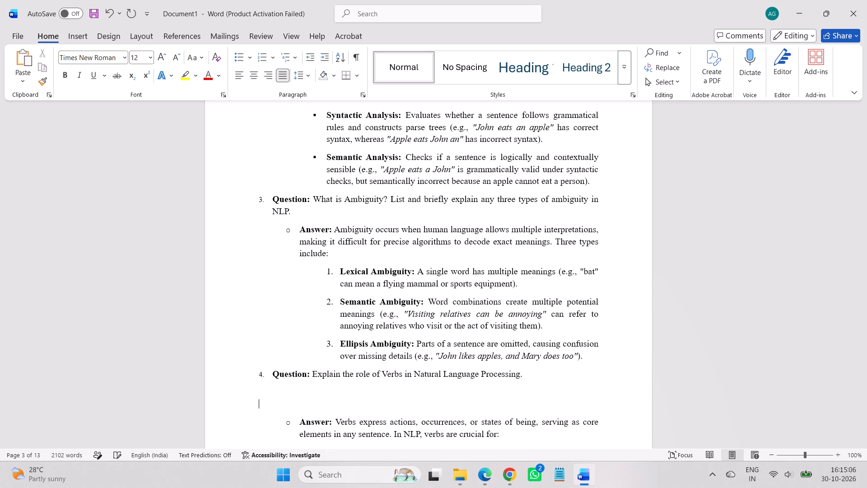
key("BackSpace")
key("BackSpace")
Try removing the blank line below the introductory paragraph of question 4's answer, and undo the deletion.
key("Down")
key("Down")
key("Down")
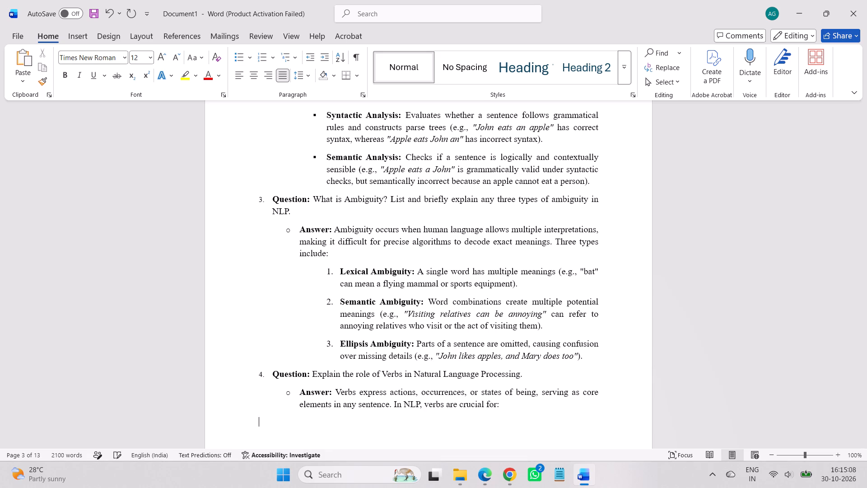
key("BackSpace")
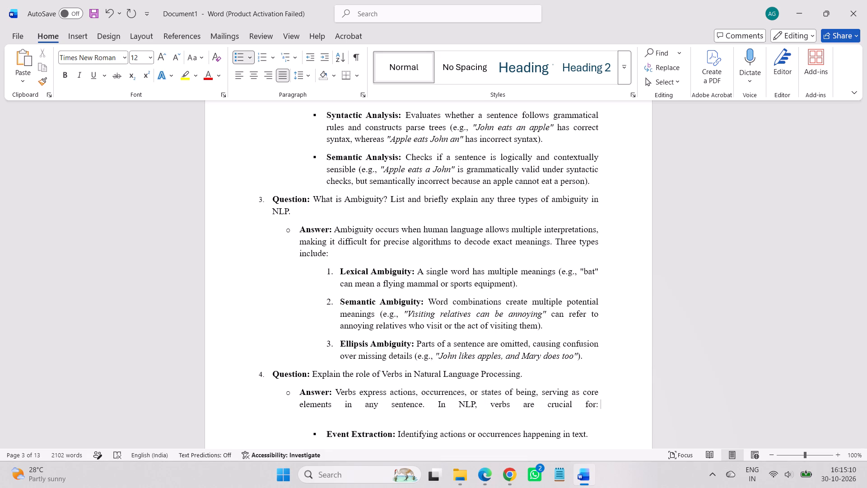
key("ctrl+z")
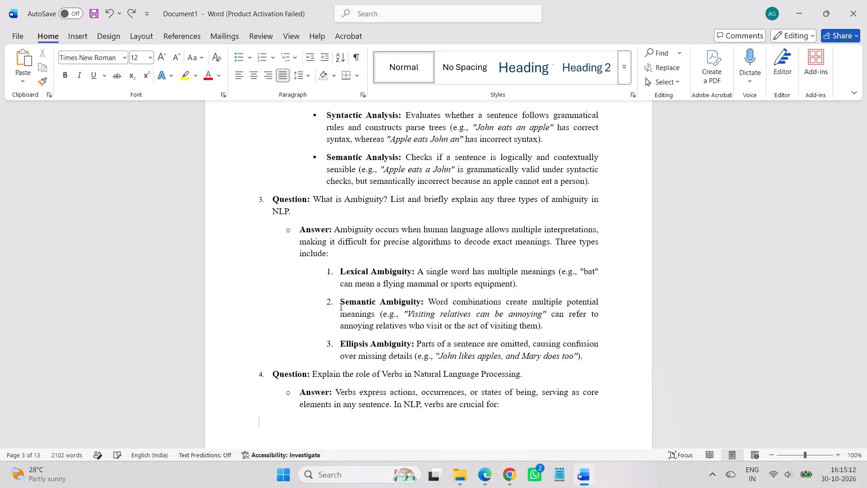
Remove the blank lines between question 4's Event Extraction, Question Answering and Syntax Parsing points, plus one line above Event Extraction.
scroll(340, 306, "down", 3)
scroll(340, 306, "up", 1)
left_click(347, 247)
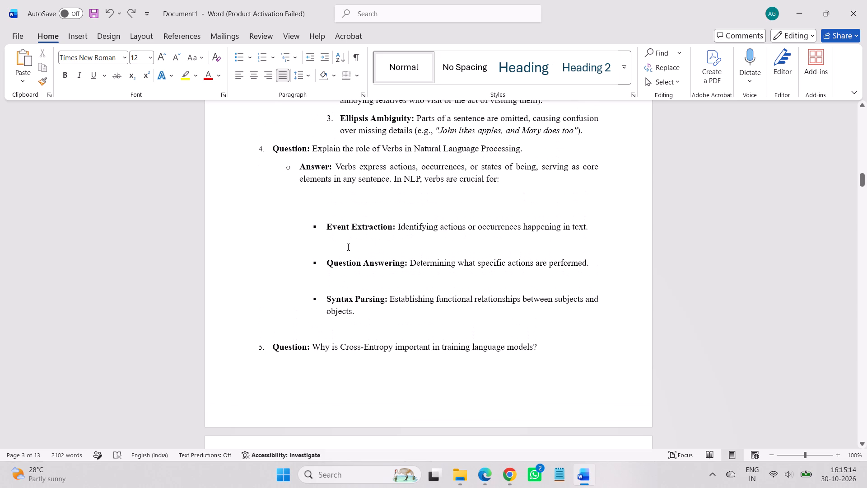
key("BackSpace")
key("Down")
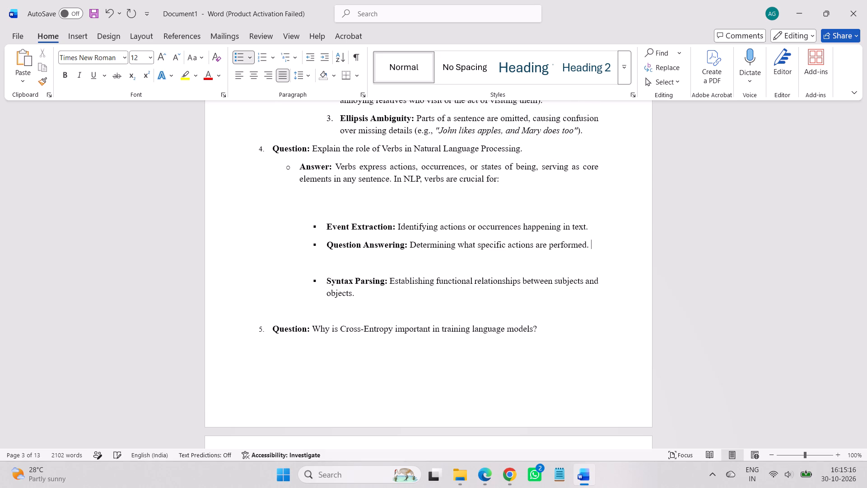
key("Down")
key("BackSpace")
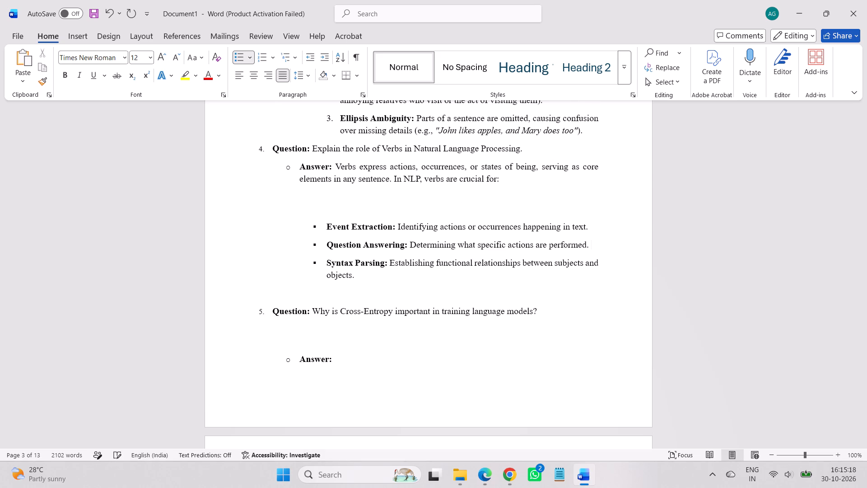
left_click(365, 210)
key("BackSpace")
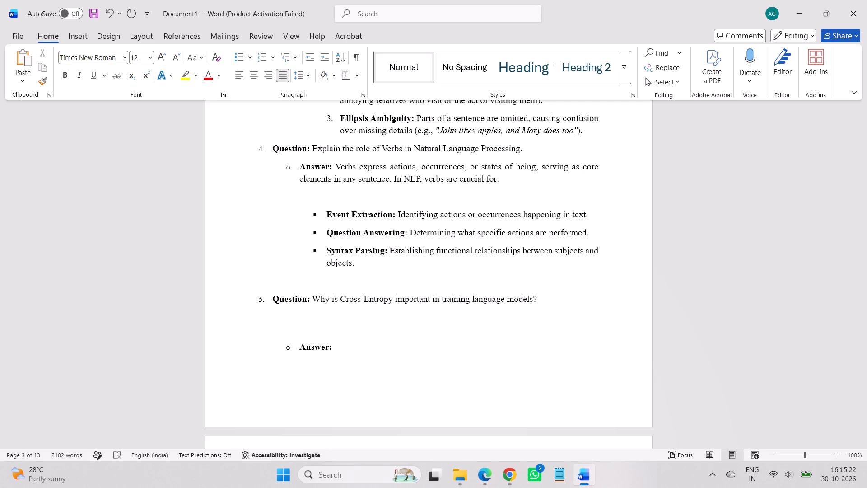
Insert four blank lines after the Syntax Parsing point to push question 5 onto the next page.
left_click(372, 271)
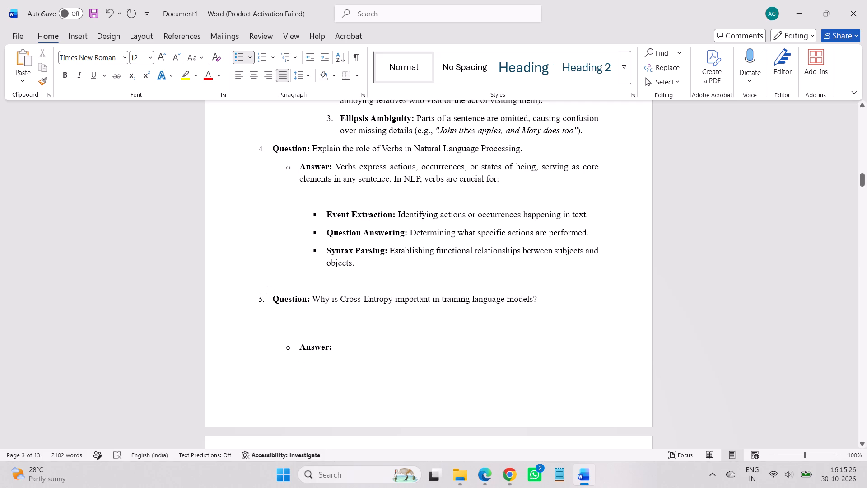
left_click(266, 289)
key("Return")
key("Return")
key("Return")
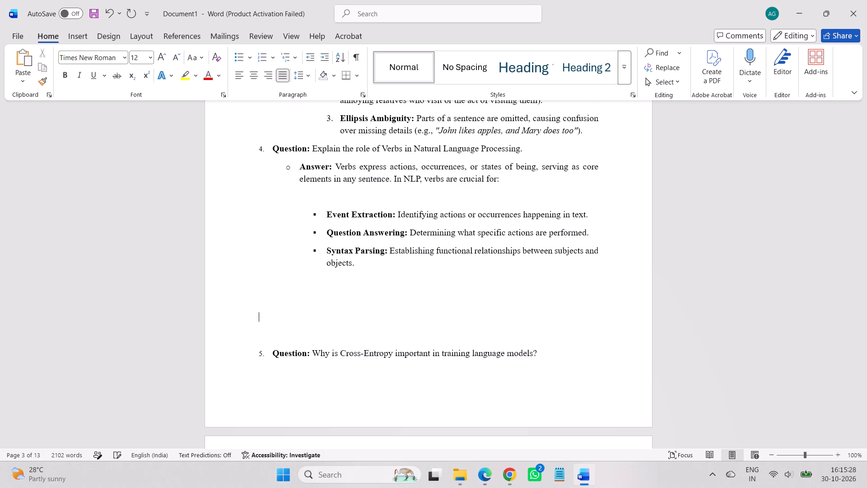
key("Return")
Remove the blank lines between question 5 on Cross-Entropy and its Answer label.
scroll(266, 289, "down", 3)
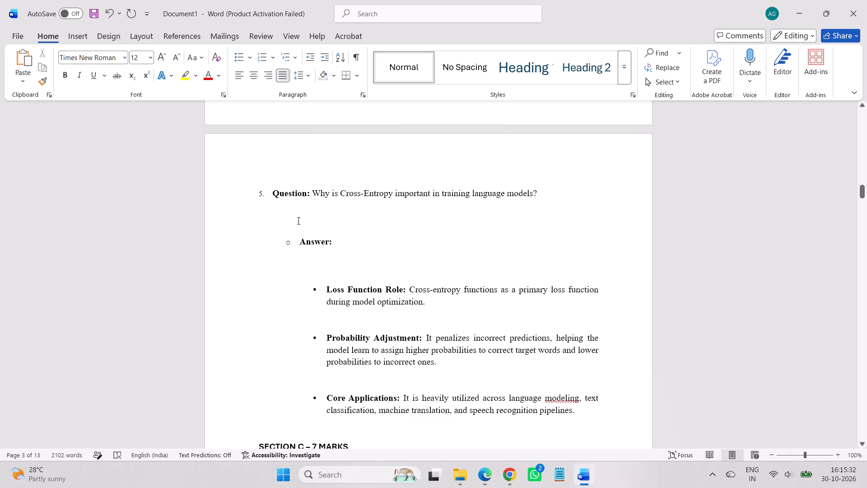
left_click(258, 212)
key("BackSpace")
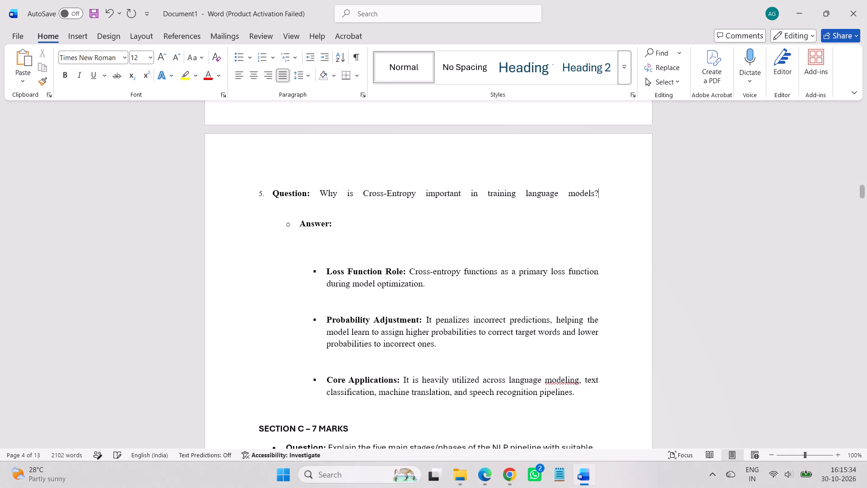
key("Down")
key("BackSpace")
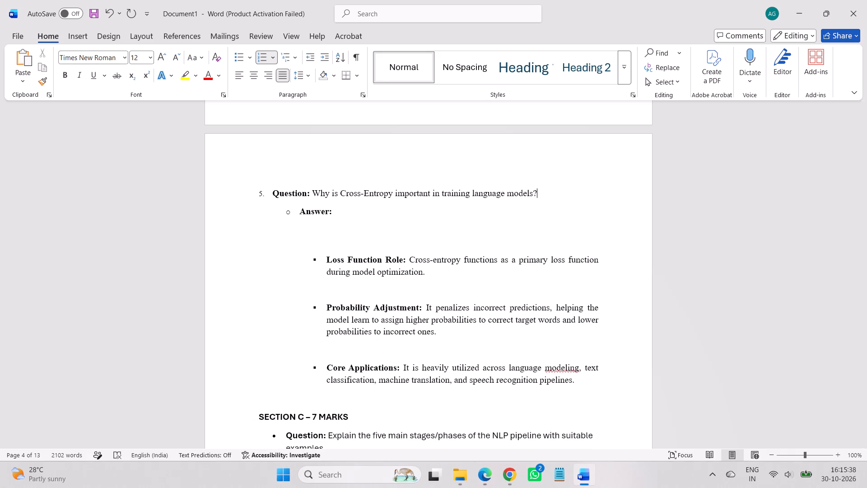
Remove the blank lines below question 5's Answer label and between its Loss Function Role, Probability Adjustment and Core Applications points.
left_click(285, 246)
key("BackSpace")
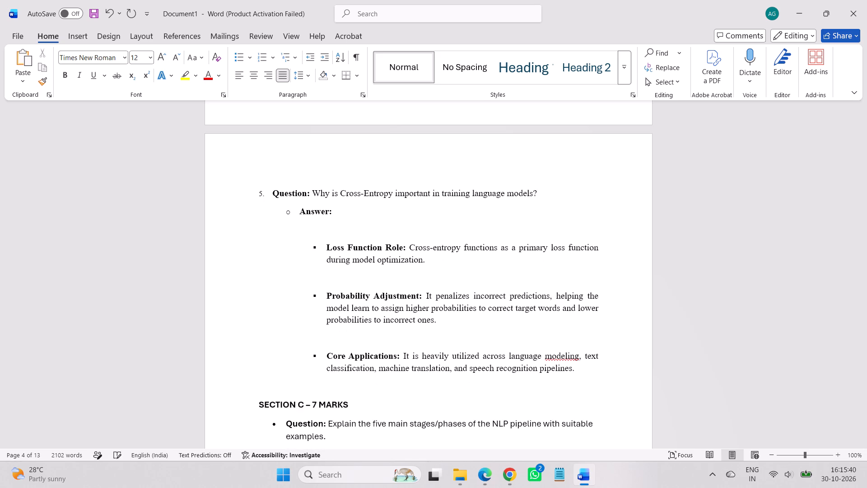
key("BackSpace")
key("Down")
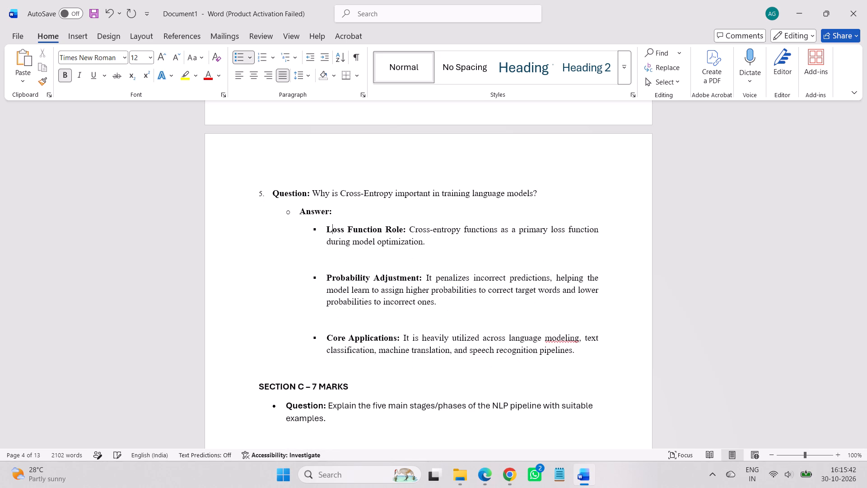
key("Down")
key("Down")
key("BackSpace")
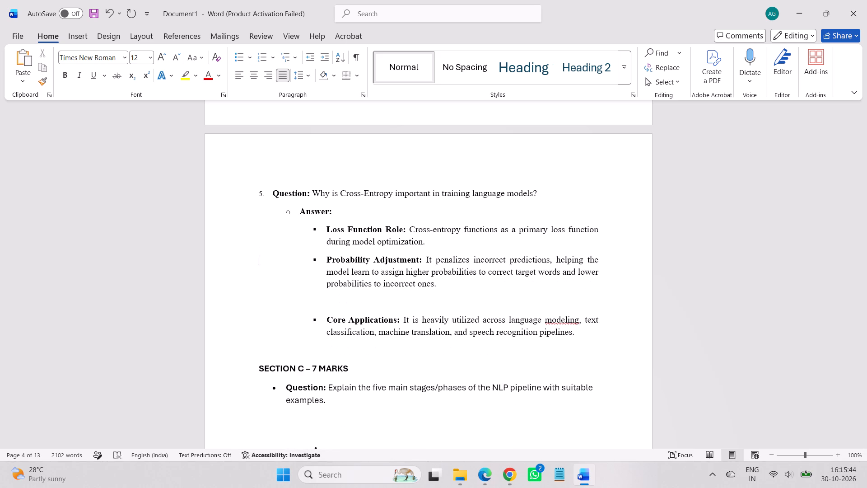
key("Down")
key("Down")
key("Down")
key("Down")
key("BackSpace")
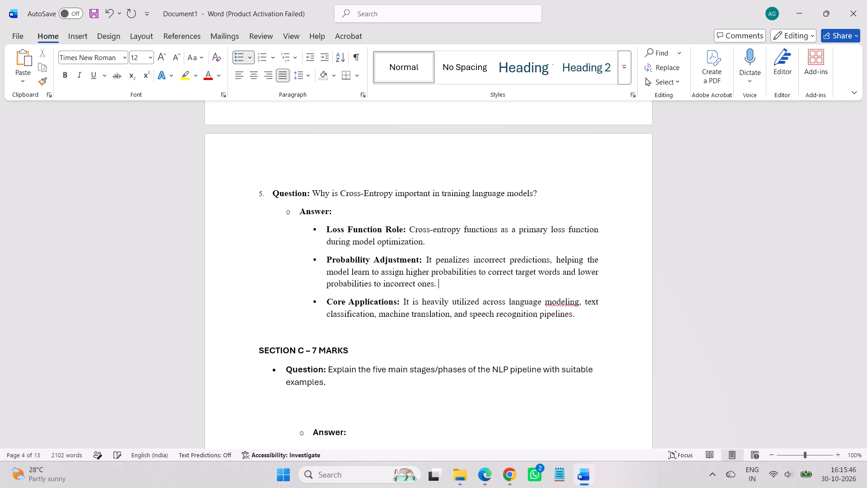
Set the line spacing to 1.5 for all of SECTION B, from its heading through the Core Applications point.
key("Down")
key("Down")
key("Down")
scroll(285, 246, "down", 2)
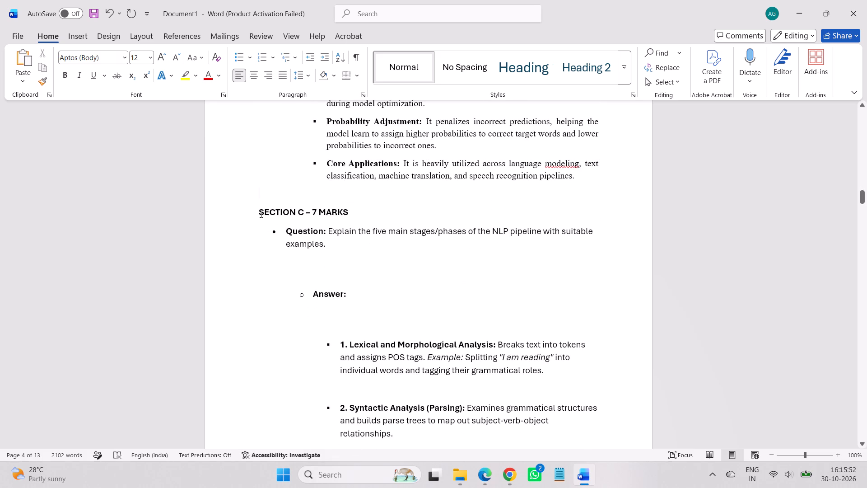
left_click(578, 178)
left_click_drag(578, 178, 422, 90)
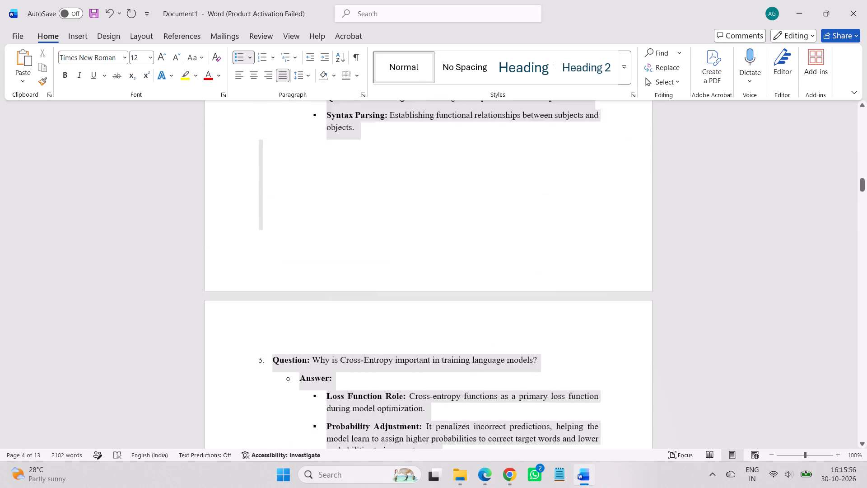
left_click_drag(422, 90, 416, 86)
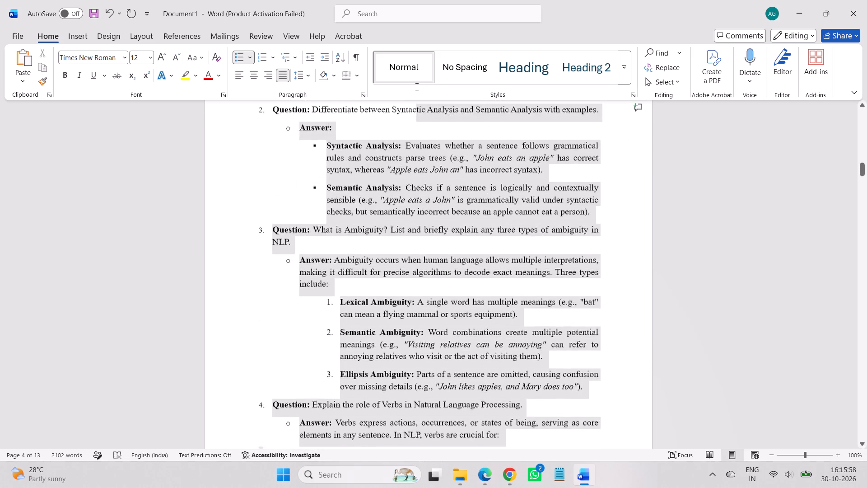
left_click_drag(416, 86, 343, 257)
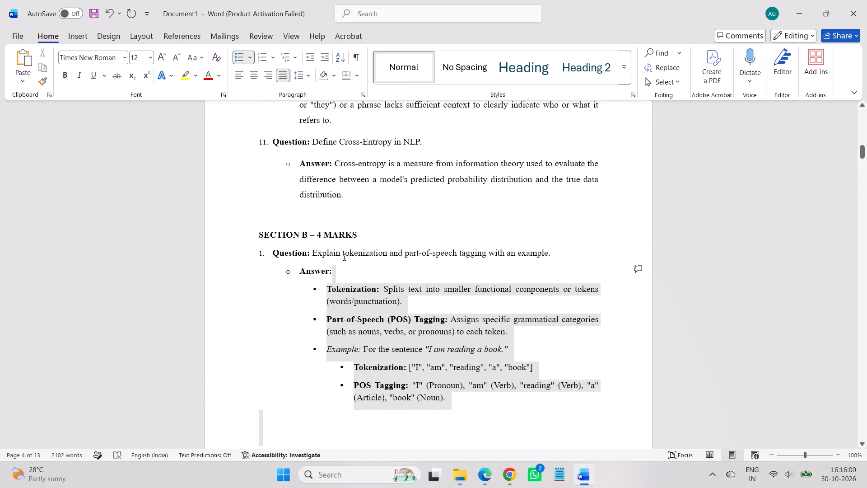
left_click_drag(343, 257, 252, 239)
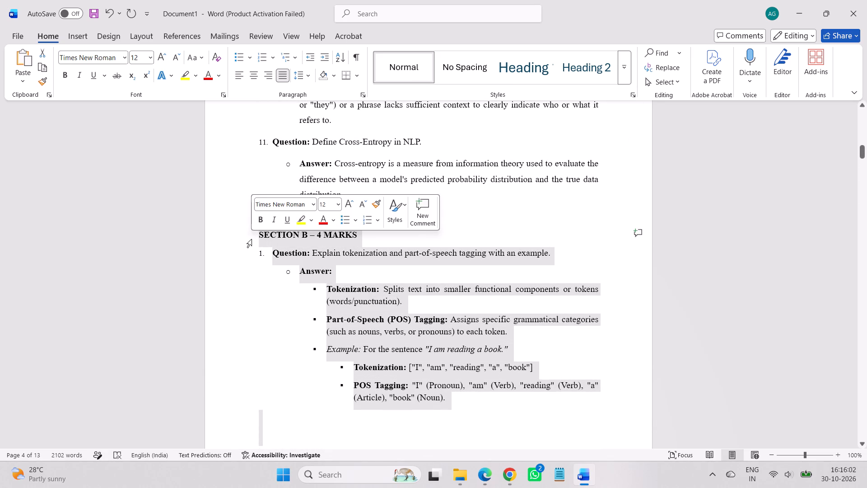
left_click(311, 75)
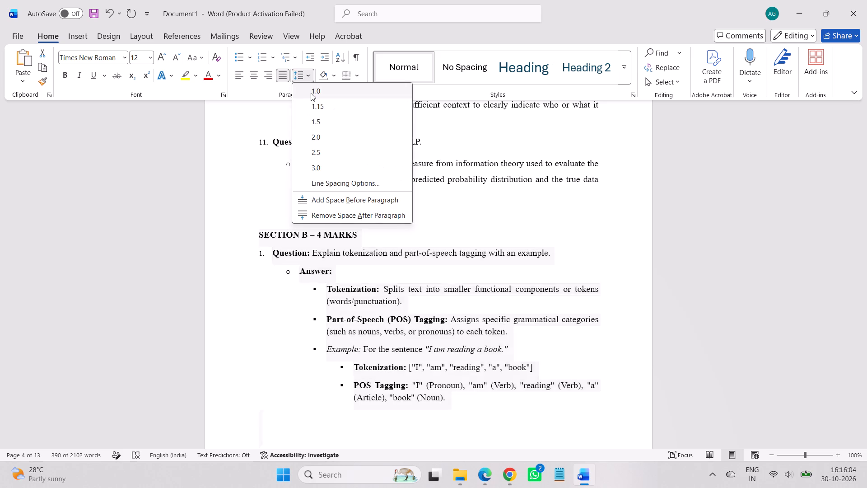
left_click(316, 119)
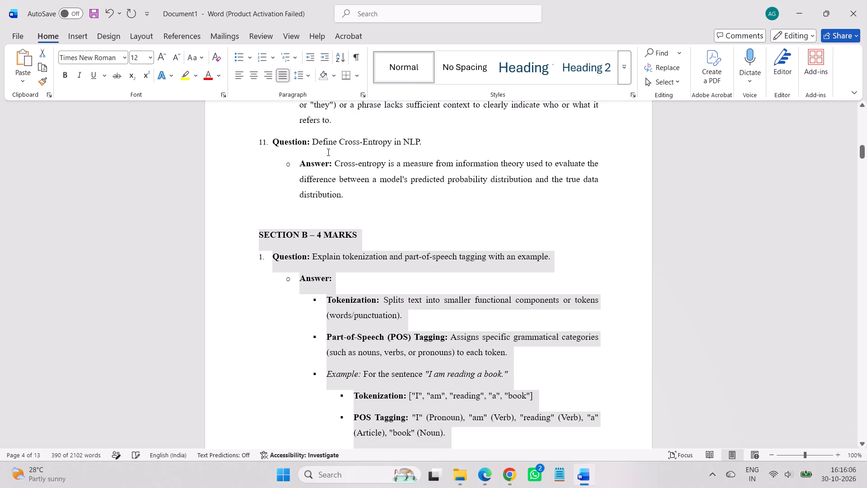
Remove two blank lines between question 1's POS Tagging point and question 2 in SECTION B.
left_click(380, 229)
scroll(380, 229, "down", 3)
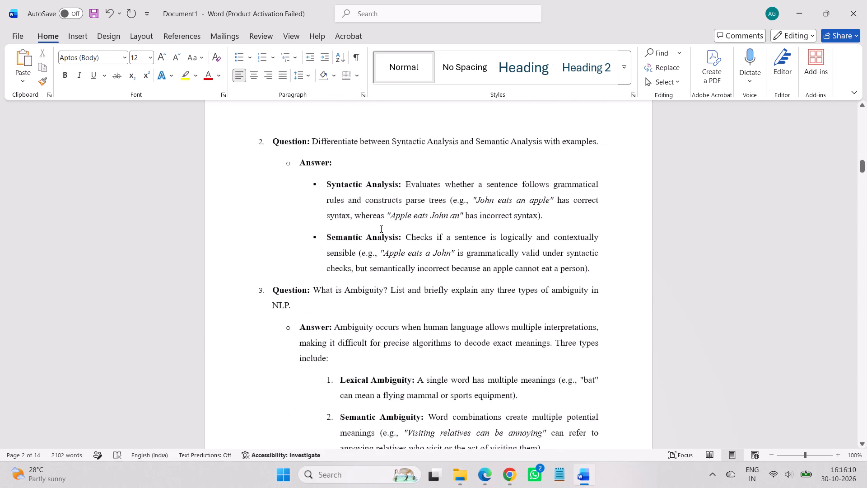
scroll(380, 229, "up", 1)
left_click(336, 134)
scroll(336, 134, "up", 2)
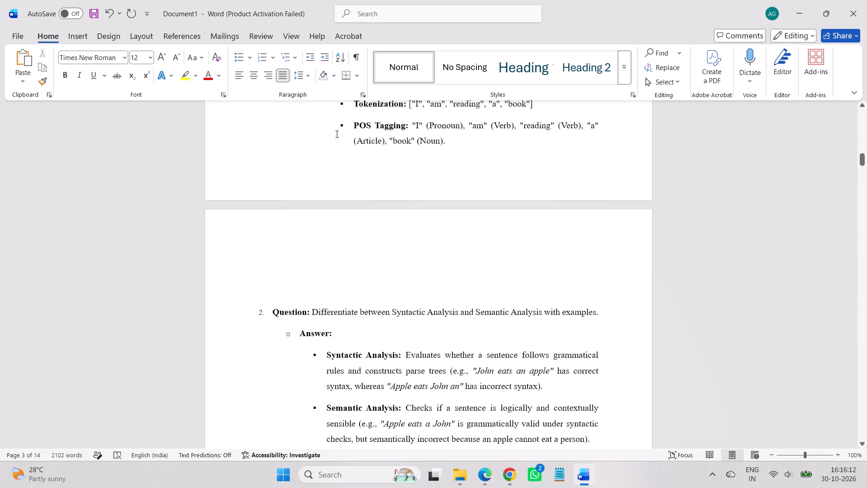
key("BackSpace")
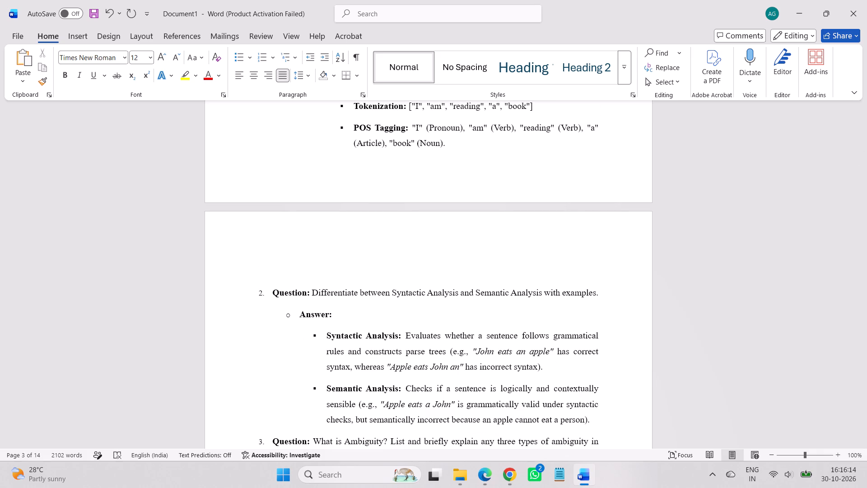
key("BackSpace")
Remove the blank lines between question 4's Syntax Parsing point and question 5 on Cross-Entropy in SECTION B.
scroll(336, 134, "down", 2)
scroll(334, 214, "down", 1)
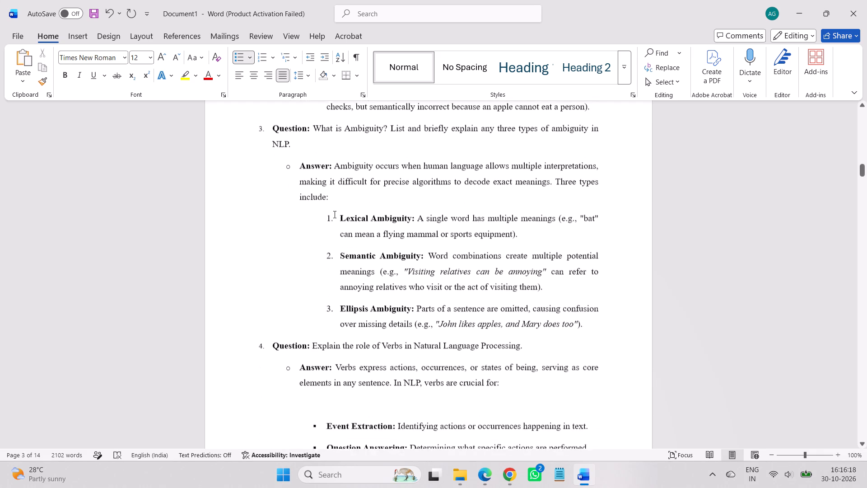
scroll(334, 214, "down", 3)
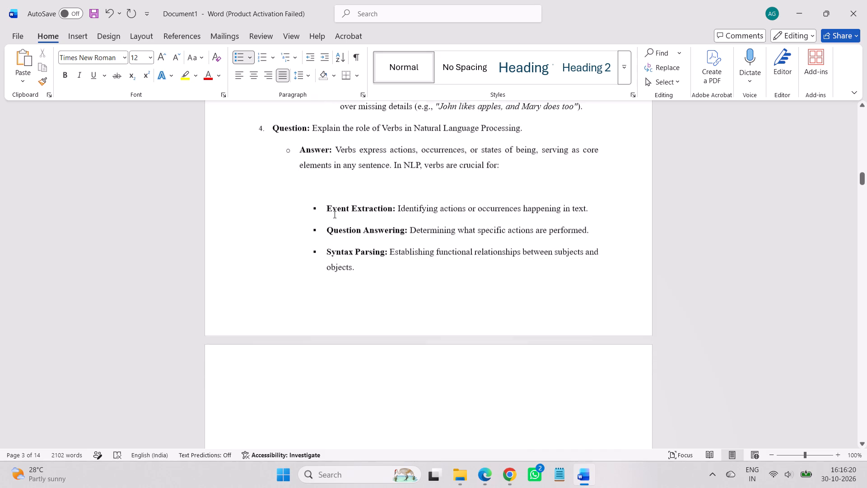
scroll(334, 214, "down", 1)
scroll(334, 293, "down", 2)
left_click(325, 257)
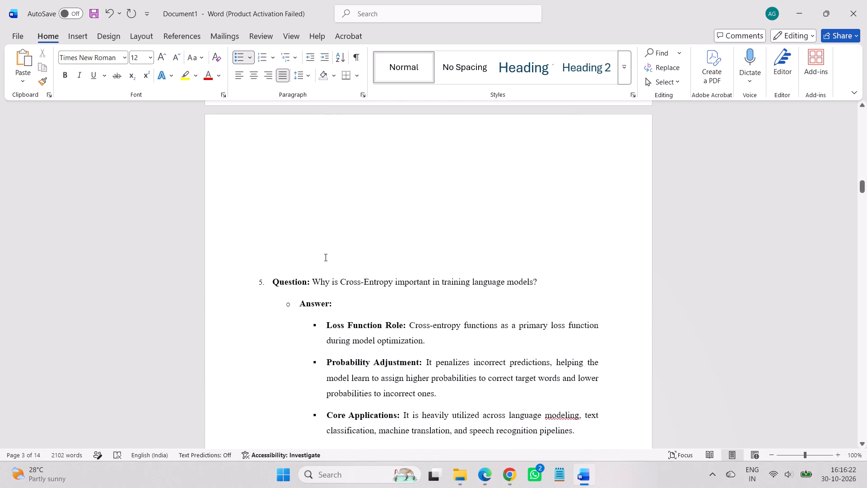
key("BackSpace")
key("BackSpace")
key("BackSpace")
key("BackSpace")
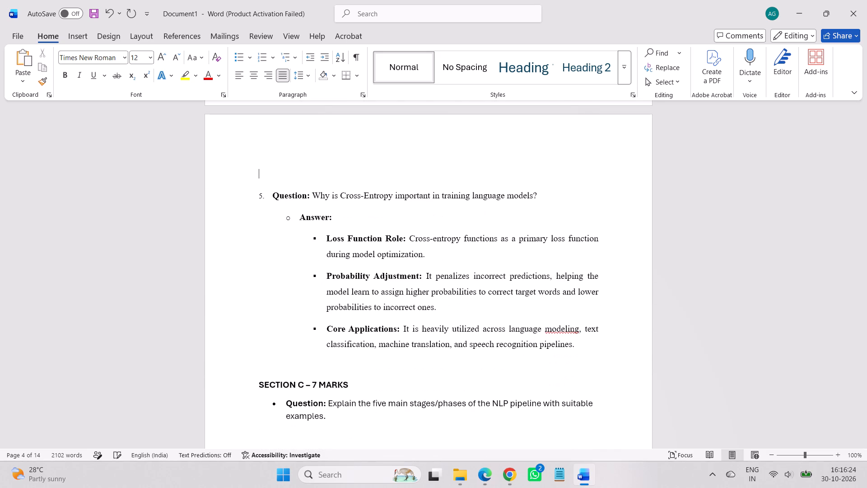
key("BackSpace")
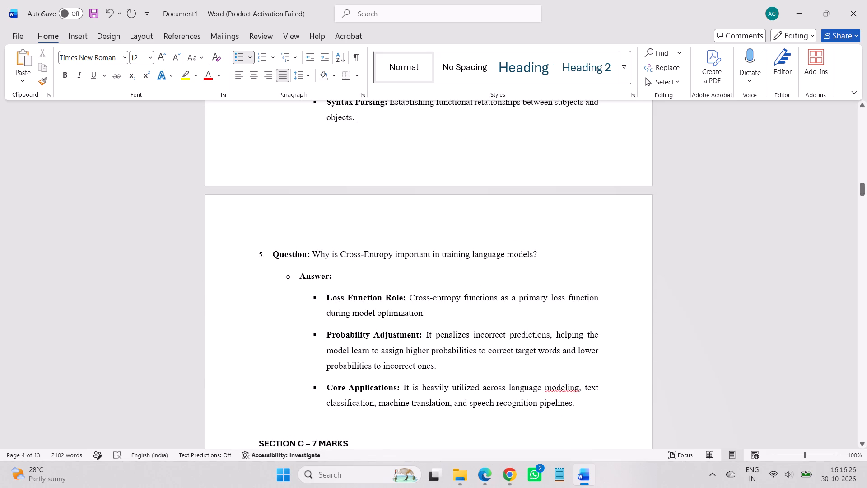
Set the font to Times New Roman for everything from the SECTION C heading through the final Cross-Entropy definition.
scroll(328, 370, "down", 2)
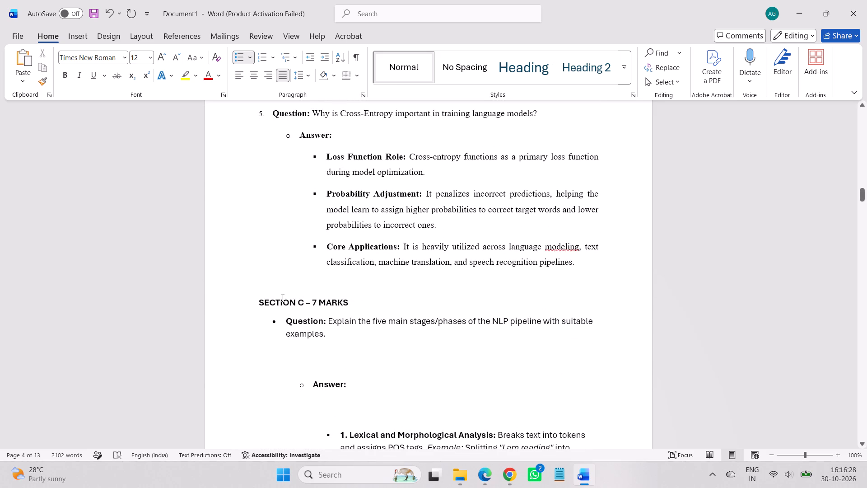
left_click_drag(259, 302, 386, 418)
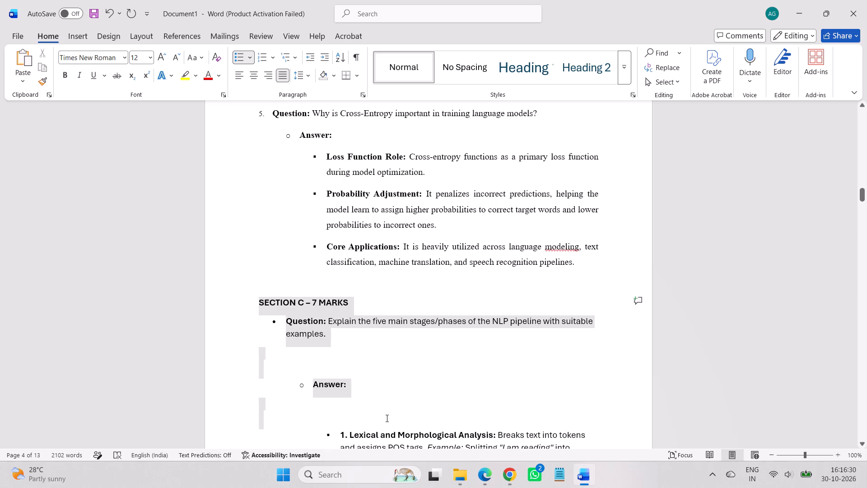
left_click_drag(386, 418, 408, 469)
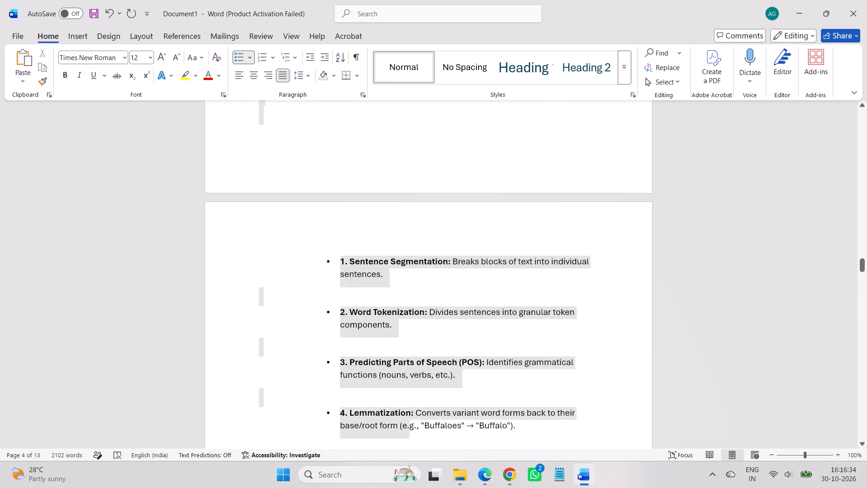
left_click_drag(408, 469, 449, 478)
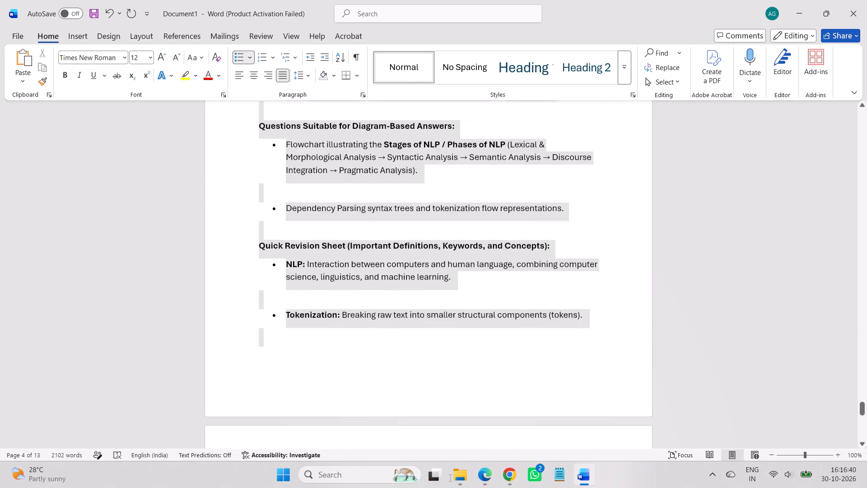
left_click_drag(449, 478, 485, 225)
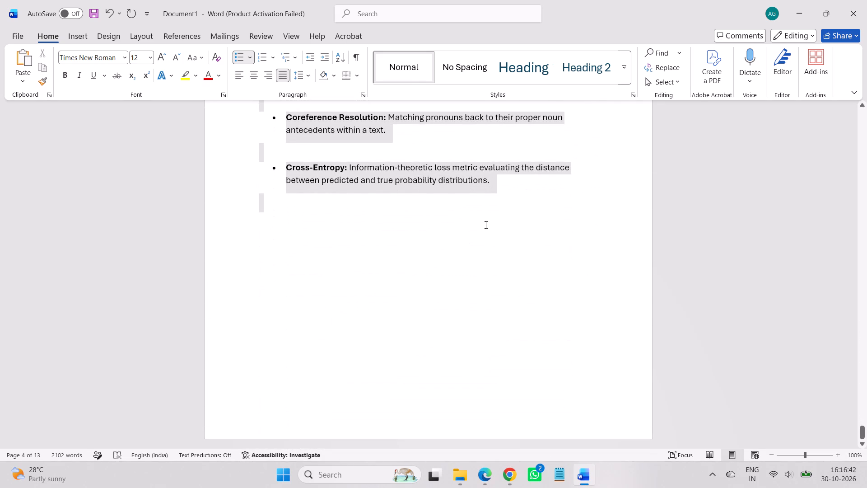
left_click_drag(485, 225, 506, 184)
left_click(96, 61)
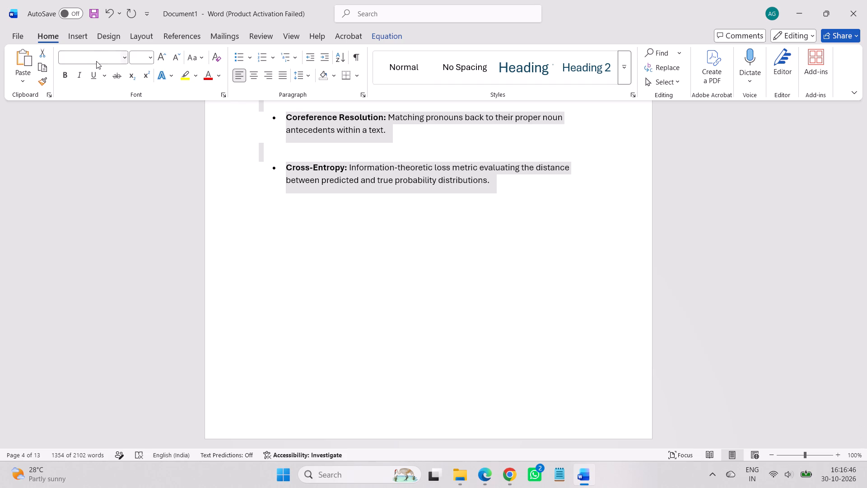
key("t")
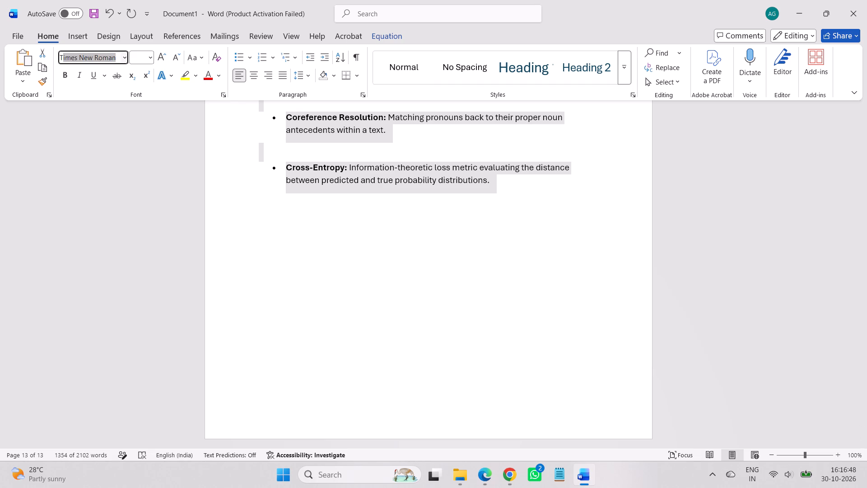
key("Return")
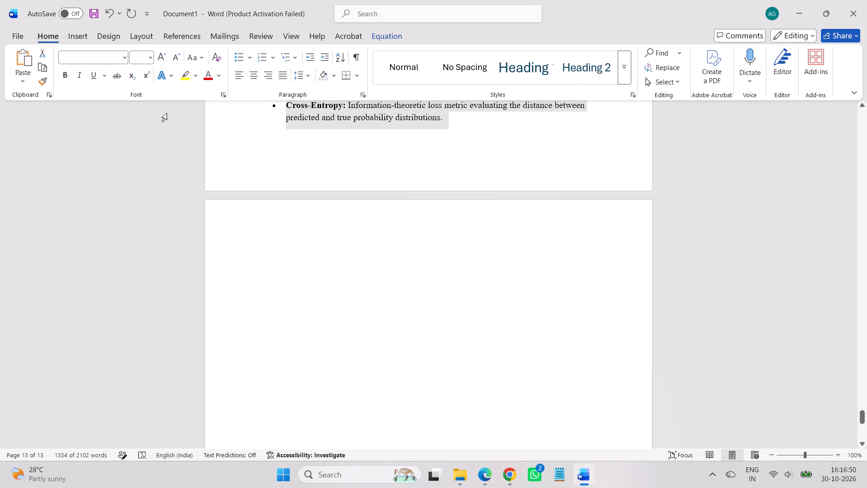
Justify the selected text from SECTION C to the end of the document.
scroll(233, 141, "up", 1)
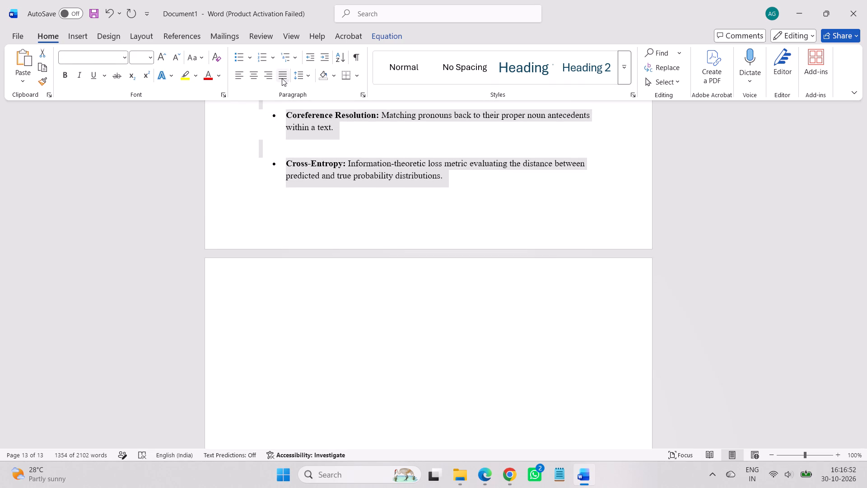
left_click(282, 78)
Convert the bulleted questions in SECTION C into a numbered list, starting with the NLP pipeline question as 1.
scroll(320, 202, "up", 1)
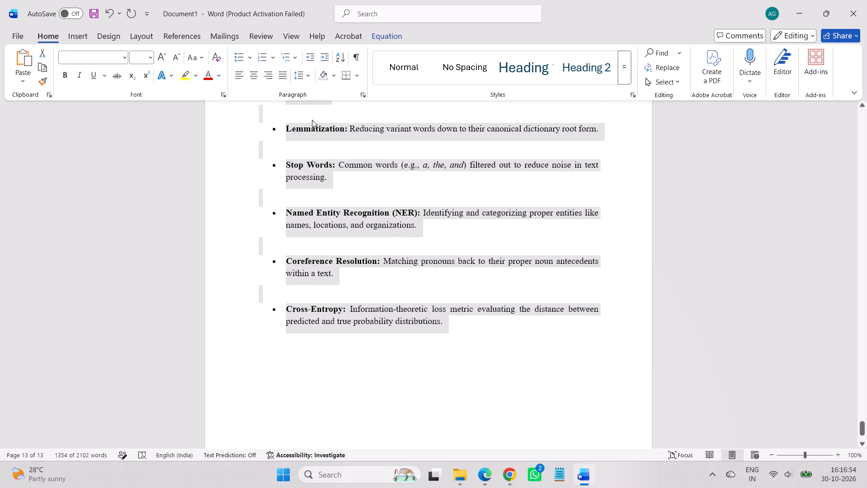
scroll(315, 133, "up", 3)
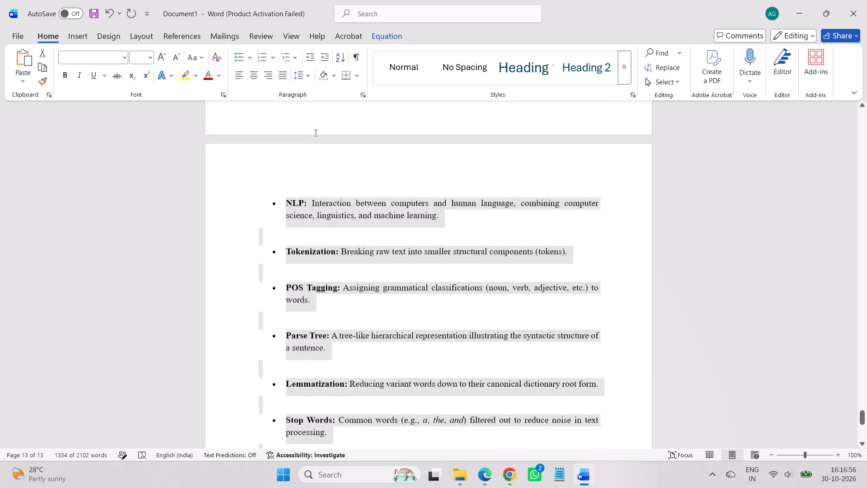
scroll(315, 133, "up", 4)
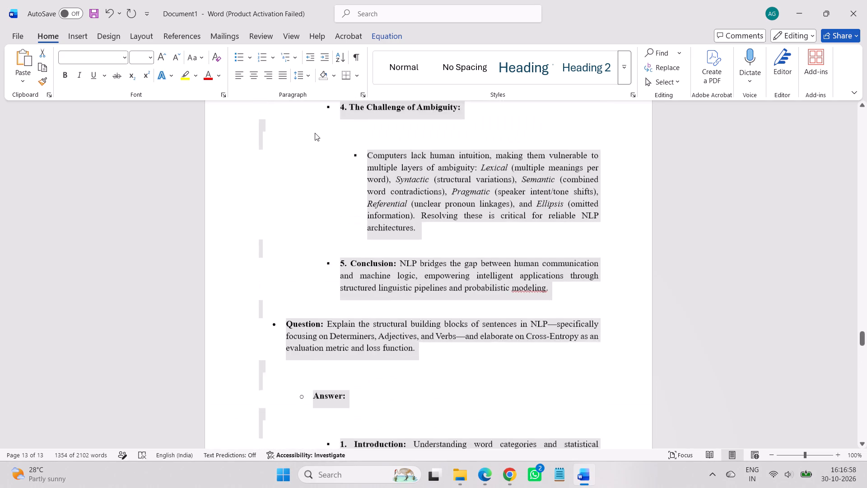
scroll(315, 133, "up", 4)
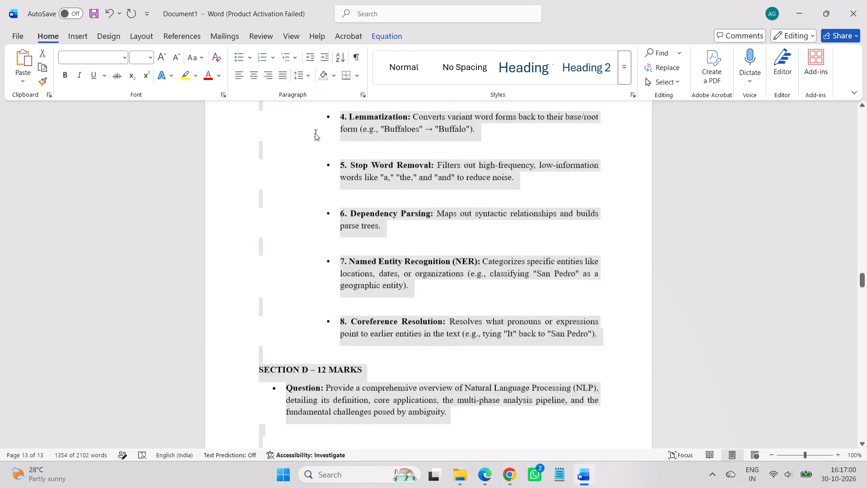
scroll(315, 133, "up", 4)
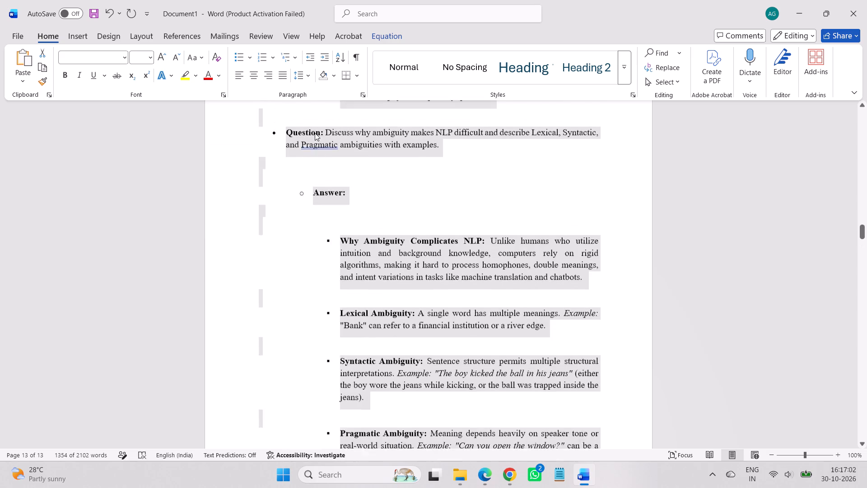
scroll(315, 133, "up", 5)
scroll(315, 133, "down", 3)
scroll(315, 133, "up", 2)
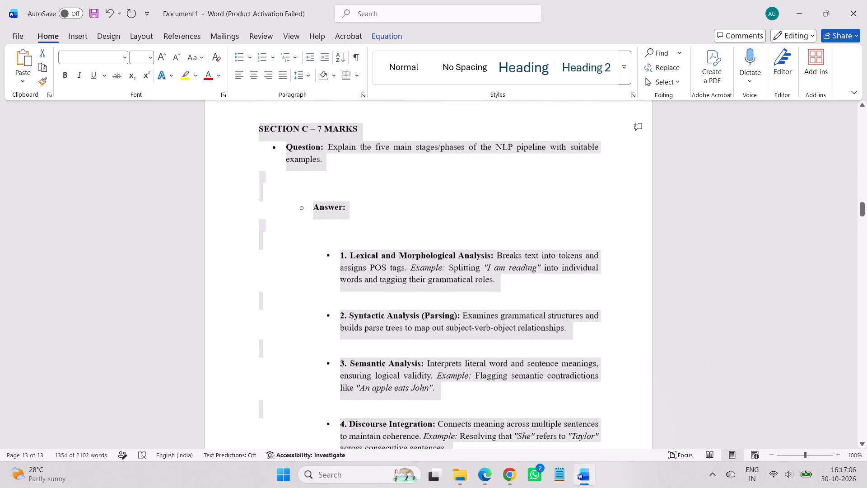
scroll(315, 133, "up", 1)
left_click(356, 206)
triple_click(332, 199)
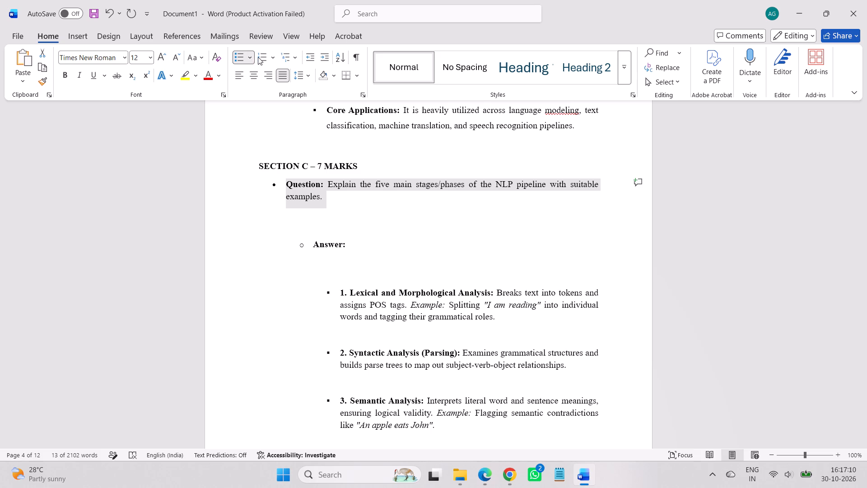
left_click(261, 56)
Remove the blank lines above and below the Answer label of question 1 in SECTION C.
left_click(329, 217)
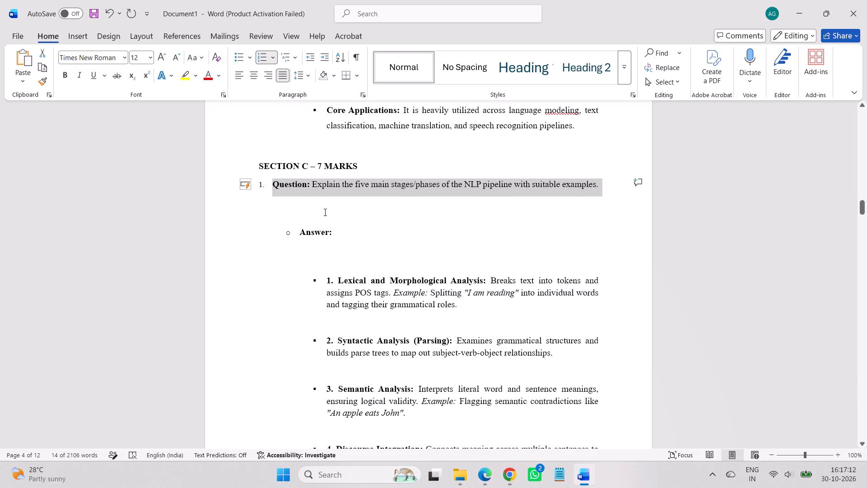
key("Down")
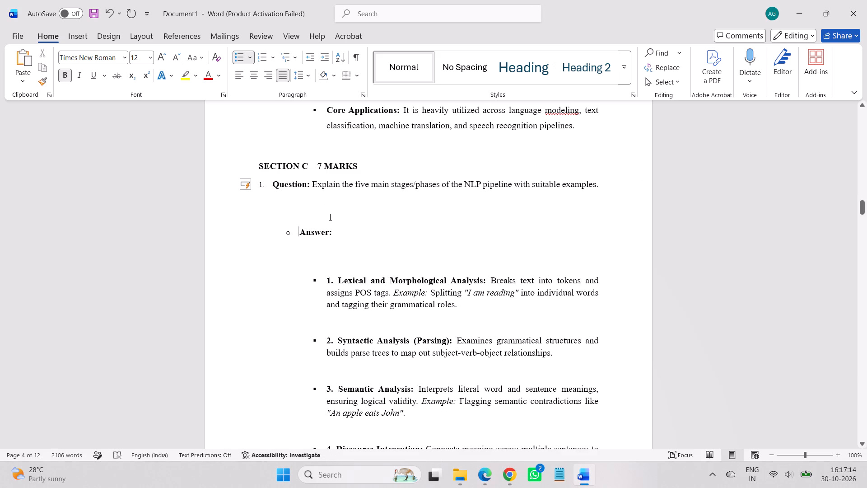
key("Up")
key("BackSpace")
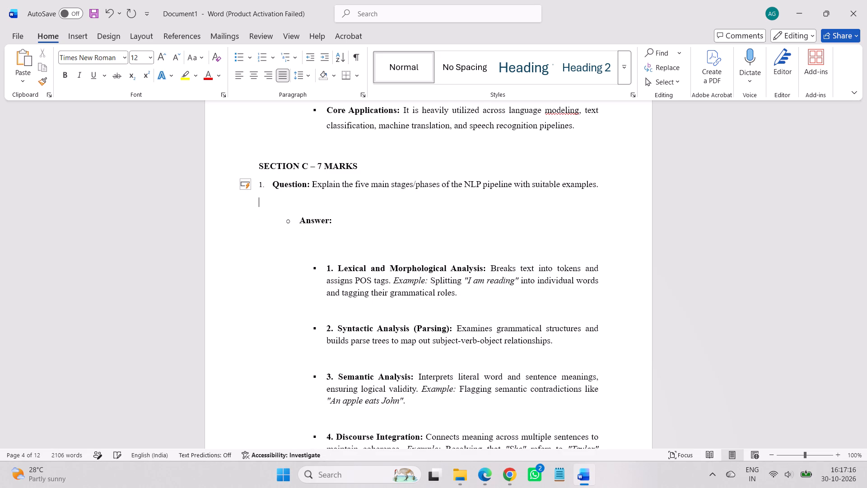
key("BackSpace")
key("Down")
key("Down")
key("Down")
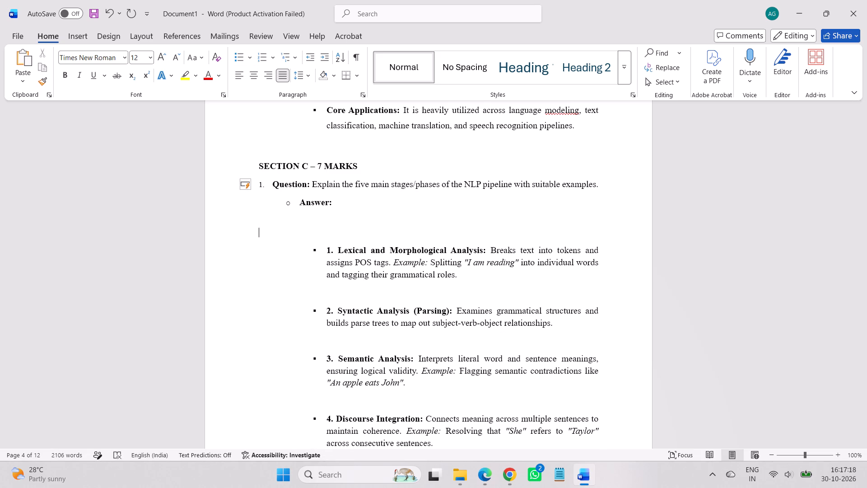
key("BackSpace")
key("BackSpace")
Remove the blank lines between the Lexical and Morphological Analysis, Syntactic Analysis and Semantic Analysis points of question 1.
key("Down")
key("Down")
key("Down")
key("Down")
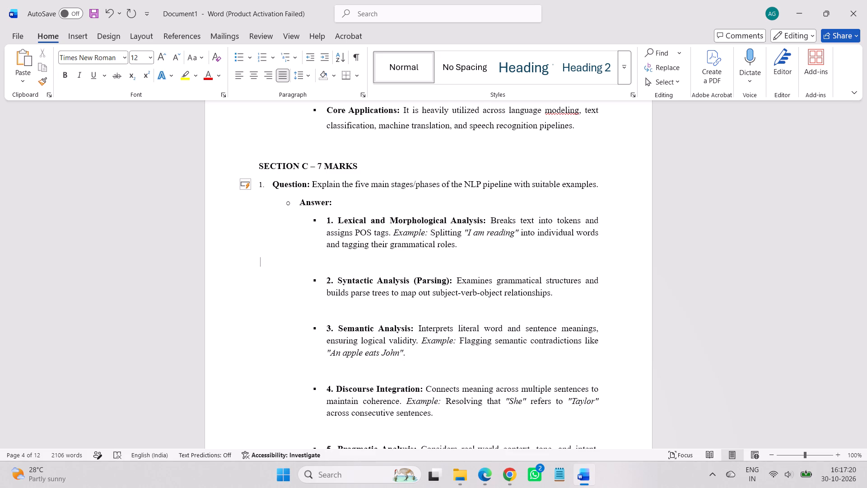
key("BackSpace")
key("Down")
key("Down")
key("Down")
key("Down")
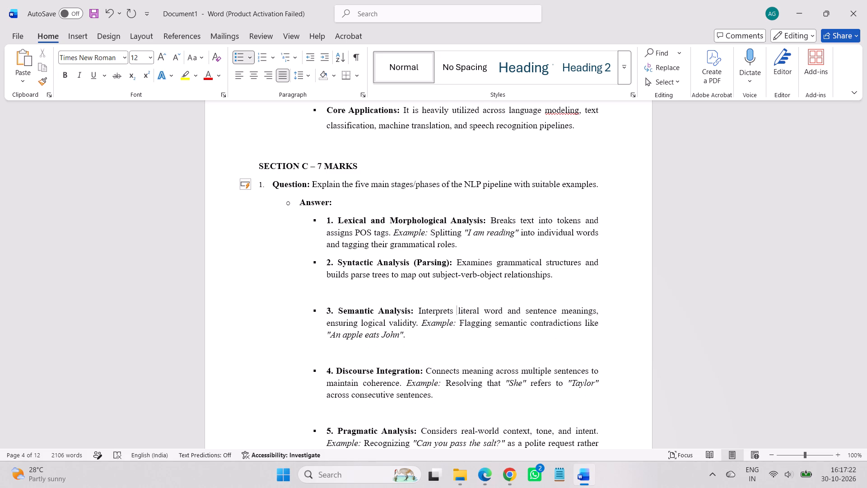
key("Up")
key("BackSpace")
Remove the blank lines between the Semantic Analysis, Discourse Integration and Pragmatic Analysis points of question 1.
key("Down")
key("Down")
key("Down")
key("Down")
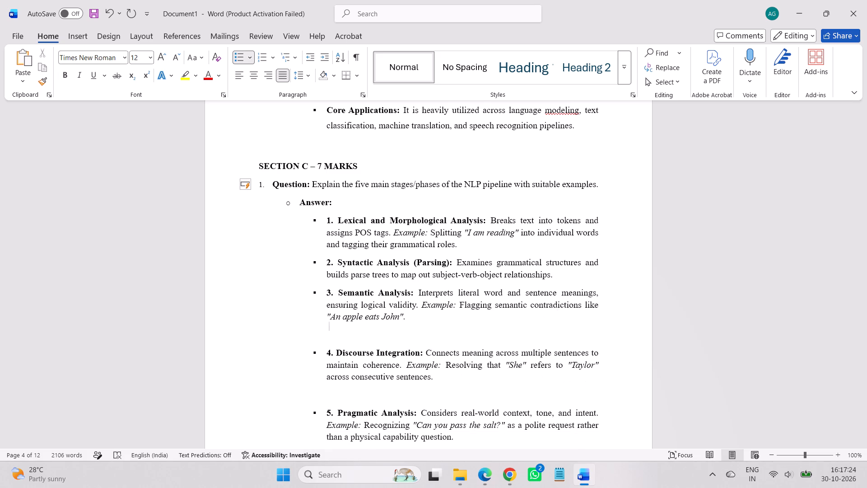
key("BackSpace")
key("Down")
key("Down")
key("Down")
key("Down")
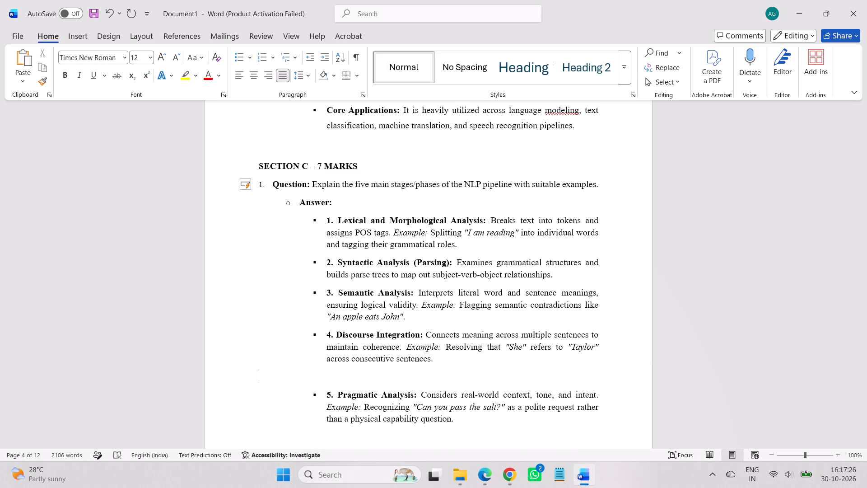
key("BackSpace")
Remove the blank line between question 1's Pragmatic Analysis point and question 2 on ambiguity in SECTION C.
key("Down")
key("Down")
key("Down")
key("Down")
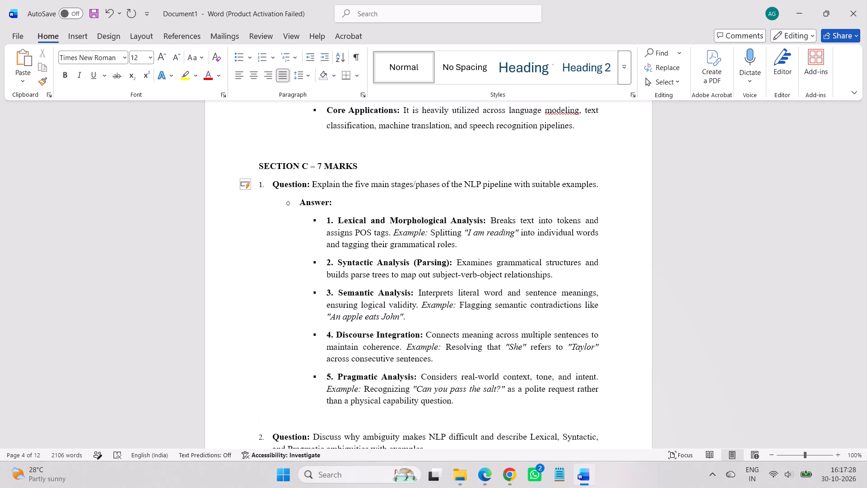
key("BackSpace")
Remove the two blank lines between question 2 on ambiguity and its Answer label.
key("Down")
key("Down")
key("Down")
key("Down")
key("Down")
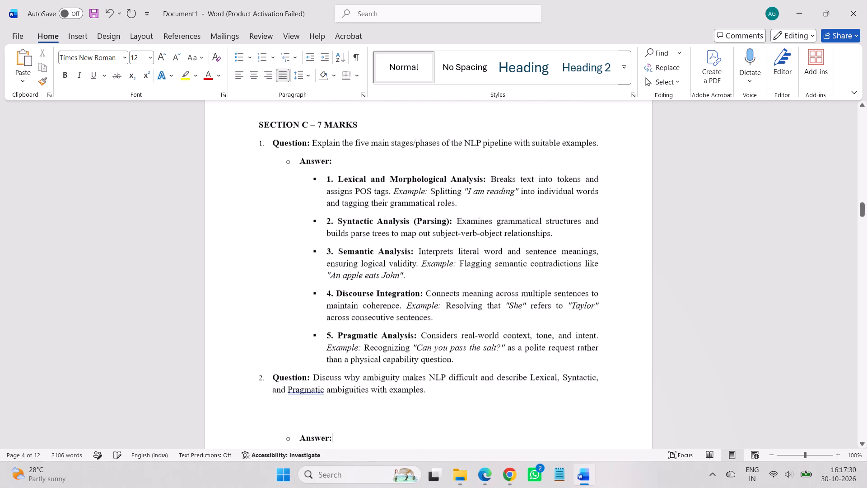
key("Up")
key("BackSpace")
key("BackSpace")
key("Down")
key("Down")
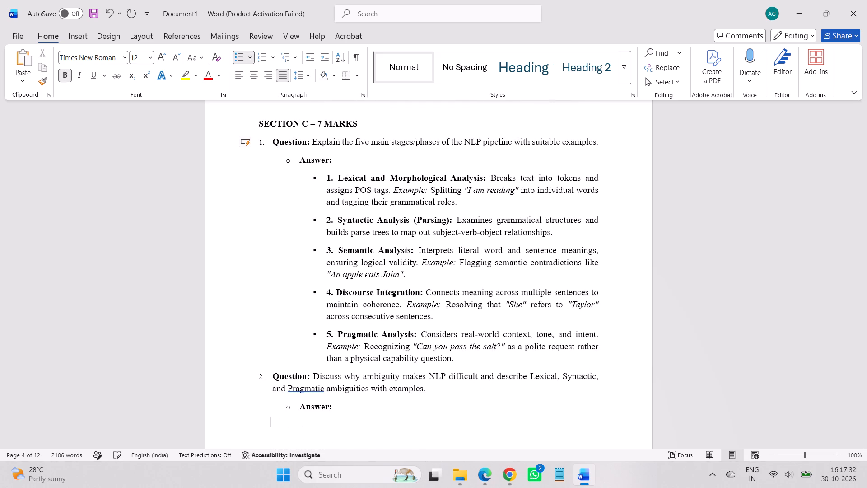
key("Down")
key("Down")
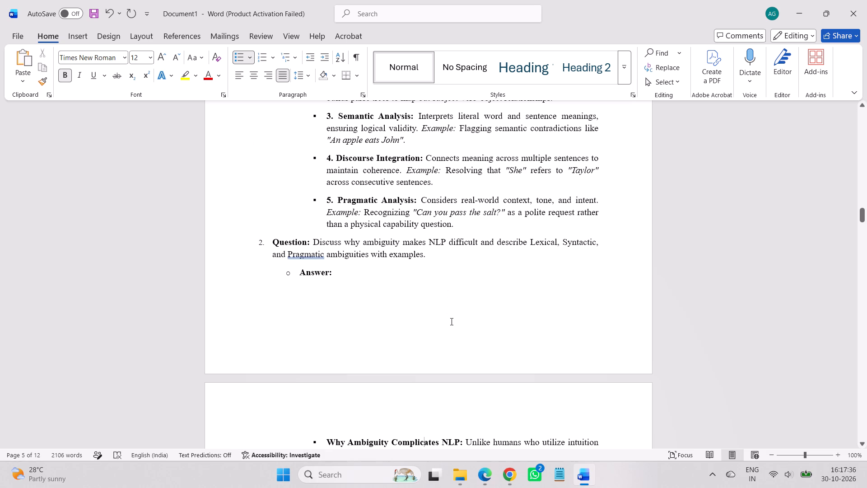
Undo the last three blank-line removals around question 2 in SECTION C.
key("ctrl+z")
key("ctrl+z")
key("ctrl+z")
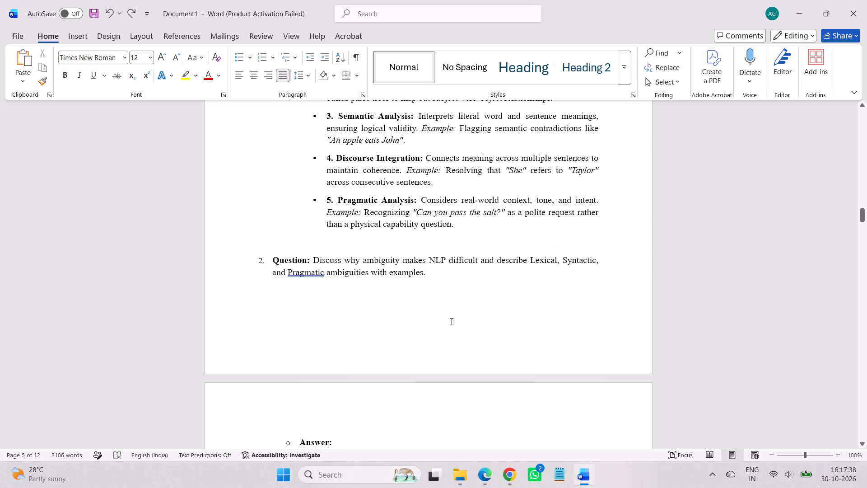
Insert three blank lines above question 2 in SECTION C to start it on the next page.
key("Return")
key("Return")
key("Return")
scroll(451, 321, "down", 2)
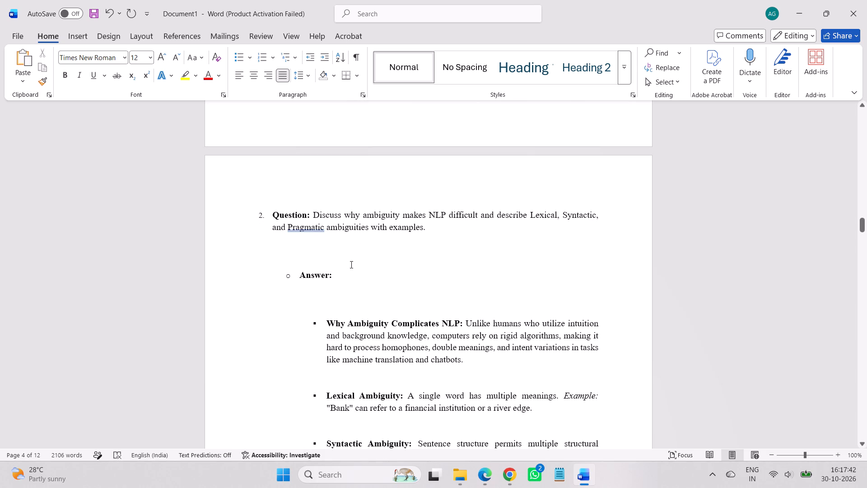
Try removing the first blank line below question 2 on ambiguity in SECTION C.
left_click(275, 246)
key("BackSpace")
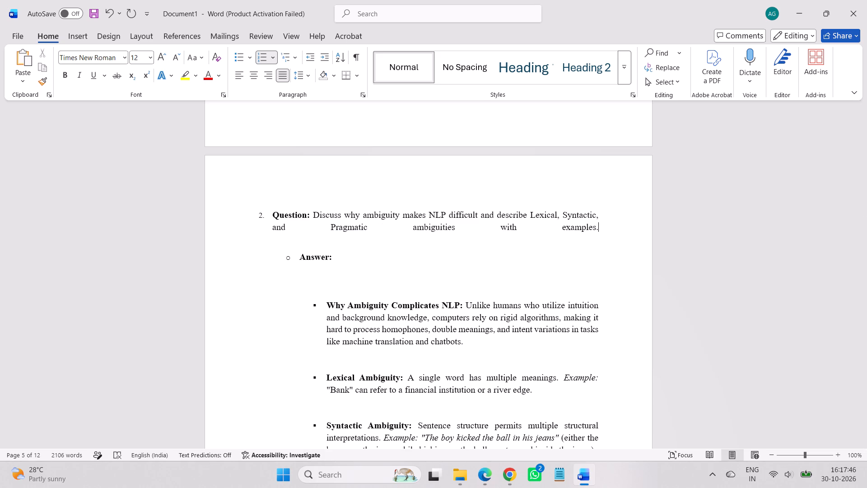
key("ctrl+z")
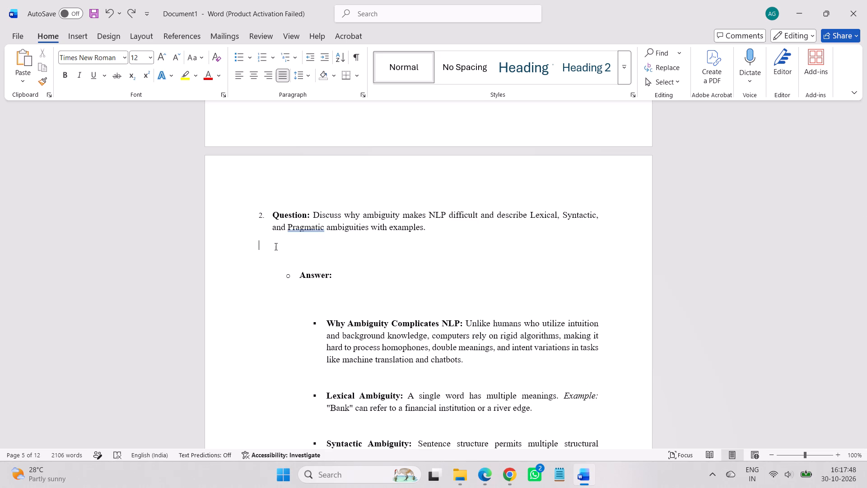
Remove one blank line above question 2's Answer label and the two blank lines below it.
key("Down")
key("BackSpace")
key("Down")
key("Down")
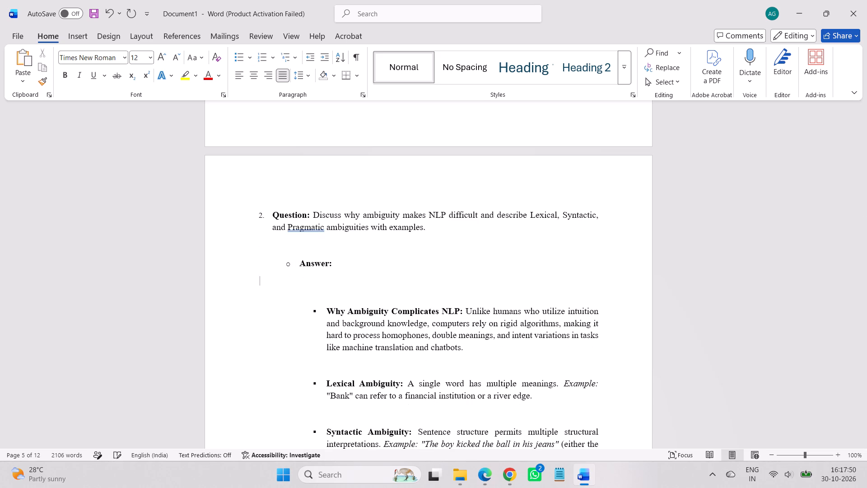
key("Down")
key("BackSpace")
key("BackSpace")
Remove the blank lines between question 2's four answer points, from Why Ambiguity Complicates NLP through Pragmatic Ambiguity.
key("Down")
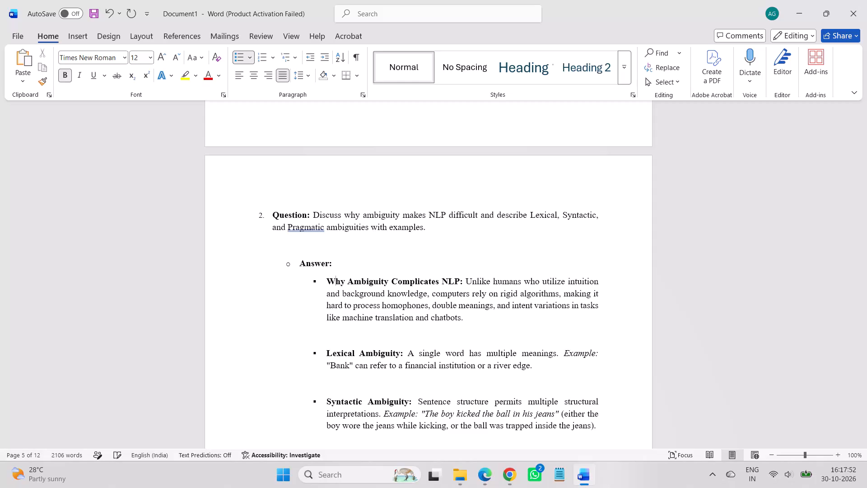
key("Down")
key("Down")
key("Down")
key("Down")
key("BackSpace")
key("Down")
key("Down")
key("Down")
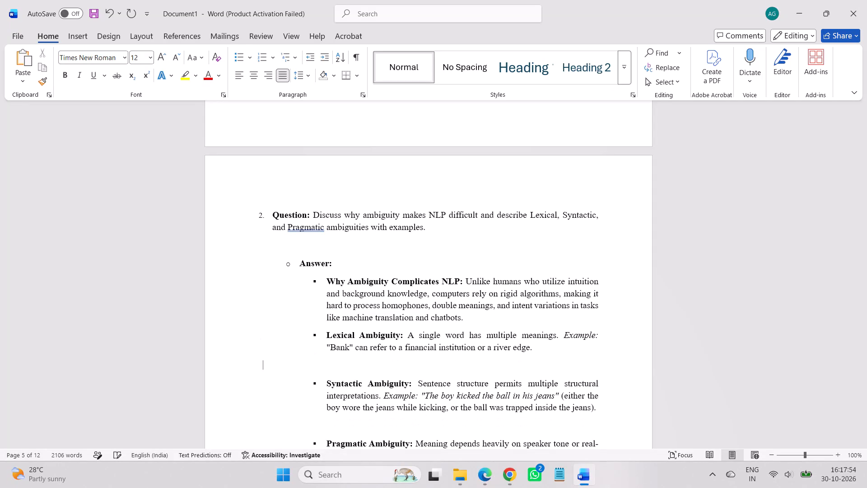
key("BackSpace")
key("Down")
key("Down")
key("Down")
key("Down")
key("BackSpace")
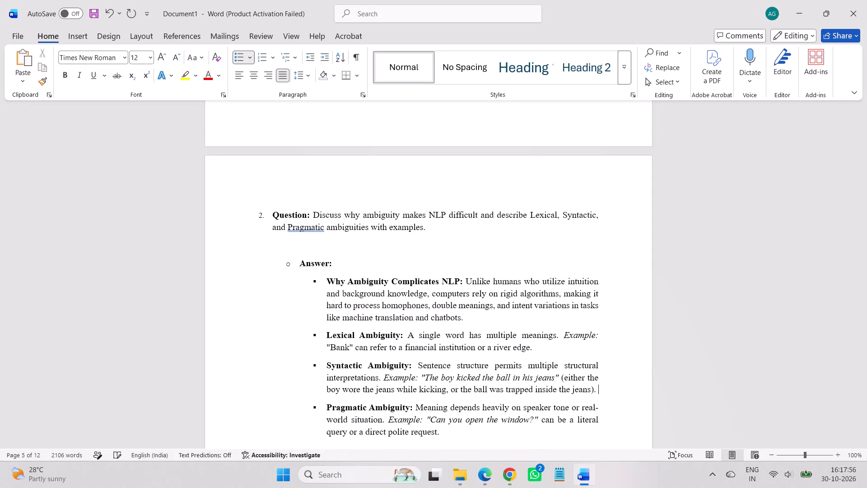
Remove the blank line between question 2's Pragmatic Ambiguity point and question 3 on nouns and pronouns.
key("Down")
key("Down")
key("Down")
key("Down")
key("Down")
key("Up")
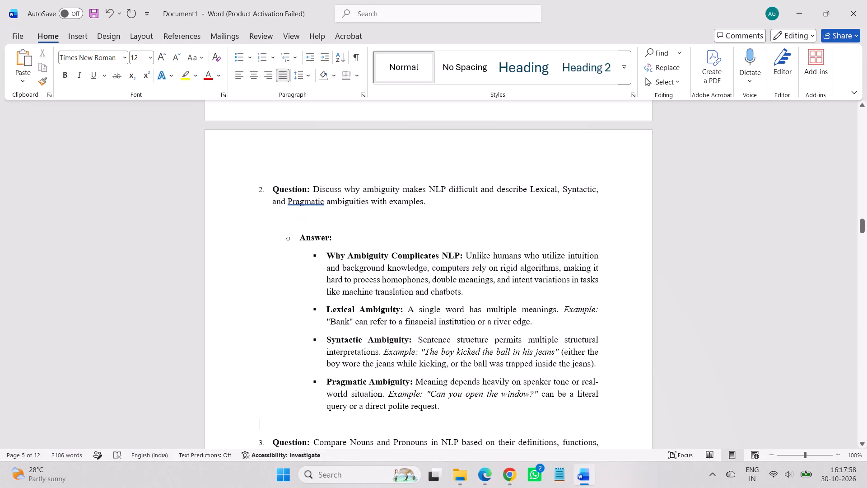
key("BackSpace")
Remove the two blank lines between question 3 and its Answer label.
key("Down")
key("Down")
key("Down")
key("Down")
key("Down")
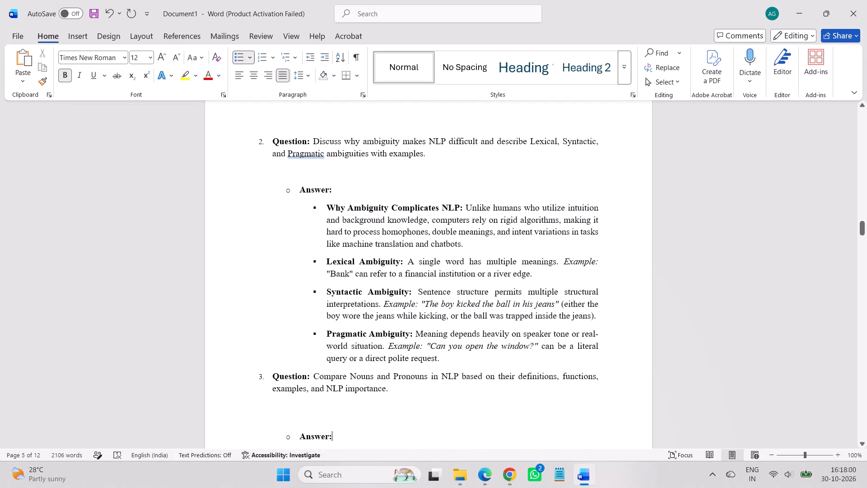
key("Up")
key("BackSpace")
key("BackSpace")
Remove the blank space between question 3's Answer label and the Nouns and Pronouns comparison table.
key("Down")
key("Down")
key("Down")
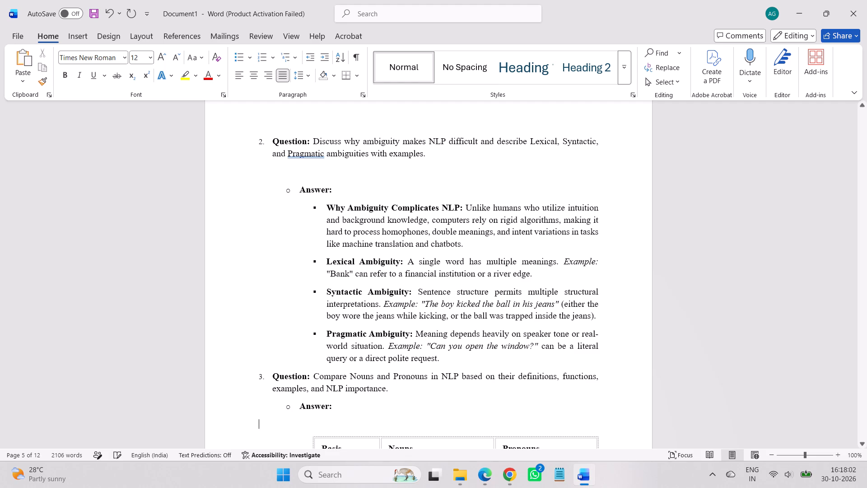
key("Up")
key("BackSpace")
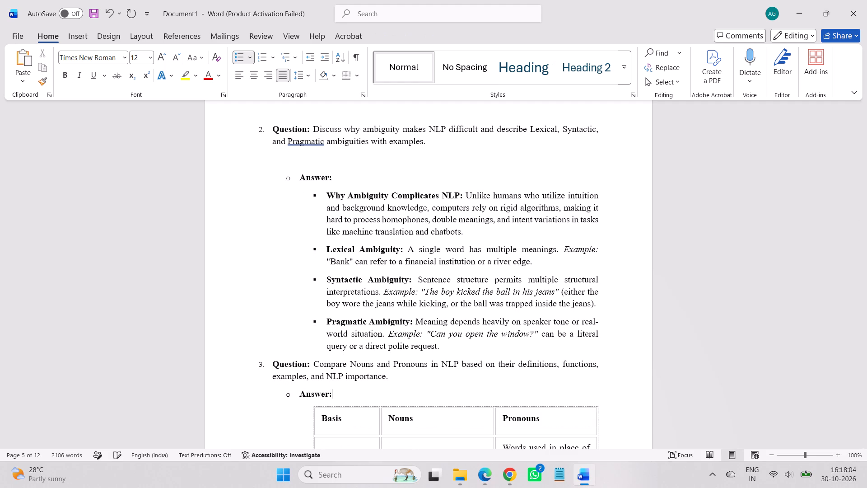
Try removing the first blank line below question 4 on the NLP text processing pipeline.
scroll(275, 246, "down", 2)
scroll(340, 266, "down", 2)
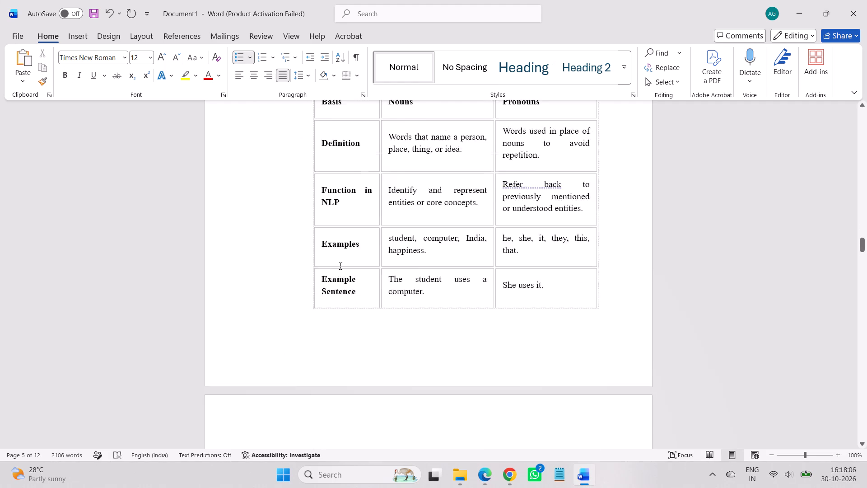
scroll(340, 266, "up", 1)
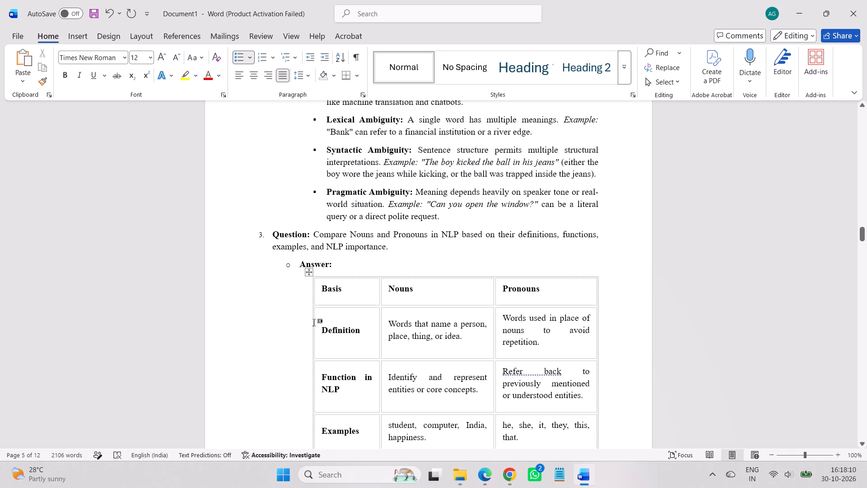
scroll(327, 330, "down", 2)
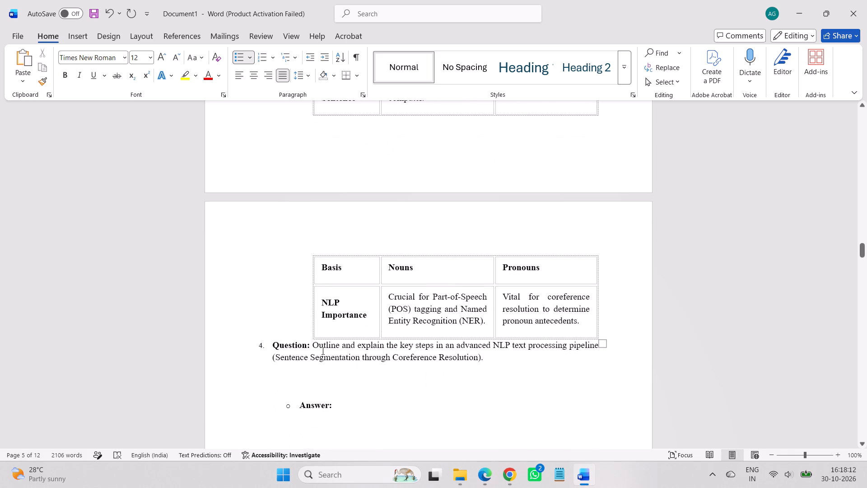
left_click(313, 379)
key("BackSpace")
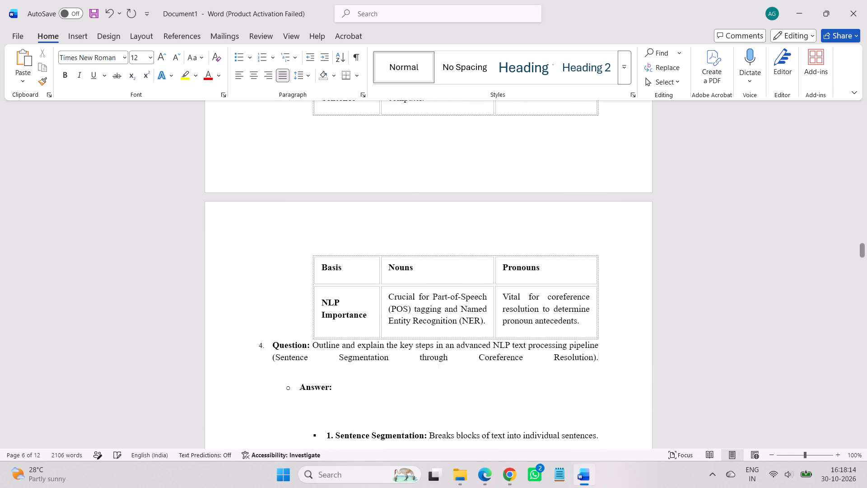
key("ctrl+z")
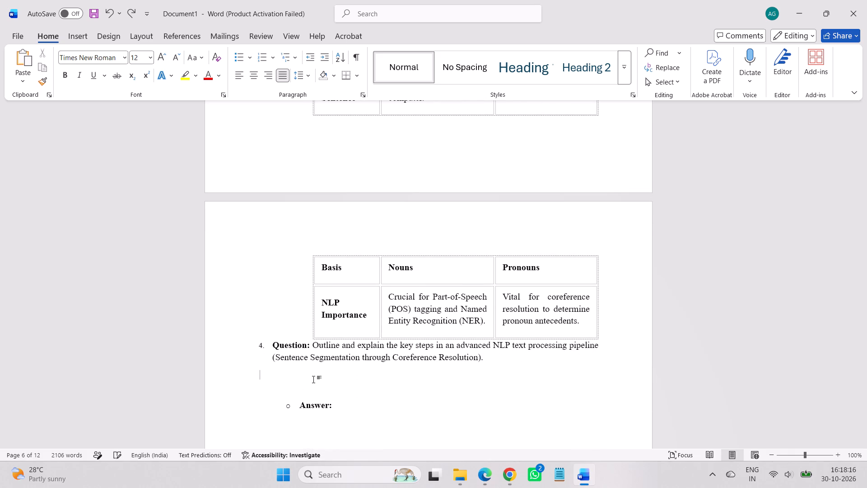
Remove one blank line above question 4's Answer label and one below it.
key("Down")
key("BackSpace")
scroll(313, 379, "down", 1)
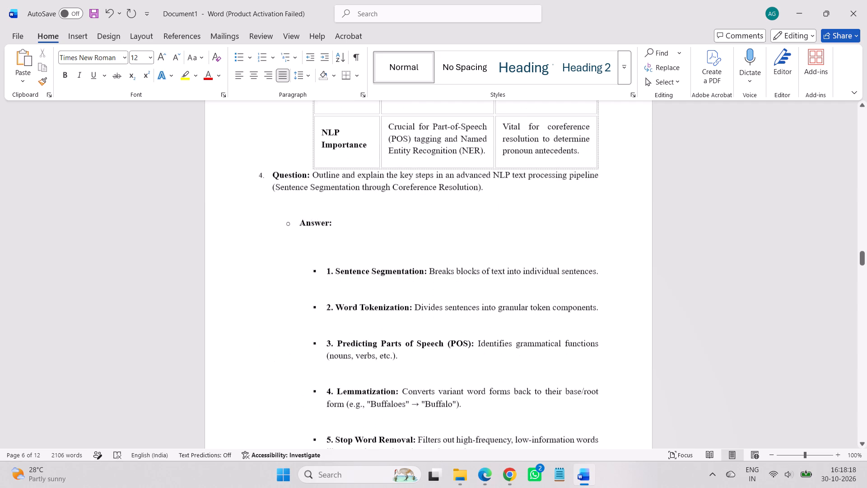
left_click(358, 228)
key("BackSpace")
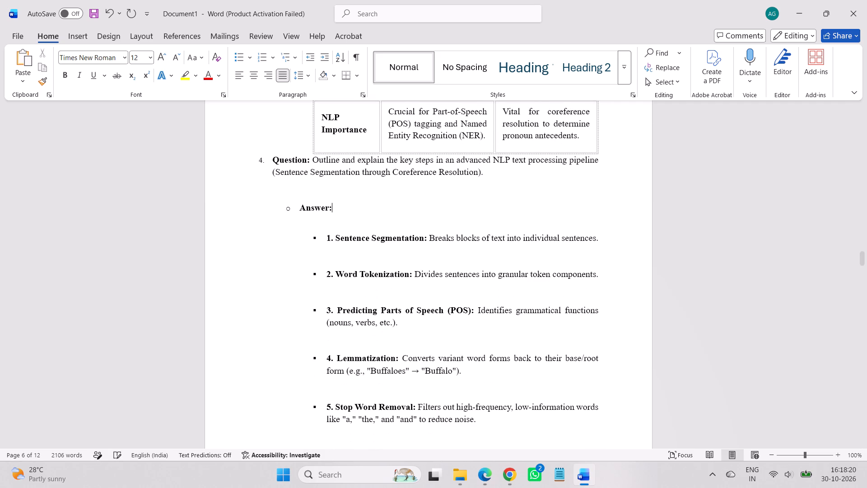
Remove the blank lines between question 4's points 1 to 5, from Sentence Segmentation through Stop Word Removal.
key("Down")
key("Down")
key("Down")
key("BackSpace")
key("Down")
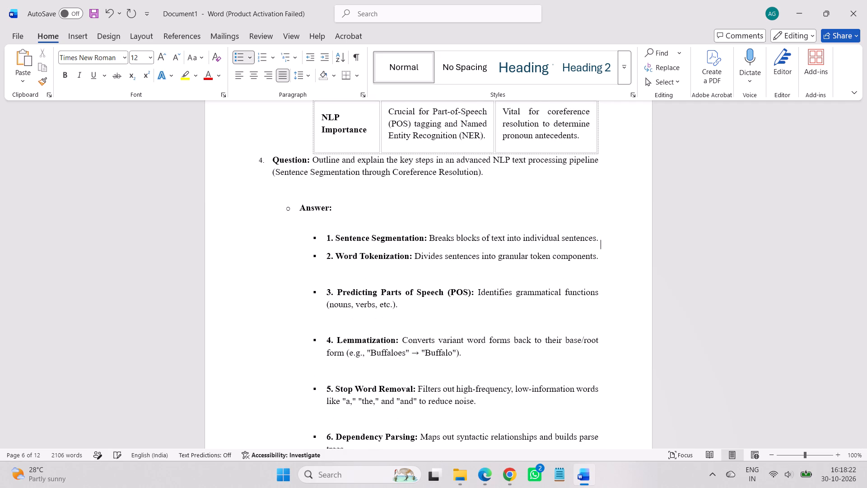
key("Down")
key("Down")
key("Up")
key("BackSpace")
key("Down")
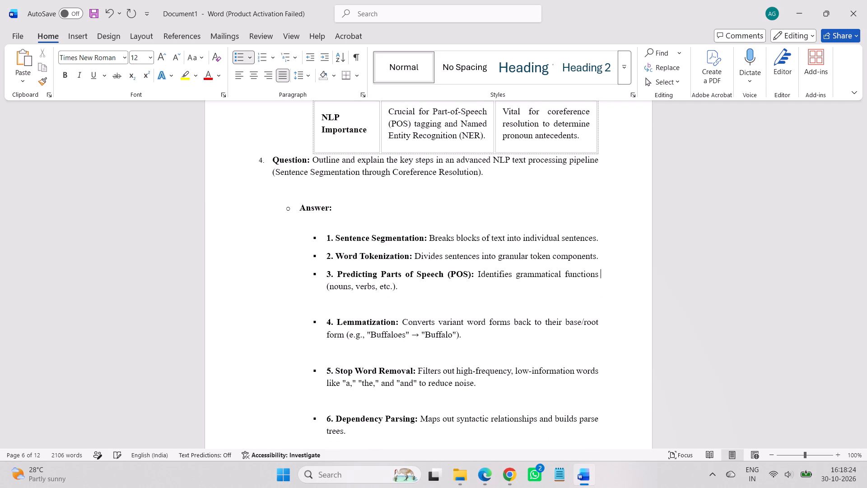
key("Down")
key("Down")
key("BackSpace")
key("Down")
key("Down")
key("Down")
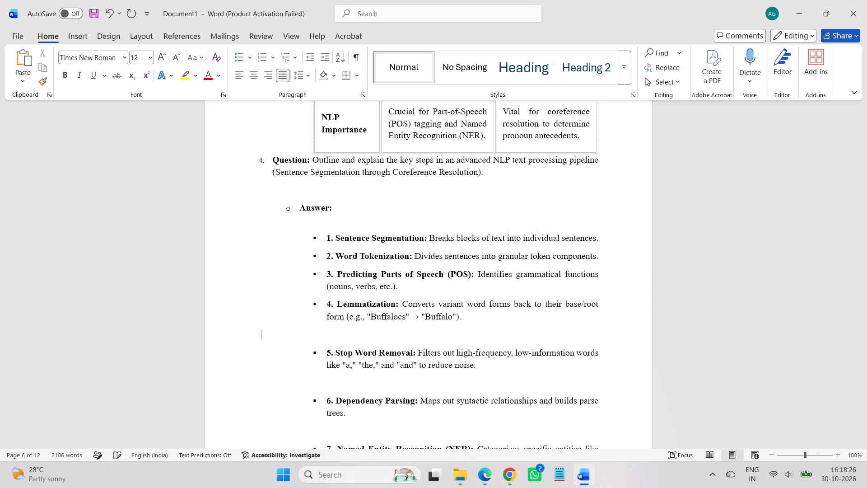
key("BackSpace")
Remove the blank lines between question 4's points 5 to 8, from Stop Word Removal through Coreference Resolution.
key("Down")
key("Down")
key("Down")
key("BackSpace")
key("Down")
key("Down")
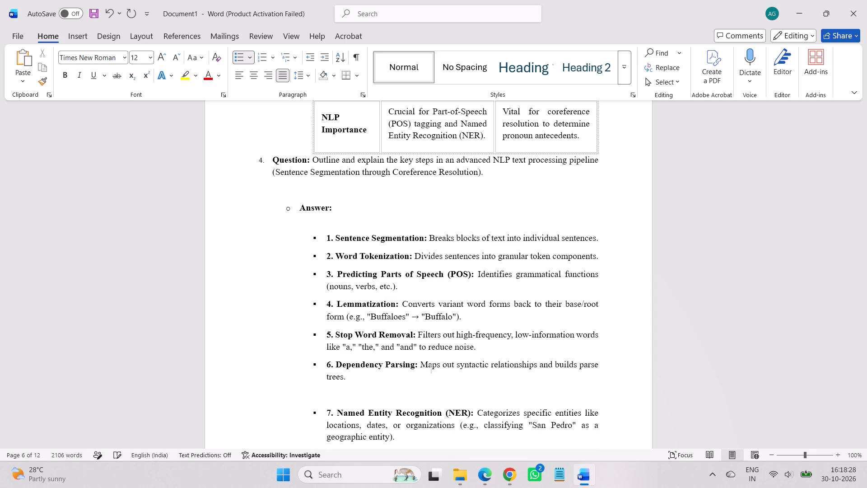
key("Down")
key("BackSpace")
key("Down")
key("Down")
key("Down")
key("Down")
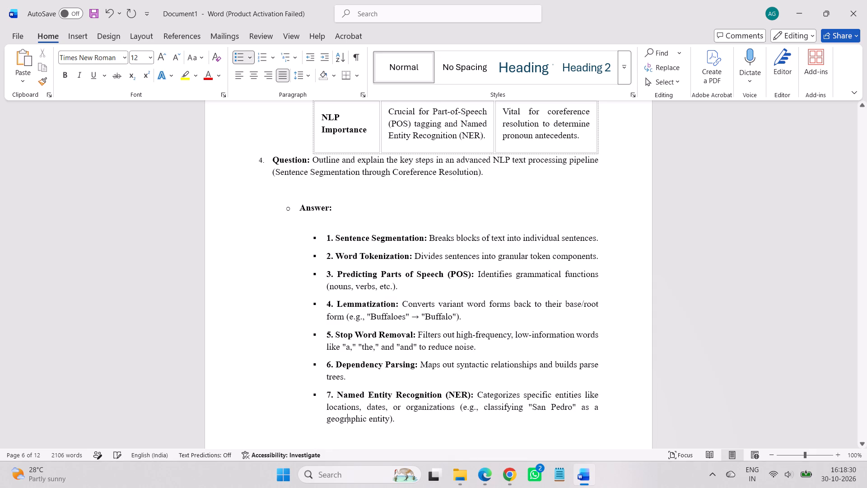
key("Down")
key("Up")
key("BackSpace")
Set the line spacing to 1.5 for all of SECTION C, from its heading through question 4's Coreference Resolution point.
key("Down")
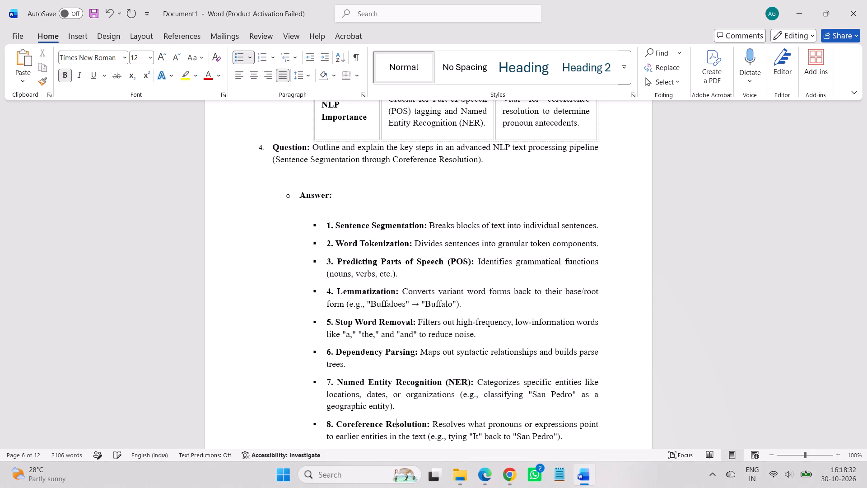
key("Down")
key("Down")
key("Down")
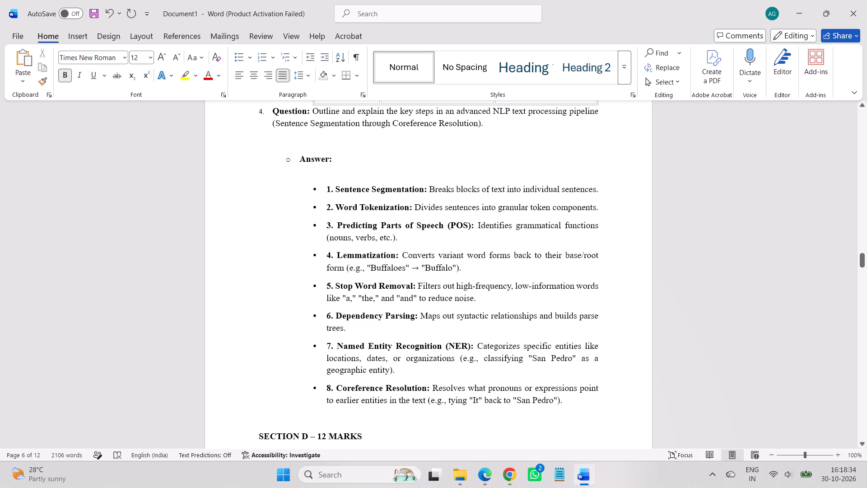
scroll(358, 228, "down", 1)
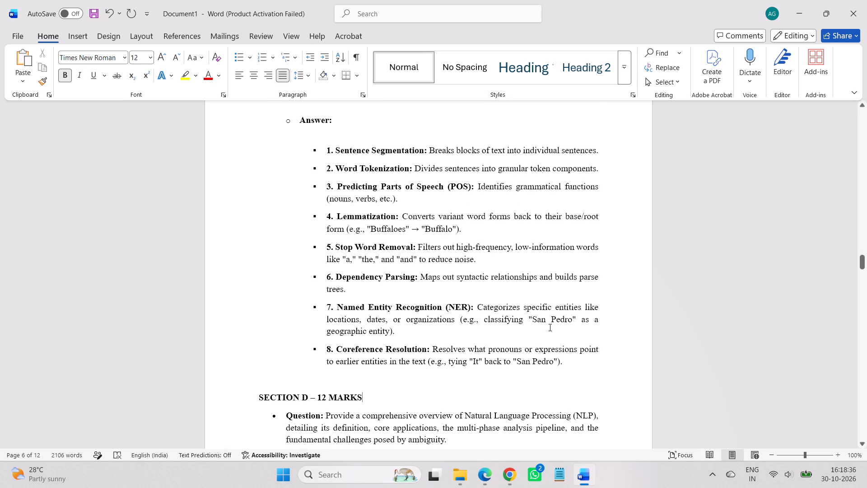
left_click_drag(568, 365, 379, 271)
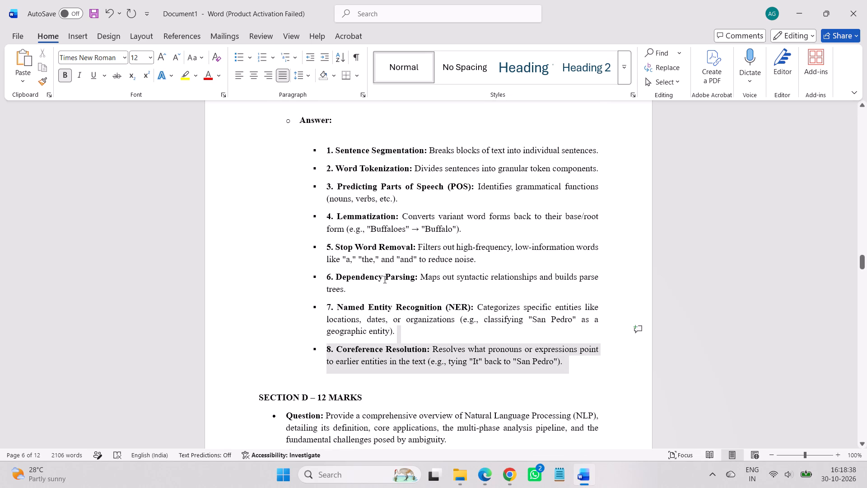
left_click_drag(379, 271, 279, 95)
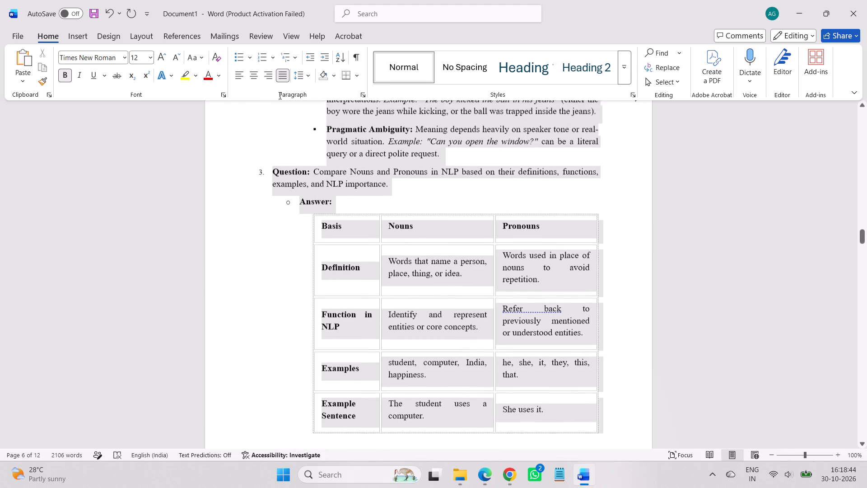
left_click_drag(279, 95, 283, 118)
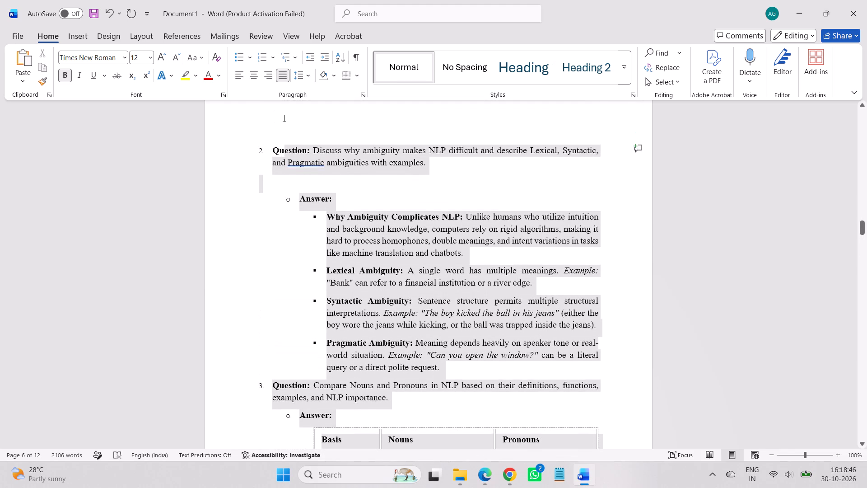
left_click_drag(283, 118, 284, 90)
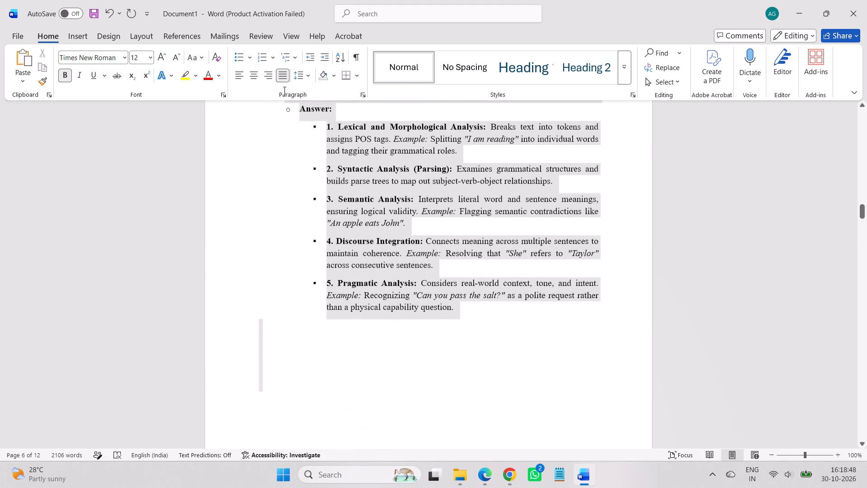
left_click_drag(284, 90, 261, 168)
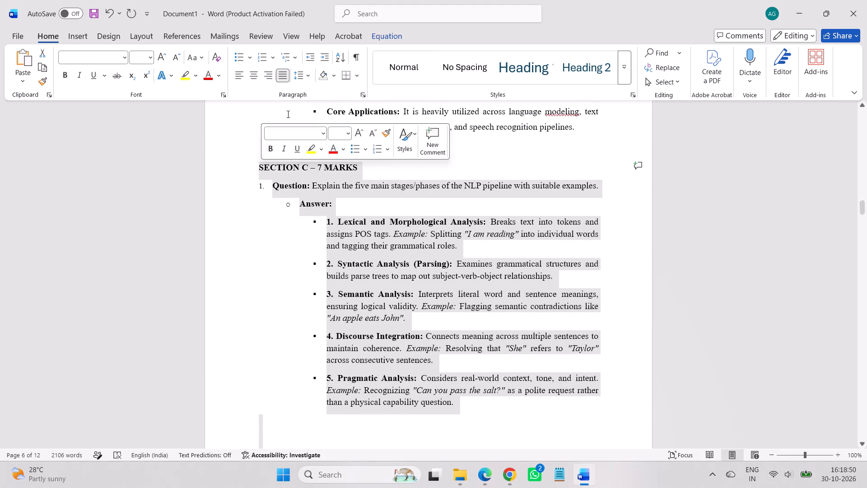
left_click(305, 75)
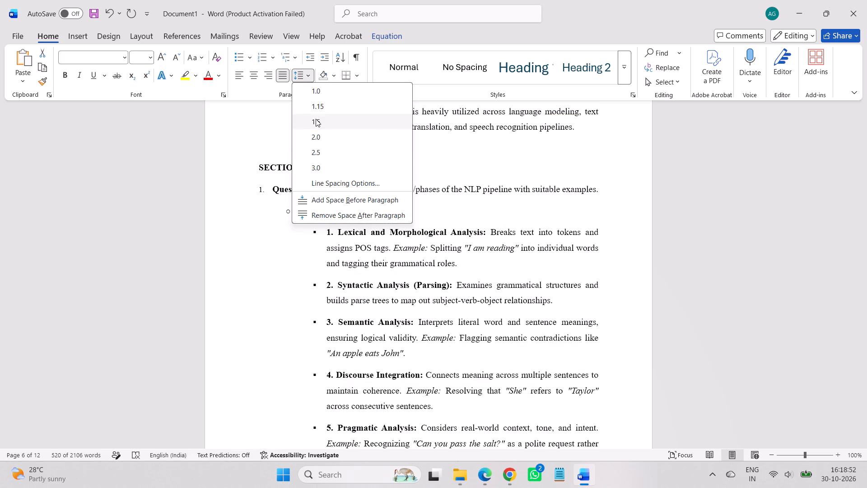
left_click(317, 121)
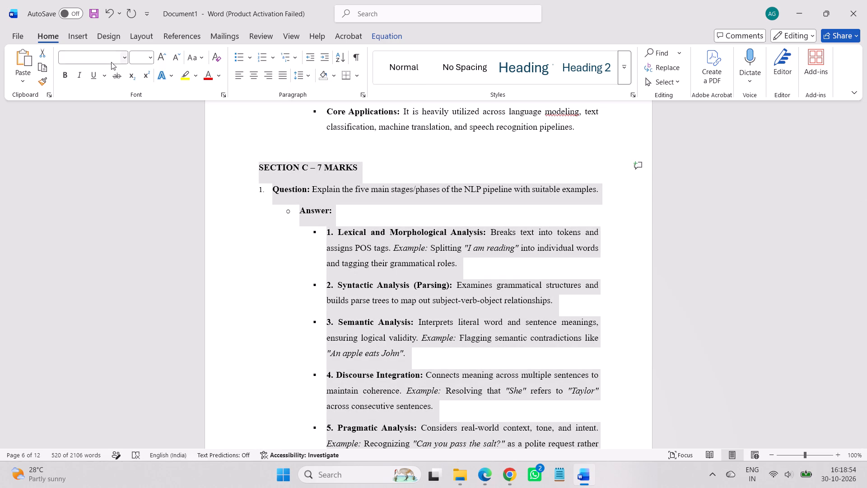
Set the font of the selected SECTION C text to Times New Roman.
left_click(109, 61)
key("t")
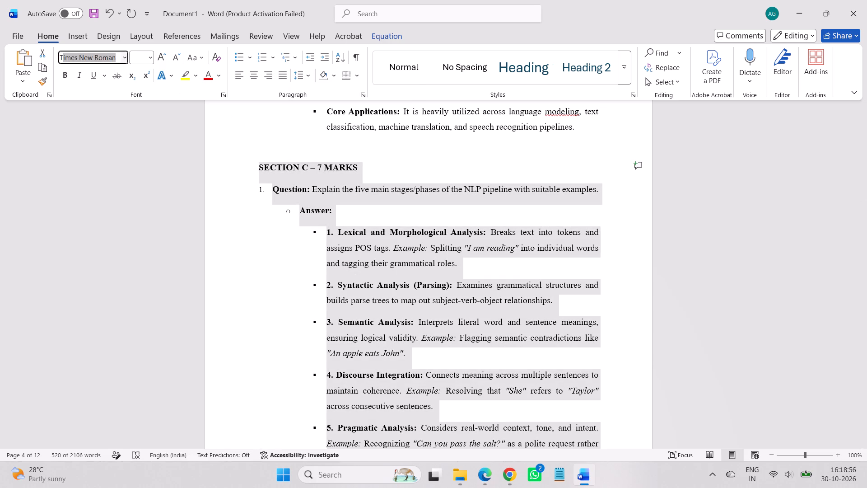
key("Return")
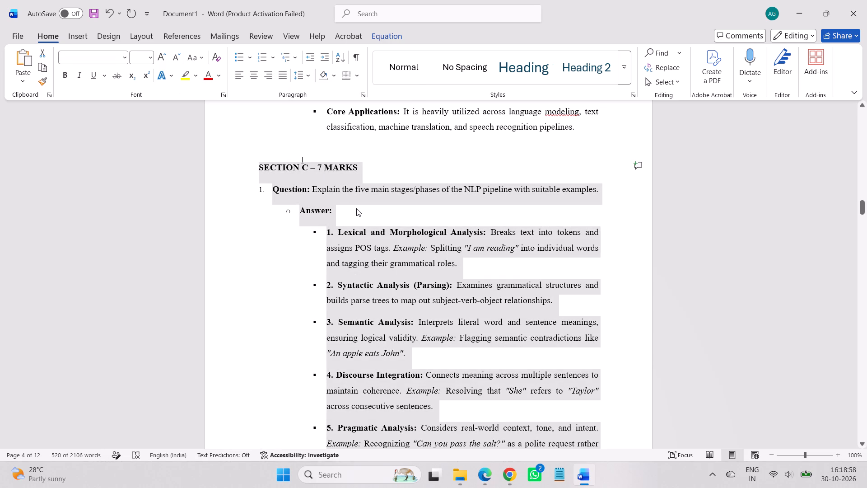
Remove three extra blank lines between question 1's Pragmatic Analysis point and question 2 in SECTION C.
left_click(356, 208)
scroll(356, 208, "down", 1)
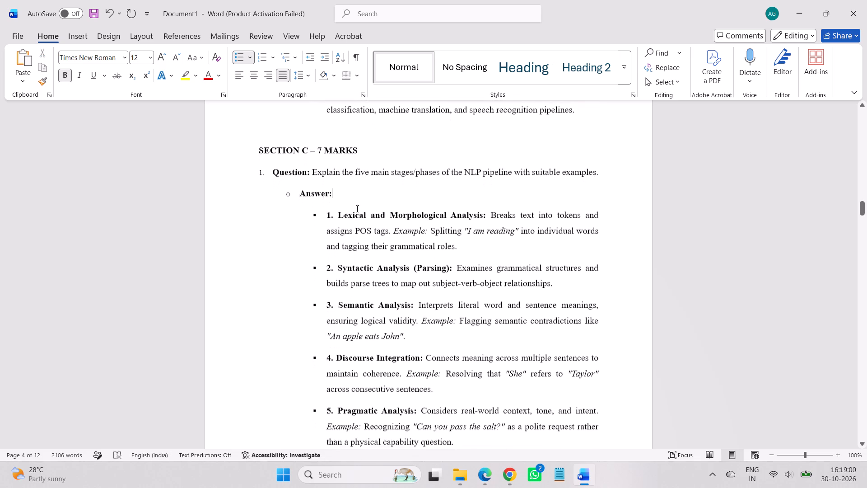
scroll(356, 208, "down", 4)
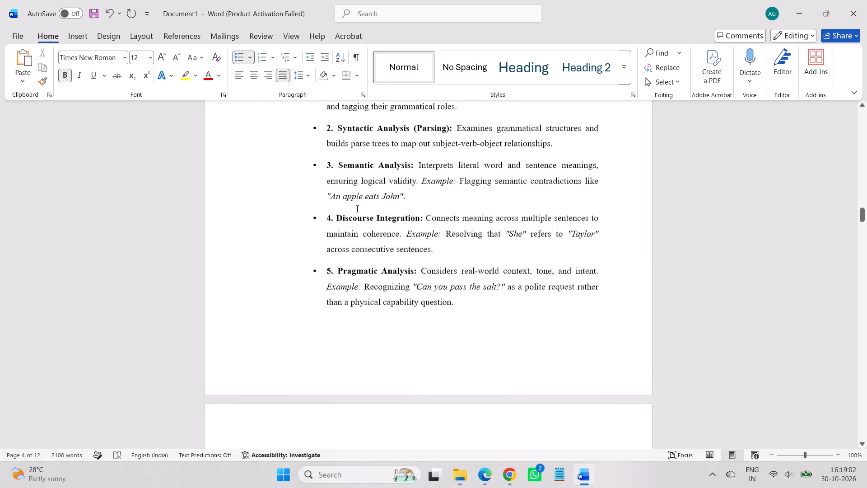
scroll(356, 208, "down", 3)
left_click(340, 331)
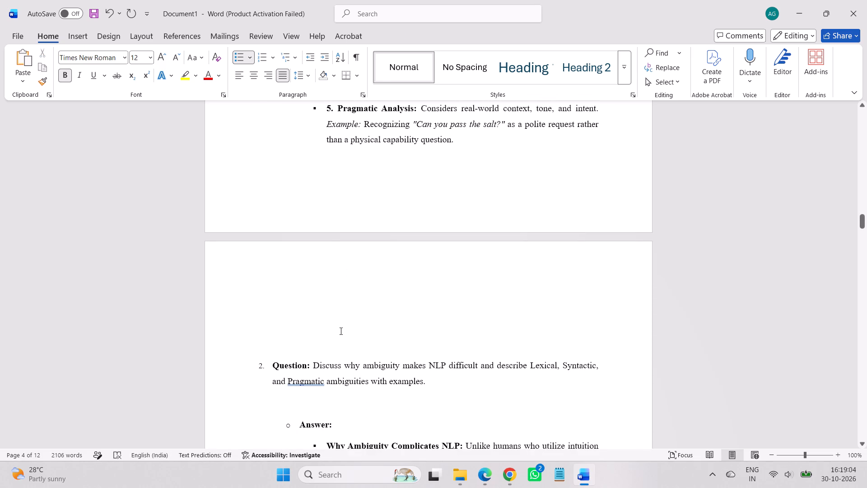
key("Down")
key("BackSpace")
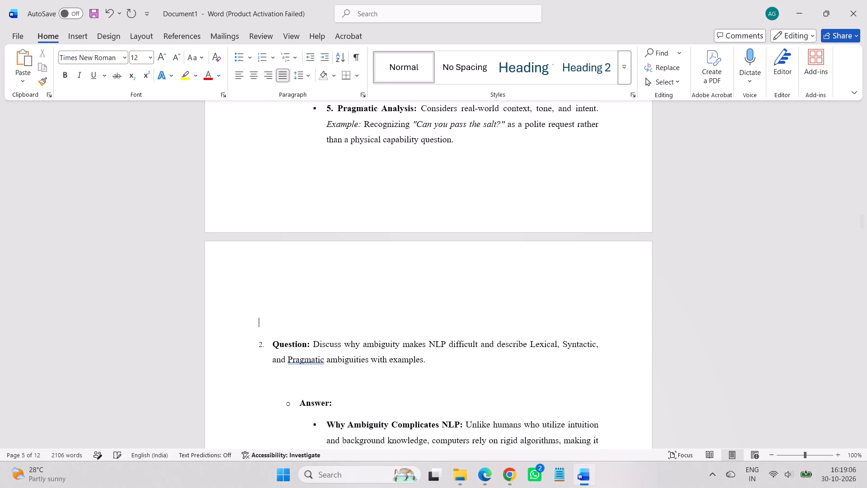
key("BackSpace")
key("BackSpace")
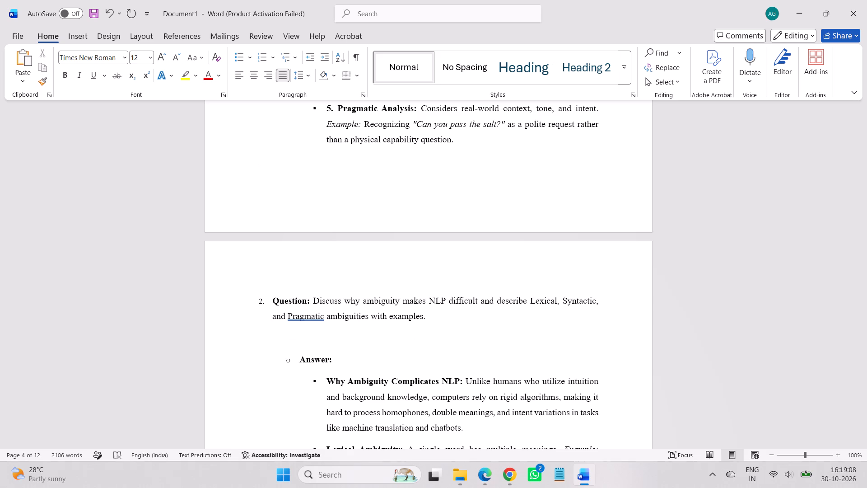
Remove the blank line between question 2's text on ambiguity and its Answer label in SECTION C.
key("Down")
scroll(340, 331, "down", 1)
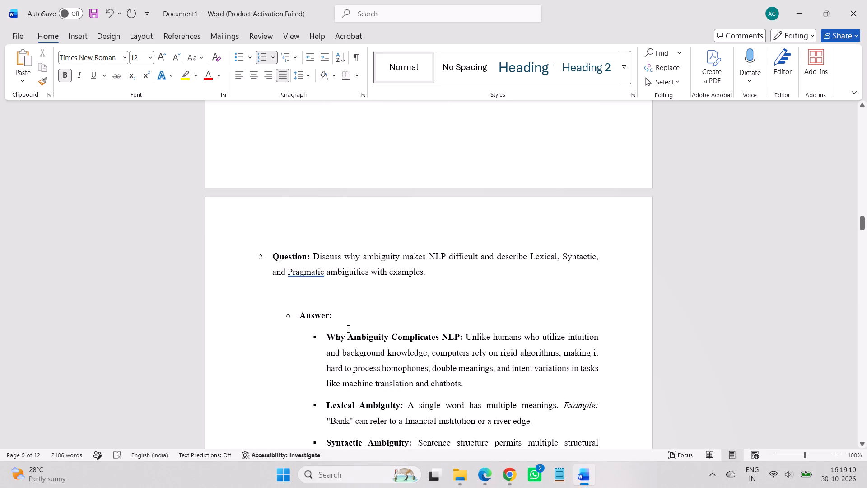
left_click(338, 297)
key("BackSpace")
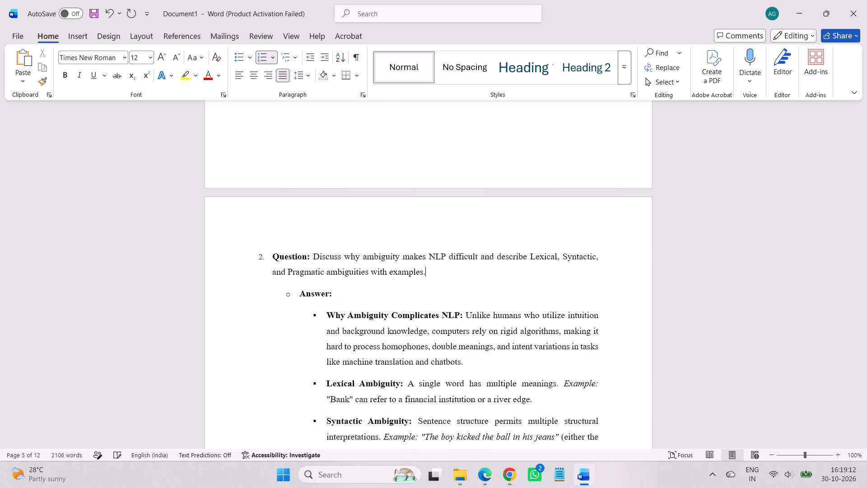
Check SECTION C's questions 2 and 3, including the Nouns and Pronouns comparison table, for leftover blank lines.
scroll(338, 297, "down", 2)
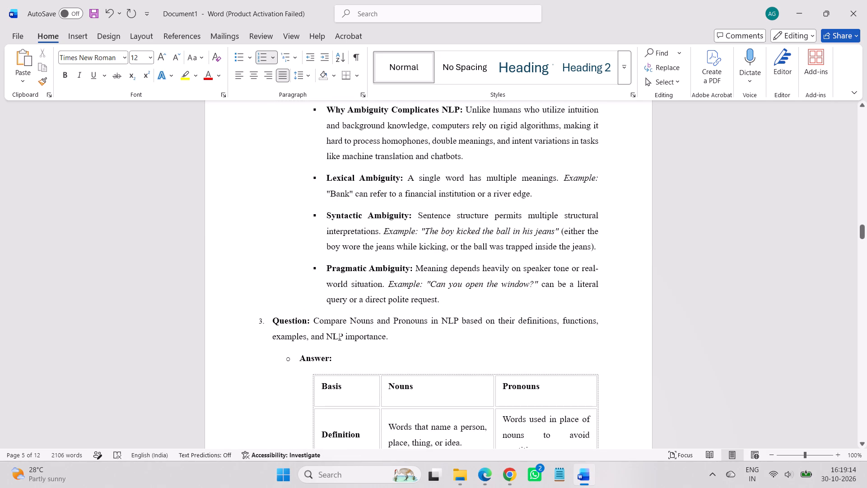
scroll(339, 338, "down", 3)
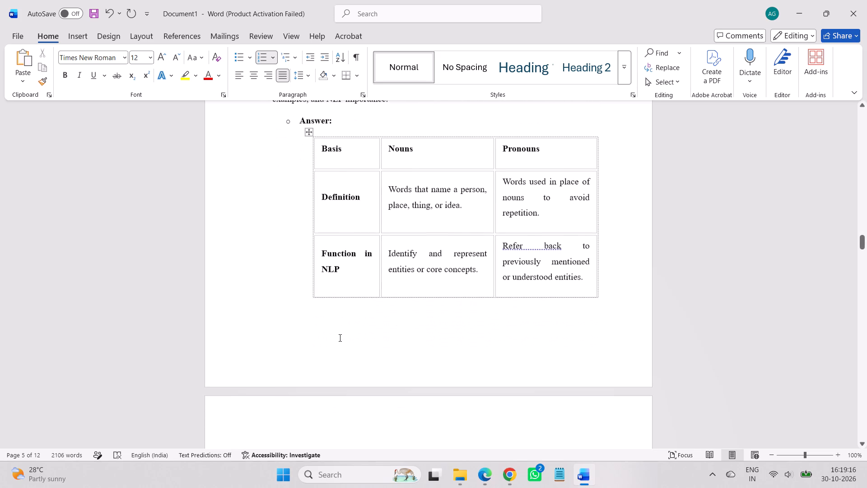
scroll(339, 338, "up", 2)
scroll(339, 338, "down", 2)
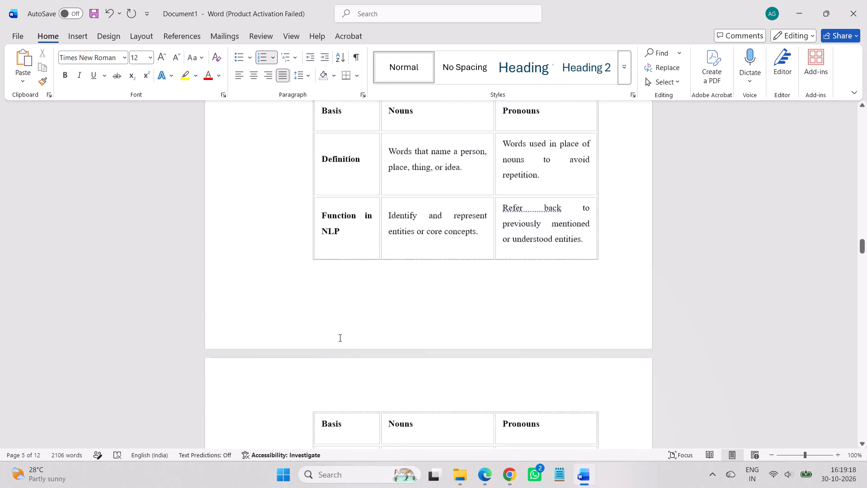
scroll(339, 338, "down", 1)
scroll(339, 338, "up", 2)
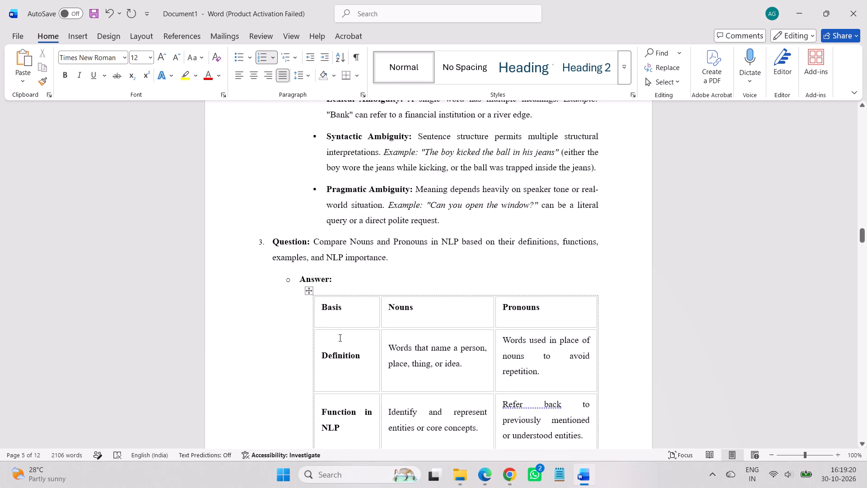
scroll(339, 338, "up", 2)
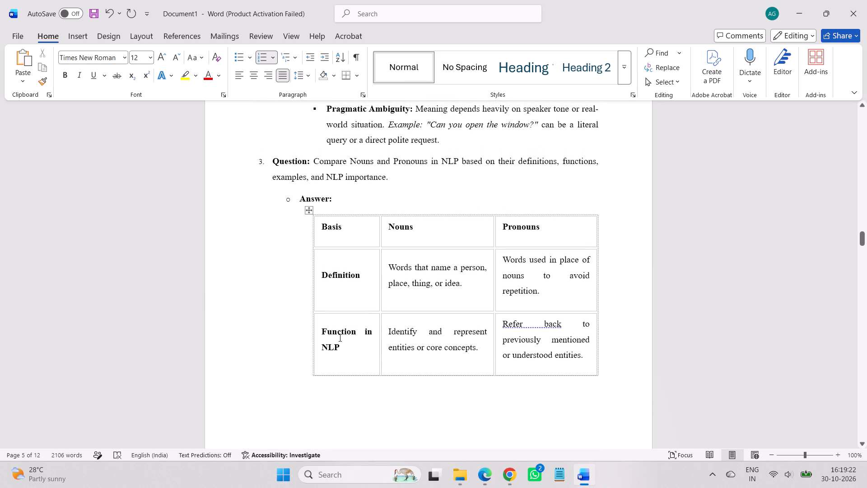
scroll(320, 301, "up", 3)
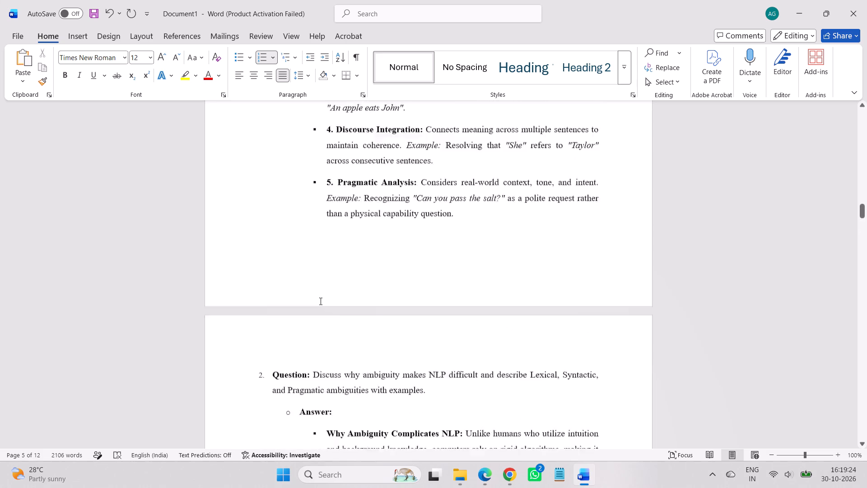
Remove the blank lines above and below question 4's Answer label in SECTION C.
scroll(320, 301, "down", 2)
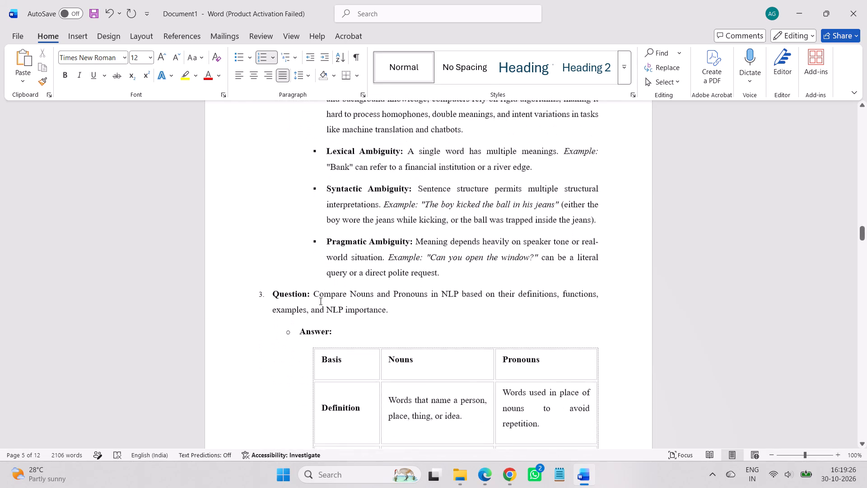
scroll(320, 301, "down", 5)
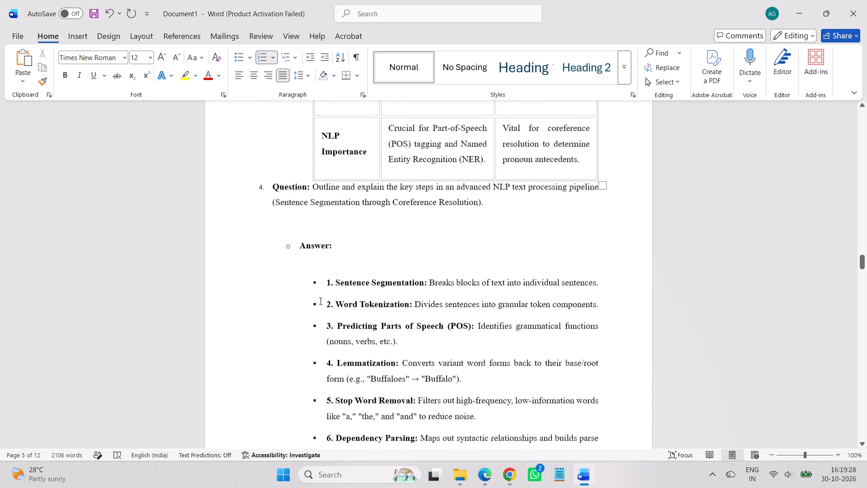
left_click(319, 219)
key("BackSpace")
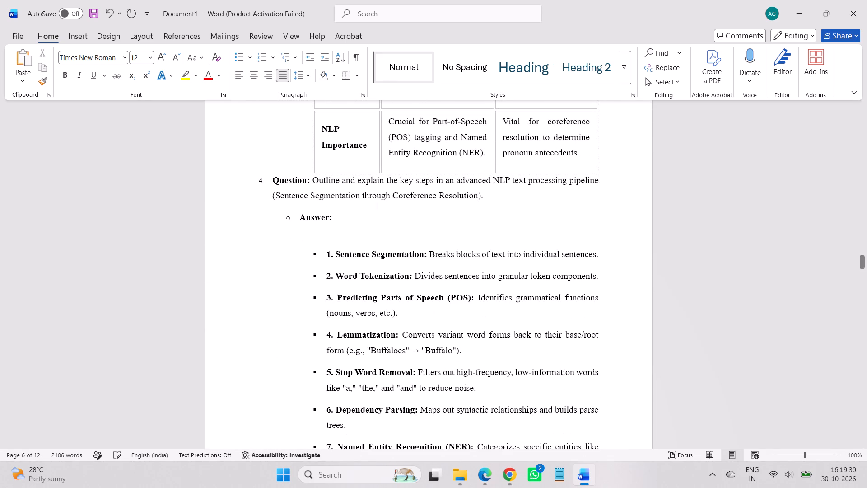
key("Down")
key("Down")
key("BackSpace")
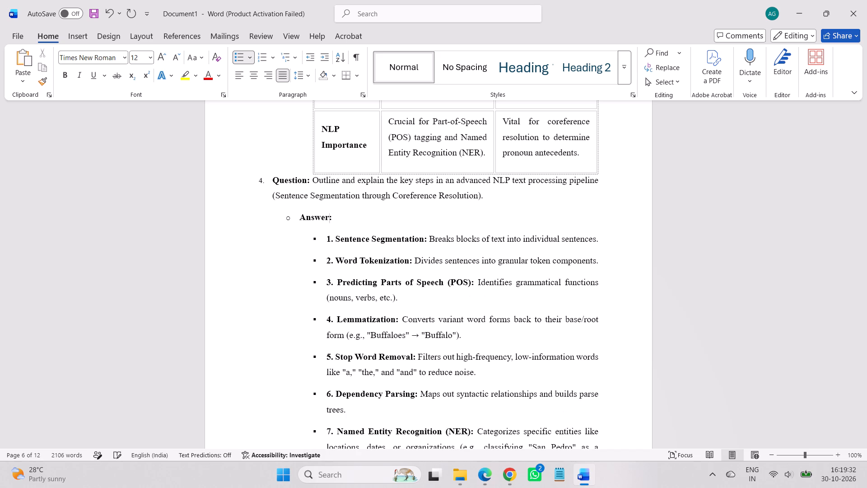
Remove the blank lines between the SECTION D question and its Answer label.
key("Down")
key("Down")
key("Down")
key("Down")
key("Down")
key("Down")
key("Down")
key("Down")
key("Down")
key("Down")
key("Down")
key("Down")
key("Down")
key("Down")
key("Down")
key("Down")
key("Down")
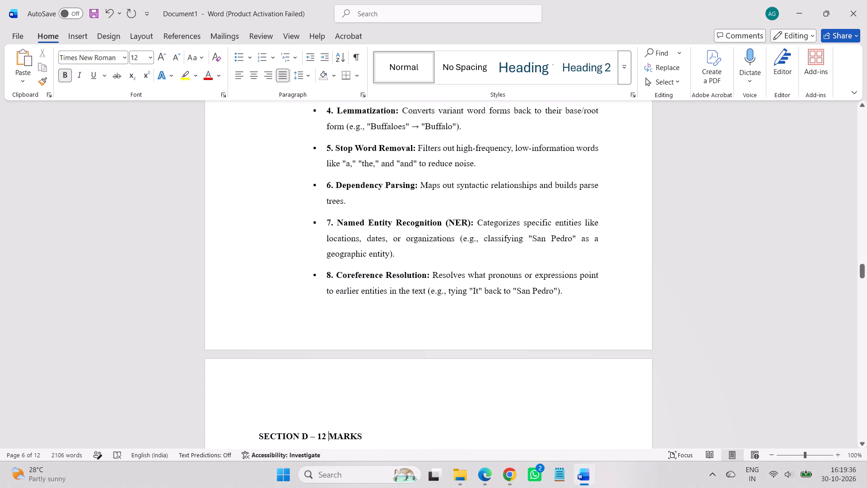
scroll(319, 219, "down", 2)
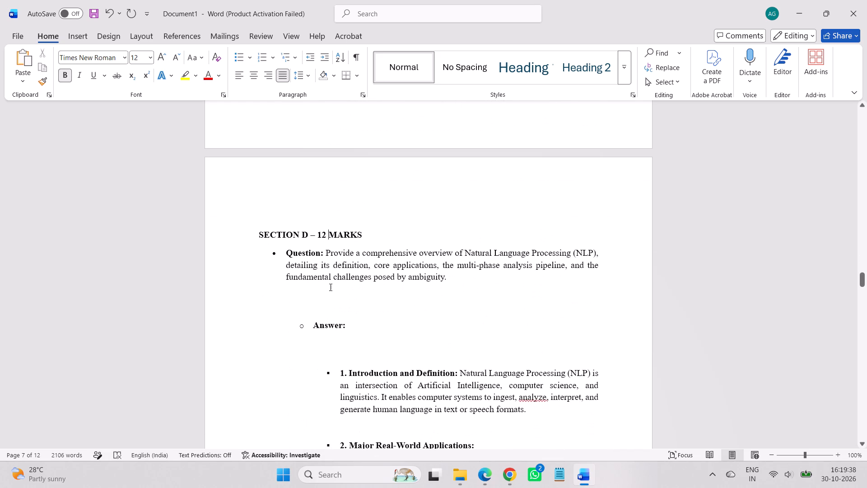
left_click(333, 302)
key("BackSpace")
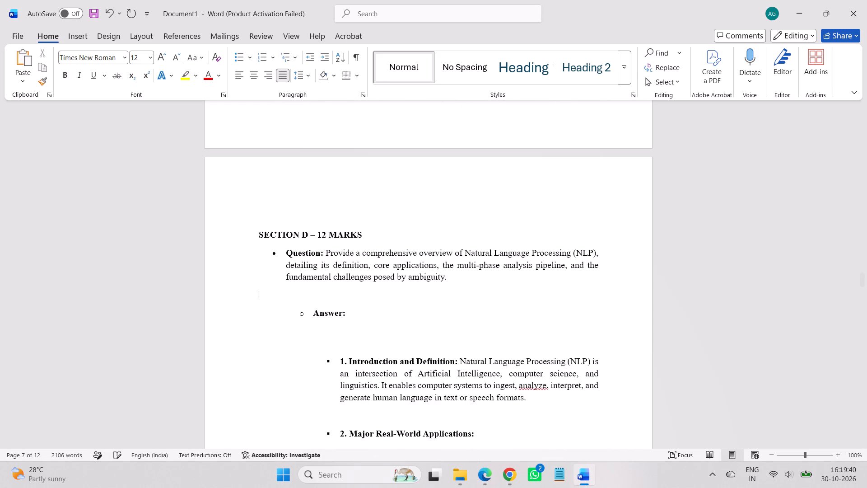
key("BackSpace")
Remove the blank lines from SECTION D's Answer label through point 1, Introduction and Definition, to point 2, Major Real-World Applications.
key("Down")
key("Down")
key("Down")
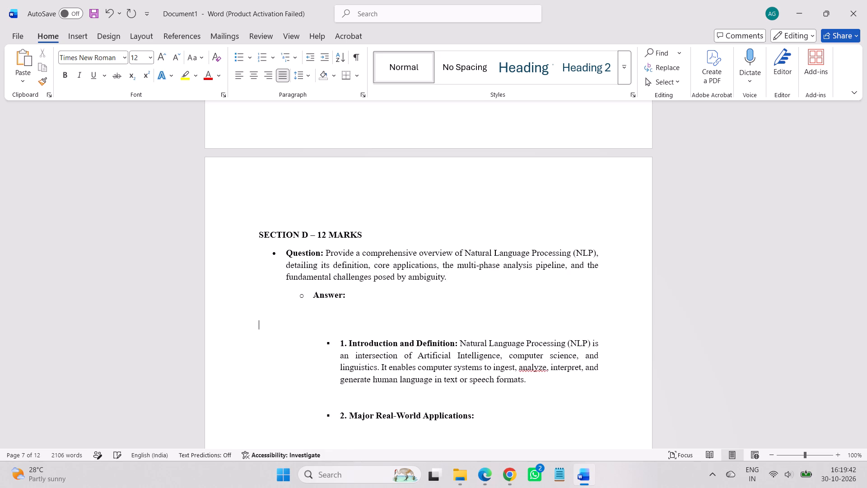
key("BackSpace")
key("Down")
key("Up")
key("BackSpace")
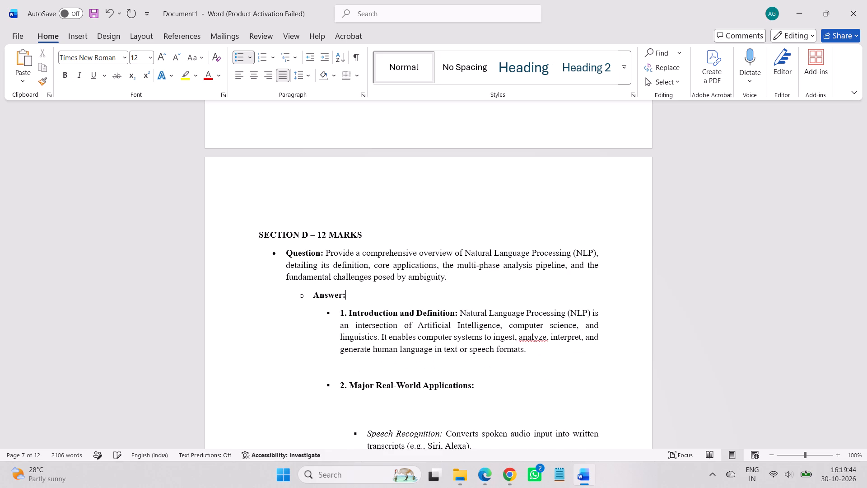
key("Down")
key("Down")
key("Down")
key("Down")
key("Down")
key("BackSpace")
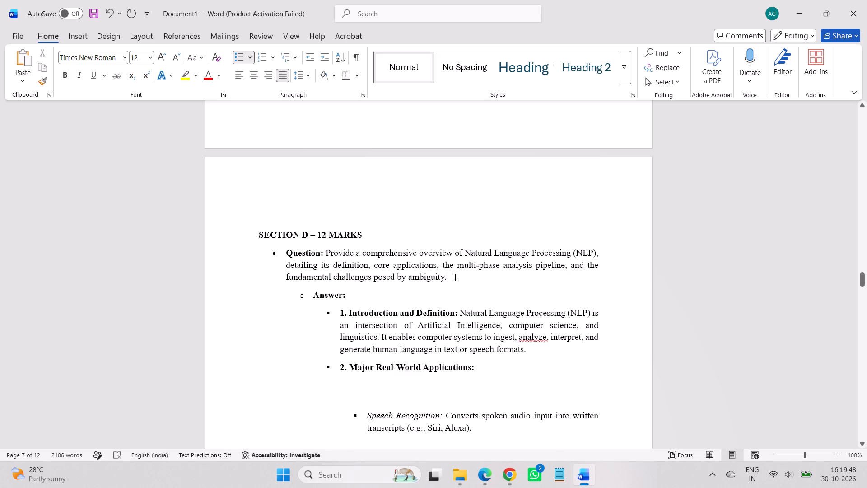
Convert the SECTION D question from a bullet to a numbered list item.
triple_click(455, 281)
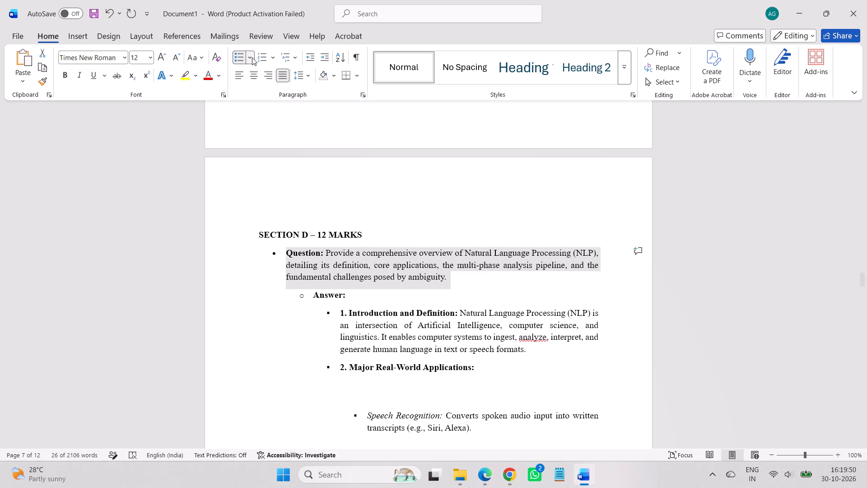
left_click(260, 56)
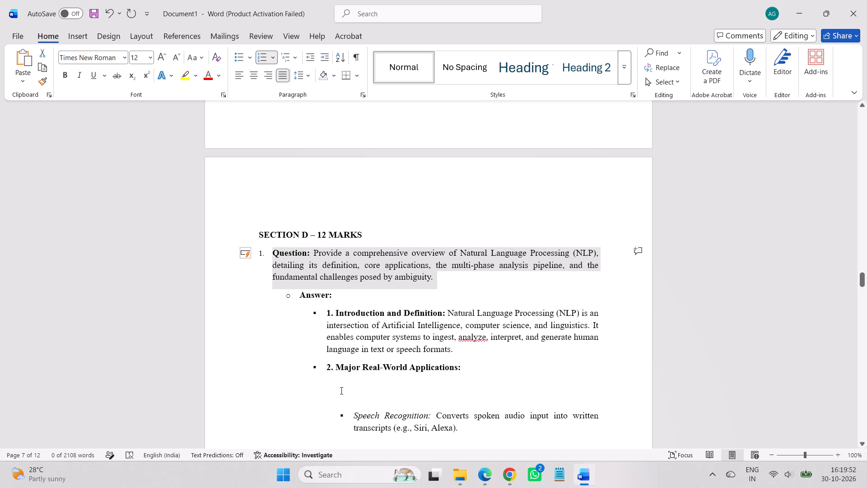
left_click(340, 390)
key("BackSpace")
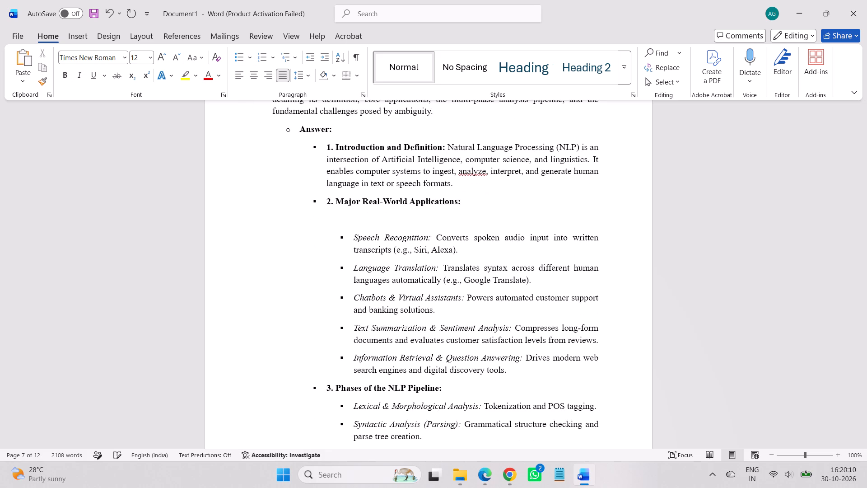
key("Down")
key("Down")
key("Down")
key("BackSpace")
Remove the blank lines after the Semantic Analysis, Discourse Integration and Pragmatic Analysis bullets, up to point 4, The Challenge of Ambiguity.
key("Down")
key("Down")
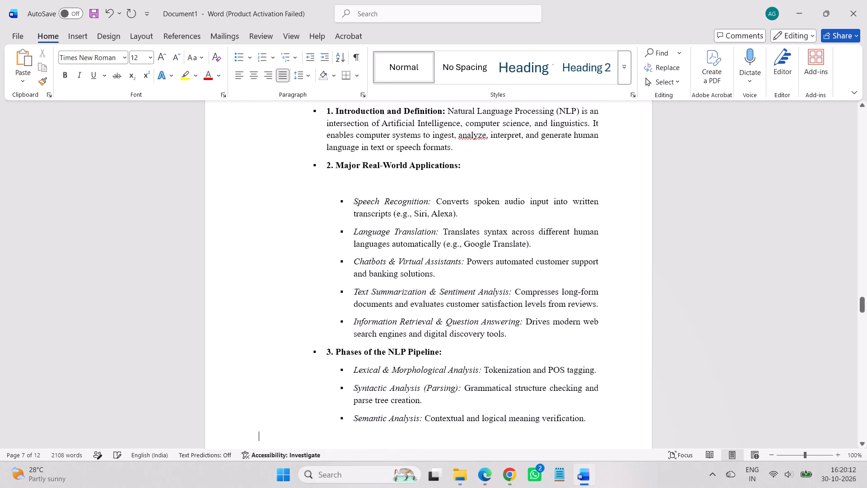
key("BackSpace")
key("Down")
key("Down")
key("Down")
key("BackSpace")
key("Down")
key("Down")
key("Down")
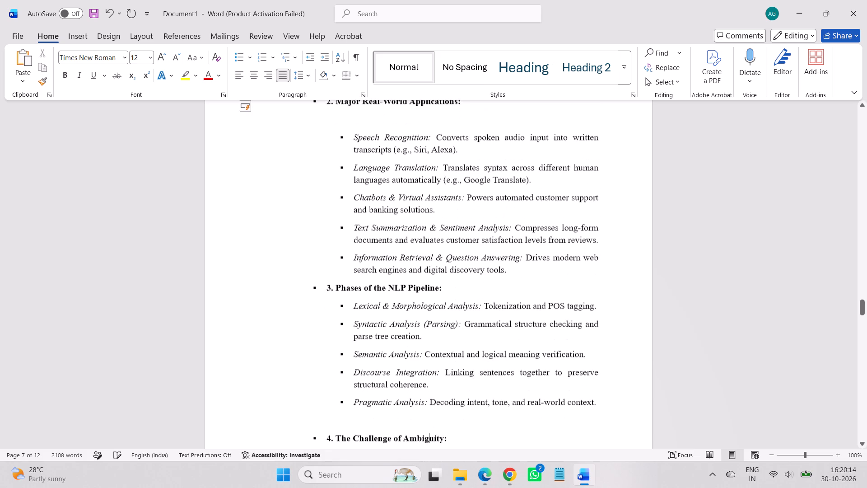
key("Up")
key("BackSpace")
Remove the blank lines between point 4, The Challenge of Ambiguity, and its bullet starting "Computers lack human intuition".
key("Down")
key("Down")
key("Down")
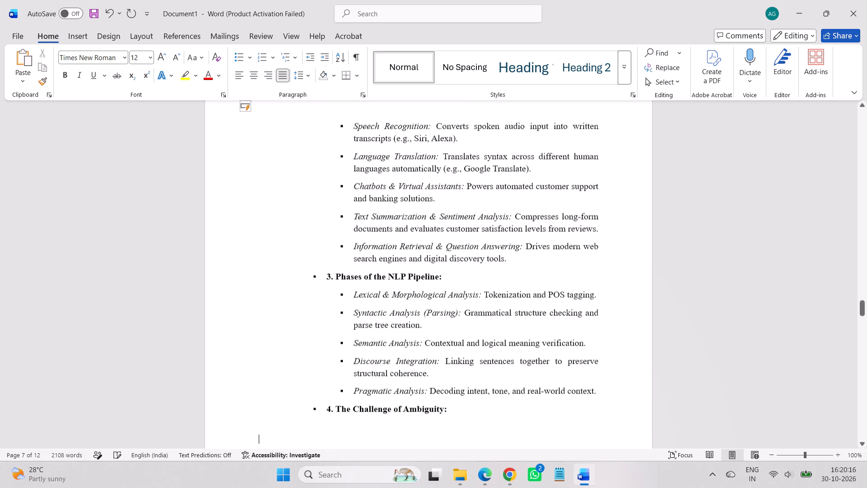
key("Down")
key("Up")
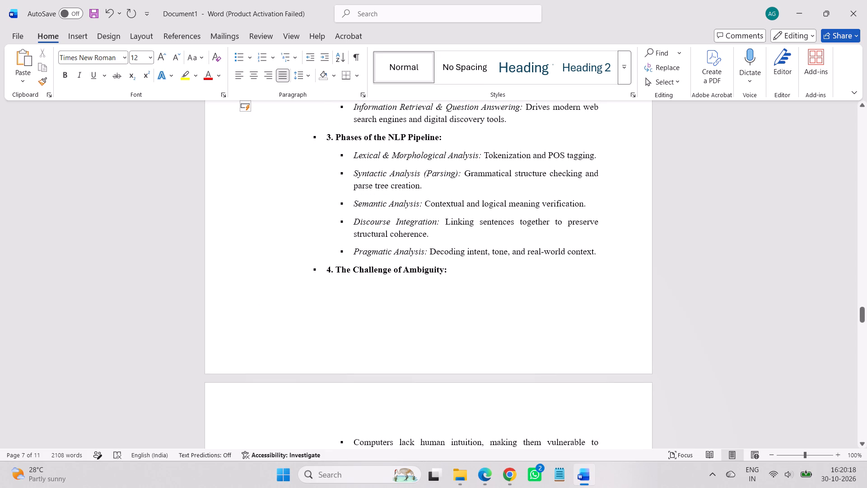
key("BackSpace")
key("BackSpace")
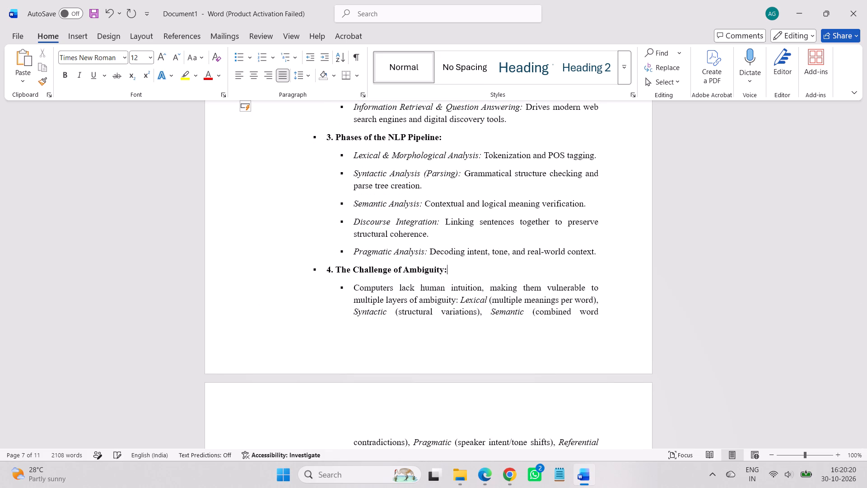
Remove the blank lines before and after point 5, Conclusion, in the first SECTION D answer.
key("Down")
key("Down")
key("Down")
key("Down")
key("Down")
key("Down")
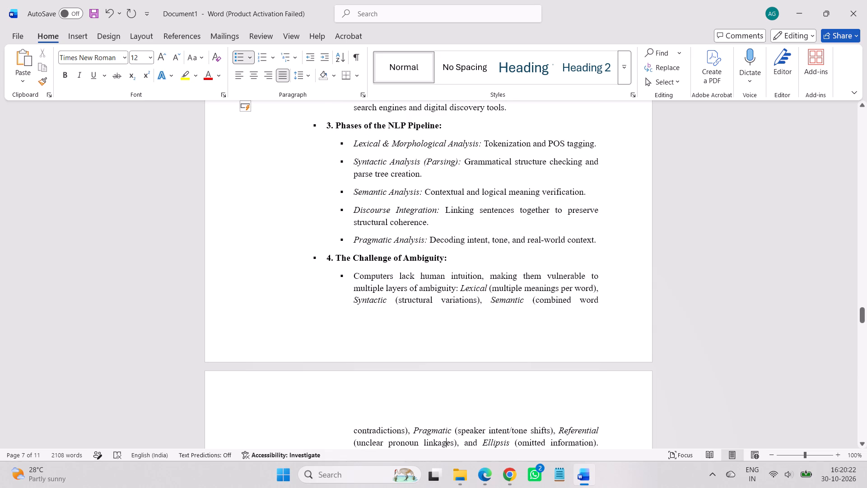
key("Down")
key("BackSpace")
key("Down")
key("Down")
key("Down")
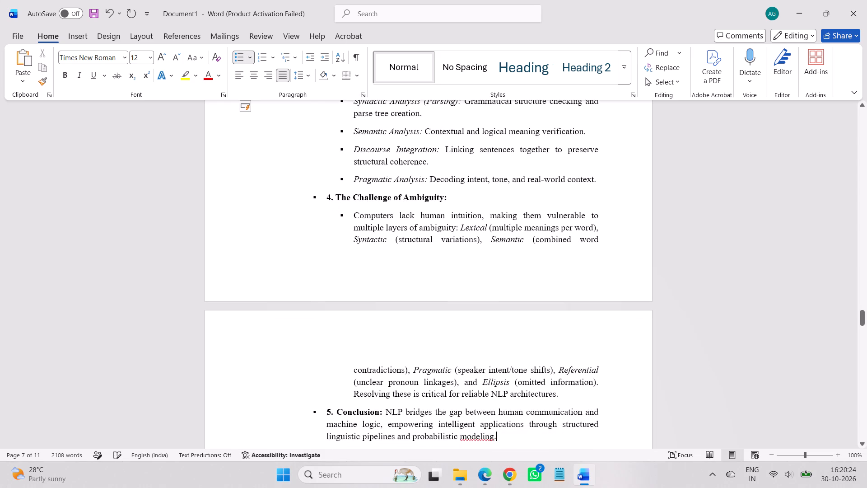
key("Down")
key("BackSpace")
Remove the blank lines between question 2 of SECTION D, its Answer label and point 1, Introduction.
key("Down")
key("Down")
key("Down")
key("Down")
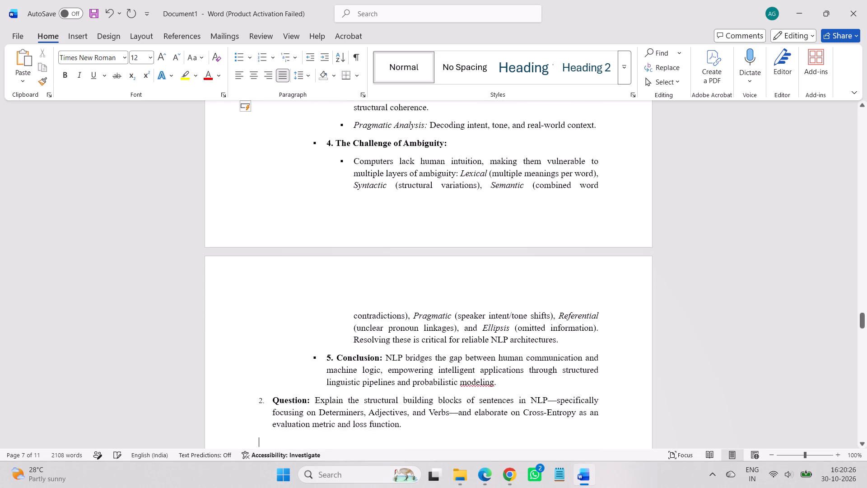
key("BackSpace")
key("ctrl+z")
key("Down")
key("BackSpace")
key("BackSpace")
key("Down")
key("Down")
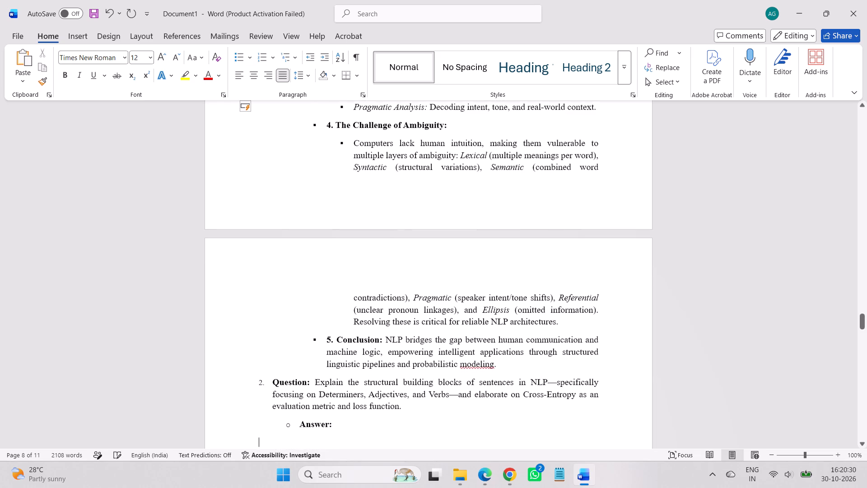
key("Down")
key("BackSpace")
key("BackSpace")
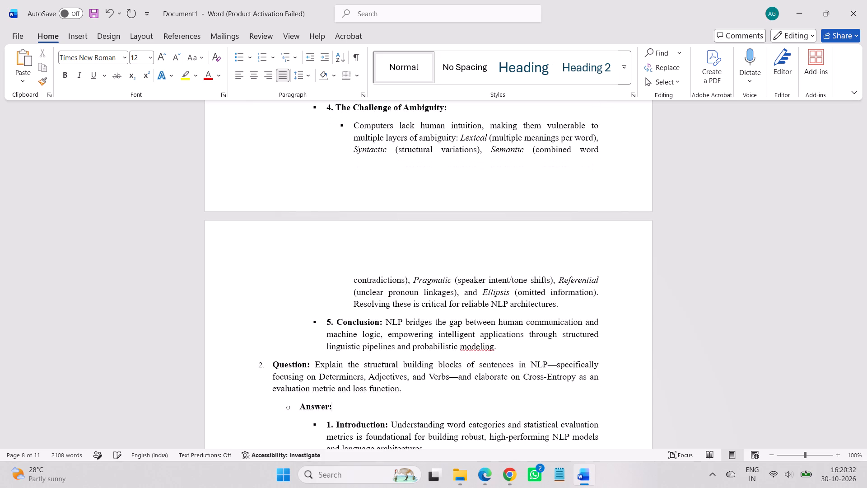
Remove the blank lines above and below point 2, Core Word Categories, in the answer to question 2.
key("Down")
key("Down")
key("Down")
key("Down")
key("Down")
key("Up")
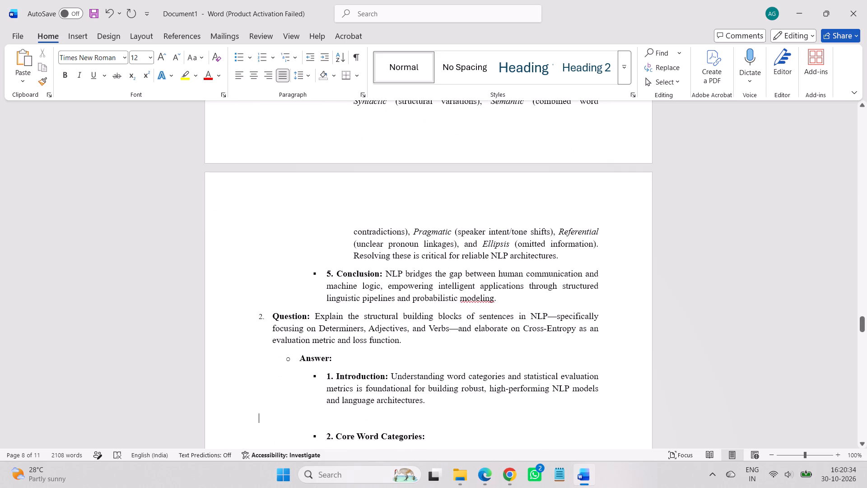
key("BackSpace")
key("Down")
key("Down")
key("Down")
key("BackSpace")
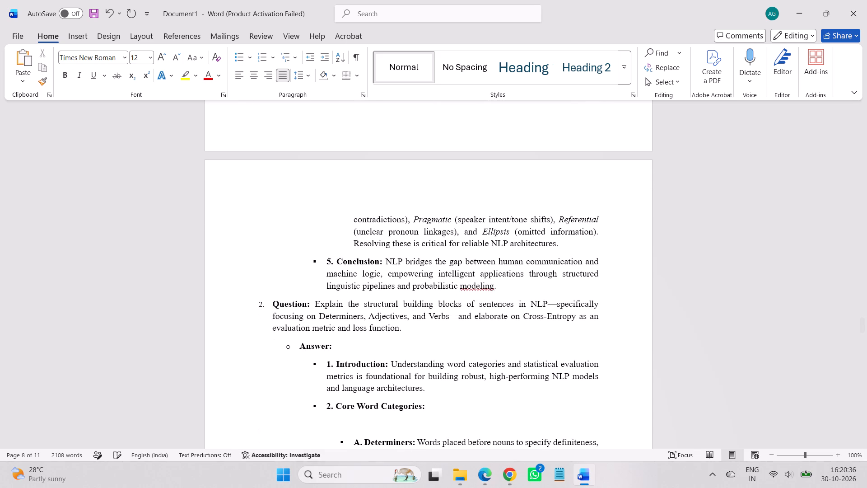
key("Down")
key("Up")
key("BackSpace")
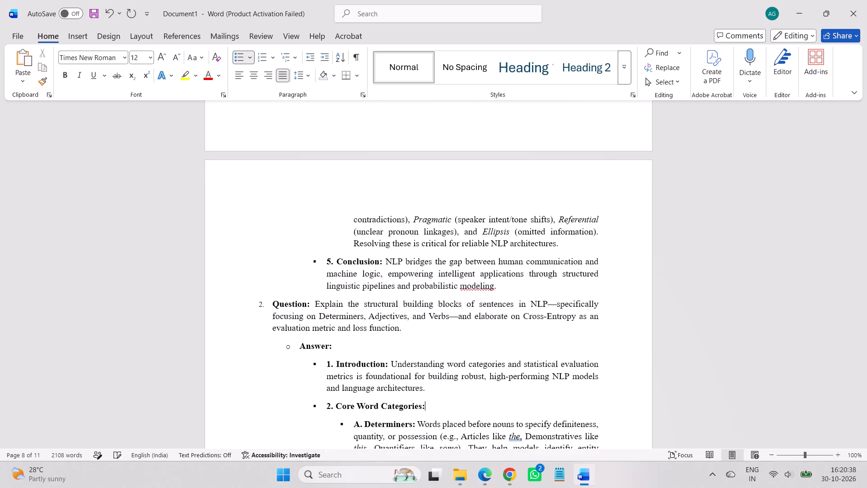
Remove the blank lines after the A. Determiners and B. Adjectives bullets.
key("Down")
key("Down")
key("Down")
key("Down")
key("Down")
key("BackSpace")
key("Down")
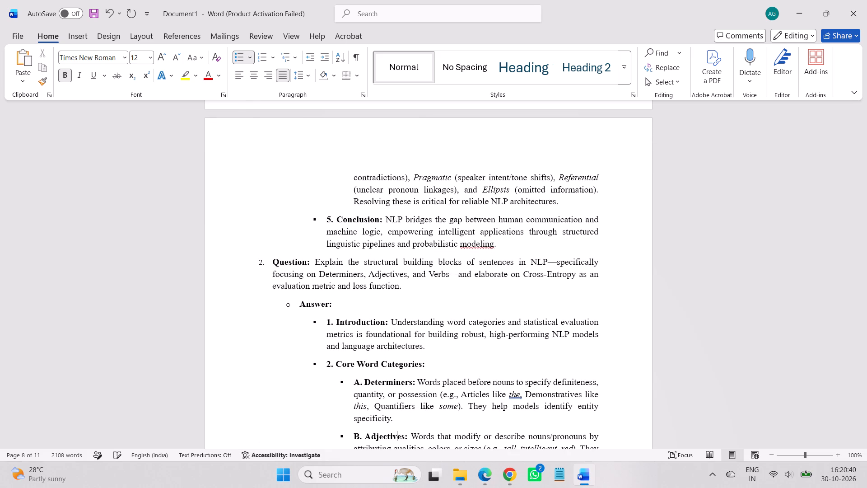
key("Down")
key("Down")
key("Down")
key("Down")
key("Up")
key("BackSpace")
Remove the blank lines above and below point 3, Cross-Entropy in NLP.
key("Down")
key("Down")
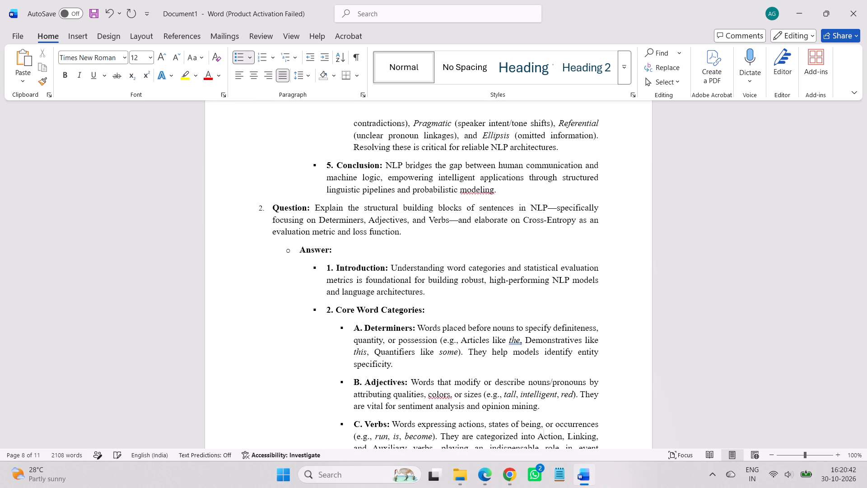
key("Down")
key("Down")
key("Down")
key("Down")
key("Up")
key("BackSpace")
key("Down")
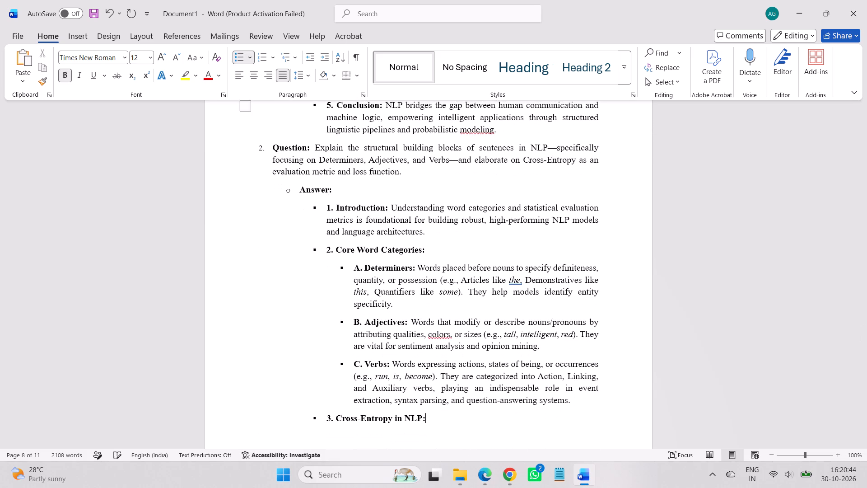
key("Down")
key("Down")
key("Down")
key("Up")
key("BackSpace")
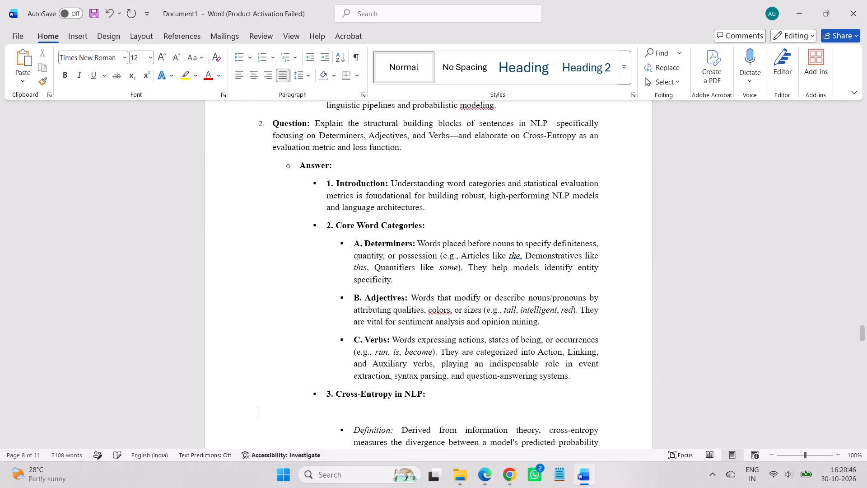
key("BackSpace")
Remove the blank lines after the Definition and Operational Mechanism bullets under Cross-Entropy in NLP.
key("Down")
key("Down")
key("Down")
key("Down")
key("BackSpace")
key("Down")
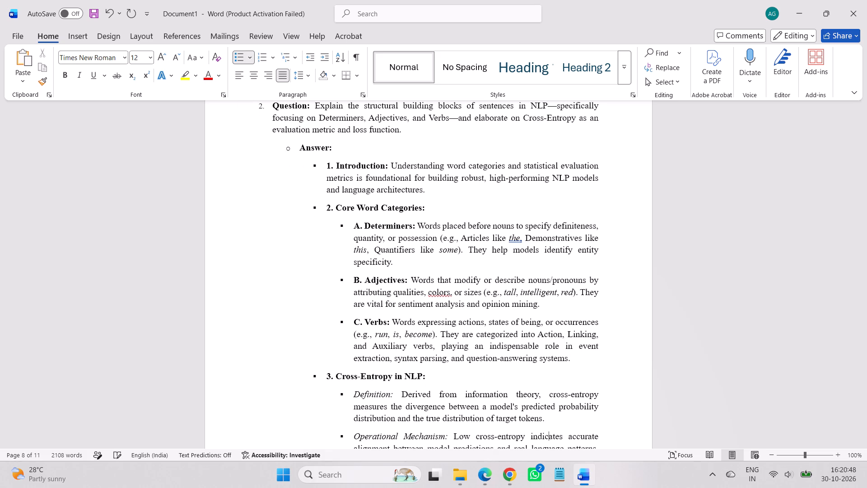
key("Down")
key("Down")
key("Down")
key("BackSpace")
Remove the blank lines after the Role as a Loss Function and Primary Use Cases bullets, up to point 4, Conclusion.
key("Down")
key("Down")
key("Down")
key("Down")
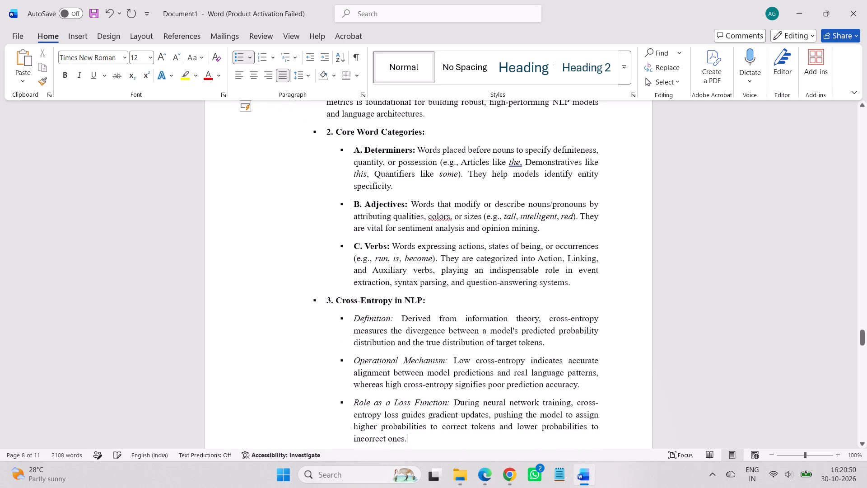
key("Down")
key("BackSpace")
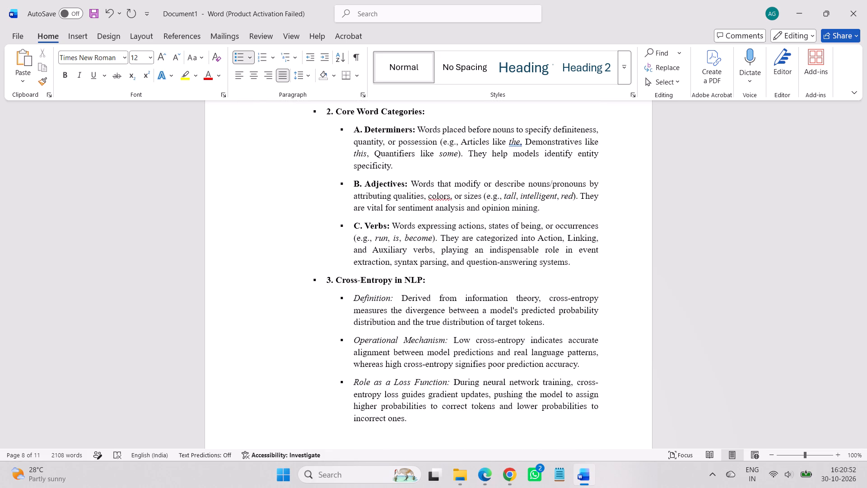
key("Down")
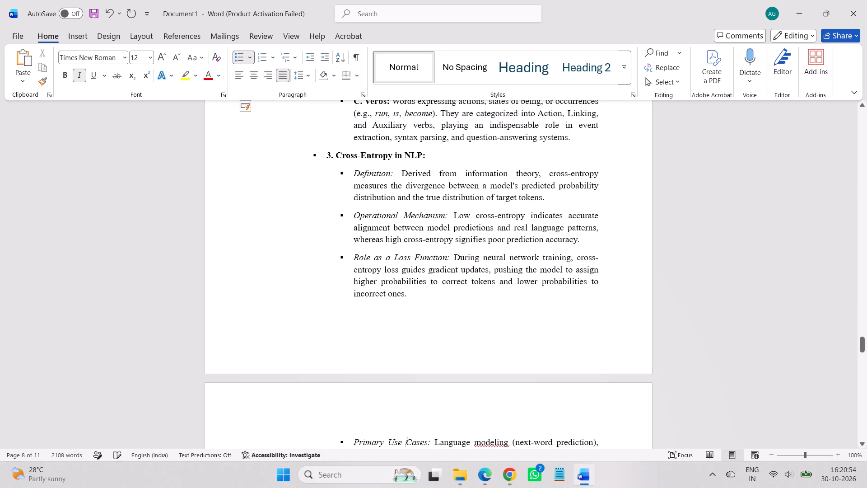
key("Up")
key("Down")
key("Down")
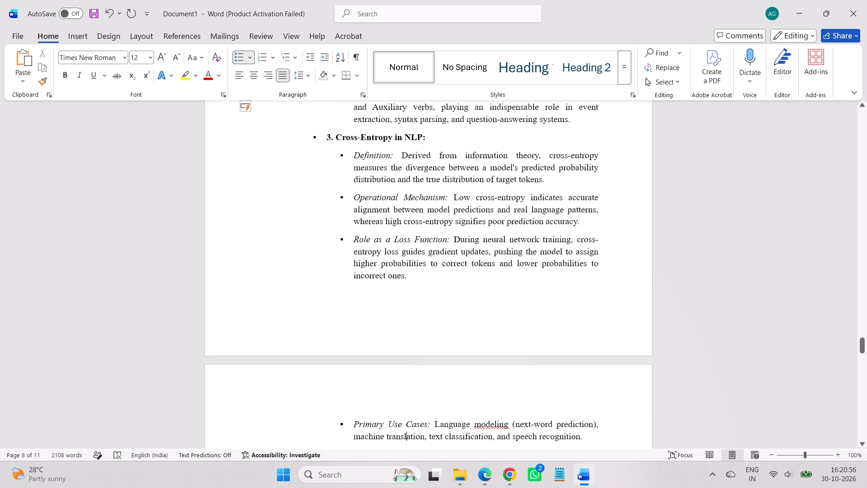
key("Down")
key("Down")
key("Up")
key("BackSpace")
Remove the blank line between point 4, Conclusion, and the EXAM PREPARATION PRIORITY heading.
key("Down")
key("Down")
key("Down")
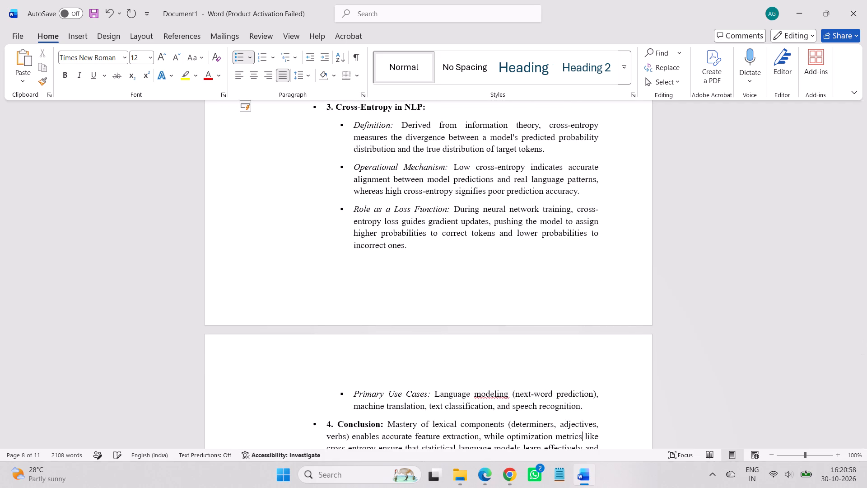
key("Down")
key("Down")
key("BackSpace")
Remove the blank lines between items 1, 2 and 3 of Most Important Questions for the End-Semester Examination.
key("Down")
key("Down")
key("Down")
key("Down")
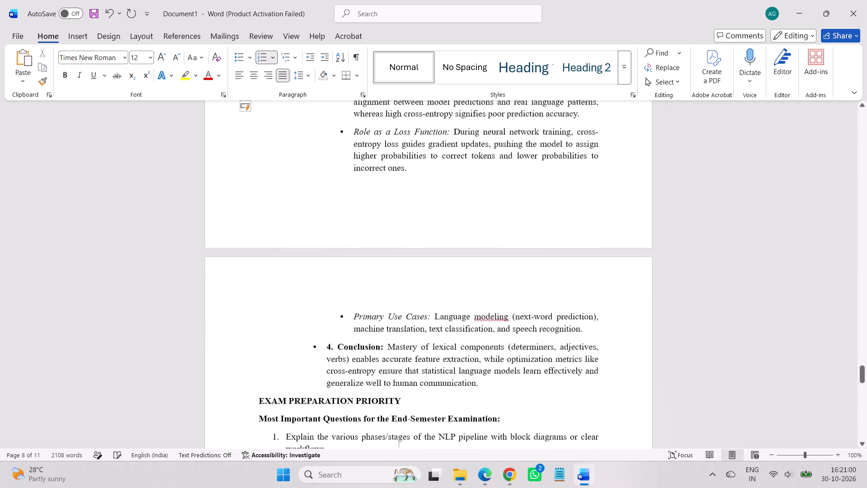
key("Down")
key("Down")
key("Down")
key("Up")
key("Up")
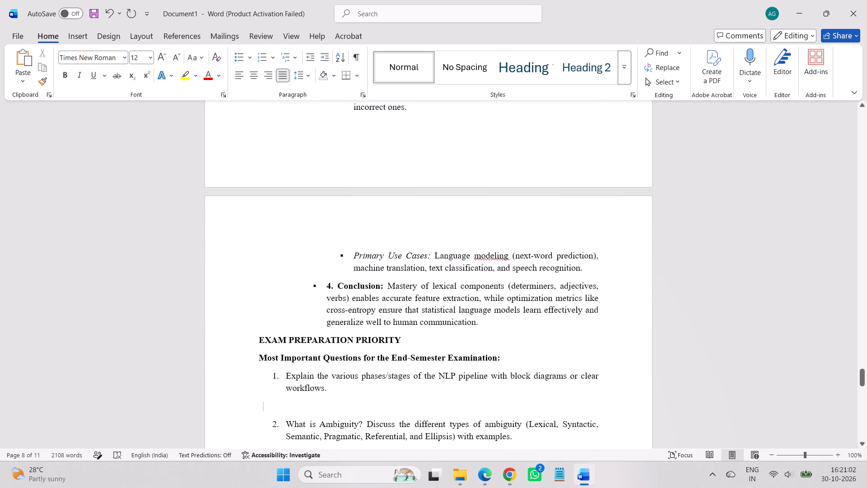
key("BackSpace")
key("Down")
key("Down")
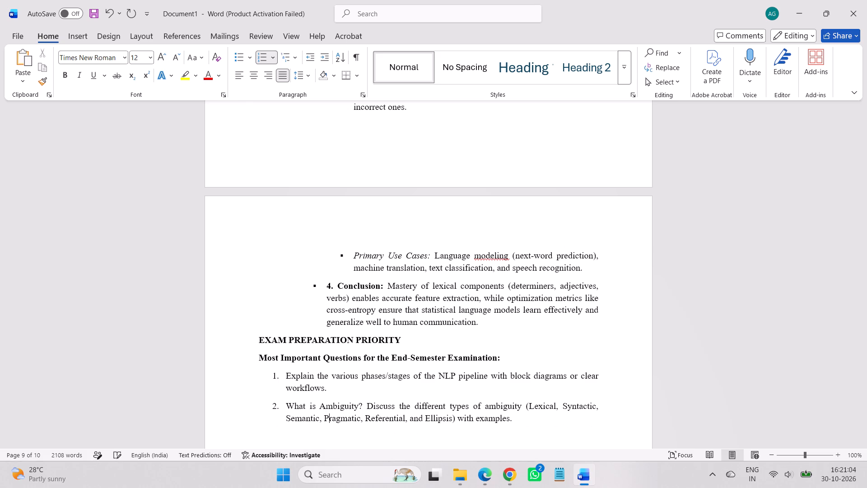
key("Down")
key("BackSpace")
Remove the blank lines between items 3, 4 and 5 of Most Important Questions for the End-Semester Examination.
key("Down")
key("Down")
key("Down")
key("Down")
key("Up")
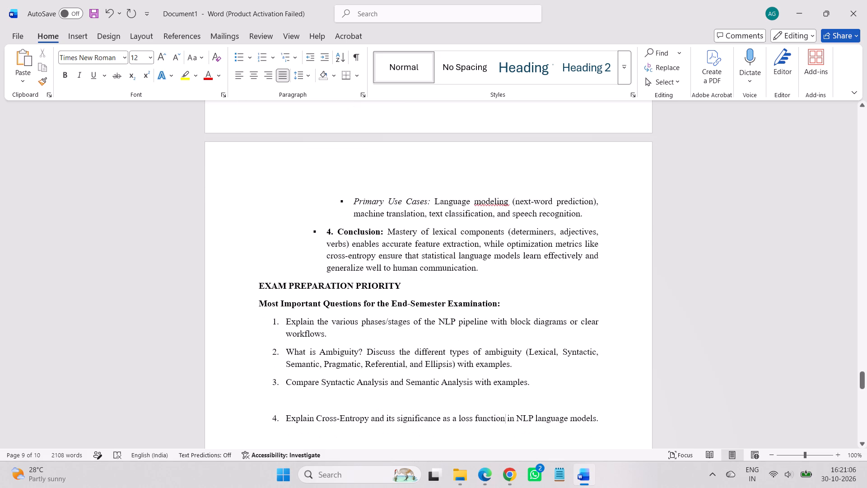
key("Up")
key("BackSpace")
key("Down")
key("Down")
key("Down")
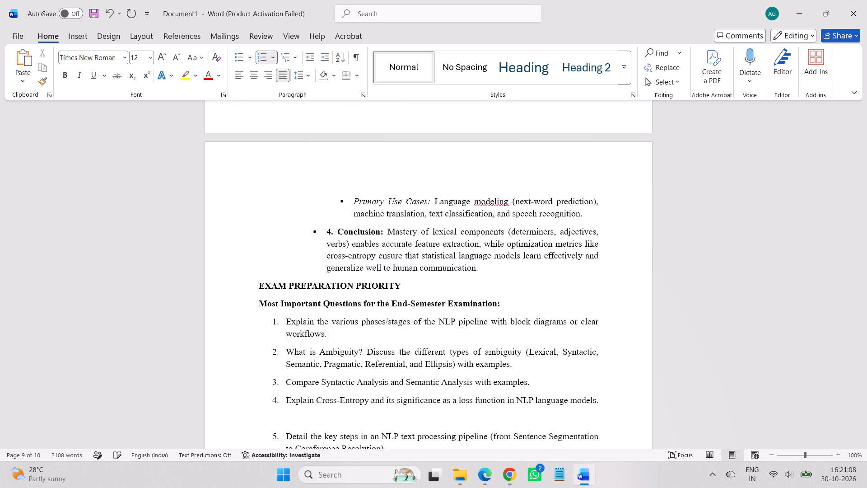
key("Up")
key("BackSpace")
Remove the blank line between item 5 and the Topics That Should Not Be Skipped heading.
key("Down")
key("Down")
key("Down")
key("Down")
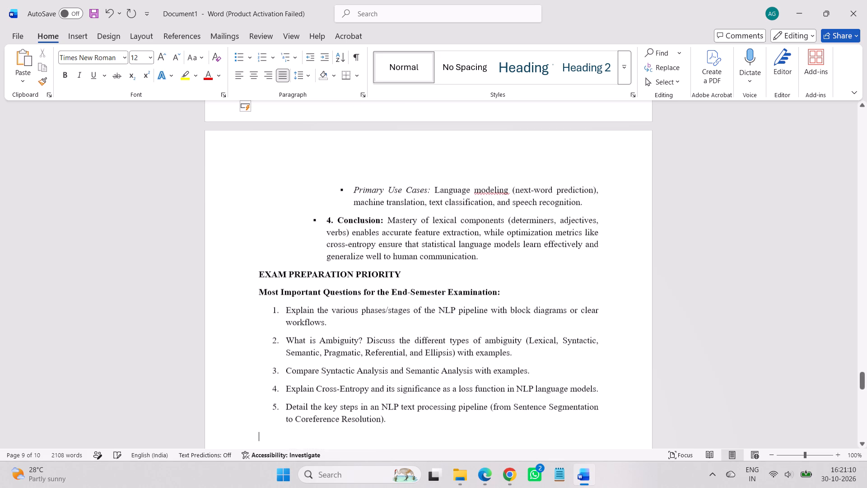
key("Up")
key("BackSpace")
Remove the blank lines after the first two bullets of Topics That Should Not Be Skipped.
key("Down")
key("Down")
key("Down")
key("BackSpace")
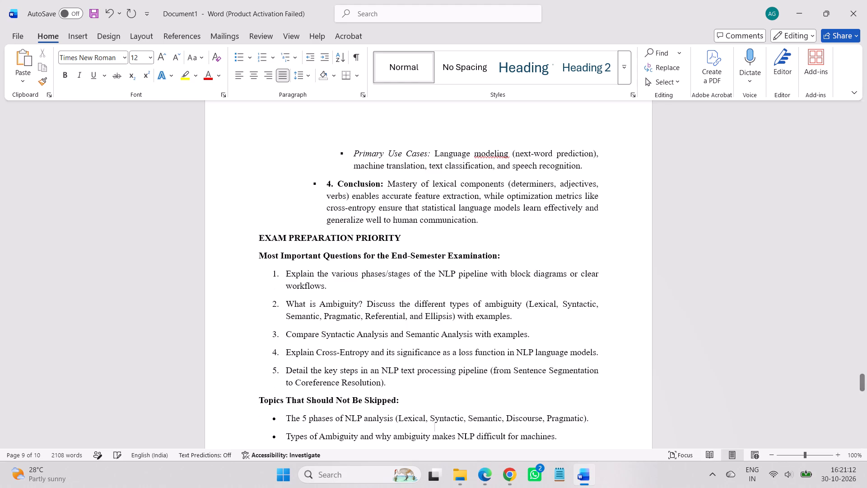
key("Down")
key("Down")
key("Down")
key("Up")
key("BackSpace")
Remove the blank lines after the Roles of Determiners and Cross-Entropy definition bullets, up to Questions Suitable for Diagram-Based Answers.
key("Down")
key("Down")
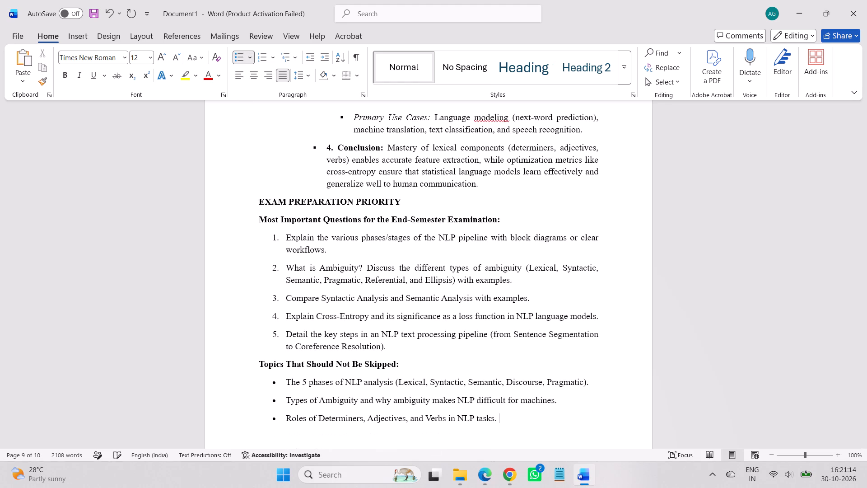
key("BackSpace")
key("Down")
key("Down")
key("Down")
key("Up")
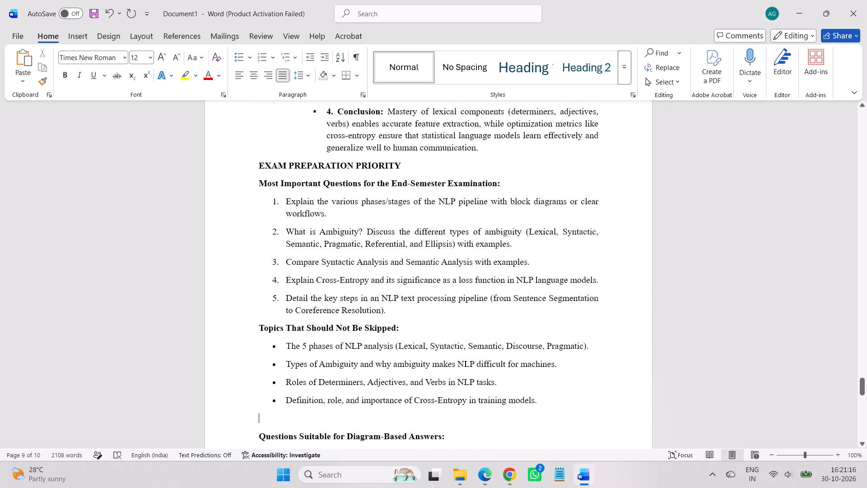
key("BackSpace")
Remove the blank lines after the Flowchart and Dependency Parsing bullets under Questions Suitable for Diagram-Based Answers.
key("Down")
key("Down")
key("Down")
key("Down")
key("Down")
key("BackSpace")
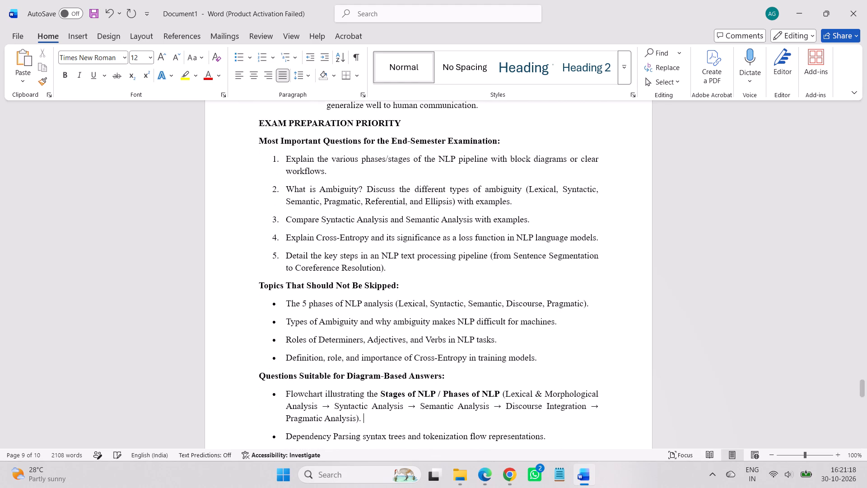
key("Down")
key("Down")
key("Down")
key("Up")
key("BackSpace")
Remove the blank lines after the NLP and Tokenization bullets of the Quick Revision Sheet.
key("Down")
key("Down")
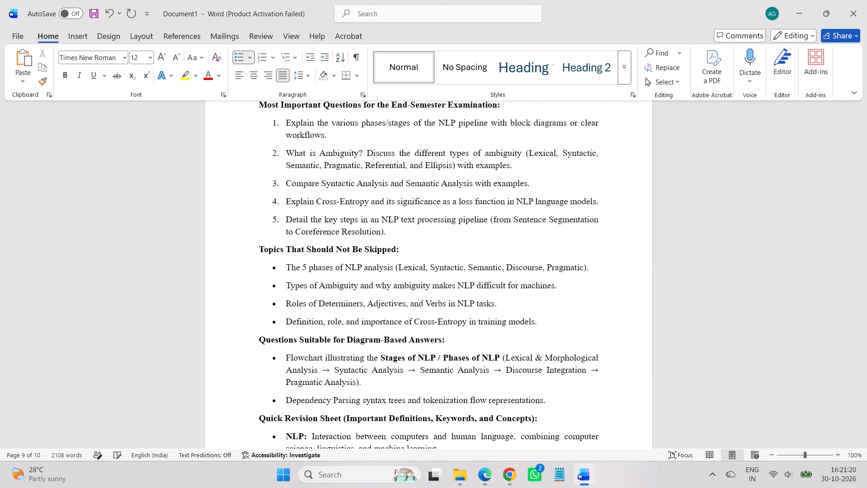
key("Down")
key("Down")
key("Down")
key("Up")
key("BackSpace")
key("Down")
key("Down")
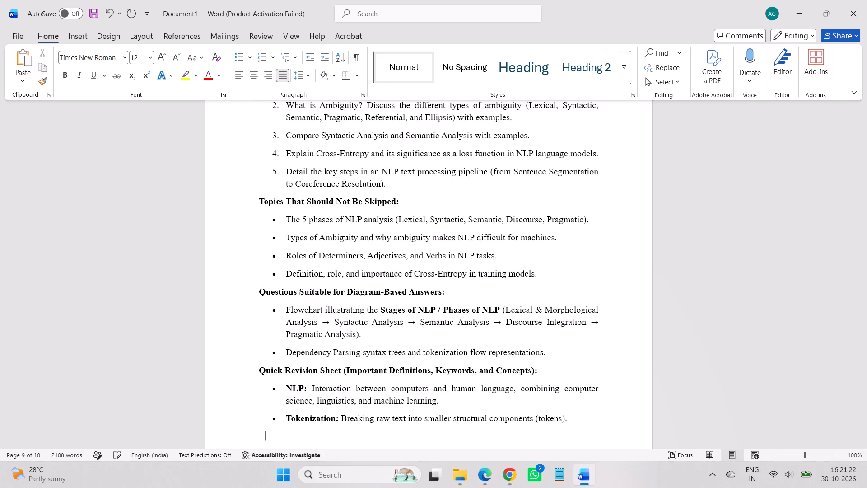
key("Down")
key("Up")
key("BackSpace")
Remove the blank lines after the POS Tagging, Parse Tree and Lemmatization bullets of the Quick Revision Sheet.
key("Down")
key("Down")
key("Down")
key("BackSpace")
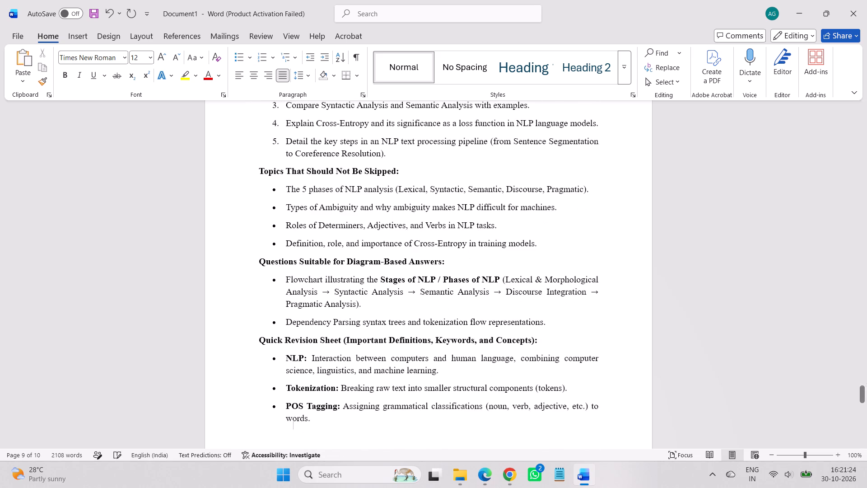
key("Down")
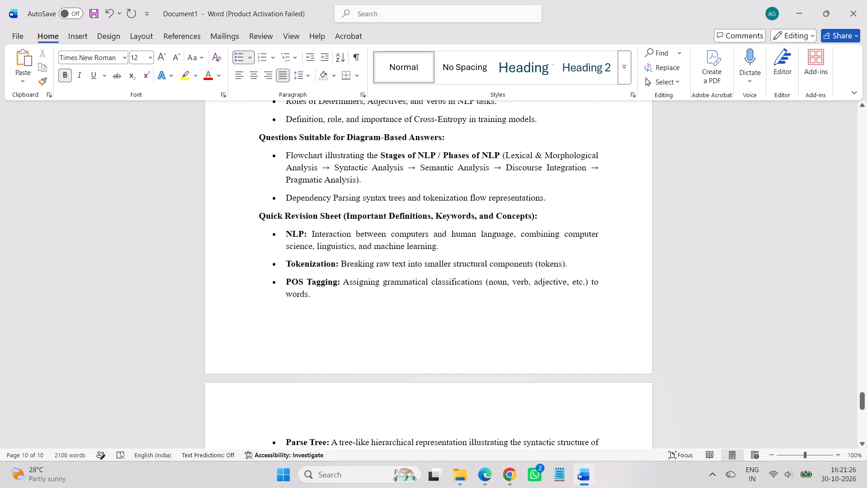
key("Down")
key("Down")
key("BackSpace")
key("Down")
key("Down")
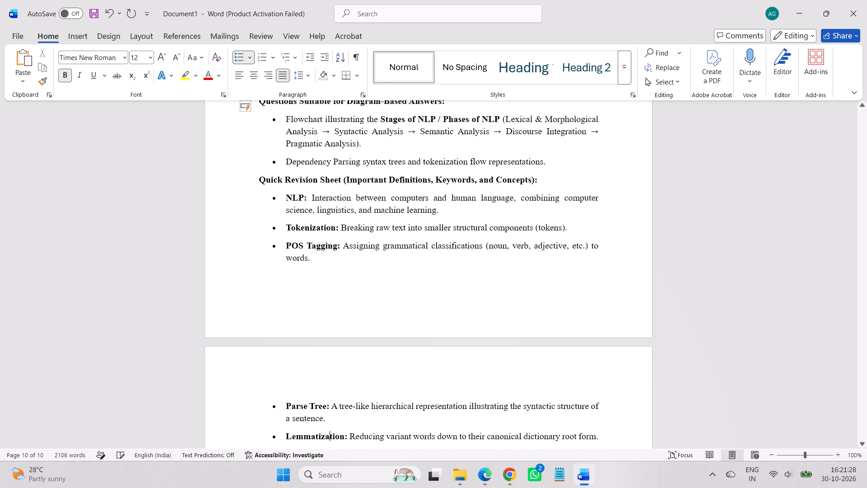
key("BackSpace")
Remove the blank lines after the Stop Words and Named Entity Recognition (NER) bullets of the Quick Revision Sheet.
key("Down")
key("Down")
key("Down")
key("BackSpace")
key("Down")
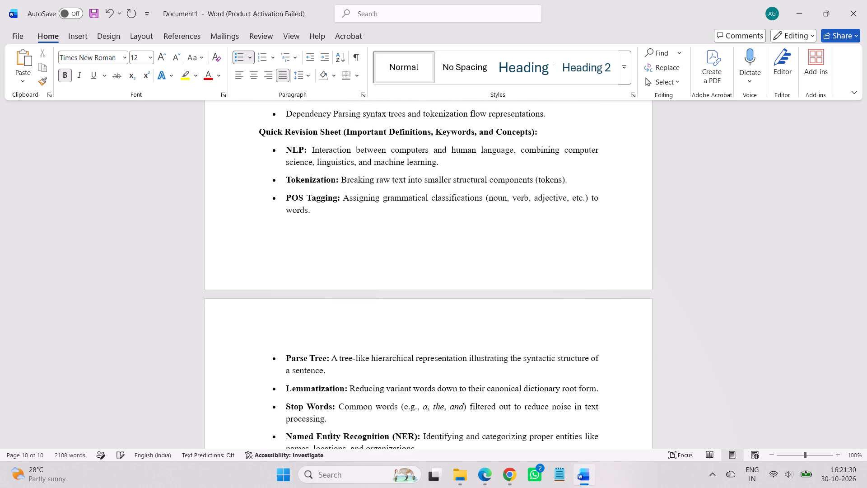
key("Down")
key("Down")
key("BackSpace")
Remove the blank lines after the Coreference Resolution and Cross-Entropy bullets that end the Quick Revision Sheet.
key("Down")
key("Down")
key("Down")
key("BackSpace")
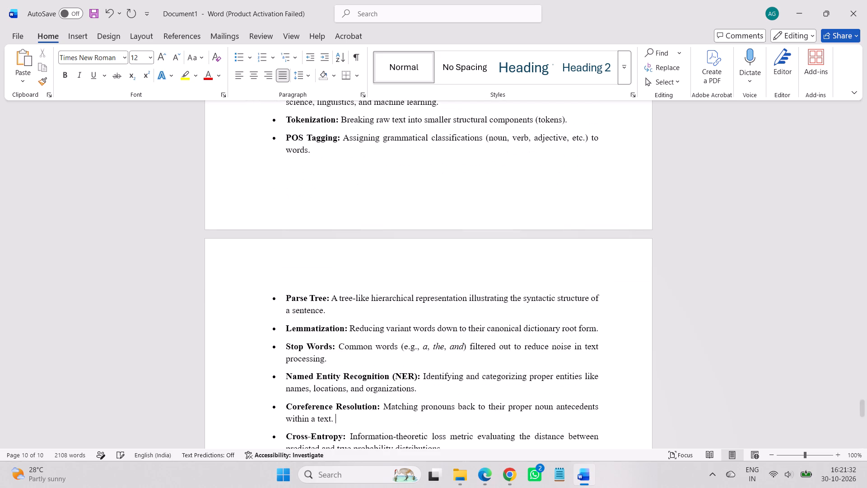
key("Down")
key("Down")
key("Down")
key("BackSpace")
key("Down")
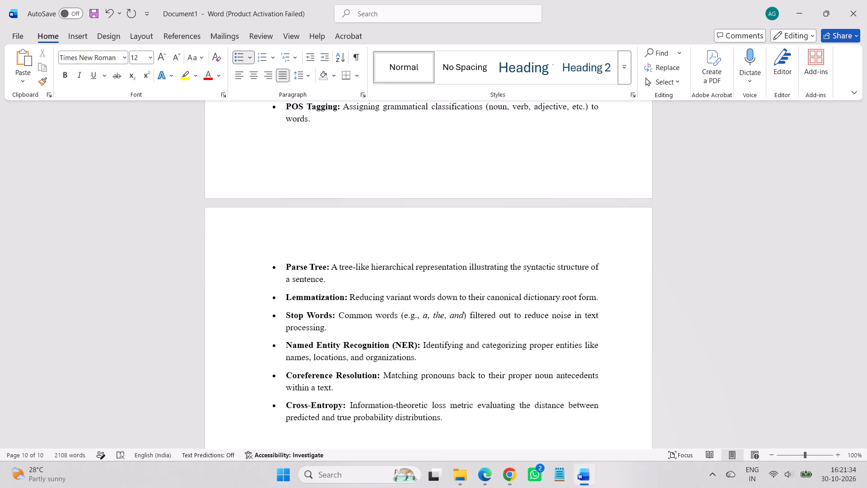
key("Down")
key("Down")
Set 1.5 line spacing on all the text from the SECTION D – 12 MARKS heading to the end of the document.
scroll(443, 391, "up", 5)
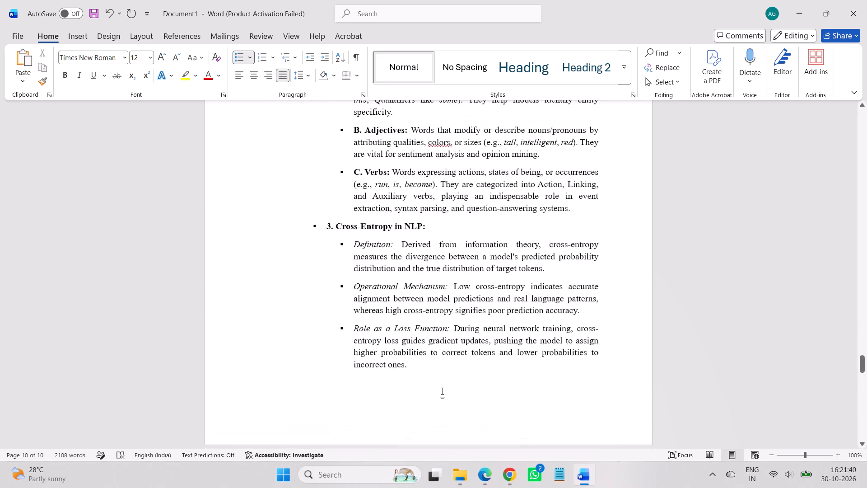
scroll(443, 391, "up", 3)
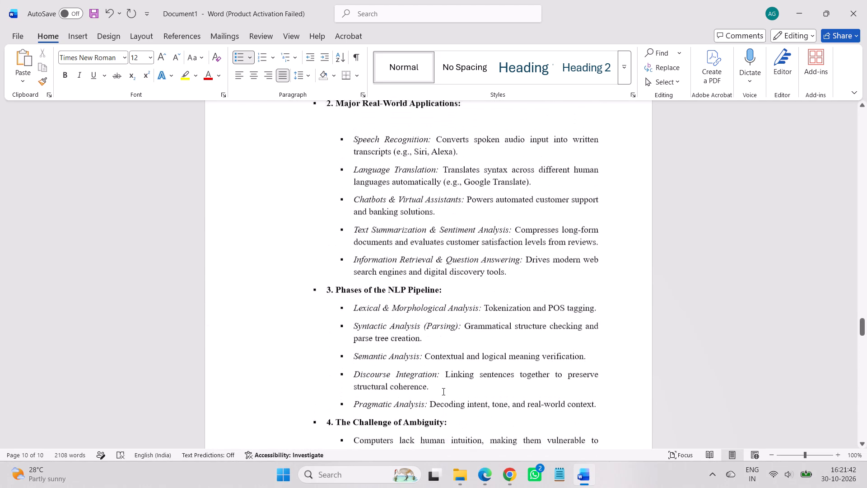
scroll(443, 391, "up", 1)
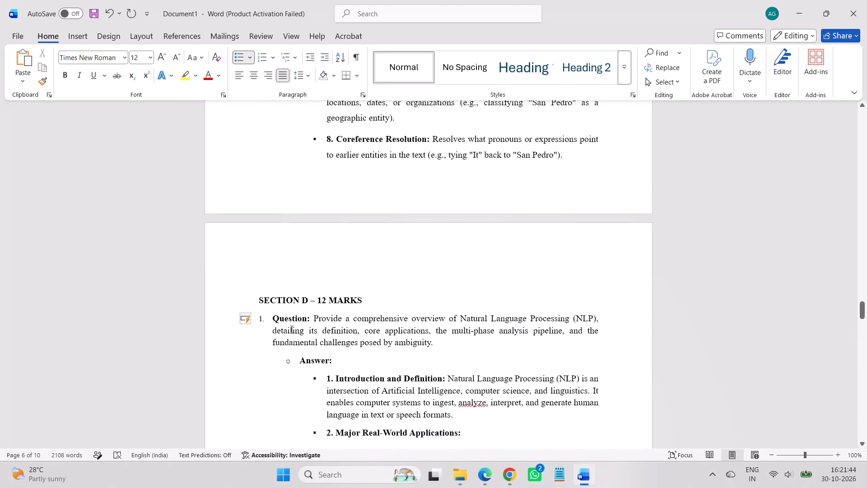
left_click_drag(263, 300, 275, 309)
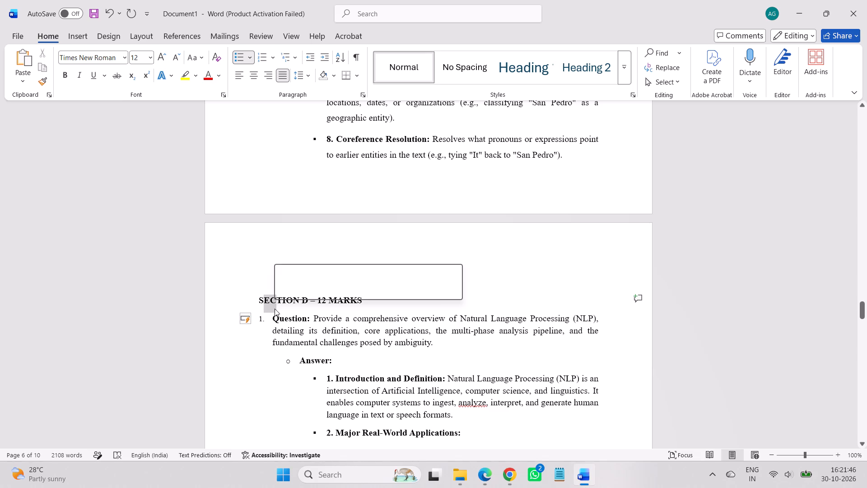
left_click(260, 300)
left_click_drag(260, 300, 277, 305)
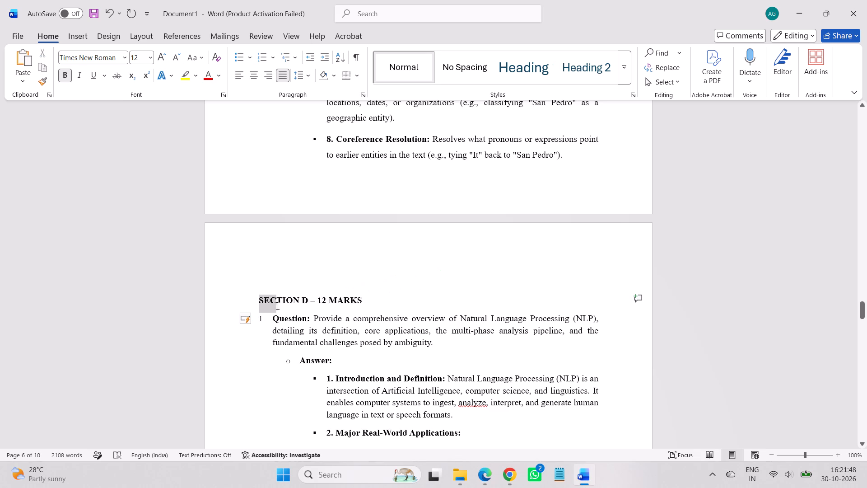
left_click_drag(277, 305, 469, 487)
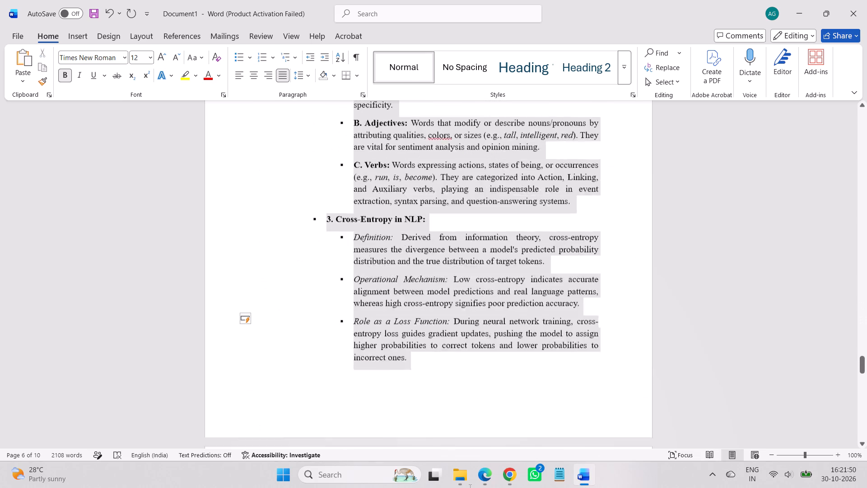
left_click_drag(469, 487, 495, 487)
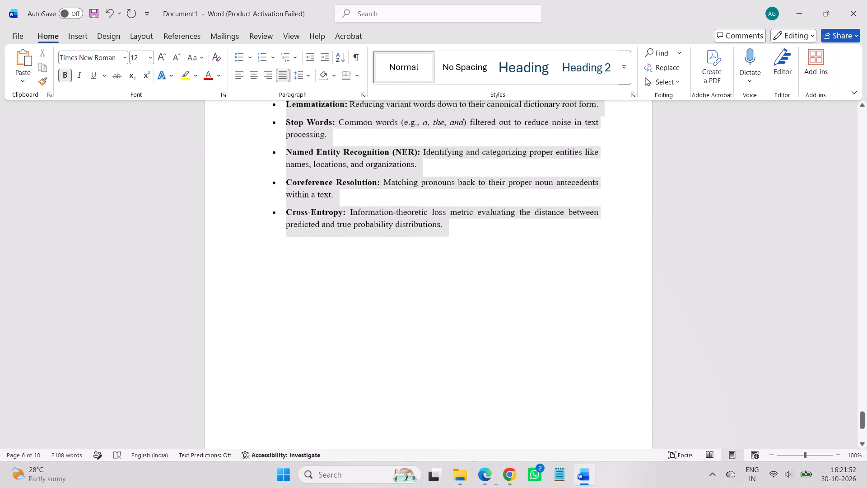
left_click_drag(495, 487, 433, 99)
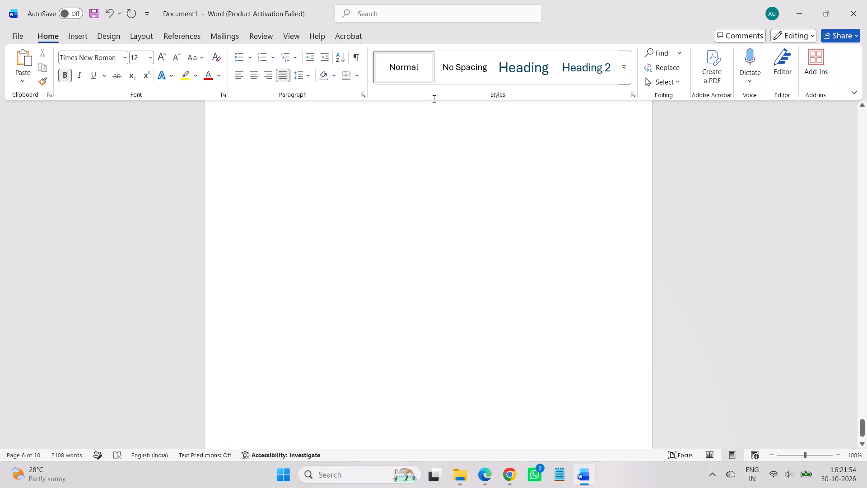
left_click_drag(433, 99, 457, 142)
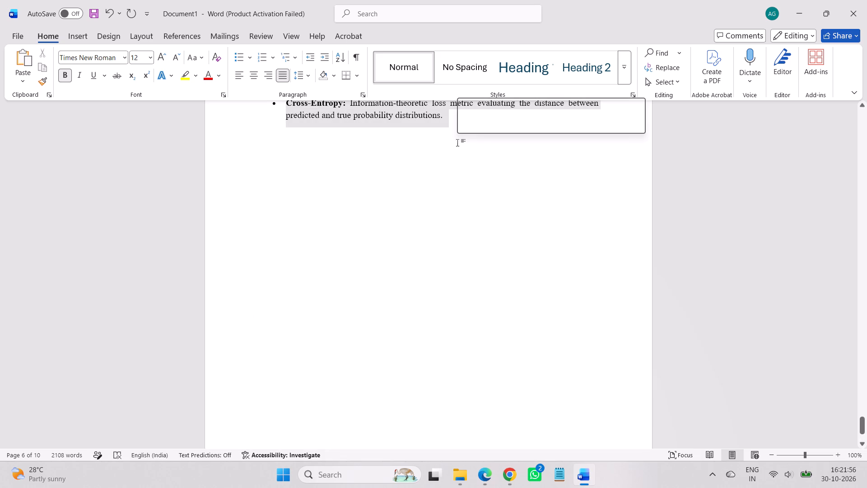
left_click(310, 74)
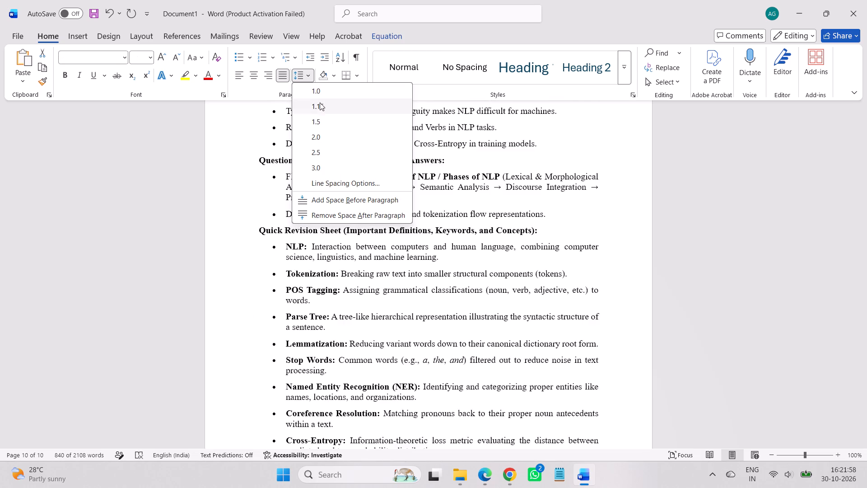
left_click(324, 118)
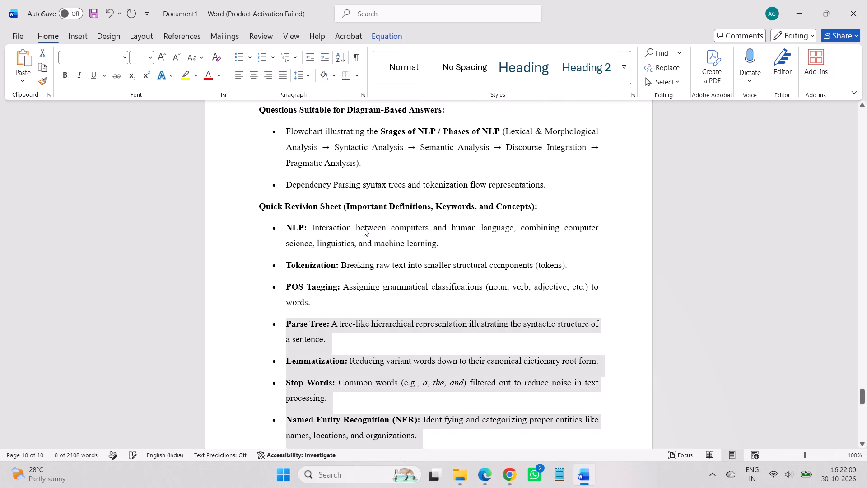
Check the line spacing from the Quick Revision Sheet back up to SECTION D, and clear the selection.
scroll(364, 228, "up", 4)
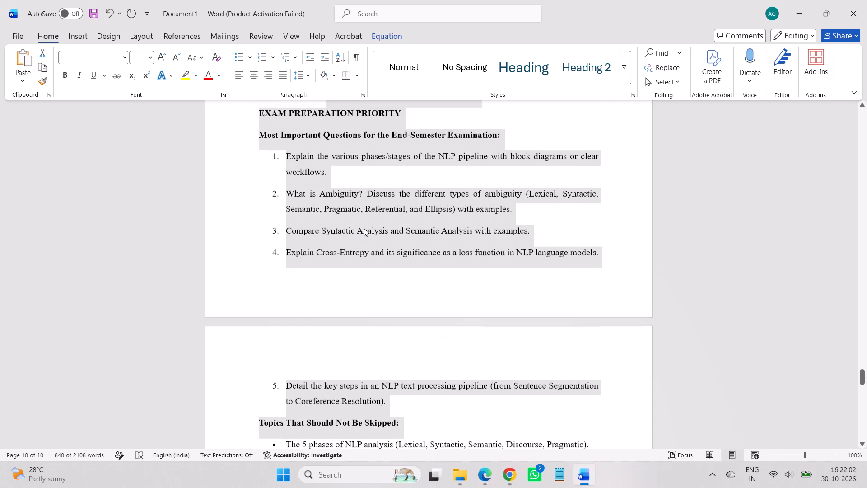
scroll(364, 228, "up", 5)
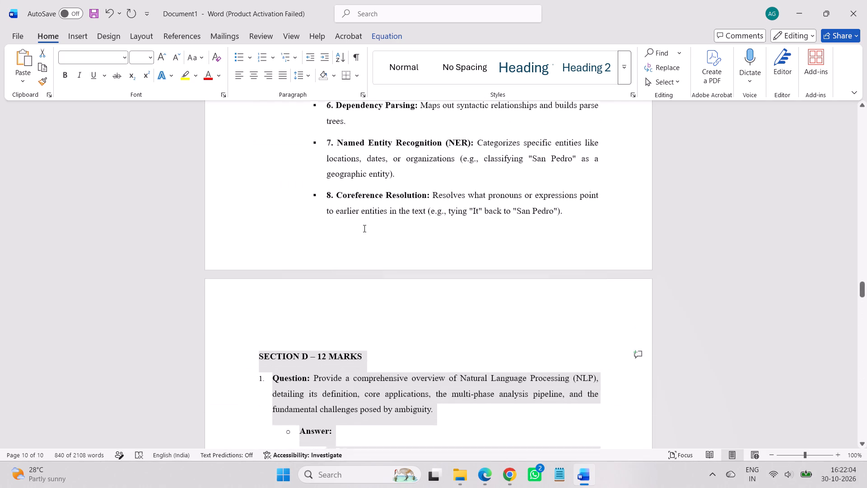
scroll(364, 228, "down", 1)
scroll(371, 272, "up", 2)
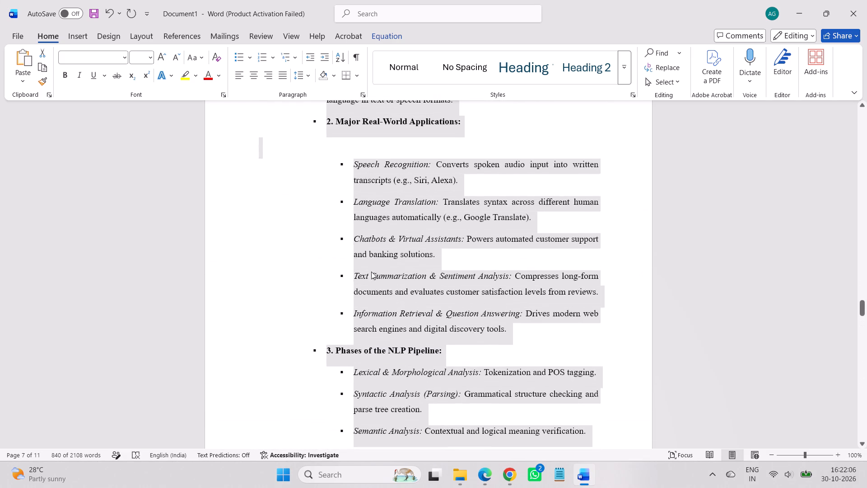
left_click(367, 318)
Reapply 1.5 line spacing to all the text from the SECTION D – 12 MARKS heading to the end of the document.
scroll(367, 318, "up", 2)
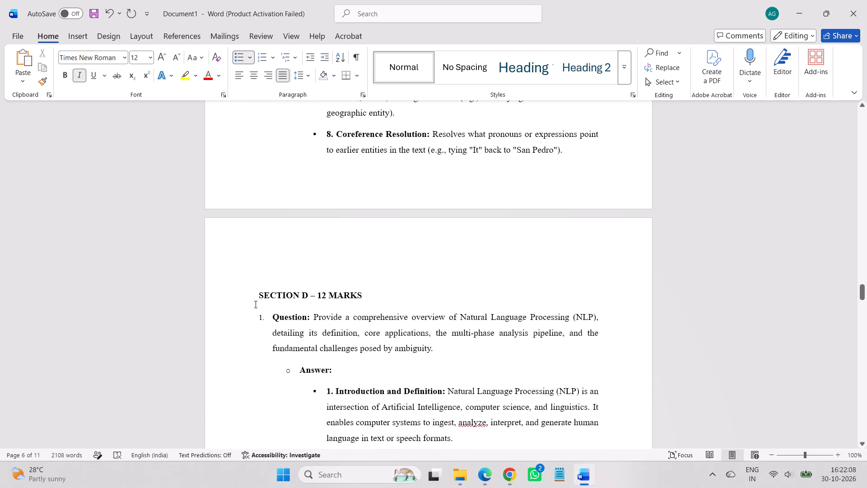
left_click_drag(259, 296, 505, 487)
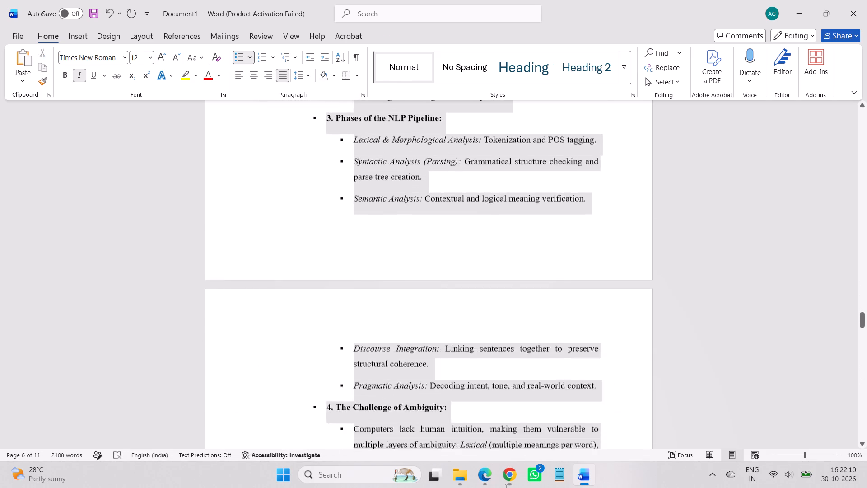
left_click_drag(505, 487, 508, 483)
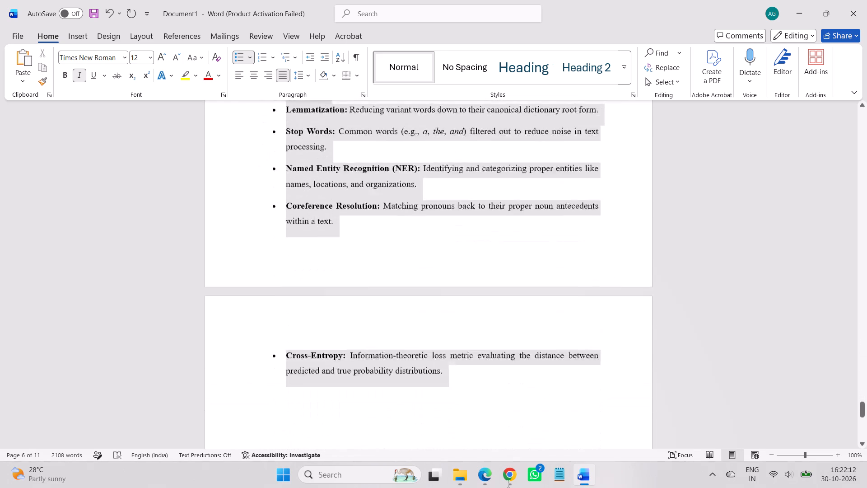
left_click_drag(508, 483, 629, 472)
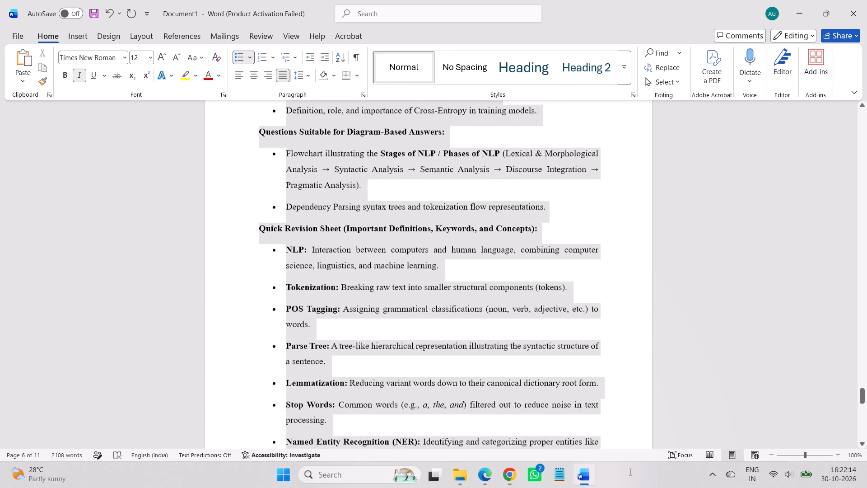
left_click_drag(629, 472, 516, 346)
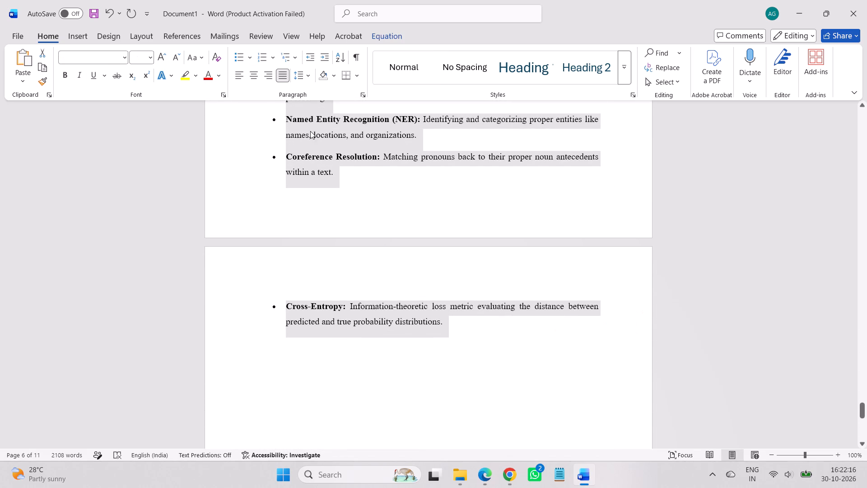
left_click(303, 71)
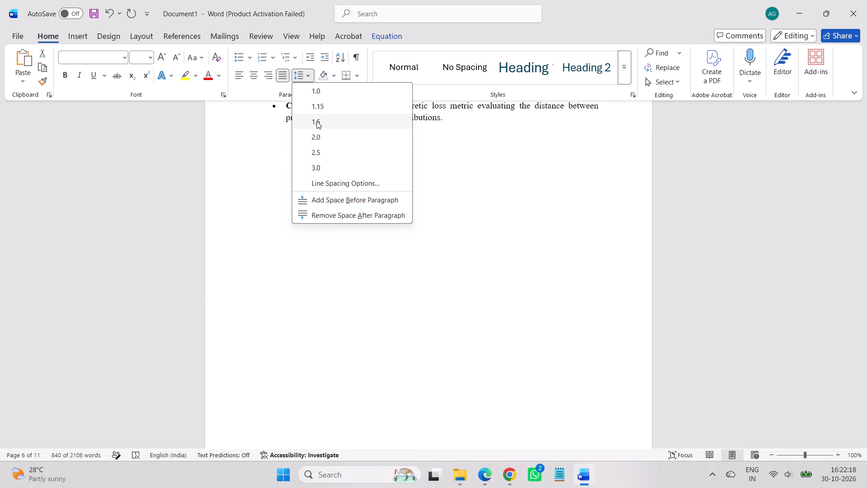
left_click(317, 121)
left_click(369, 206)
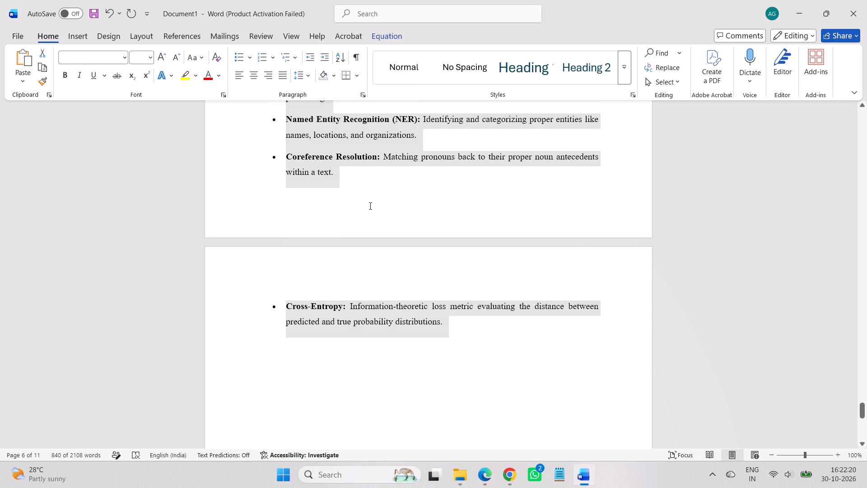
Remove the blank line above the SECTION D – 12 MARKS heading.
scroll(369, 206, "up", 8)
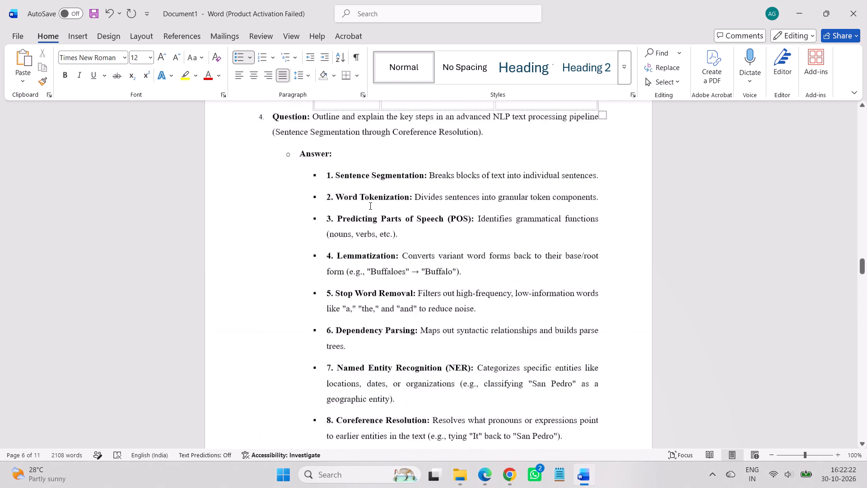
scroll(369, 206, "up", 1)
scroll(369, 206, "down", 7)
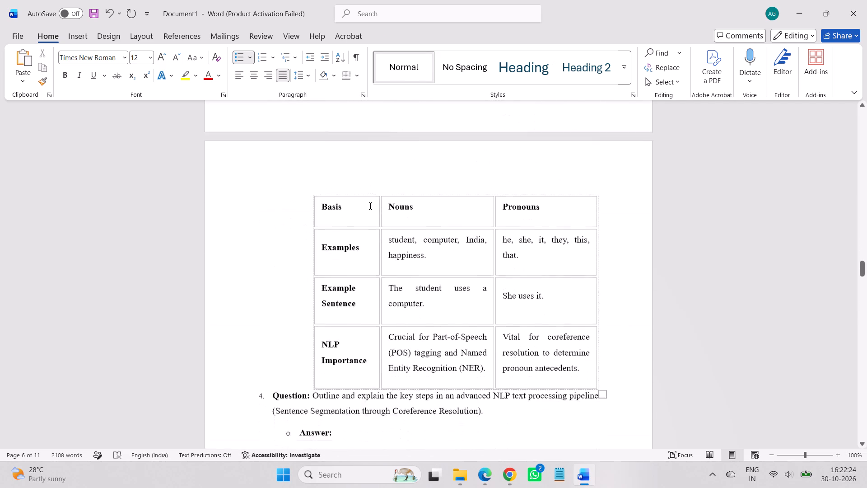
scroll(369, 206, "down", 3)
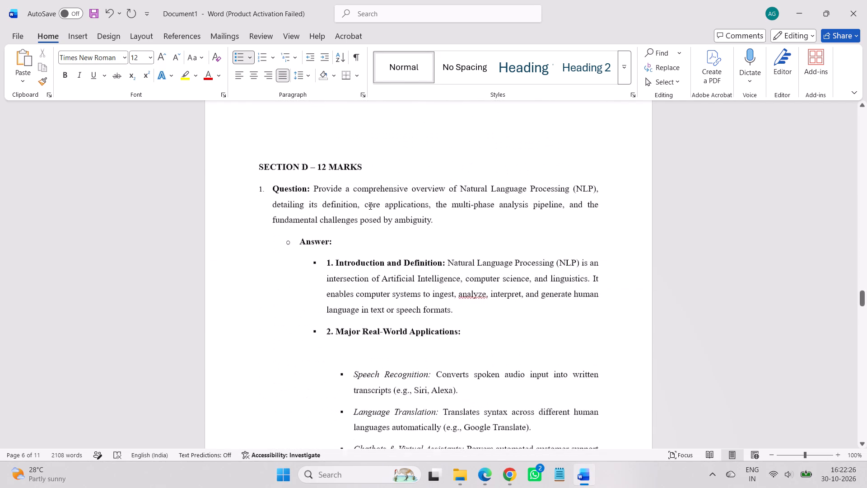
scroll(369, 206, "down", 1)
left_click(327, 124)
scroll(327, 124, "up", 1)
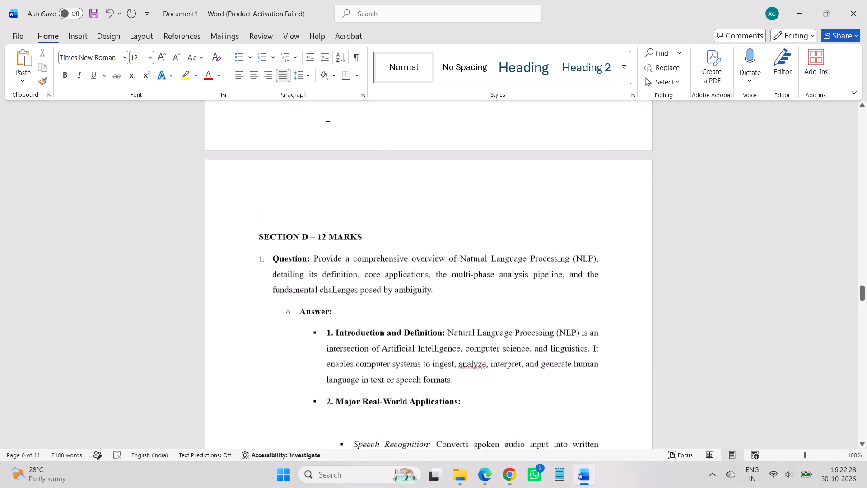
scroll(327, 124, "up", 1)
key("BackSpace")
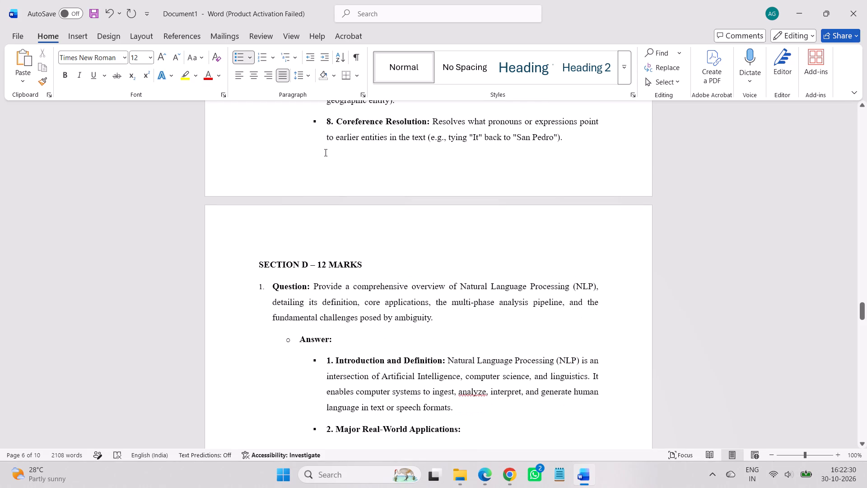
Remove the blank line between the 2. Major Real-World Applications heading and its Speech Recognition bullet.
scroll(325, 160, "down", 1)
scroll(332, 249, "down", 1)
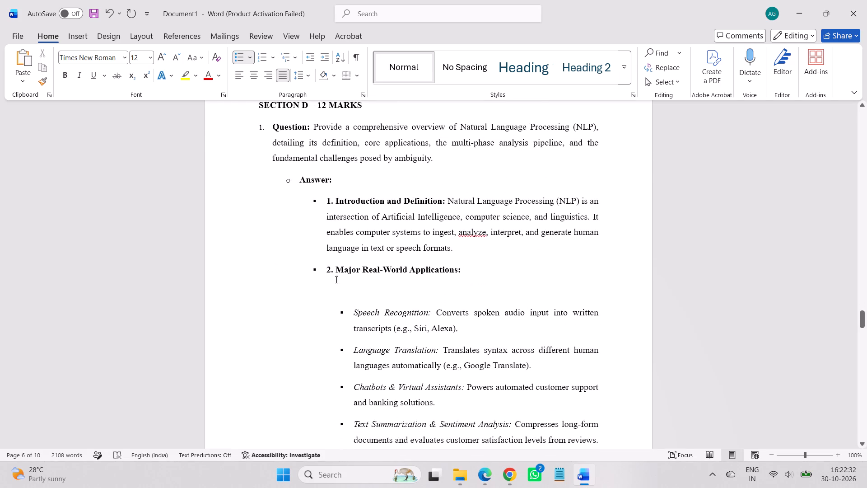
left_click(341, 296)
key("BackSpace")
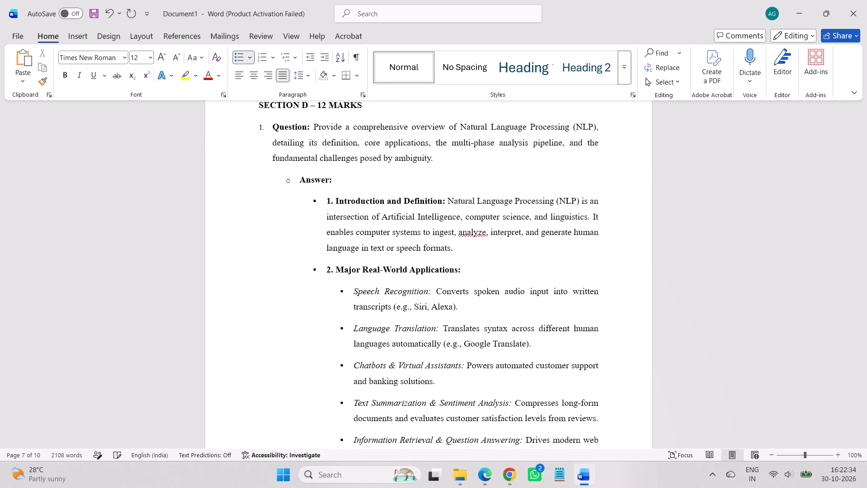
Check the spacing and page breaks of the SECTION D answers down to the 3. Cross-Entropy in NLP heading.
scroll(341, 296, "down", 4)
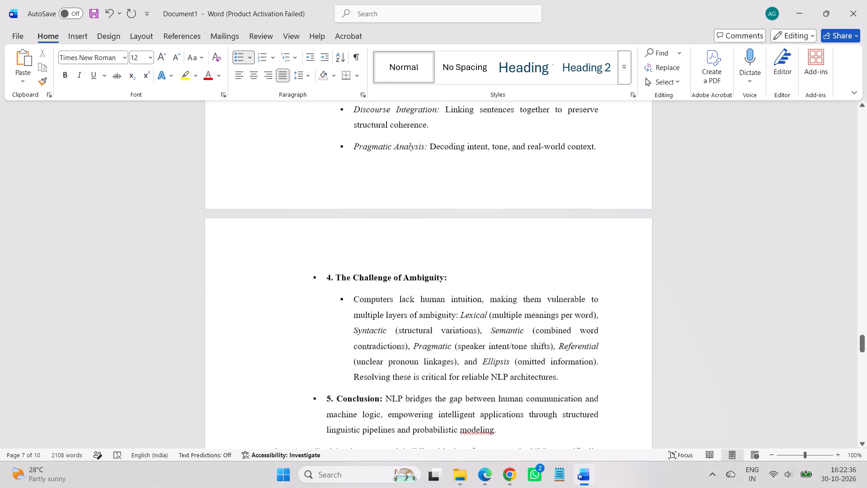
left_click(337, 250)
scroll(337, 250, "down", 1)
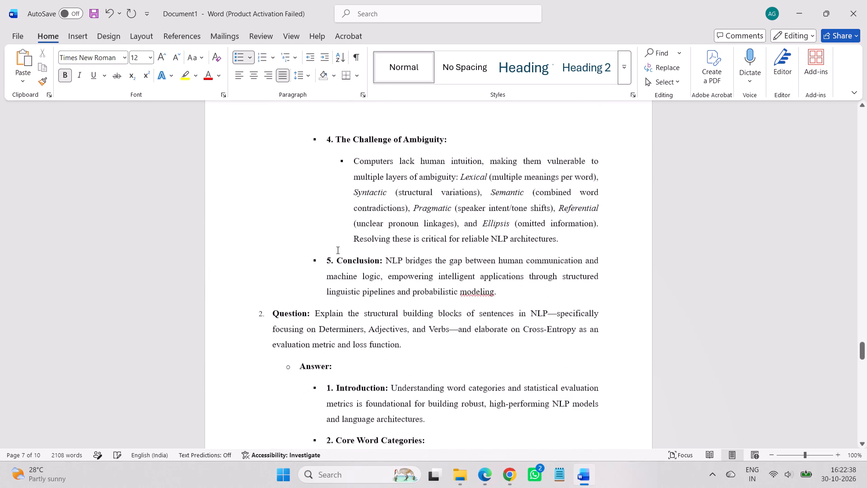
scroll(337, 270, "down", 2)
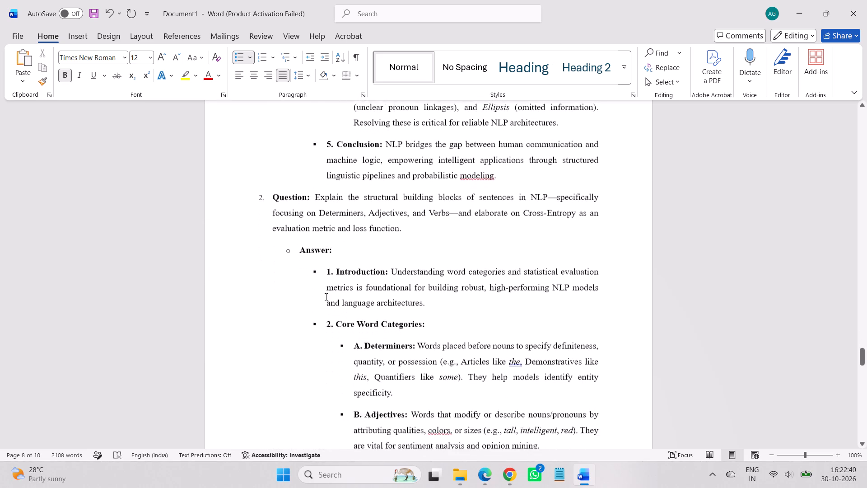
scroll(325, 296, "down", 2)
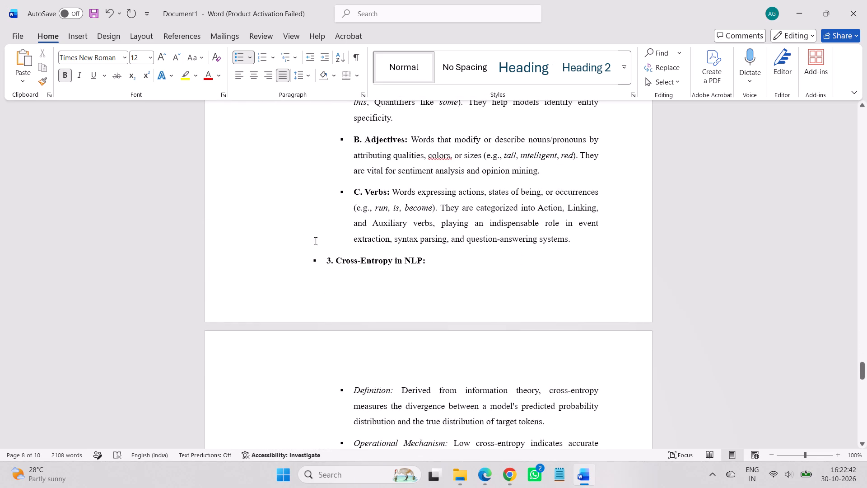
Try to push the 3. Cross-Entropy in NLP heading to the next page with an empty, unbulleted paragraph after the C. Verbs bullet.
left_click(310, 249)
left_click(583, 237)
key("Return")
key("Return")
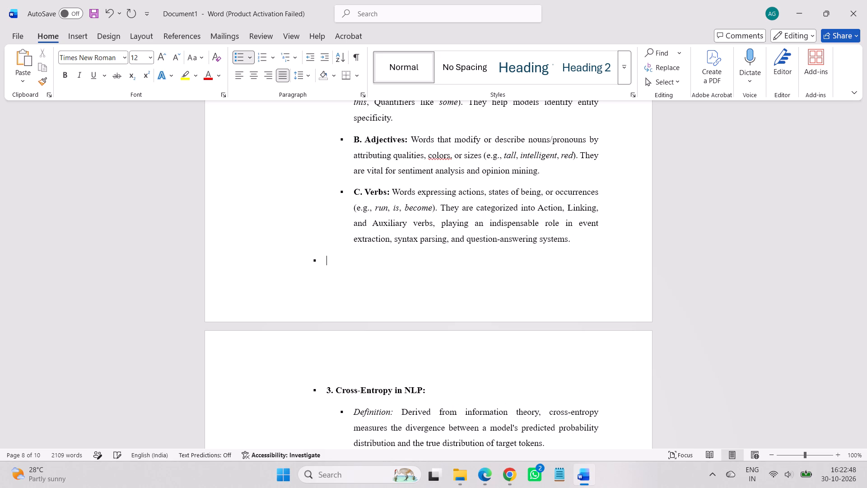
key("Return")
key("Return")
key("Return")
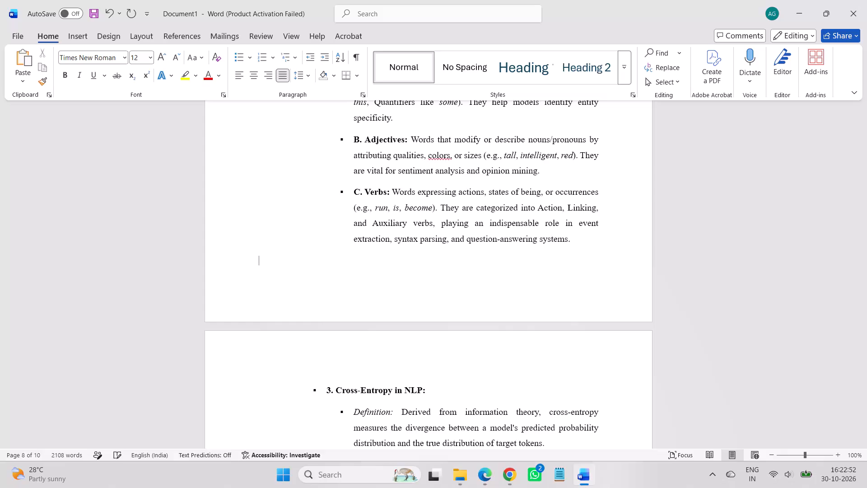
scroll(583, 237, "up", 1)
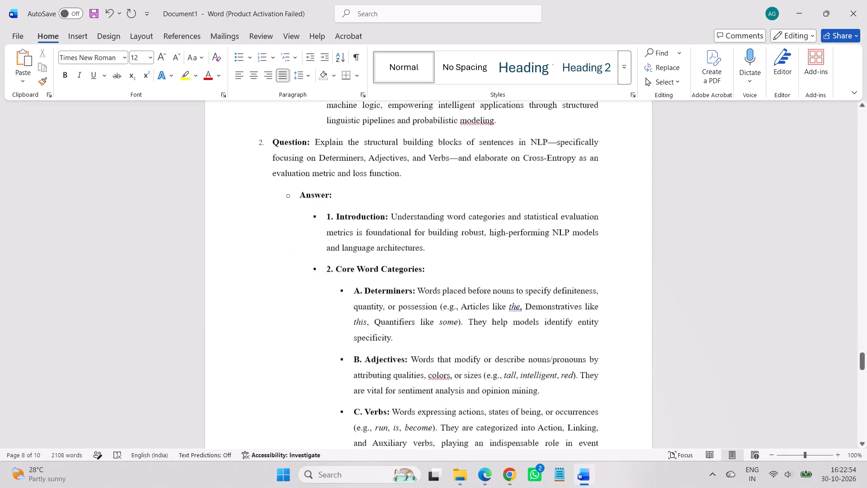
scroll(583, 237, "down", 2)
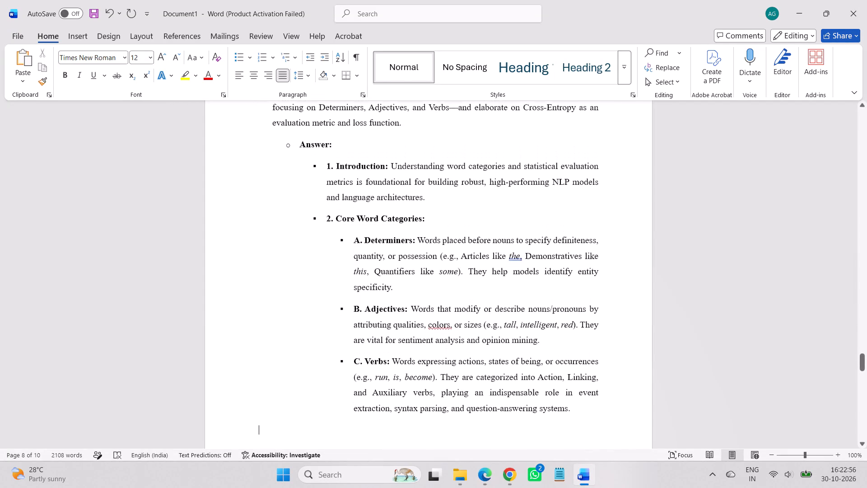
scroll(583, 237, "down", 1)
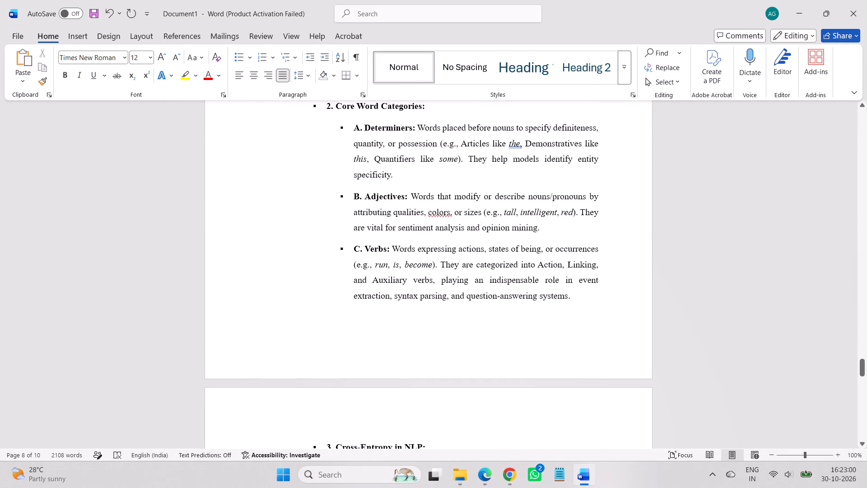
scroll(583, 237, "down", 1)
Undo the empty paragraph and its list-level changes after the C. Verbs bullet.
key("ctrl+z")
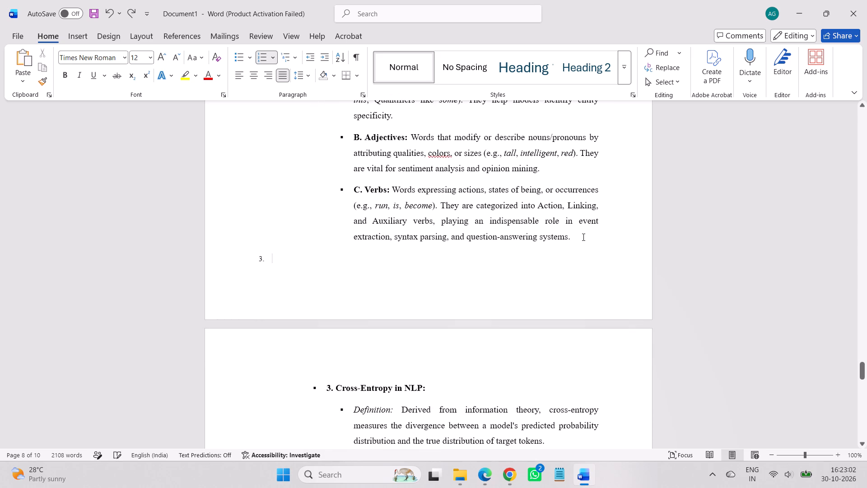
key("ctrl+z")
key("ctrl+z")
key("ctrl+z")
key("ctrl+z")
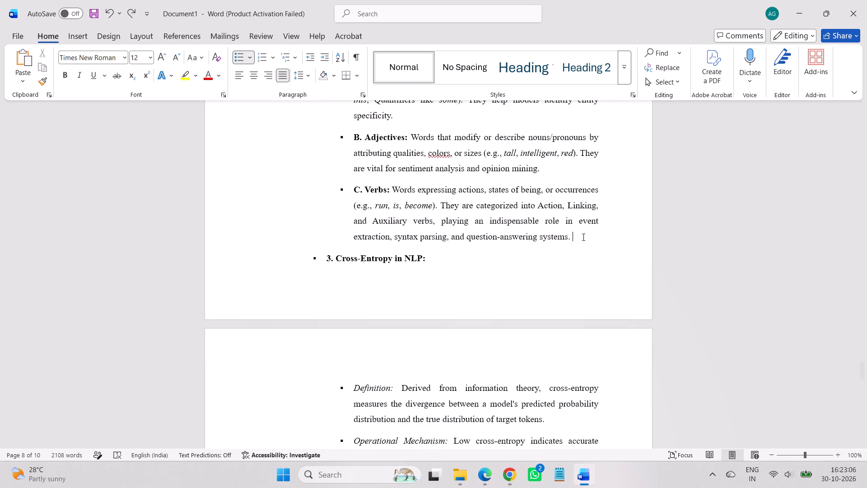
Insert one empty line without a bullet after the C. Verbs item, moving the 3. Cross-Entropy in NLP heading to the next page.
key("Return")
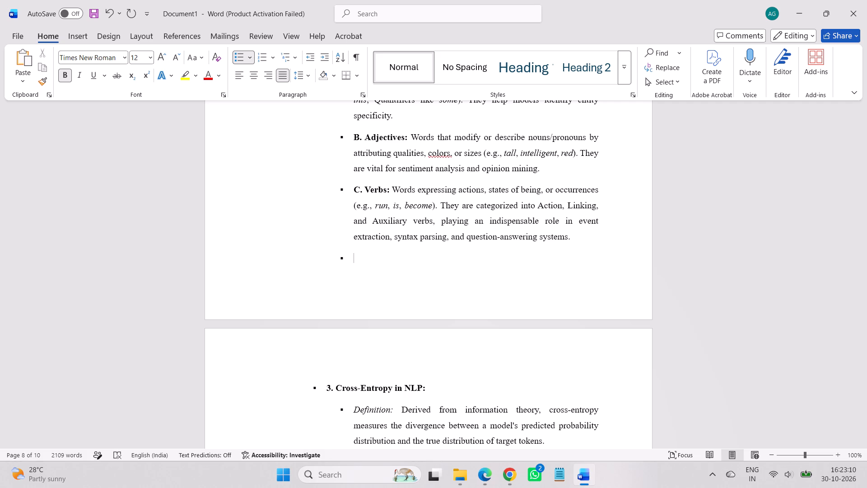
scroll(583, 237, "up", 2)
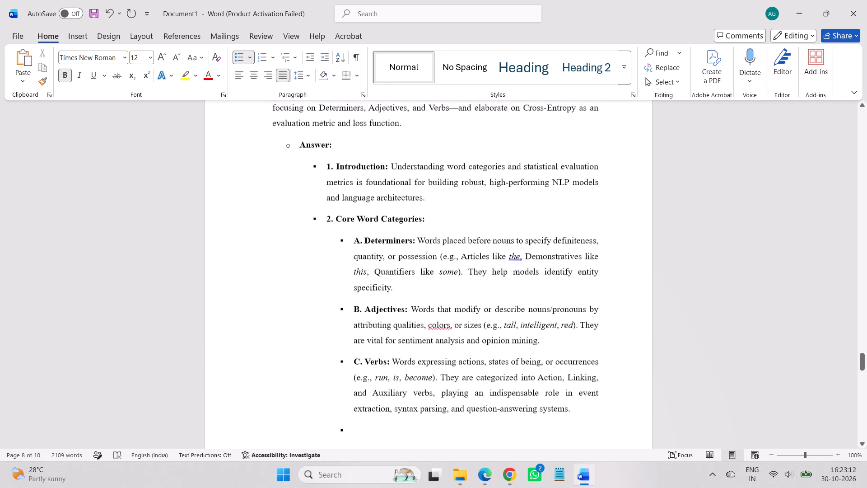
scroll(583, 237, "down", 2)
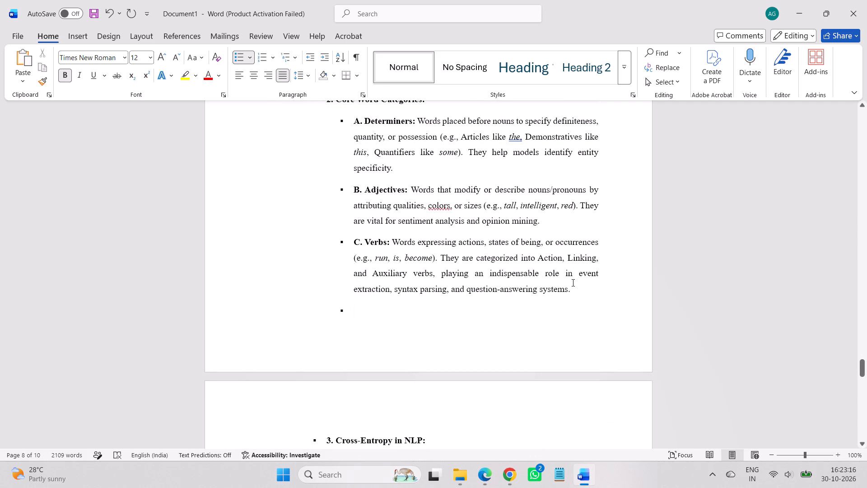
key("BackSpace")
Insert ten empty lines before the EXAM PREPARATION PRIORITY heading so that it starts on the next page.
scroll(572, 282, "down", 1)
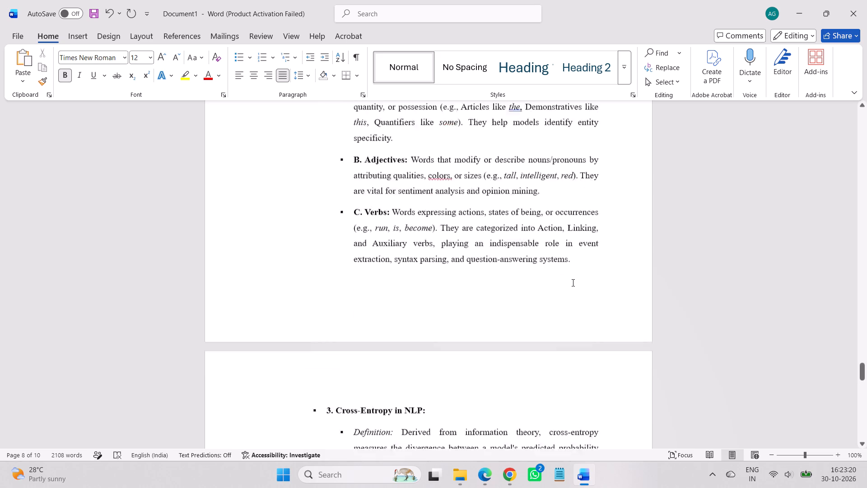
scroll(572, 282, "down", 3)
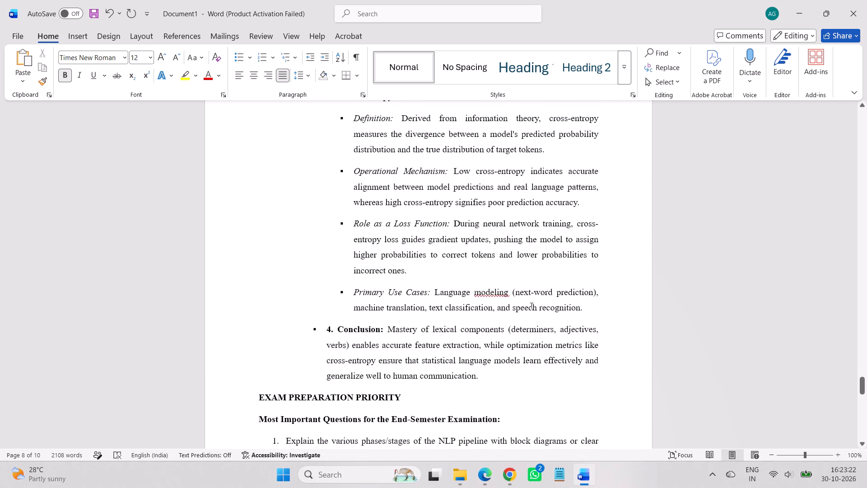
scroll(530, 309, "down", 3)
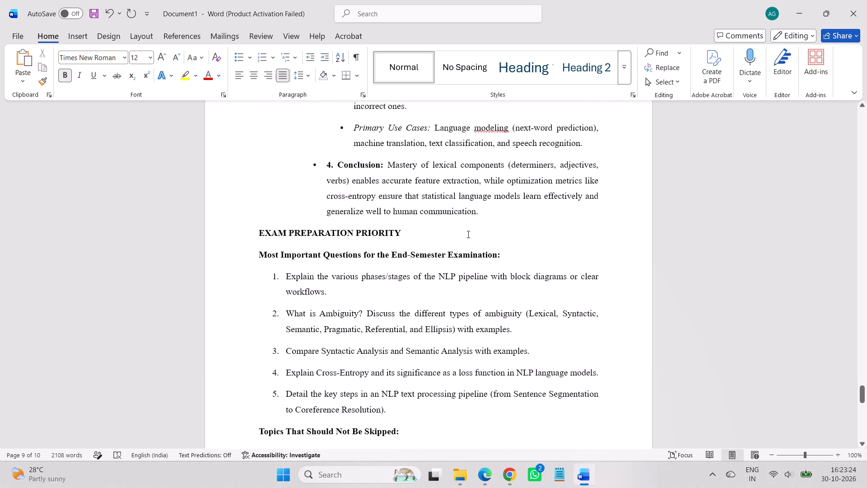
scroll(484, 233, "down", 2)
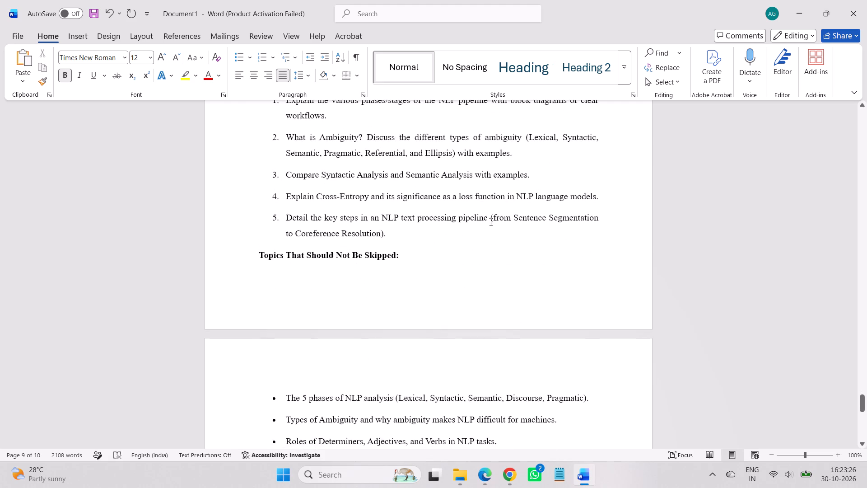
scroll(490, 221, "up", 2)
left_click(508, 265)
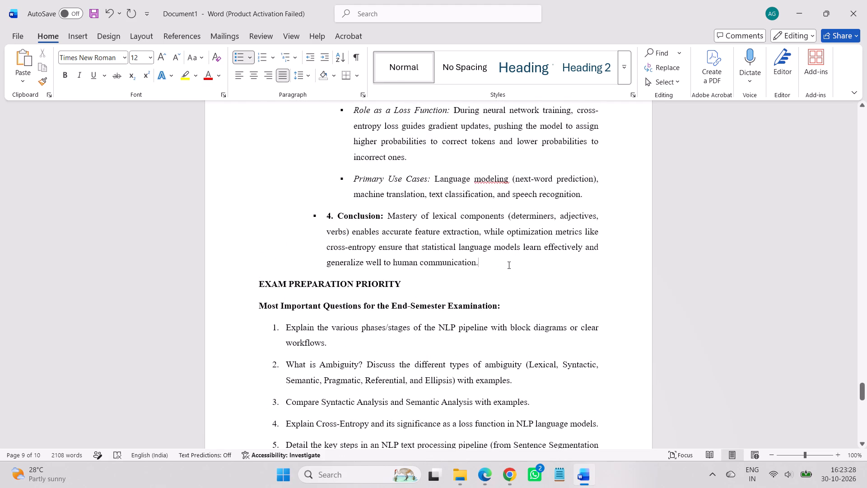
left_click(237, 248)
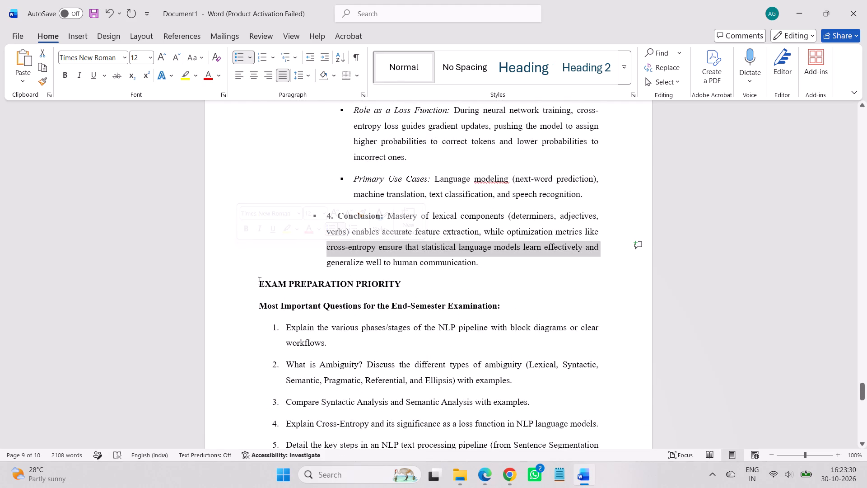
left_click(260, 286)
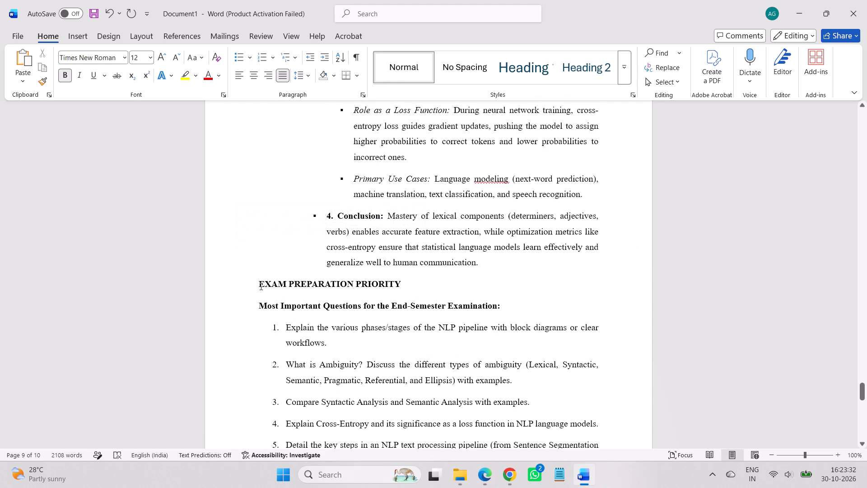
key("Return")
key("Return")
key("Return")
key("Return")
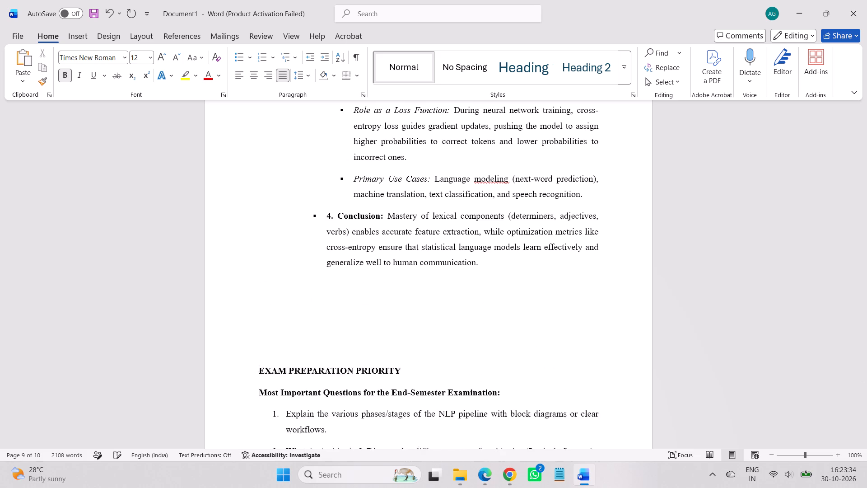
key("Return")
key("Return")
key("Return")
key("Return")
key("Return")
key("Return")
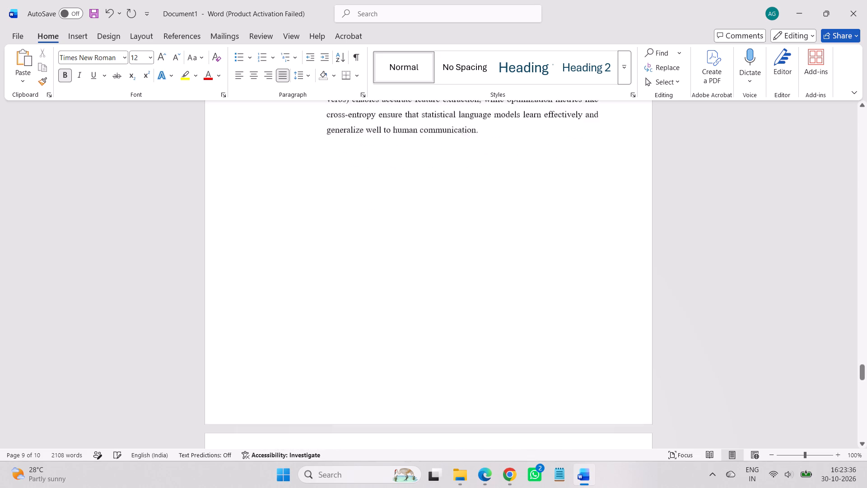
Add unbulleted empty lines after the final Cross-Entropy definition until the insertion point reaches a new blank page.
scroll(260, 286, "down", 2)
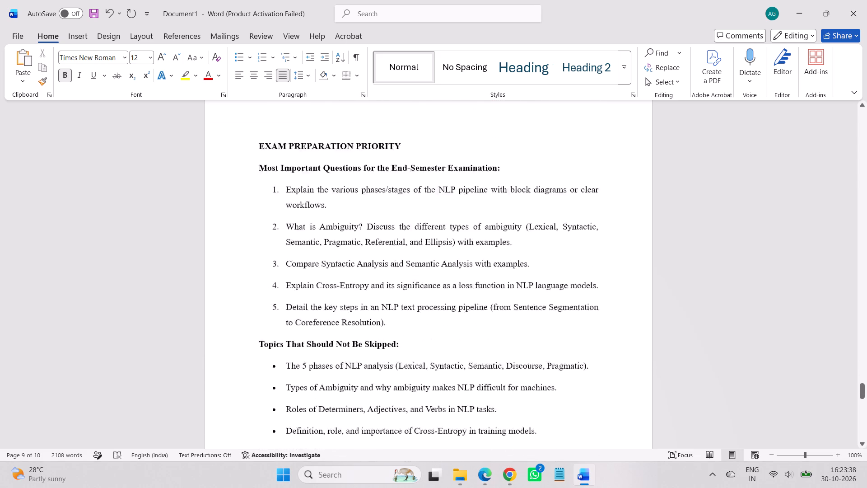
scroll(260, 286, "down", 3)
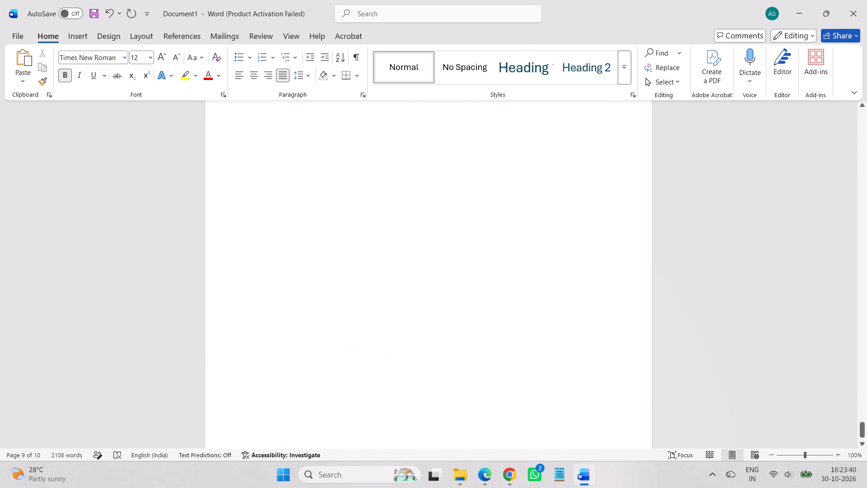
scroll(260, 286, "down", 1)
scroll(261, 308, "up", 1)
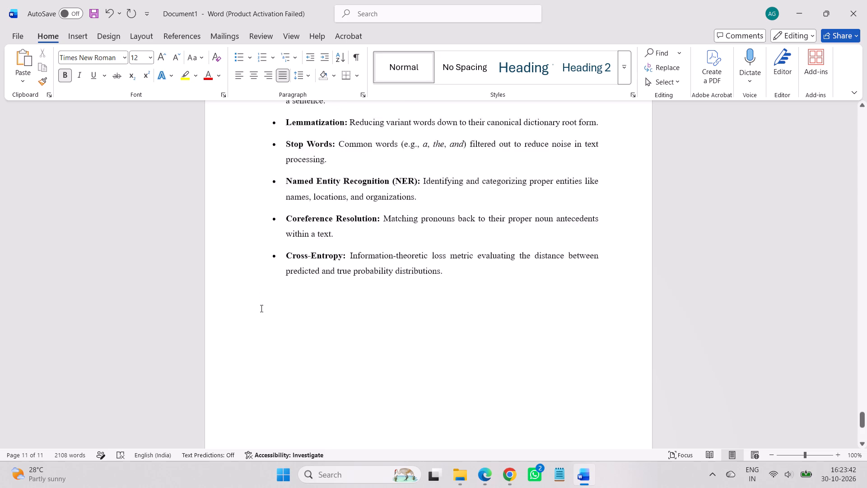
left_click(282, 367)
left_click(466, 320)
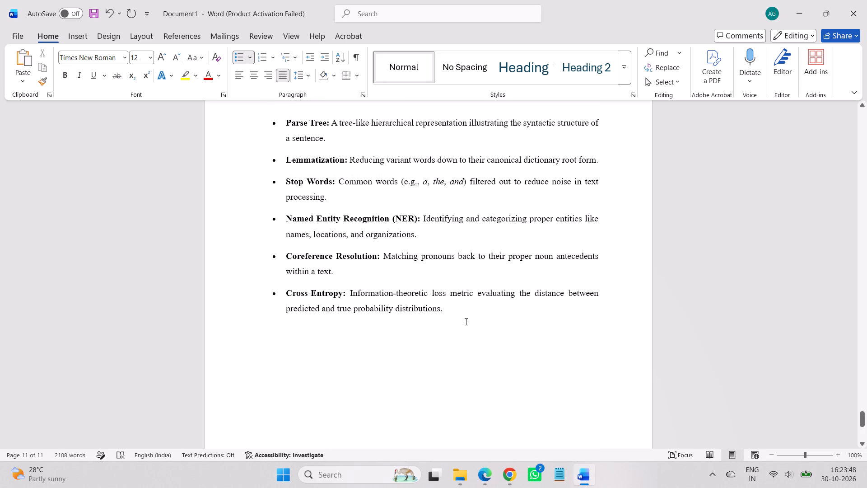
key("Return")
key("Return")
key("Return")
key("Return")
key("Return")
key("Return")
key("Return")
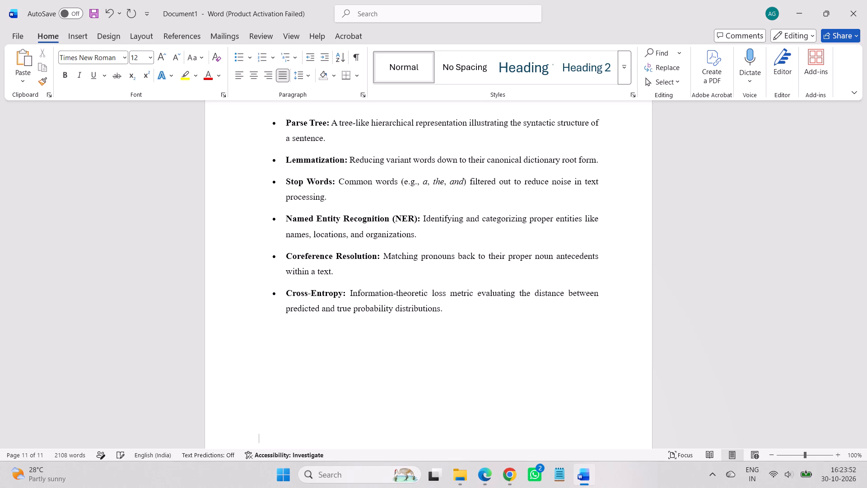
key("Return")
key("Return")
key("Return")
key("Return")
key("Return")
key("Return")
key("Return")
key("Return")
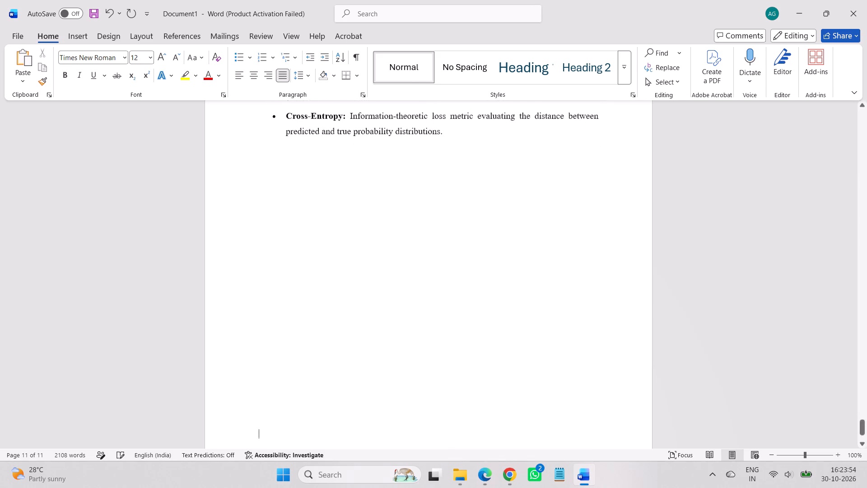
key("Return")
key("Return")
key("Return")
key("BackSpace")
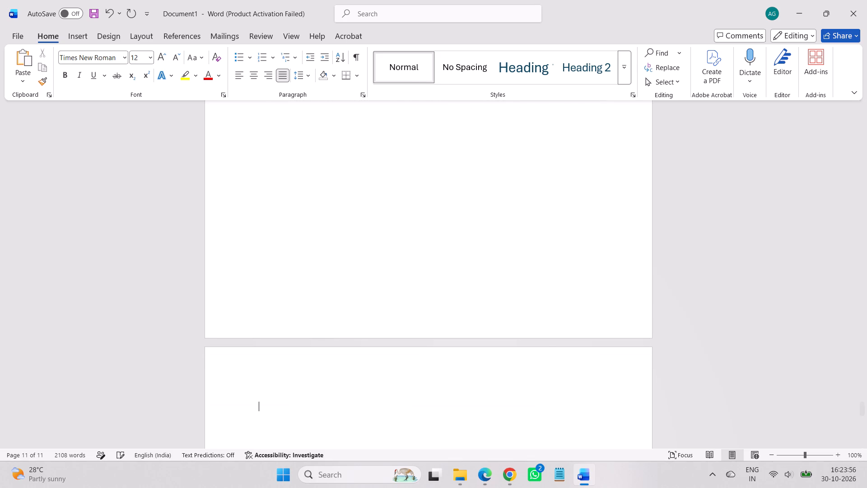
key("BackSpace")
key("Return")
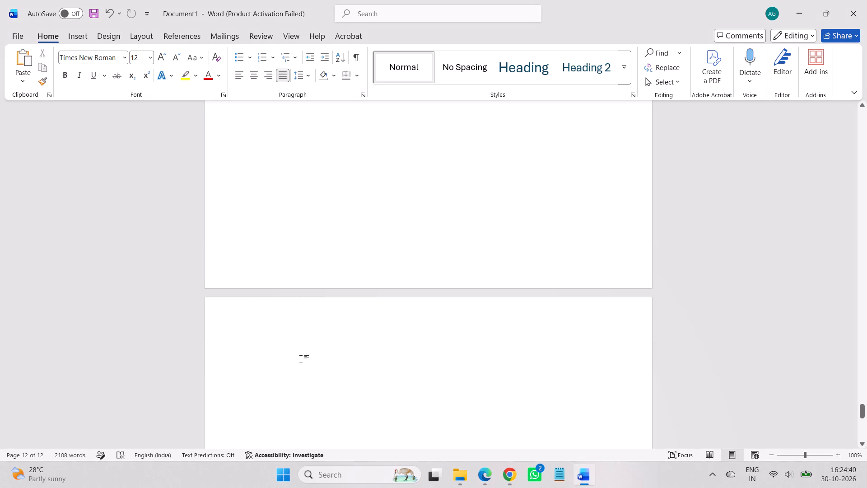
left_click(301, 358)
key("ctrl+v")
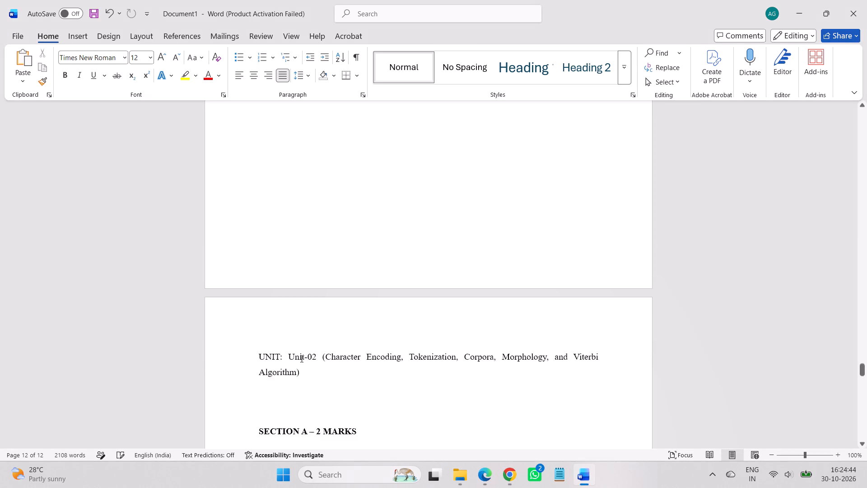
Review the pasted Unit-02 question bank from its end back up to the unit heading.
scroll(361, 347, "up", 4)
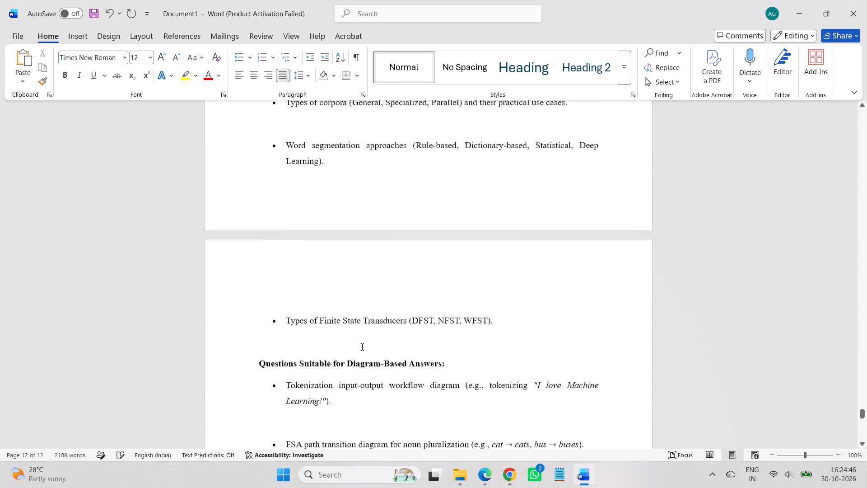
scroll(361, 347, "up", 2)
scroll(361, 347, "down", 3)
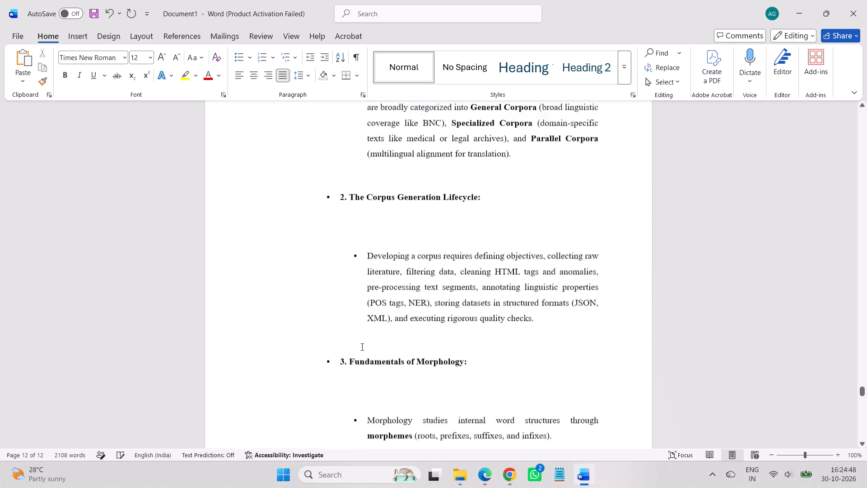
scroll(361, 347, "up", 12)
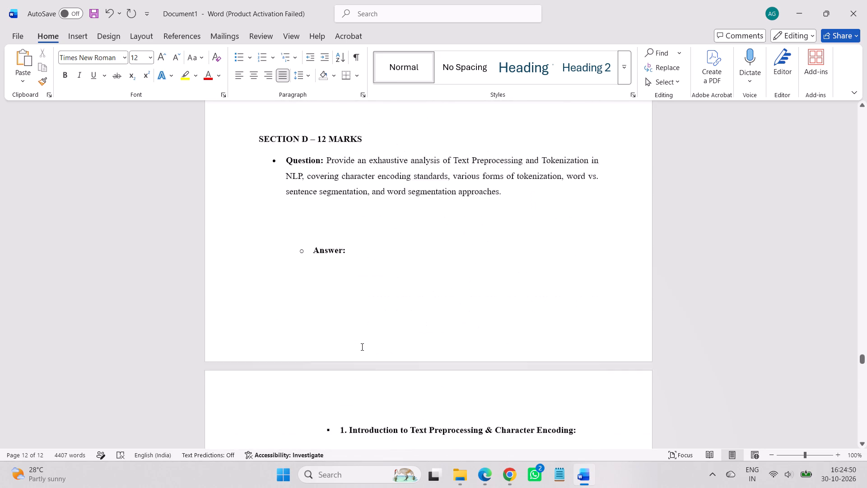
scroll(361, 347, "up", 5)
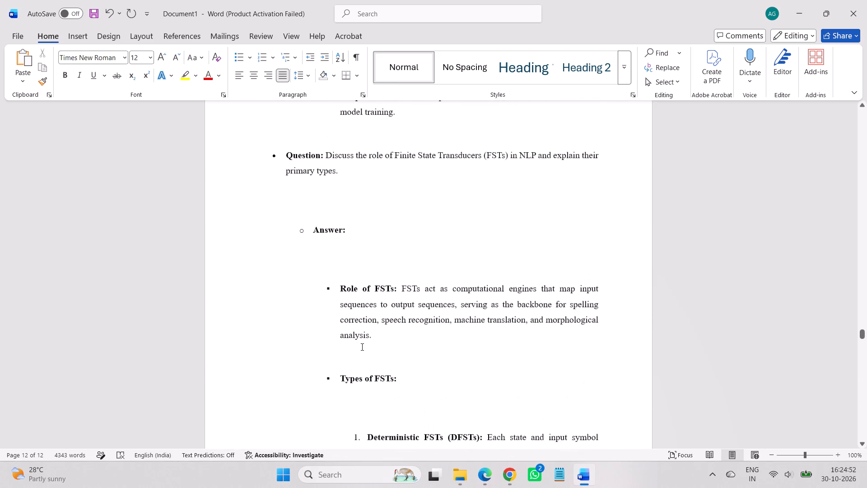
scroll(361, 347, "up", 5)
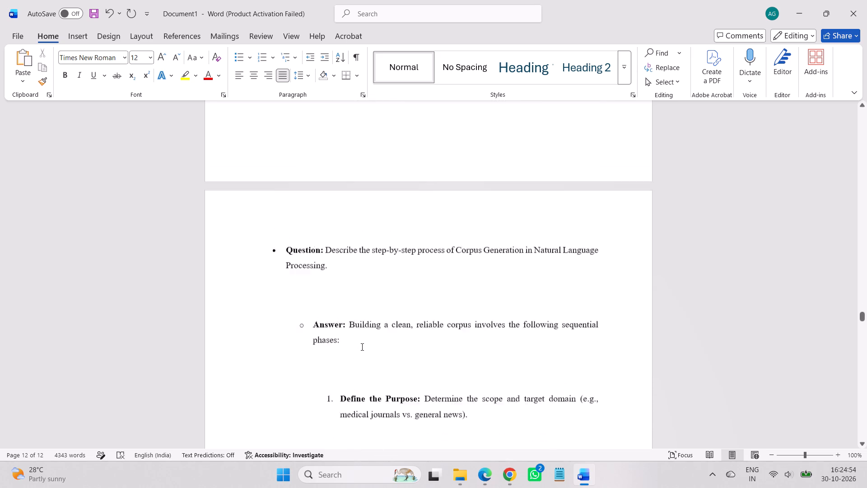
scroll(361, 347, "up", 6)
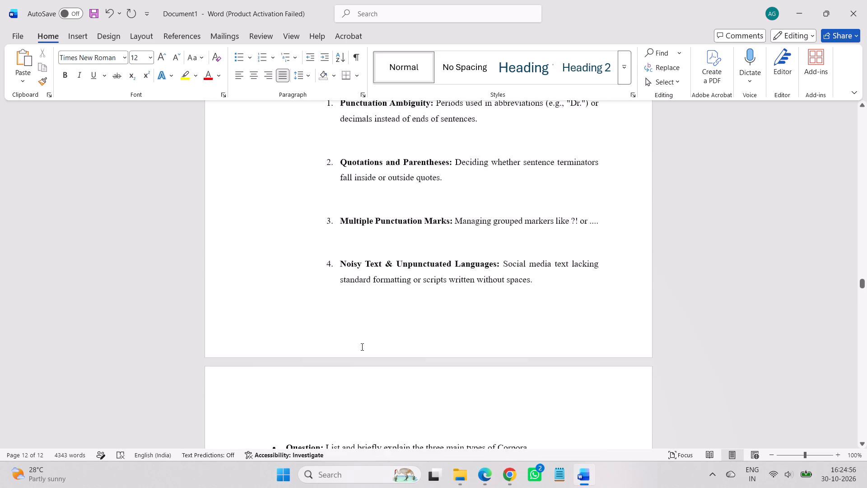
scroll(361, 347, "up", 7)
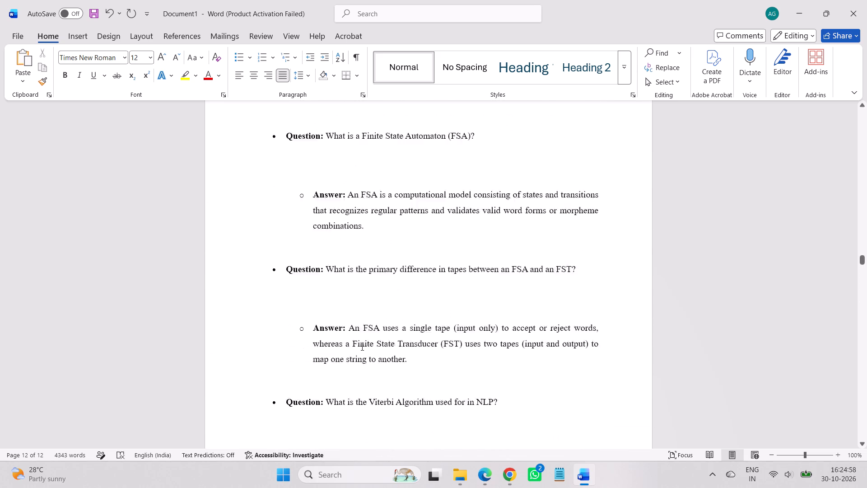
scroll(361, 347, "up", 8)
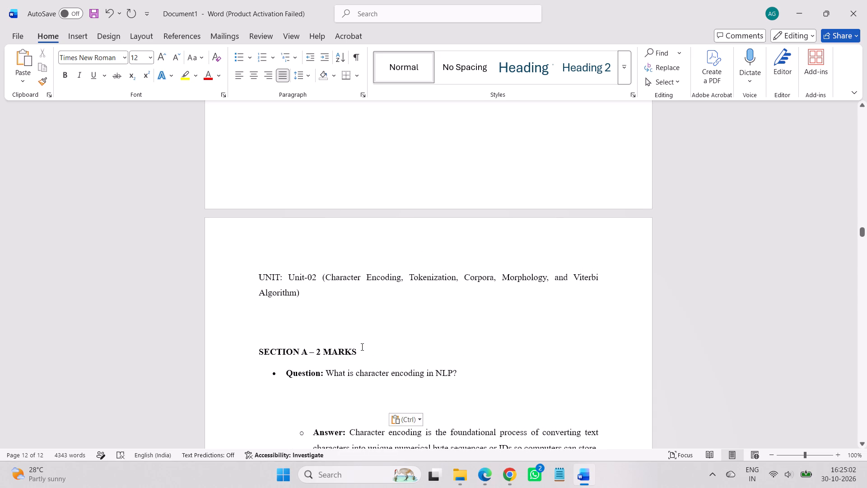
Set the Unit-02 text from the unit heading through the last Section A answer, on the Viterbi algorithm, to justified Times New Roman.
left_click_drag(257, 277, 367, 469)
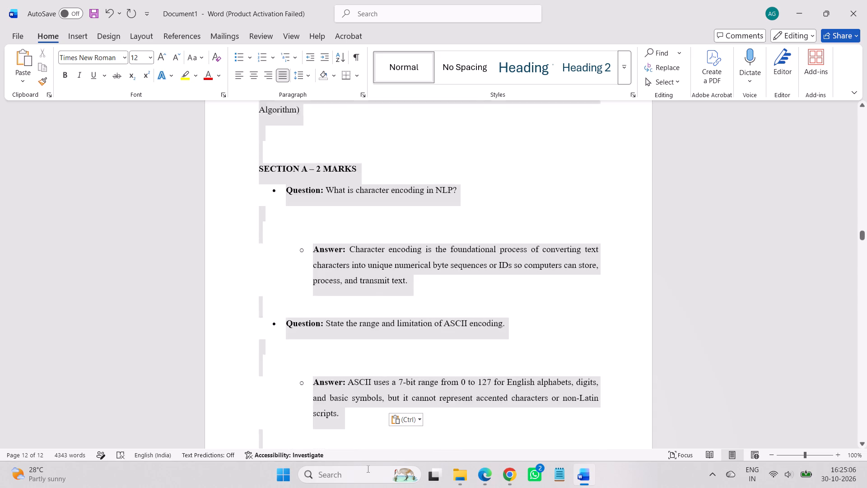
left_click_drag(367, 469, 366, 456)
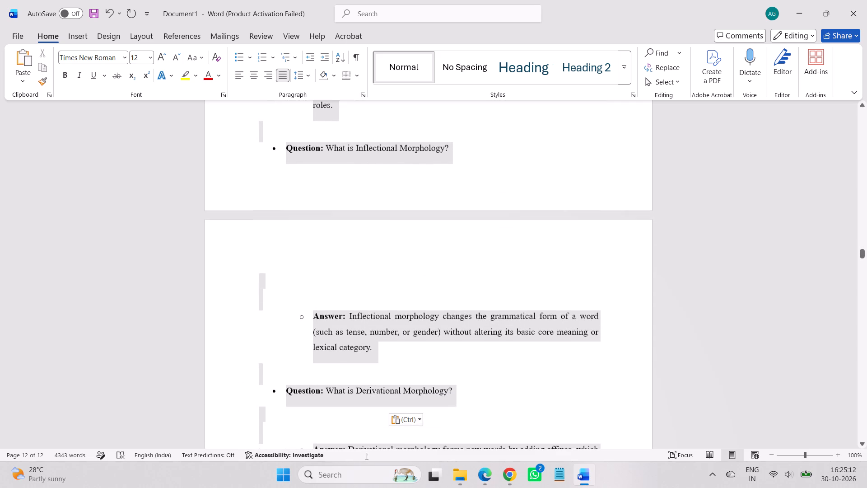
left_click_drag(366, 456, 366, 455)
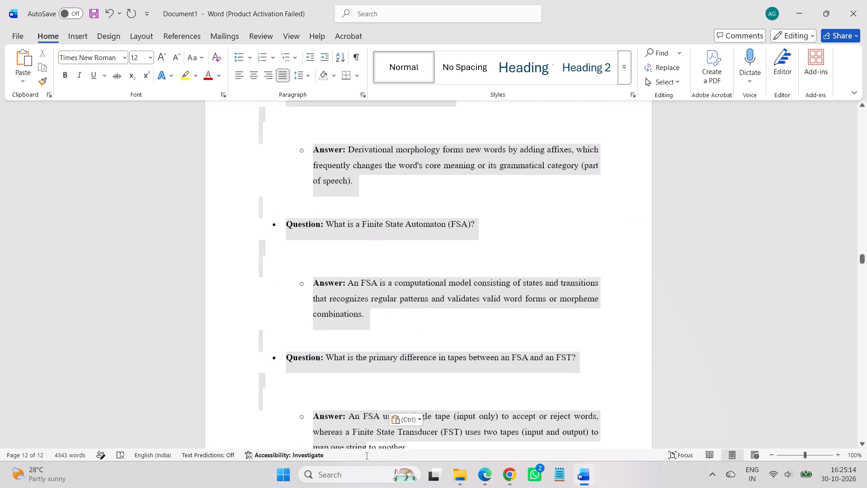
left_click_drag(366, 455, 365, 455)
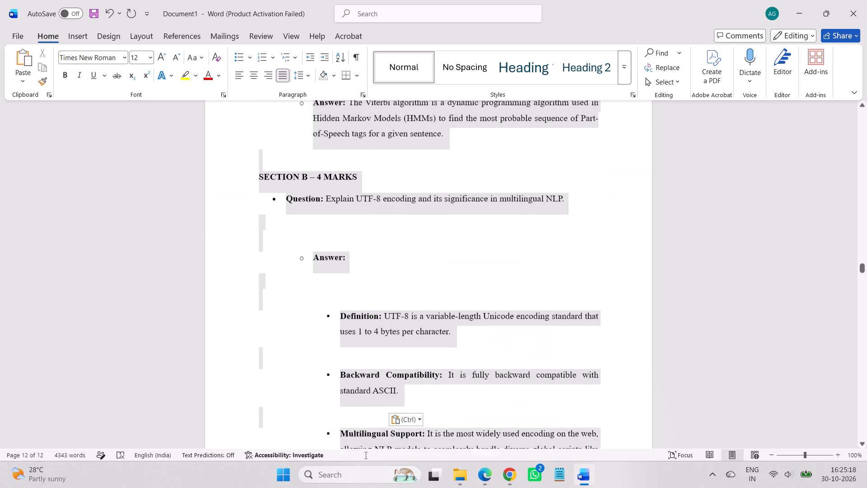
left_click_drag(365, 455, 424, 106)
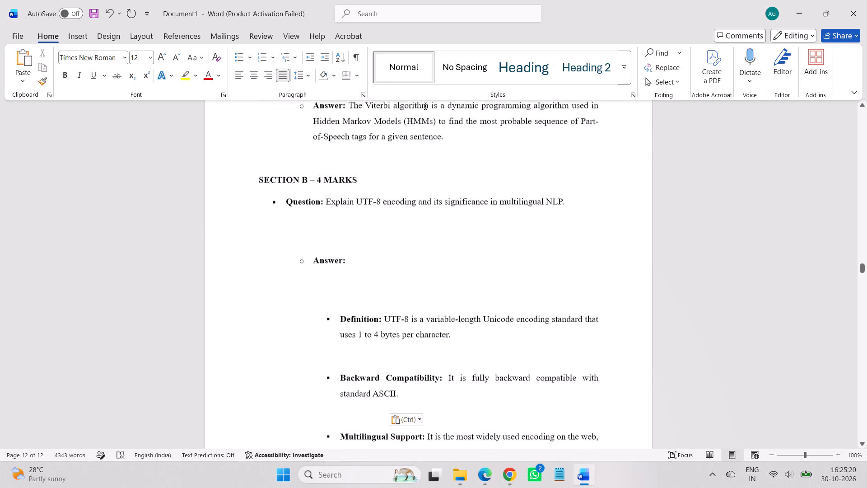
left_click_drag(424, 106, 449, 149)
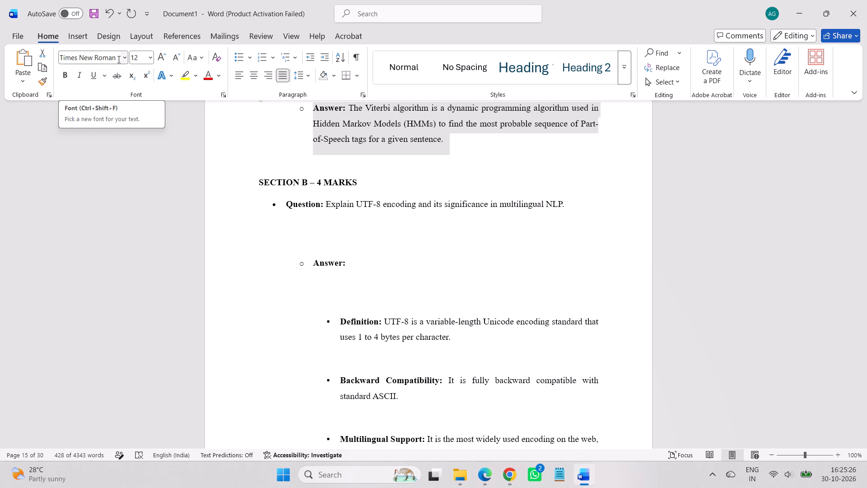
left_click(101, 58)
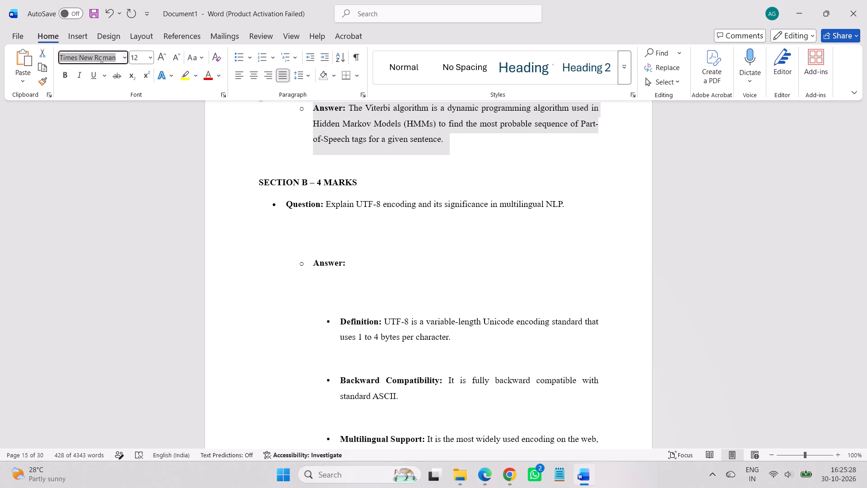
key("t")
key("Return")
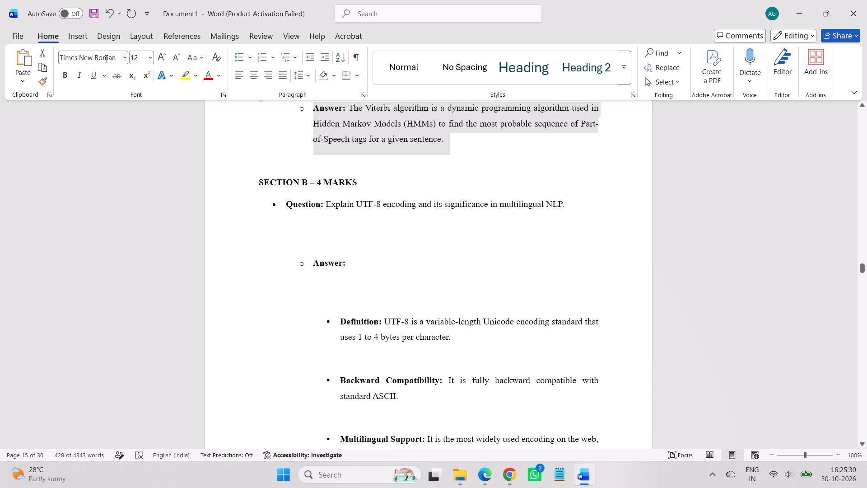
left_click(286, 78)
Set the line spacing of the selected Unit-02 heading and Section A text to 1.5.
scroll(464, 158, "up", 5)
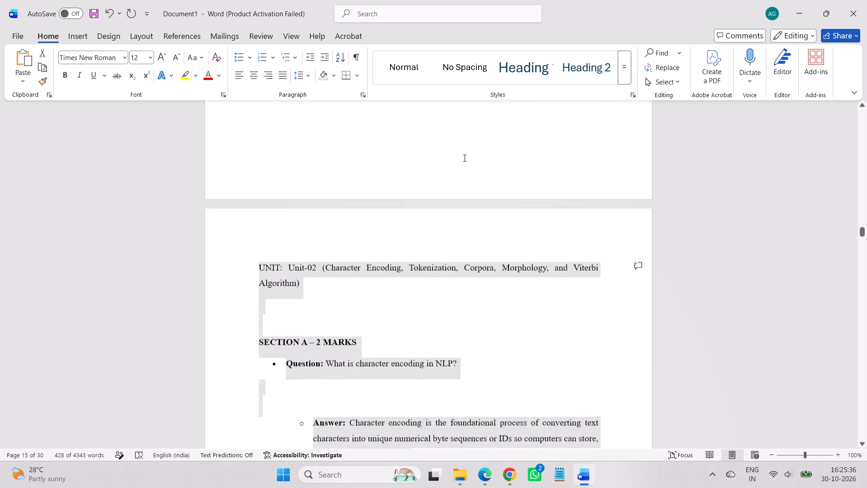
scroll(464, 158, "up", 1)
scroll(464, 158, "down", 2)
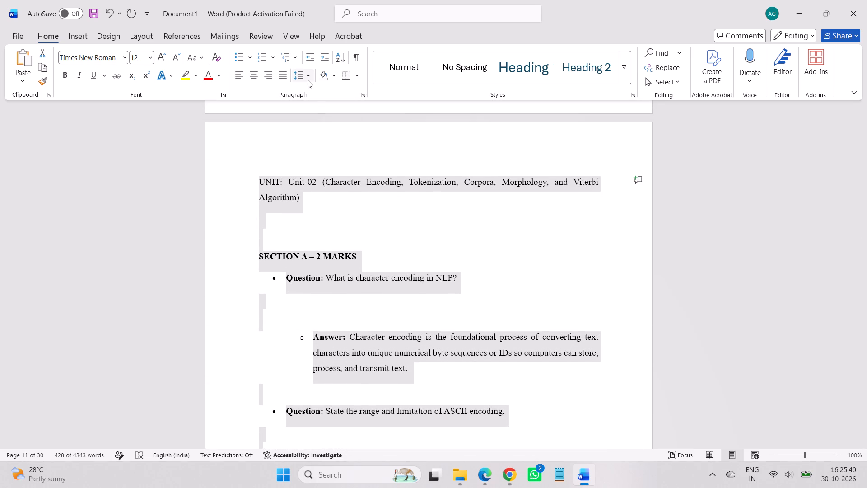
left_click(308, 80)
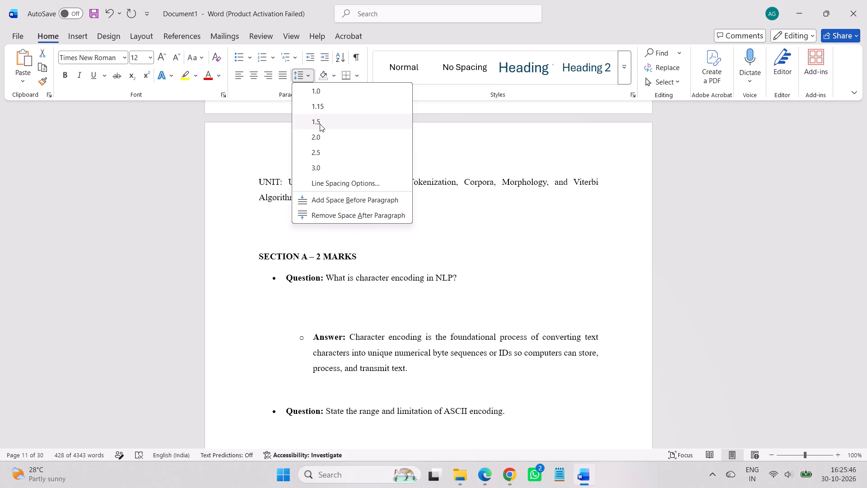
left_click(320, 124)
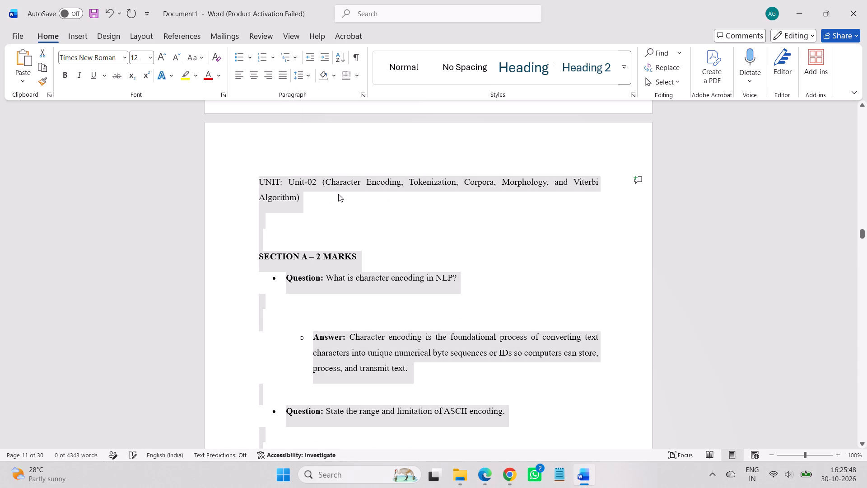
left_click(379, 255)
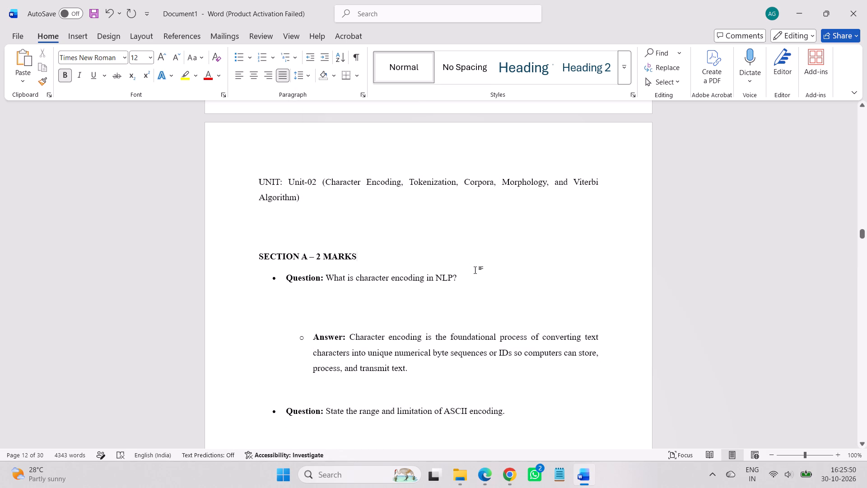
Convert the bulleted Section A questions of Unit-02 into a numbered list.
triple_click(474, 278)
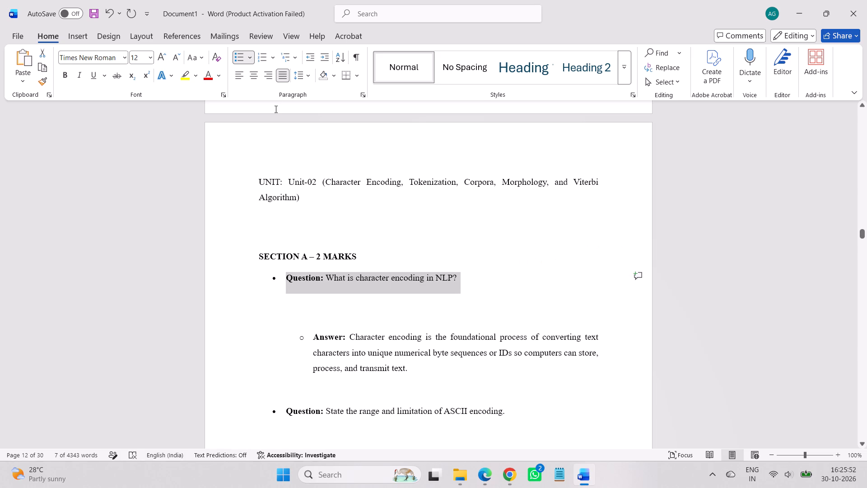
left_click(262, 60)
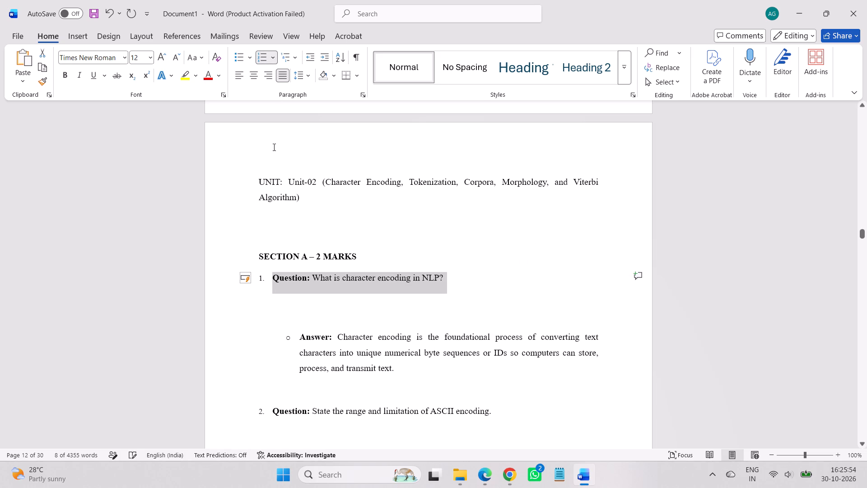
Delete the two empty lines between the Unit-02 title and the SECTION A – 2 MARKS heading.
left_click(314, 231)
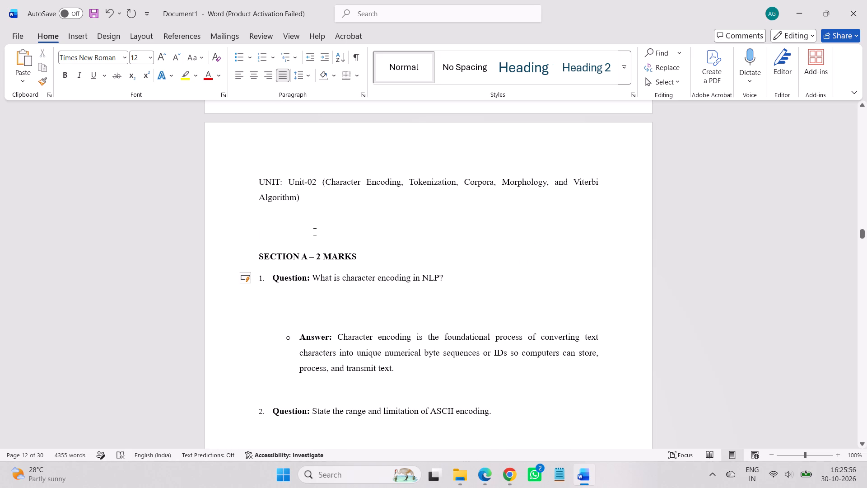
key("BackSpace")
key("BackSpace")
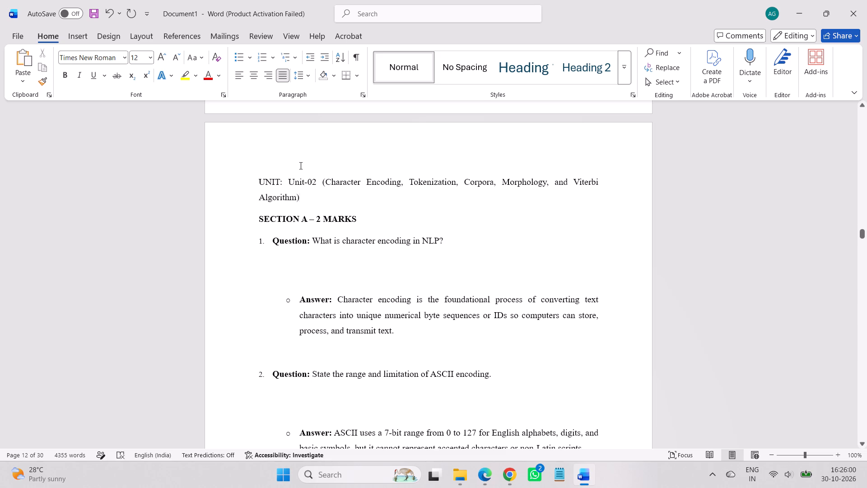
Delete the empty lines before and after the answer to question 1 on character encoding.
scroll(300, 165, "down", 1)
left_click(308, 174)
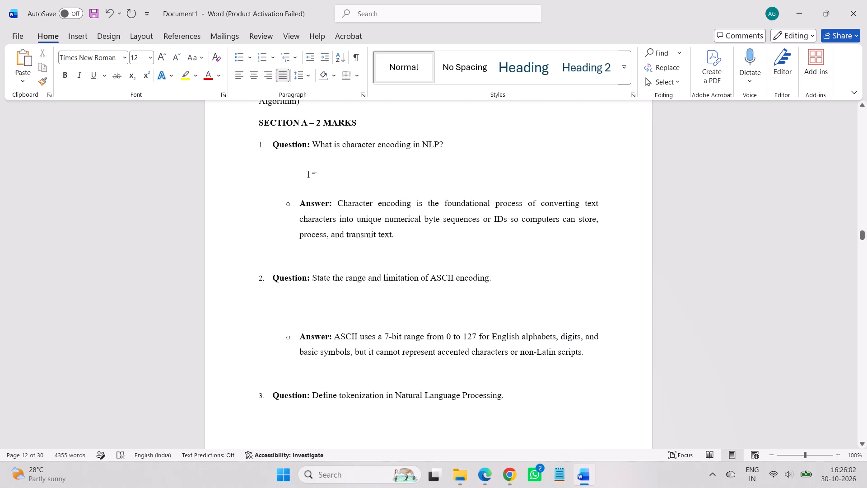
key("Down")
key("BackSpace")
key("BackSpace")
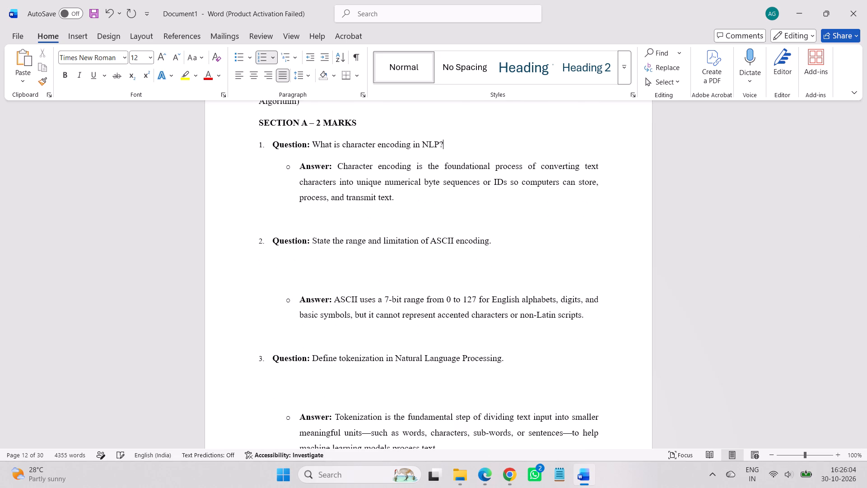
key("Down")
key("Down")
key("Down")
key("Down")
key("Down")
key("Up")
key("BackSpace")
Delete the empty lines before and after the answer to question 2 on ASCII encoding.
key("Down")
key("Down")
key("Down")
key("BackSpace")
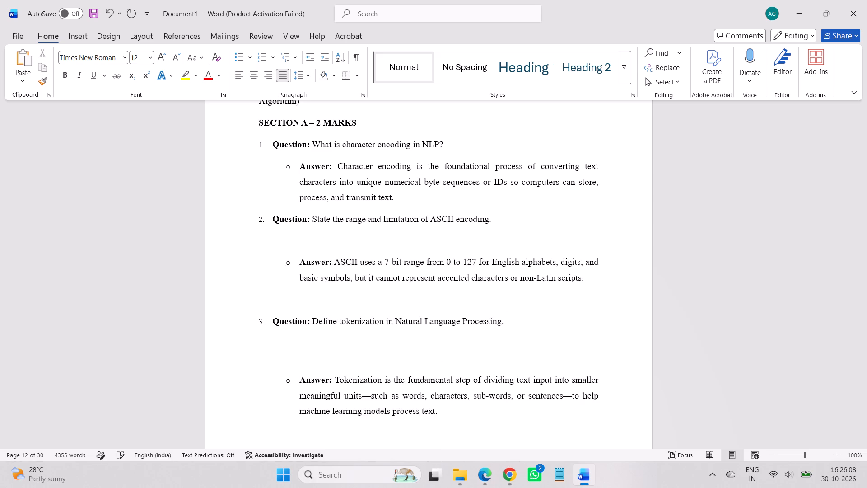
key("BackSpace")
key("Down")
key("Down")
key("Down")
key("BackSpace")
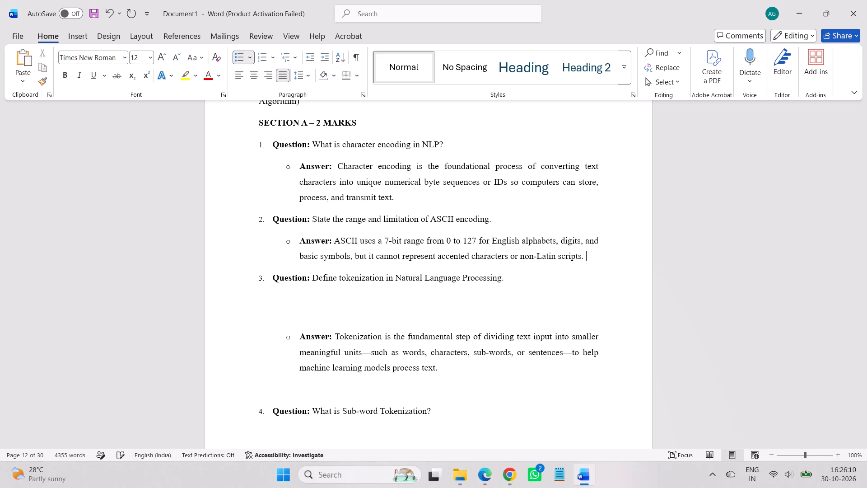
Delete the empty lines before and after the answer to question 3 on defining tokenization.
key("Down")
key("Down")
key("Down")
key("BackSpace")
key("BackSpace")
key("Down")
key("Down")
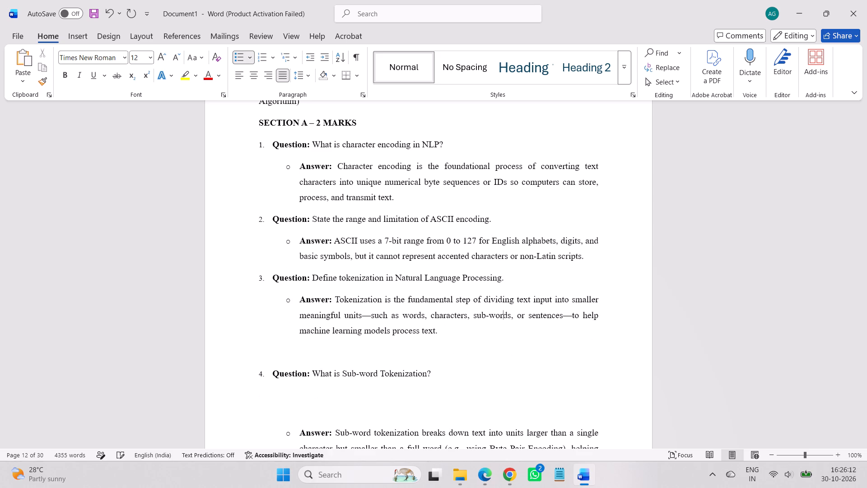
key("Down")
key("Down")
key("BackSpace")
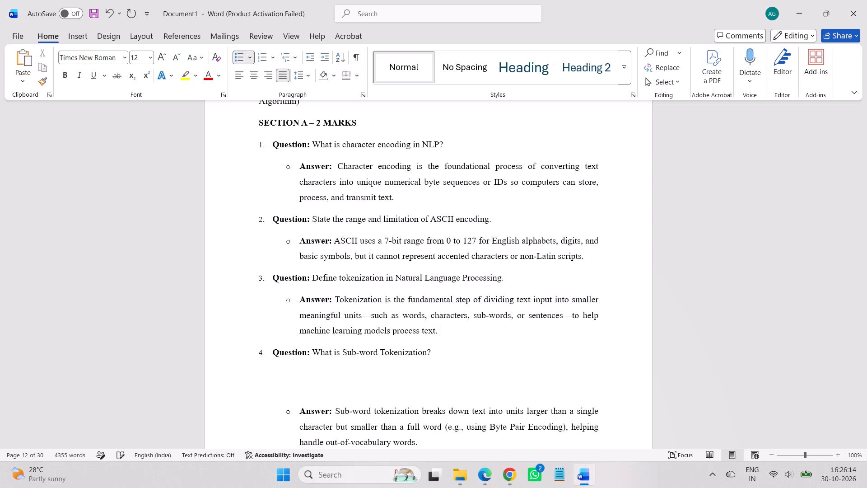
Delete the empty lines before and after the answer to question 4 on Sub-word Tokenization.
key("Down")
key("Down")
key("Down")
key("BackSpace")
key("BackSpace")
key("Down")
key("Down")
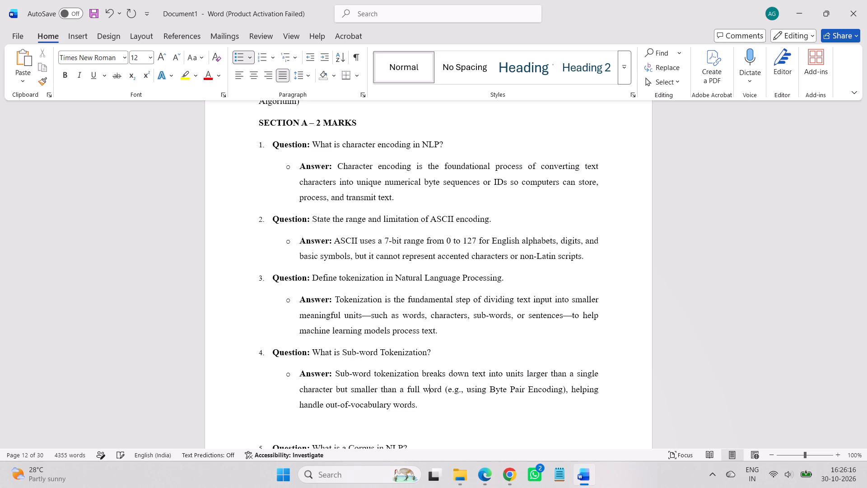
key("Down")
key("Down")
key("BackSpace")
Delete the empty lines before and after the answer to question 5 on what a Corpus is.
key("Down")
key("Down")
key("Down")
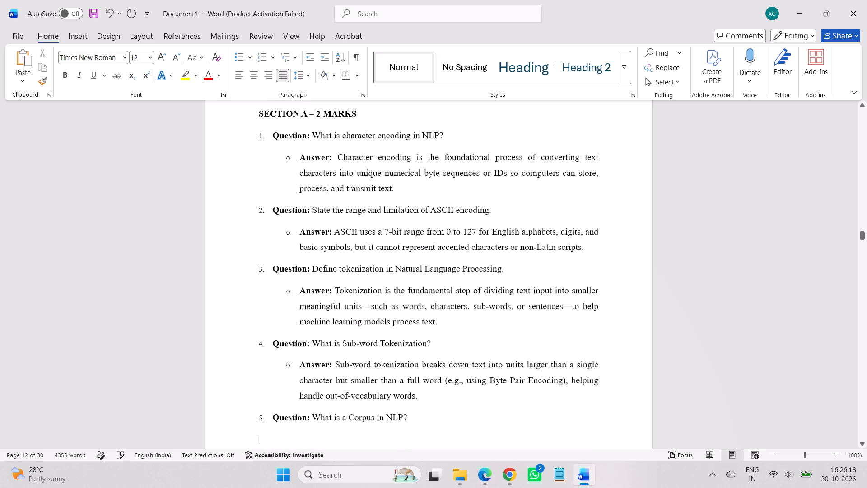
key("Down")
key("Up")
key("BackSpace")
key("BackSpace")
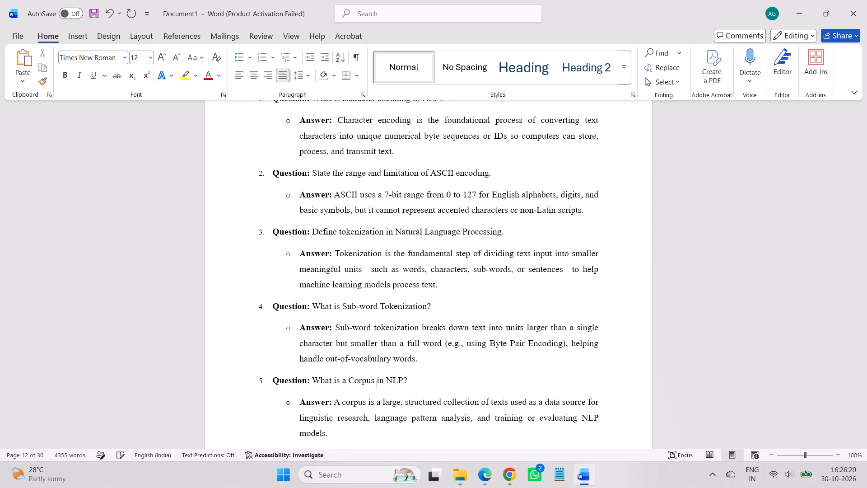
key("Down")
key("Down")
key("Down")
key("Down")
key("Down")
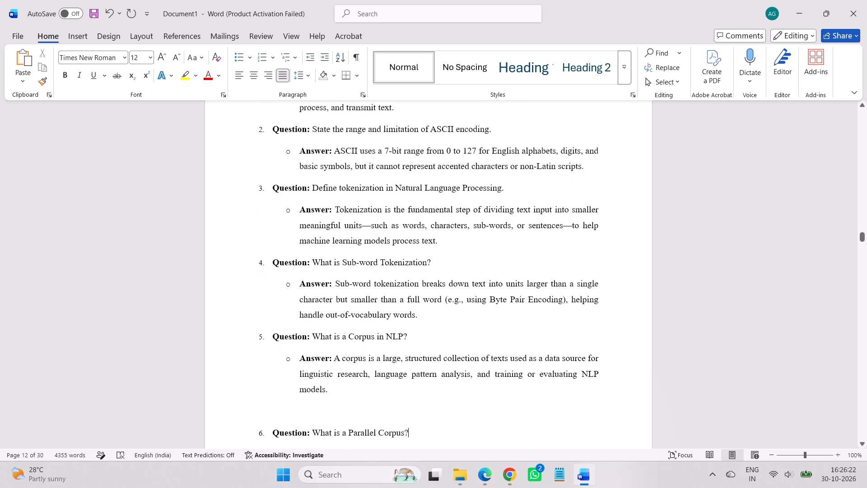
key("Up")
key("BackSpace")
Delete the empty lines between question 6 on Parallel Corpus and its answer.
key("Down")
key("Down")
key("Down")
key("Down")
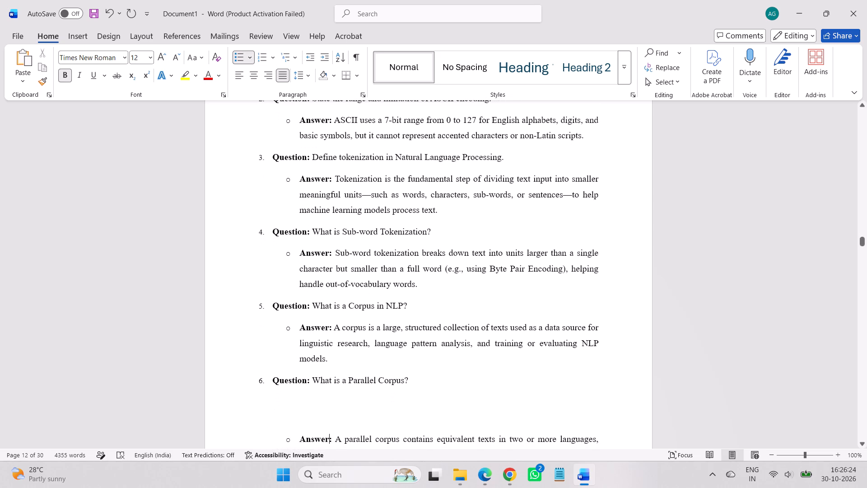
key("Up")
key("BackSpace")
key("BackSpace")
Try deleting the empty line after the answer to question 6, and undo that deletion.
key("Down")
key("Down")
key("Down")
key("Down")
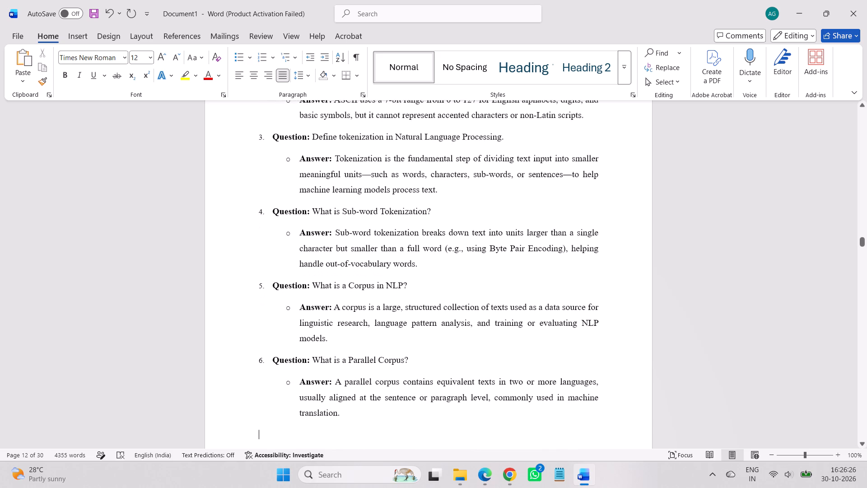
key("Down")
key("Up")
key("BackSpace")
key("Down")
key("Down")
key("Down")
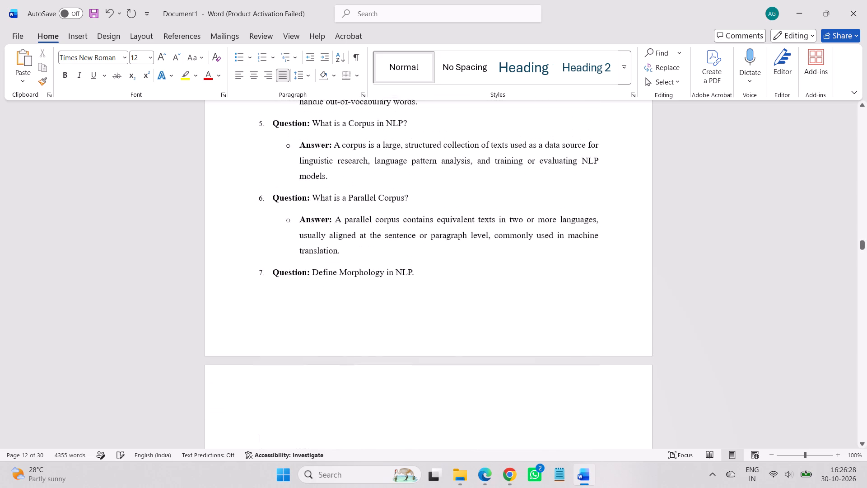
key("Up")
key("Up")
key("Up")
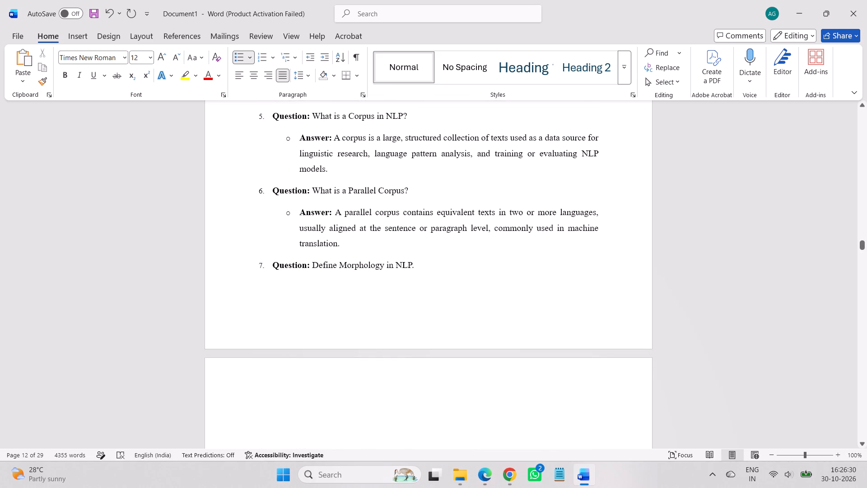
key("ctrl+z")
Add an empty line after the answer to question 6 to push question 7 onto the next page.
key("Return")
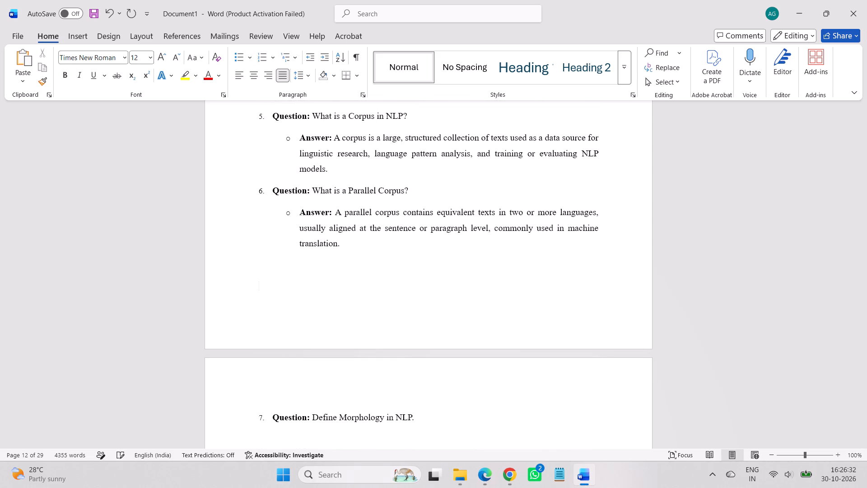
Delete the empty lines before and after the answer to question 7 on defining Morphology.
scroll(308, 174, "down", 2)
left_click(321, 325)
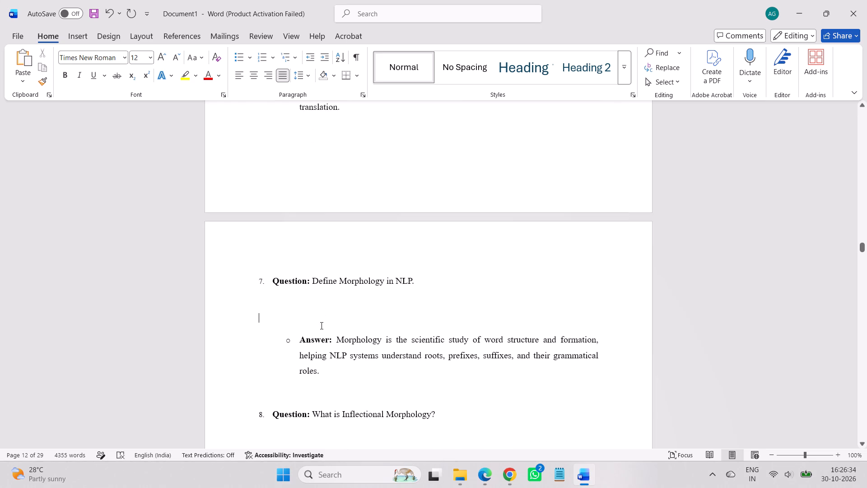
key("BackSpace")
key("BackSpace")
key("Down")
key("Down")
key("Down")
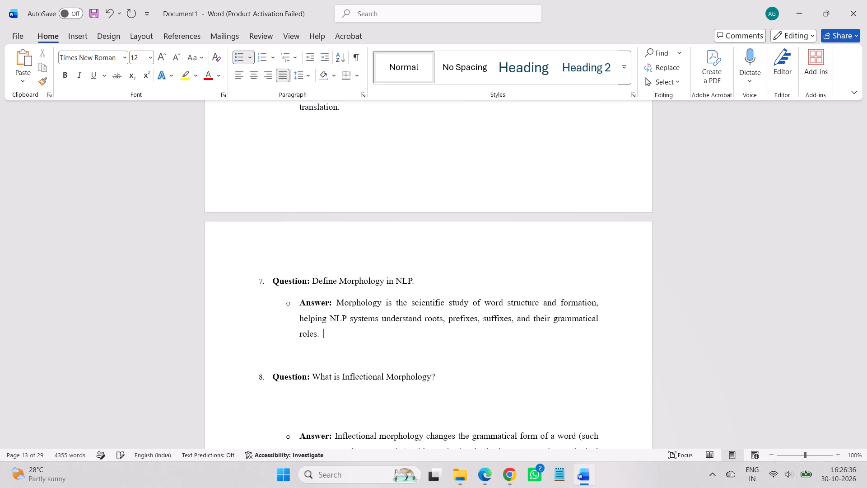
key("Down")
key("BackSpace")
Delete the empty lines before and after the answer to question 8 on Inflectional Morphology.
key("Down")
key("Down")
key("Down")
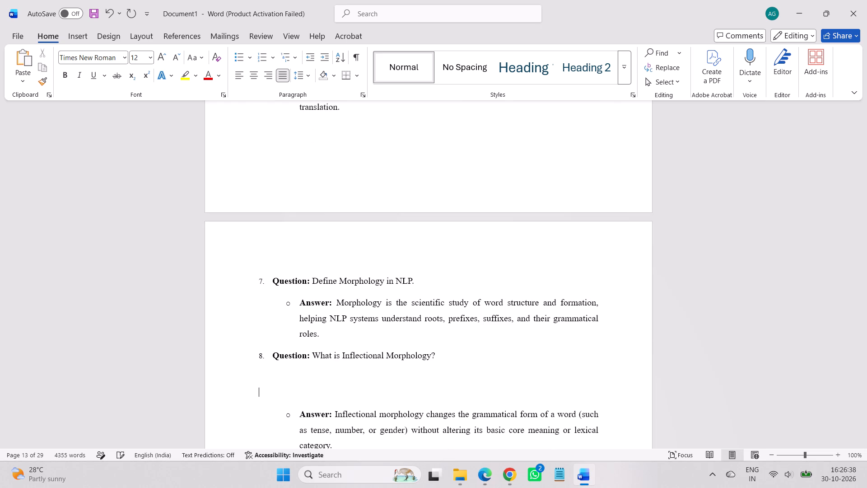
key("BackSpace")
key("BackSpace")
key("Down")
key("Down")
key("Down")
key("Down")
key("Down")
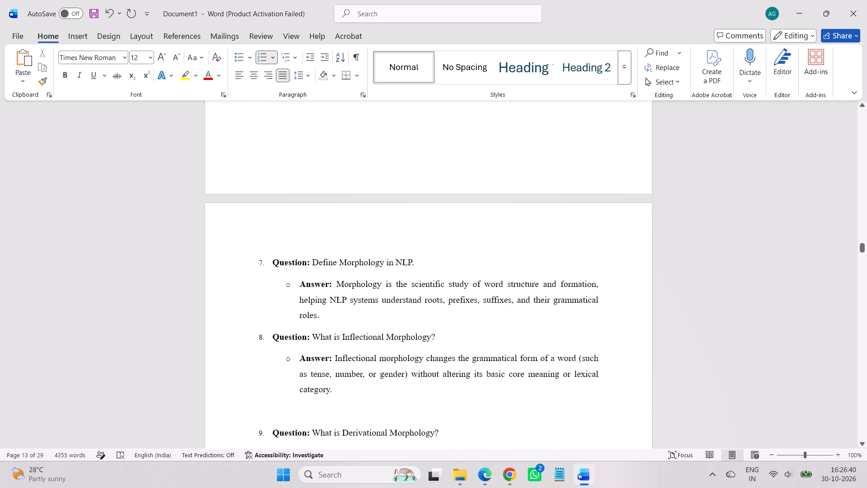
key("Up")
key("BackSpace")
Delete the empty lines before and after the answer to question 9 on Derivational Morphology.
key("Down")
key("Down")
key("Down")
key("Down")
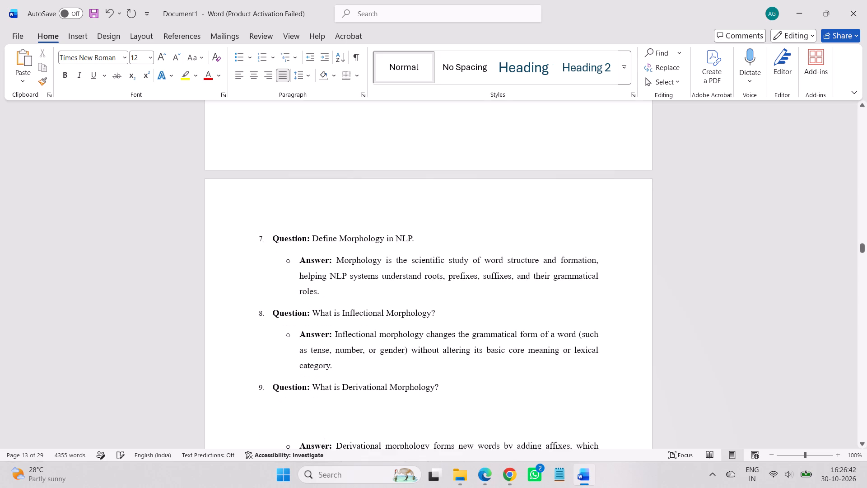
key("Up")
key("BackSpace")
key("BackSpace")
key("Down")
key("Down")
key("Down")
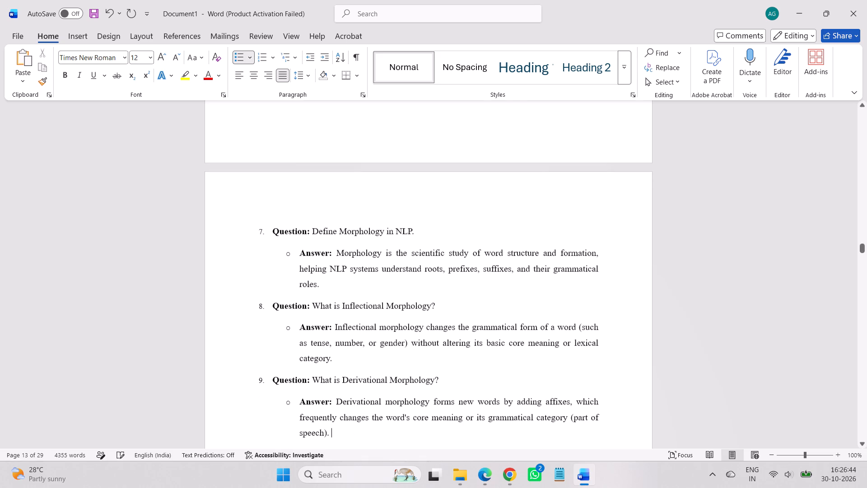
key("Down")
key("BackSpace")
Delete the empty lines before and after the answer to question 10 on the Finite State Automaton (FSA).
key("Down")
key("Down")
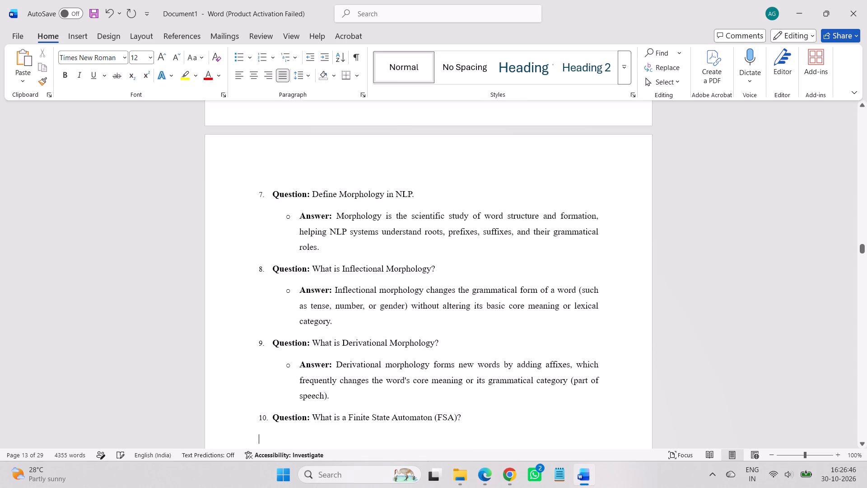
key("Down")
key("Down")
key("Up")
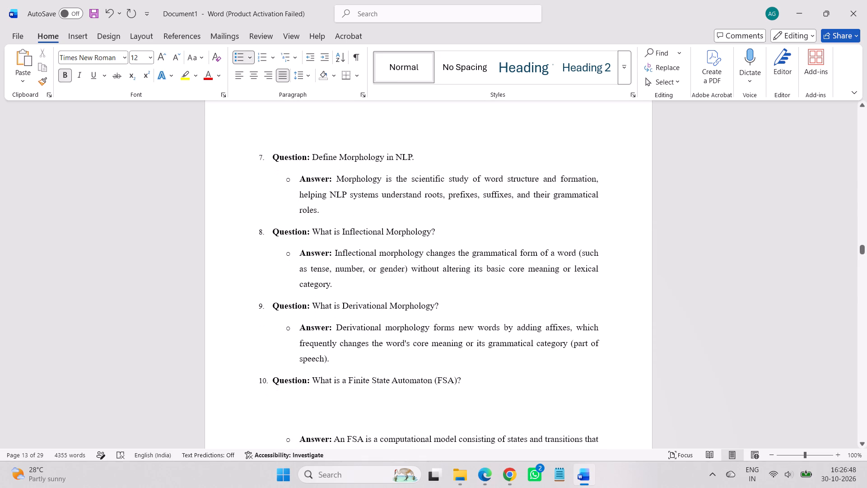
key("BackSpace")
key("BackSpace")
key("Down")
key("Down")
key("Down")
key("Down")
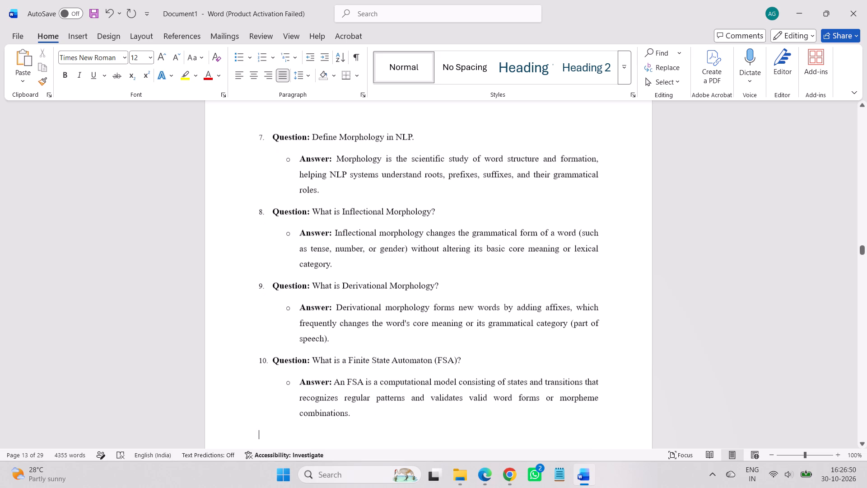
key("Down")
key("Up")
key("BackSpace")
Delete the empty lines before and after the answer to question 11 on FSA and FST tapes.
key("Down")
key("Down")
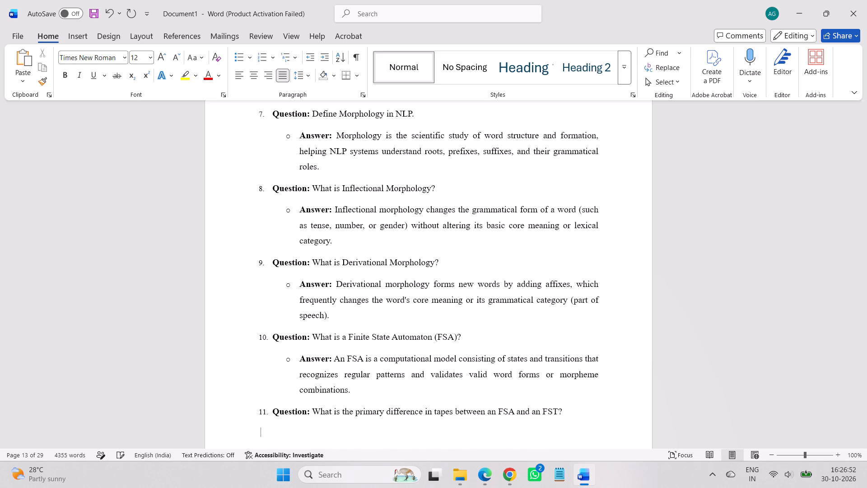
key("Down")
key("Down")
key("Up")
key("BackSpace")
key("BackSpace")
key("Down")
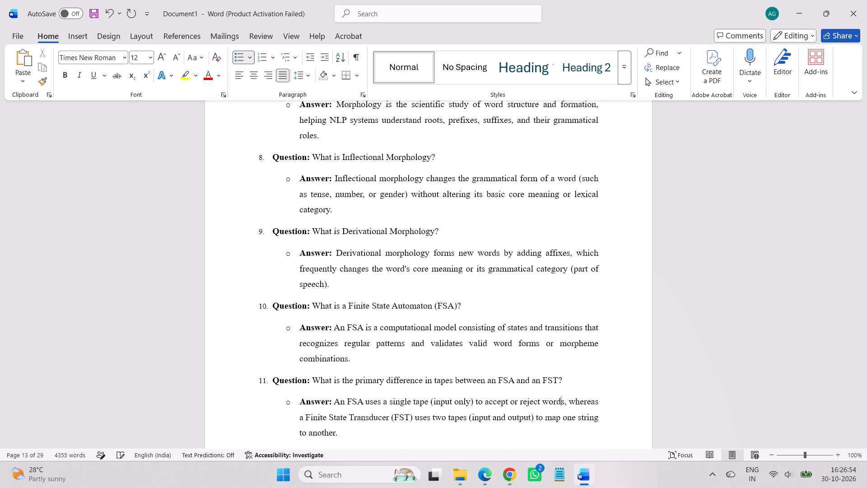
key("Down")
key("Down")
key("Down")
key("Down")
key("Up")
key("BackSpace")
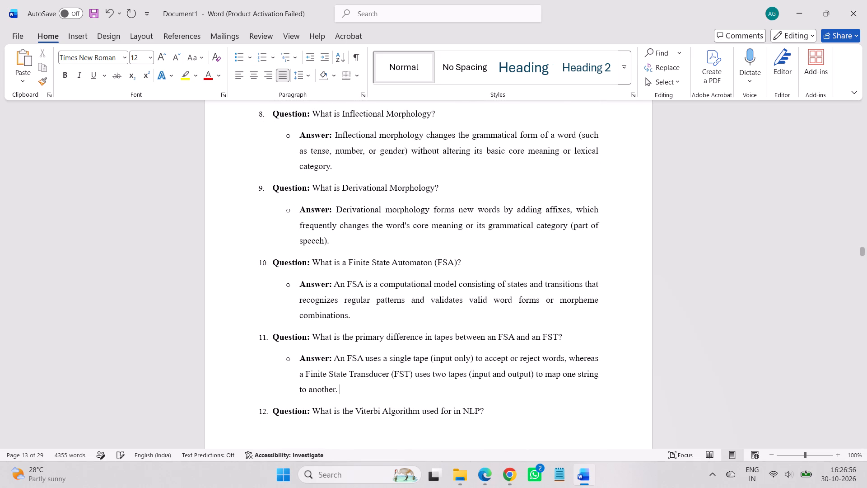
Delete the empty lines between question 12 on the Viterbi Algorithm and its answer.
key("Down")
key("Down")
key("Down")
key("Down")
key("Up")
key("BackSpace")
key("BackSpace")
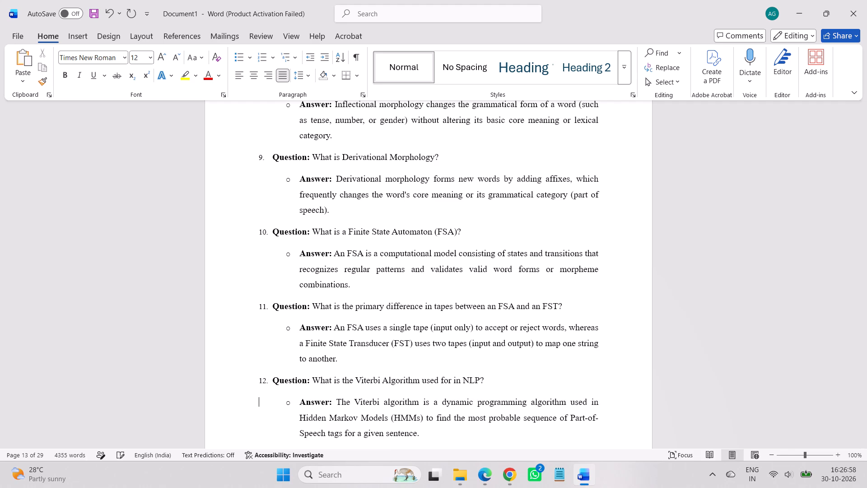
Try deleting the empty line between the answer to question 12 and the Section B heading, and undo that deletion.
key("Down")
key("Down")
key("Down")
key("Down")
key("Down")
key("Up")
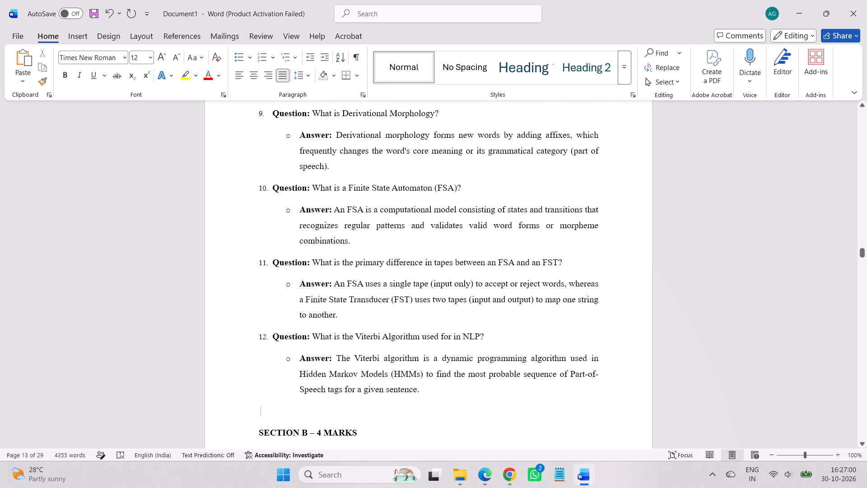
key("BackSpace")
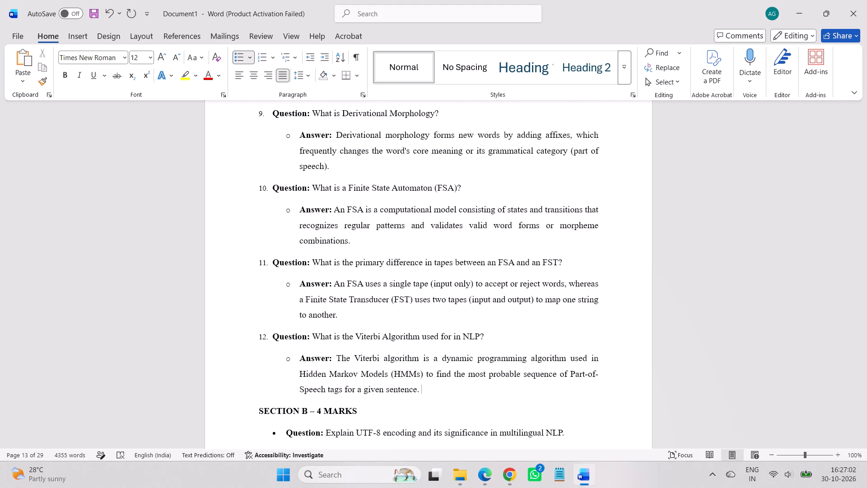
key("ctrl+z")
Add three empty lines above the "SECTION B – 4 MARKS" heading to start that section on a new page.
scroll(321, 325, "down", 3)
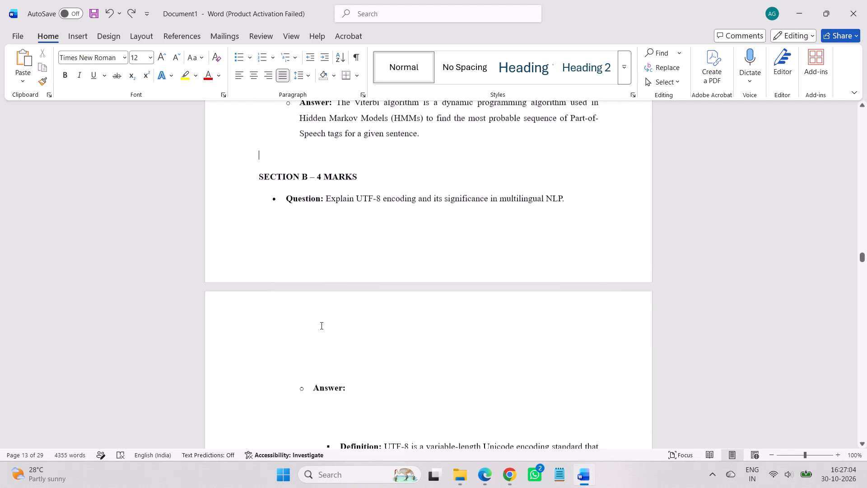
key("Return")
key("Return")
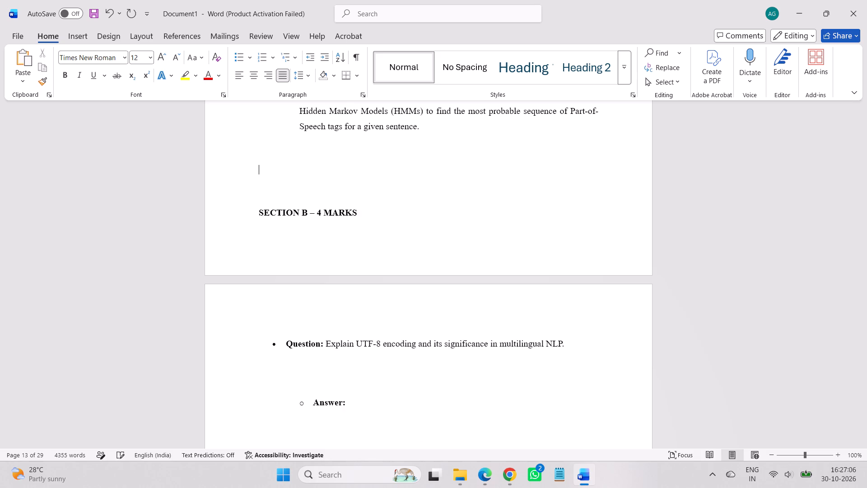
key("Return")
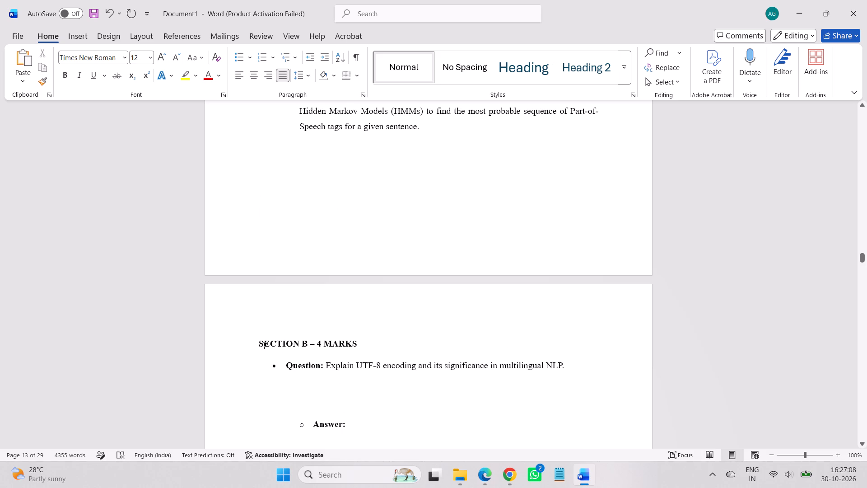
Apply the Times New Roman font to all of Section B, from its heading through the FST bullet before Section C.
left_click_drag(260, 344, 381, 465)
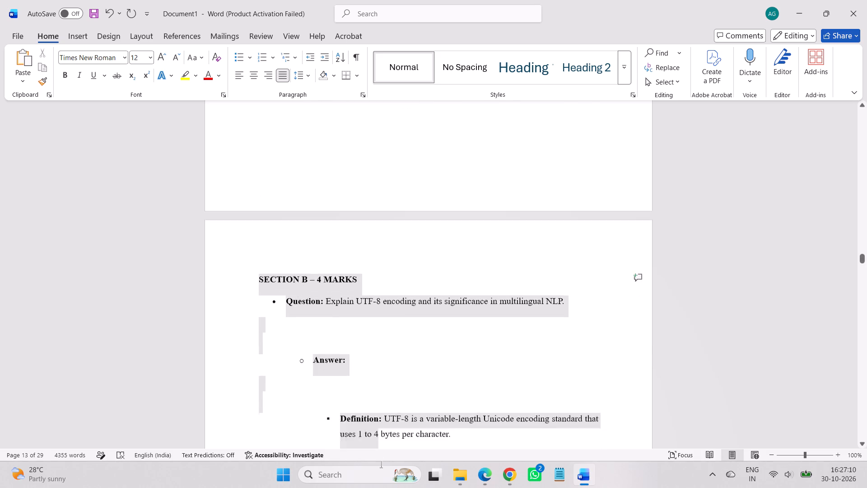
left_click_drag(381, 465, 401, 446)
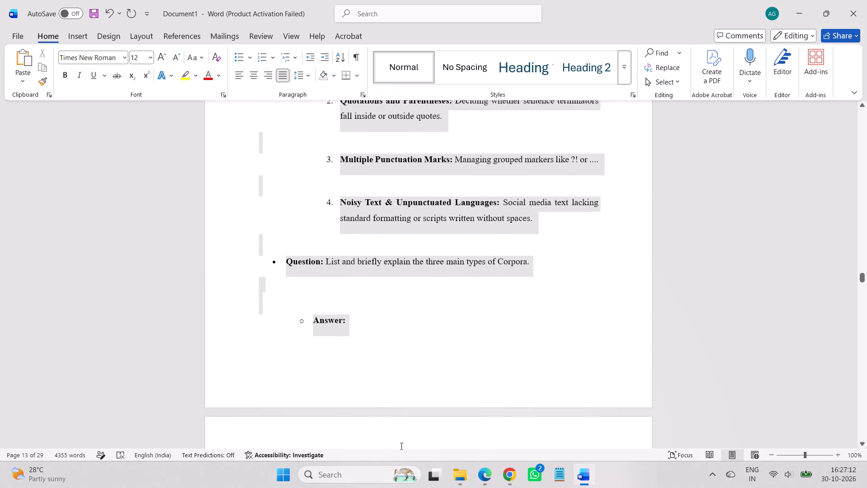
left_click_drag(401, 446, 429, 485)
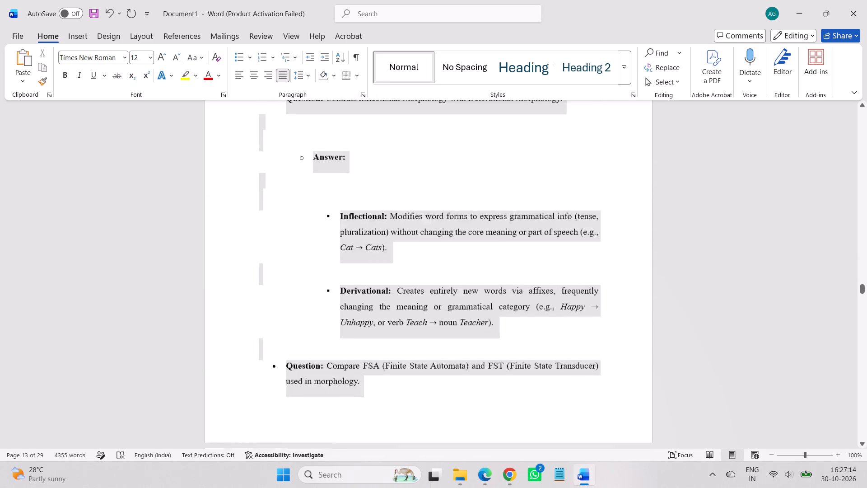
left_click_drag(429, 485, 521, 364)
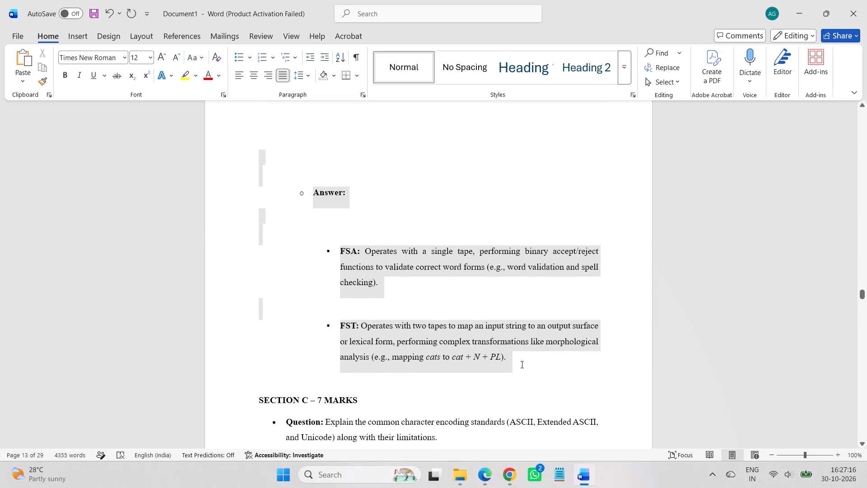
left_click_drag(521, 364, 523, 364)
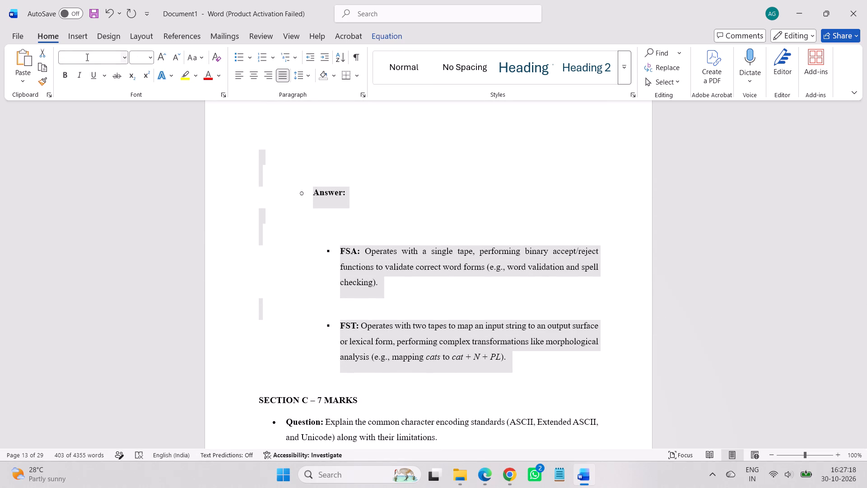
left_click(89, 58)
key("t")
key("Return")
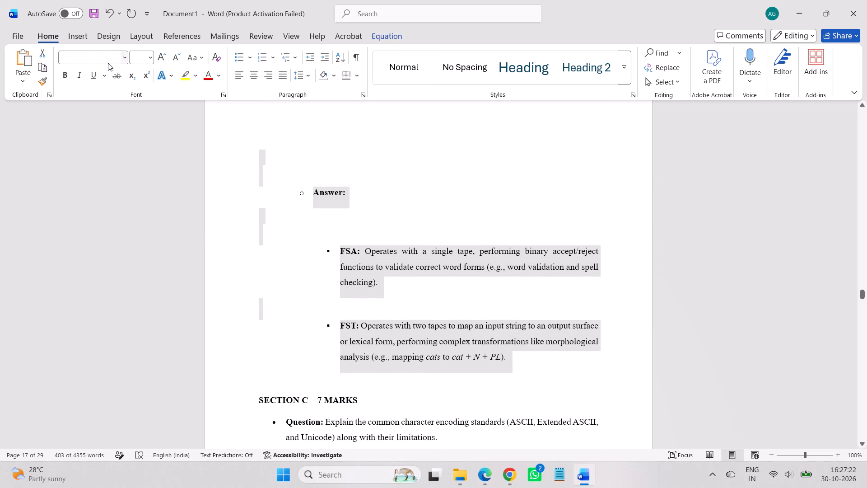
left_click_drag(108, 63, 101, 54)
left_click(101, 54)
key("t")
key("Return")
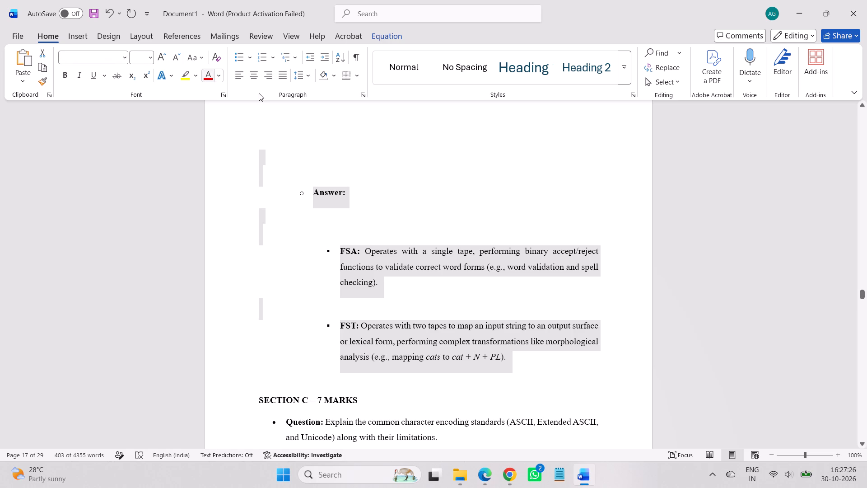
Justify the selected Section B text.
left_click(286, 70)
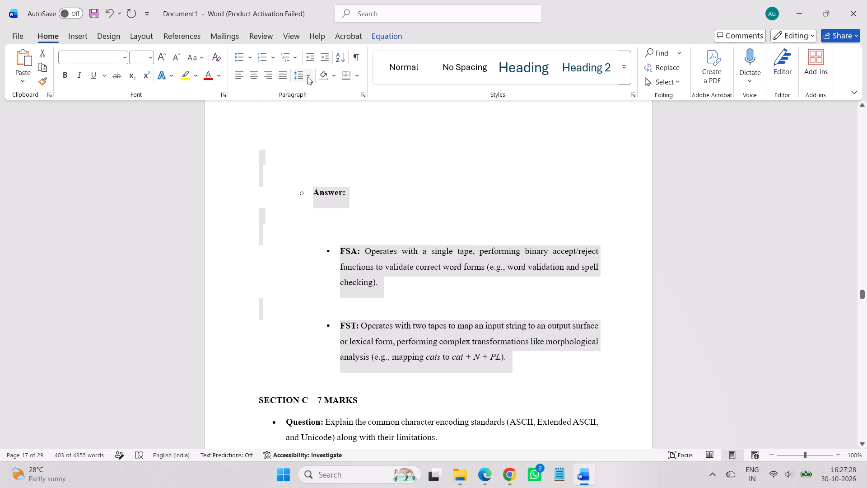
Set the line spacing of the selected Section B text to 1.5.
left_click(308, 77)
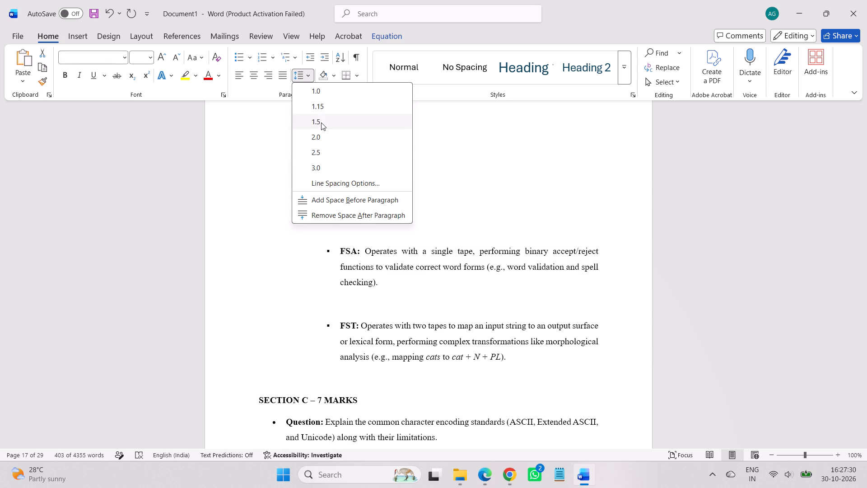
left_click(321, 122)
Turn the bulleted questions under "SECTION B – 4 MARKS" into a numbered list, starting from the UTF-8 encoding question.
scroll(378, 205, "up", 1)
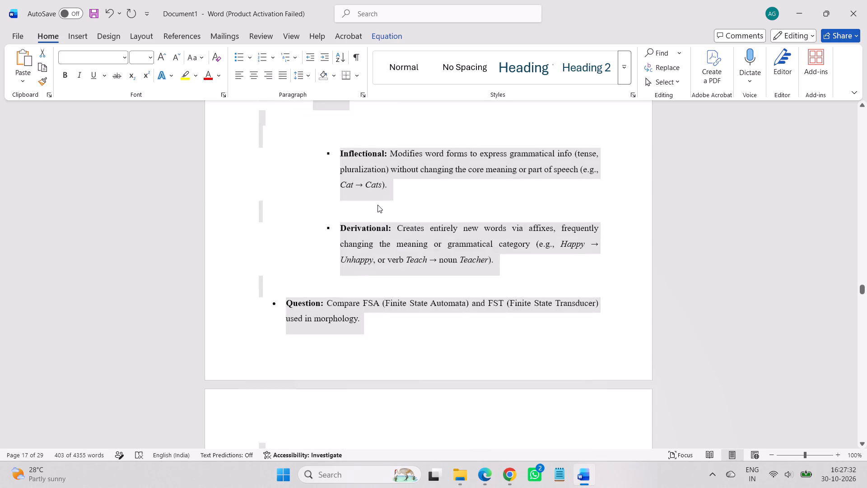
scroll(378, 205, "up", 5)
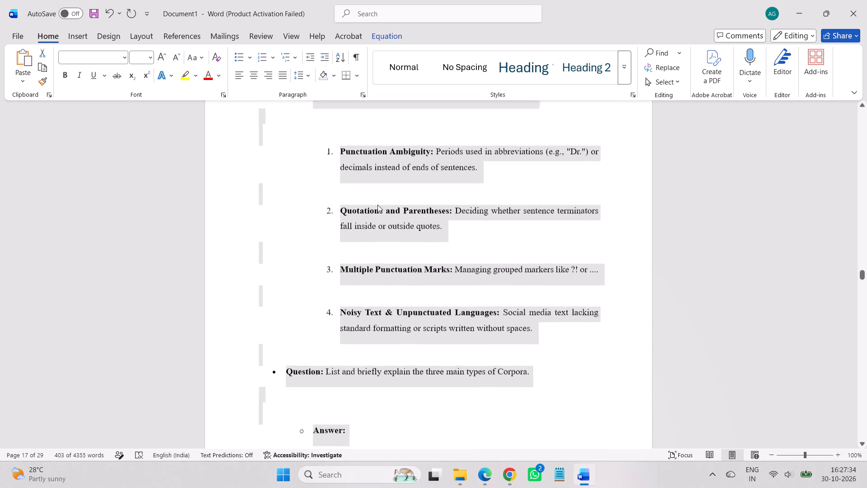
scroll(378, 205, "up", 4)
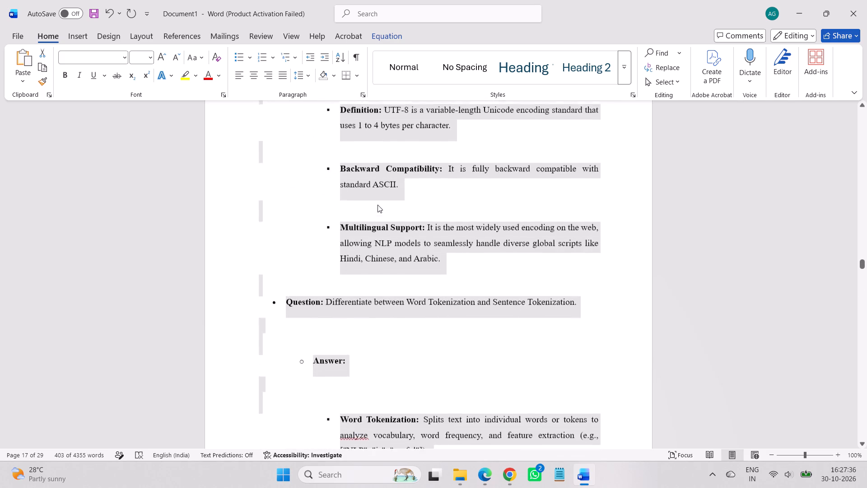
scroll(378, 205, "up", 3)
left_click(387, 277)
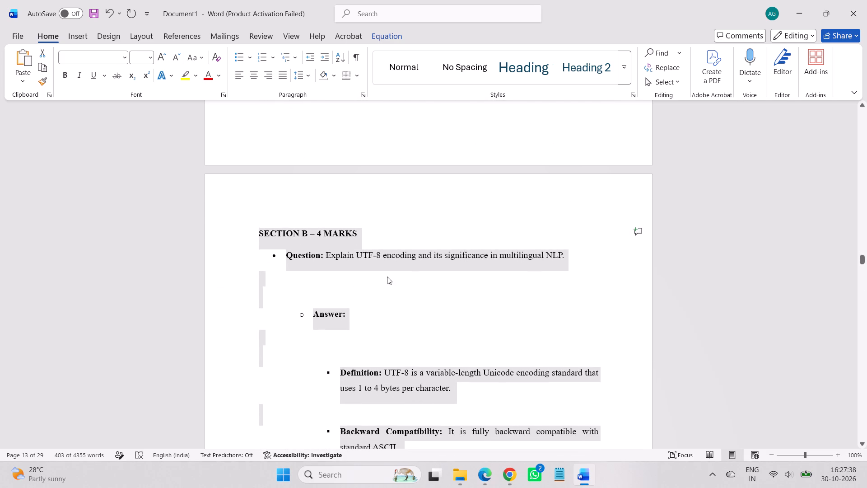
triple_click(569, 261)
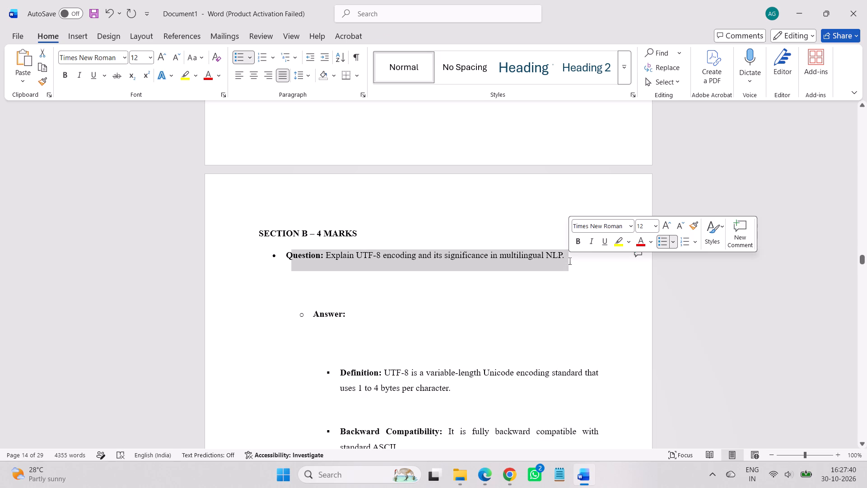
left_click(263, 58)
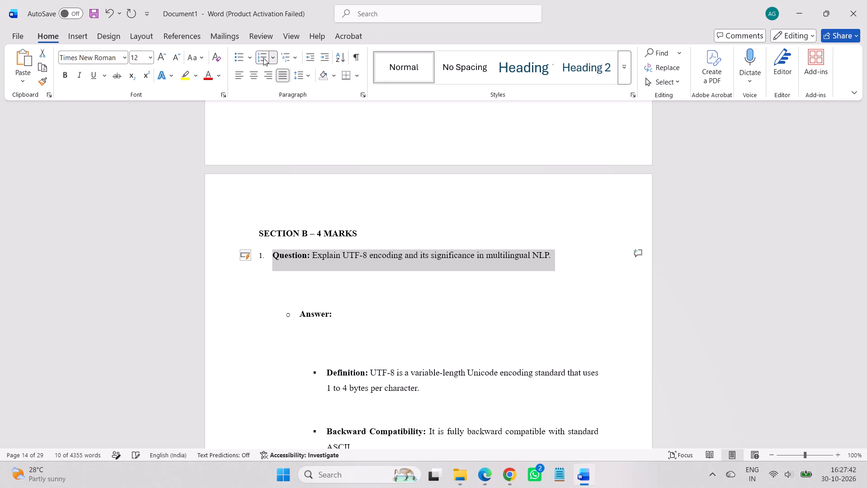
Remove the empty lines above and below the "Answer:" line of Section B question 1 on UTF-8 encoding.
left_click(288, 293)
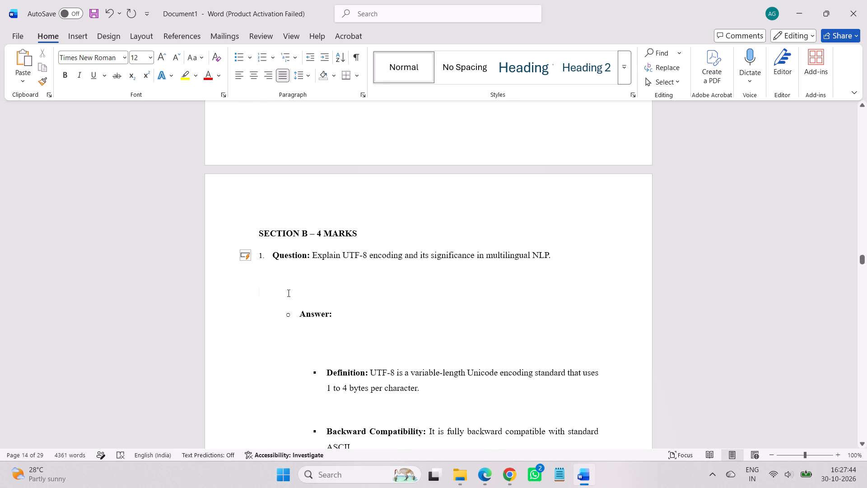
key("BackSpace")
key("BackSpace")
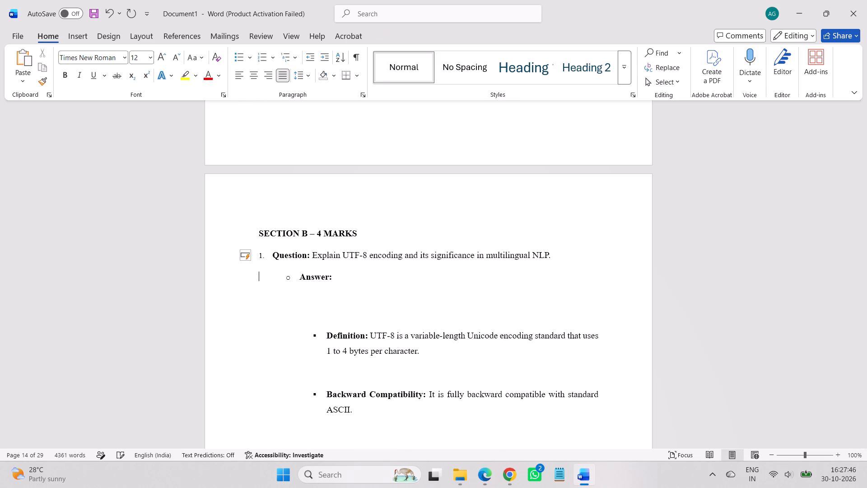
key("Down")
key("Down")
key("Down")
key("BackSpace")
key("BackSpace")
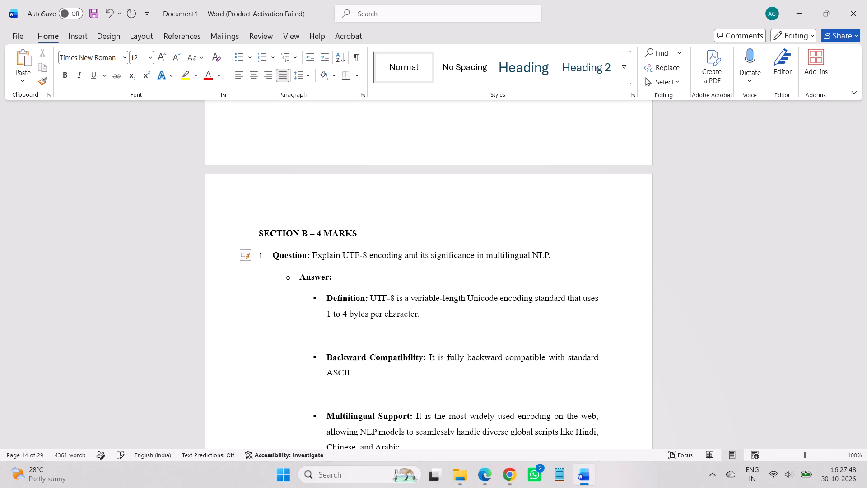
Remove the empty lines after the Definition, Backward Compatibility and Multilingual Support points in question 1's answer.
key("Down")
key("Down")
key("Down")
key("BackSpace")
key("Down")
key("Down")
key("Down")
key("Down")
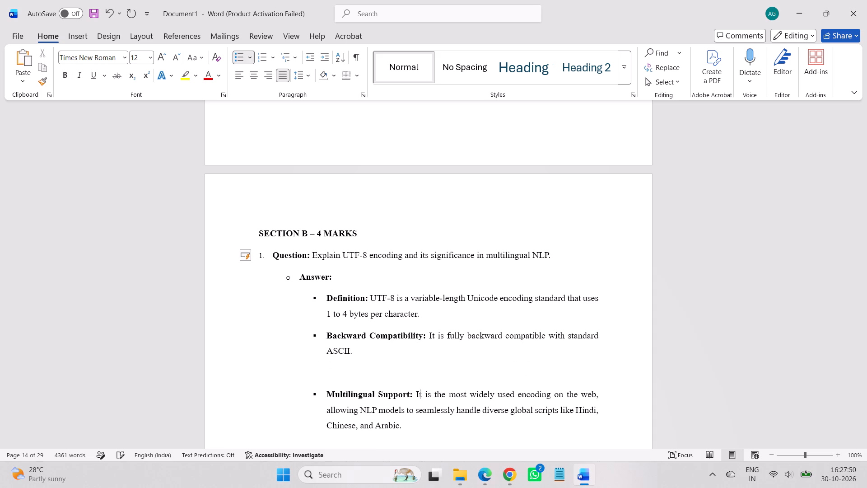
key("Up")
key("BackSpace")
key("Down")
key("Down")
key("Down")
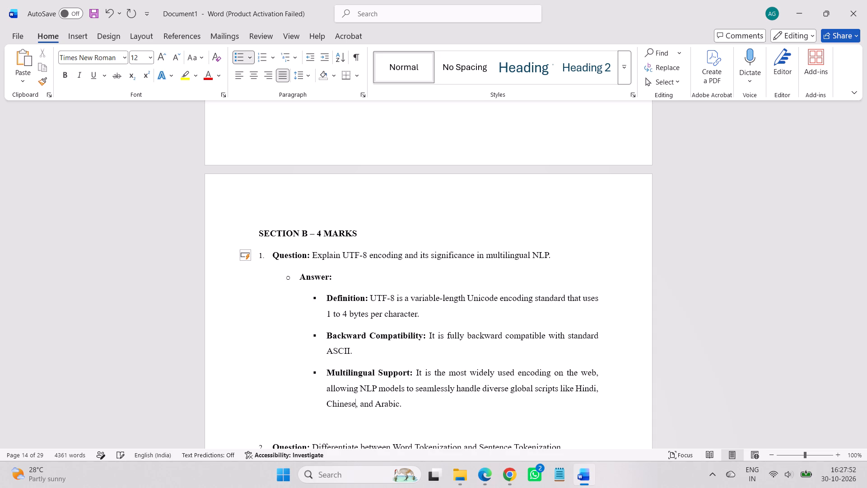
key("Down")
key("BackSpace")
Remove the empty lines above and below the "Answer:" line of question 2 on word and sentence tokenization.
key("Down")
key("Down")
key("Down")
key("Down")
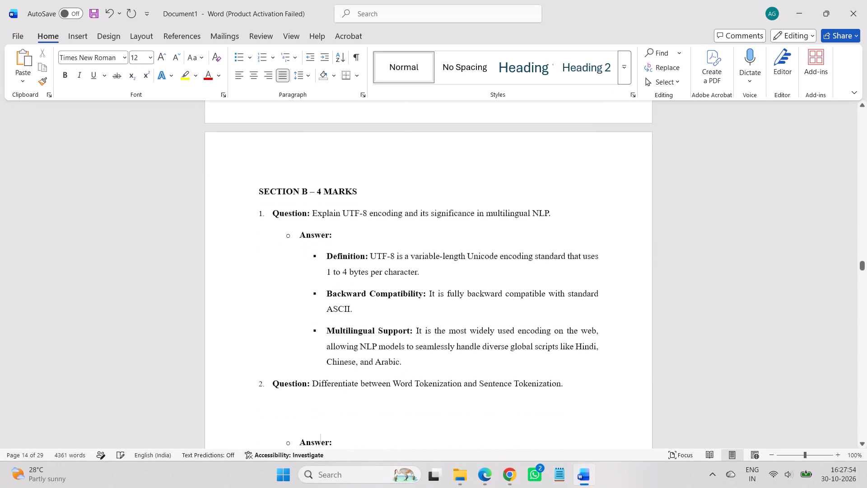
key("Up")
key("BackSpace")
key("BackSpace")
key("Down")
key("Down")
key("Down")
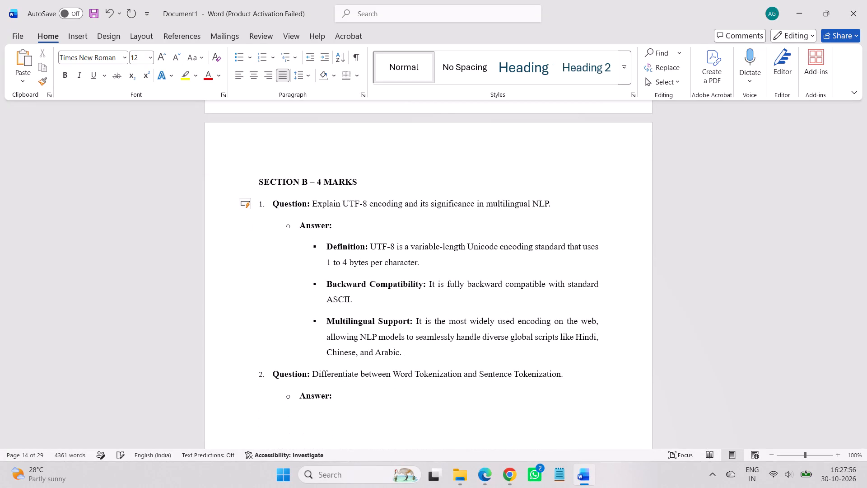
key("Down")
key("Up")
key("BackSpace")
key("BackSpace")
Remove the empty lines after the Word Tokenization and Sentence Tokenization points in question 2's answer.
key("Down")
key("Down")
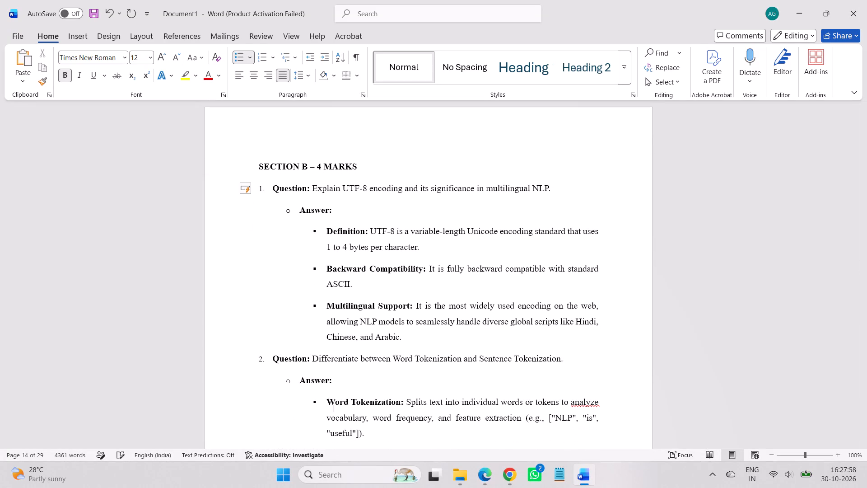
key("Down")
key("Down")
key("Down")
key("Up")
key("BackSpace")
key("Down")
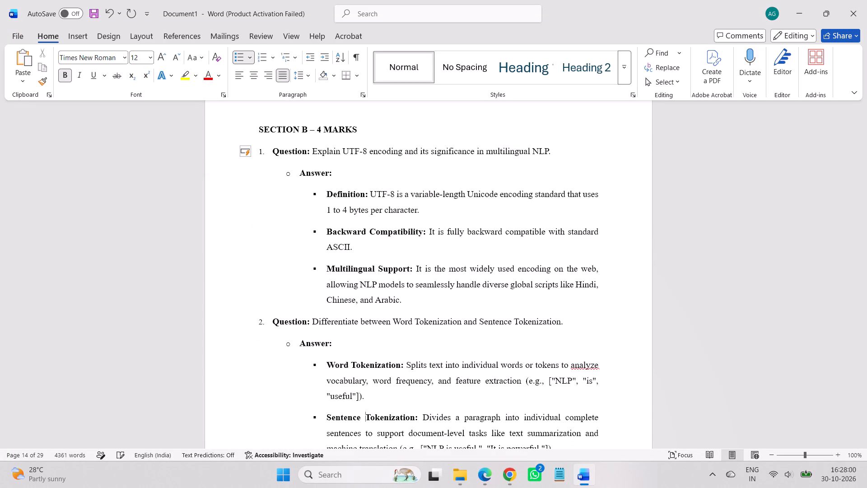
key("Down")
key("Down")
key("Down")
key("BackSpace")
Remove the empty lines above and below the "Answer:" line of question 3 on sentence segmentation challenges.
key("Down")
key("Down")
key("Down")
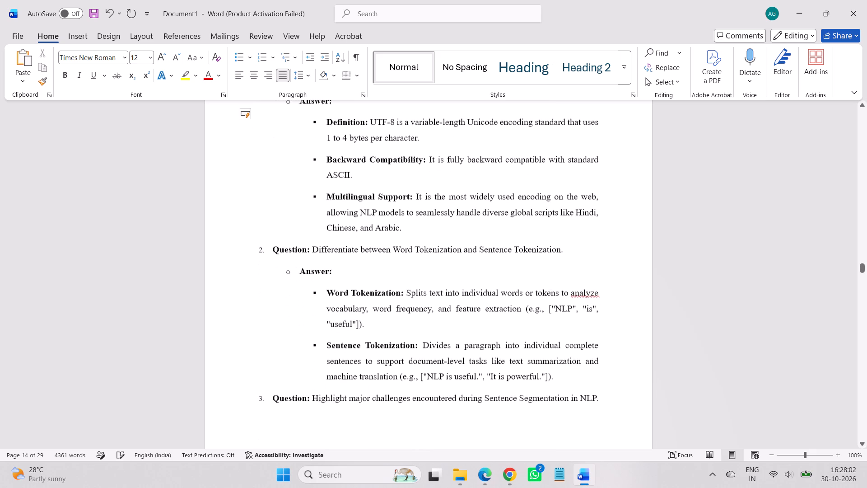
key("Down")
key("Up")
key("BackSpace")
key("BackSpace")
key("Down")
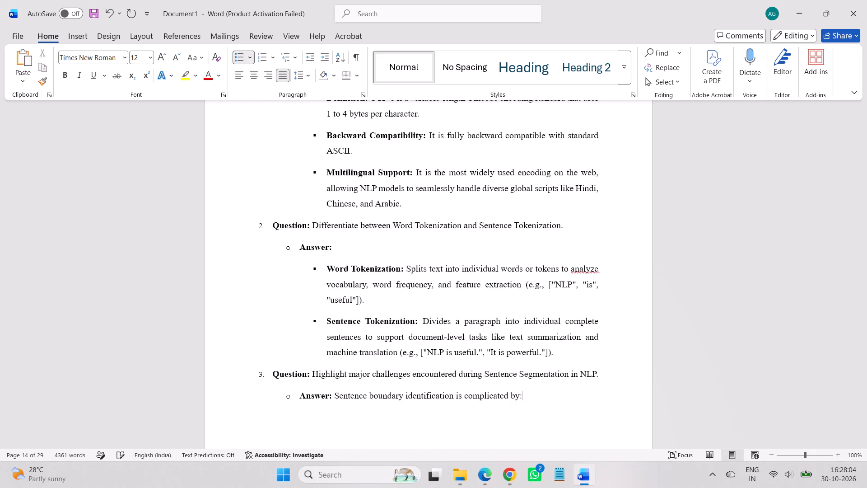
key("Down")
key("Down")
key("Down")
key("Up")
key("BackSpace")
key("BackSpace")
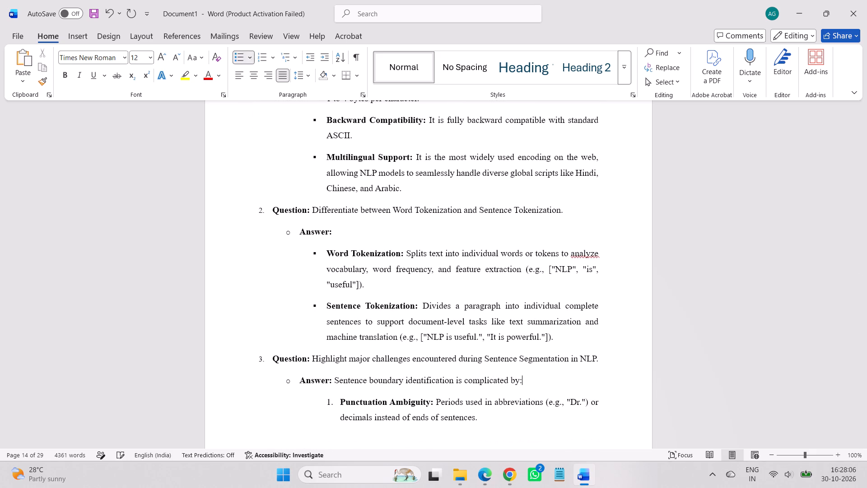
Remove the empty lines after the Punctuation Ambiguity and Quotations and Parentheses items in question 3's answer.
key("Down")
key("Down")
key("Down")
key("Down")
key("Up")
key("BackSpace")
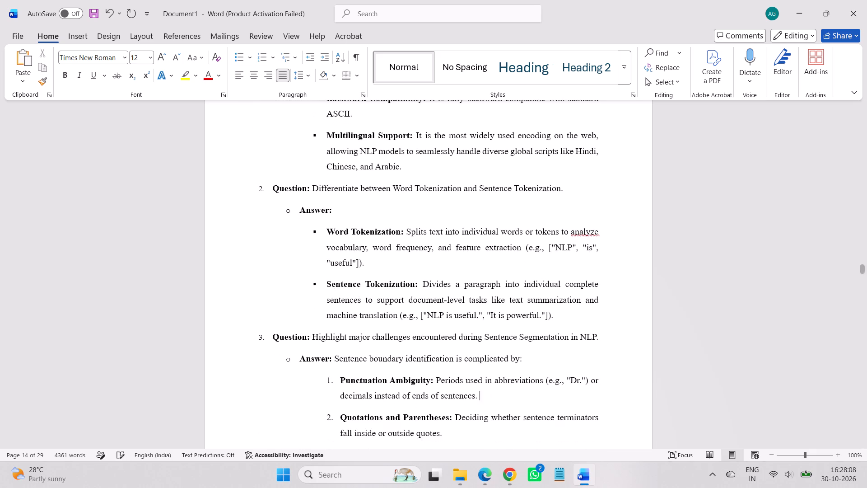
key("Down")
key("Down")
key("Down")
key("Down")
key("Up")
key("BackSpace")
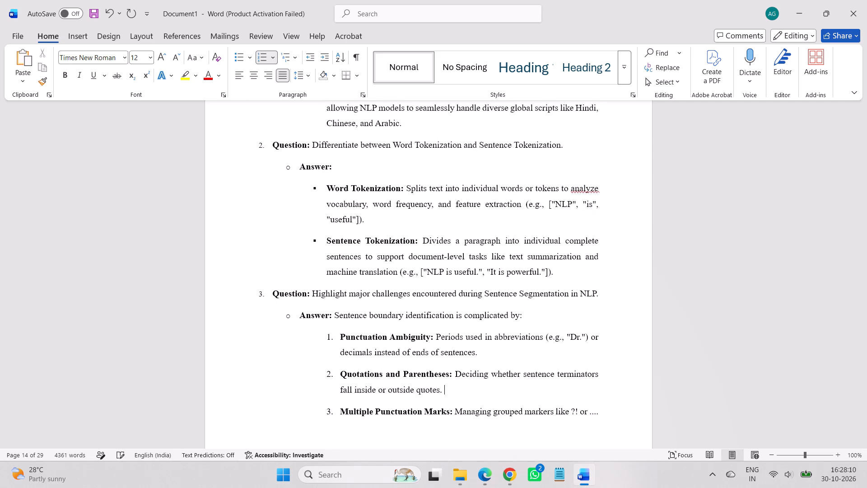
Remove the empty lines after the Multiple Punctuation Marks and Noisy Text & Unpunctuated Languages items in question 3's answer.
key("Down")
key("Down")
key("Down")
key("Up")
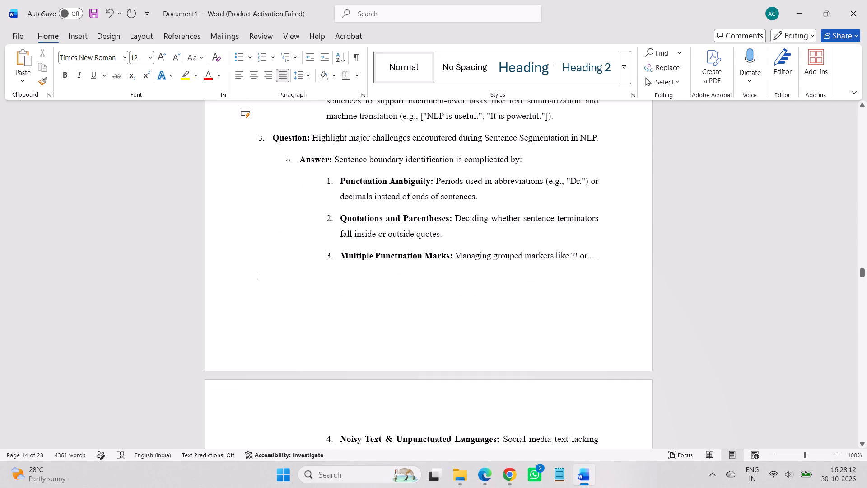
key("BackSpace")
key("Down")
key("Down")
key("Down")
key("Down")
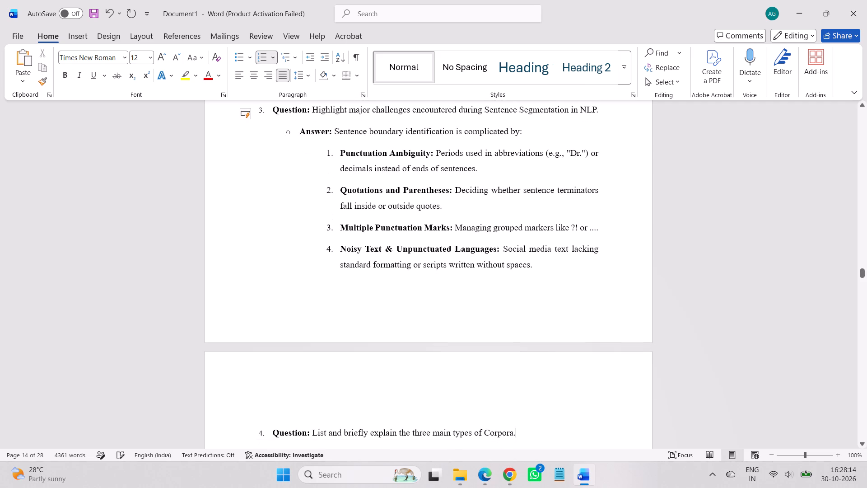
key("Up")
key("BackSpace")
Remove the two empty lines between question 4 on the types of corpora and its "Answer:" line.
key("Down")
key("Down")
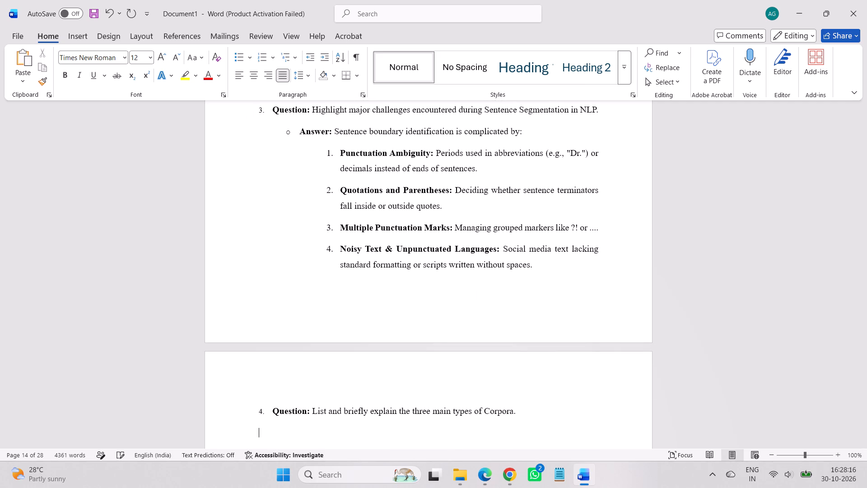
key("Down")
key("Down")
key("Up")
key("BackSpace")
key("BackSpace")
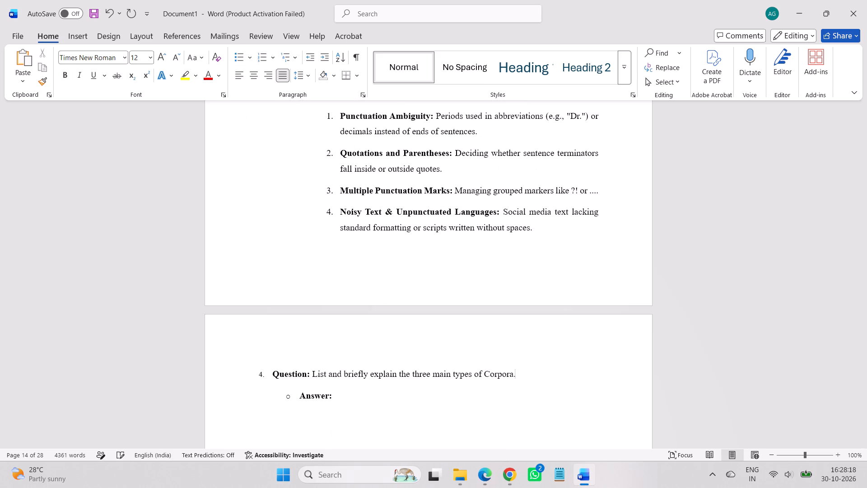
Remove the two empty lines between question 4's "Answer:" line and the General Corpora item, keeping that item's text intact.
key("Down")
key("Down")
key("Down")
key("Down")
key("BackSpace")
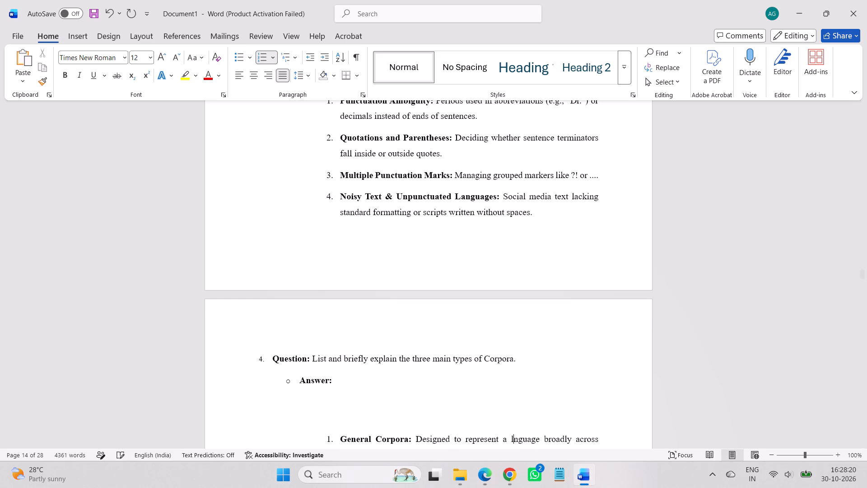
key("ctrl+z")
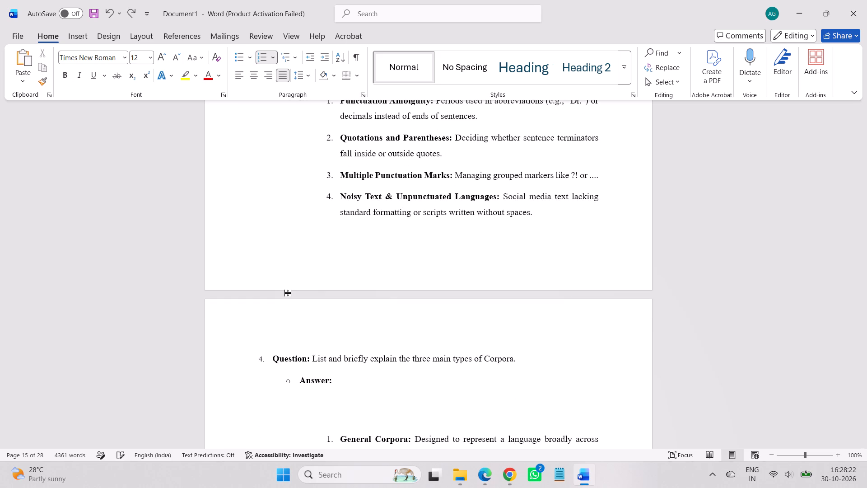
key("Up")
key("BackSpace")
key("BackSpace")
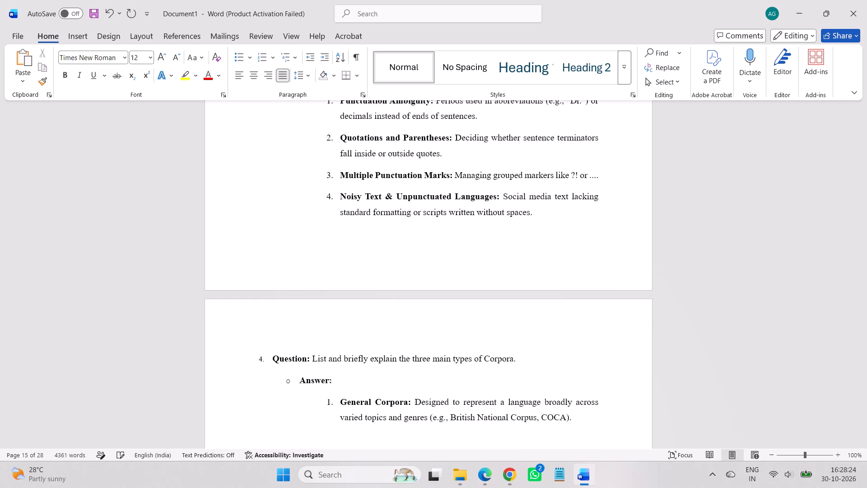
Remove the empty lines after the General Corpora, Specialized Corpora and Parallel Corpora items in question 4's answer.
key("Down")
key("Down")
key("Down")
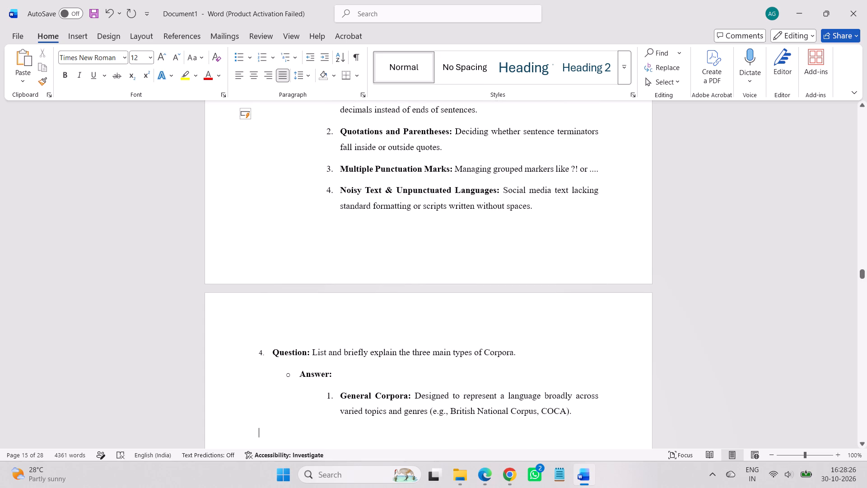
key("BackSpace")
key("Down")
key("Down")
key("Down")
key("BackSpace")
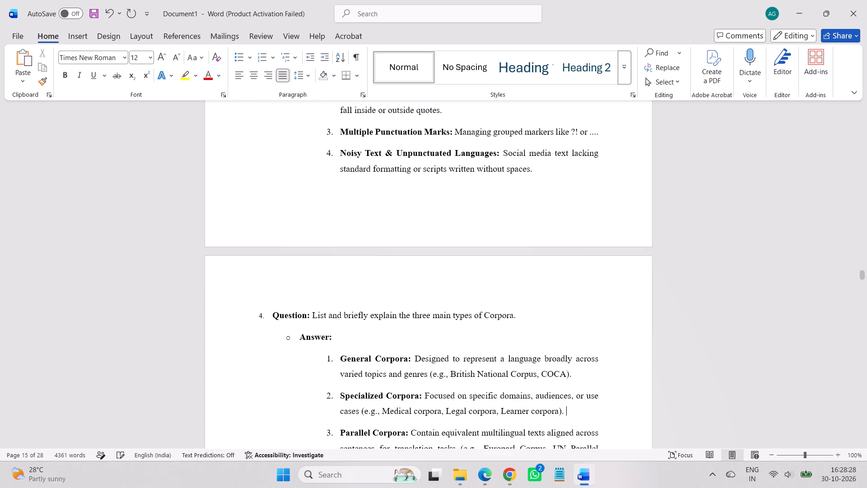
key("Down")
key("Down")
key("Down")
key("Down")
key("BackSpace")
Remove the empty lines above and below the "Answer:" line of question 5 on inflectional and derivational morphology.
key("Down")
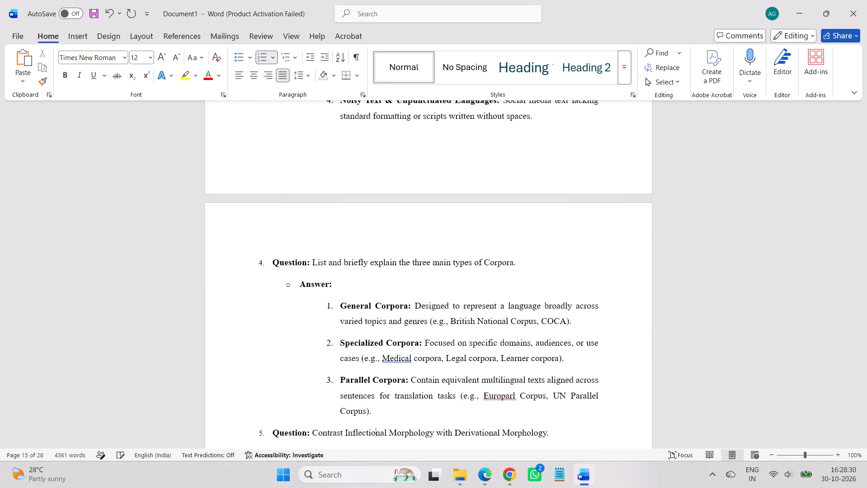
key("Down")
key("Down")
key("BackSpace")
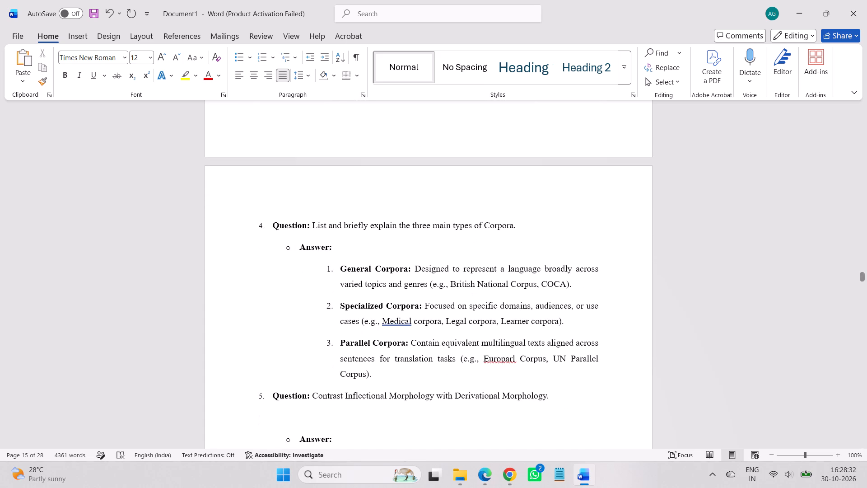
key("Down")
key("Up")
key("BackSpace")
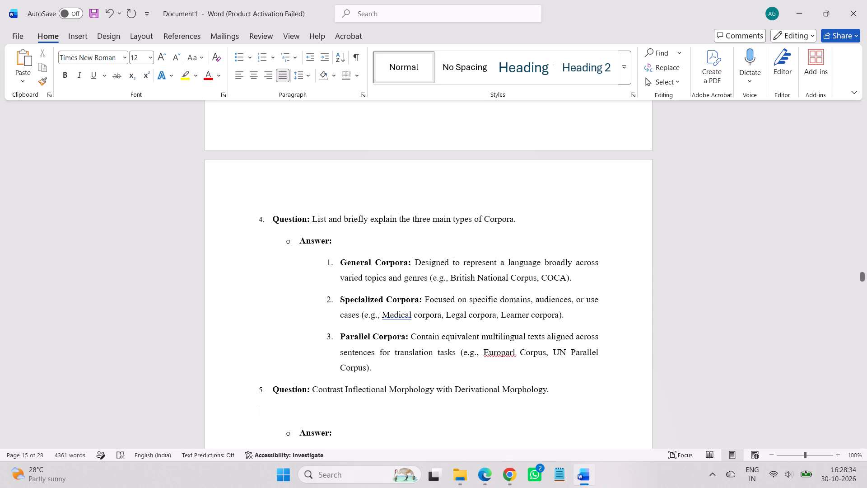
key("Down")
key("Down")
key("Down")
key("BackSpace")
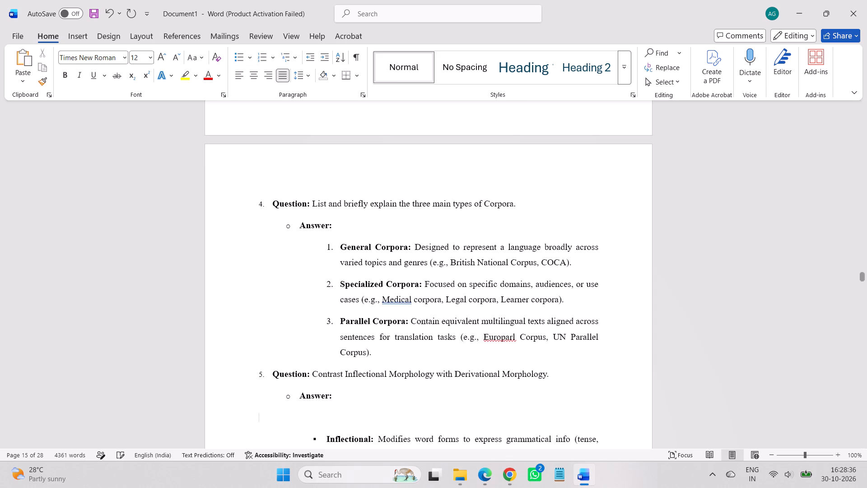
key("BackSpace")
Remove the empty lines after the Inflectional and Derivational items in question 5's answer.
key("Down")
key("Down")
key("Down")
key("Down")
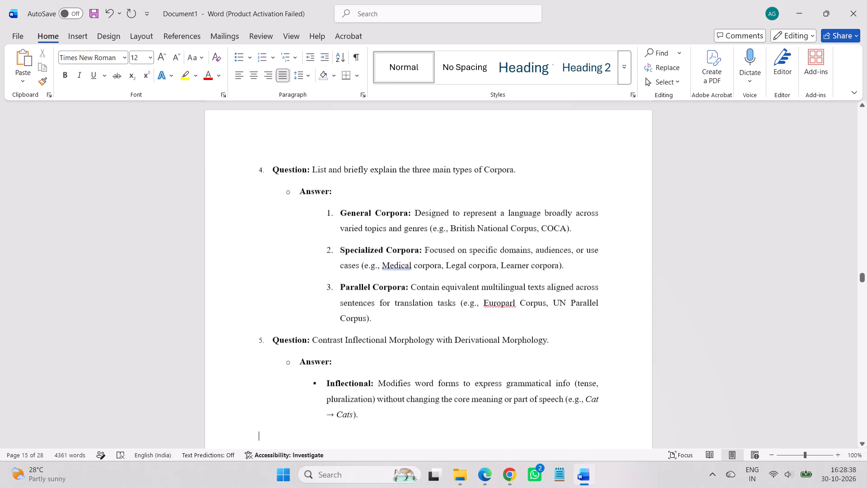
key("Down")
key("Up")
key("BackSpace")
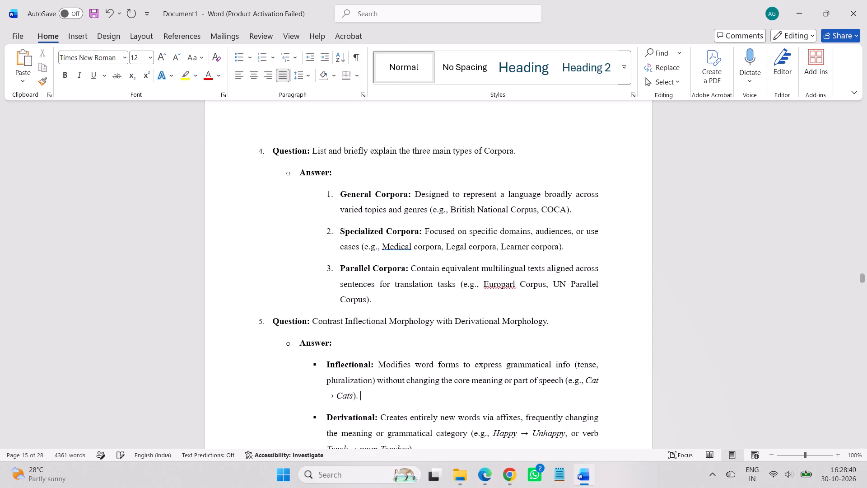
key("Down")
key("Down")
key("Down")
key("Down")
key("BackSpace")
Remove the empty lines above and below the "Answer:" line of question 6 comparing FSA and FST.
key("Down")
key("Down")
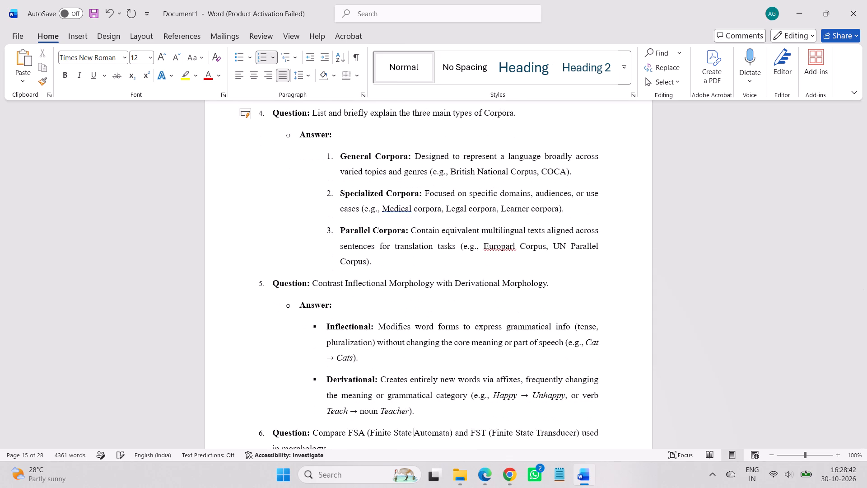
key("Down")
key("Down")
key("BackSpace")
key("BackSpace")
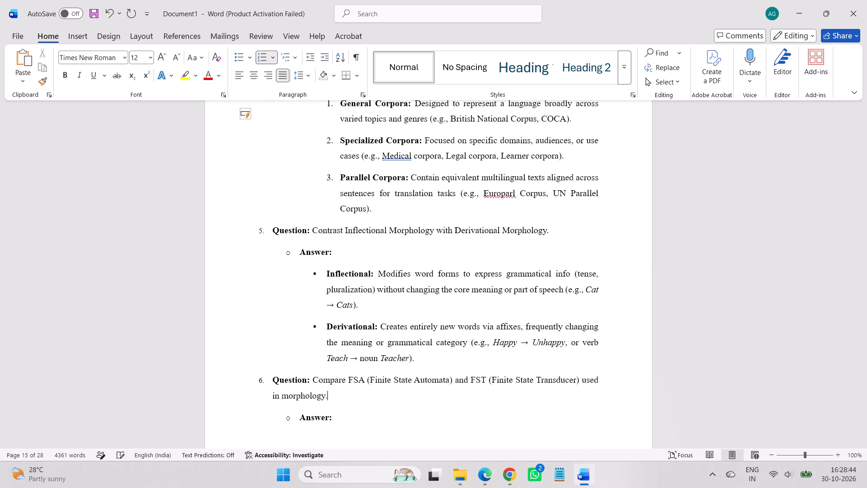
key("Down")
key("Down")
key("Down")
key("BackSpace")
key("BackSpace")
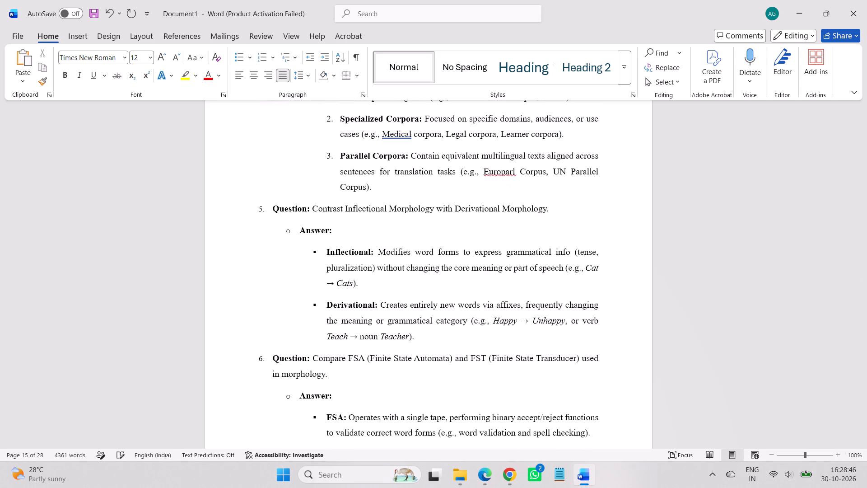
Remove the empty line between the FSA and FST items in question 6's answer.
key("Down")
key("Down")
key("Down")
key("BackSpace")
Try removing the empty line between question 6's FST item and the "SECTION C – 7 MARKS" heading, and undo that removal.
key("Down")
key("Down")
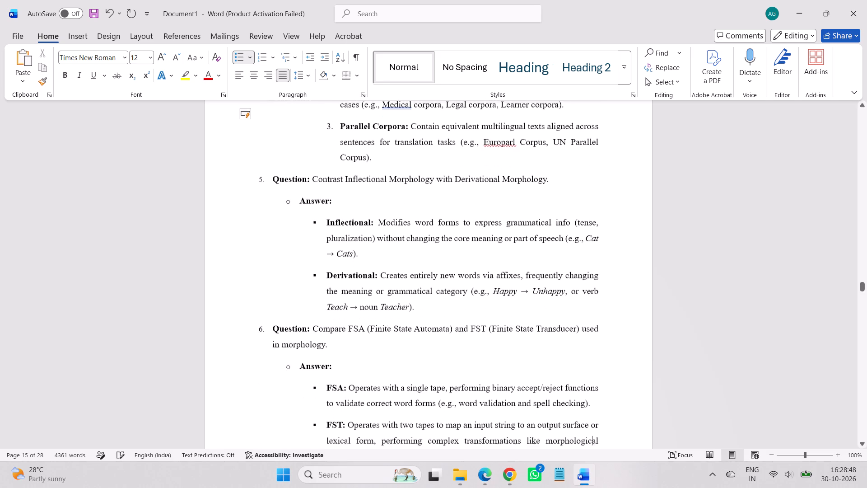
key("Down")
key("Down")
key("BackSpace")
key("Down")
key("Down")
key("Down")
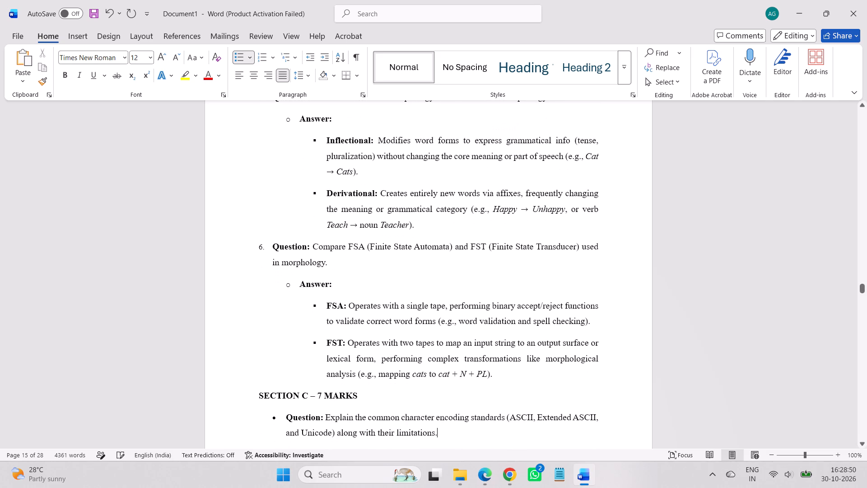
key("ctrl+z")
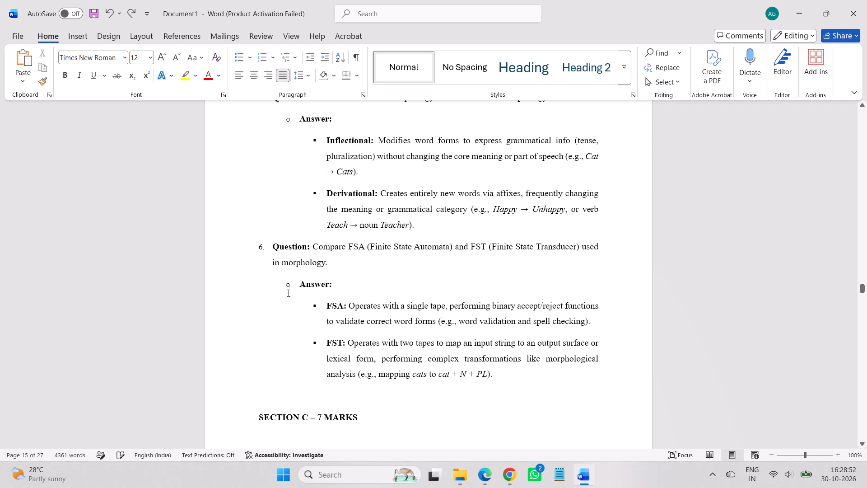
Add empty lines above the "SECTION C – 7 MARKS" heading so it starts at the top of the following page, undoing the surplus one.
scroll(288, 293, "down", 2)
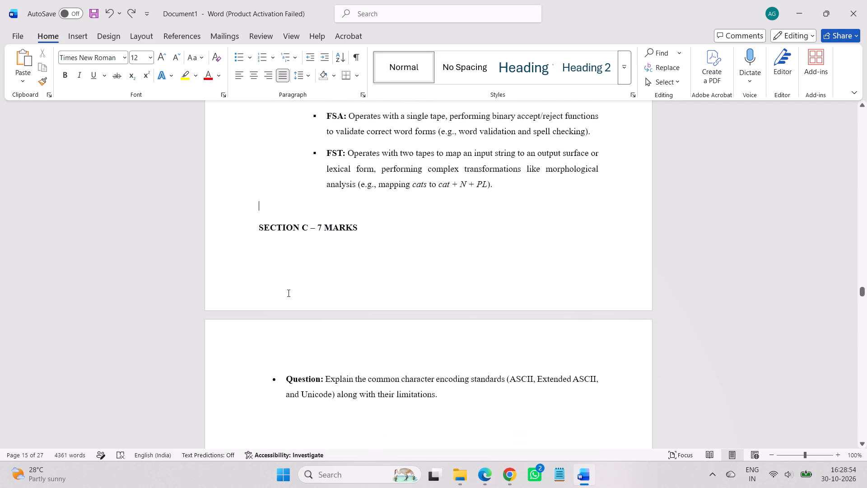
key("Return")
key("Return")
key("Return")
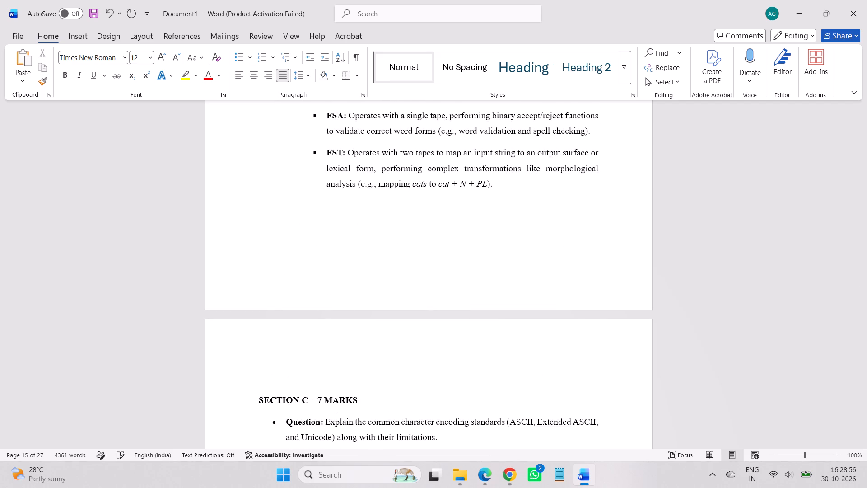
key("ctrl+z")
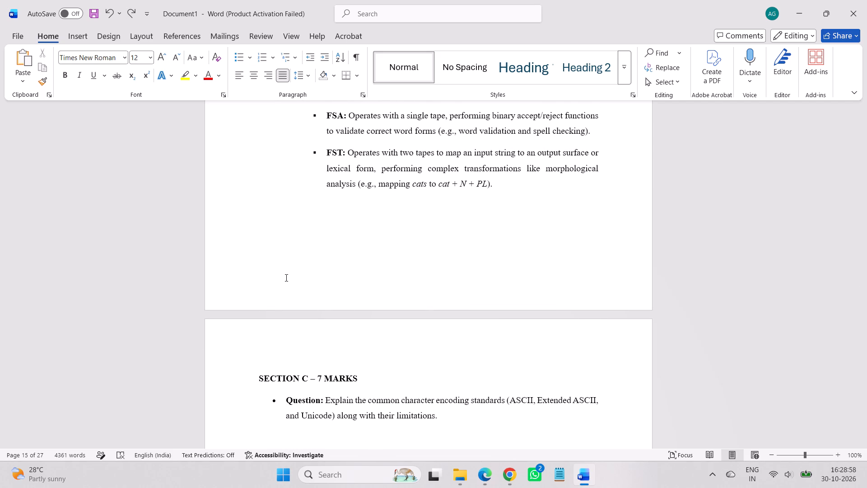
Apply the Times New Roman font to everything from the "SECTION C – 7 MARKS" heading to the end of the document.
key("Down")
scroll(290, 341, "down", 1)
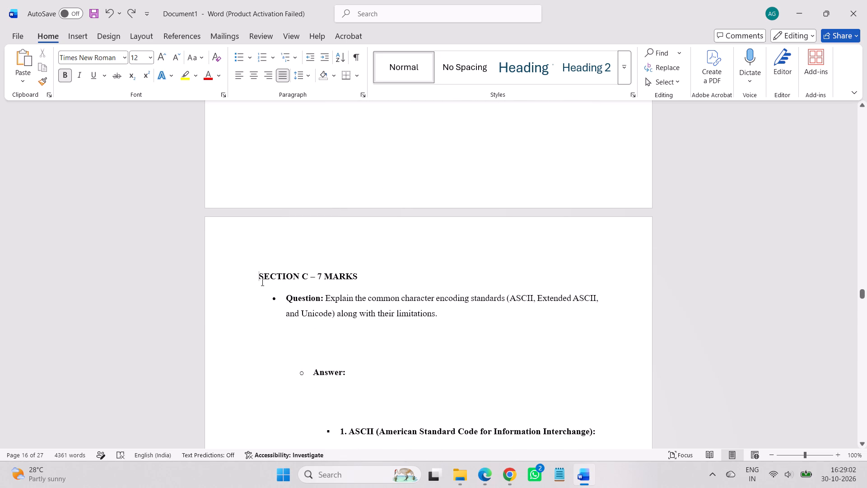
scroll(261, 282, "up", 1, "ctrl")
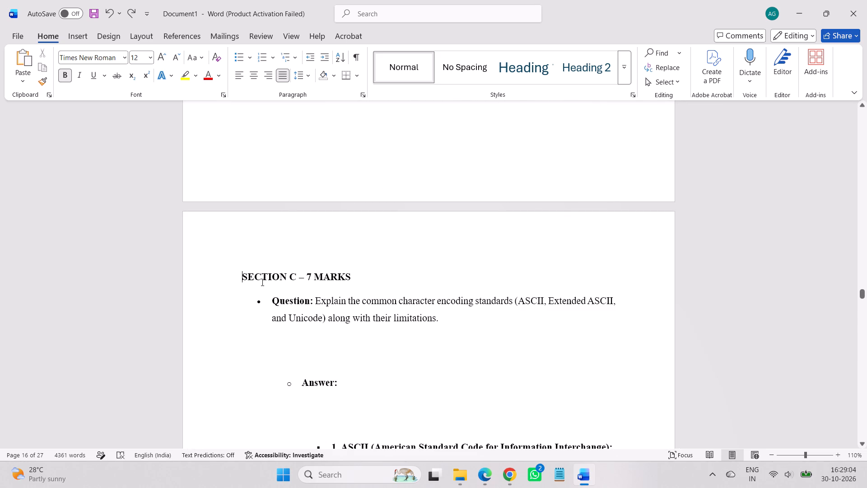
left_click_drag(242, 278, 407, 417)
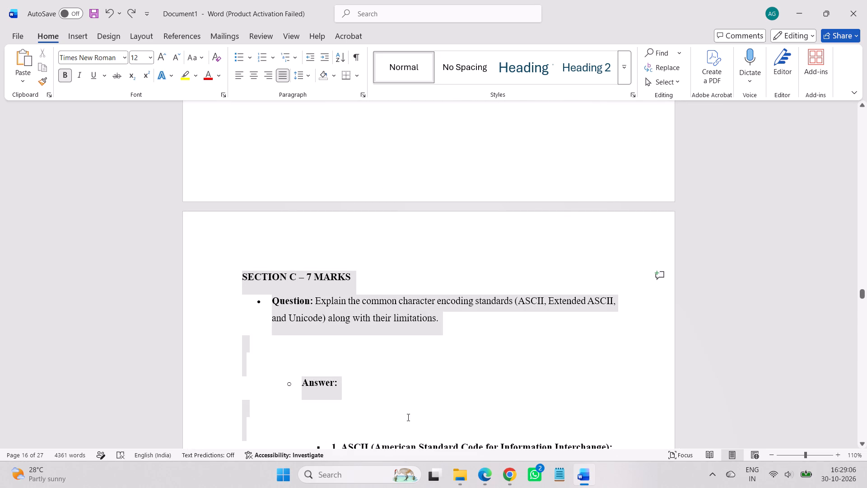
left_click_drag(407, 417, 437, 486)
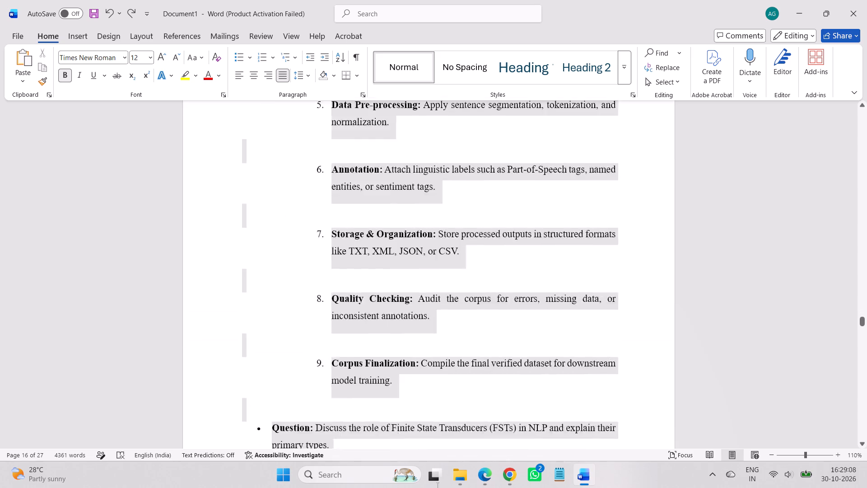
left_click_drag(437, 486, 436, 485)
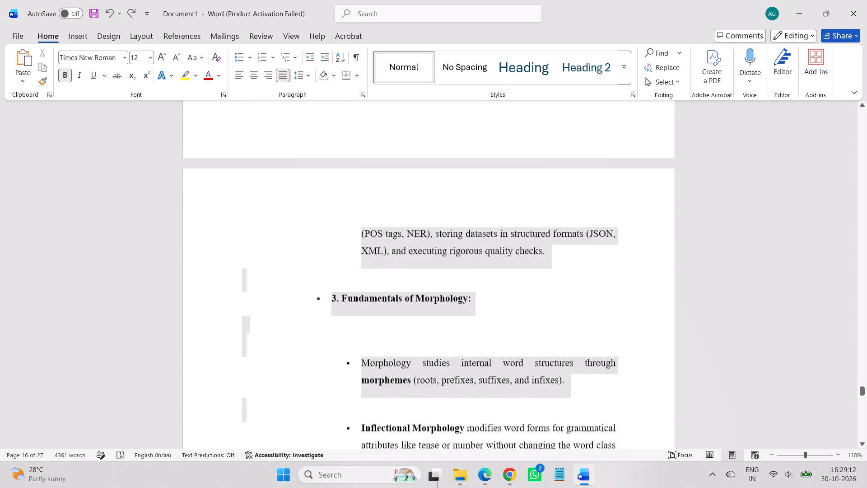
left_click_drag(436, 485, 469, 414)
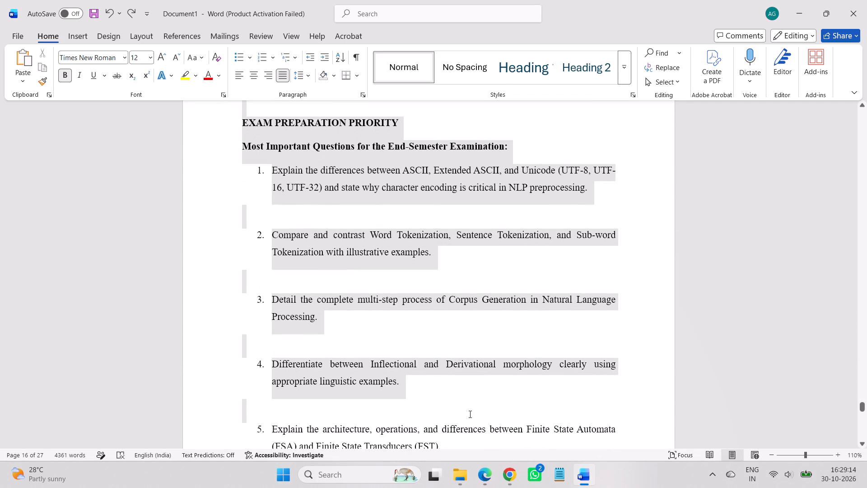
left_click_drag(469, 414, 483, 486)
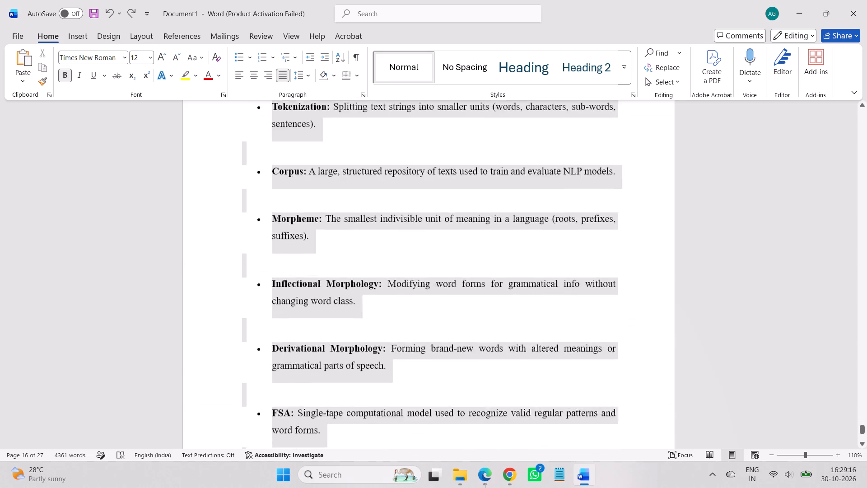
left_click_drag(483, 486, 395, 262)
left_click(108, 56)
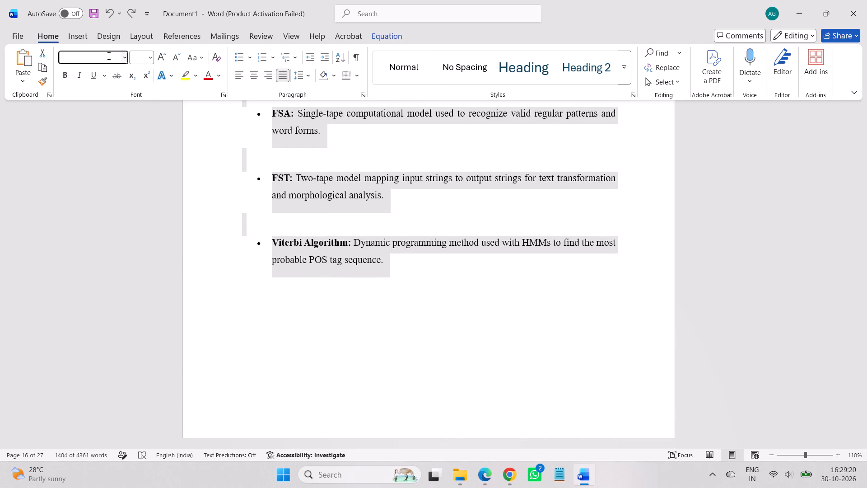
key("t")
key("i")
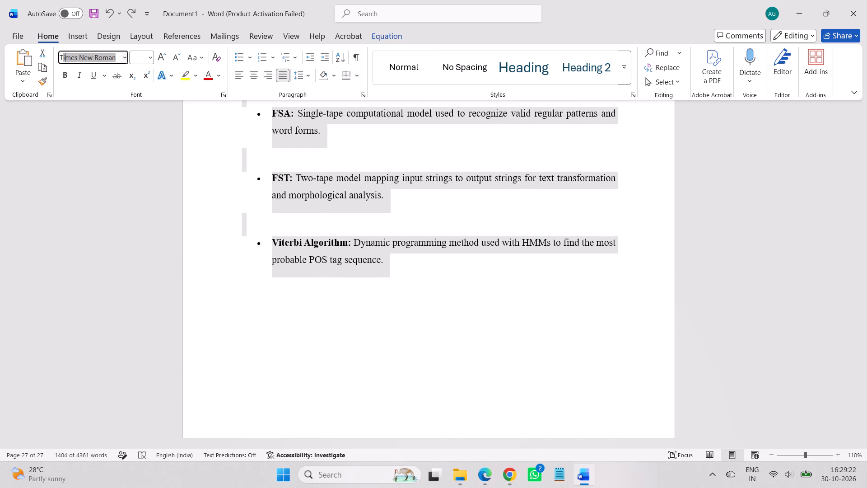
key("Return")
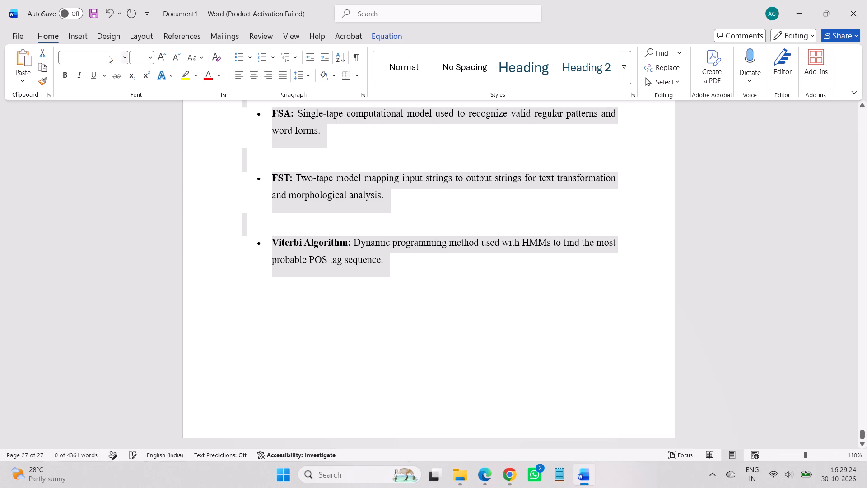
Justify the selected text from Section C to the document's end and set its line spacing to 1.5.
left_click(285, 79)
left_click(310, 73)
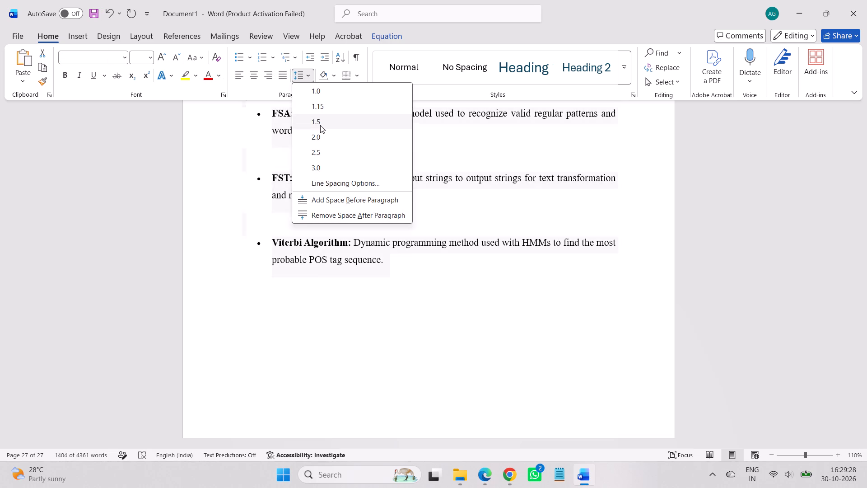
left_click(321, 125)
Change Section C's bulleted question on common character encoding standards into a numbered item.
scroll(353, 141, "up", 2)
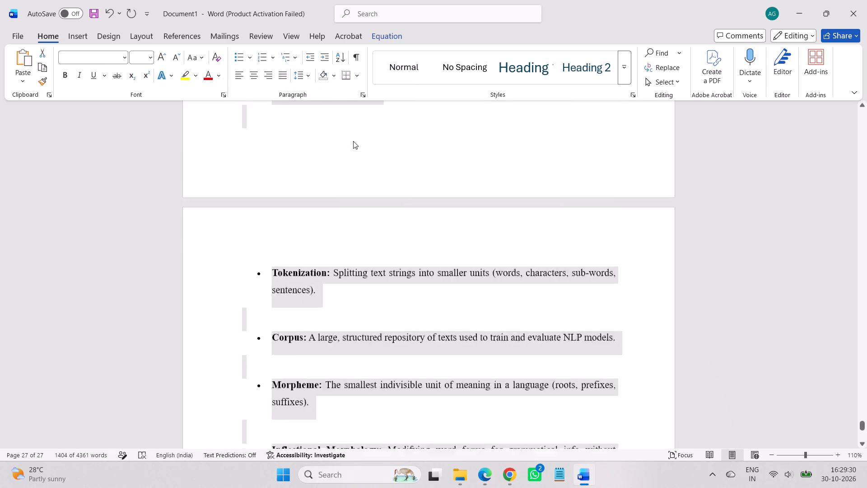
scroll(353, 141, "up", 8)
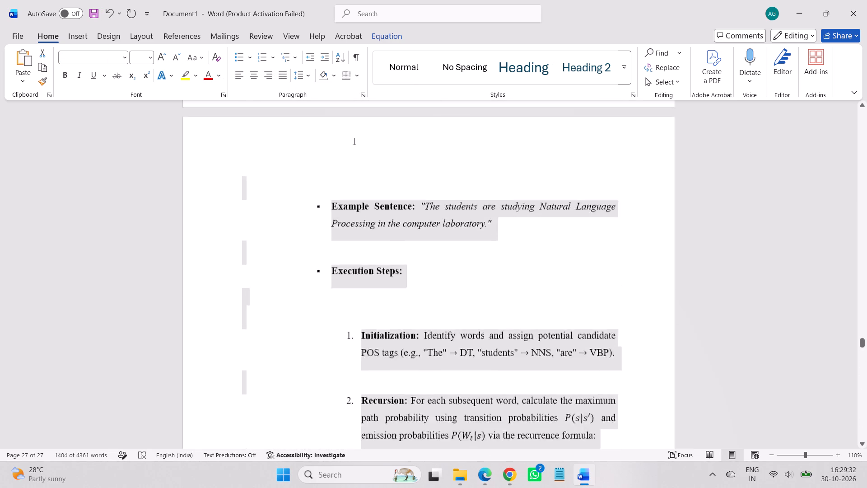
scroll(353, 141, "up", 4)
scroll(353, 141, "down", 1)
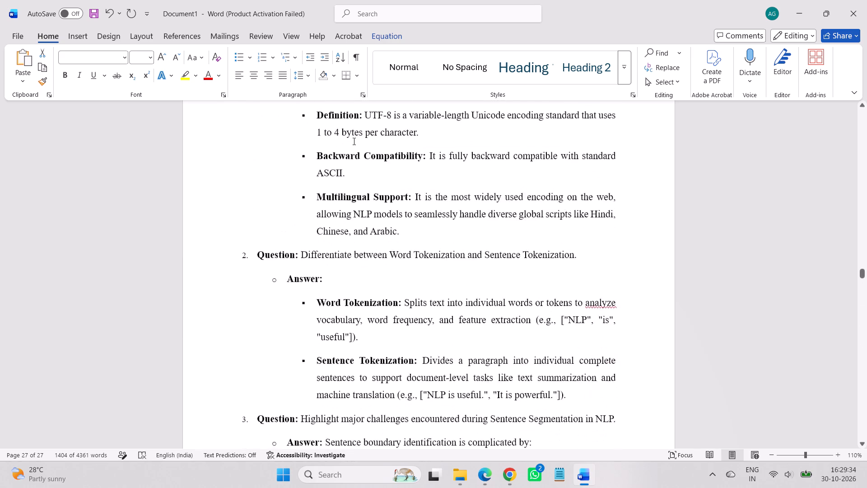
scroll(353, 141, "down", 3)
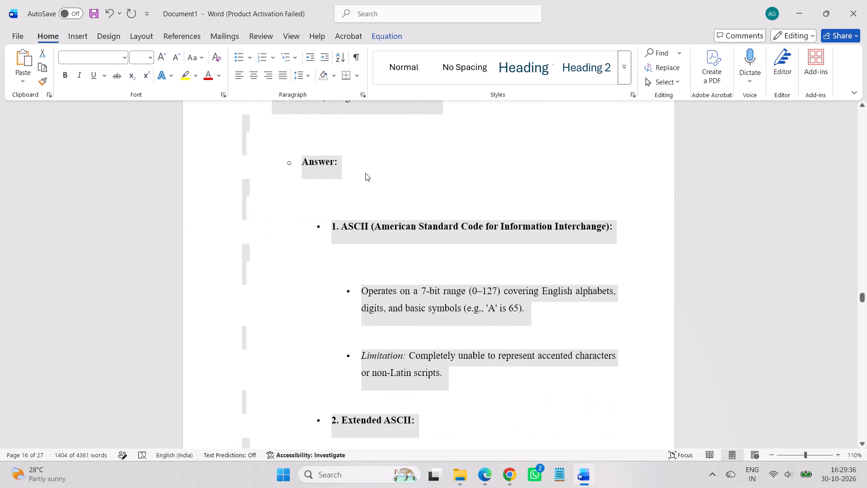
left_click(365, 173)
scroll(365, 173, "up", 1)
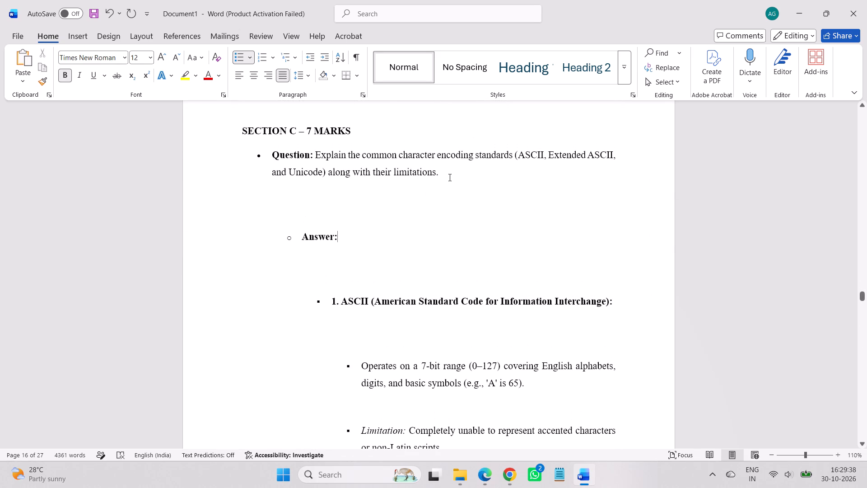
triple_click(449, 177)
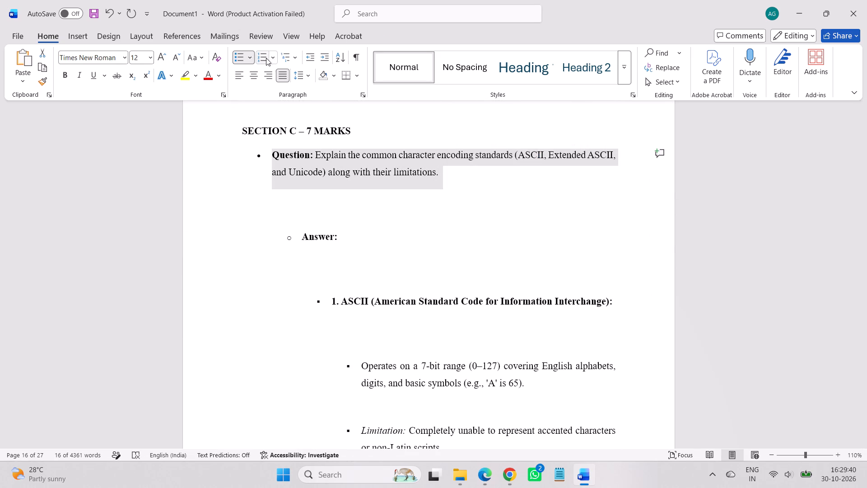
left_click(264, 59)
Remove the empty lines above and below the "Answer:" line of Section C's question 1 on character encoding standards.
left_click(315, 227)
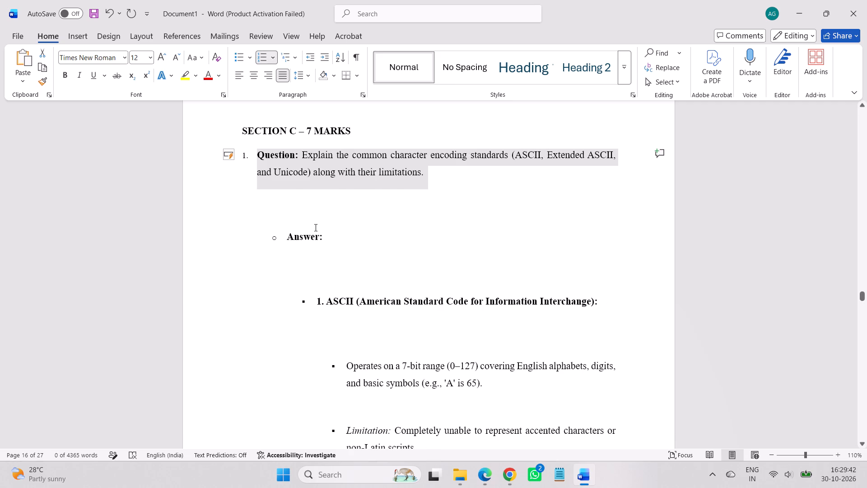
key("BackSpace")
key("BackSpace")
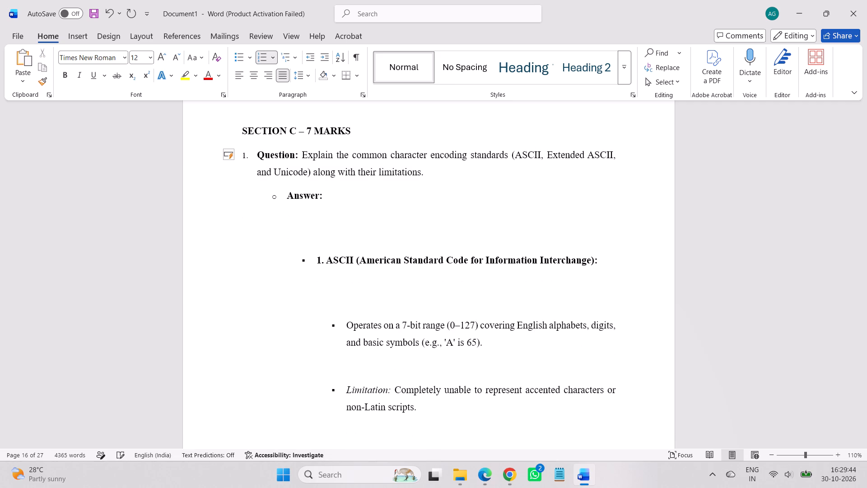
key("Down")
key("Down")
key("Down")
key("BackSpace")
key("BackSpace")
Remove the empty lines below the "1. ASCII" heading and after its 7-bit range and Limitation items.
key("Down")
key("Down")
key("Down")
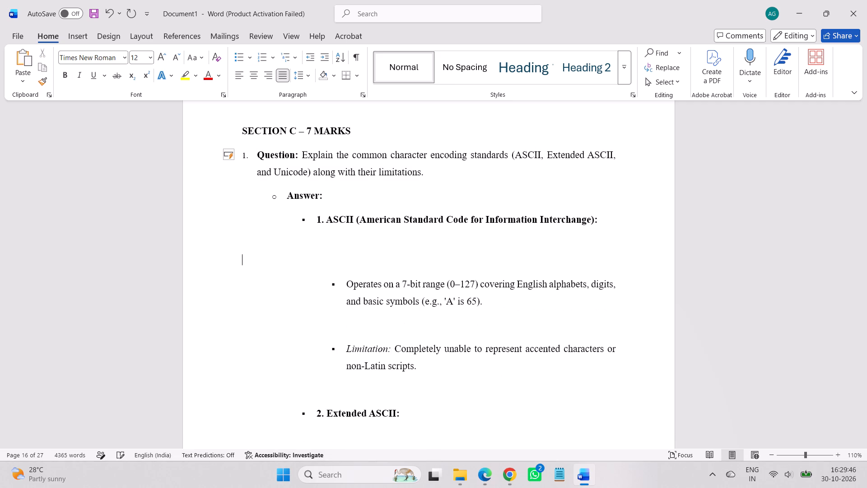
key("BackSpace")
key("BackSpace")
key("Down")
key("Down")
key("Down")
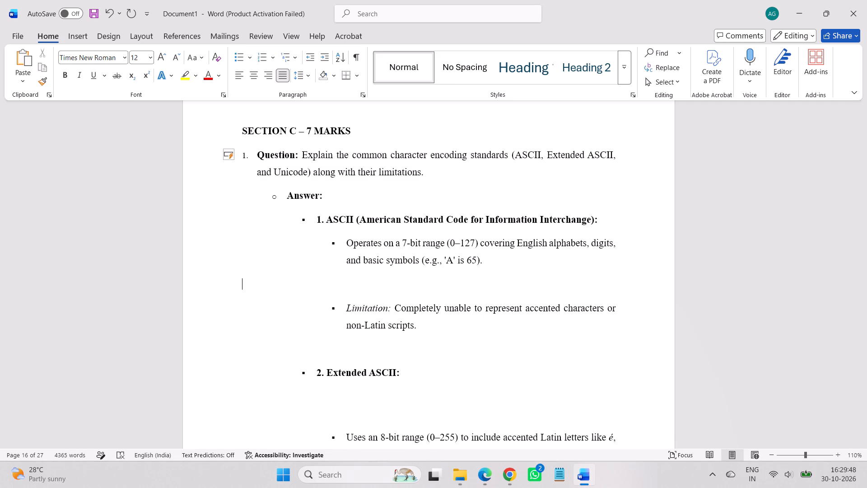
key("BackSpace")
key("Down")
key("Down")
key("Down")
key("BackSpace")
Remove the empty lines below the "2. Extended ASCII" heading and after its 8-bit range and Limitation items.
key("Down")
key("Down")
key("Down")
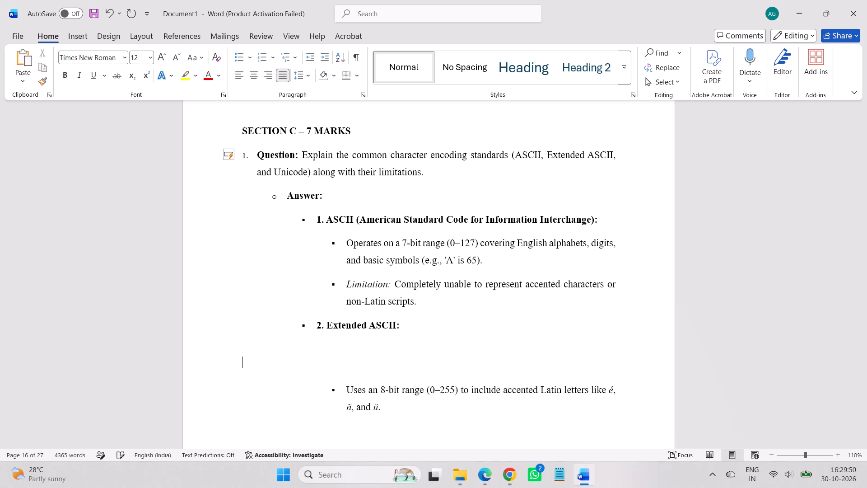
key("BackSpace")
key("BackSpace")
key("Down")
key("Down")
key("Down")
key("BackSpace")
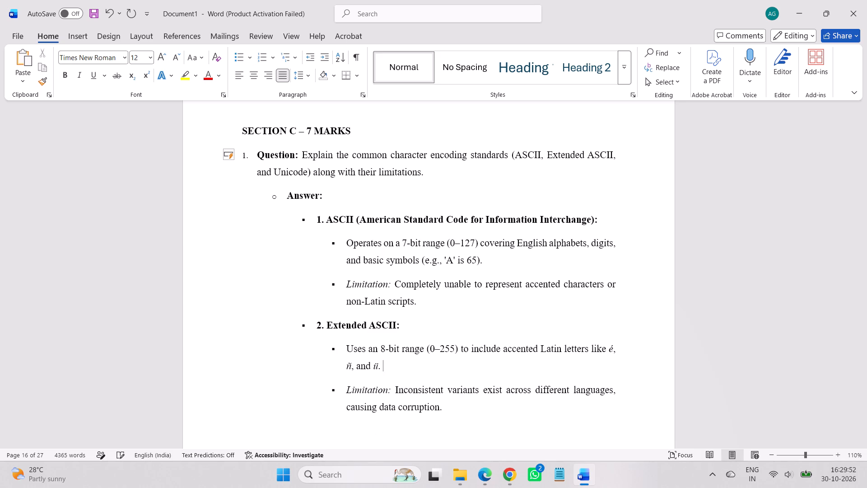
key("Down")
key("Down")
key("Down")
key("Down")
key("Up")
key("BackSpace")
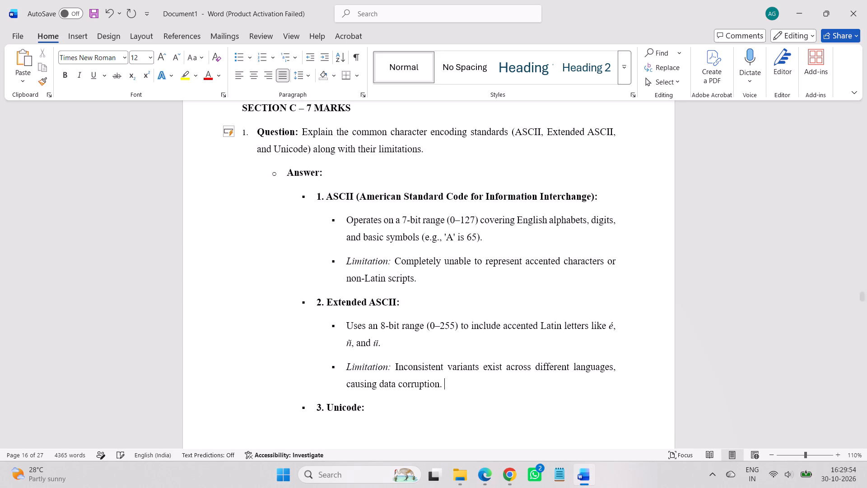
Remove the empty lines below the "3. Unicode" heading and after its universal standard and UTF formats items.
key("Down")
key("Down")
key("Down")
key("BackSpace")
key("BackSpace")
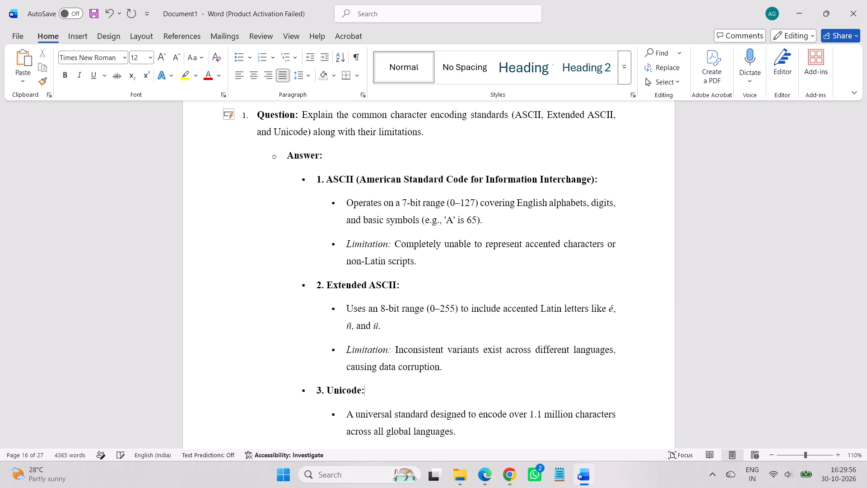
key("Down")
key("Down")
key("Down")
key("Down")
key("Up")
key("BackSpace")
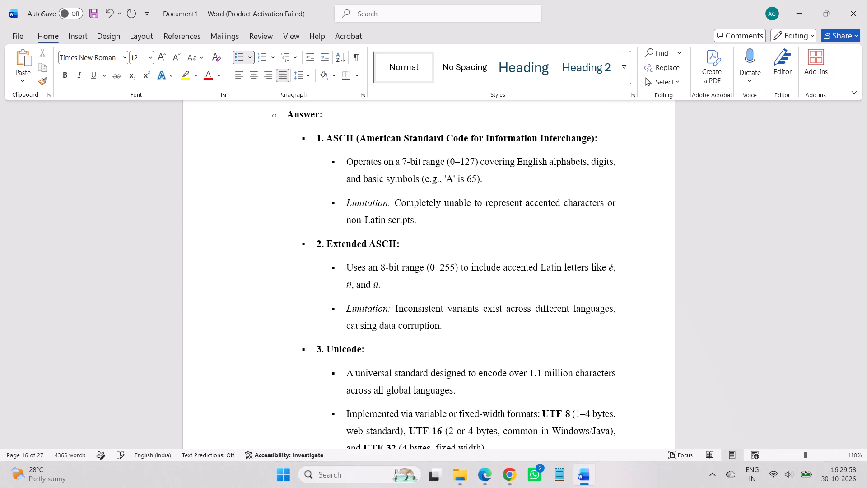
key("Down")
key("Down")
key("Down")
key("Down")
key("BackSpace")
Remove the empty lines above and below the "Answer:" line of Section C's question 2 on Corpus Generation.
key("Down")
key("Down")
key("Down")
key("Down")
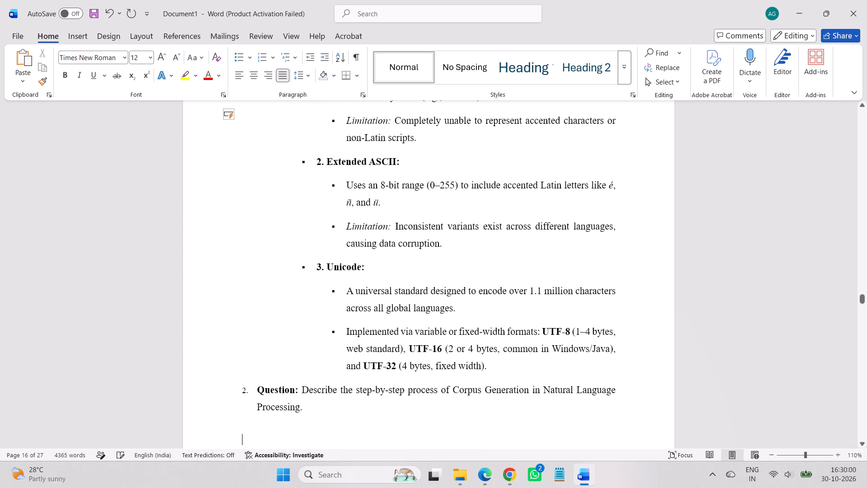
key("Down")
key("Up")
key("BackSpace")
key("BackSpace")
key("Down")
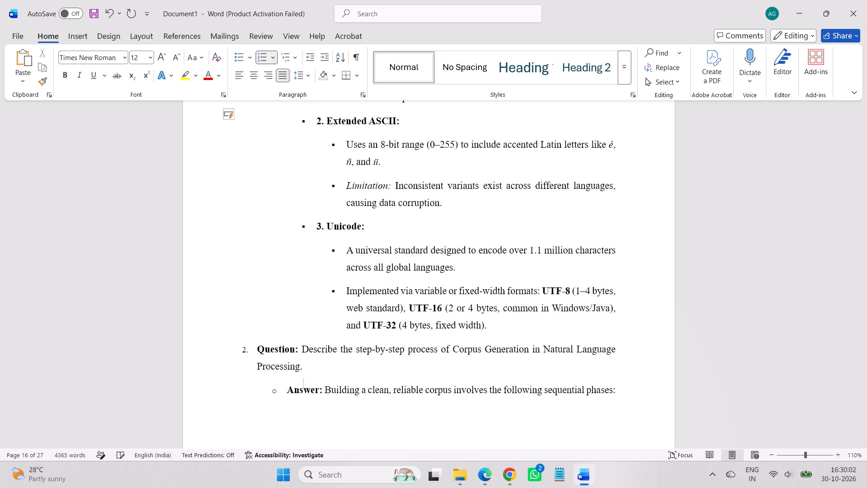
key("Down")
key("Down")
key("Down")
key("Up")
key("BackSpace")
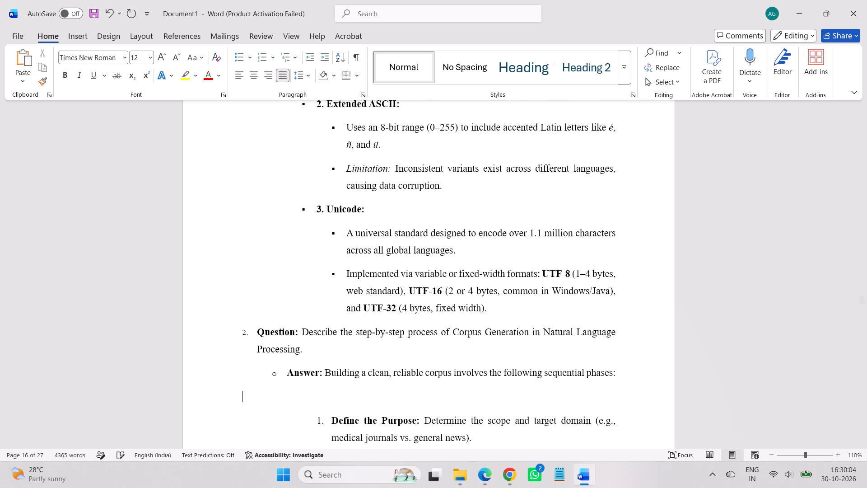
key("BackSpace")
Remove the empty lines after the Define the Purpose and Data Collection phases in question 2's answer.
key("Down")
key("Down")
key("Down")
key("Down")
key("Up")
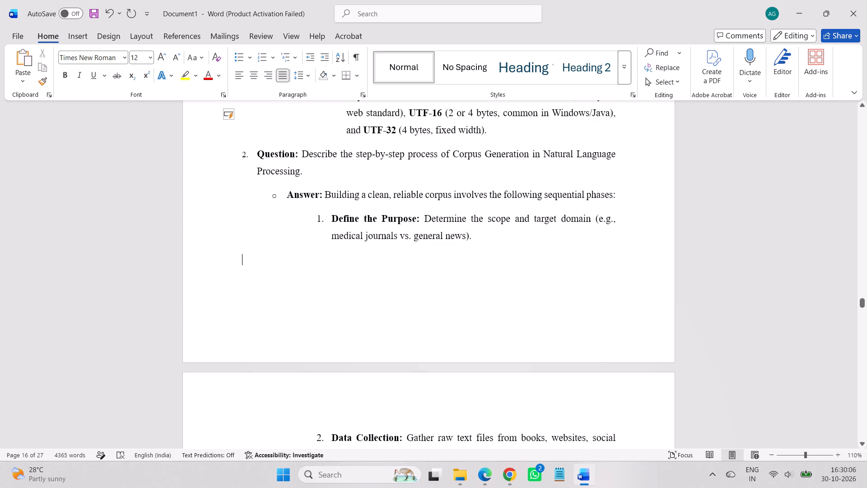
key("BackSpace")
key("Down")
key("Down")
key("Down")
key("Down")
key("Up")
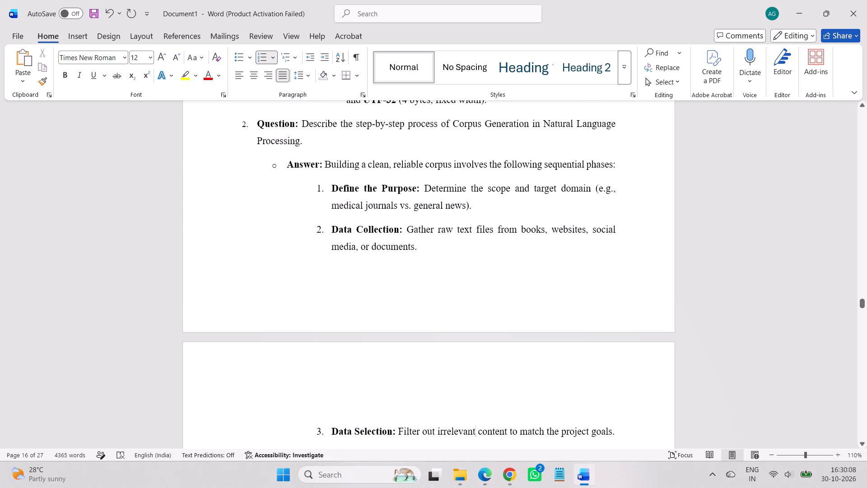
key("BackSpace")
Remove the empty lines after the Data Selection, Data Cleaning and Data Pre-processing phases in question 2's answer.
key("Down")
key("Down")
key("Down")
key("Up")
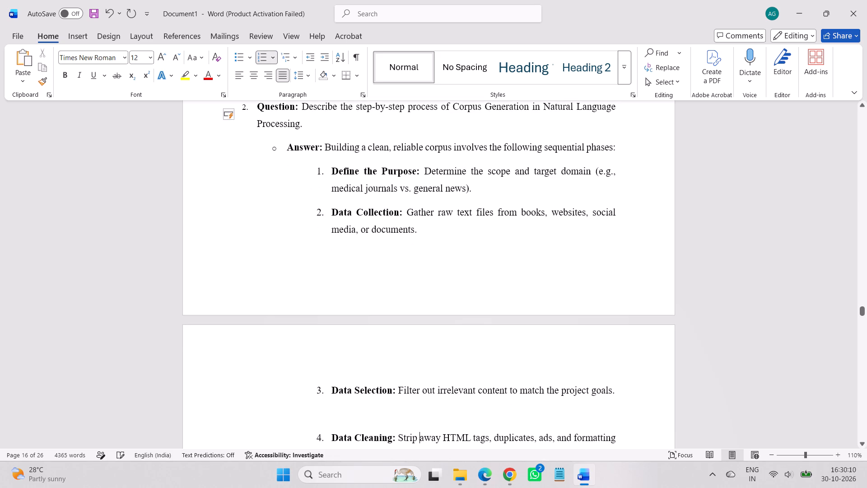
key("BackSpace")
key("Down")
key("Down")
key("Down")
key("BackSpace")
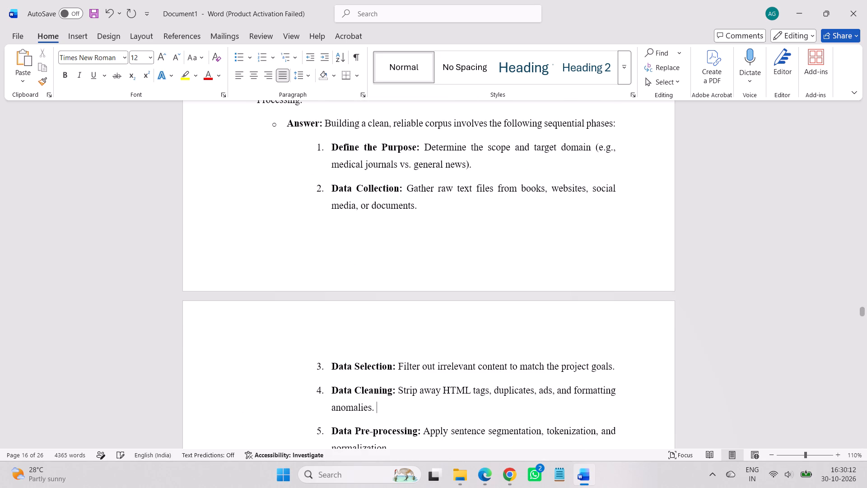
key("Down")
key("Down")
key("Down")
key("Down")
key("Up")
key("BackSpace")
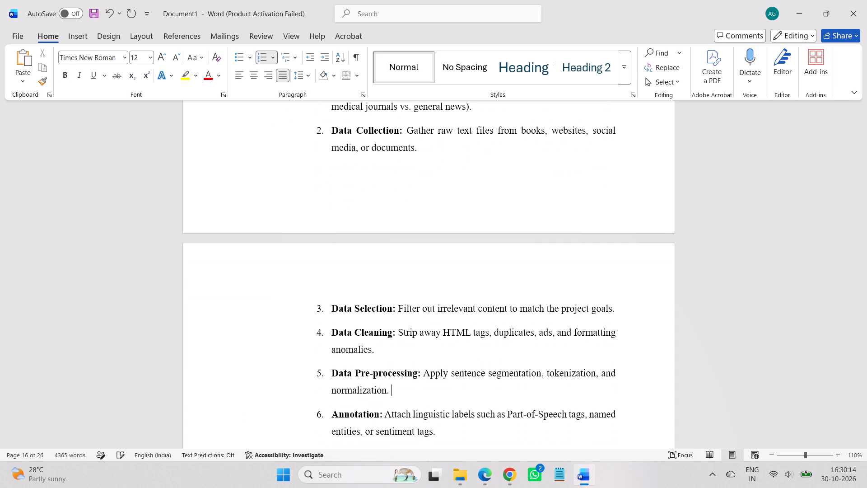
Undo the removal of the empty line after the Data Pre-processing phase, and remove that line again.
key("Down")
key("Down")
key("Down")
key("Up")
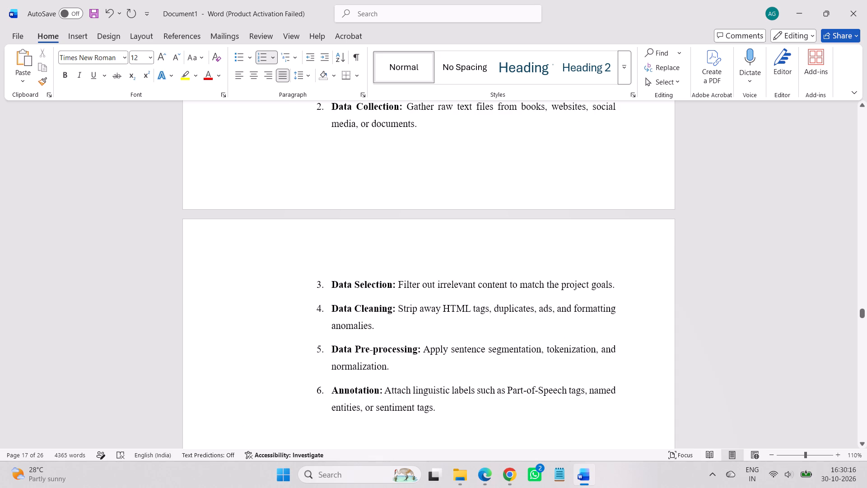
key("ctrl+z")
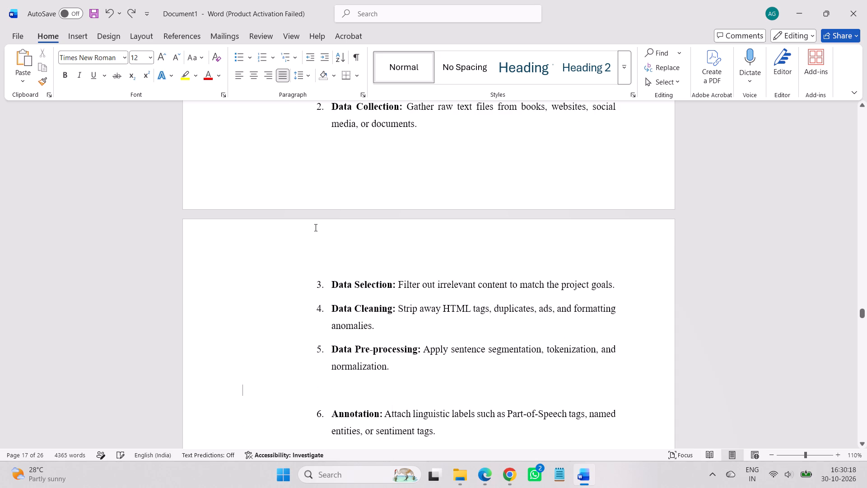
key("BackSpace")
Remove the empty lines after the Annotation and Storage & Organization phases in question 2's answer.
key("Down")
key("Down")
key("Down")
key("BackSpace")
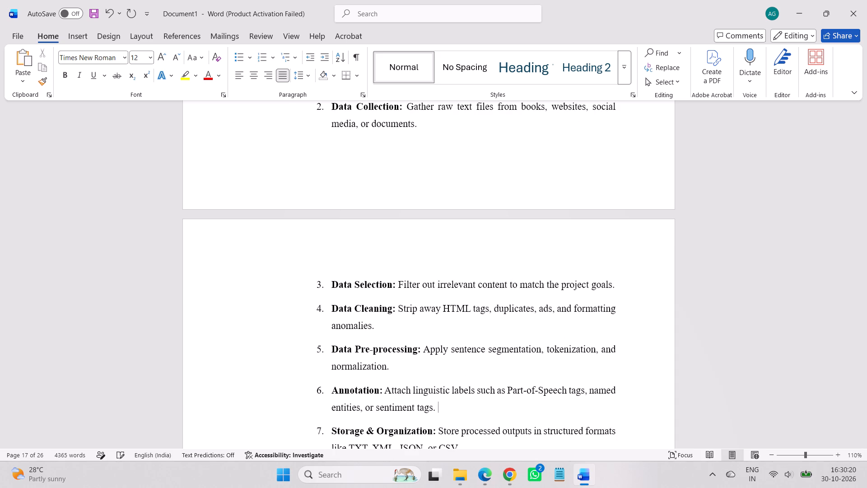
key("Down")
key("Down")
key("Down")
key("BackSpace")
Remove the empty lines after the Quality Checking and Corpus Finalization phases in question 2's answer.
key("Down")
key("Down")
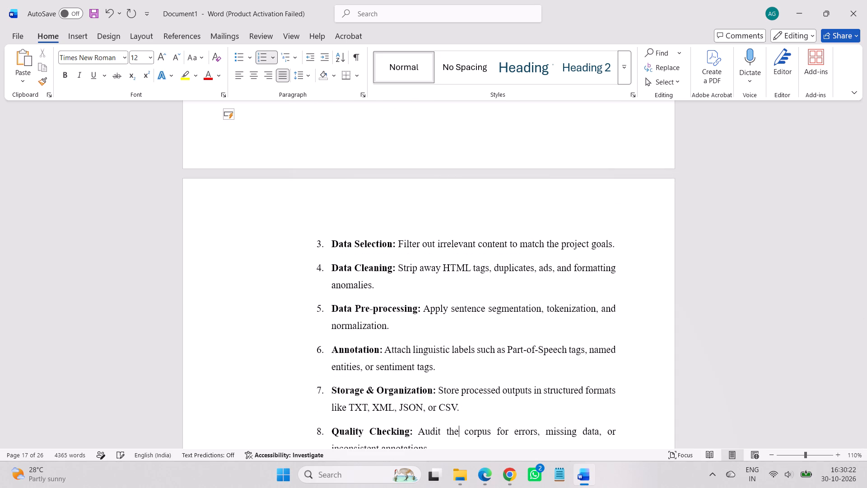
key("Down")
key("Down")
key("Up")
key("BackSpace")
key("Down")
key("Down")
key("Down")
key("Down")
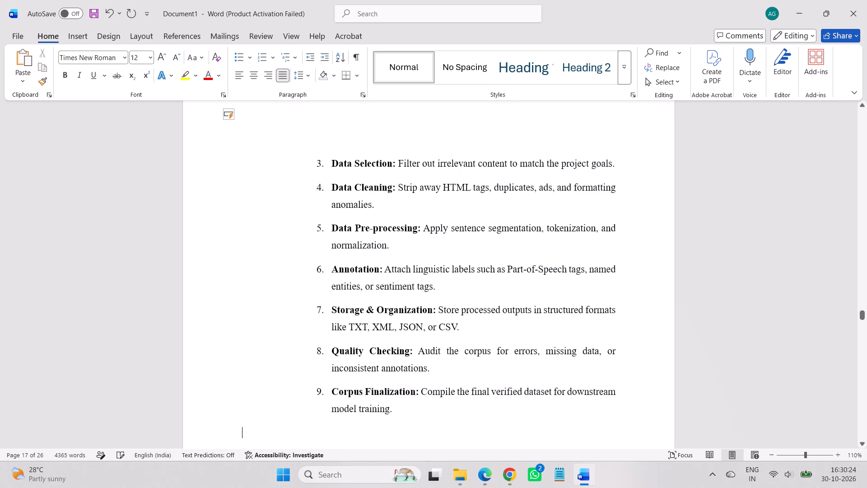
key("Up")
key("BackSpace")
Remove the empty lines above and below the "Answer:" line of Section C's question 3 on Finite State Transducers.
key("Down")
key("Down")
key("Down")
key("Down")
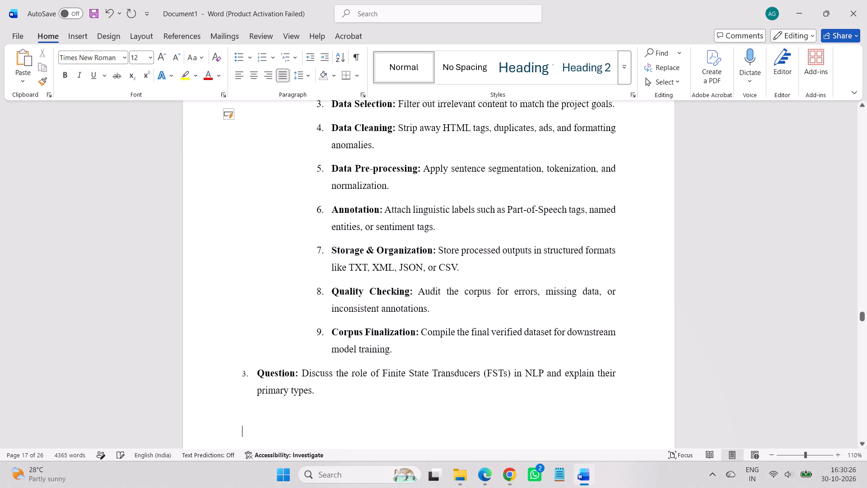
key("BackSpace")
key("Down")
key("Up")
key("BackSpace")
key("Down")
key("Down")
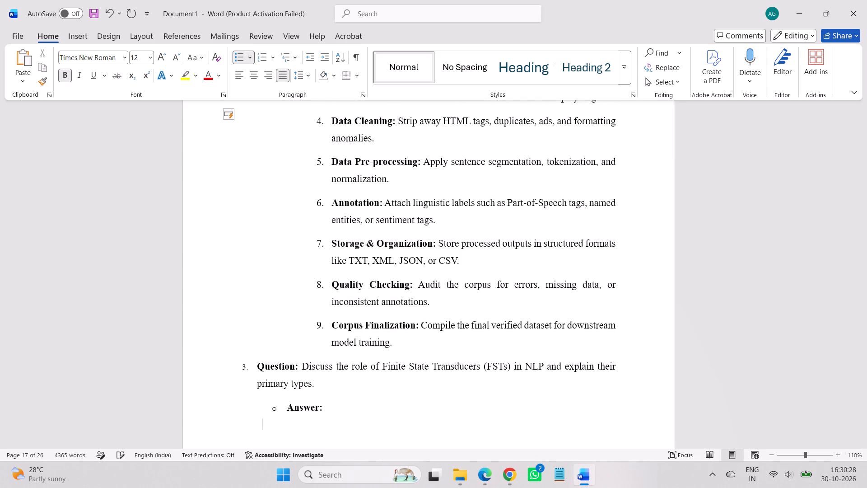
key("Down")
key("BackSpace")
key("BackSpace")
Remove the empty lines after the "Role of FSTs" item and below the "Types of FSTs" heading.
key("Down")
key("Down")
key("Down")
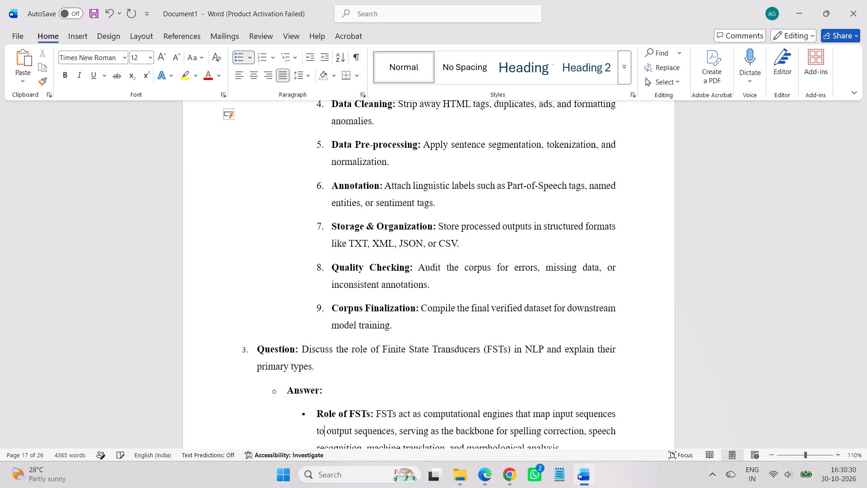
key("Down")
key("Down")
key("Up")
key("BackSpace")
key("Down")
key("Down")
key("Down")
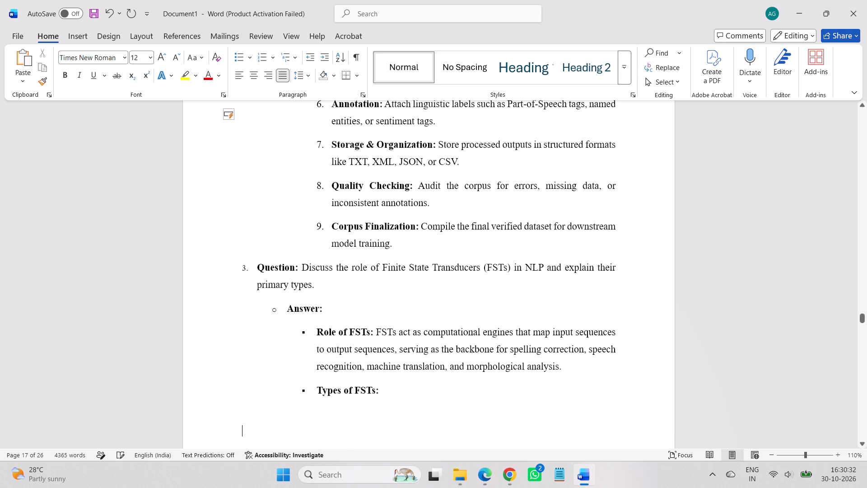
key("Down")
key("Up")
key("BackSpace")
key("BackSpace")
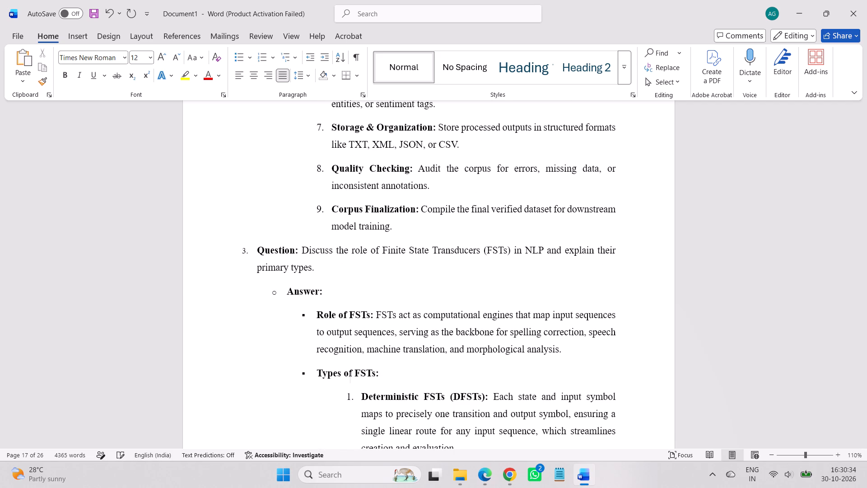
Remove the empty lines after the Deterministic FSTs and Nondeterministic FSTs items in question 3's answer.
key("Down")
key("Down")
key("Down")
key("Down")
key("Down")
key("BackSpace")
key("Down")
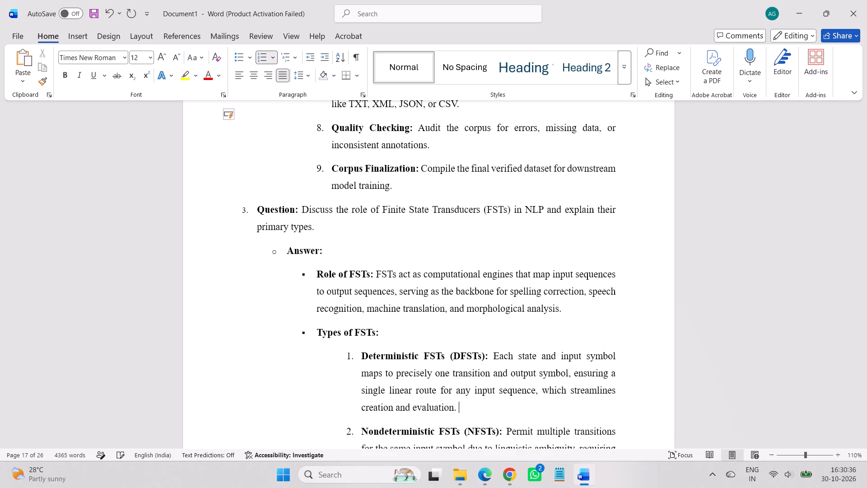
key("Down")
key("Down")
key("Down")
key("Down")
key("Up")
key("BackSpace")
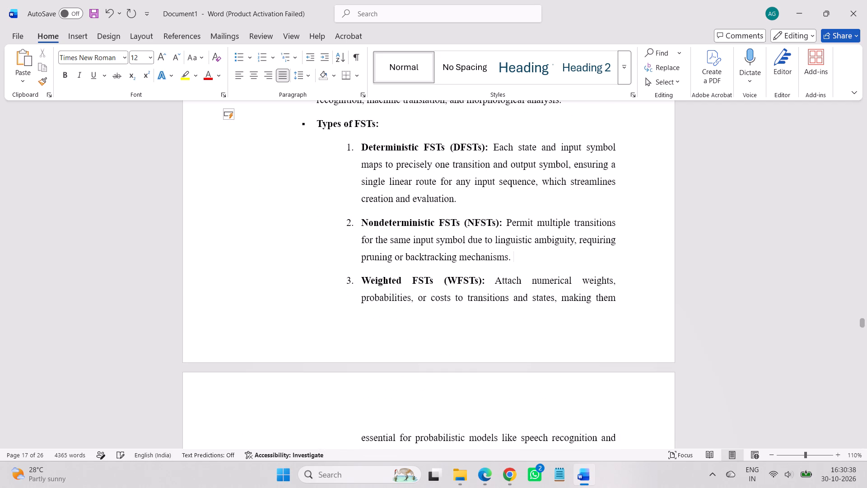
Remove the empty line after the Weighted FSTs item that ends question 3's answer.
key("Down")
key("Down")
key("Down")
key("Down")
key("Down")
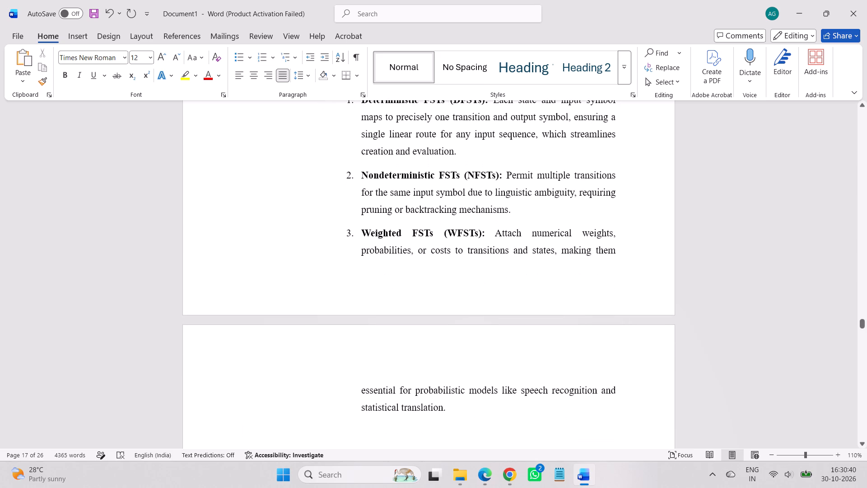
key("BackSpace")
Remove the empty lines above and below the "Answer:" line of Section C's question 4 on the Viterbi Algorithm.
key("Down")
key("Down")
key("Down")
key("Down")
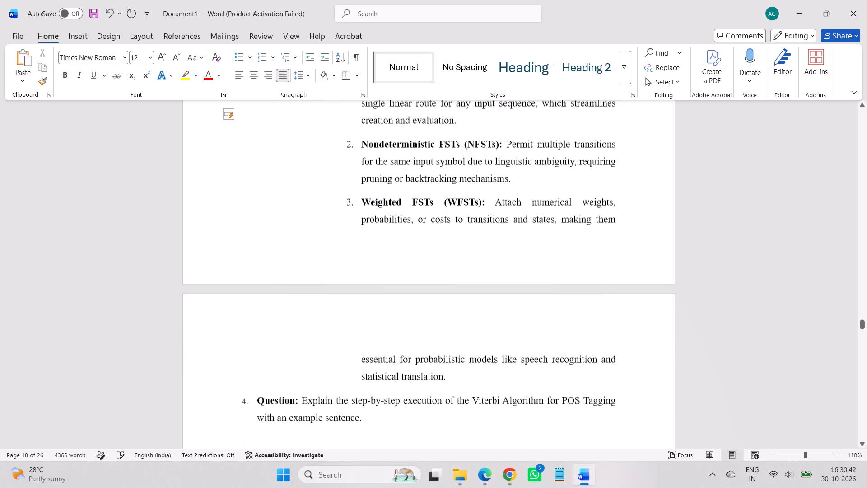
key("Down")
key("Up")
key("BackSpace")
key("BackSpace")
key("Down")
key("Down")
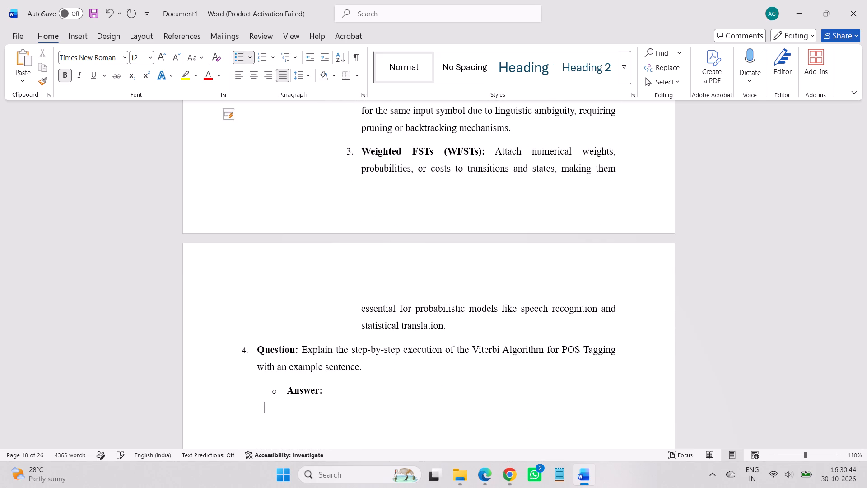
key("BackSpace")
key("Down")
key("BackSpace")
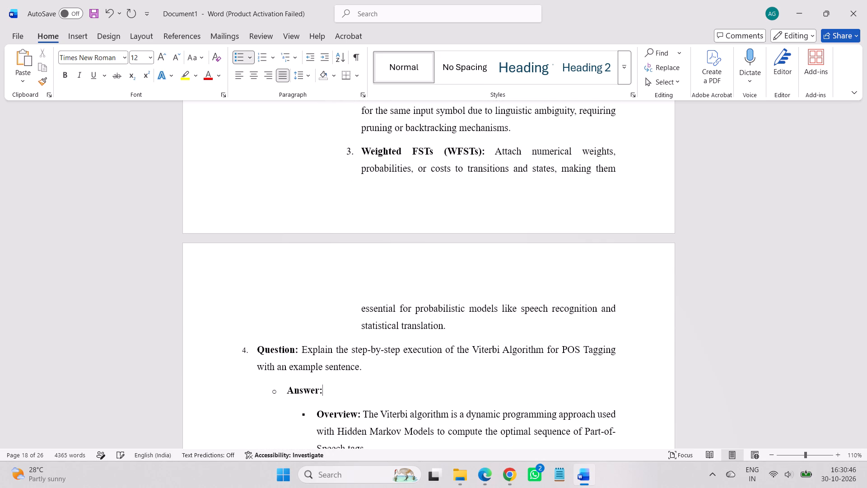
key("ctrl+z")
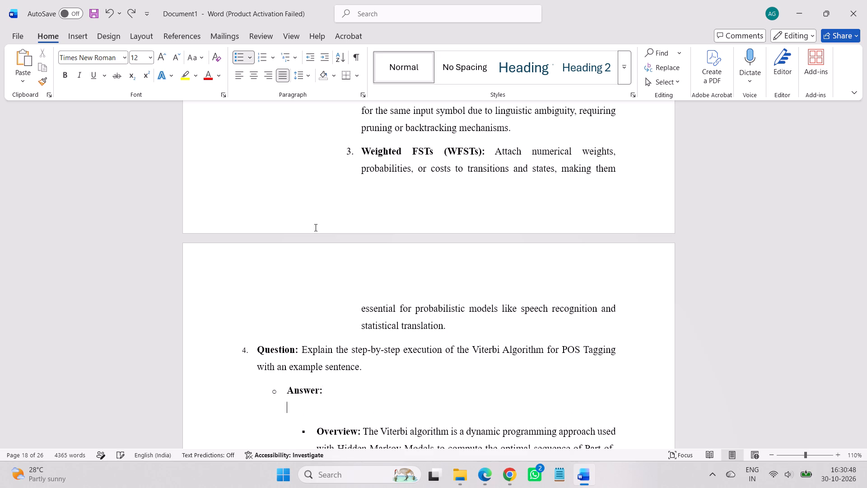
key("BackSpace")
Remove the empty lines after the Overview and Example Sentence items in question 4's answer.
key("Down")
key("Down")
key("Down")
key("Down")
key("BackSpace")
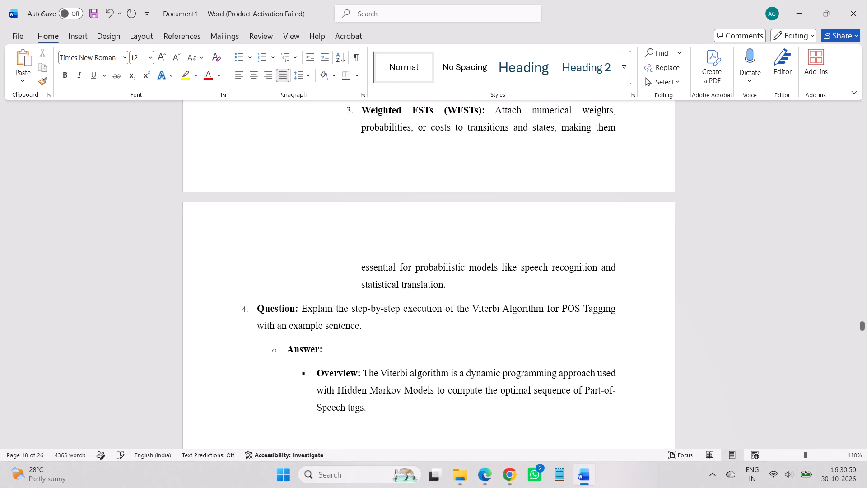
key("Down")
key("Down")
key("Down")
key("Down")
key("Up")
key("BackSpace")
Remove the empty lines below the "Execution Steps:" heading in question 4's answer.
key("Down")
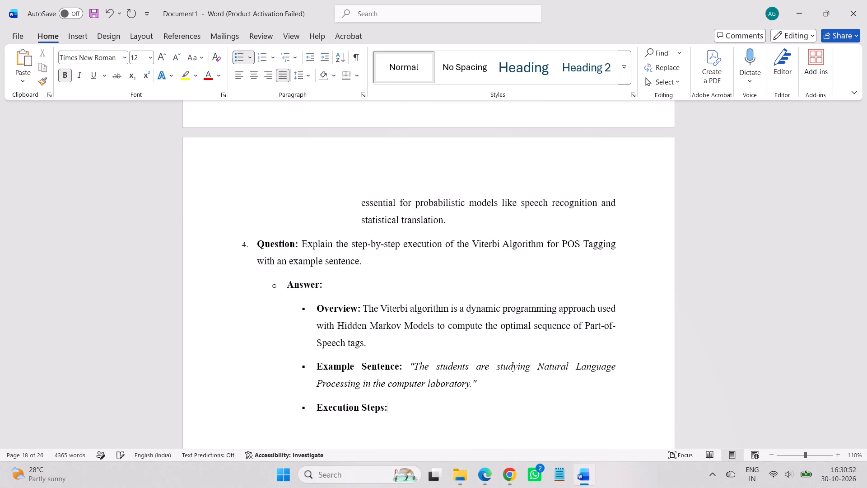
key("Down")
key("Down")
key("BackSpace")
key("Down")
key("Up")
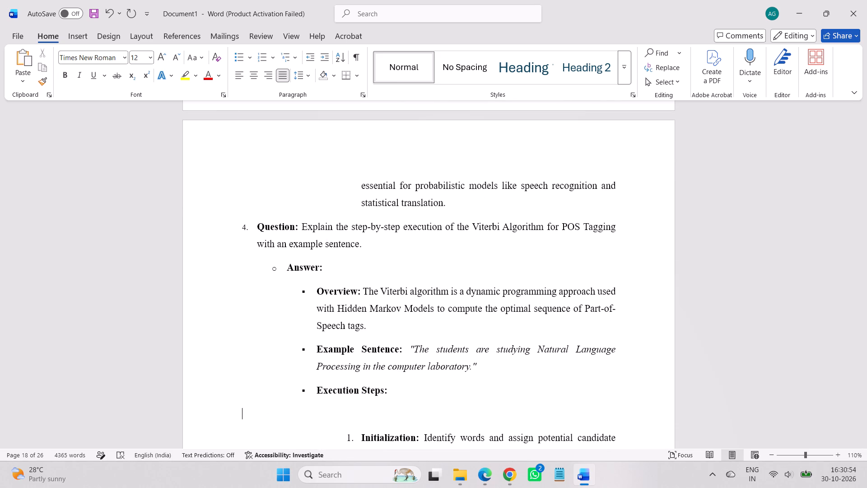
key("BackSpace")
Remove the empty lines after the Initialization and Recursion items of the Viterbi execution steps.
key("Down")
key("Down")
key("Down")
key("Down")
key("Up")
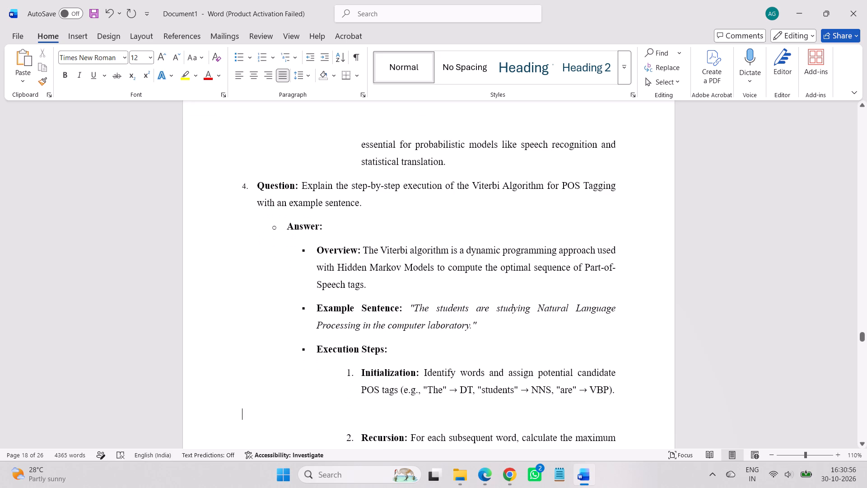
key("BackSpace")
key("Down")
key("Down")
key("Down")
key("Down")
key("Down")
key("Up")
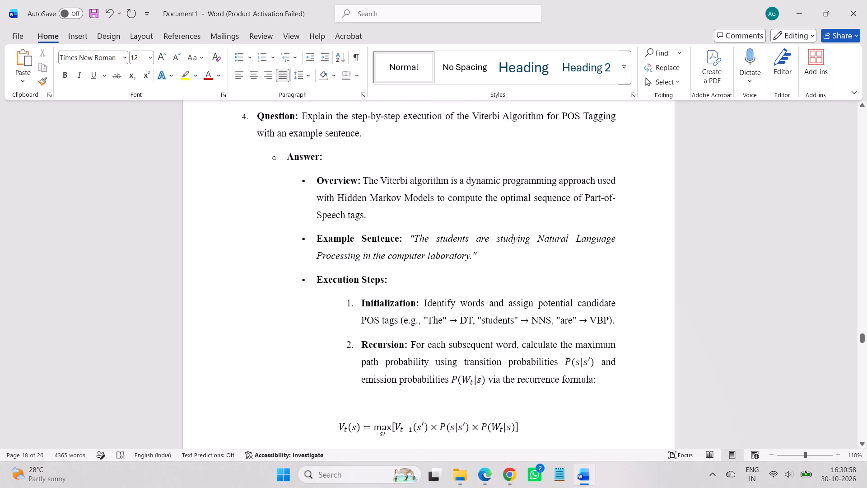
key("BackSpace")
Remove the empty lines after the recurrence formula and after the Selection & Termination item.
key("Down")
key("Down")
key("Down")
key("Up")
key("BackSpace")
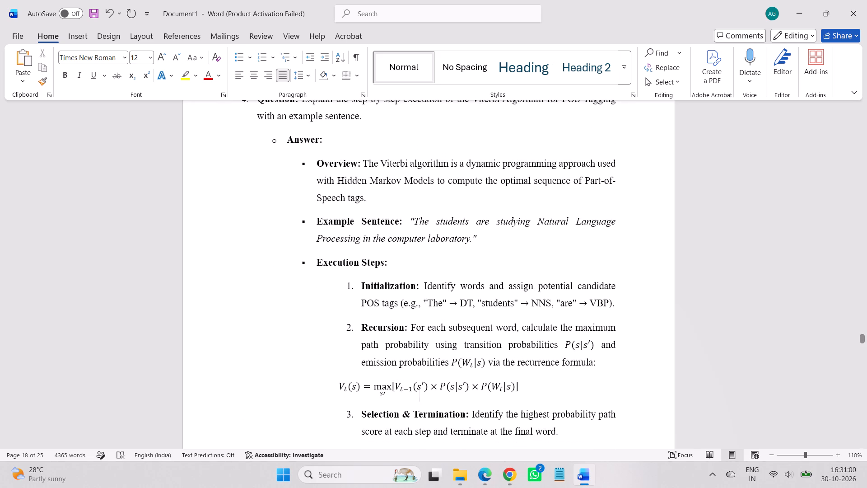
key("Down")
key("Down")
key("Down")
key("Down")
key("Up")
key("BackSpace")
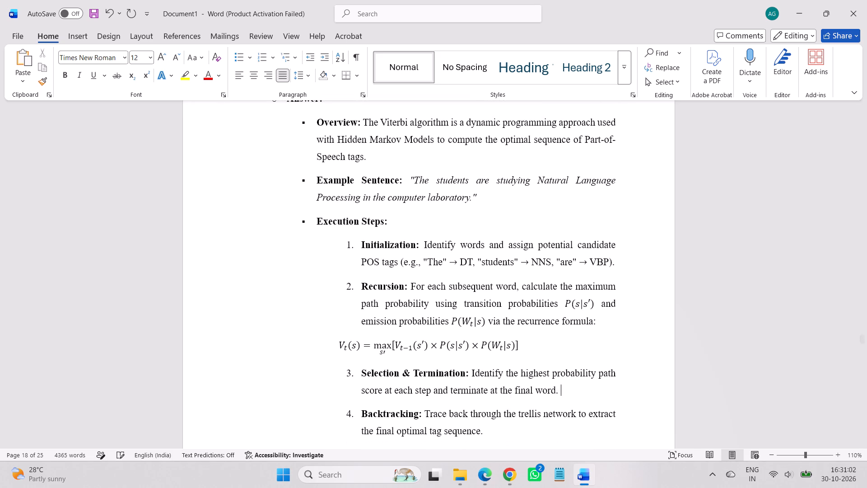
Remove the empty lines after the Backtracking item and below the "Resulting Tag Sequence:" heading.
key("Down")
key("Down")
key("Down")
key("Down")
key("Up")
key("BackSpace")
key("Down")
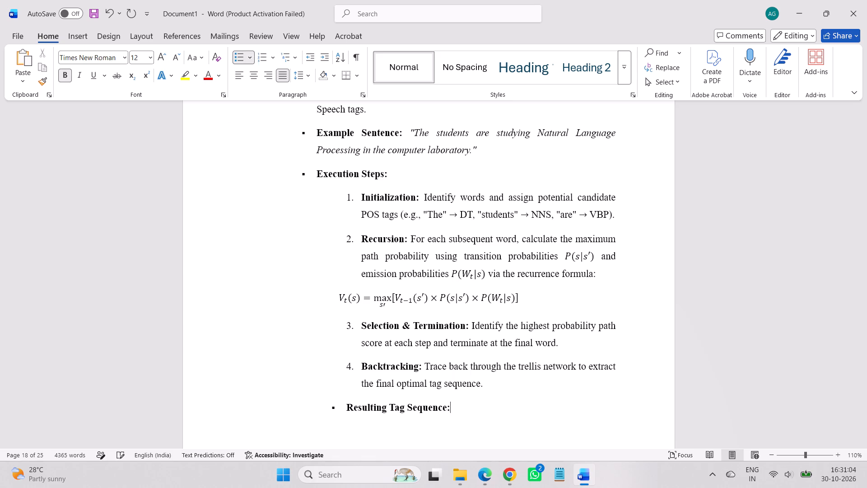
key("Down")
key("Down")
key("Up")
key("BackSpace")
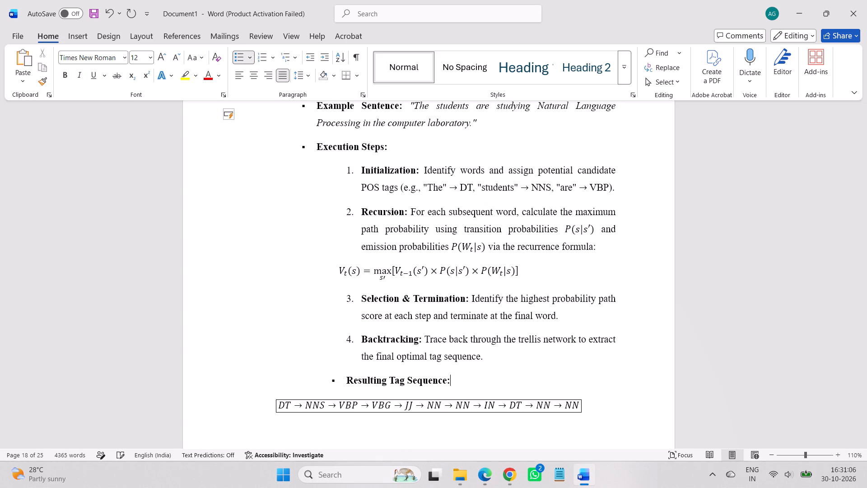
Add three blank lines above the "SECTION D – 12 MARKS" heading to push it onto the next page.
key("Down")
key("Down")
key("Down")
key("Up")
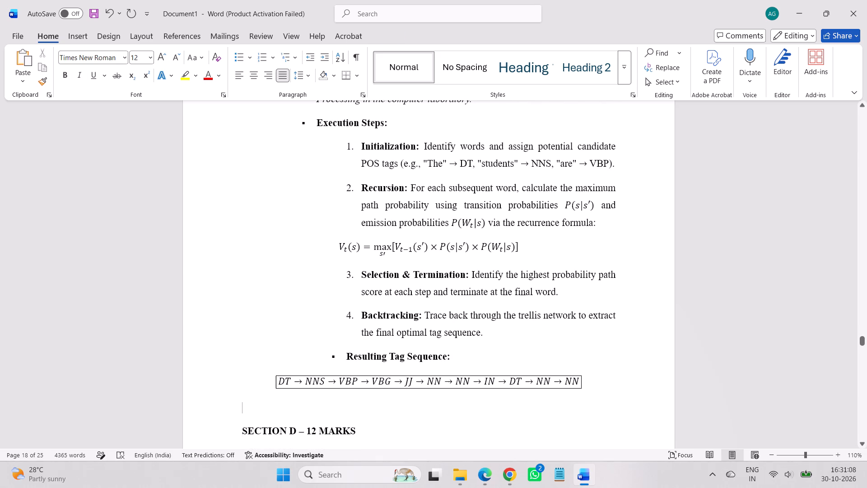
scroll(315, 227, "down", 1)
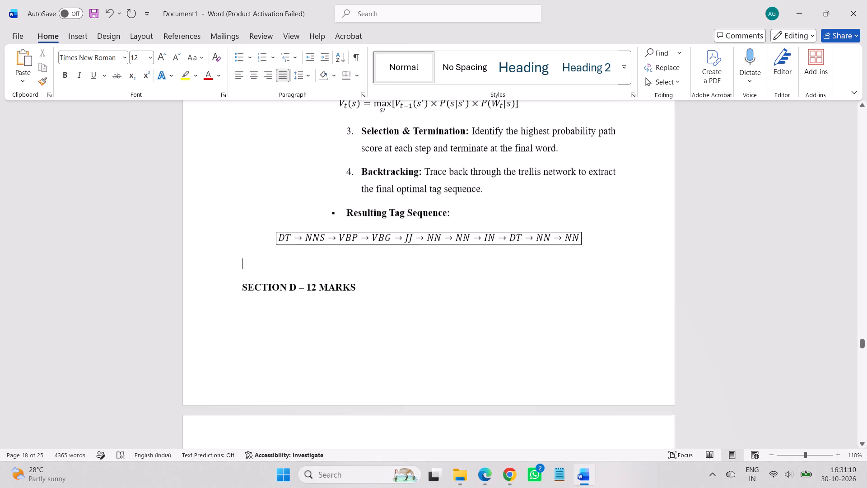
key("Return")
key("Return")
key("Return")
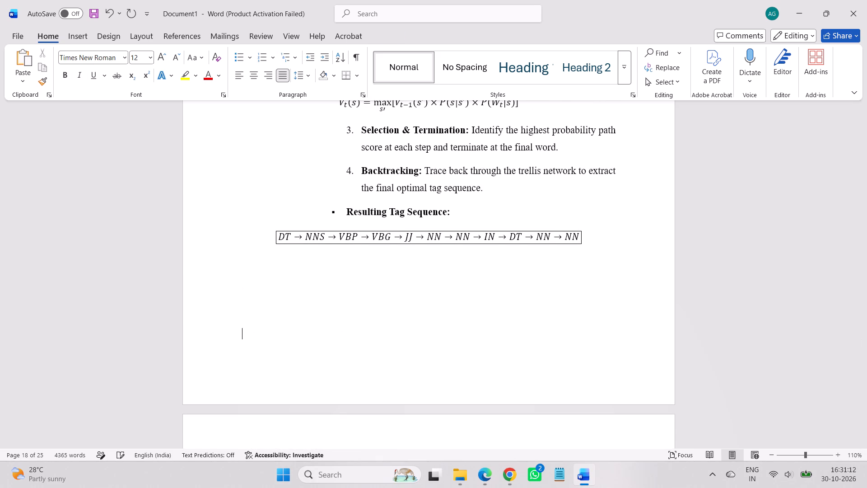
Look back over the Section B and Section C questions and answers to check their spacing and page breaks.
scroll(315, 227, "up", 1)
scroll(452, 190, "up", 5)
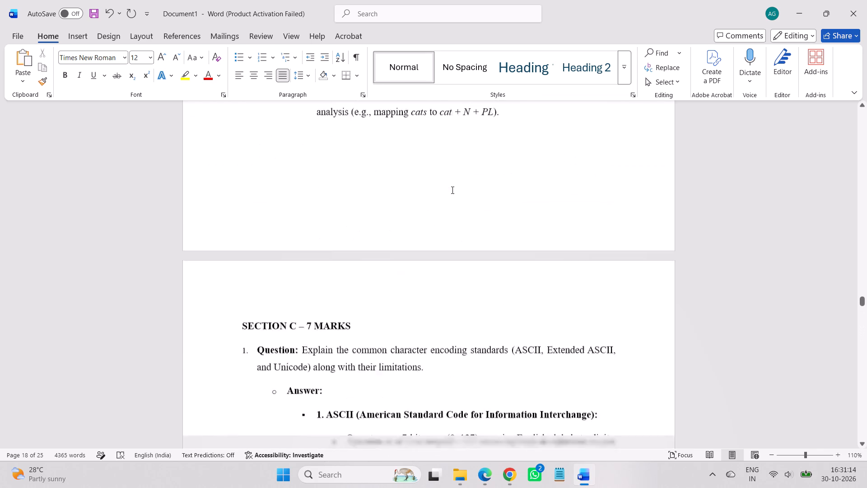
scroll(452, 190, "up", 4)
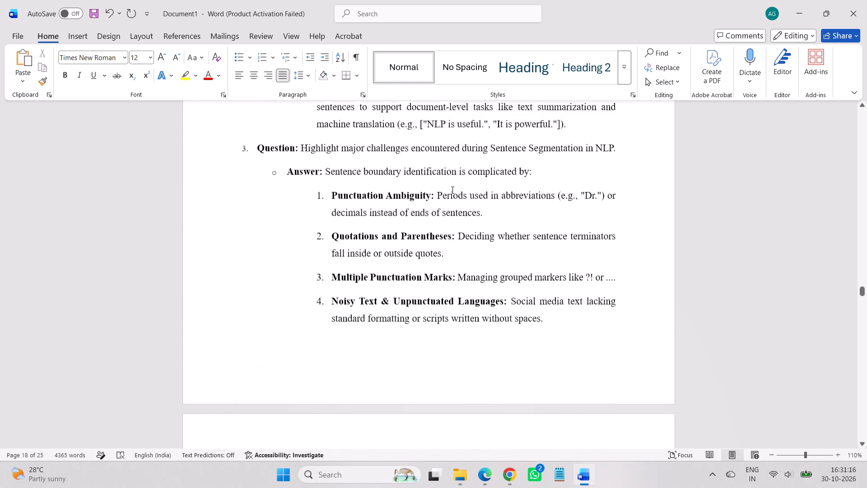
scroll(452, 190, "up", 1)
scroll(452, 190, "down", 6)
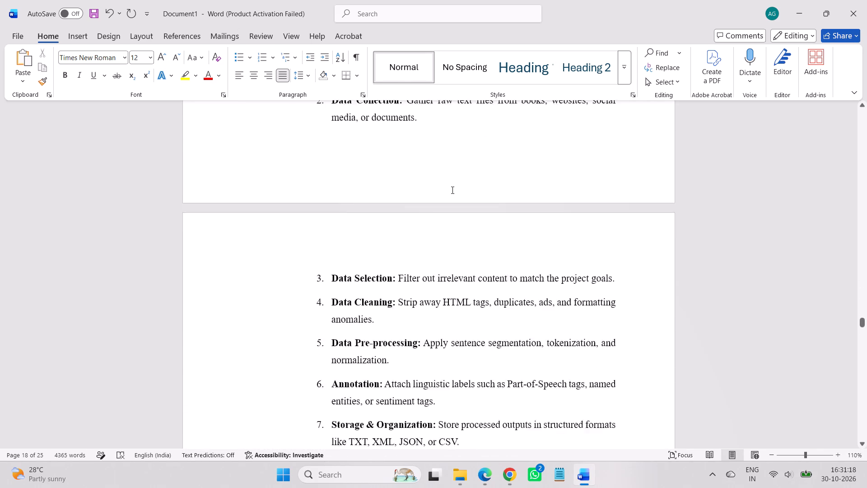
scroll(452, 190, "down", 1)
scroll(452, 190, "up", 3)
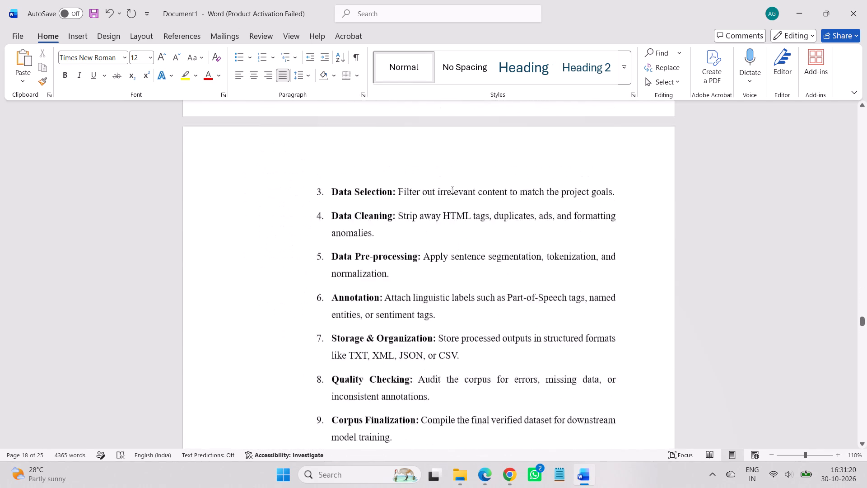
scroll(452, 190, "up", 2)
scroll(452, 190, "down", 1)
scroll(452, 190, "up", 2)
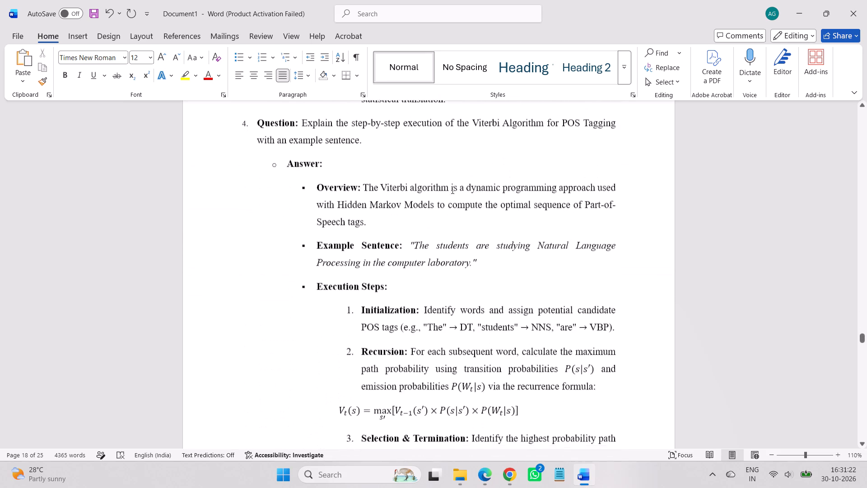
scroll(452, 190, "up", 2)
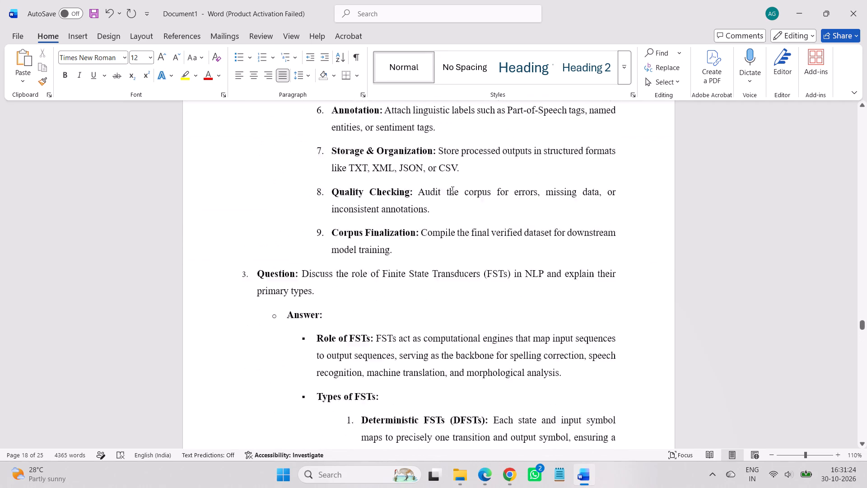
scroll(452, 190, "up", 2)
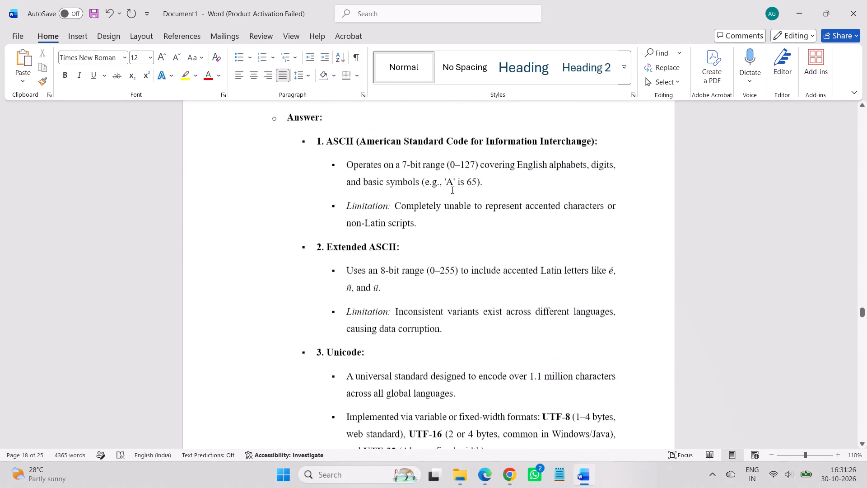
scroll(452, 190, "up", 2)
scroll(396, 210, "down", 2)
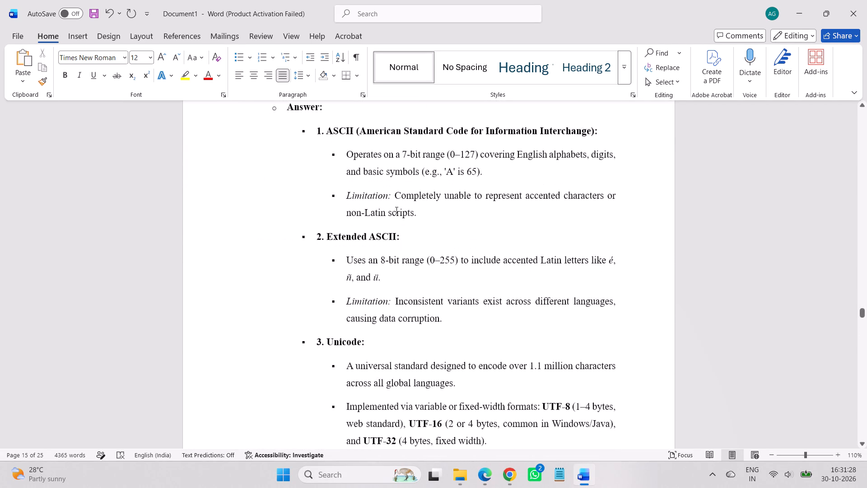
scroll(396, 210, "down", 3)
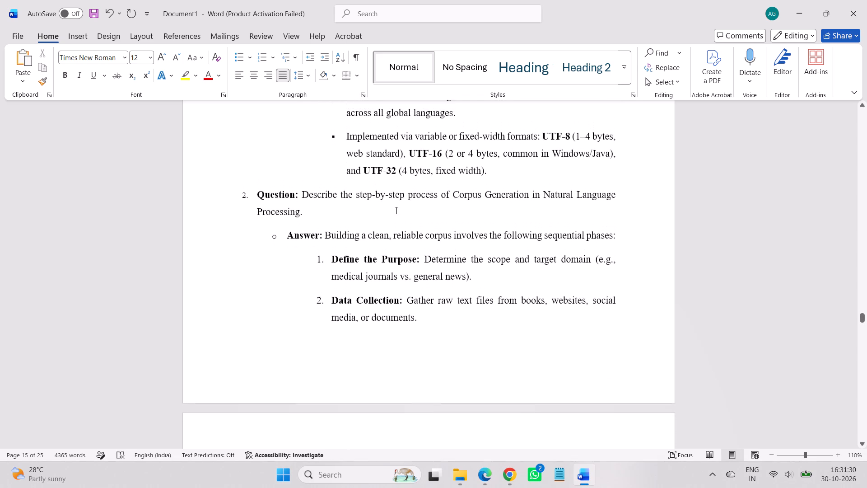
scroll(343, 184, "down", 2)
scroll(343, 184, "up", 1)
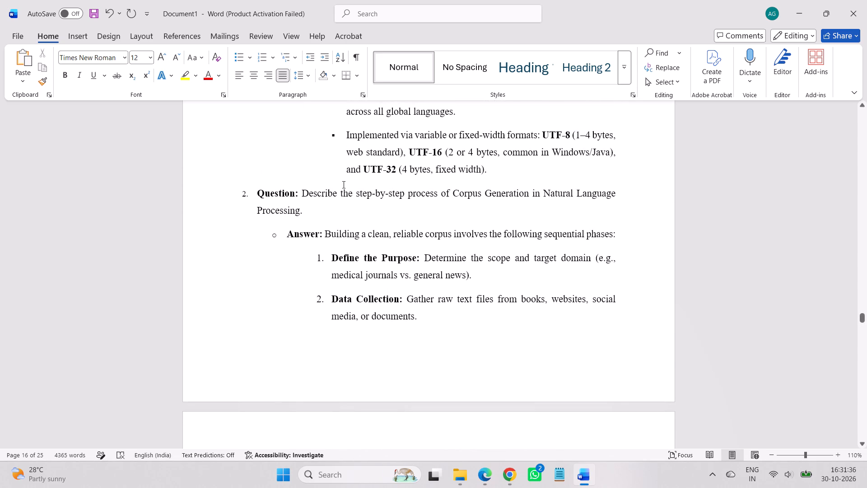
Remove the blank lines between the first Section D question and its Answer label.
scroll(343, 184, "down", 7)
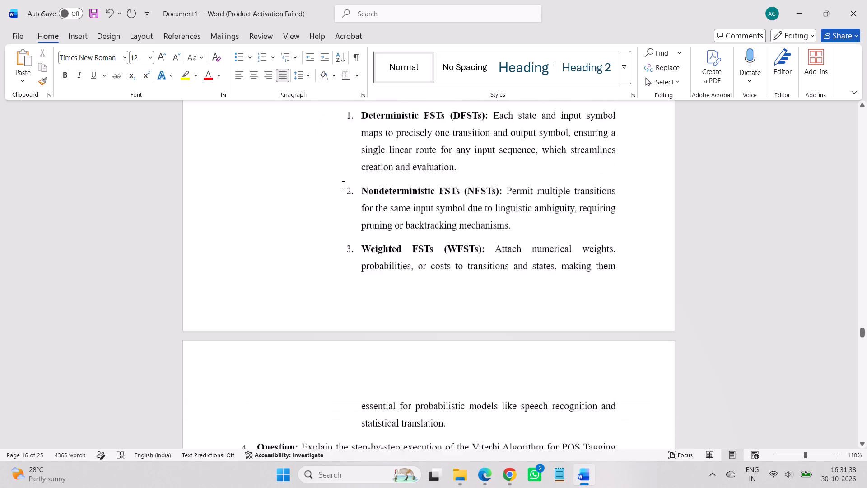
scroll(343, 184, "down", 5)
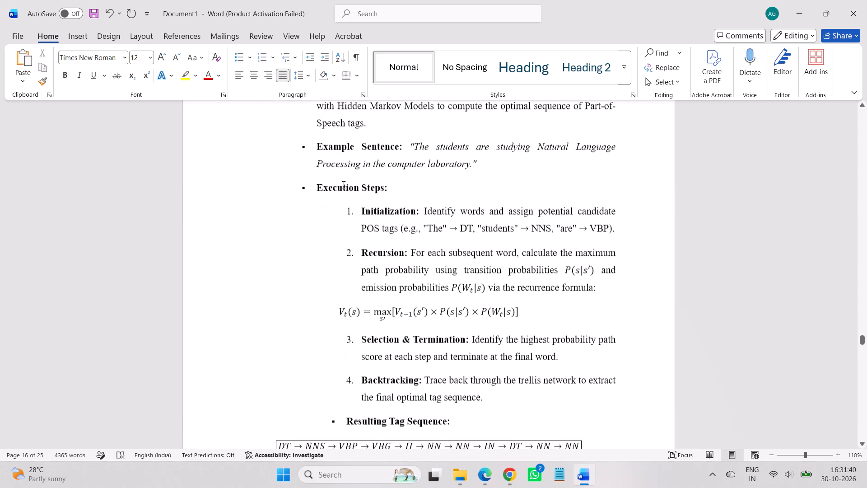
scroll(343, 184, "down", 2)
scroll(343, 184, "up", 1)
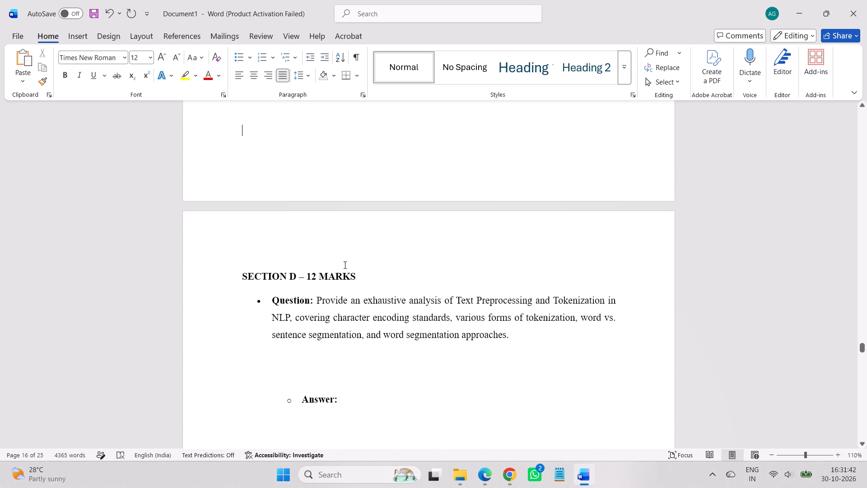
scroll(344, 266, "down", 1)
left_click(310, 196)
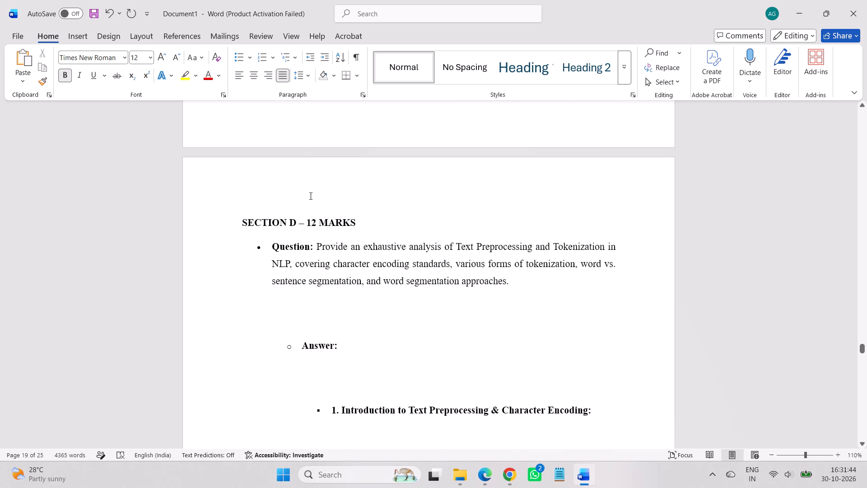
left_click(323, 316)
key("BackSpace")
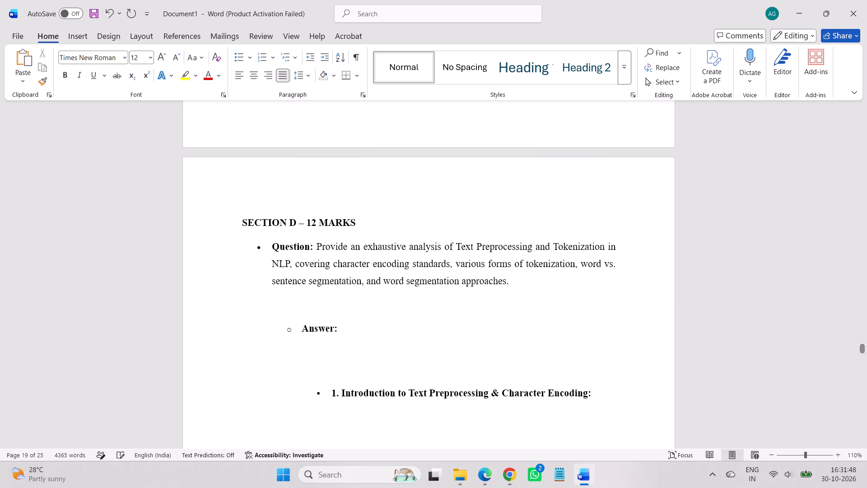
key("BackSpace")
Remove the blank lines above and below the heading "1. Introduction to Text Preprocessing & Character Encoding".
key("Down")
key("Down")
key("Down")
key("BackSpace")
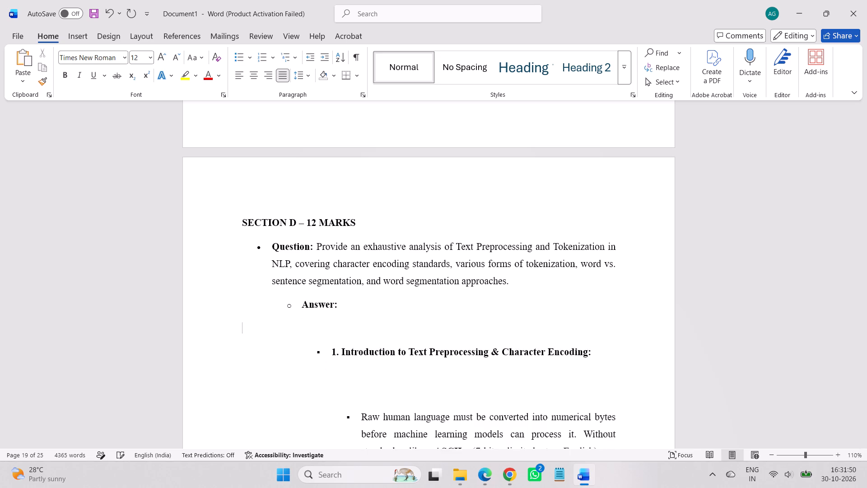
key("BackSpace")
key("Down")
key("Down")
key("Down")
key("BackSpace")
key("BackSpace")
Remove the blank lines above and below the heading "2. The Tokenization Pipeline".
key("Down")
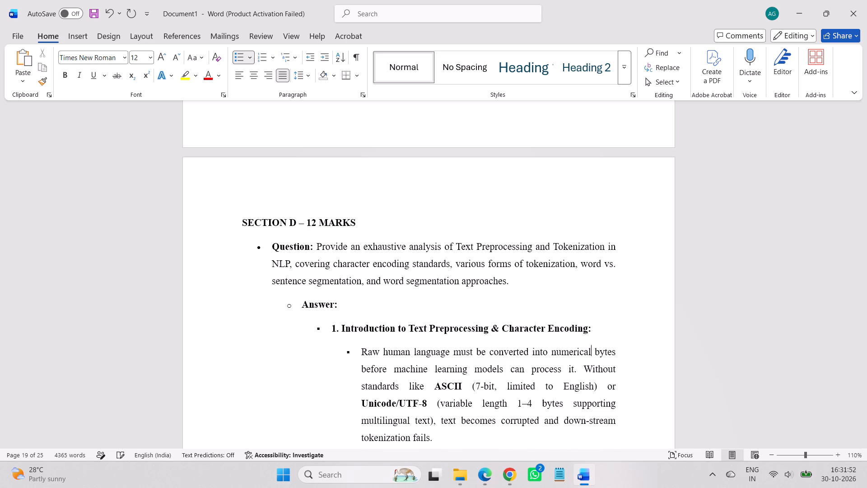
key("Down")
key("Down")
key("Down")
key("Down")
key("Down")
key("Down")
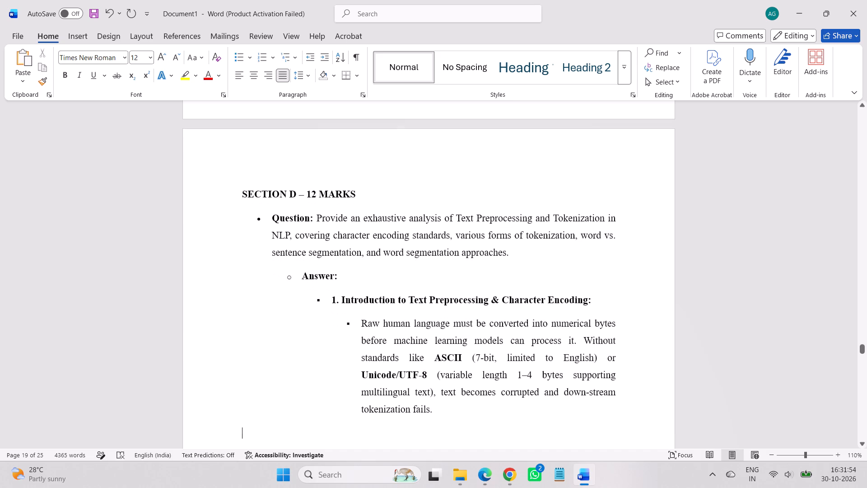
key("BackSpace")
key("Down")
key("Down")
key("Down")
key("Down")
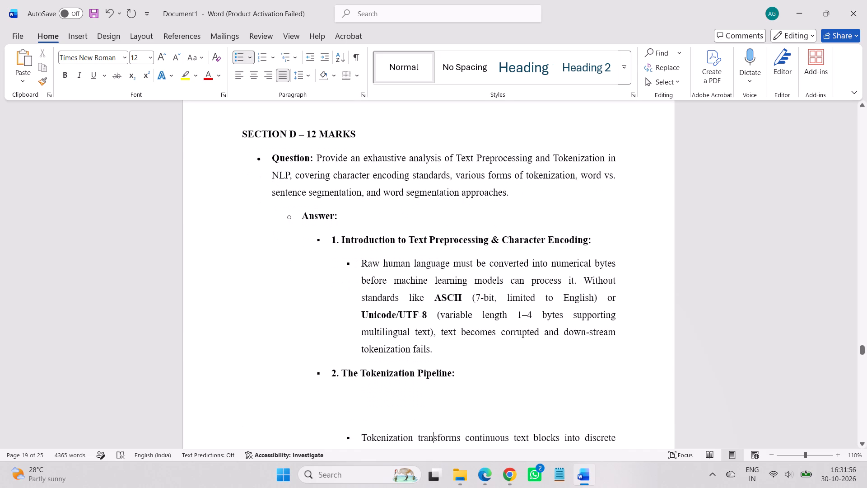
key("Up")
key("BackSpace")
key("BackSpace")
Remove the blank lines after each of the two bullets under "2. The Tokenization Pipeline".
key("Down")
key("Down")
key("Down")
key("Down")
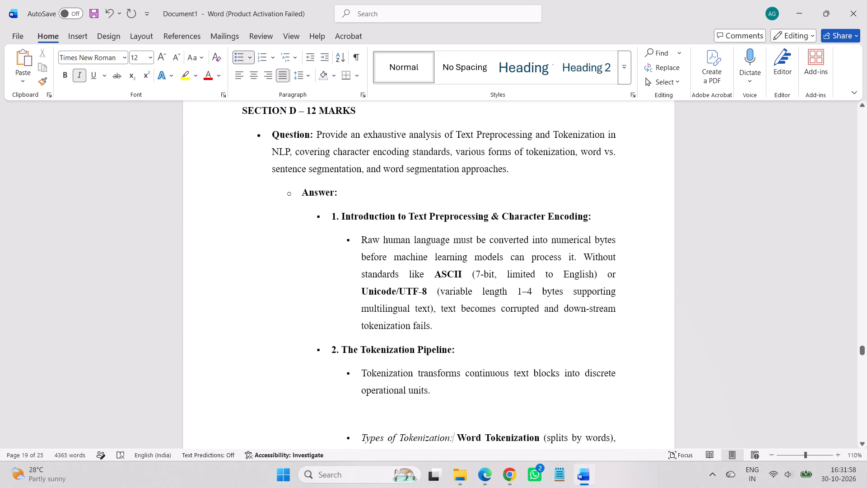
key("Up")
key("BackSpace")
key("Down")
key("Down")
key("Down")
key("Down")
key("Down")
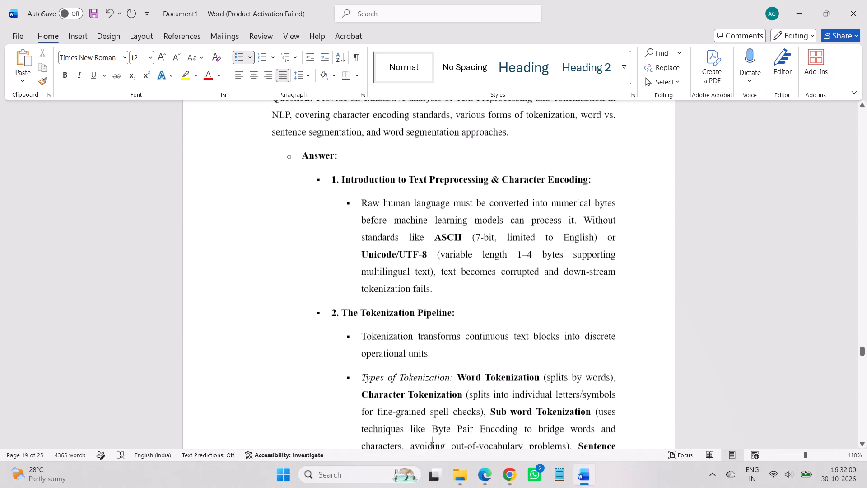
key("Down")
key("Down")
key("Down")
key("BackSpace")
Remove the blank lines below "3. Word Segmentation vs. Sentence Segmentation" and between its two bullets.
key("Down")
key("Down")
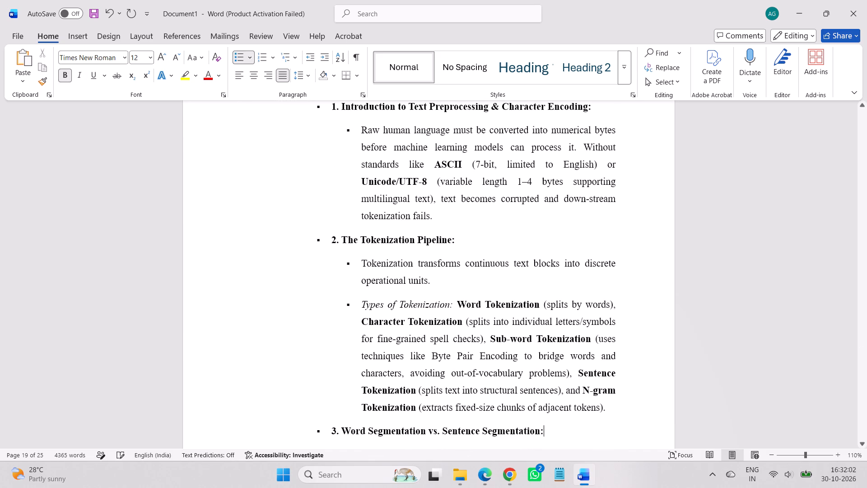
key("Down")
key("BackSpace")
key("Down")
key("Up")
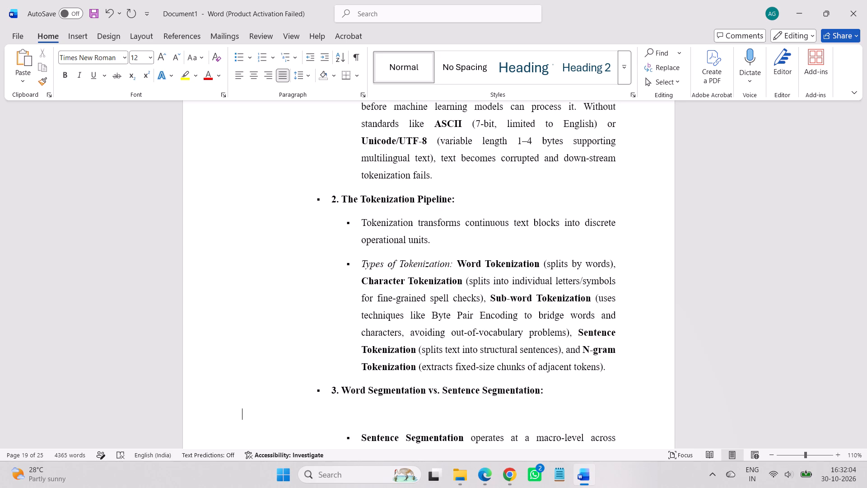
key("BackSpace")
key("Down")
key("Down")
key("Down")
key("Down")
key("BackSpace")
Remove the blank lines between the heading "4. Approaches to Word Segmentation" and its Rule-Based bullet.
key("Down")
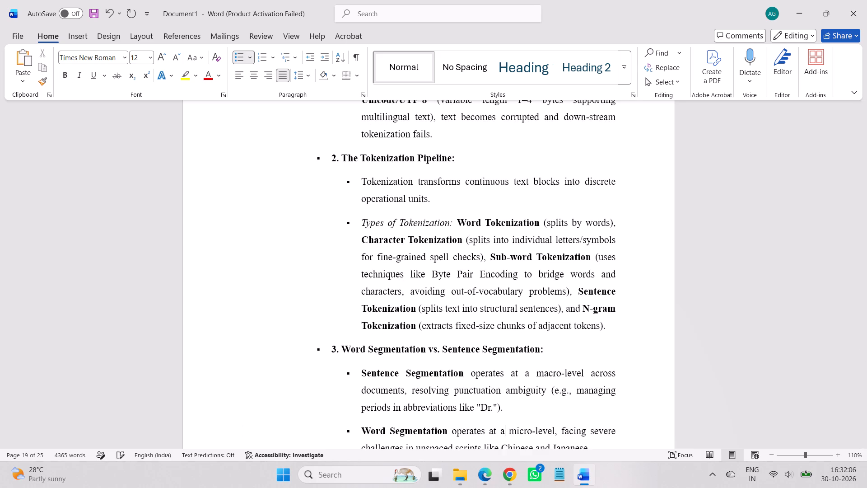
key("Down")
key("Down")
key("Down")
key("Up")
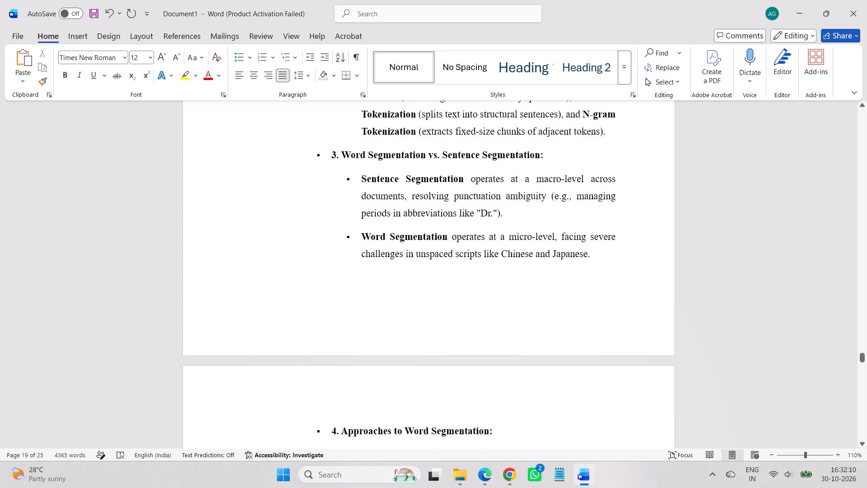
key("Down")
key("Down")
key("Down")
key("BackSpace")
key("BackSpace")
Remove the blank lines after the Rule-Based, Dictionary-Based and Statistical & Machine/Deep Learning-Based bullets.
key("Down")
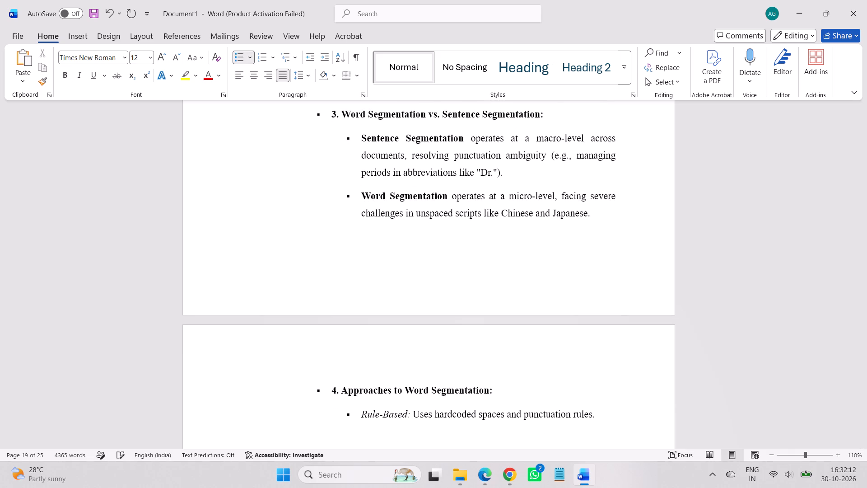
key("Down")
key("Down")
key("Up")
key("BackSpace")
key("Down")
key("Down")
key("Down")
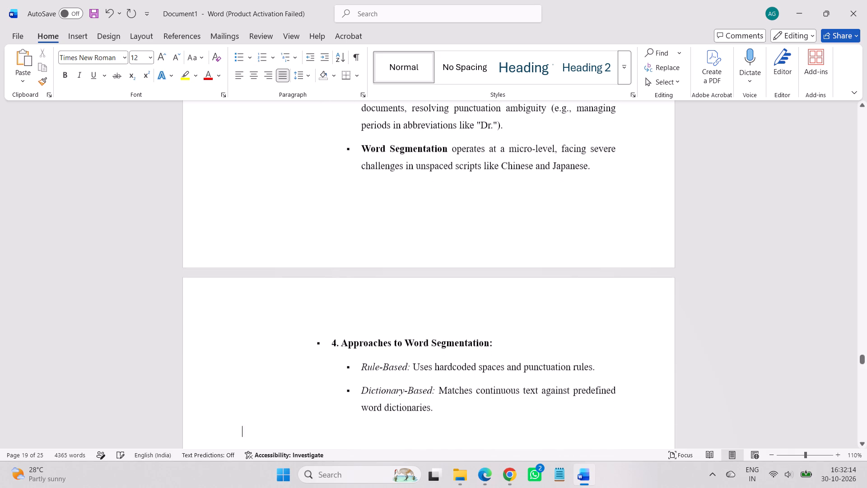
key("BackSpace")
key("Down")
key("Down")
key("Down")
key("Down")
key("Down")
key("BackSpace")
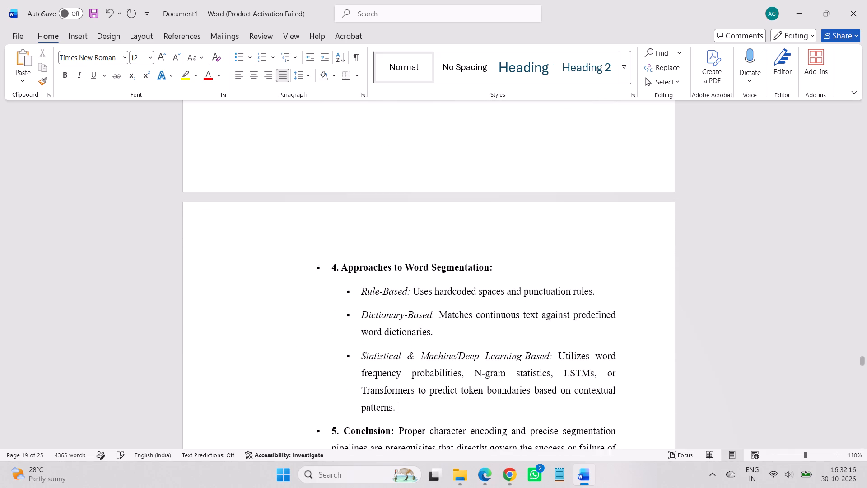
Remove the blank line between the "5. Conclusion" paragraph and the second Section D question.
key("Down")
key("Down")
key("Down")
key("Down")
key("BackSpace")
Remove one blank line between the second Section D question on Corpora and Morphological Analysis and its Answer label.
key("Down")
key("Down")
key("Down")
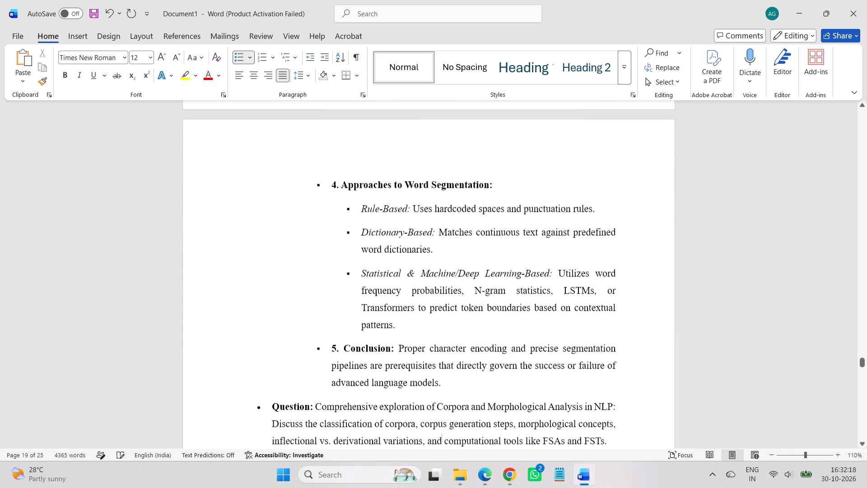
key("Down")
key("BackSpace")
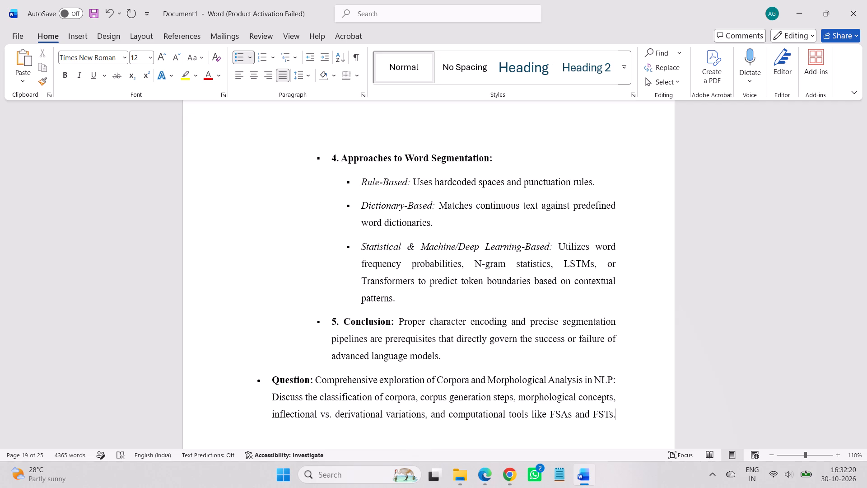
key("ctrl+z")
scroll(323, 316, "down", 2)
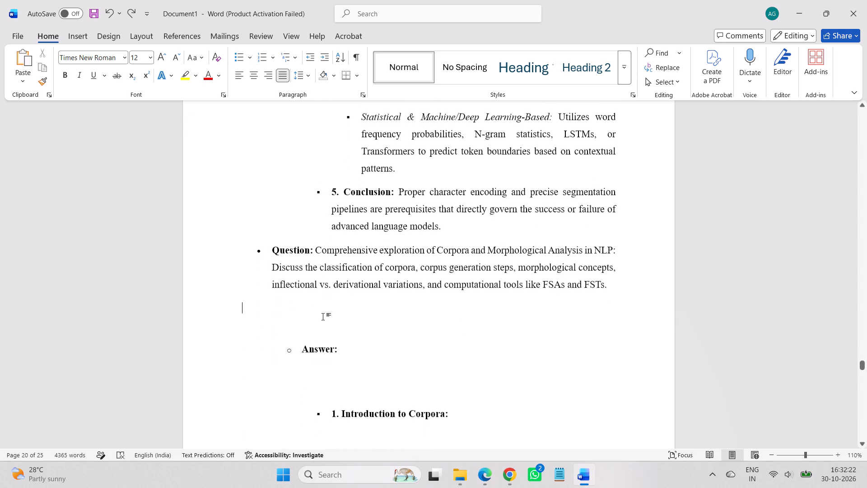
key("Down")
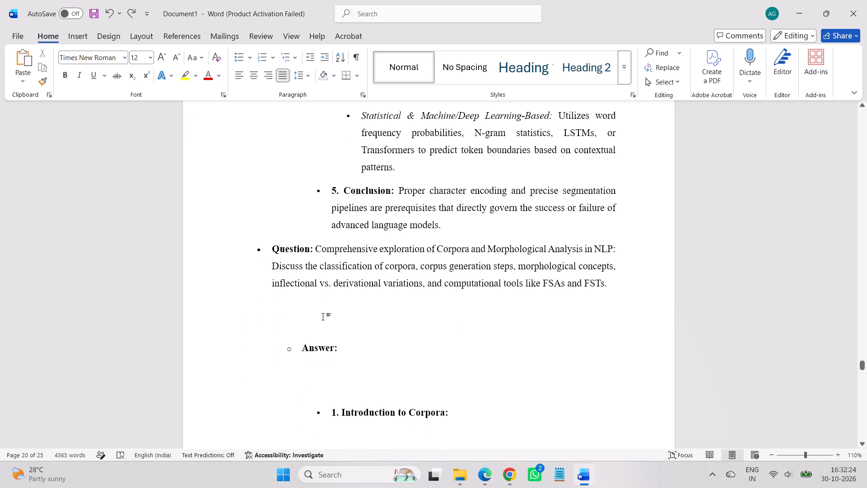
key("BackSpace")
Change the bulleted Section D questions to a numbered list, starting from the Text Preprocessing and Tokenization question.
scroll(484, 302, "up", 4)
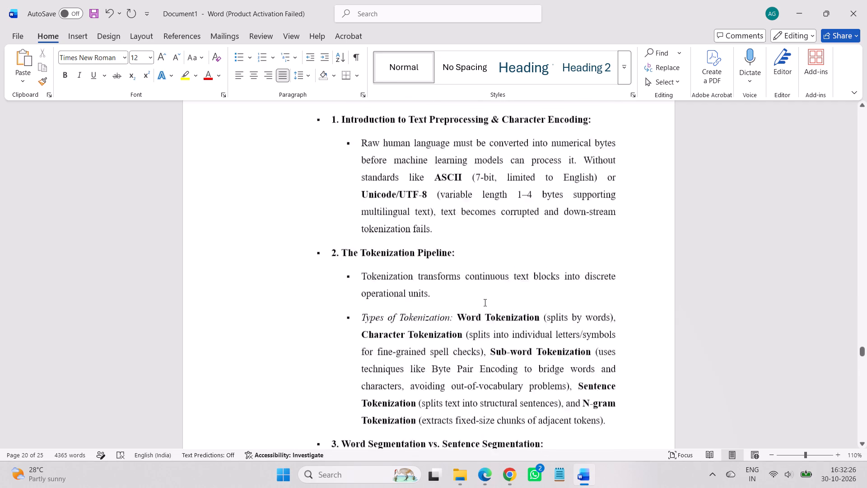
scroll(484, 302, "up", 1)
scroll(484, 302, "down", 1)
scroll(484, 302, "up", 1)
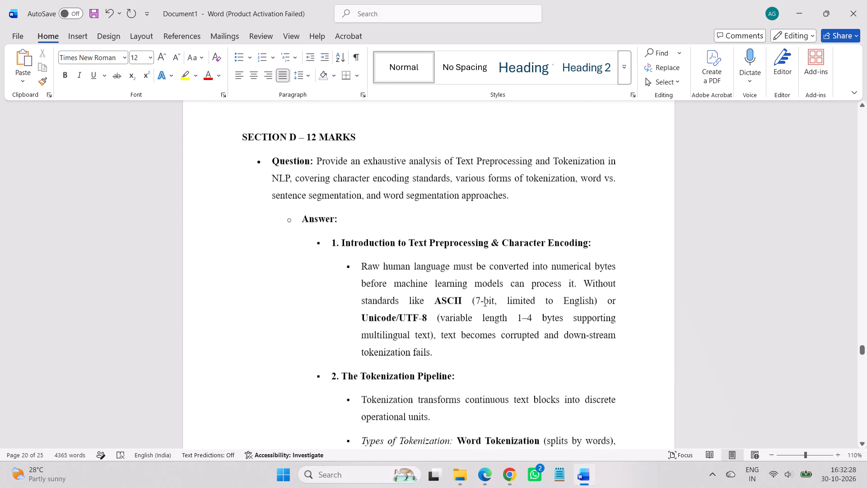
scroll(484, 302, "up", 1)
triple_click(517, 226)
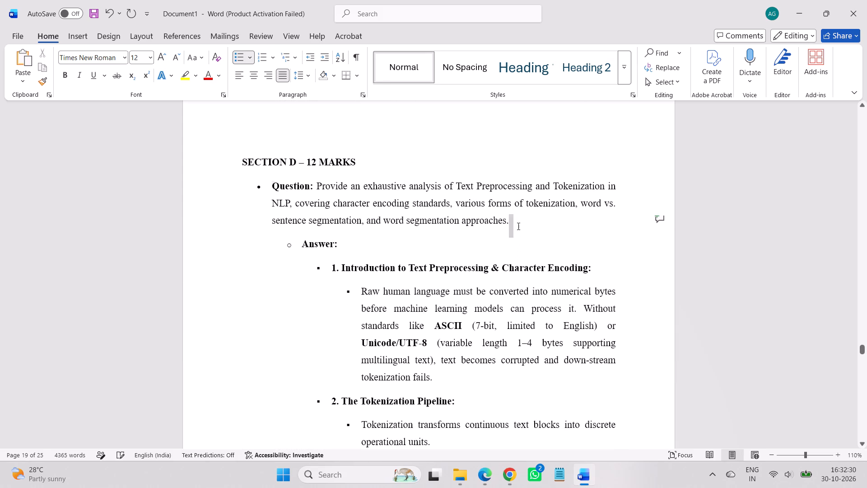
left_click(260, 56)
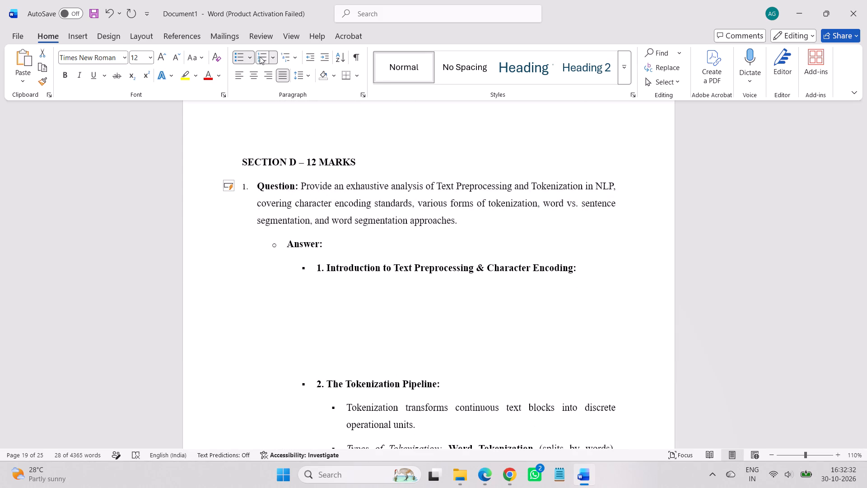
left_click(309, 76)
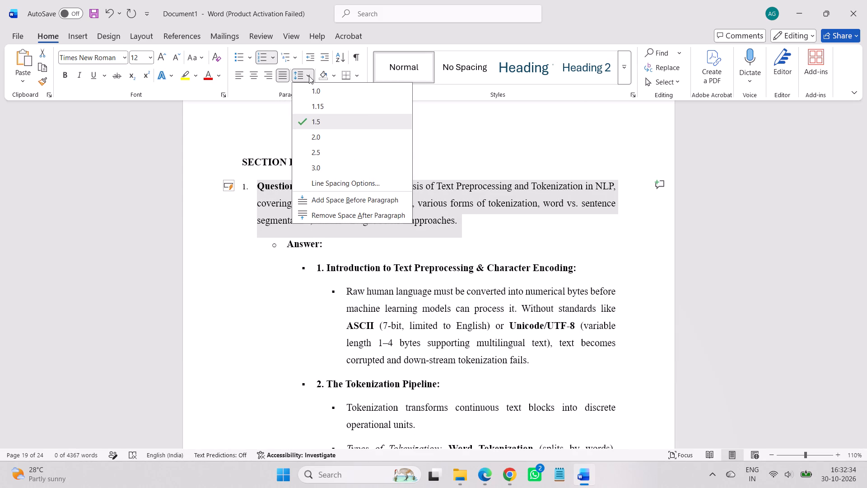
left_click(482, 136)
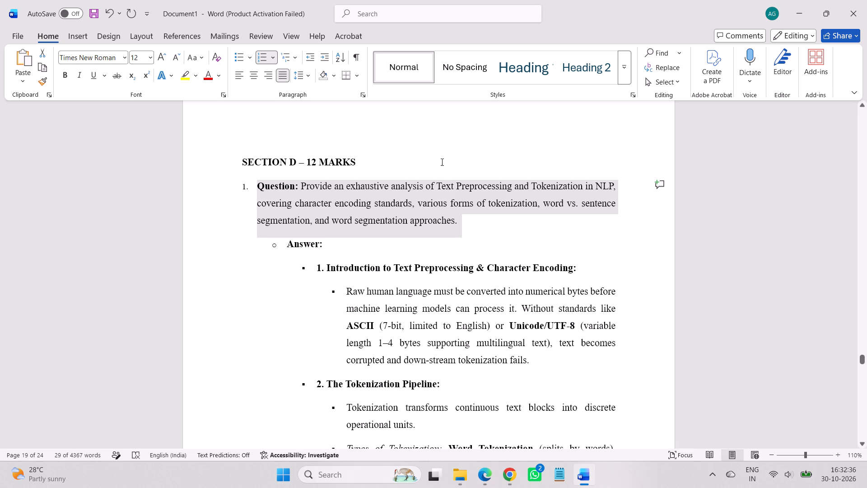
left_click(441, 162)
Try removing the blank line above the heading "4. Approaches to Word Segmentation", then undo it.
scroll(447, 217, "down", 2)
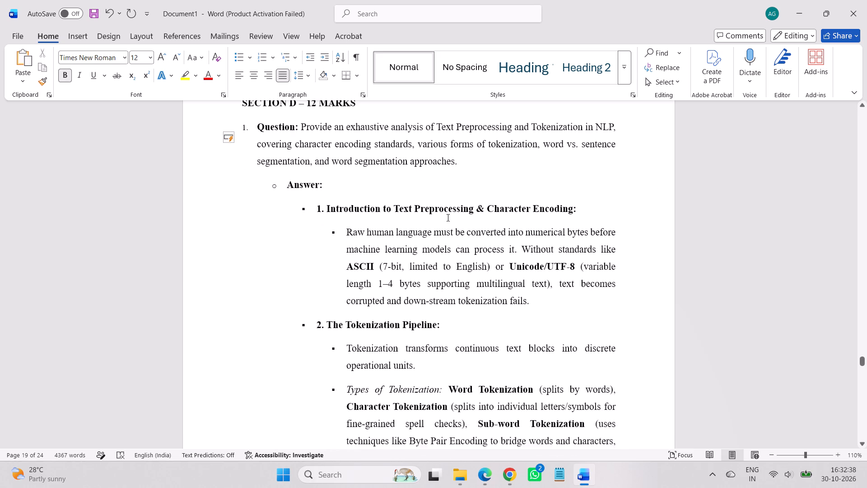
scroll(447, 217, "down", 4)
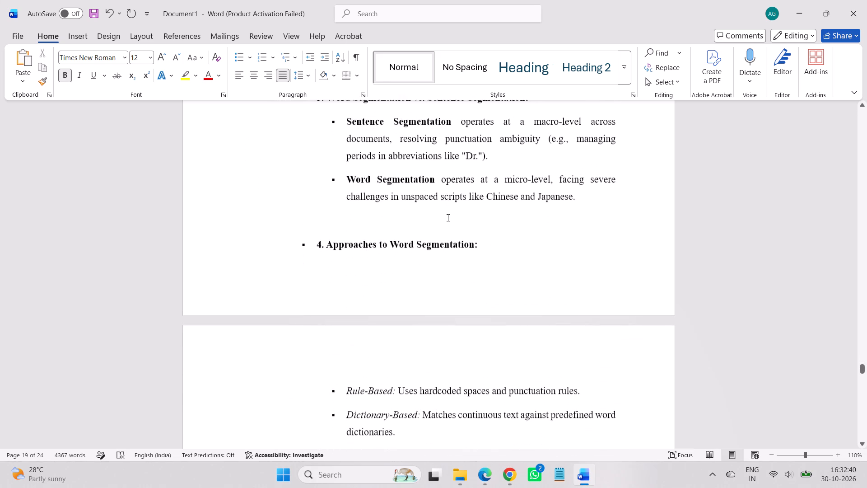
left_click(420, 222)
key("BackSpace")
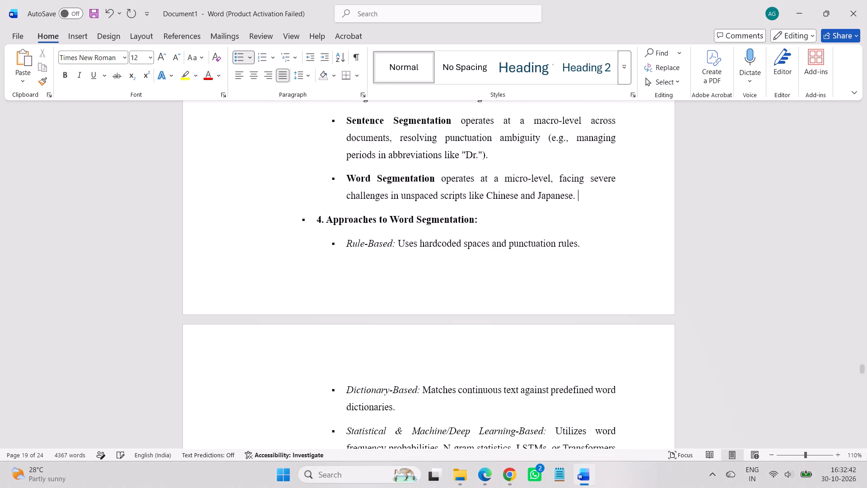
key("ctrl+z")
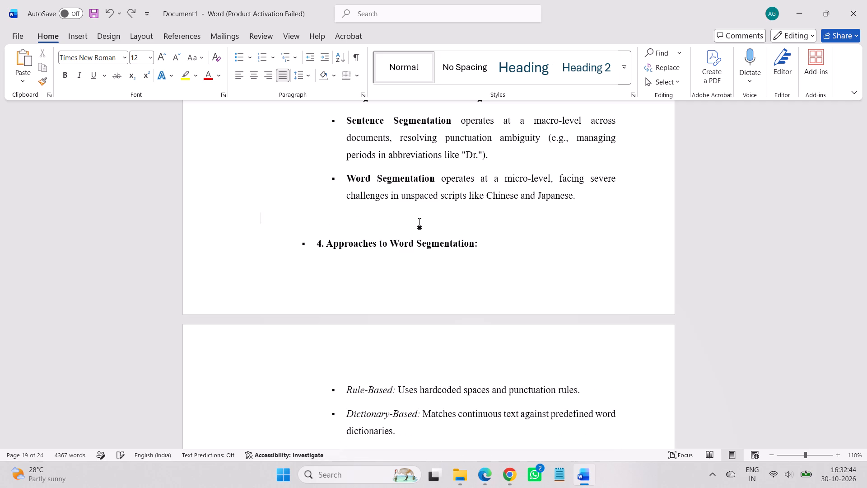
Add a blank line above "4. Approaches to Word Segmentation" to move the heading onto the next page with its bullets.
key("Return")
scroll(420, 222, "down", 2)
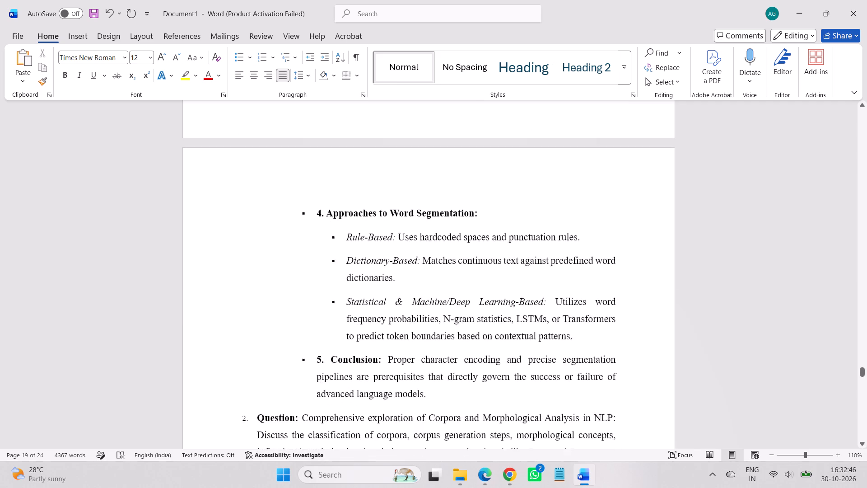
scroll(420, 222, "down", 1)
scroll(512, 266, "up", 1)
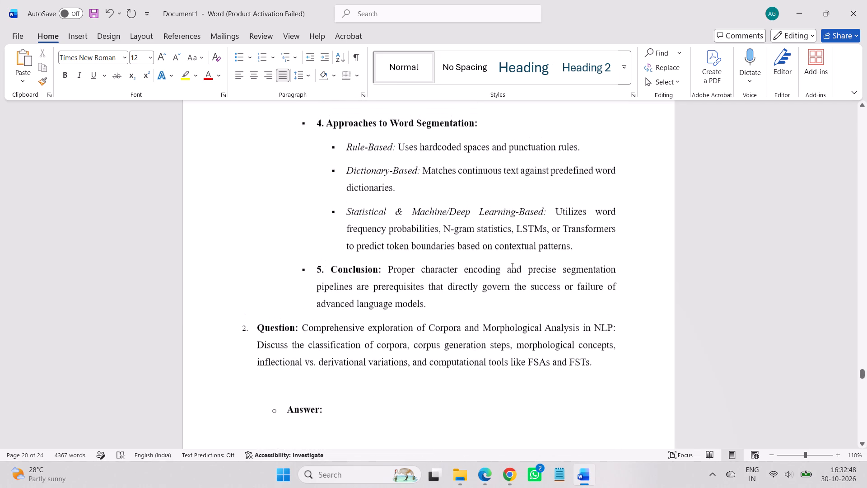
Remove the blank lines between Section D question 2, its Answer label, the "1. Introduction to Corpora" heading and its bullet.
scroll(512, 266, "down", 2)
scroll(415, 259, "up", 1)
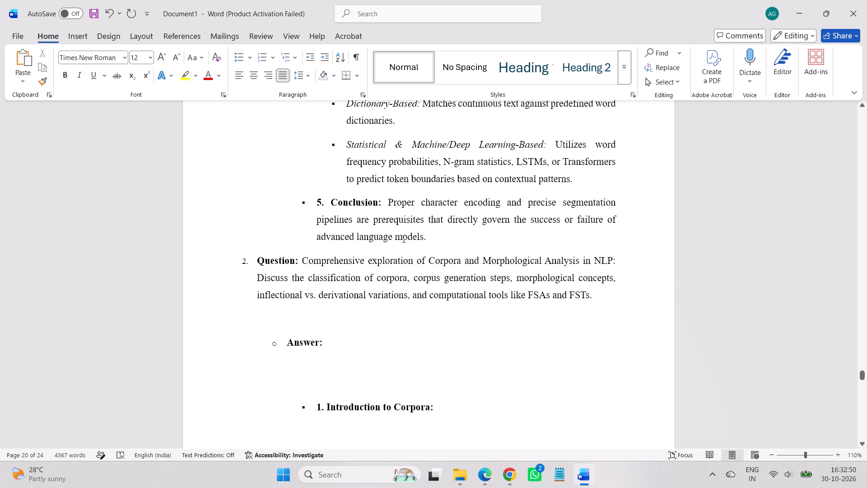
scroll(415, 281, "down", 1)
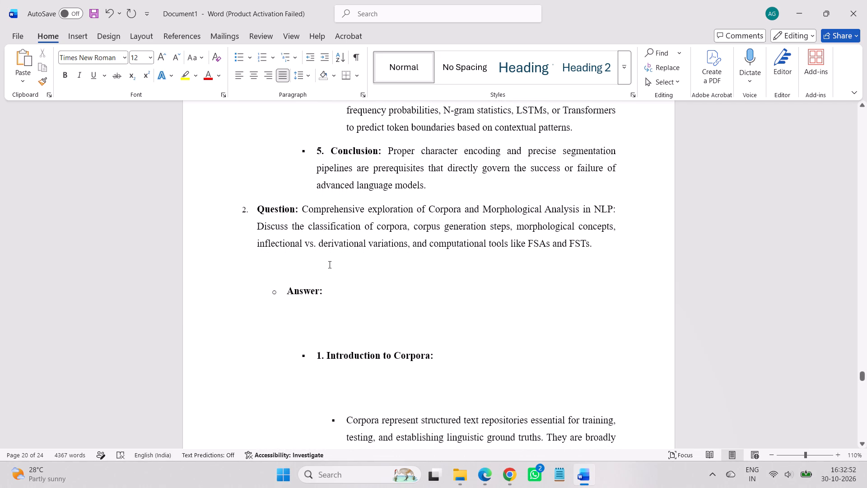
left_click(328, 264)
key("BackSpace")
key("Down")
key("Down")
key("Down")
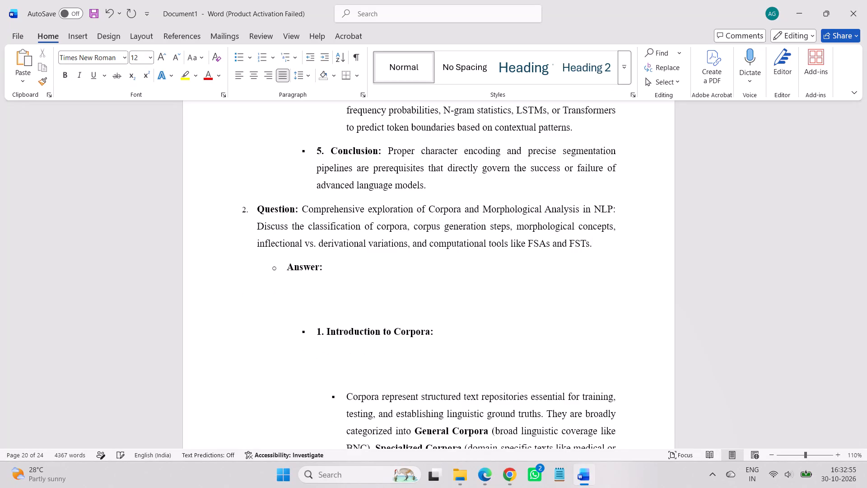
key("BackSpace")
key("BackSpace")
key("Down")
key("Down")
key("Down")
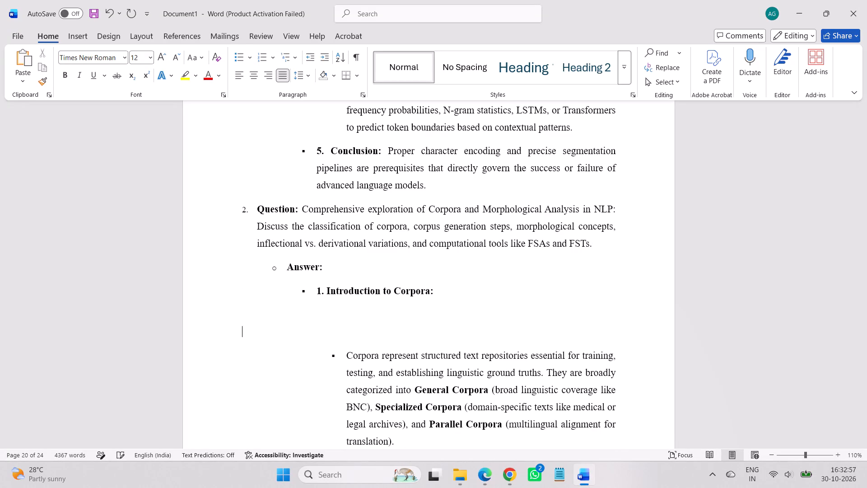
key("BackSpace")
key("BackSpace")
Remove the blank lines above and below the heading "2. The Corpus Generation Lifecycle".
key("Down")
key("Down")
key("Down")
key("Down")
key("Down")
key("Down")
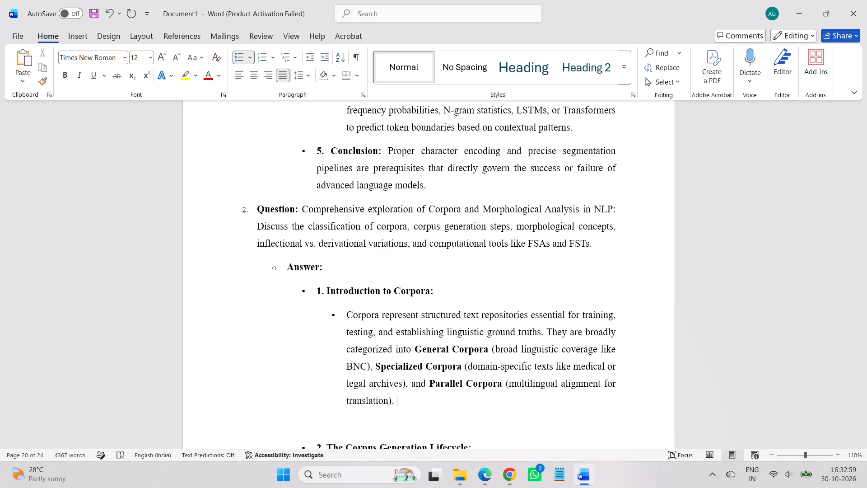
key("Down")
key("BackSpace")
key("Down")
key("Down")
key("Down")
key("BackSpace")
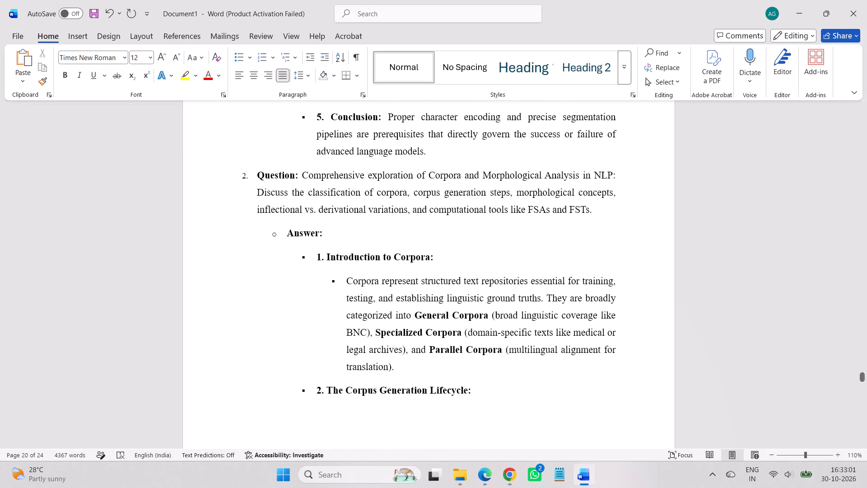
key("BackSpace")
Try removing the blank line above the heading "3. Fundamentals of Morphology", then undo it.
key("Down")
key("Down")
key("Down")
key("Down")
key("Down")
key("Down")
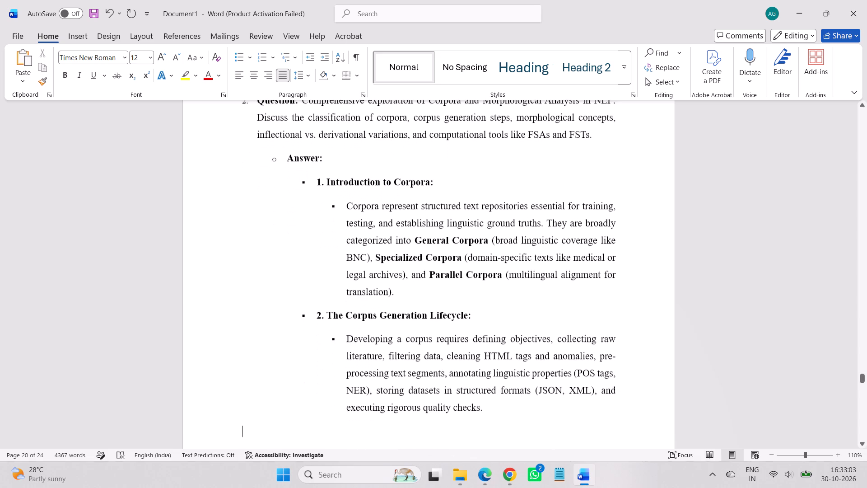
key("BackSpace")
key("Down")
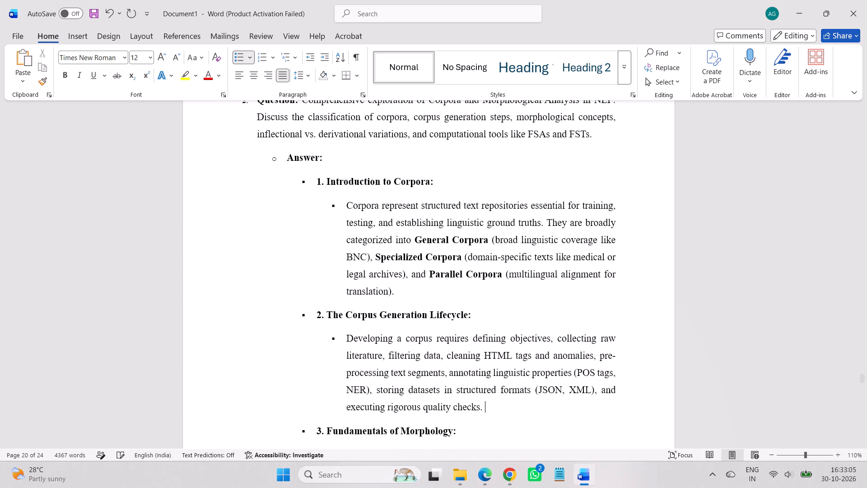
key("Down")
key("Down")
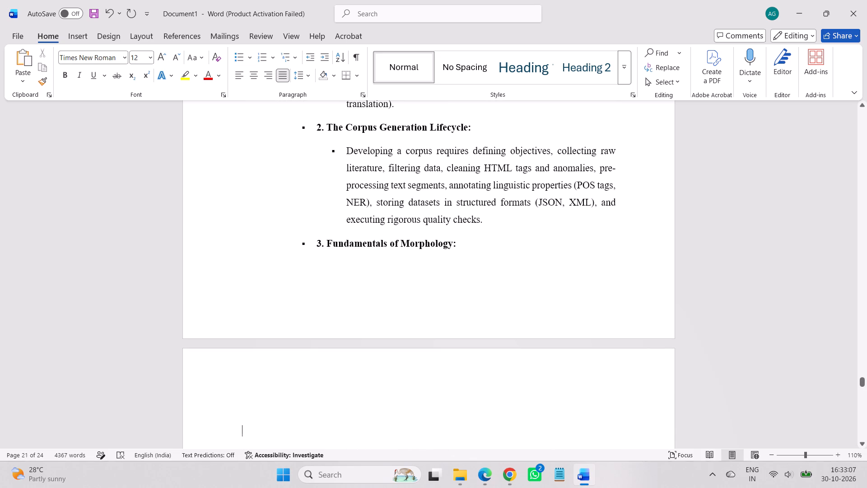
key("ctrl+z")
Add a blank line above "3. Fundamentals of Morphology" to move the heading onto the next page with its bullets.
key("Return")
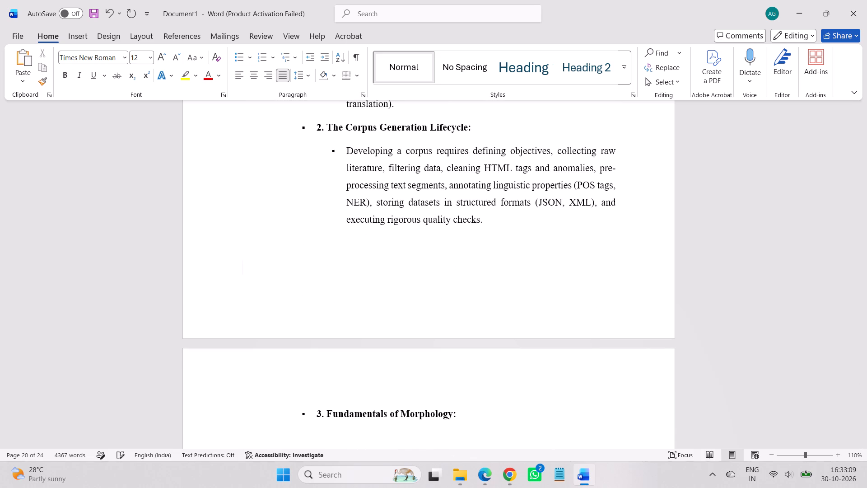
Remove the blank lines below "3. Fundamentals of Morphology" and between its Morphology, Inflectional Morphology and Derivational Morphology bullets.
scroll(328, 264, "down", 2)
scroll(399, 237, "up", 1)
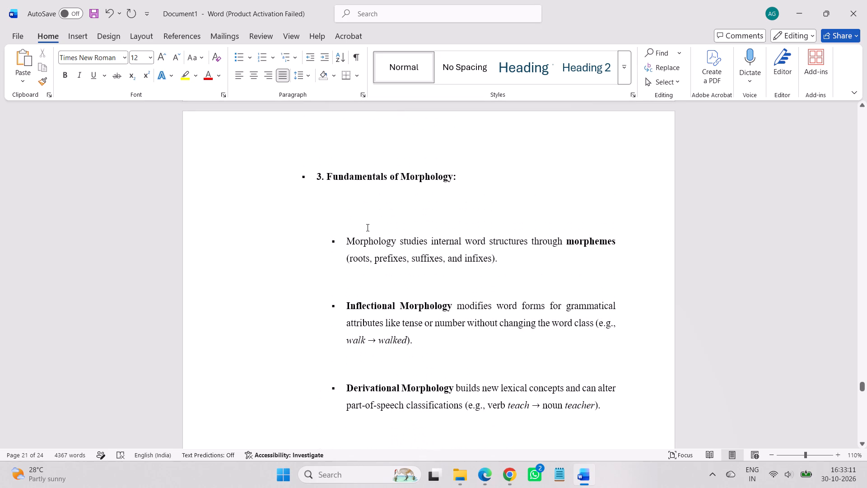
left_click(367, 227)
key("BackSpace")
key("BackSpace")
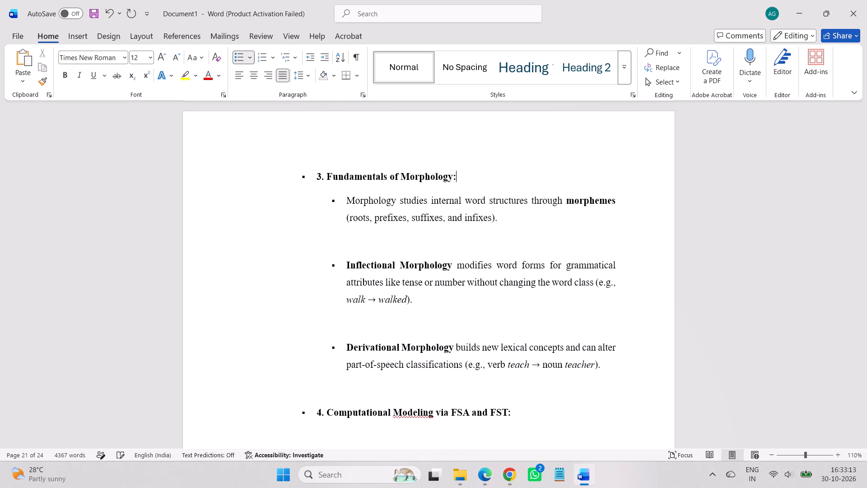
key("Down")
key("Down")
key("Down")
key("BackSpace")
key("Down")
key("Down")
key("Down")
key("Down")
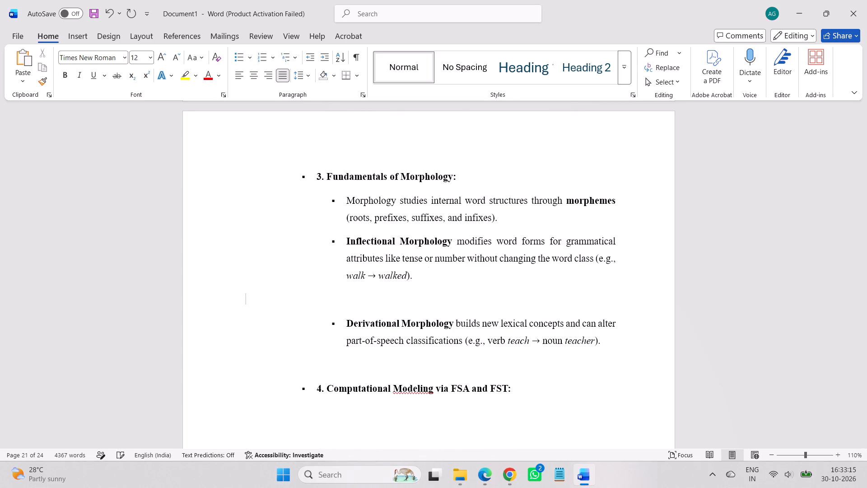
key("BackSpace")
Remove the blank lines above and below the heading "4. Computational Modeling via FSA and FST".
key("Down")
key("Down")
key("Down")
key("Down")
key("Up")
key("BackSpace")
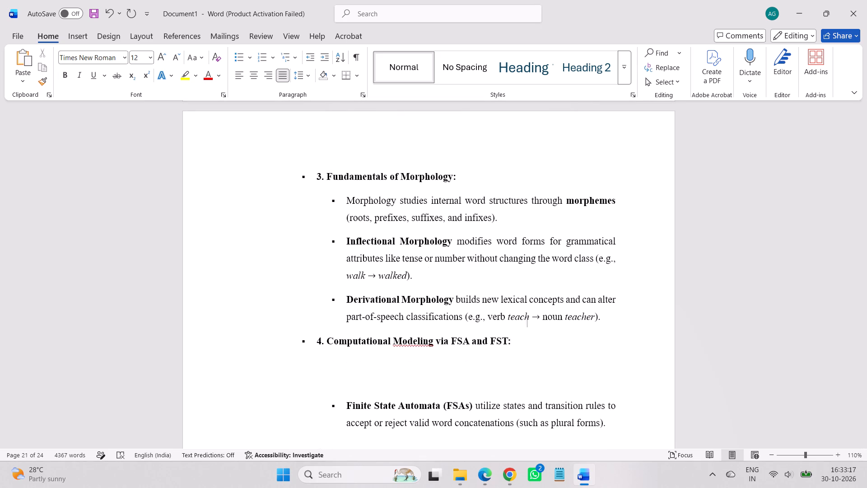
key("Down")
key("Down")
key("Down")
key("BackSpace")
key("Down")
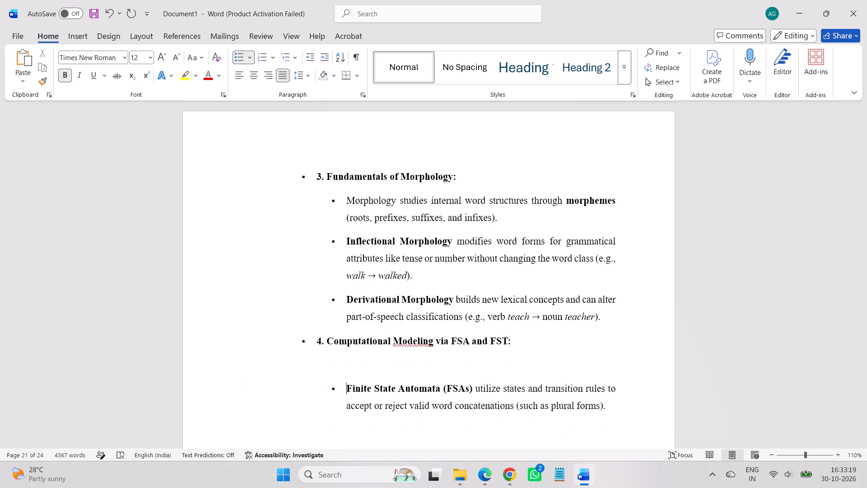
key("Up")
key("BackSpace")
Remove the blank lines between the FSAs and FSTs bullets, above "5. Conclusion" and above the EXAM PREPARATION PRIORITY heading.
key("Down")
key("Down")
key("Down")
key("Down")
key("Up")
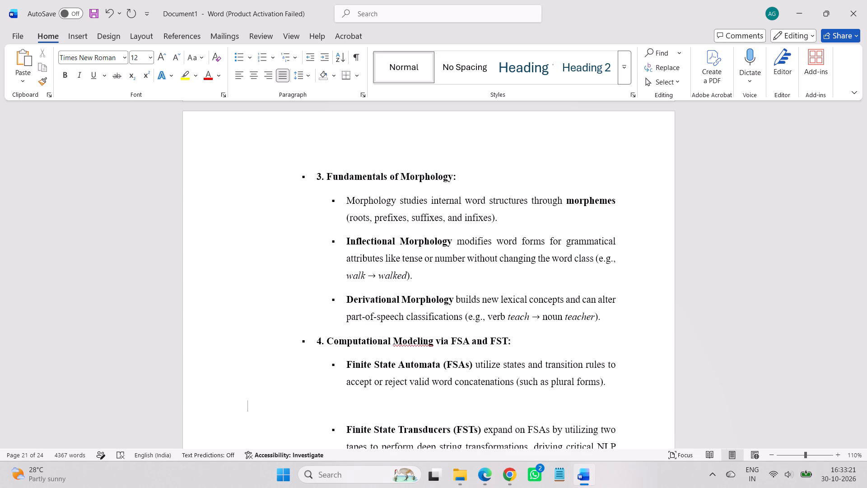
key("BackSpace")
key("Down")
key("Down")
key("Down")
key("Down")
key("Down")
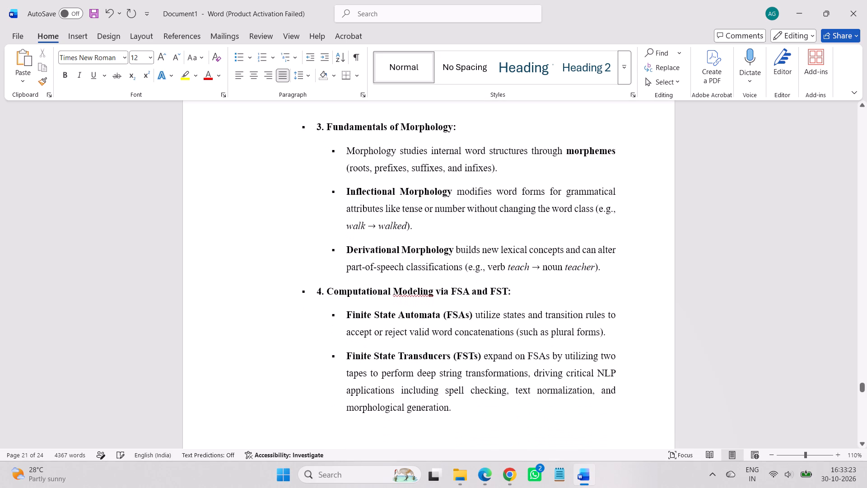
key("BackSpace")
key("Down")
key("Down")
key("Down")
key("Down")
key("BackSpace")
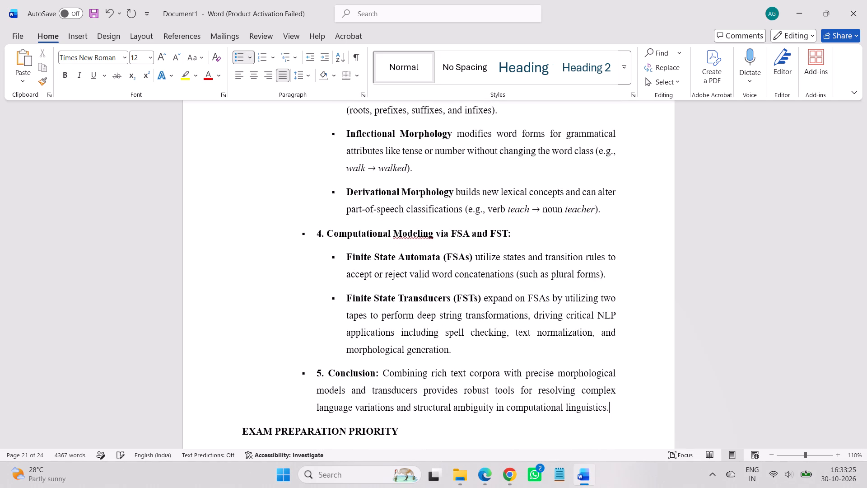
Remove the blank lines between questions 1 to 4 under "Most Important Questions for the End-Semester Examination".
key("Down")
key("Down")
key("Down")
key("Down")
key("Down")
key("Down")
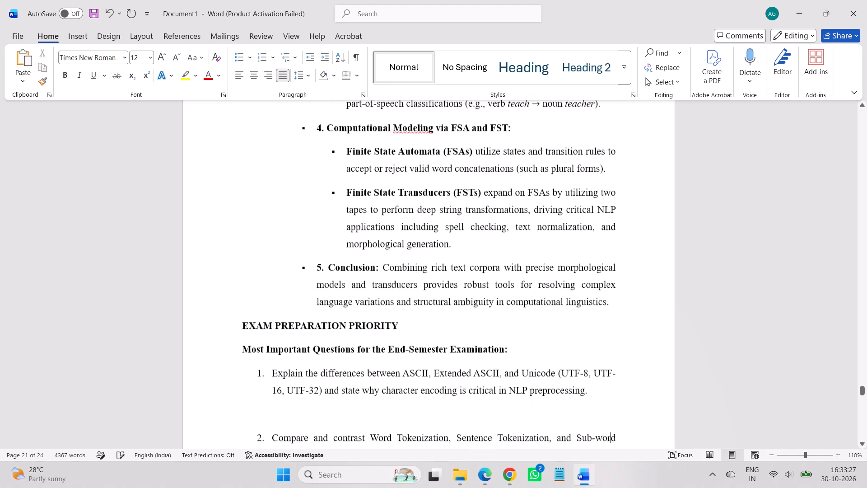
key("Up")
key("BackSpace")
key("Down")
key("Down")
key("Down")
key("BackSpace")
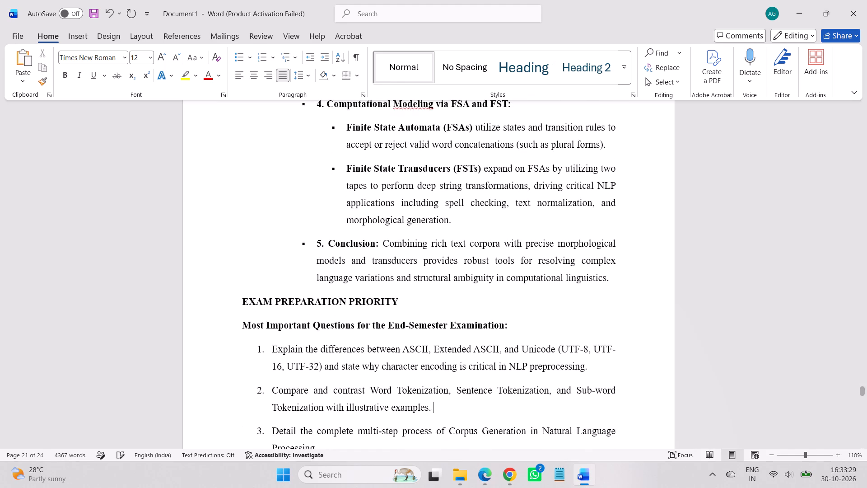
key("Down")
key("Down")
key("Down")
key("BackSpace")
Remove the blank lines between end-semester questions 4, 5 and 6 and above the heading "Topics That Should Not Be Skipped".
key("Down")
key("Down")
key("Down")
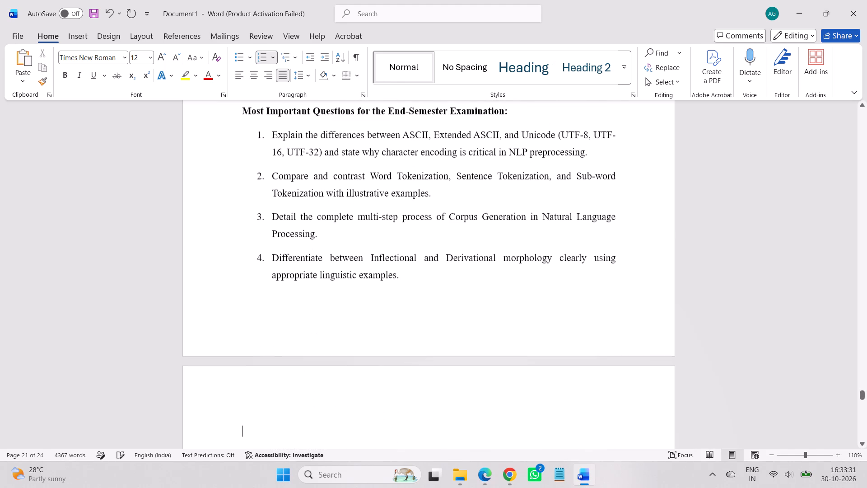
key("BackSpace")
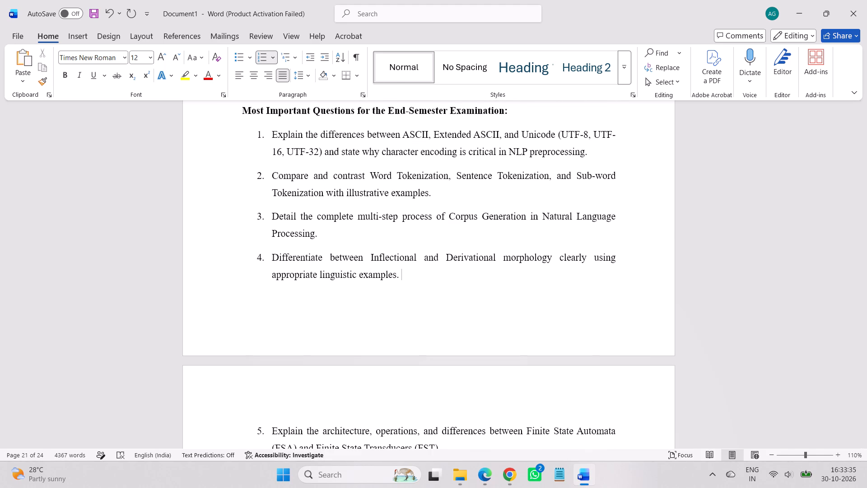
scroll(367, 227, "down", 1)
key("Down")
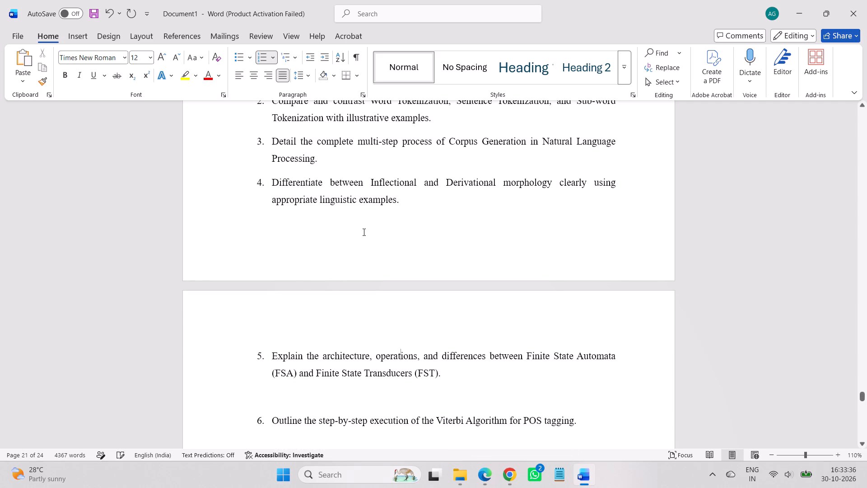
key("Down")
key("Down")
key("BackSpace")
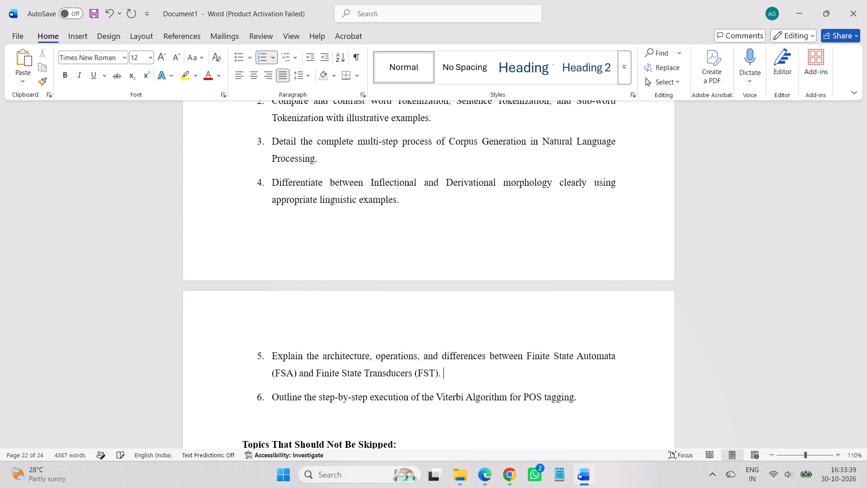
key("Down")
key("Down")
key("BackSpace")
Remove the blank lines between the first four bullets under "Topics That Should Not Be Skipped", from character encoding to word segmentation.
key("Down")
key("Down")
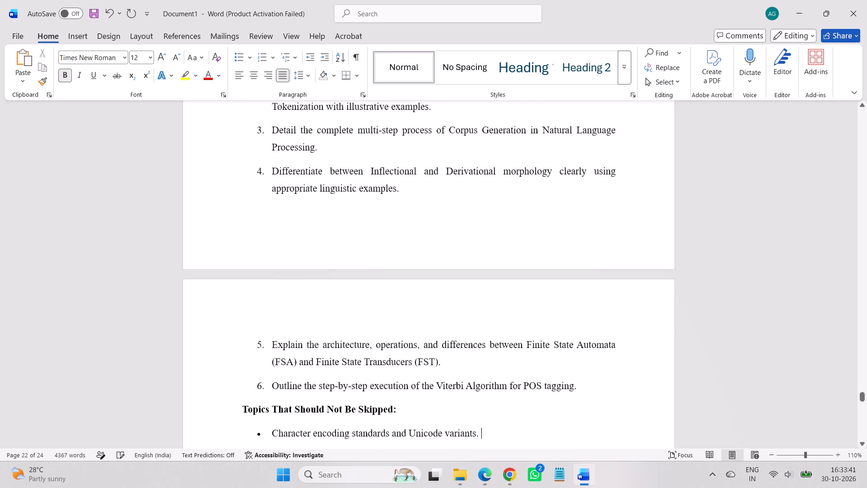
key("Down")
key("BackSpace")
key("Down")
key("Down")
key("Down")
key("Up")
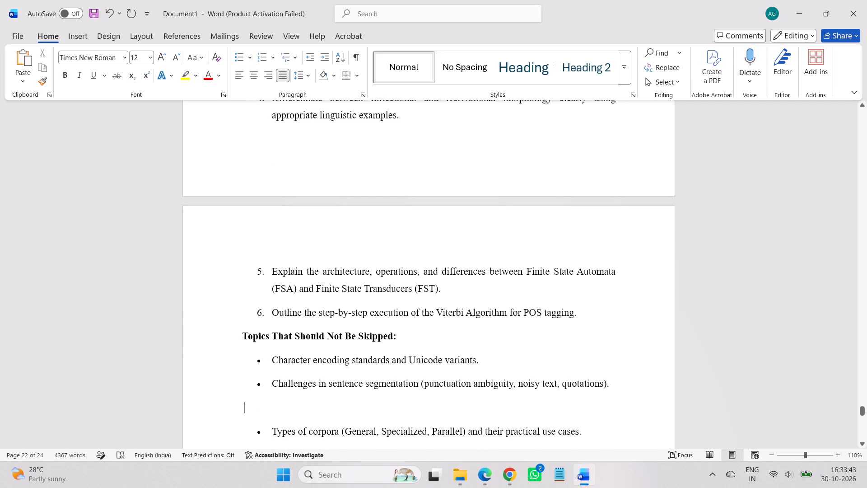
key("BackSpace")
key("Down")
key("Down")
key("Down")
key("Up")
key("BackSpace")
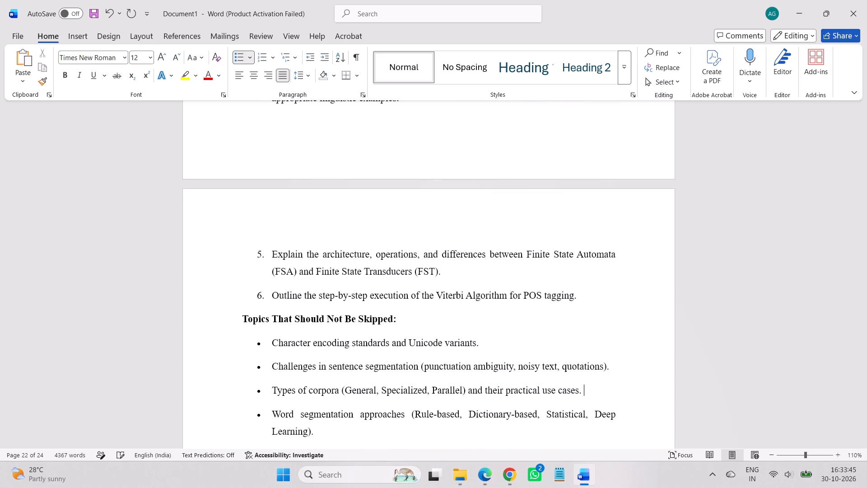
Remove the blank lines above and below the "Types of Finite State Transducers" bullet.
key("Down")
key("Down")
key("Down")
key("BackSpace")
key("Down")
key("Down")
key("BackSpace")
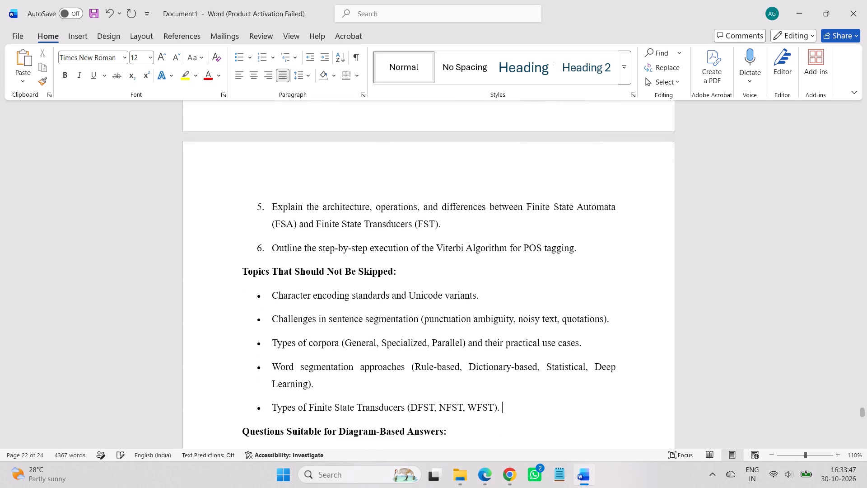
Remove the blank lines between the bullets under "Questions Suitable for Diagram-Based Answers" and above the Quick Revision Sheet heading.
key("Down")
key("Down")
key("Down")
key("Down")
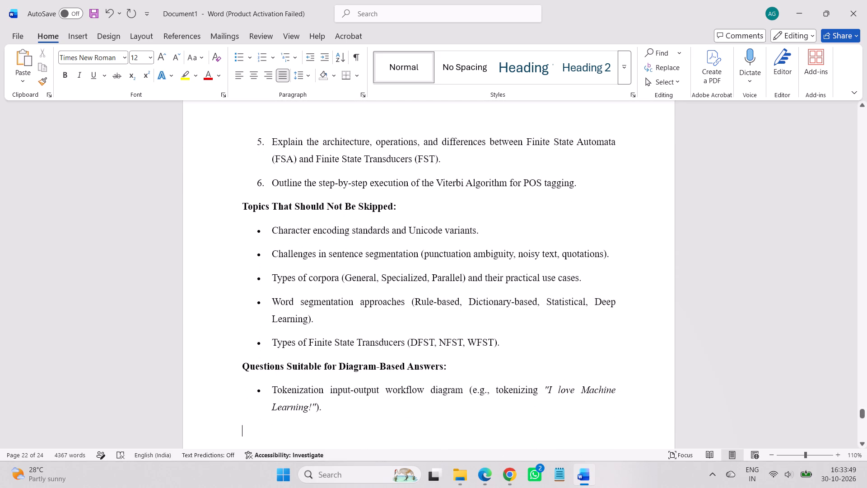
key("BackSpace")
key("Down")
key("Down")
key("Down")
key("Up")
key("BackSpace")
key("Down")
key("Down")
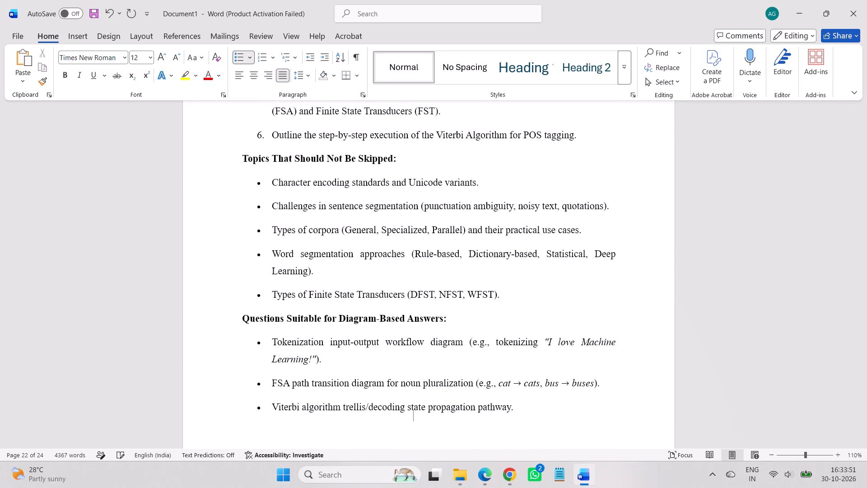
key("BackSpace")
Remove the blank lines between the first five Quick Revision Sheet bullets, from Character Encoding to Morpheme.
key("Down")
key("Down")
key("Down")
key("Down")
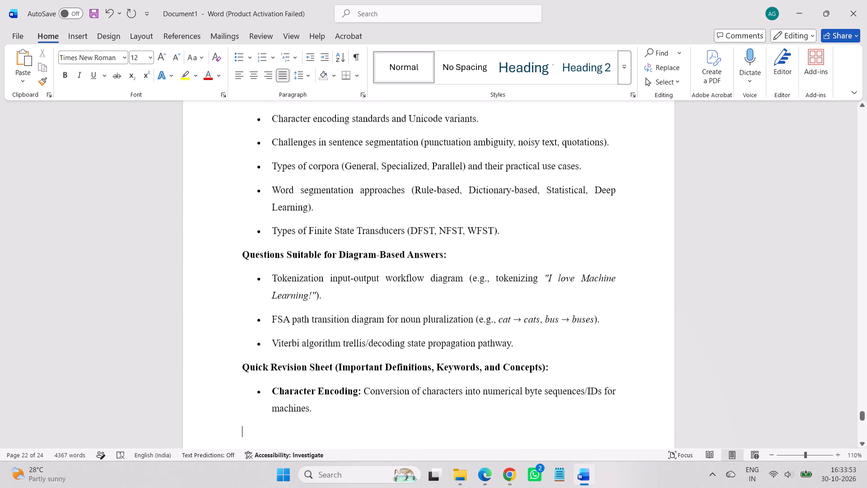
key("BackSpace")
key("Down")
key("Down")
key("Down")
key("BackSpace")
key("Down")
key("Down")
key("Down")
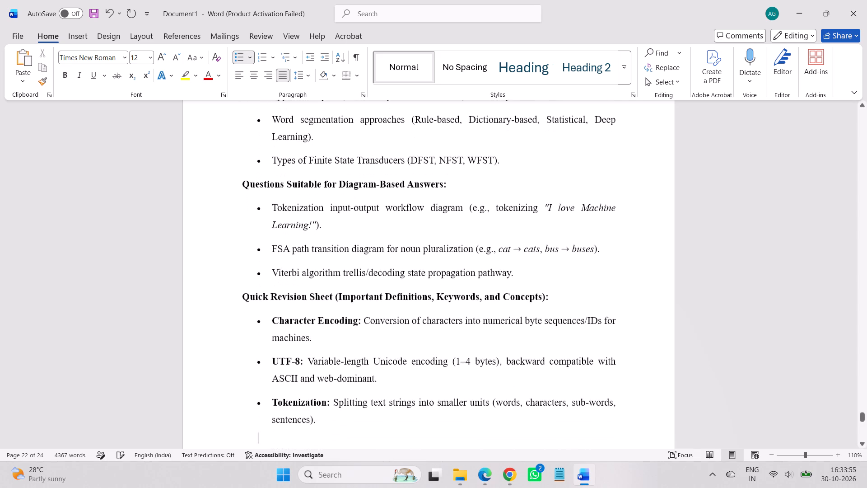
key("BackSpace")
key("Down")
key("Down")
key("BackSpace")
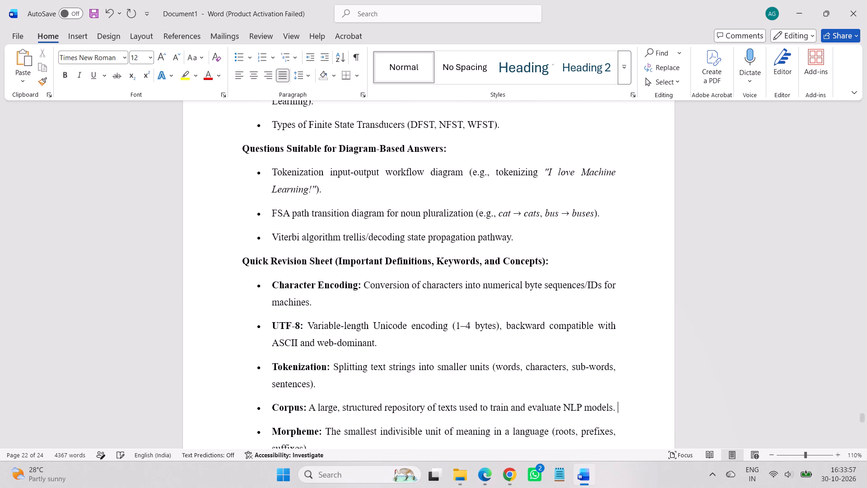
Remove the blank lines below the Morpheme and Inflectional Morphology bullets in the Quick Revision Sheet.
key("Down")
key("Down")
key("Down")
key("BackSpace")
key("Down")
key("Down")
key("Down")
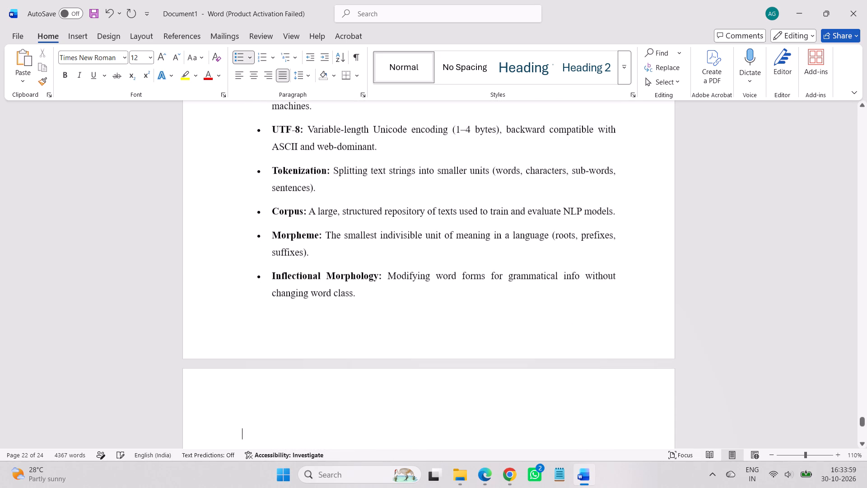
scroll(363, 232, "down", 2)
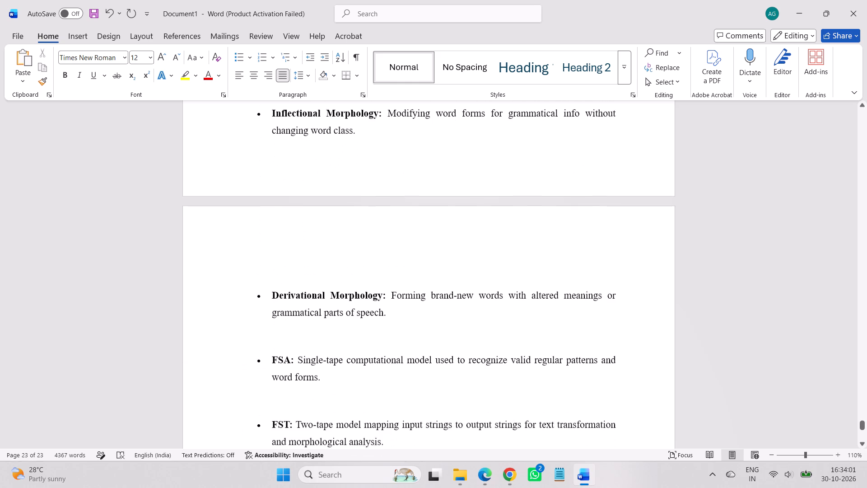
key("BackSpace")
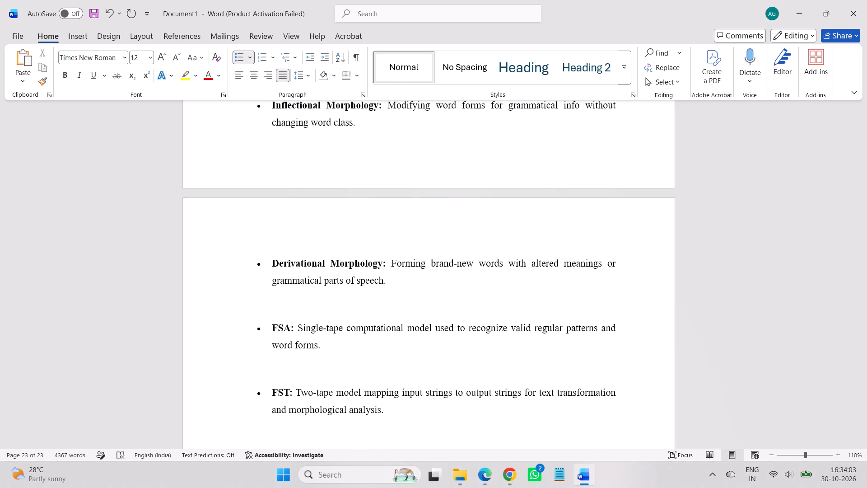
Remove the blank lines between the Derivational Morphology, FSA, FST and Viterbi Algorithm bullets.
key("Down")
key("Down")
key("Down")
key("BackSpace")
key("Down")
key("Down")
key("Down")
key("BackSpace")
key("Down")
key("Down")
key("Down")
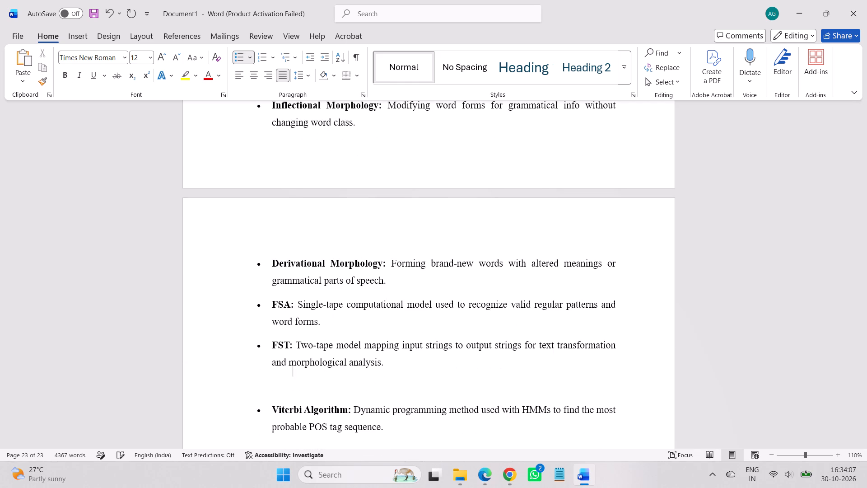
key("BackSpace")
Add empty paragraphs after the final Viterbi Algorithm bullet until the insertion point reaches a new page.
key("Down")
key("Down")
key("Down")
key("Down")
key("Down")
key("Down")
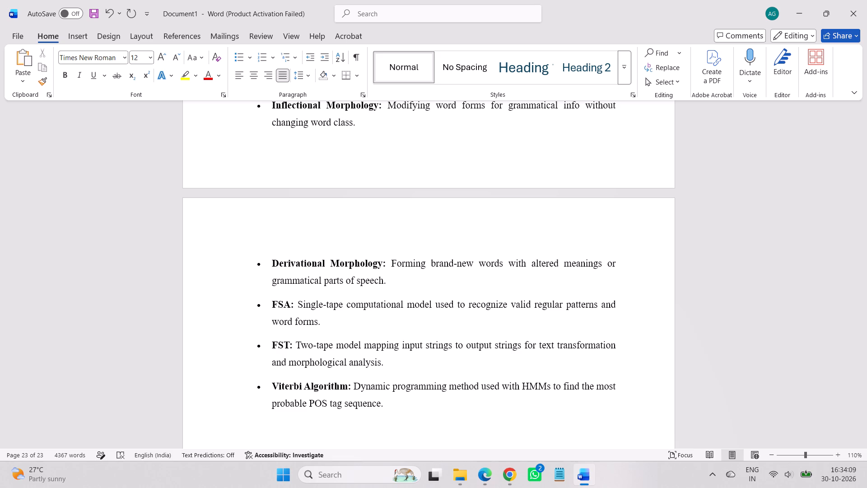
key("Return")
key("Return")
key("Return")
key("Return")
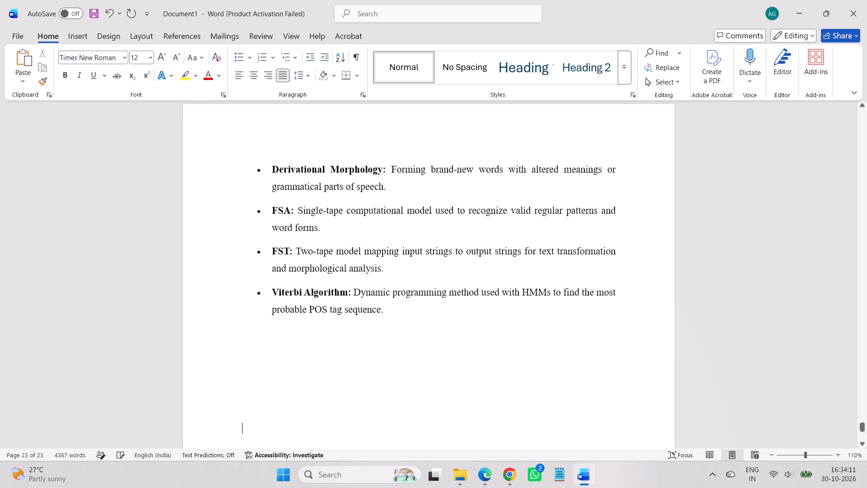
key("Return")
key("Return")
key("Return")
key("Return")
key("Return")
key("Return")
key("Return")
key("Return")
key("Return")
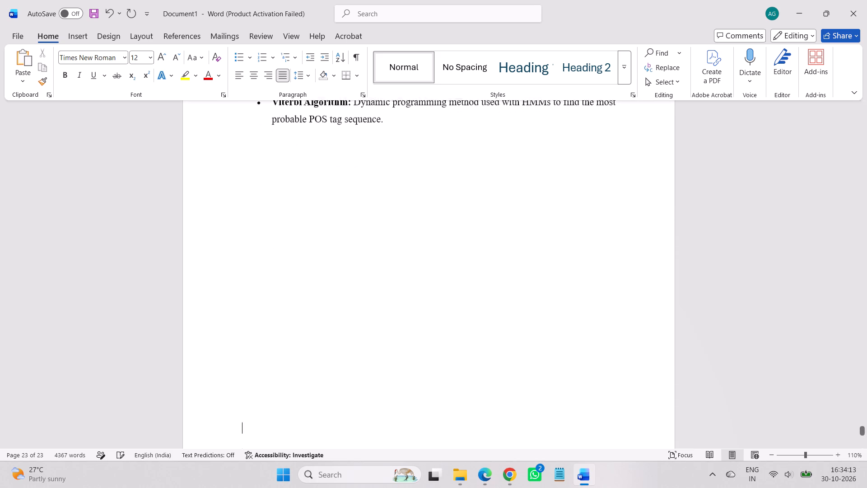
key("Return")
key("Return")
key("Return")
key("Return")
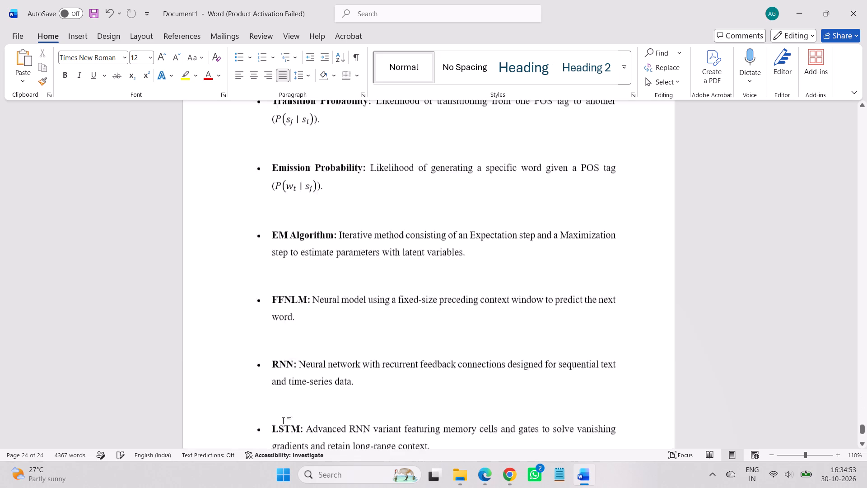
Review the pasted Unit-03 content from its revision bullets back to the unit title and the first Section A questions.
scroll(368, 302, "up", 3)
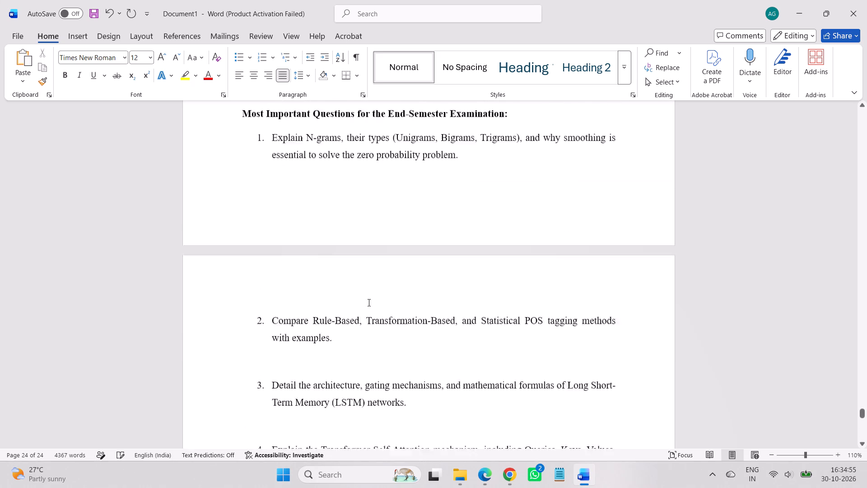
scroll(368, 302, "up", 6)
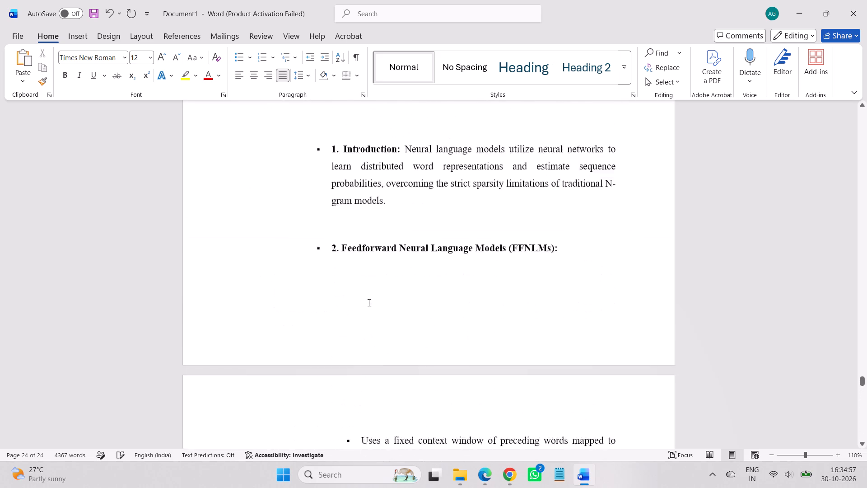
scroll(368, 302, "up", 5)
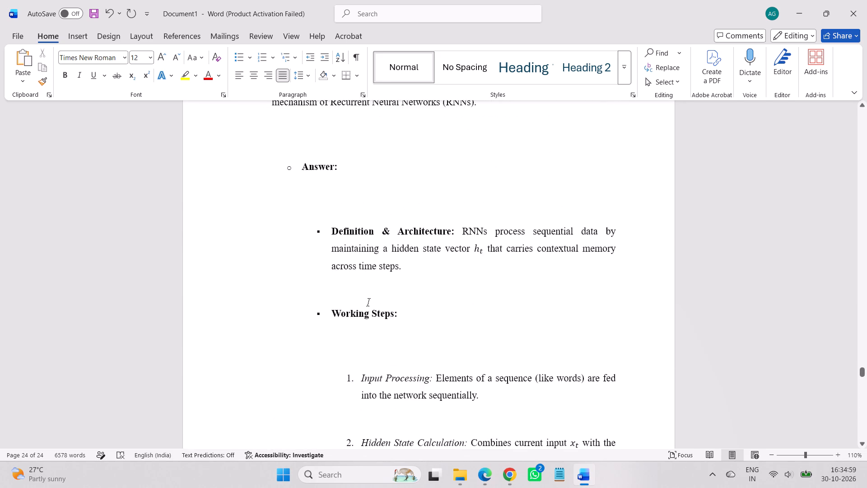
scroll(368, 302, "up", 4)
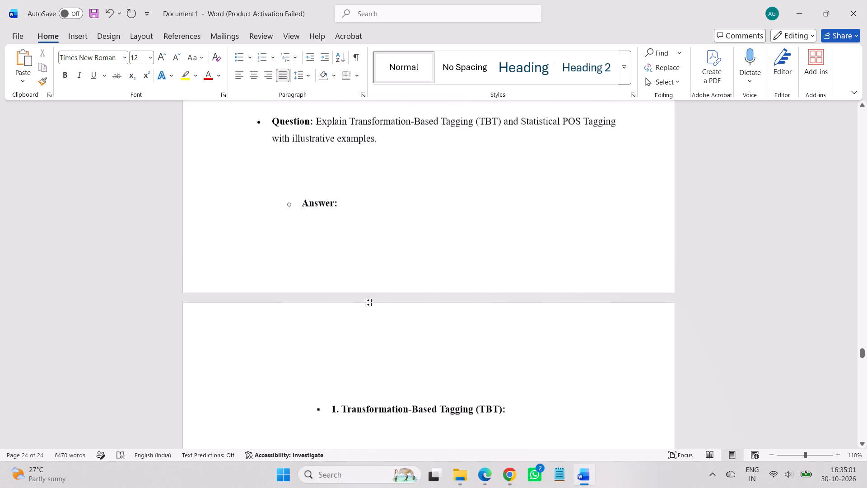
scroll(368, 302, "up", 6)
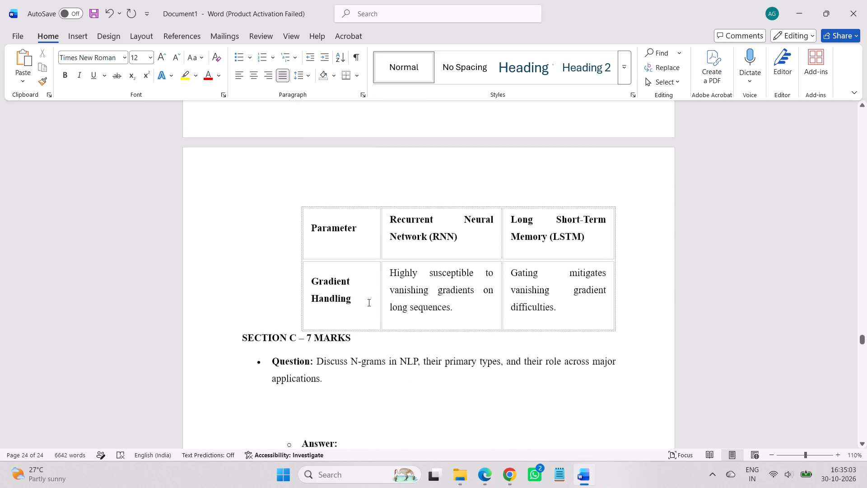
scroll(368, 302, "up", 11)
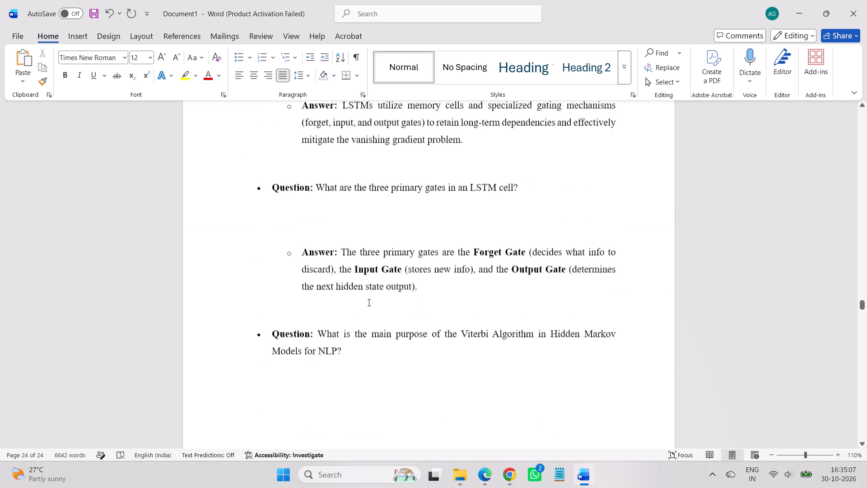
scroll(368, 302, "up", 4)
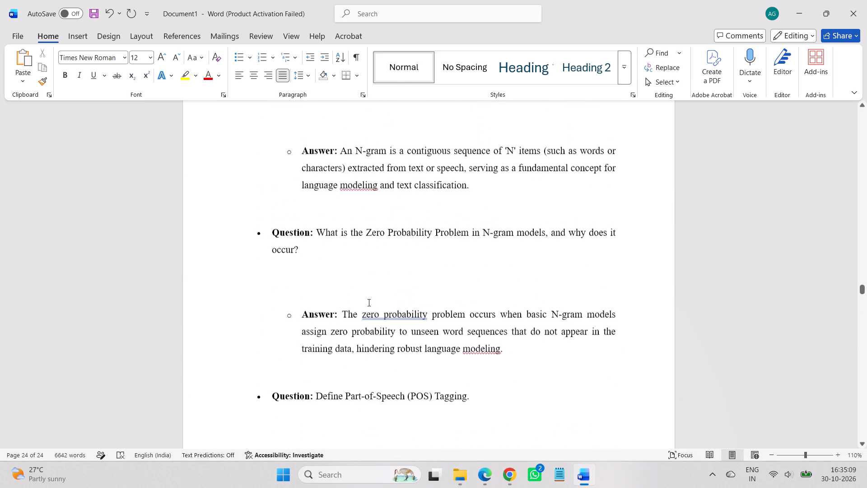
scroll(368, 302, "up", 2)
scroll(368, 302, "down", 1)
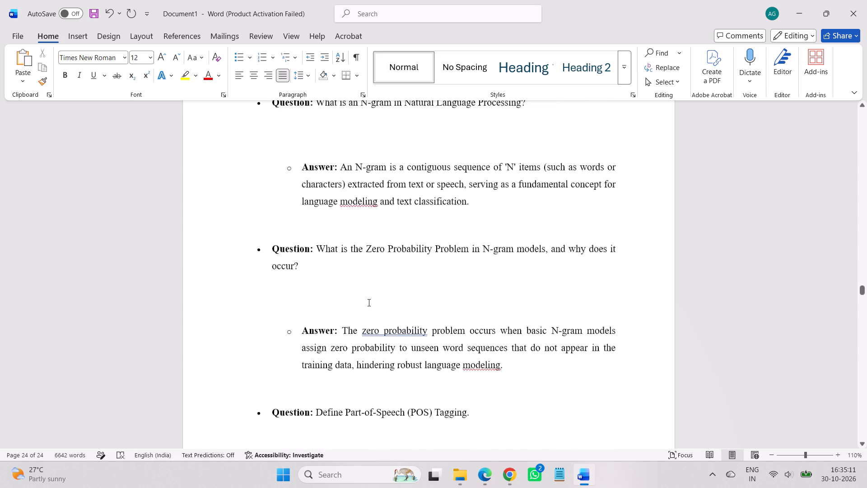
scroll(368, 302, "up", 1)
scroll(368, 302, "down", 1)
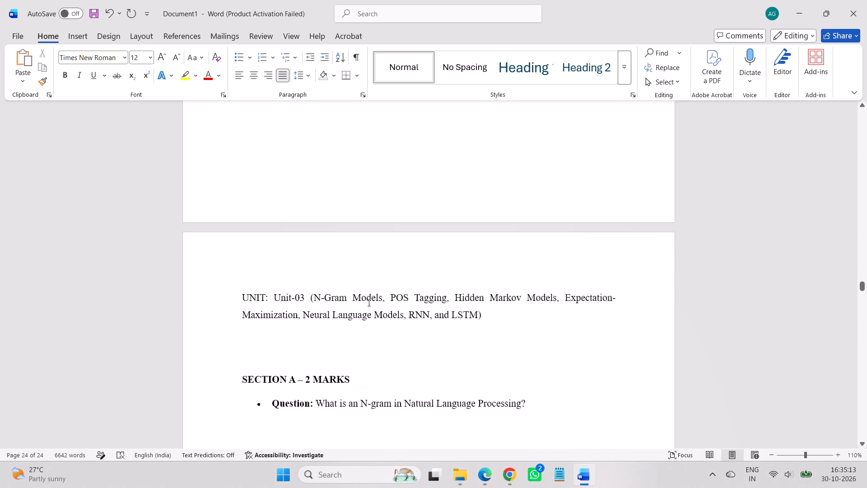
scroll(368, 302, "down", 1)
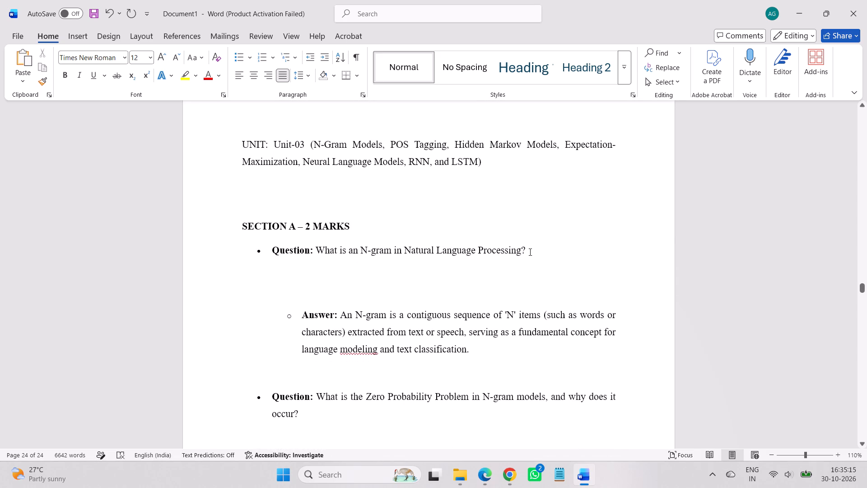
Convert the bulleted questions in Unit-03 Section A (2 marks) to a numbered list, starting from the N-gram question.
triple_click(527, 248)
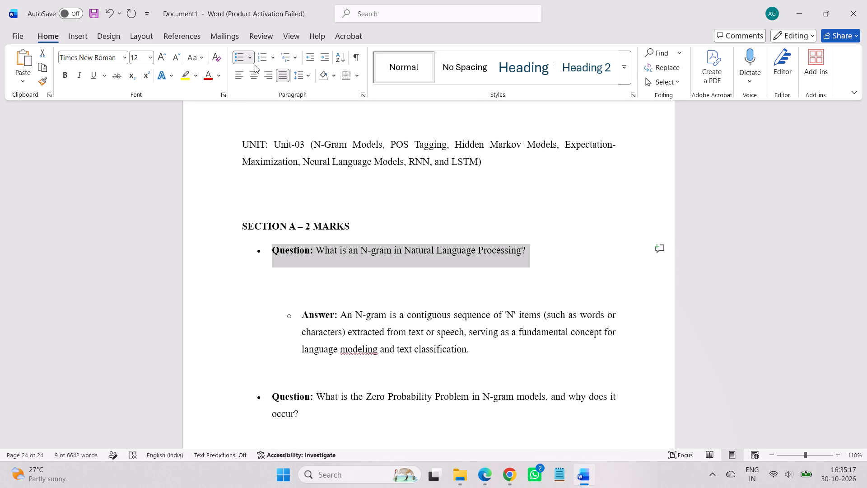
left_click(261, 52)
Convert the bulleted questions in Unit-03 Section B (4 marks) to a numbered list, starting from the Smoothing question.
scroll(304, 314, "down", 2)
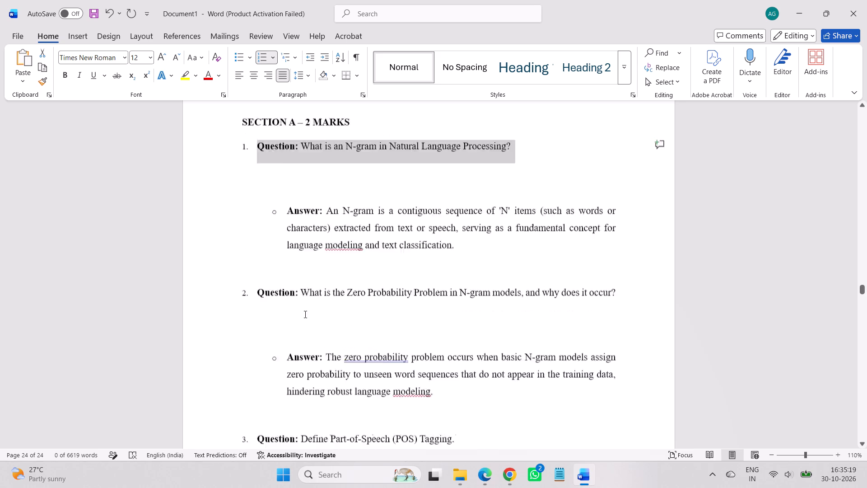
scroll(304, 314, "down", 5)
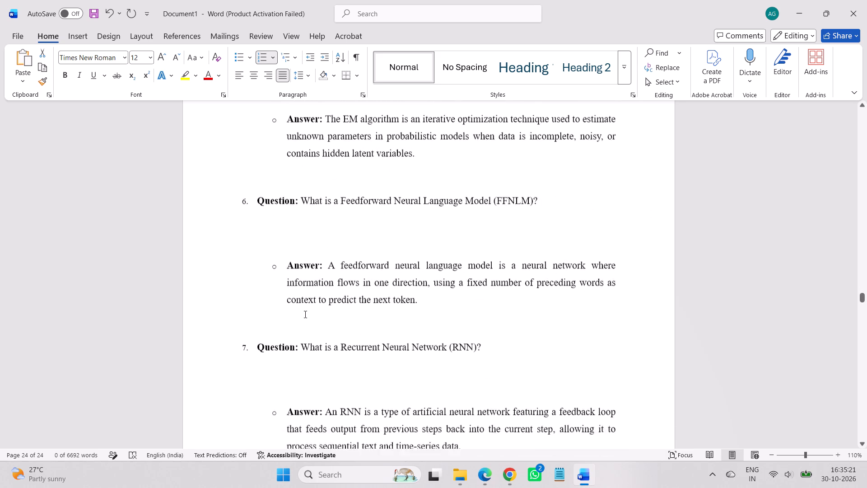
scroll(304, 314, "down", 4)
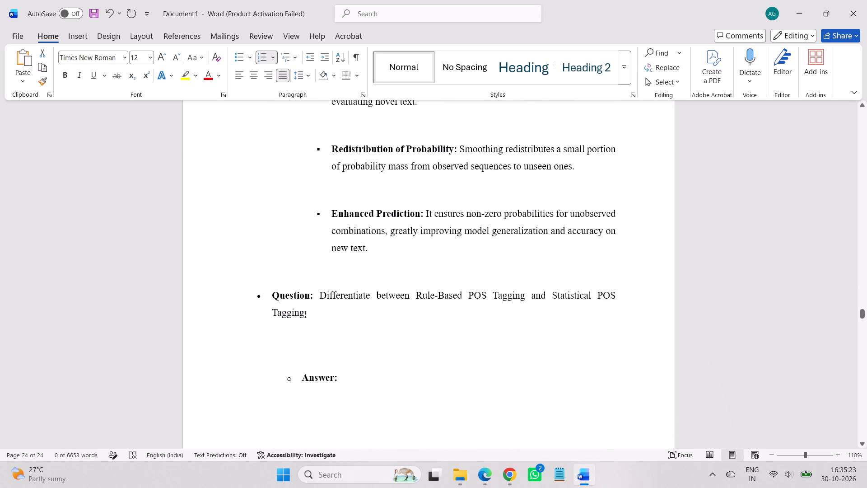
scroll(304, 314, "up", 2)
scroll(304, 314, "down", 1)
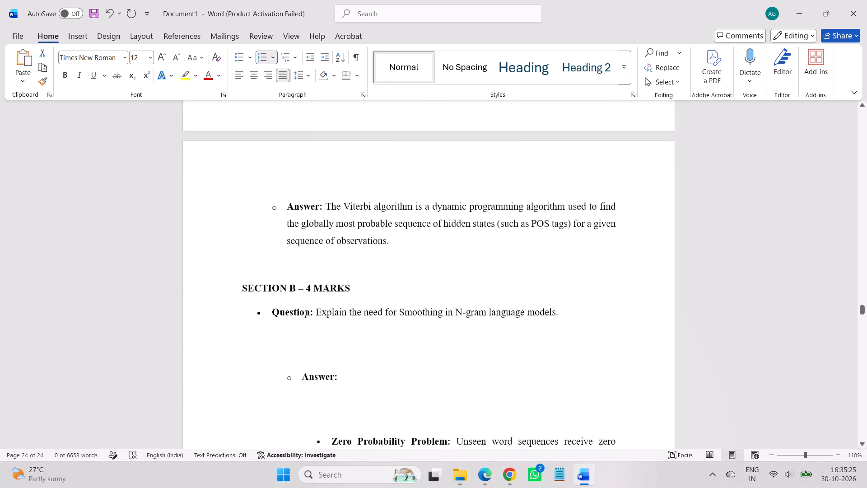
triple_click(563, 314)
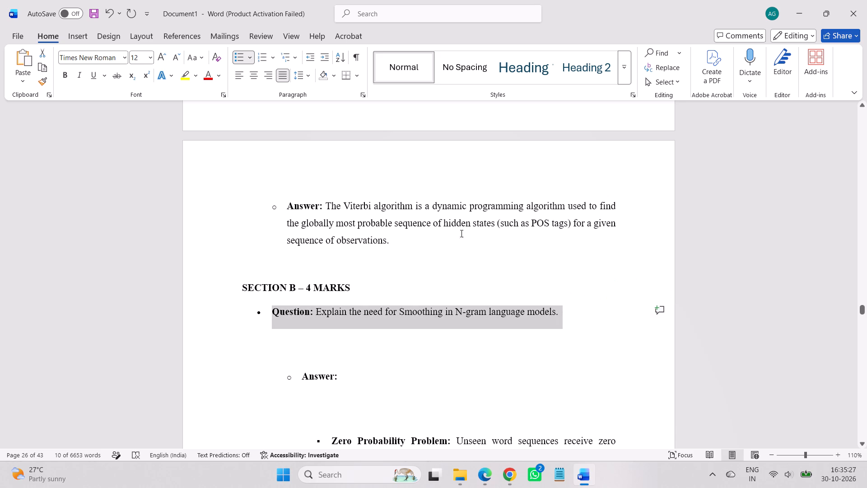
left_click(259, 61)
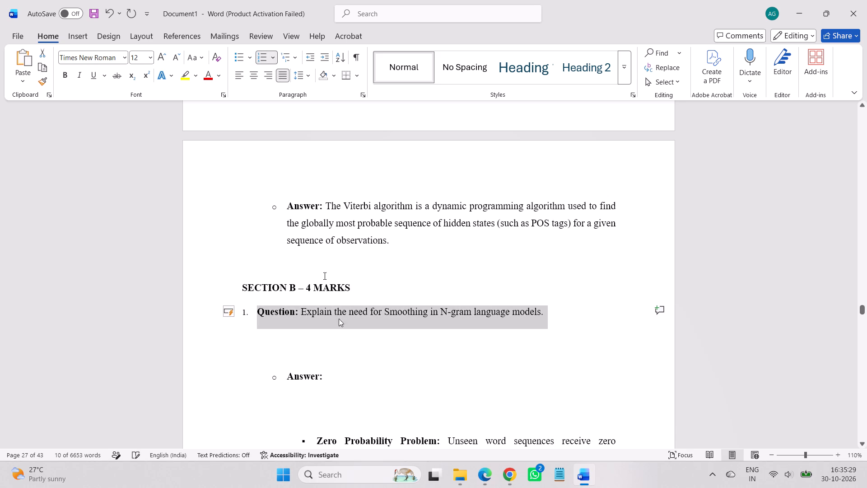
Convert the bulleted questions in Unit-03 Section C (7 marks) to a numbered list, starting from the question discussing N-grams.
scroll(350, 343, "down", 6)
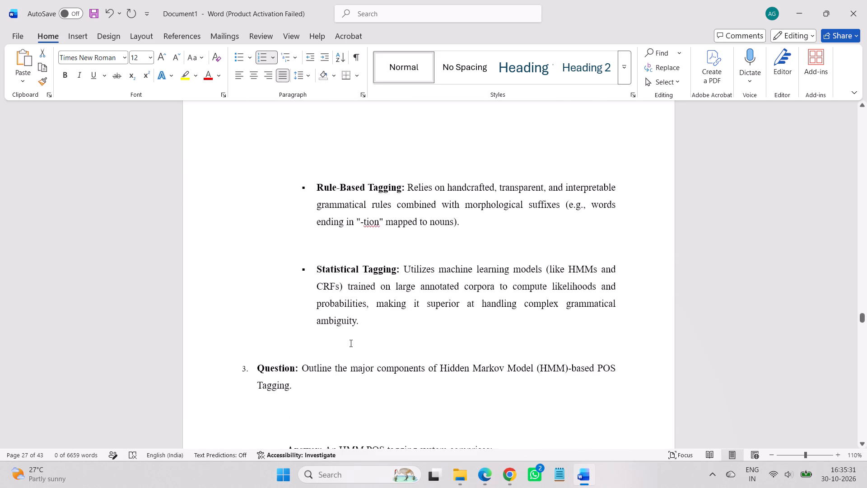
scroll(350, 343, "down", 5)
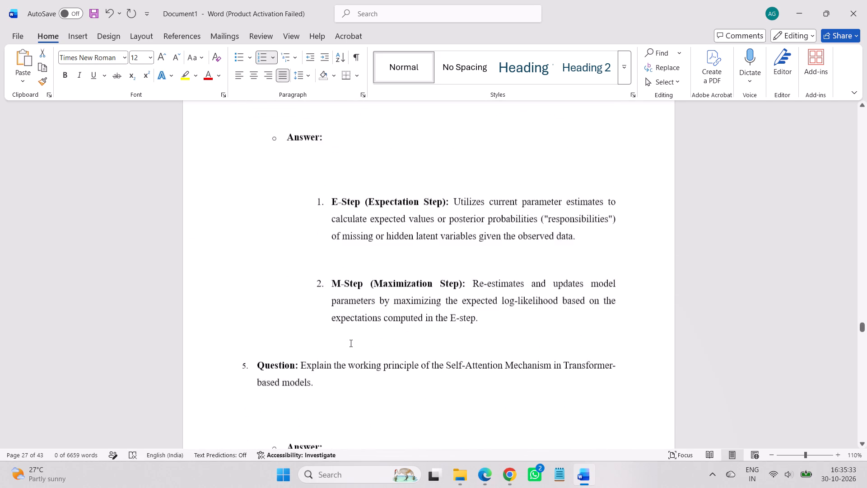
scroll(350, 343, "down", 4)
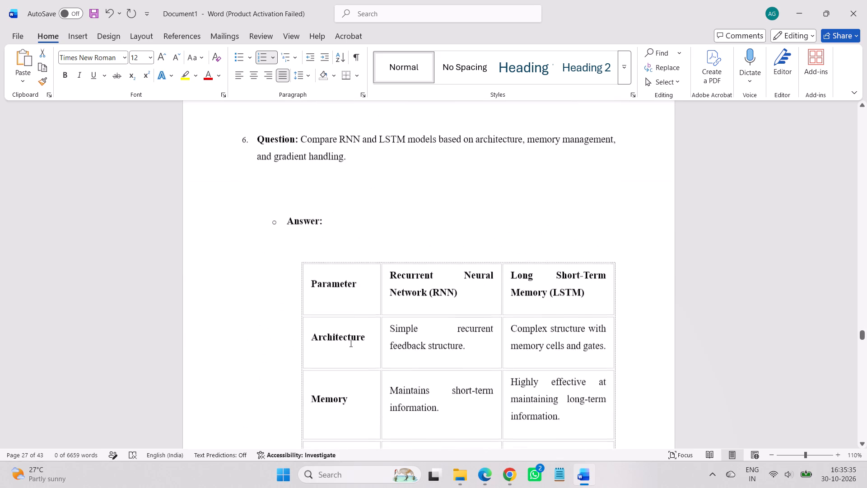
scroll(350, 343, "down", 4)
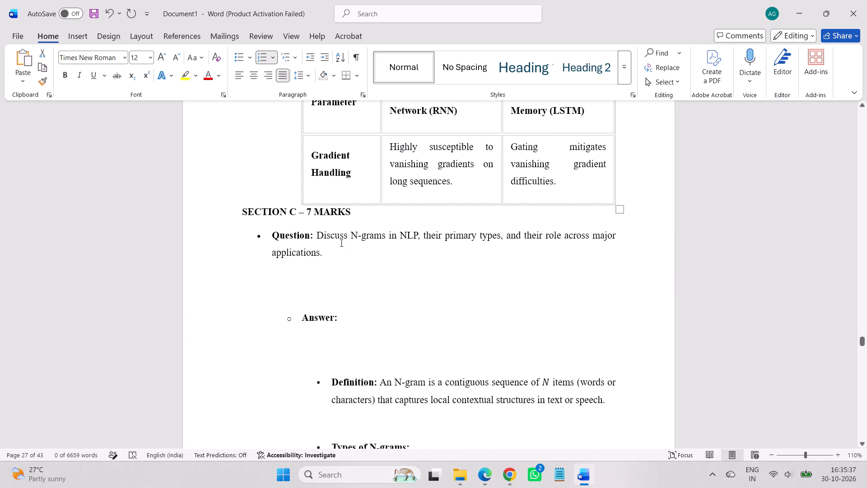
triple_click(330, 249)
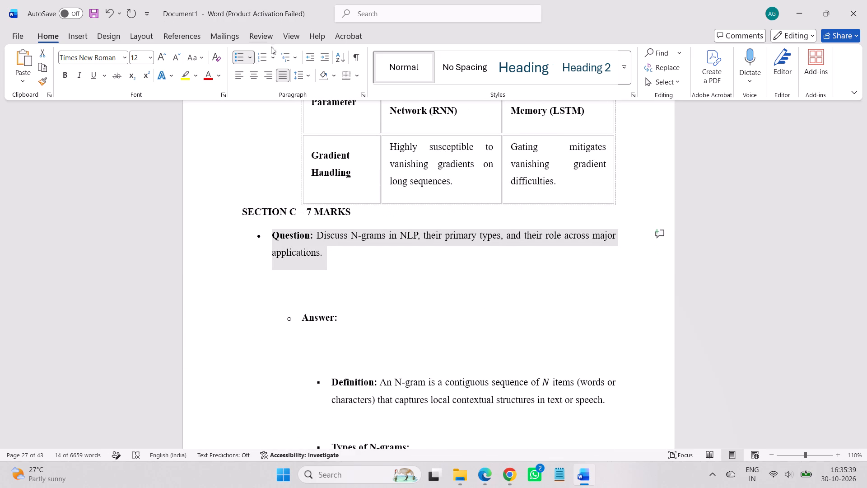
left_click(266, 59)
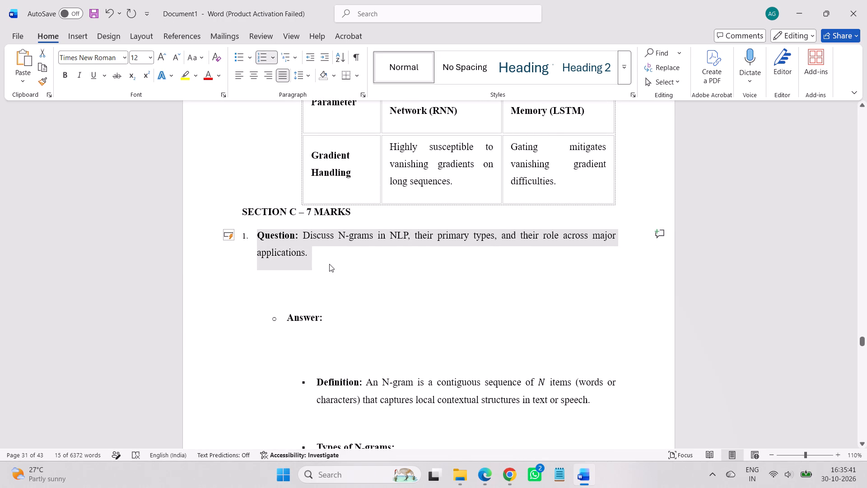
left_click(330, 265)
Convert the Unit-03 Section D (12 marks) question on Neural Language Models from a bullet to a numbered item.
scroll(330, 265, "down", 4)
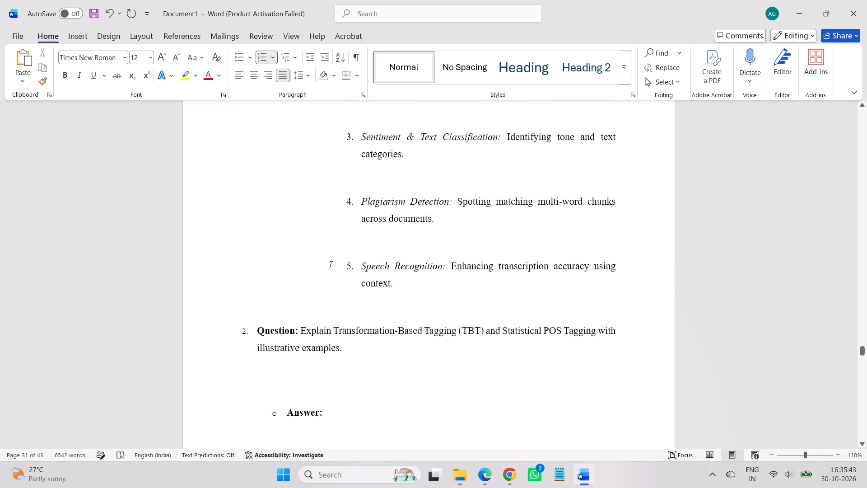
scroll(330, 265, "down", 5)
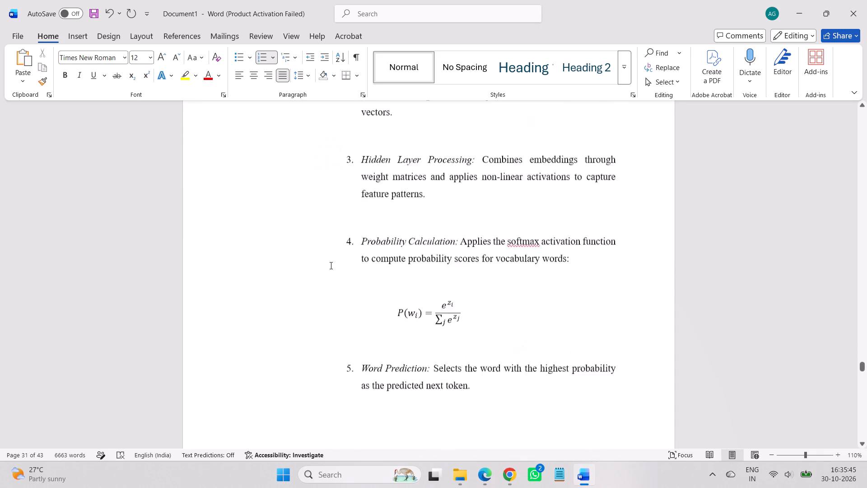
scroll(330, 265, "down", 5)
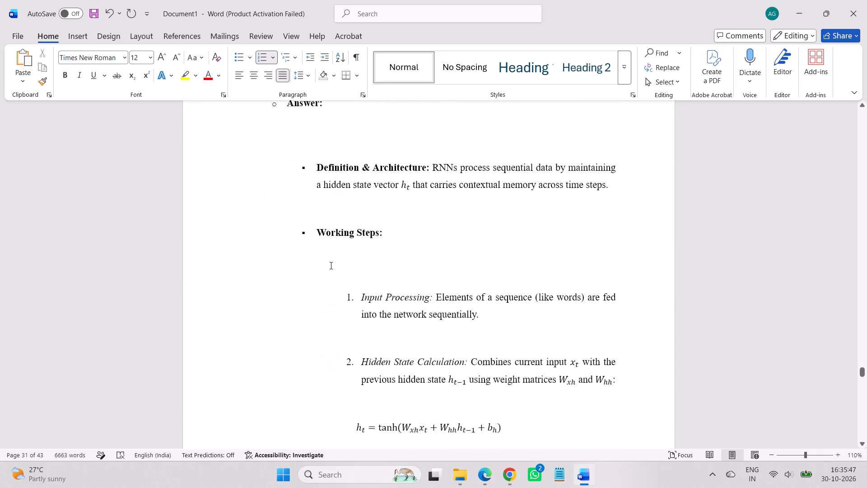
scroll(330, 265, "down", 3)
scroll(330, 265, "up", 1)
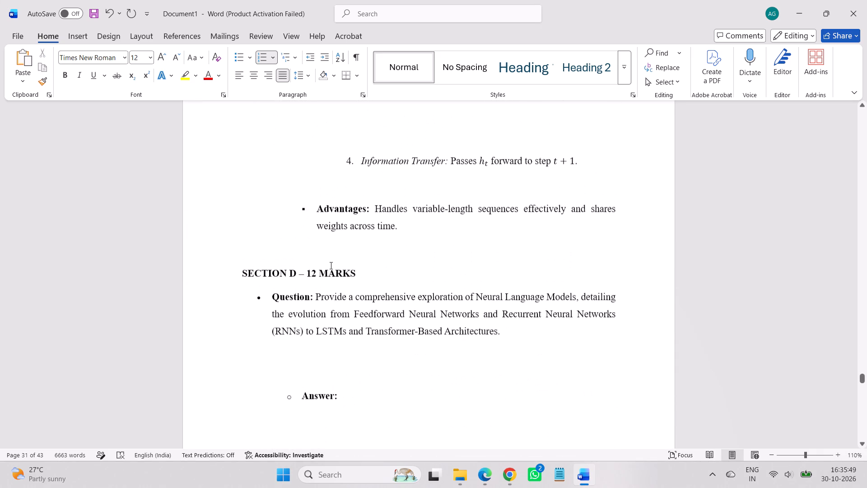
triple_click(507, 334)
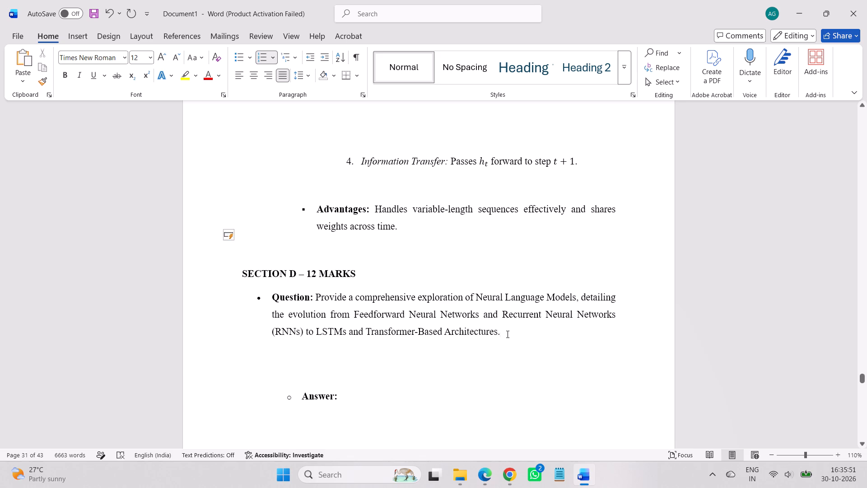
left_click(264, 56)
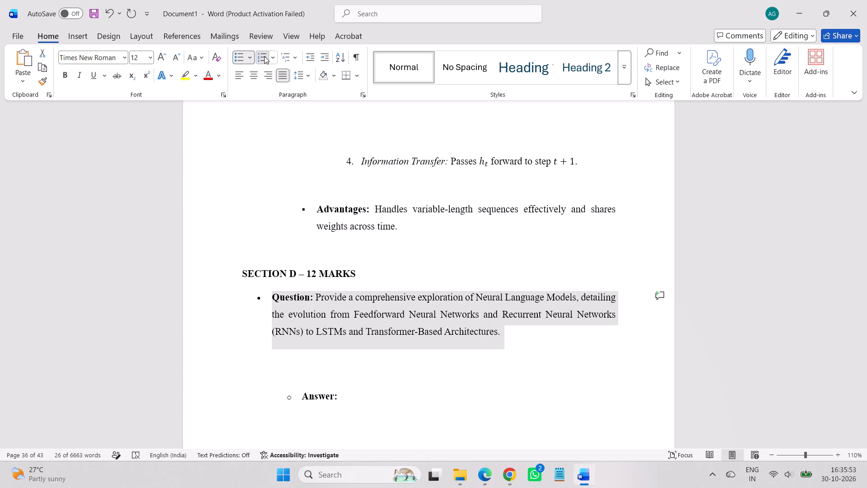
left_click(401, 280)
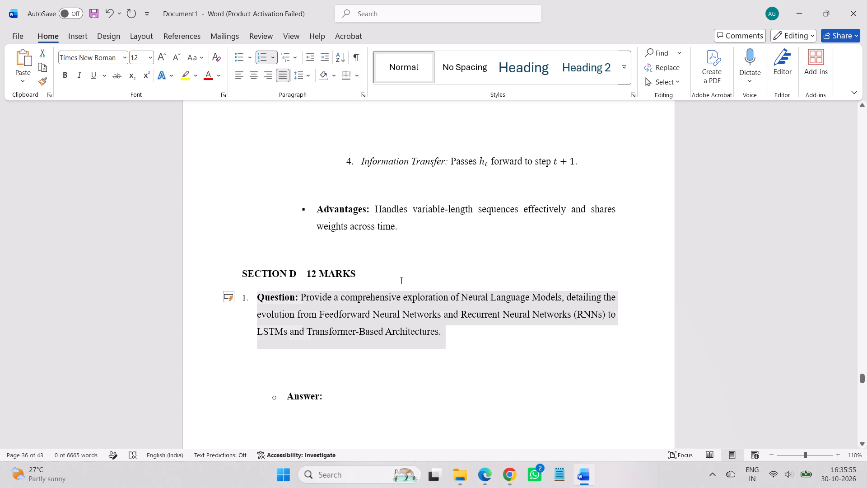
Apply Times New Roman to the whole Unit-03 content, from the unit title through the final Viterbi Algorithm bullet.
scroll(401, 280, "up", 3)
scroll(401, 280, "down", 1)
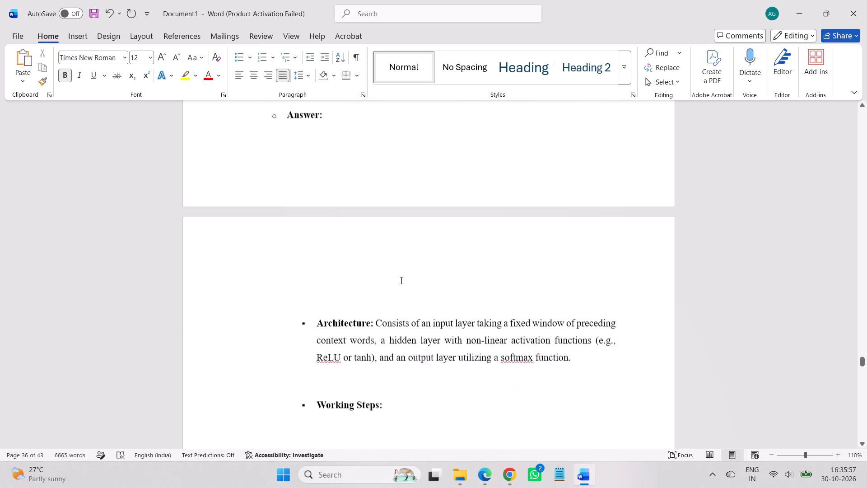
scroll(401, 280, "up", 6)
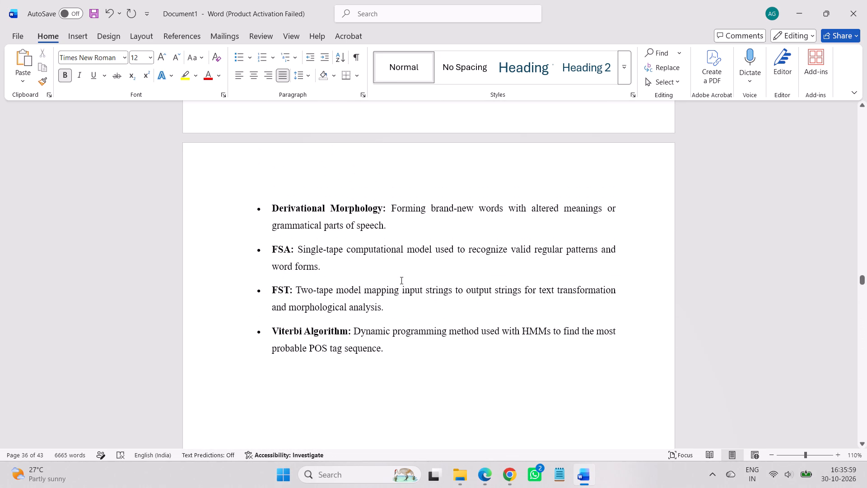
scroll(401, 280, "down", 3)
scroll(401, 280, "up", 1)
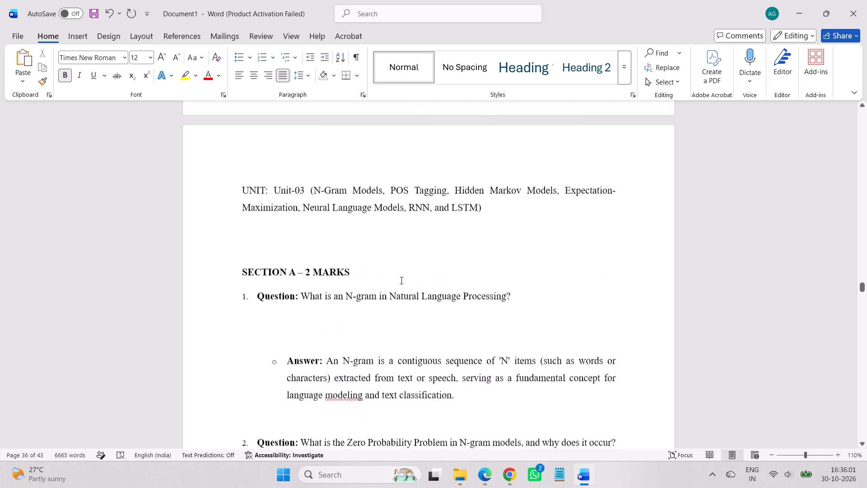
left_click_drag(244, 244, 247, 245)
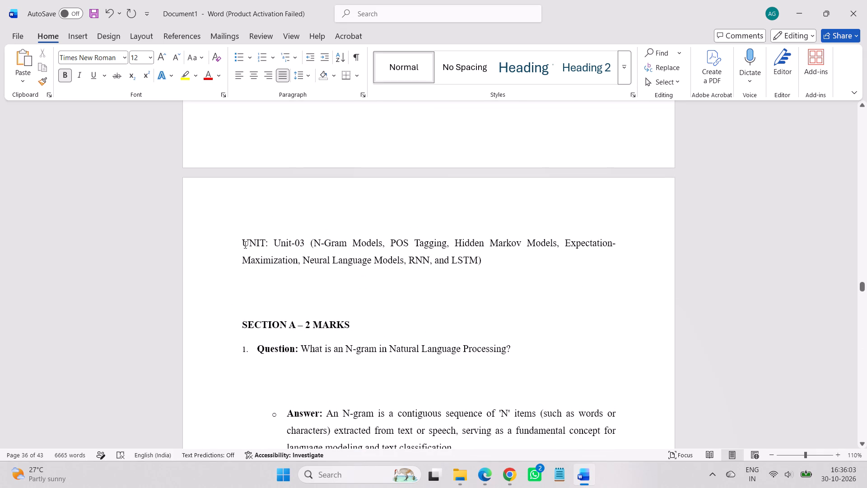
left_click_drag(247, 245, 421, 487)
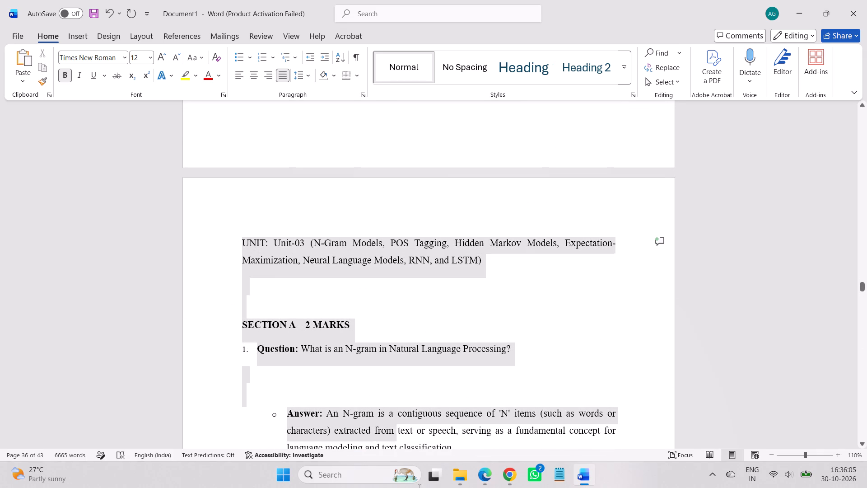
left_click_drag(421, 487, 425, 487)
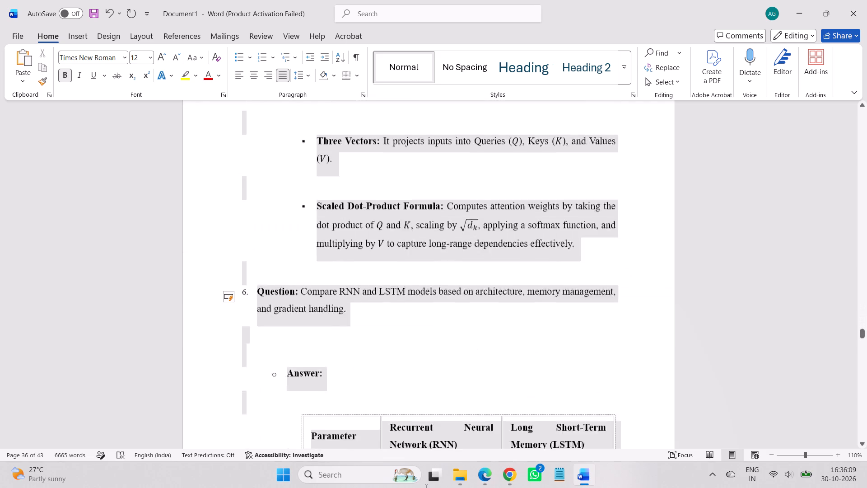
left_click_drag(425, 487, 429, 476)
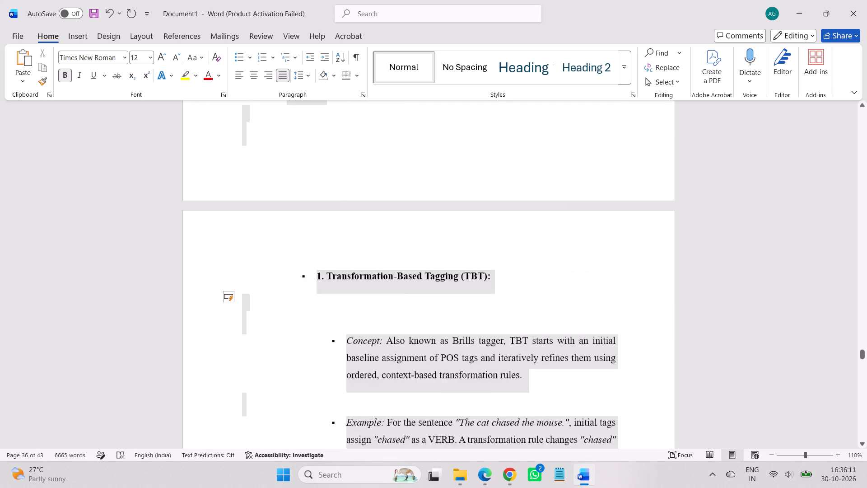
left_click_drag(429, 476, 577, 487)
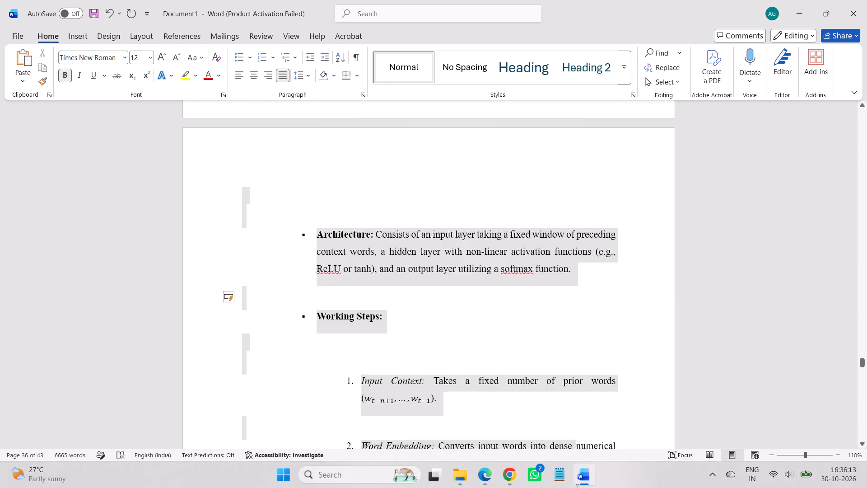
left_click_drag(577, 487, 577, 487)
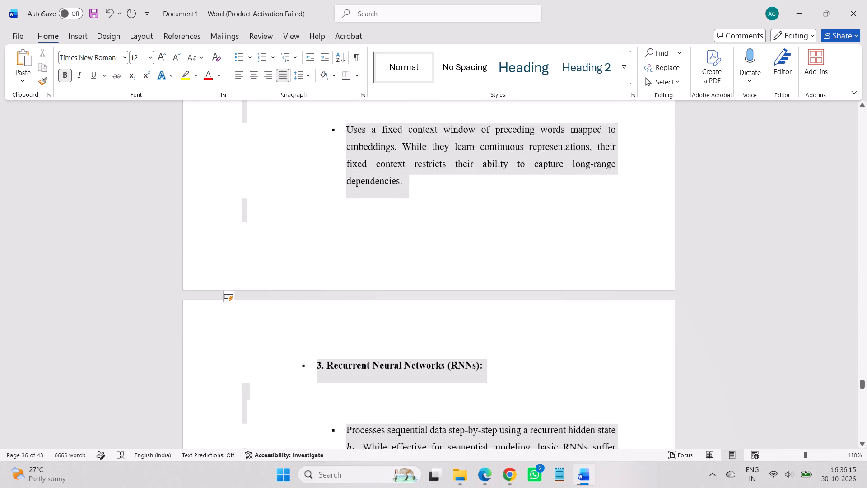
left_click_drag(577, 487, 577, 487)
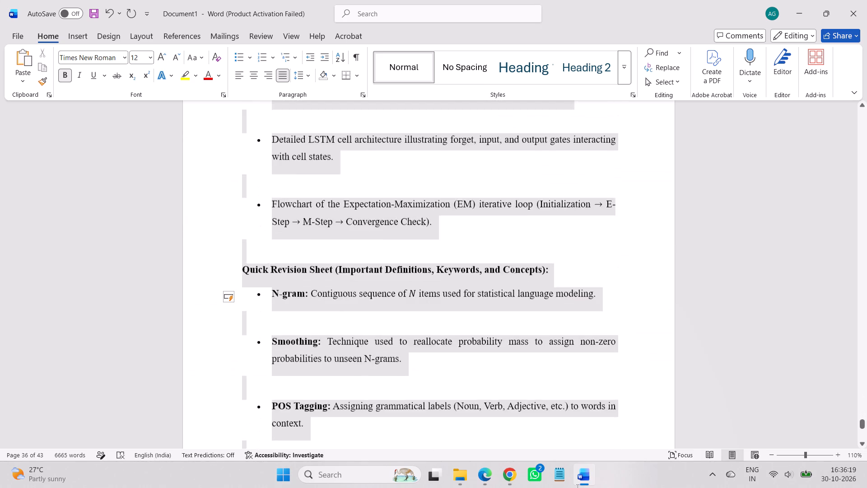
left_click_drag(577, 487, 451, 186)
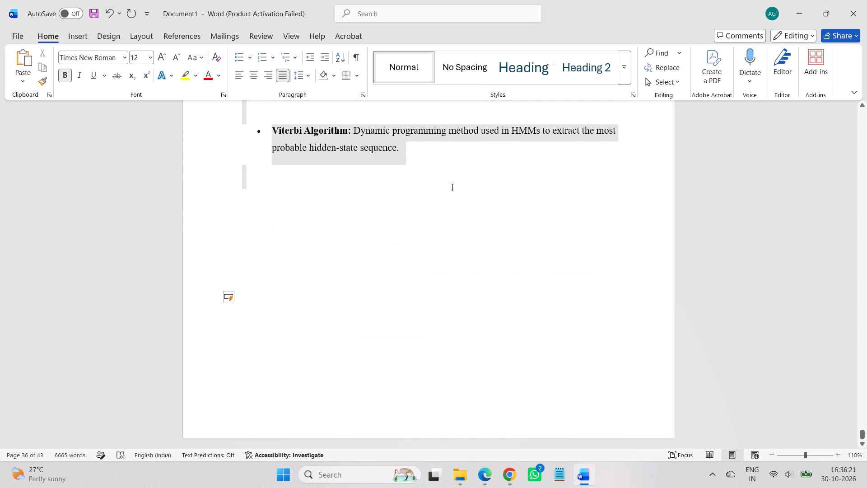
left_click_drag(451, 186, 443, 166)
left_click(108, 54)
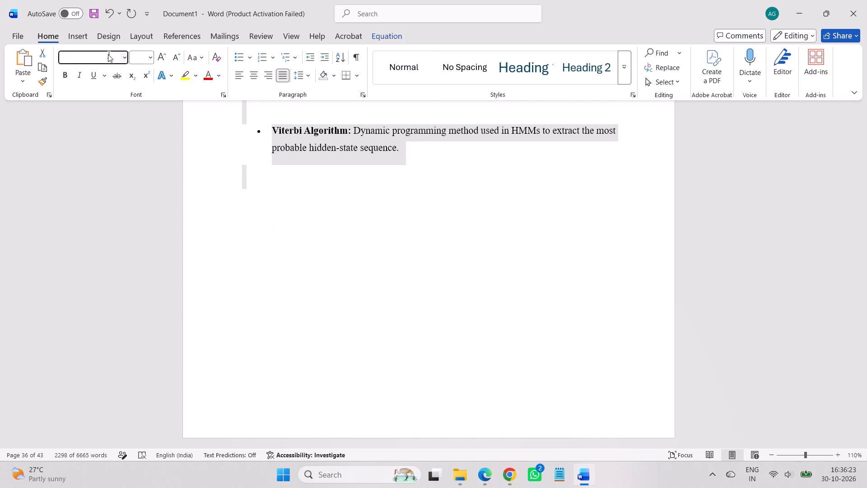
key("t")
key("Return")
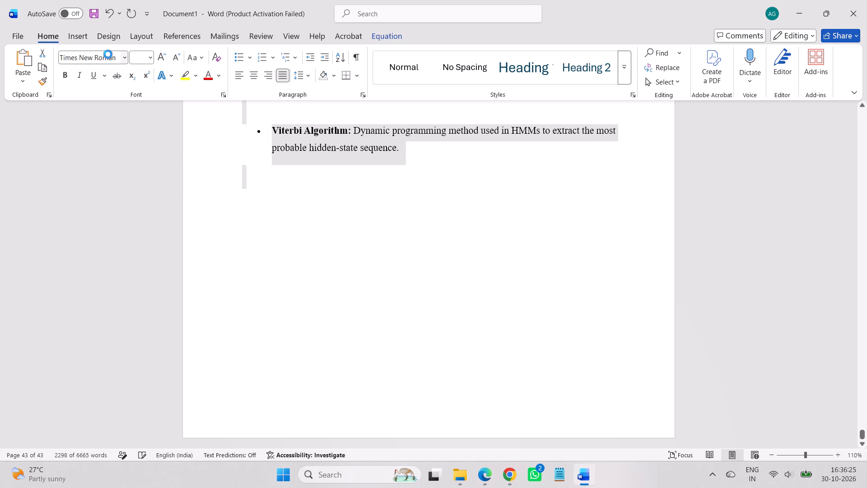
Justify the selected Unit-03 content and set its line spacing to 1.5.
left_click(284, 78)
left_click(307, 73)
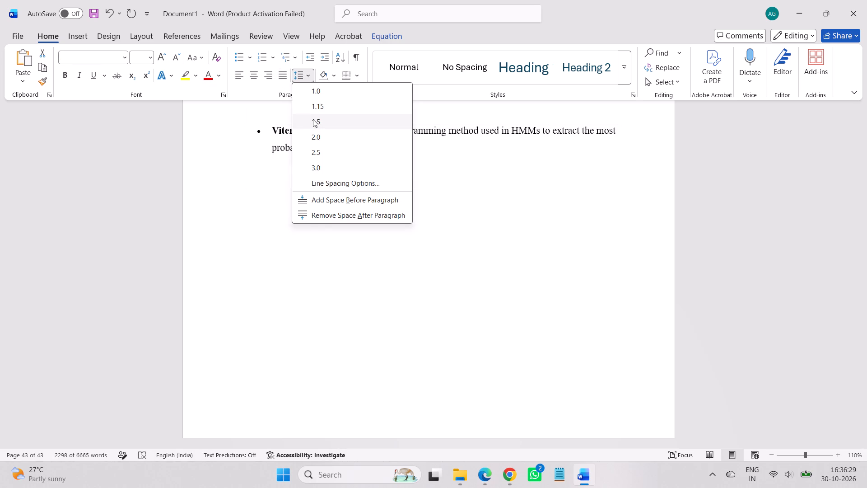
left_click(313, 119)
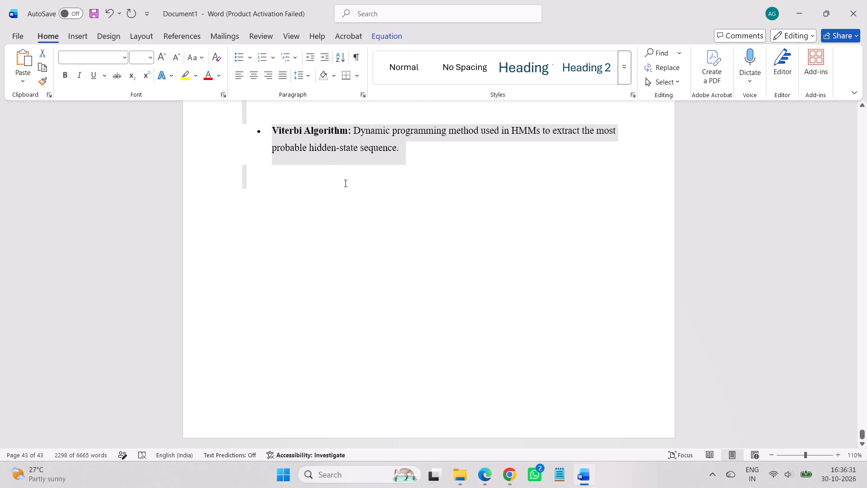
Remove the blank lines between the Unit-03 title and the SECTION A – 2 MARKS heading.
scroll(355, 225, "up", 3)
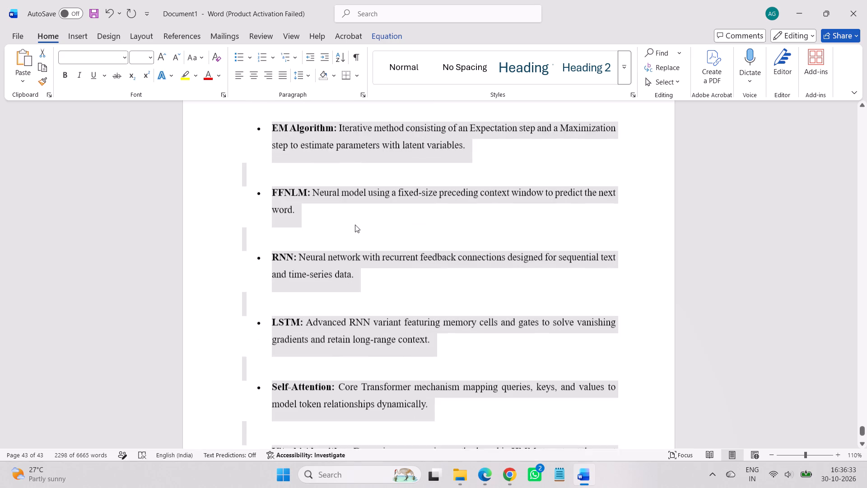
scroll(355, 225, "up", 6)
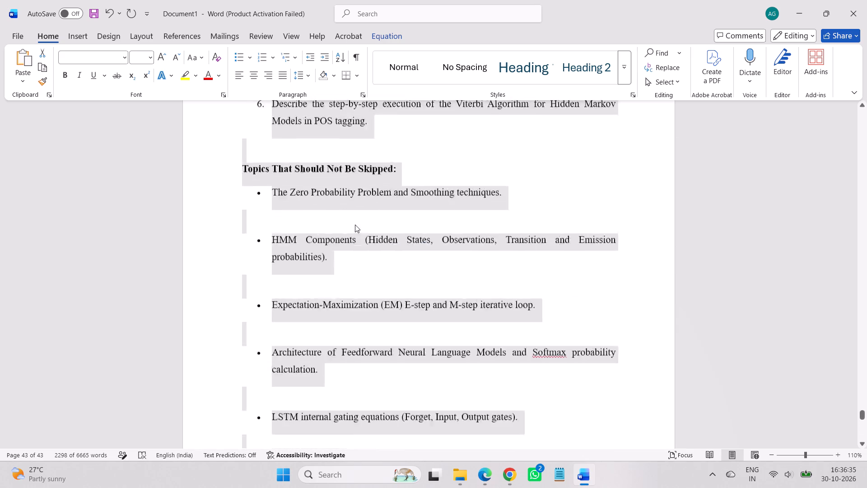
scroll(355, 225, "up", 4)
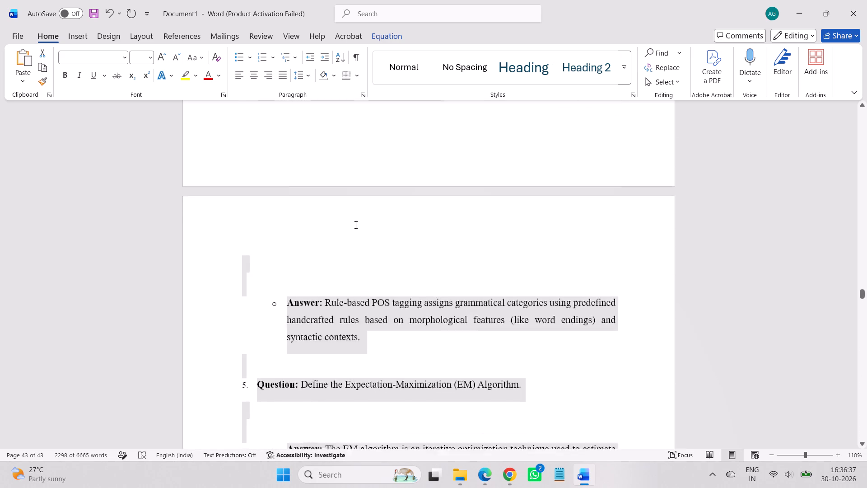
scroll(355, 225, "up", 2)
scroll(355, 225, "down", 1)
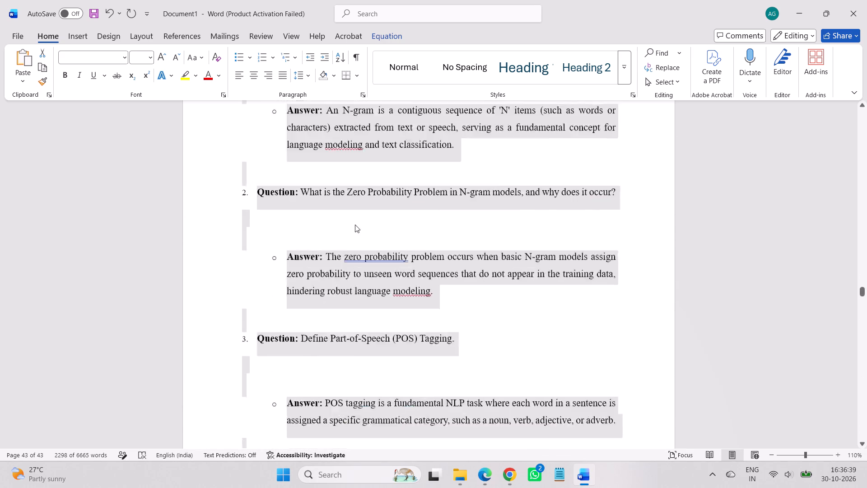
scroll(355, 225, "up", 3)
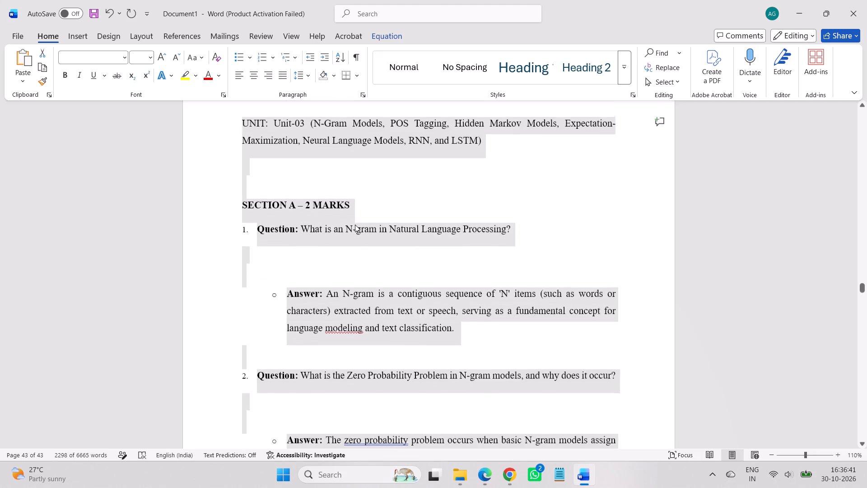
scroll(355, 225, "up", 1)
left_click(314, 262)
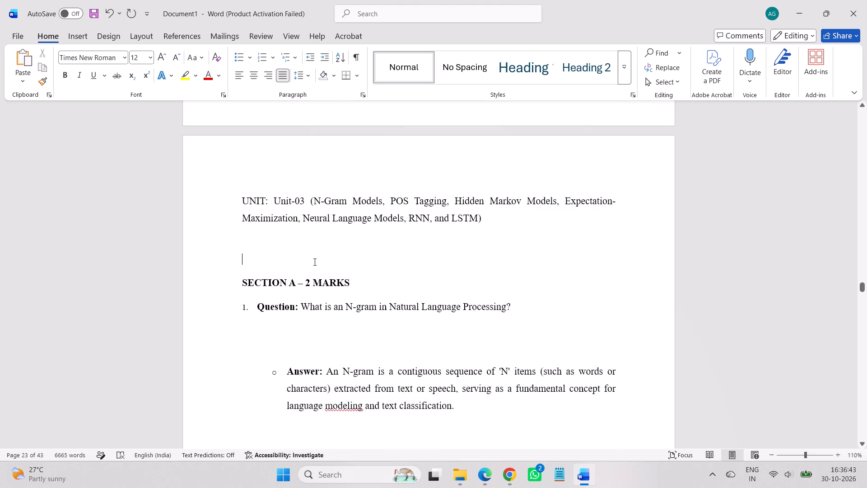
key("BackSpace")
key("BackSpace")
Remove the blank lines before and after the answer to Unit-03 Section A question 1 on N-grams.
key("Down")
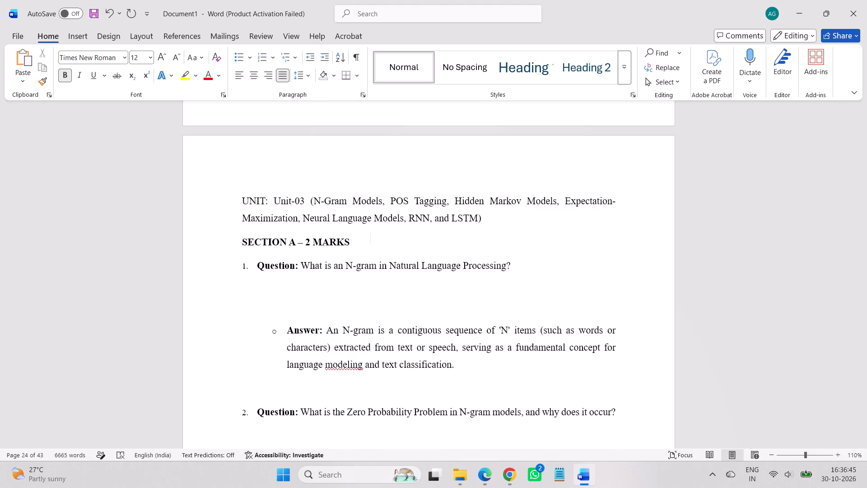
key("Down")
key("Down")
key("Down")
key("BackSpace")
key("BackSpace")
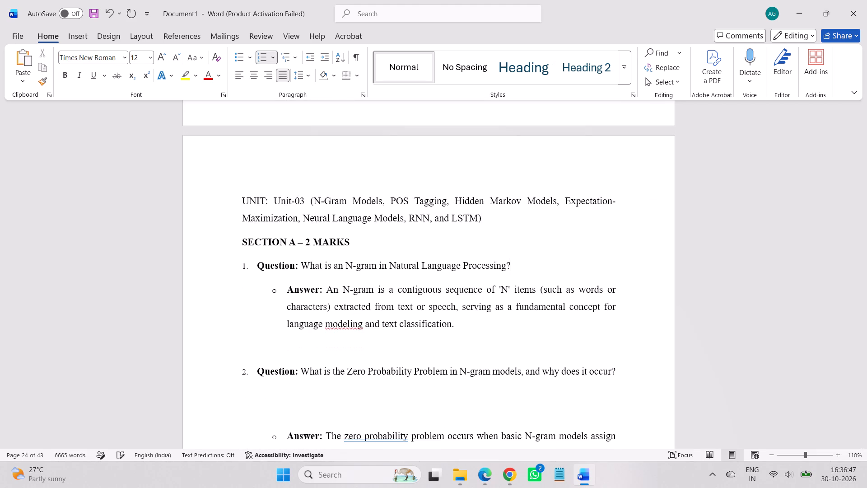
key("Down")
key("Down")
key("Down")
key("Down")
key("BackSpace")
Remove the blank lines before and after the answer to question 2 on the Zero Probability Problem.
key("Down")
key("Down")
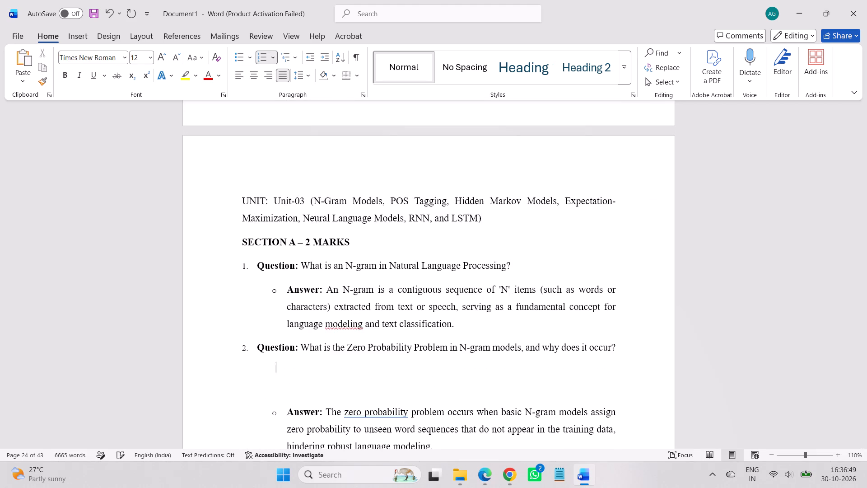
key("Down")
key("BackSpace")
key("BackSpace")
key("Down")
key("Down")
key("Down")
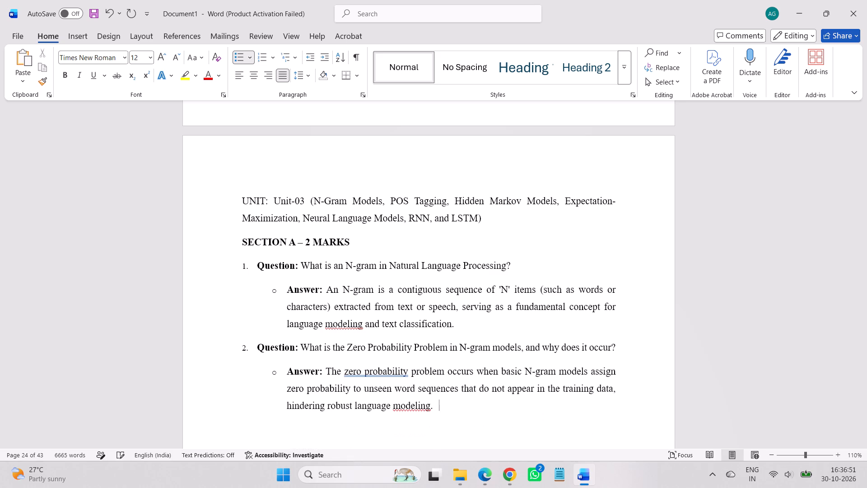
key("Down")
key("Down")
key("Up")
key("BackSpace")
Remove the blank lines before and after the answer to question 3 on Part-of-Speech Tagging.
key("Down")
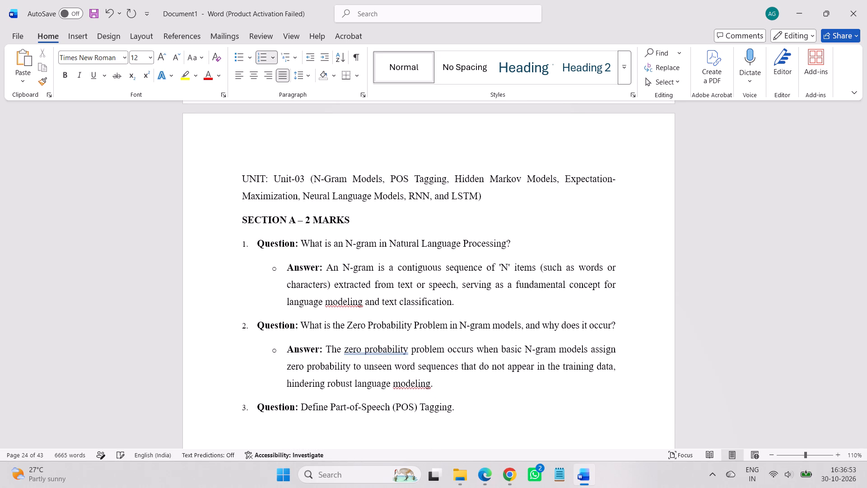
key("Down")
key("Down")
key("Down")
key("Up")
key("BackSpace")
key("BackSpace")
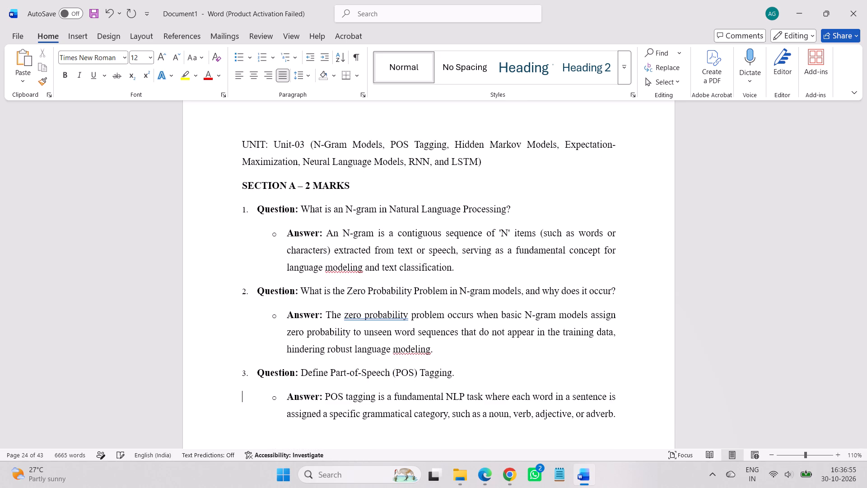
key("Down")
key("Down")
key("Down")
key("Down")
key("Up")
key("BackSpace")
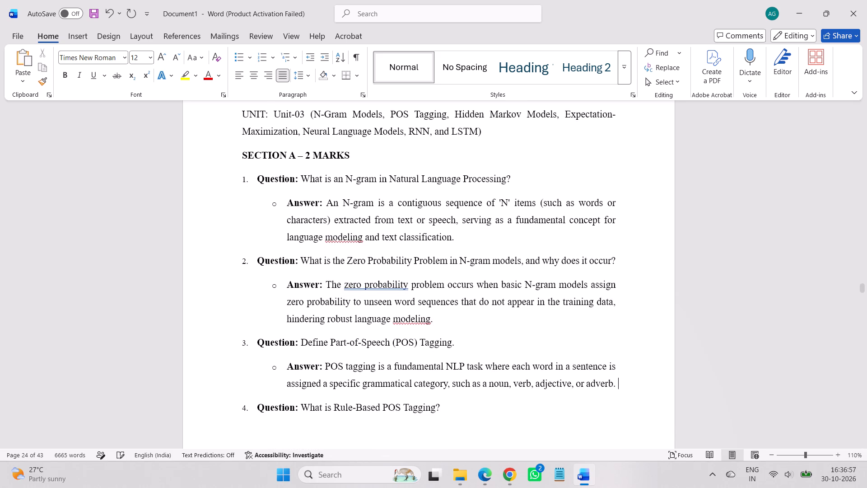
Remove the blank lines before and after the answer to question 4 on Rule-Based POS Tagging.
key("Down")
key("Down")
key("Down")
key("Down")
key("Up")
key("BackSpace")
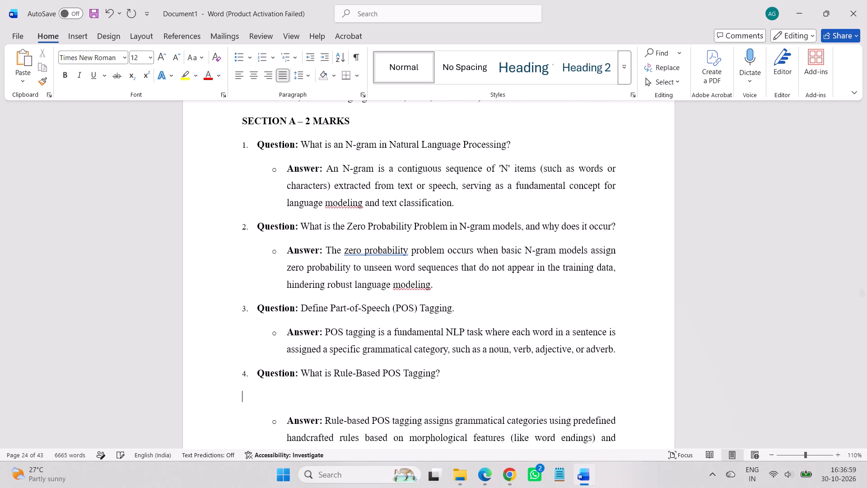
key("BackSpace")
key("Down")
key("Down")
key("Down")
key("Down")
key("BackSpace")
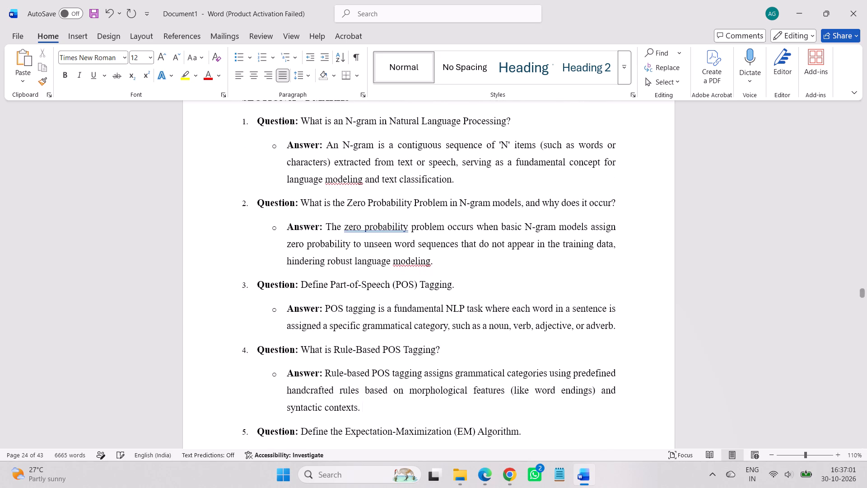
Remove the blank lines before and after the answer to question 5 on the Expectation-Maximization Algorithm.
key("Down")
key("Down")
key("BackSpace")
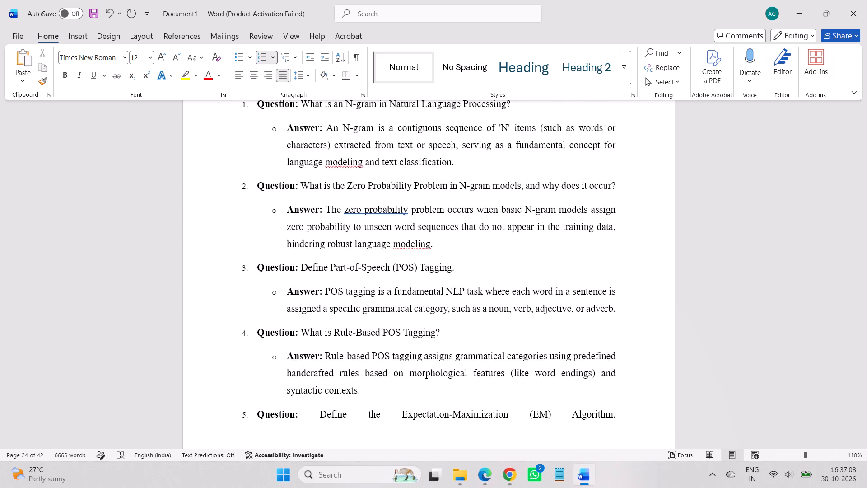
key("ctrl+z")
key("Down")
key("BackSpace")
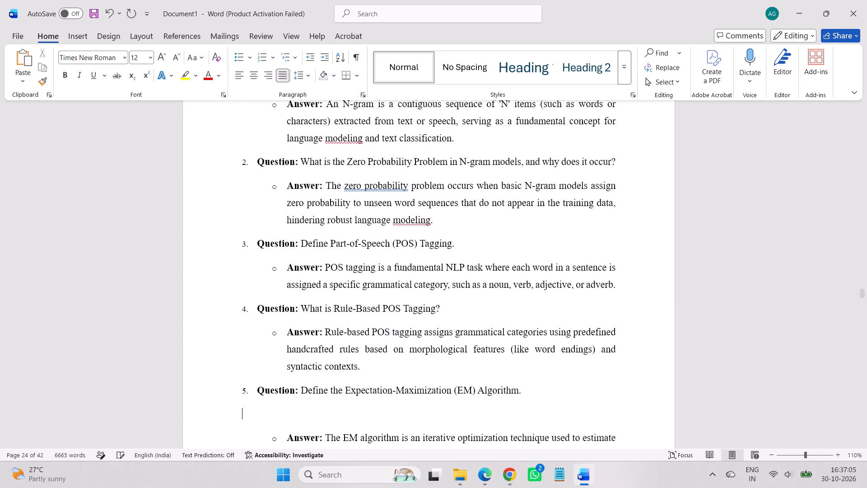
key("BackSpace")
key("Down")
key("Down")
key("Down")
key("Down")
key("Down")
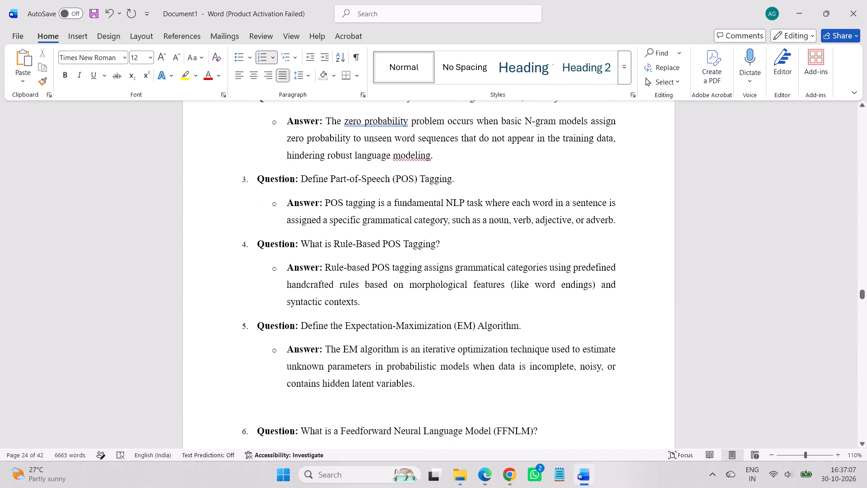
key("Up")
key("BackSpace")
Remove the blank lines between question 6 on the Feedforward Neural Language Model and its answer.
key("Down")
key("Down")
key("Down")
key("Down")
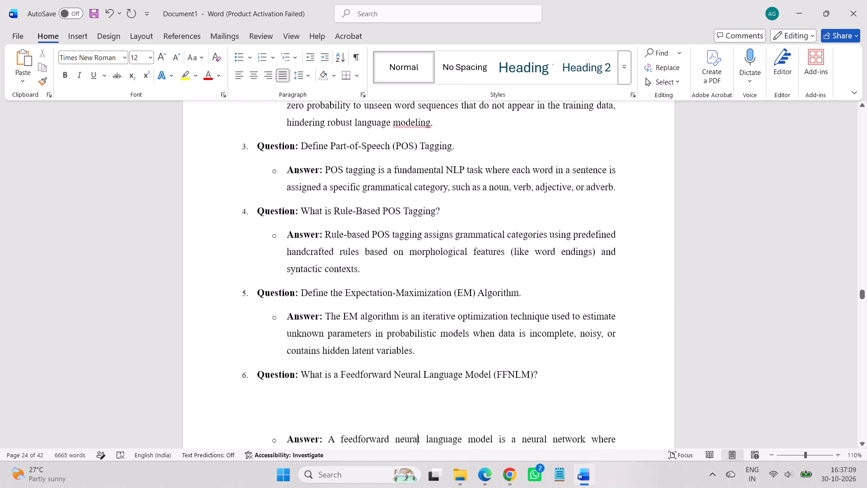
key("Up")
key("BackSpace")
key("BackSpace")
Keep the blank line after question 6's answer and add another so question 7 starts on the next page.
key("Down")
key("Down")
key("Down")
key("Down")
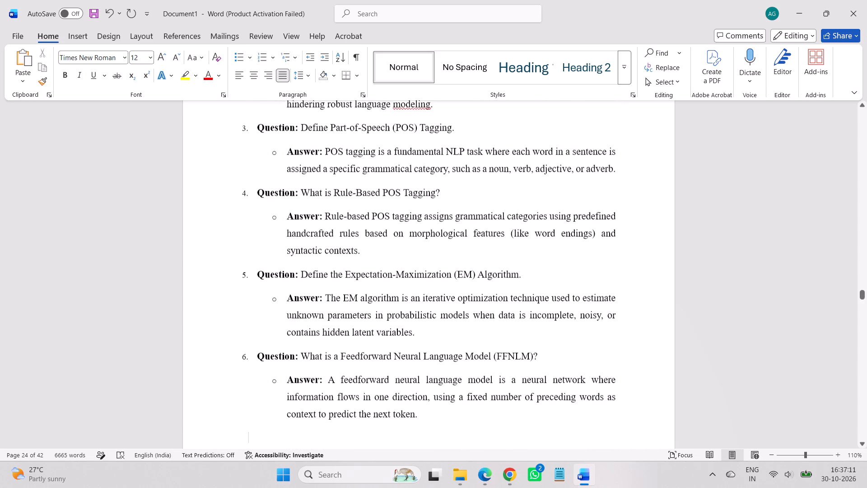
key("Down")
key("Up")
key("BackSpace")
key("Down")
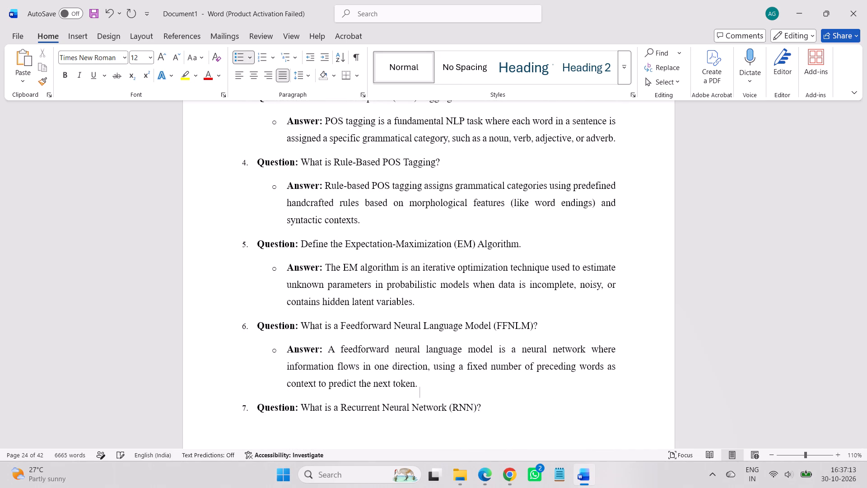
key("Down")
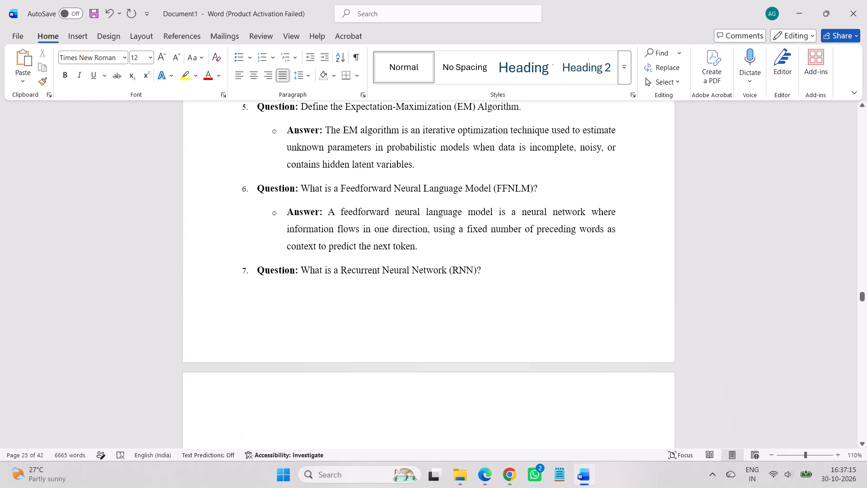
key("ctrl+z")
key("Return")
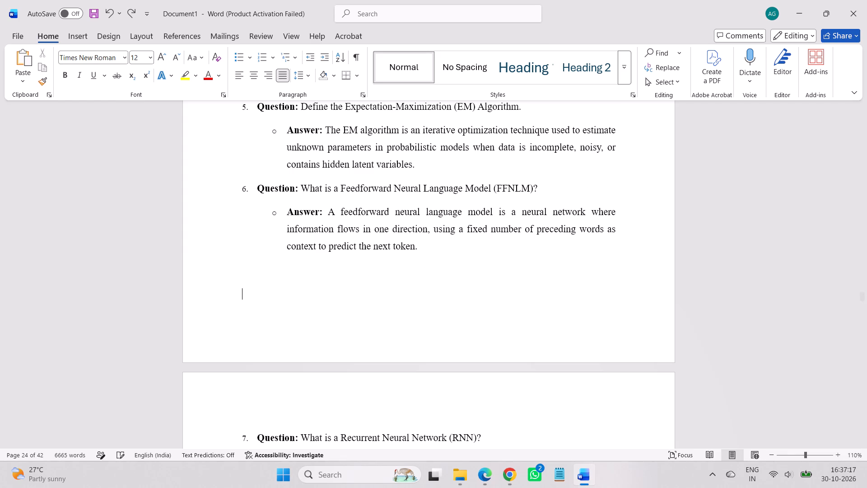
Remove the blank lines before and after the answer to question 7 on Recurrent Neural Networks.
scroll(314, 262, "down", 1)
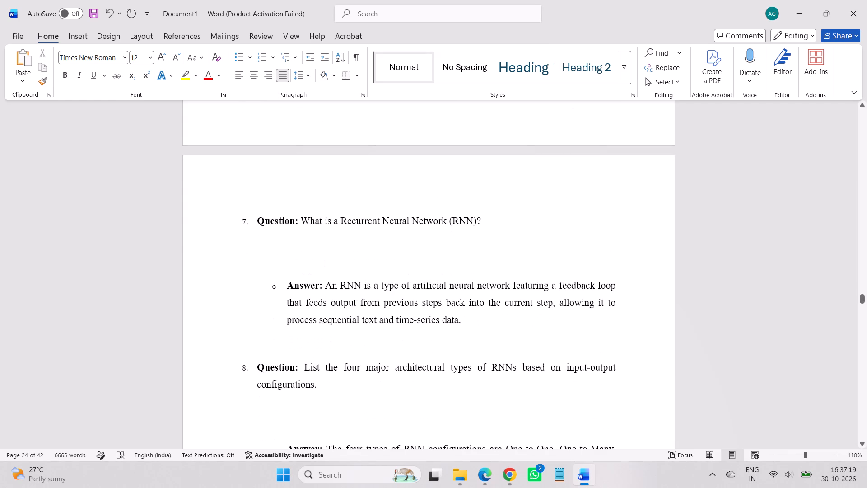
left_click(323, 264)
key("BackSpace")
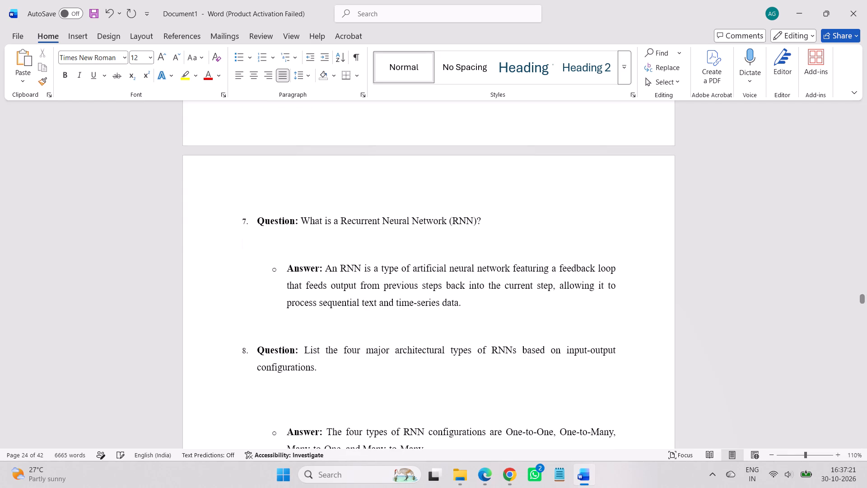
key("BackSpace")
key("Down")
key("Down")
key("Down")
key("Down")
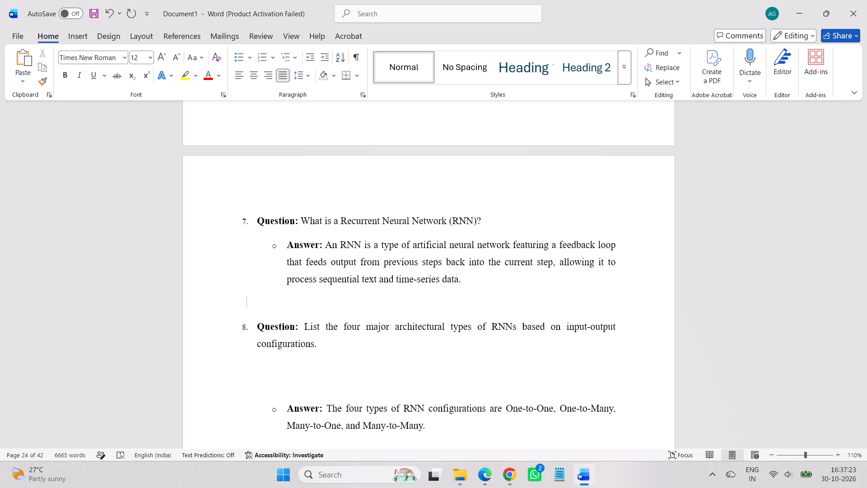
key("BackSpace")
Remove the blank lines before and after the answer to question 8 on the four RNN architectural types.
key("Down")
key("Down")
key("Down")
key("Down")
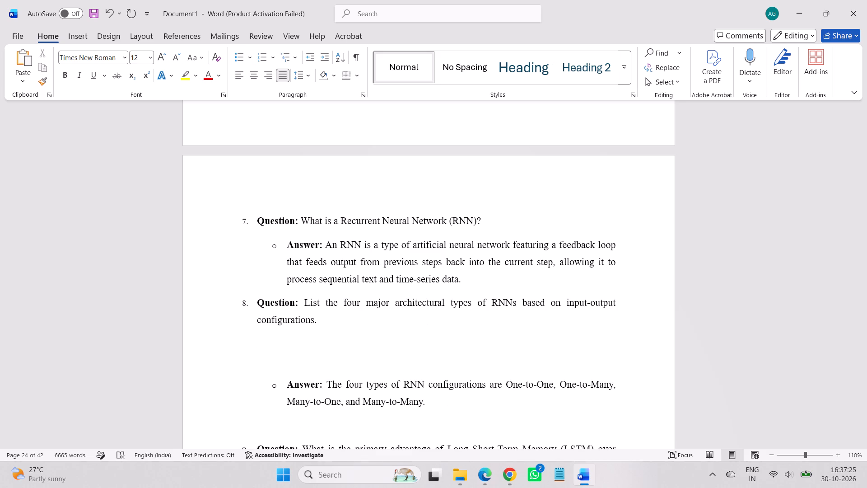
key("BackSpace")
key("BackSpace")
key("Down")
key("Down")
key("Down")
key("BackSpace")
Remove the blank lines before and after the answer to question 9 on the advantage of LSTM over traditional RNNs.
key("Down")
key("Down")
key("Down")
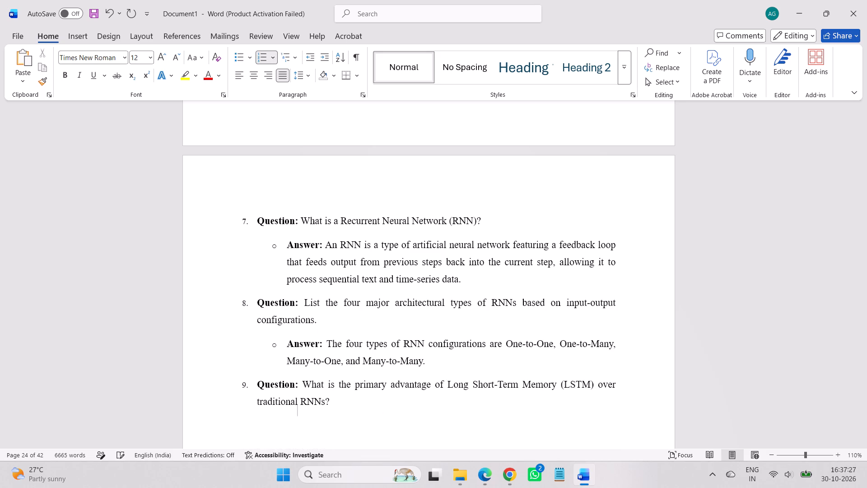
key("Down")
key("BackSpace")
key("BackSpace")
key("Down")
key("Down")
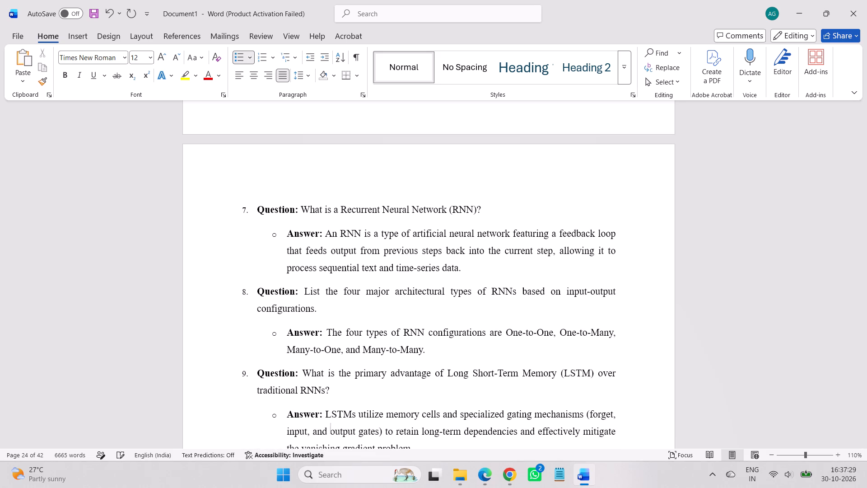
key("Down")
key("Down")
key("Down")
key("Up")
key("BackSpace")
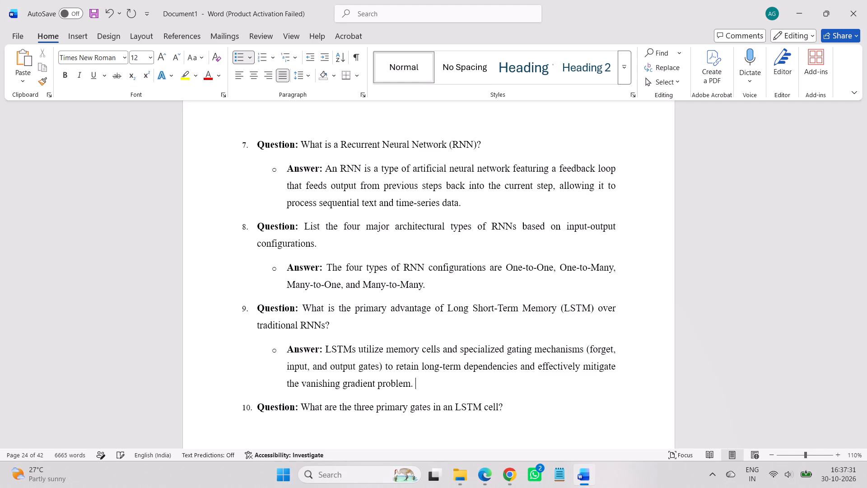
Remove the blank lines before and after the answer to question 10 on the three primary LSTM gates.
key("Down")
key("Down")
key("Down")
key("Down")
key("Up")
key("BackSpace")
key("BackSpace")
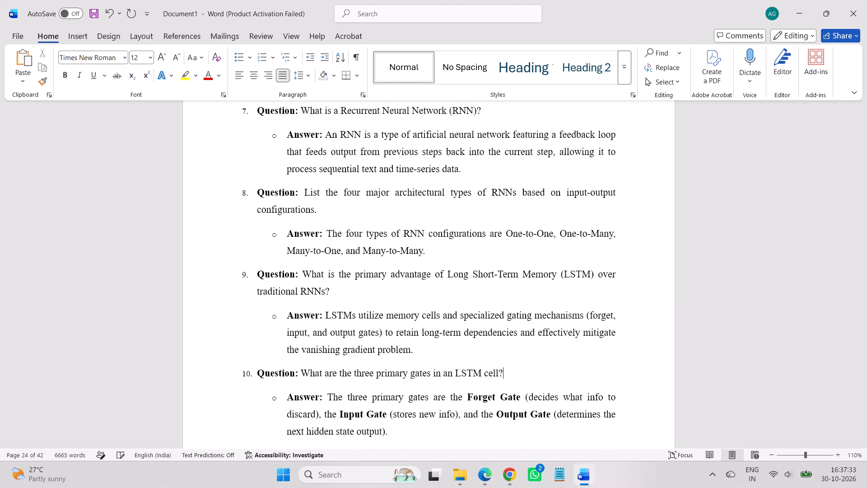
key("Down")
key("Down")
key("Down")
key("Down")
key("Down")
key("Up")
key("BackSpace")
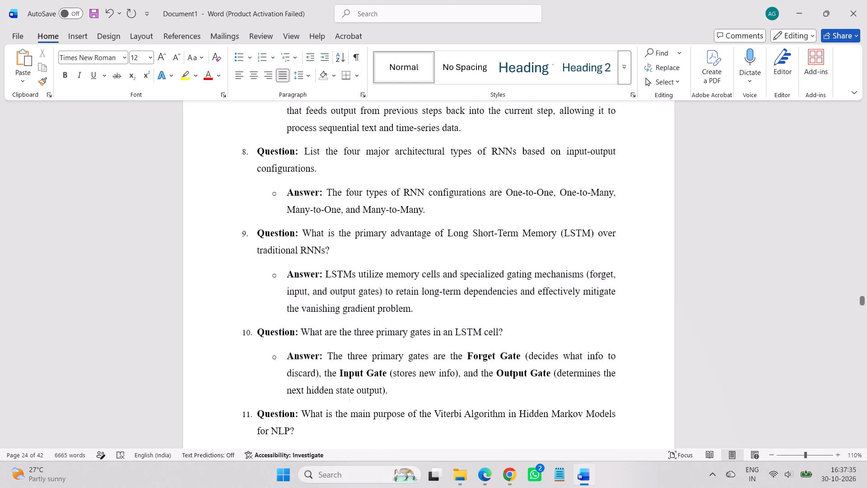
Remove the blank lines between question 11 on the Viterbi Algorithm and its answer.
key("Down")
key("Down")
key("Down")
key("BackSpace")
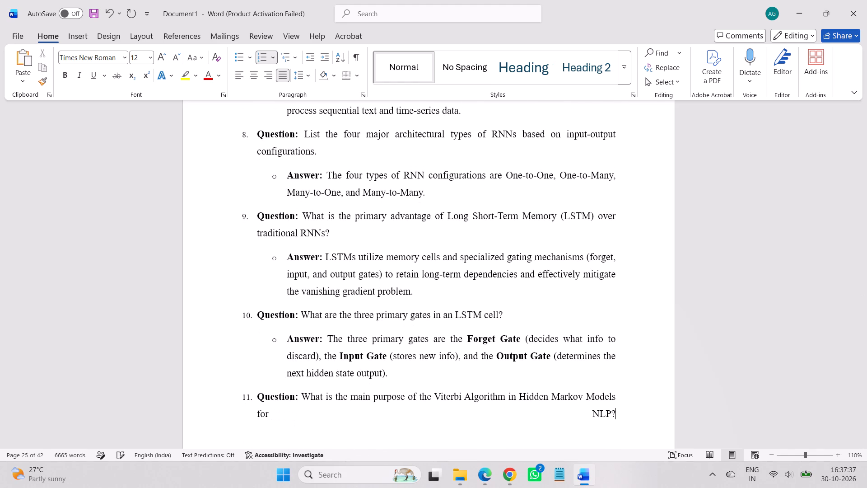
key("ctrl+z")
key("Down")
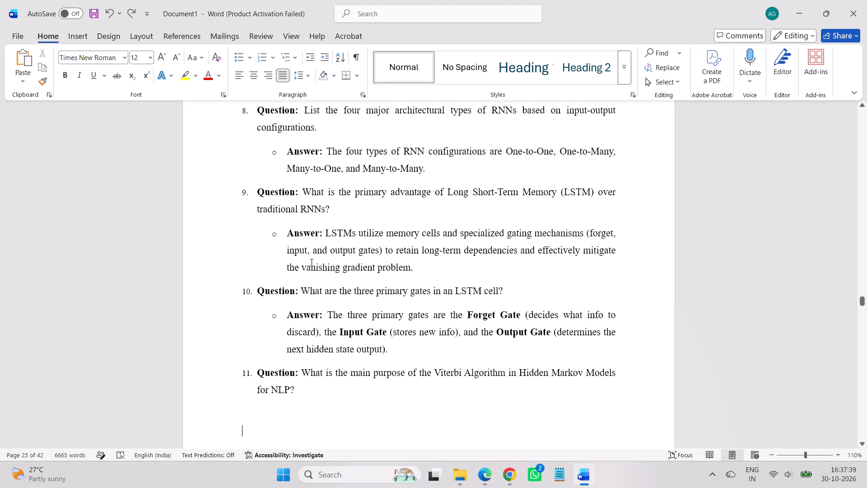
key("BackSpace")
key("BackSpace")
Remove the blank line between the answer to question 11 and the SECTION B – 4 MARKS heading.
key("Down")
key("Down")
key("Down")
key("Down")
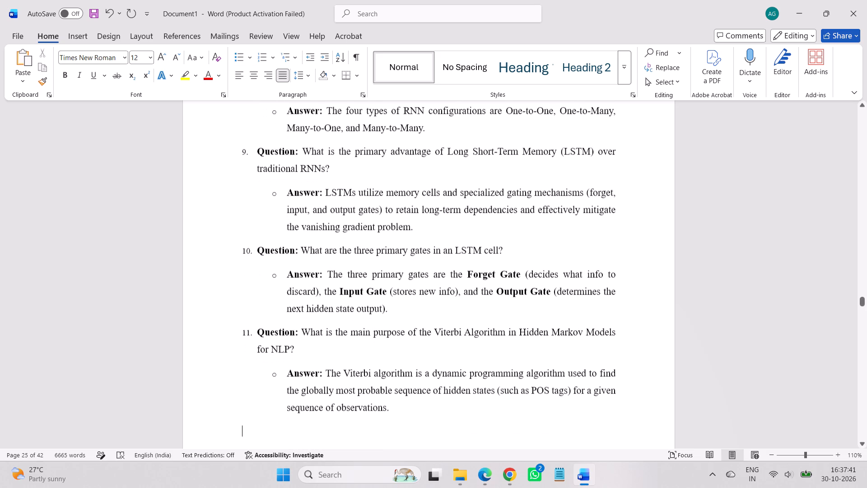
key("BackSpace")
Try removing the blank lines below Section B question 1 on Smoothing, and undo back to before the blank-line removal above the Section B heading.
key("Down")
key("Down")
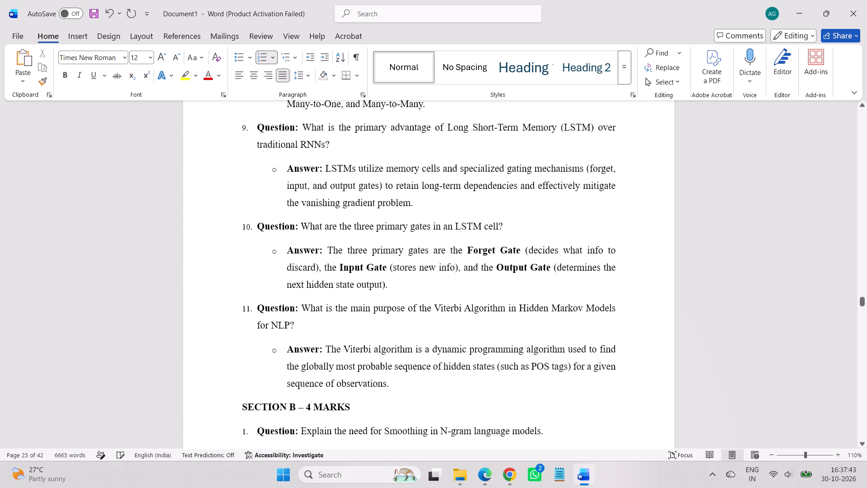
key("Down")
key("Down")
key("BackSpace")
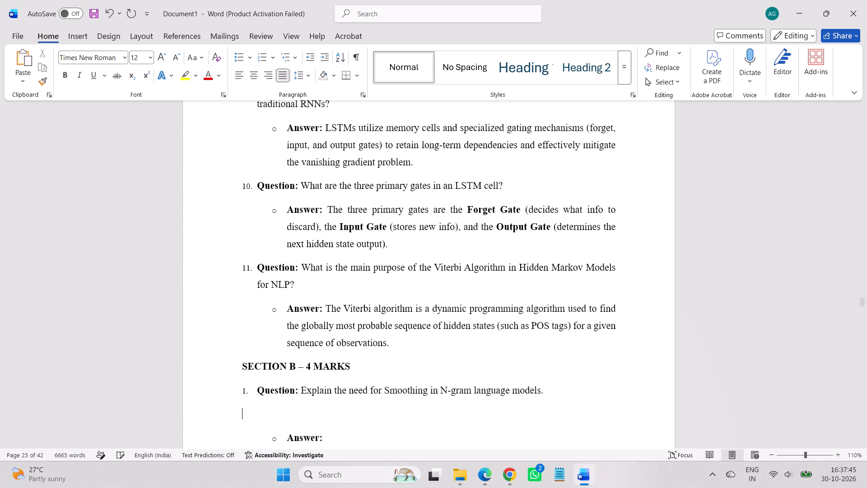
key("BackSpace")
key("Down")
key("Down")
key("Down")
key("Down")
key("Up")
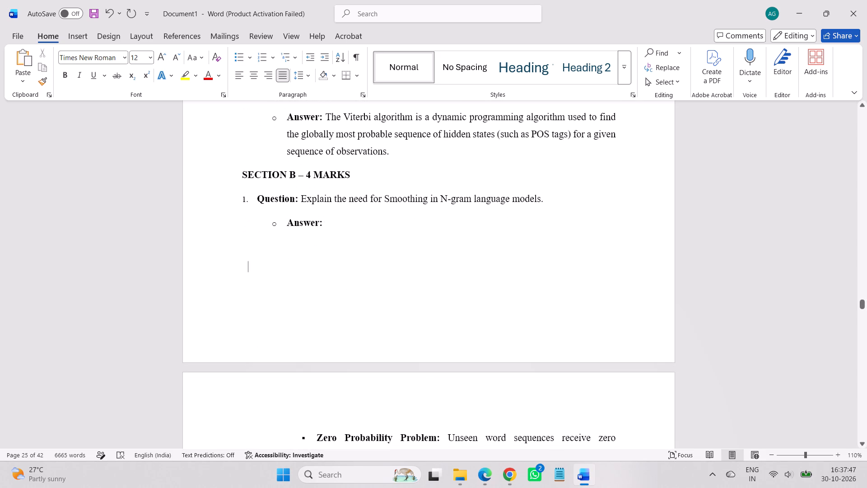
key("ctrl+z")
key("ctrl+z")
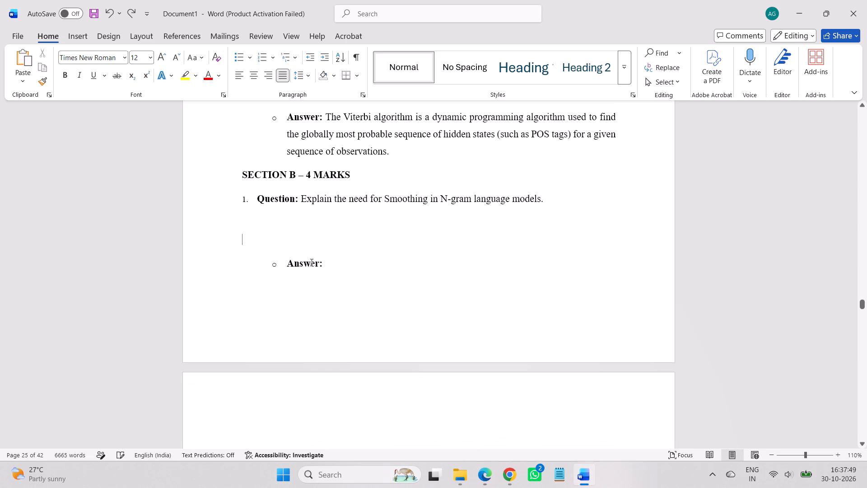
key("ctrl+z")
Insert five blank lines above the SECTION B – 4 MARKS heading to push it onto a new page.
key("Return")
key("Return")
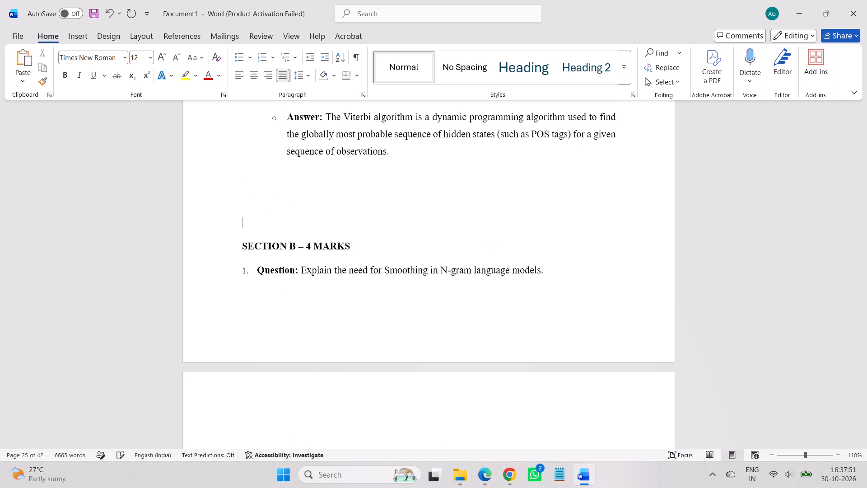
key("Return")
key("Return")
key("Return")
Remove the blank lines before and after the Answer label of Section B question 1 on Smoothing.
scroll(311, 262, "down", 2)
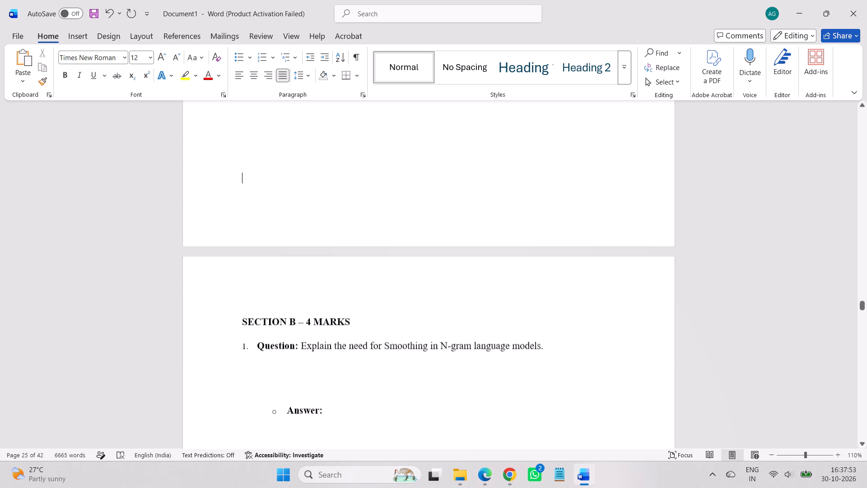
left_click(339, 382)
key("BackSpace")
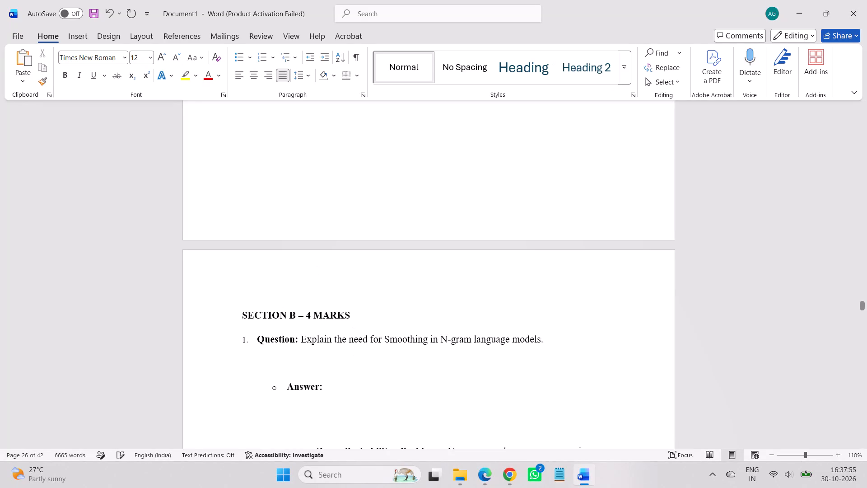
key("BackSpace")
key("Down")
key("Down")
key("Down")
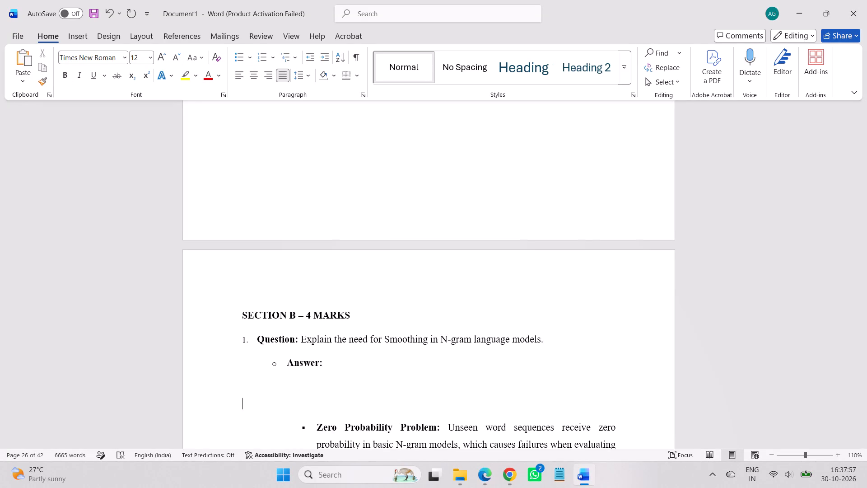
key("BackSpace")
key("BackSpace")
Remove the blank lines after the Zero Probability Problem and Redistribution of Probability bullets.
key("Down")
key("Down")
key("Down")
key("Down")
key("Down")
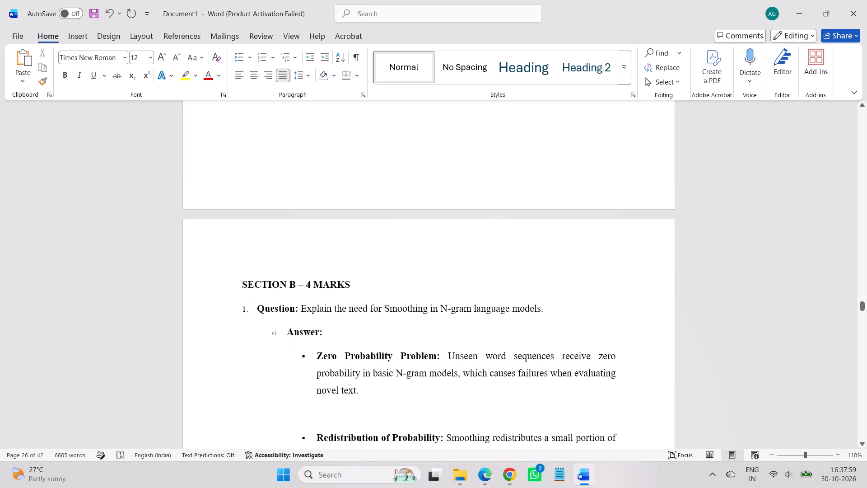
key("Up")
key("BackSpace")
key("Down")
key("Down")
key("Down")
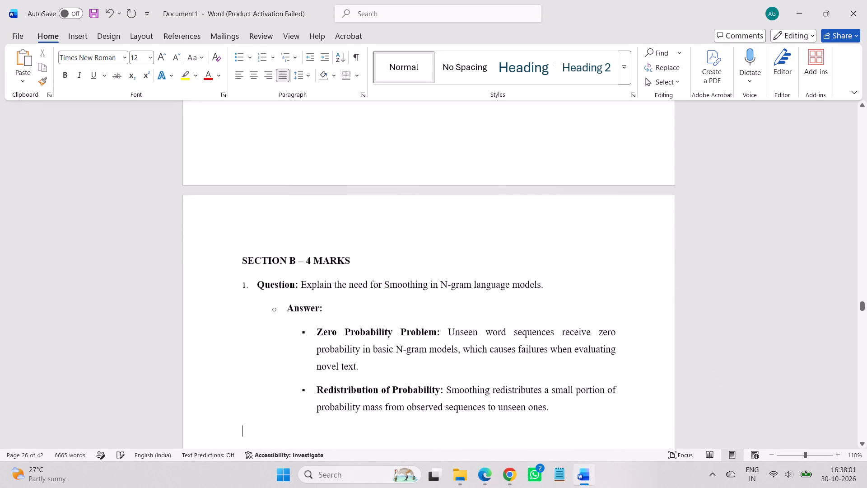
key("BackSpace")
Remove the blank line between the Enhanced Prediction bullet and Section B question 2.
key("Down")
key("Down")
key("Down")
key("Down")
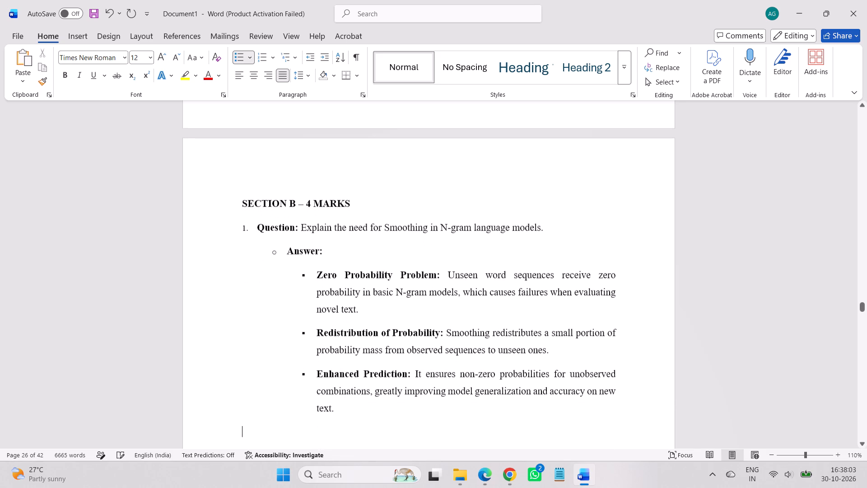
key("BackSpace")
Remove the blank lines before and after the Answer label of question 2 on Rule-Based and Statistical POS Tagging.
key("Down")
key("Down")
key("Down")
key("BackSpace")
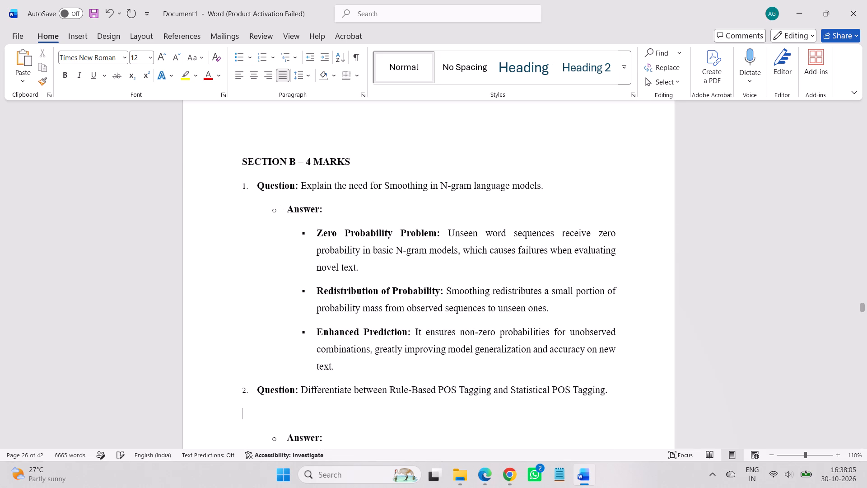
key("BackSpace")
key("Down")
key("Down")
key("Down")
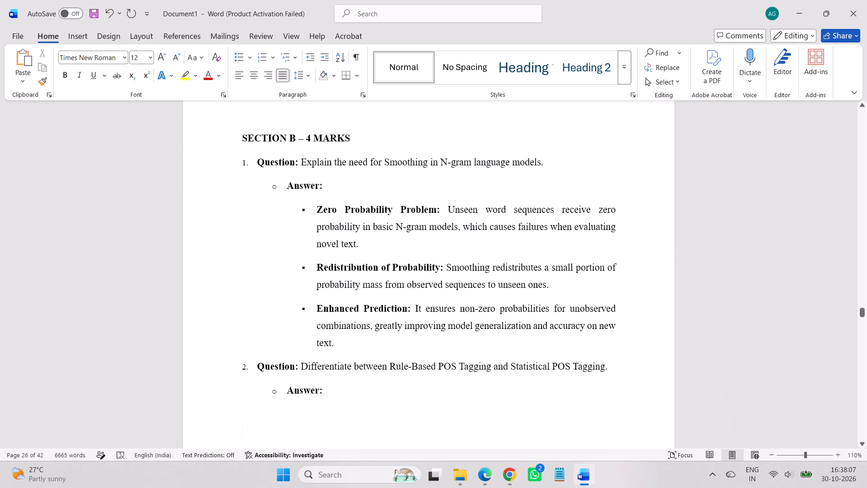
key("BackSpace")
key("BackSpace")
Remove the blank lines after the Rule-Based Tagging and Statistical Tagging bullets.
key("Down")
key("Down")
key("Down")
key("Down")
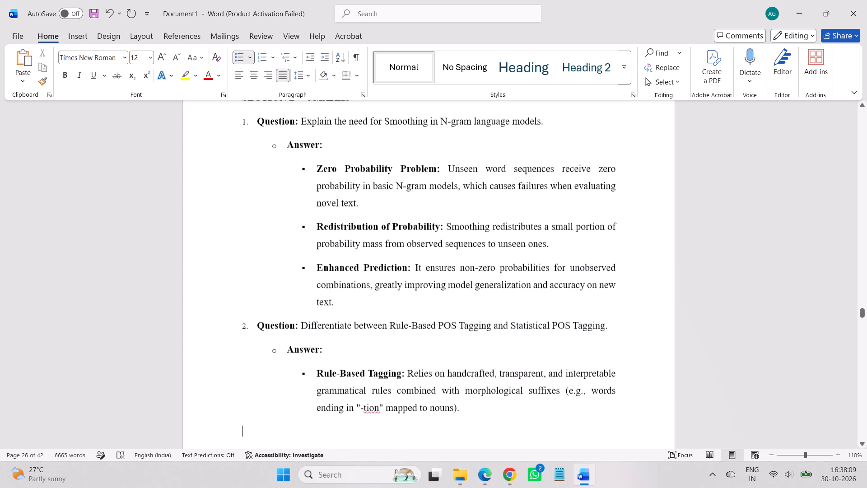
key("BackSpace")
key("Down")
key("Down")
key("Down")
key("Down")
key("Down")
key("BackSpace")
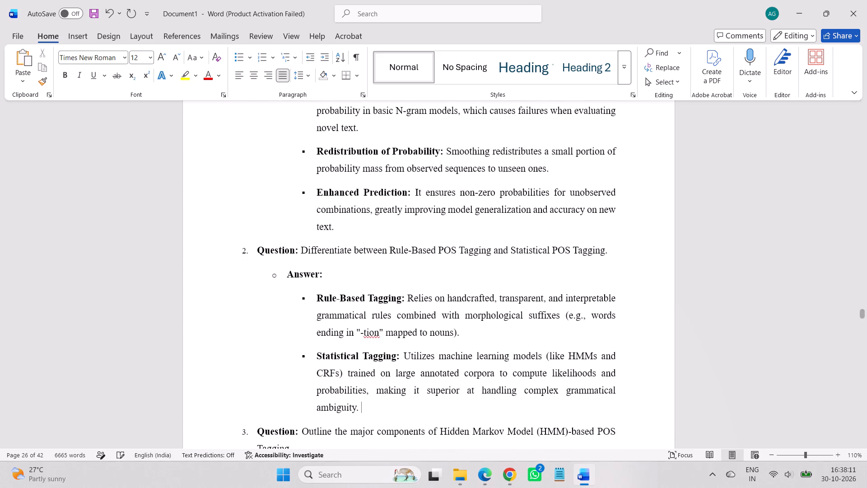
Remove the blank lines before and after the answer's introductory line in question 3 on HMM-based POS Tagging.
key("Down")
key("Down")
key("Down")
key("Down")
key("BackSpace")
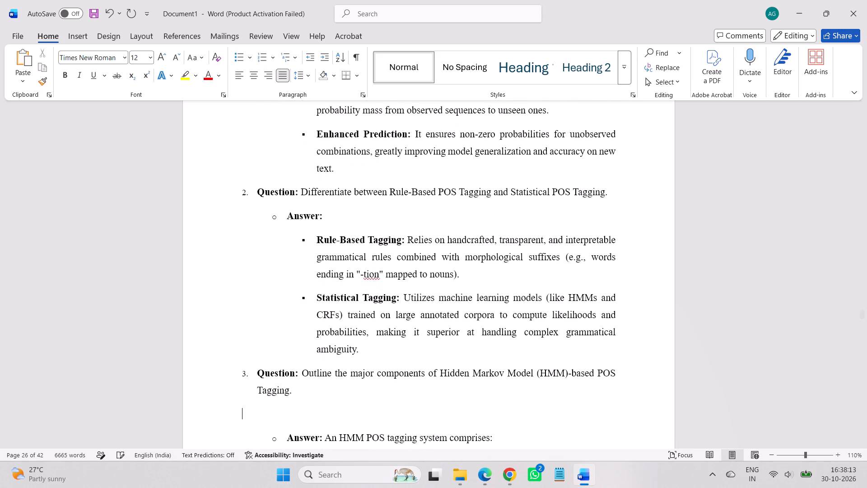
key("BackSpace")
key("Down")
key("Down")
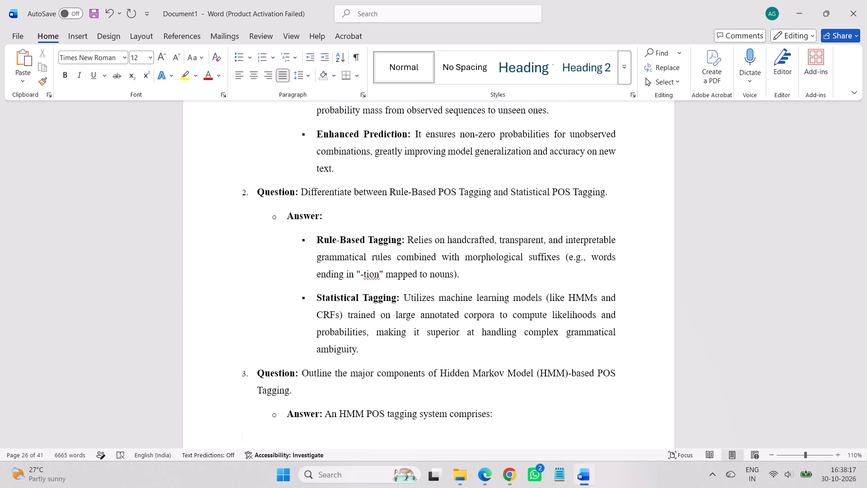
key("Down")
key("BackSpace")
key("BackSpace")
Remove the blank lines after the Hidden States and Observations items in the HMM answer.
key("Down")
key("Down")
key("Down")
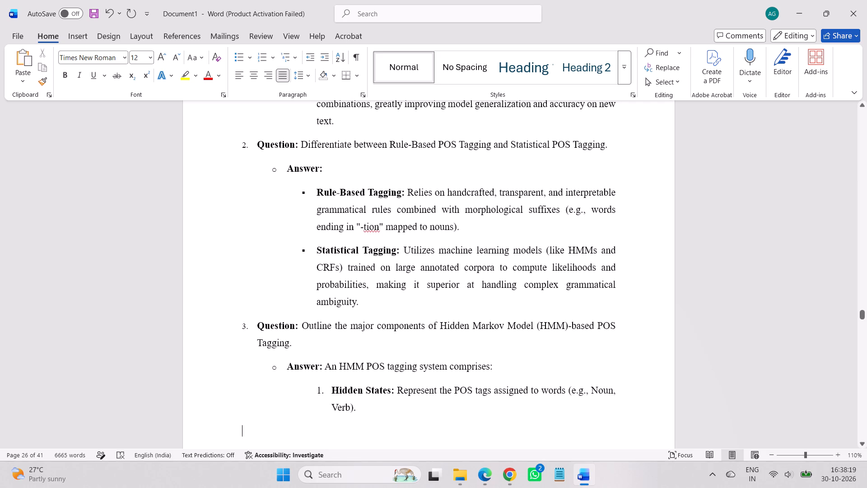
key("BackSpace")
key("Down")
key("Down")
key("Down")
key("Up")
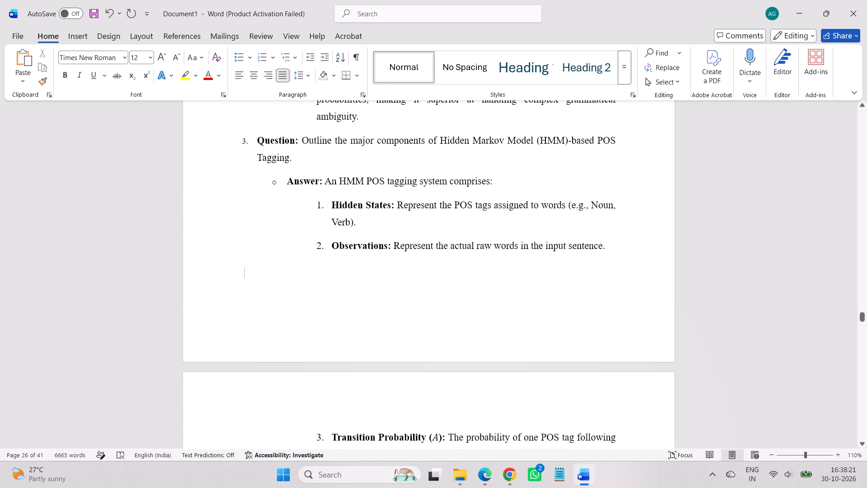
key("BackSpace")
Remove the blank line between the Transition Probability and Emission Probability items in the HMM answer.
key("Down")
key("Down")
key("Down")
key("Down")
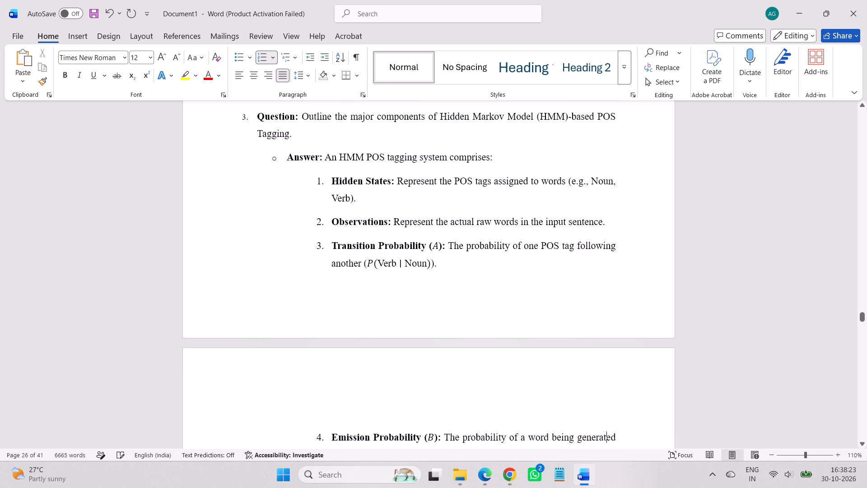
key("Up")
key("Up")
key("Down")
key("BackSpace")
Remove the blank lines after the Emission Probability and Initial Probability items in the HMM answer.
key("Down")
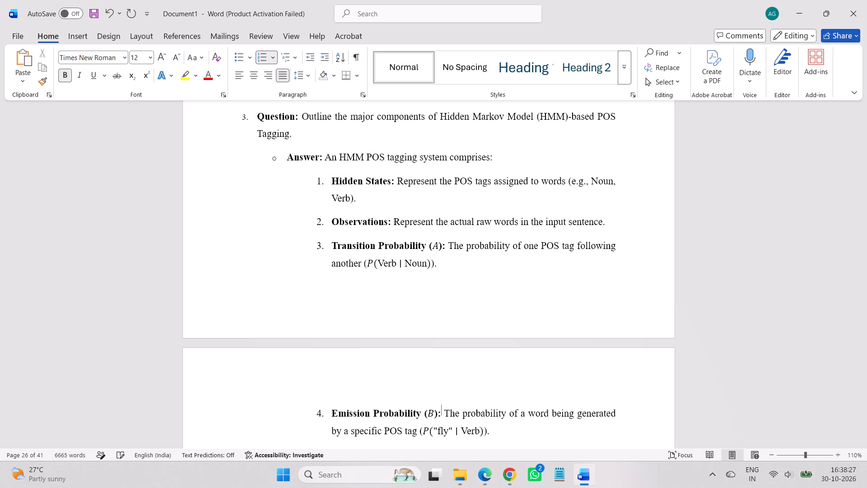
key("Down")
key("Down")
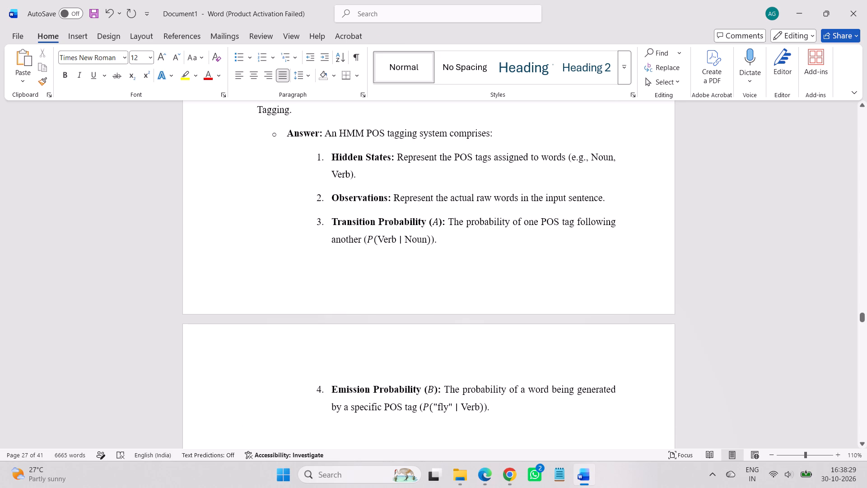
key("Down")
key("Up")
key("BackSpace")
key("Down")
key("Down")
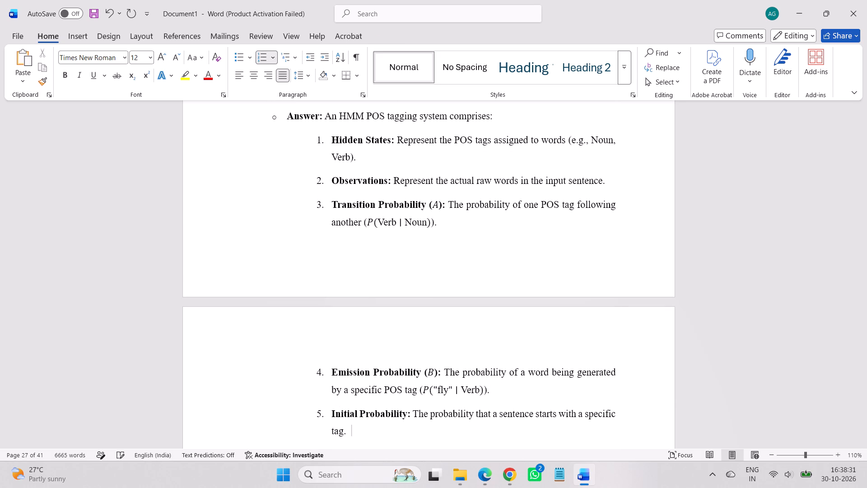
key("Down")
key("BackSpace")
Remove the blank lines before and after the Answer label of question 4 on the Expectation-Maximization algorithm.
key("Down")
key("Down")
key("Down")
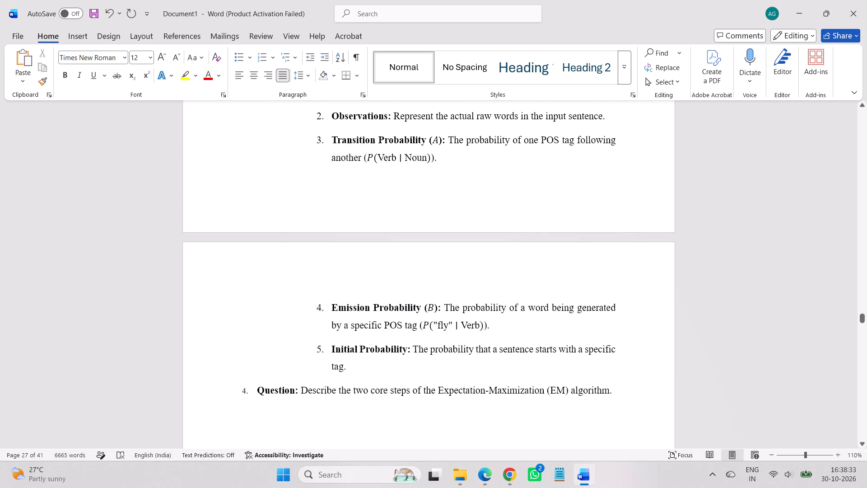
key("BackSpace")
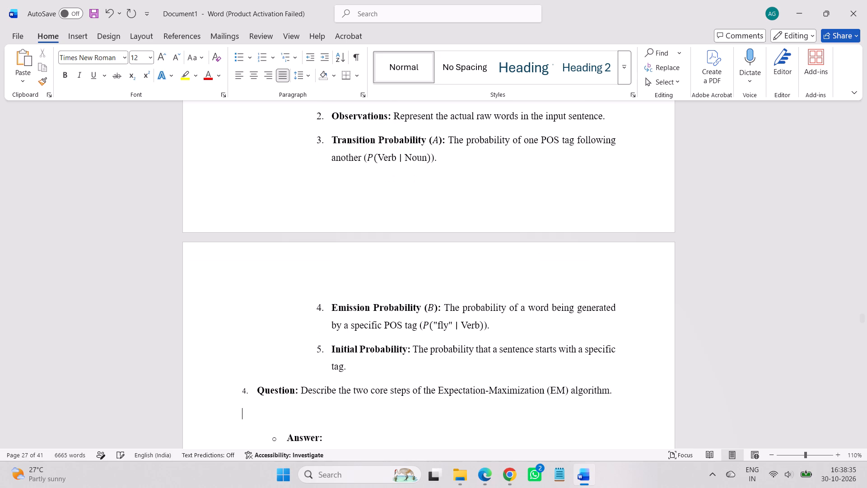
key("BackSpace")
key("Down")
key("Down")
key("Down")
key("BackSpace")
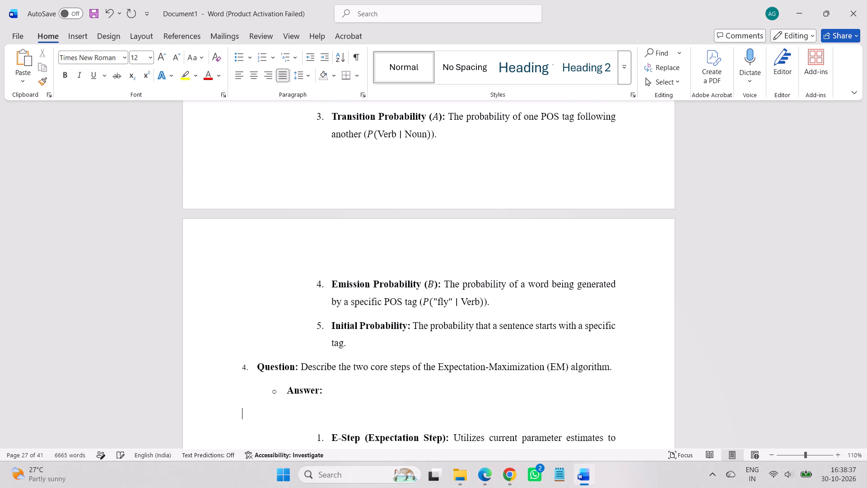
key("BackSpace")
Remove the blank lines after the E-Step and M-Step items in the Expectation-Maximization answer.
key("Down")
key("Down")
key("Down")
key("Down")
key("Down")
key("Up")
key("BackSpace")
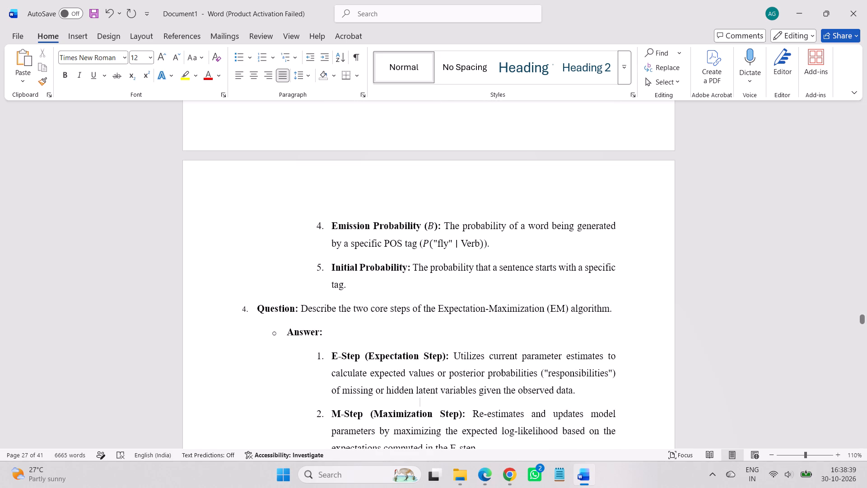
key("Down")
key("Down")
key("Down")
key("Down")
key("BackSpace")
Remove the blank lines before and after the Answer label of question 5 on the Self-Attention Mechanism.
key("Down")
key("Down")
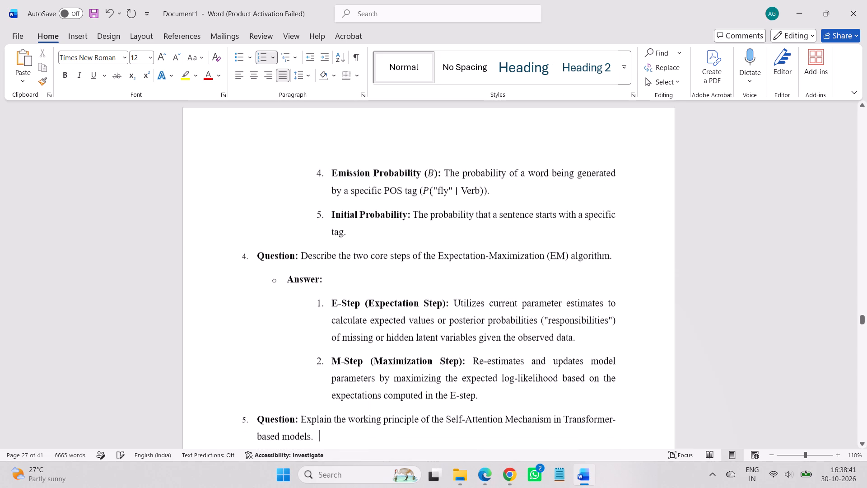
key("Down")
key("Down")
key("BackSpace")
key("BackSpace")
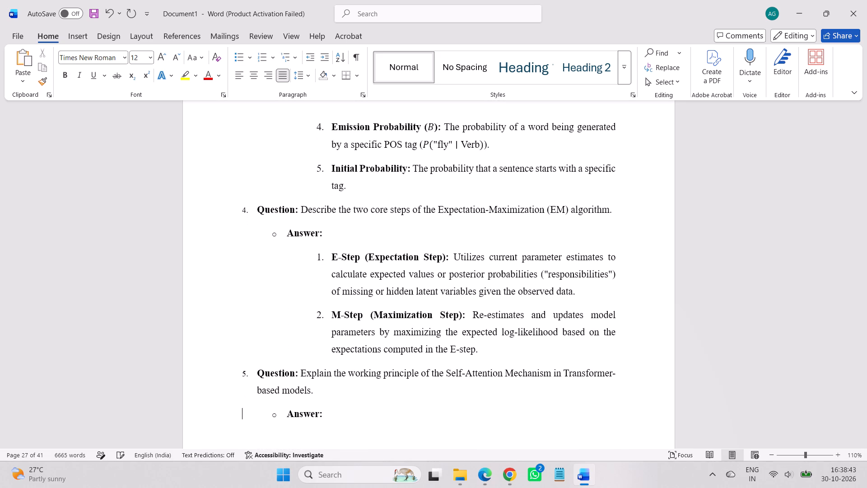
key("Down")
key("Down")
key("Down")
key("Down")
key("Up")
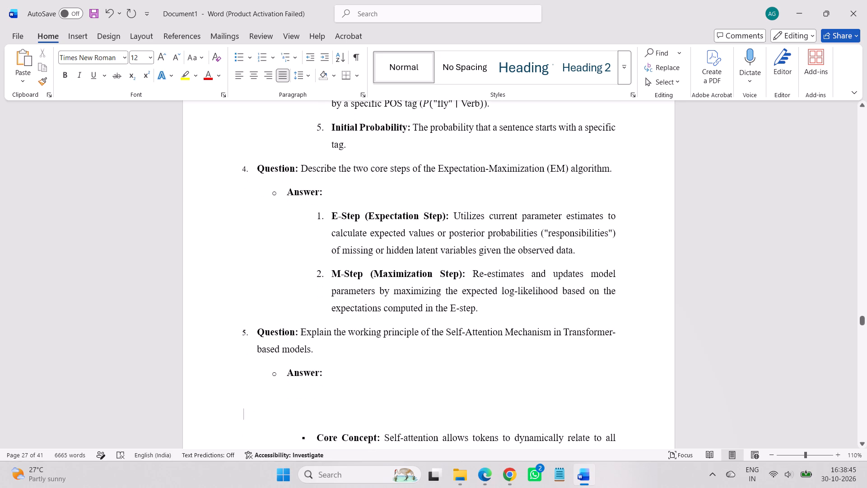
key("BackSpace")
key("BackSpace")
Remove the blank line between the Core Concept and Three Vectors bullets in the Self-Attention answer.
key("Down")
key("Down")
key("Down")
key("BackSpace")
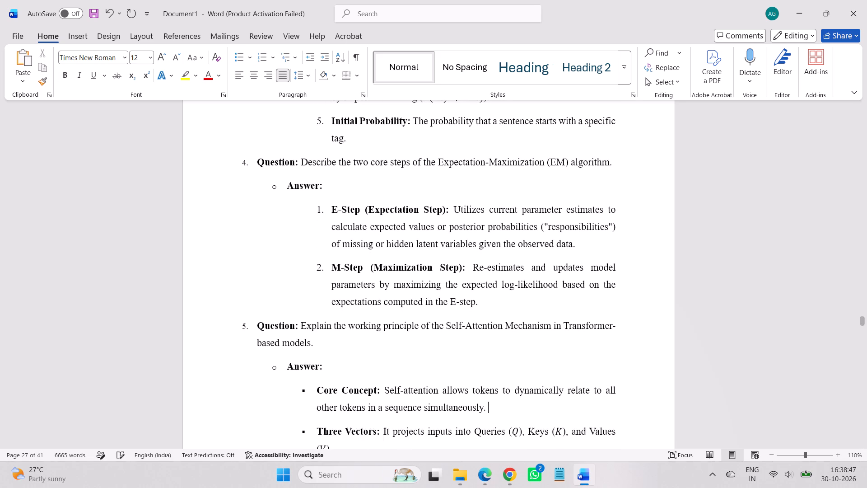
Remove the blank line between the Three Vectors and Scaled Dot-Product Formula bullets in the Self-Attention answer.
key("Down")
key("Down")
key("Down")
key("BackSpace")
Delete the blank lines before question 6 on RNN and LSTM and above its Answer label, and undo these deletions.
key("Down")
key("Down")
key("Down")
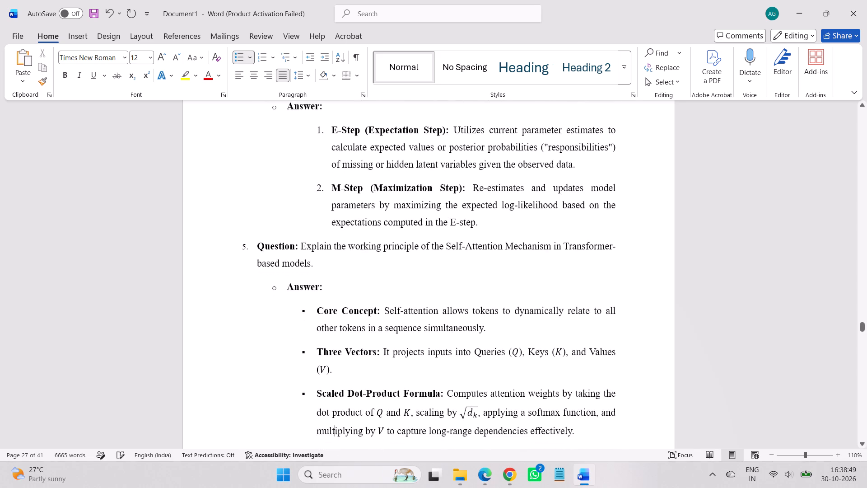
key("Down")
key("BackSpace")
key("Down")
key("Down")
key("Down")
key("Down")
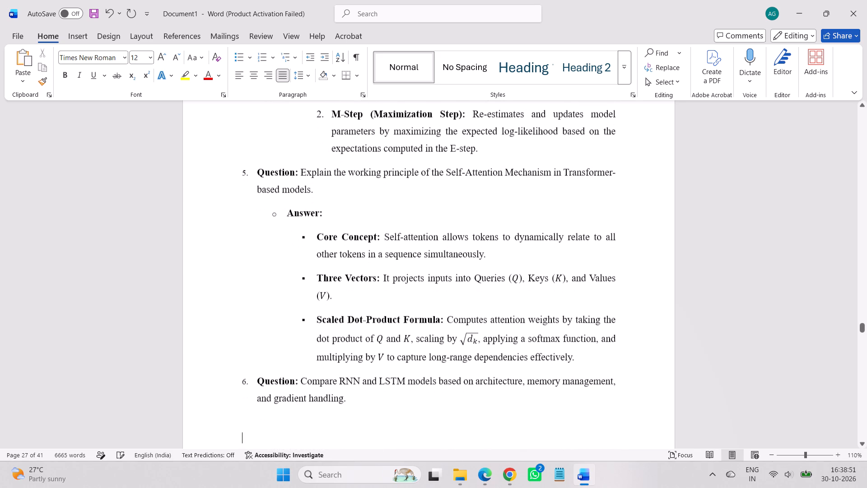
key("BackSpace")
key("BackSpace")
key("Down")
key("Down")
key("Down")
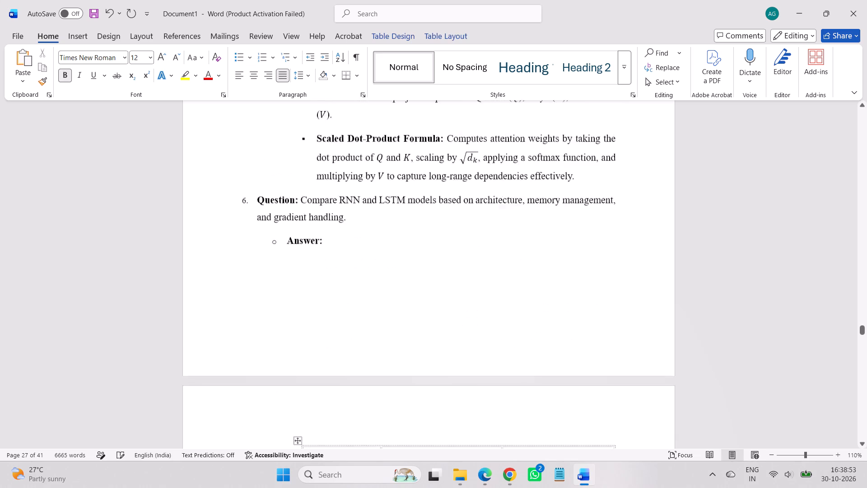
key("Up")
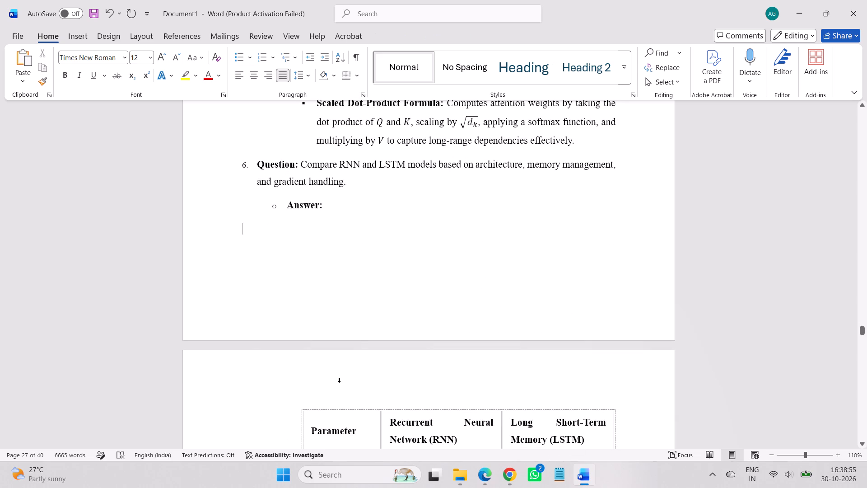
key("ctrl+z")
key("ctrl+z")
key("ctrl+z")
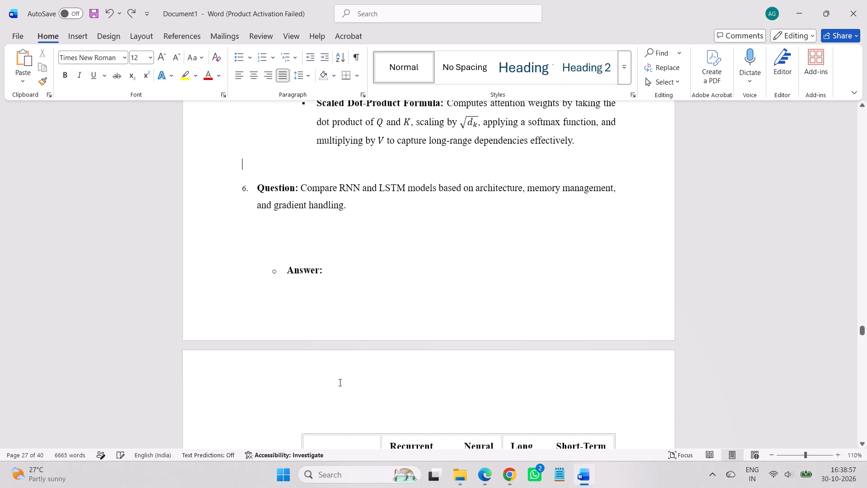
Insert three blank lines before question 6 on comparing RNN and LSTM models to move it to a new page.
key("Return")
key("Return")
key("Return")
Remove the blank lines between question 6 and its Answer label, and between that label and the comparison table.
scroll(339, 382, "down", 1)
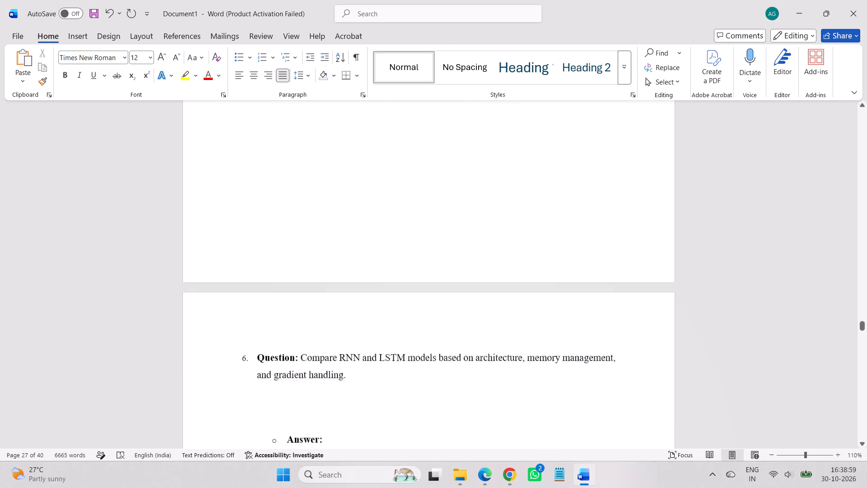
scroll(339, 382, "down", 2)
left_click(312, 347)
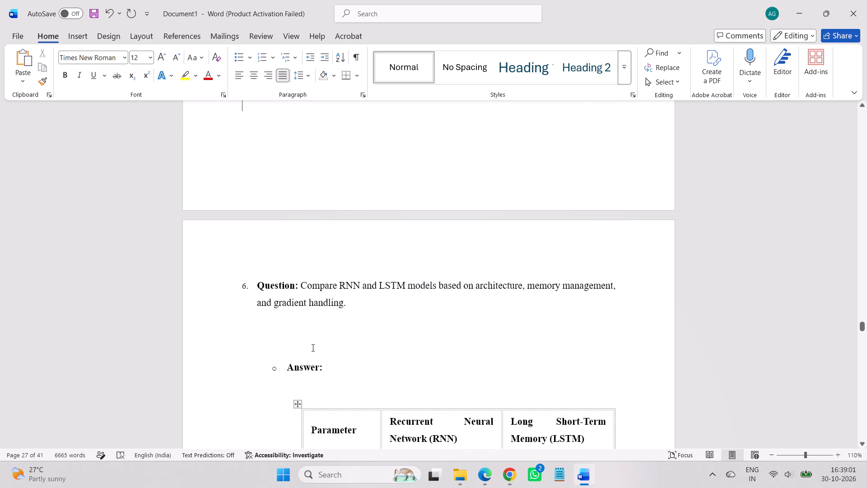
key("BackSpace")
key("BackSpace")
key("Down")
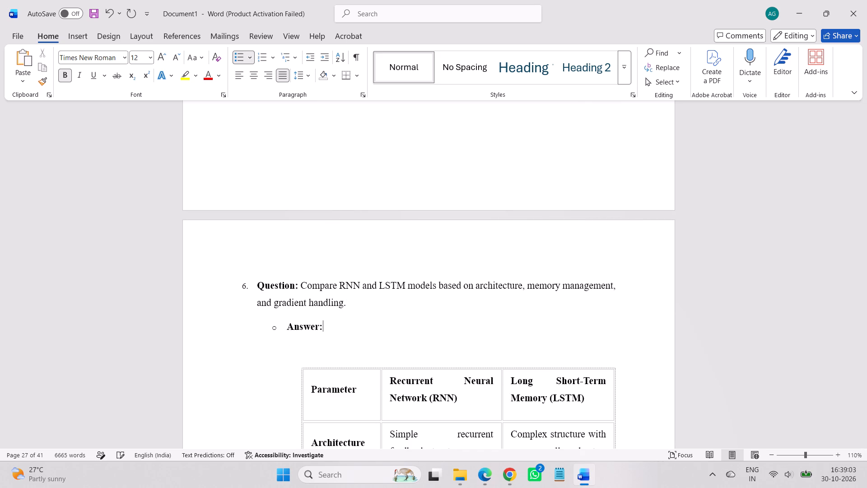
key("Down")
key("BackSpace")
Insert one blank line between the RNN and LSTM comparison table and the SECTION C – 7 MARKS heading.
scroll(312, 347, "down", 1)
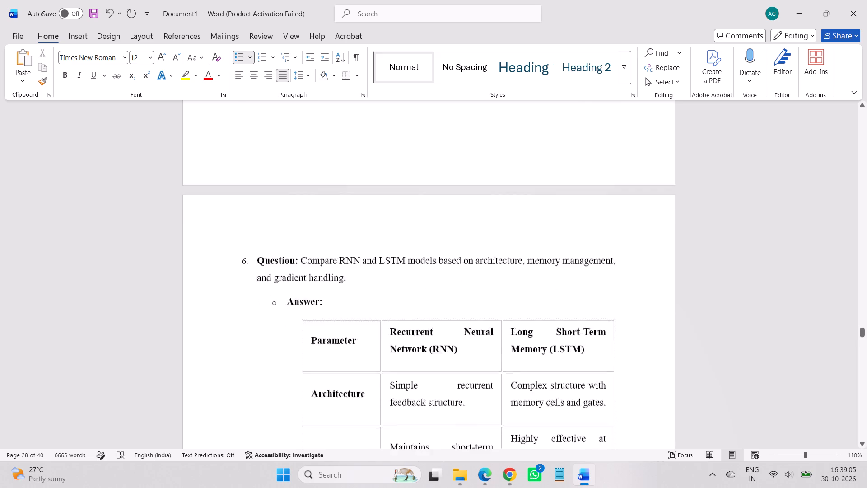
scroll(312, 347, "down", 2)
right_click(312, 347)
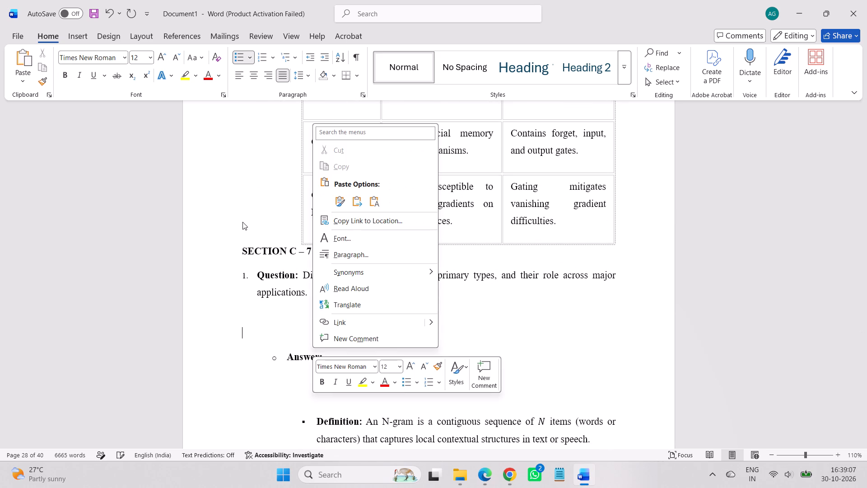
left_click(242, 221)
left_click(261, 233)
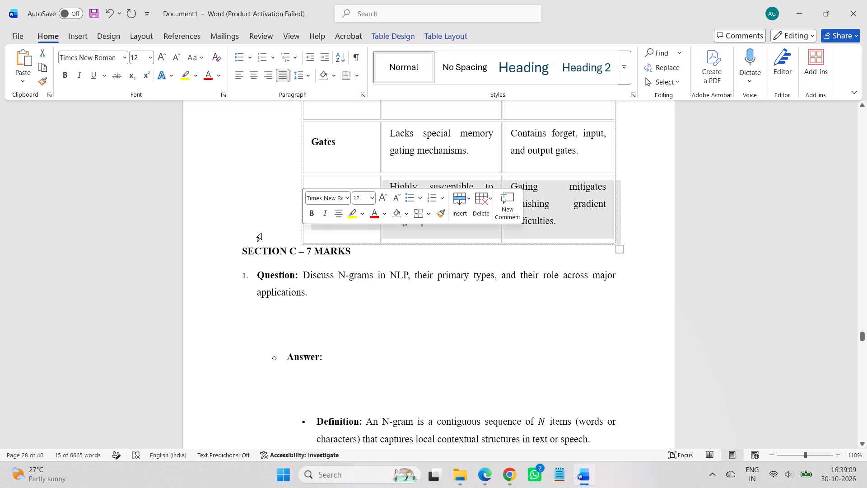
left_click(259, 211)
left_click(658, 218)
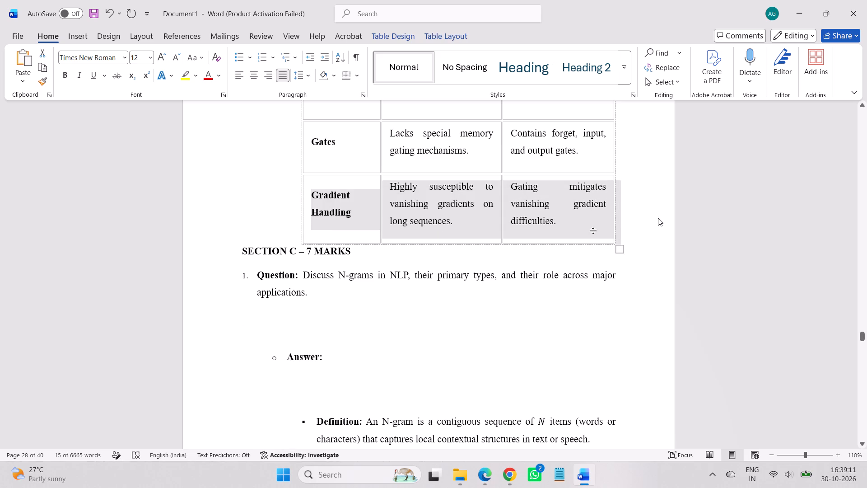
left_click(643, 237)
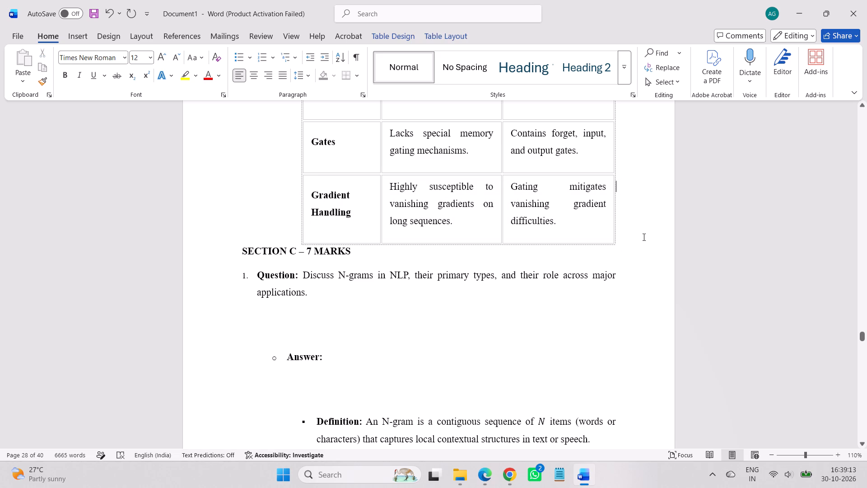
left_click(243, 256)
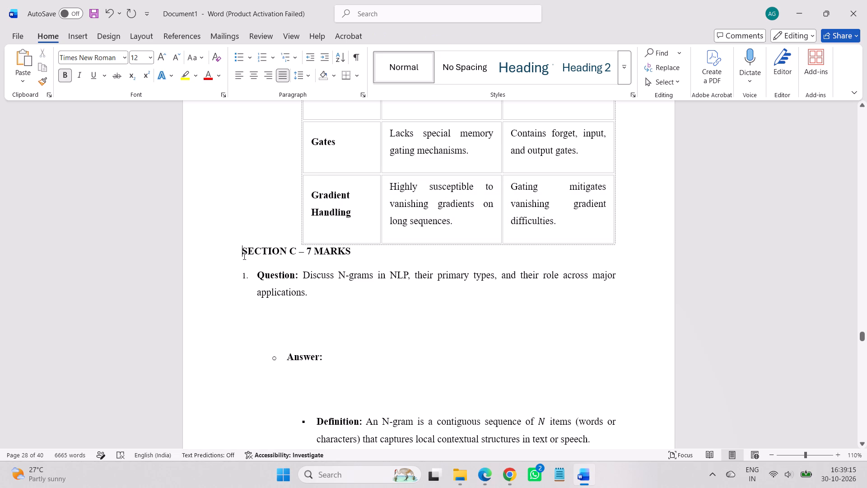
key("Return")
key("Return")
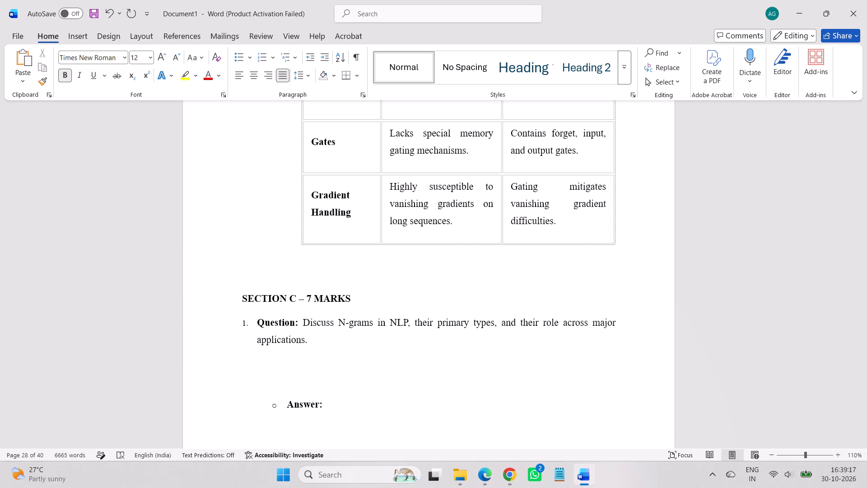
key("BackSpace")
Insert eight more blank lines before the SECTION C – 7 MARKS heading to move it to a new page.
scroll(243, 256, "down", 1)
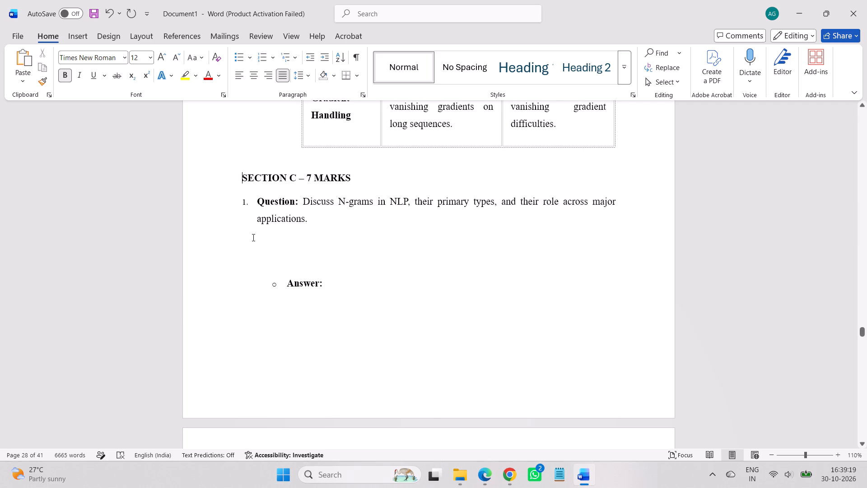
key("Return")
key("Return")
key("Return")
key("Return")
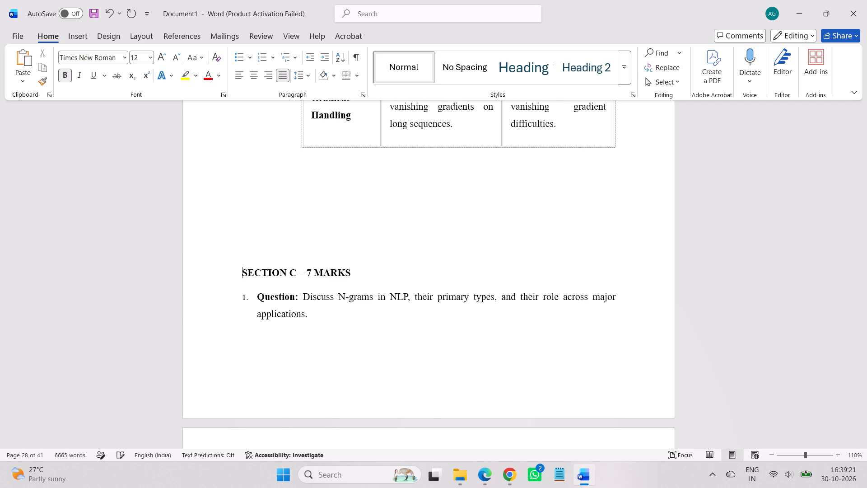
key("Return")
key("Return")
key("Return")
key("Return")
Remove the blank lines before and after the Answer label of Section C question 1 on N-grams.
scroll(257, 241, "down", 1)
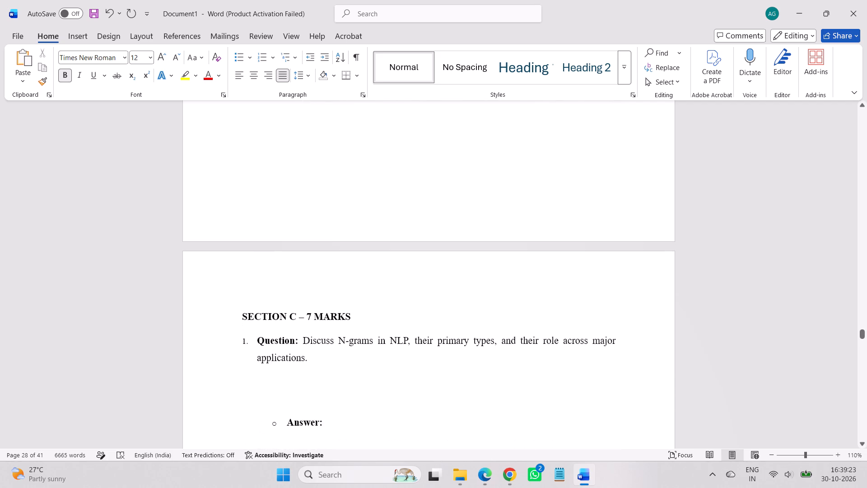
scroll(261, 256, "down", 1)
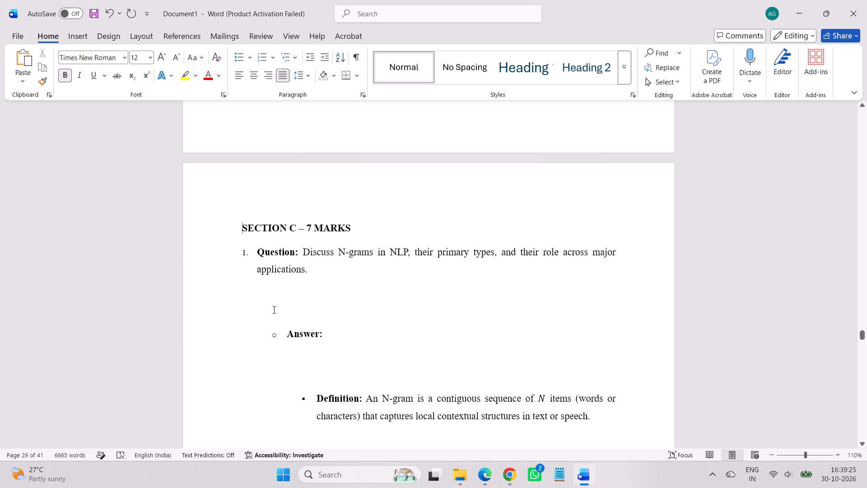
key("Down")
key("Down")
key("Down")
key("Down")
key("BackSpace")
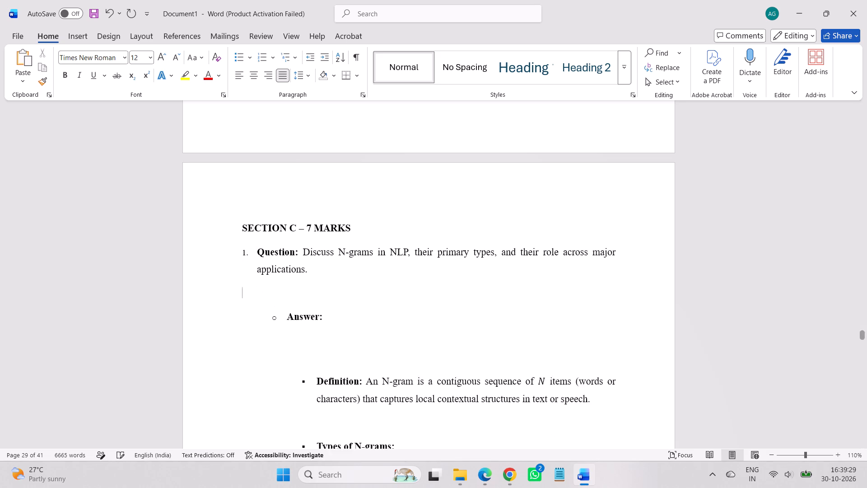
key("BackSpace")
key("Down")
key("Down")
key("Down")
key("BackSpace")
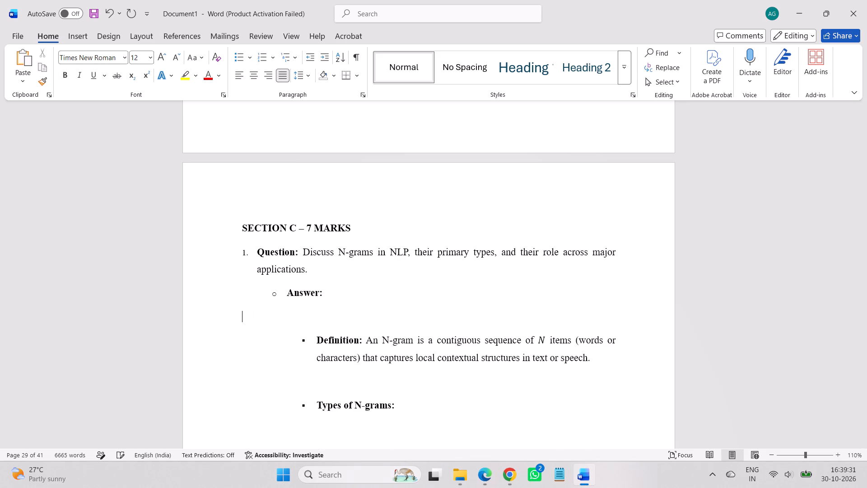
key("BackSpace")
Remove the blank lines before and after the Types of N-grams bullet in the N-grams answer.
key("Down")
key("Down")
key("Down")
key("BackSpace")
key("Down")
key("Down")
key("Down")
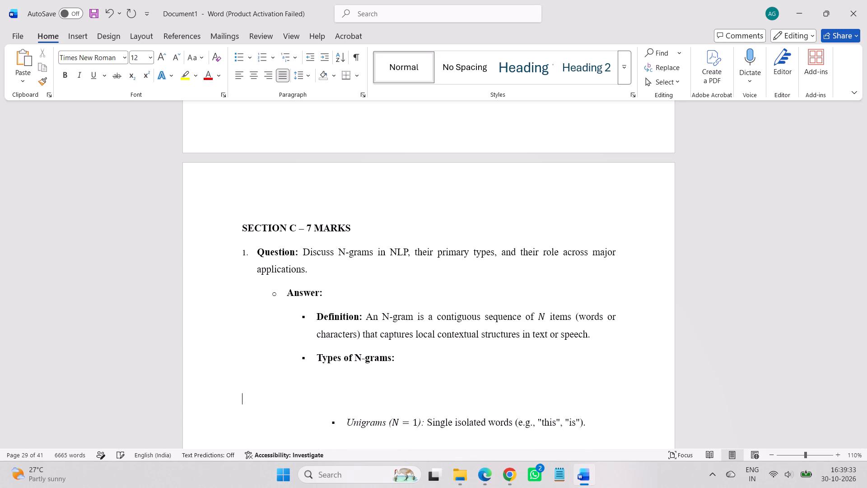
key("Down")
key("Up")
key("BackSpace")
key("BackSpace")
Remove the blank lines after the Unigrams, Bigrams and Trigrams items in the N-grams answer.
key("Down")
key("Down")
key("Down")
key("Up")
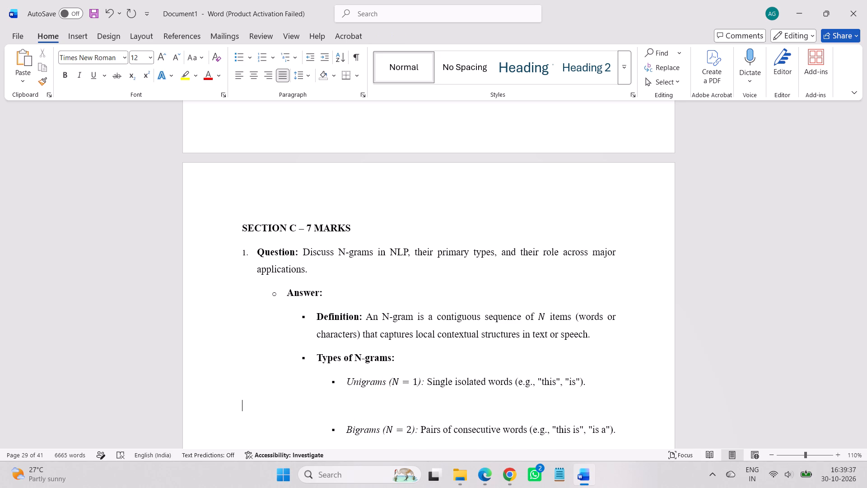
key("BackSpace")
key("Down")
key("Down")
key("Down")
key("Up")
key("BackSpace")
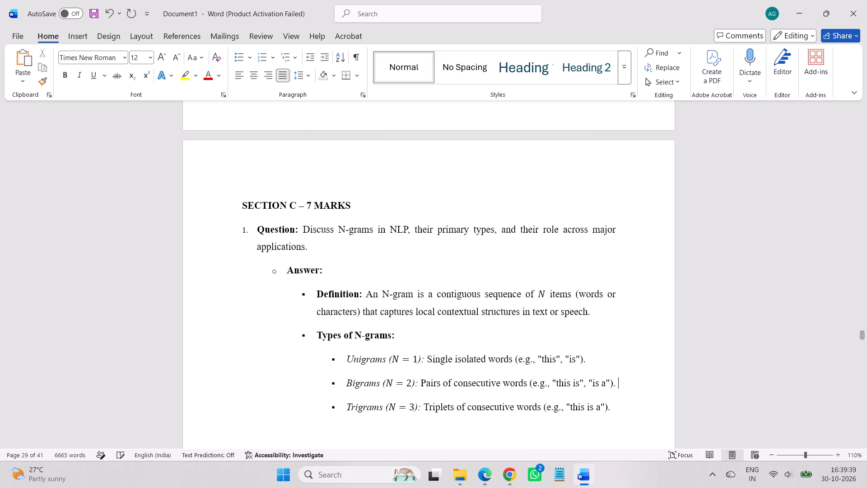
key("Down")
key("Down")
key("Down")
key("Up")
key("BackSpace")
Remove the blank lines after the Role and Importance bullet and after the Applications bullet in the N-grams answer.
key("Down")
key("Down")
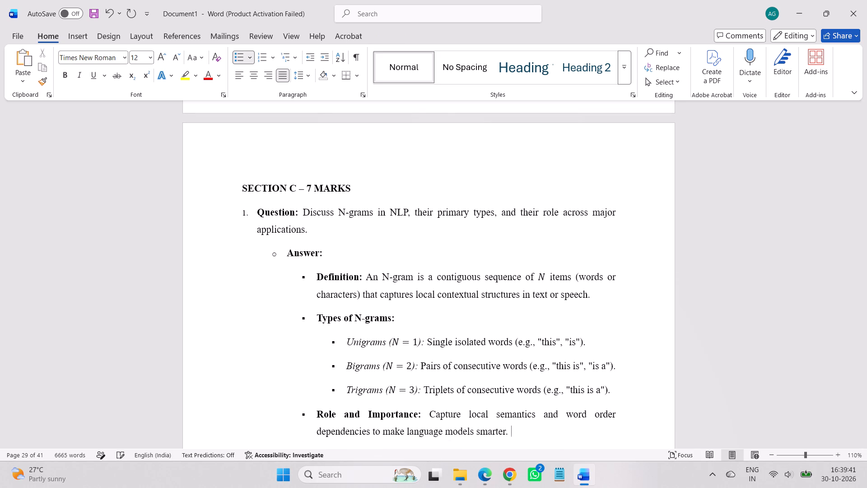
key("Down")
key("Down")
key("Up")
key("BackSpace")
key("Down")
key("Down")
key("Down")
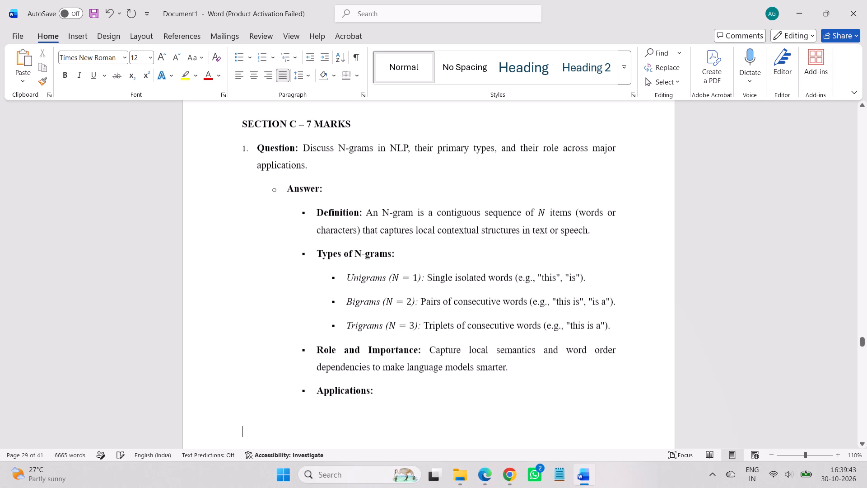
key("BackSpace")
key("BackSpace")
Remove the blank lines after the Language Modeling, Text Prediction, and Sentiment & Text Classification items in the Applications list.
key("Down")
key("Down")
key("Down")
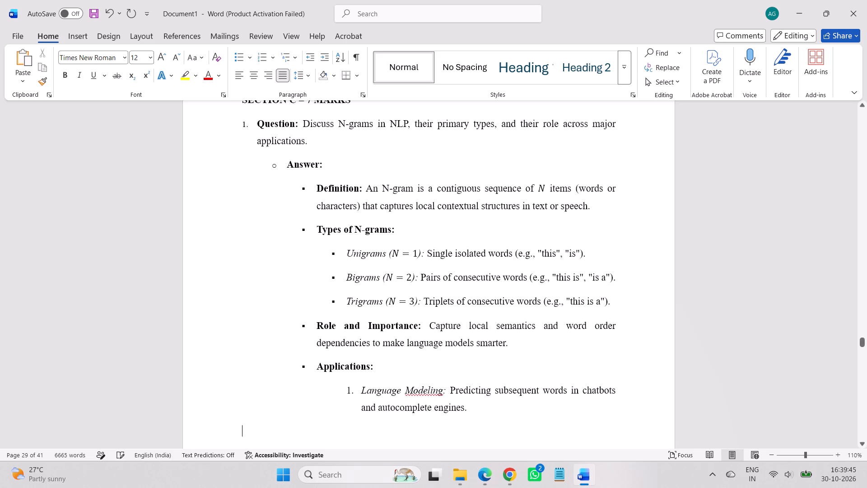
key("BackSpace")
key("Down")
key("Down")
key("Down")
key("Up")
key("BackSpace")
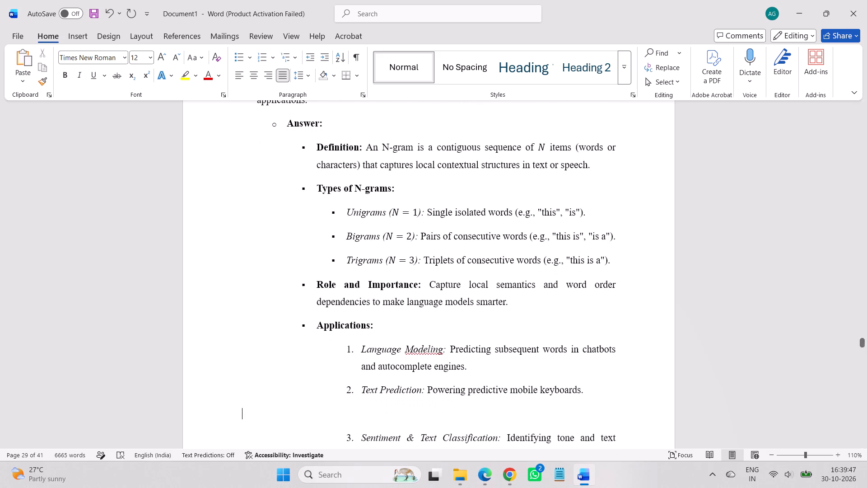
key("Down")
key("Down")
key("Down")
key("BackSpace")
Remove the blank lines after the Plagiarism Detection and Speech Recognition items in the Applications list.
key("Down")
key("Down")
key("Down")
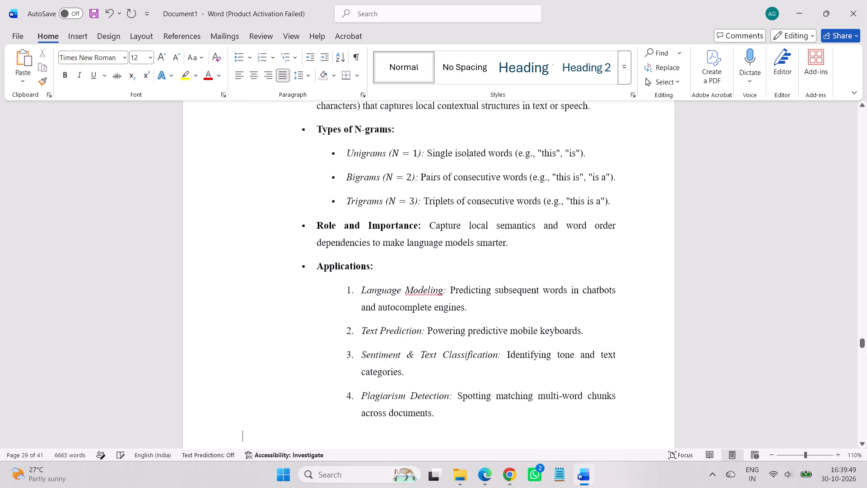
key("BackSpace")
key("Down")
key("Down")
key("Down")
key("BackSpace")
Remove the blank lines before and after the Answer label of Section C question 2 on Transformation-Based and Statistical POS Tagging.
key("Down")
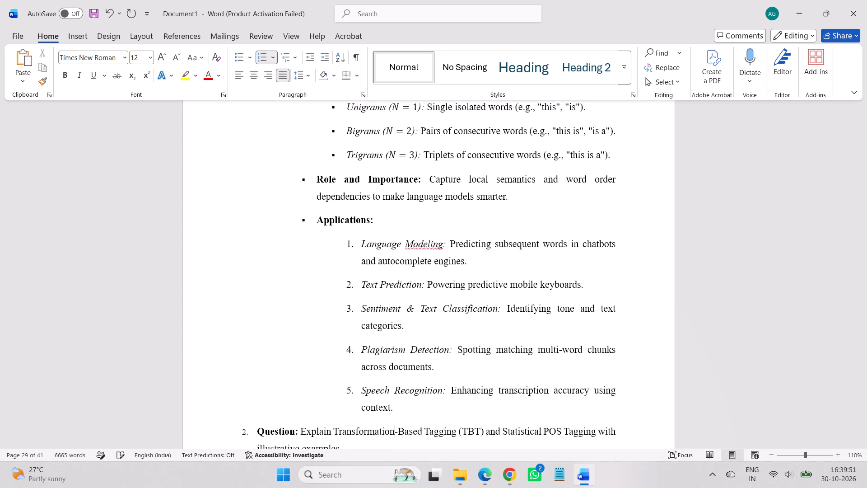
key("Down")
key("Down")
key("Down")
key("Up")
key("BackSpace")
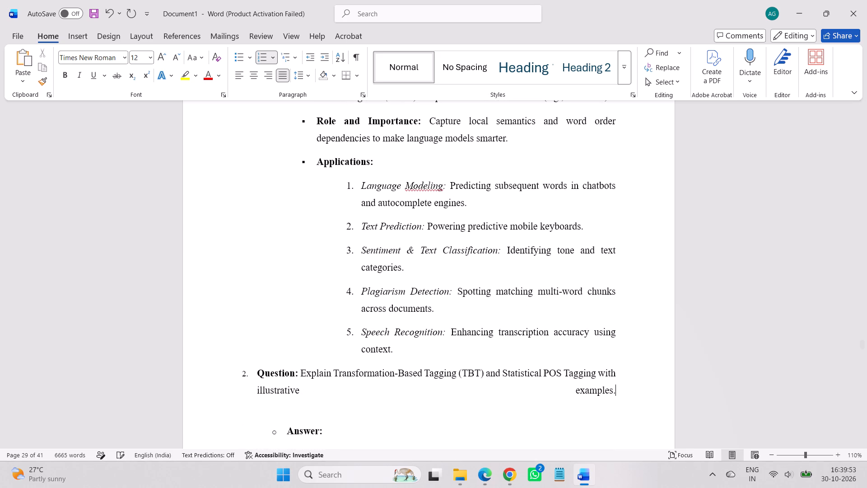
key("ctrl+z")
key("Down")
key("BackSpace")
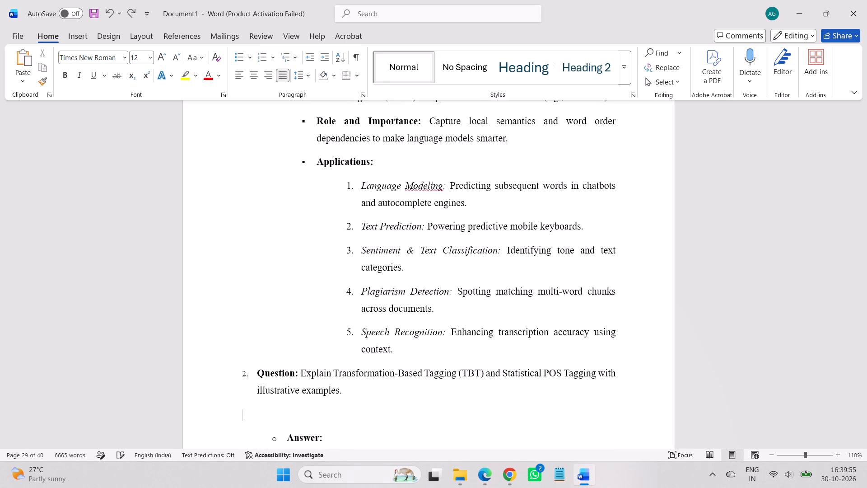
key("BackSpace")
key("Down")
key("Down")
key("Down")
key("BackSpace")
key("BackSpace")
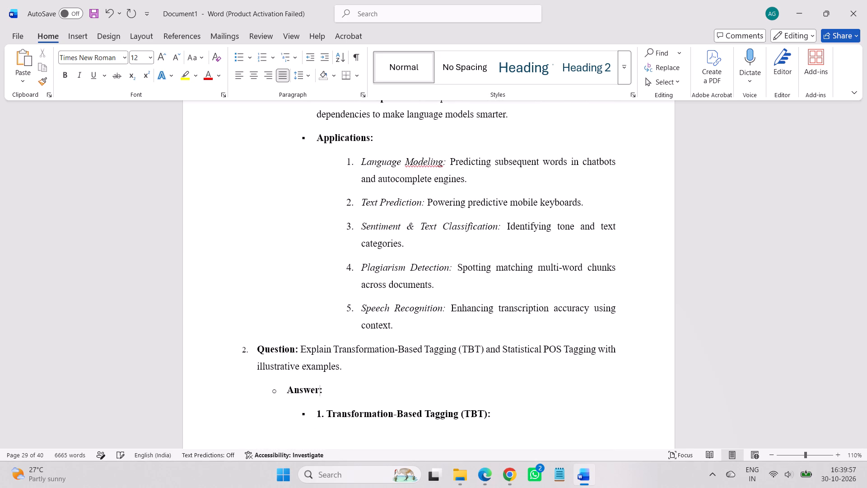
Undo the recent blank-line removals around Section C question 2 and insert blank lines before it so it starts on the next page.
key("Down")
key("Down")
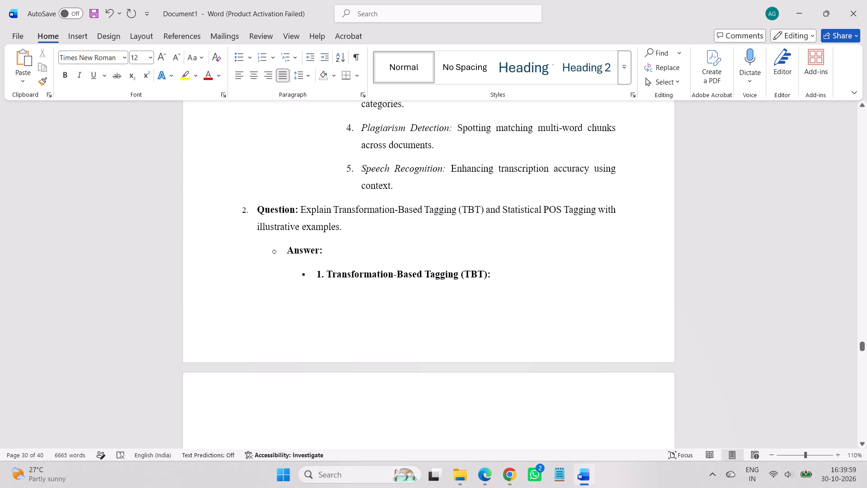
key("ctrl+z")
key("ctrl+z")
key("ctrl+z")
key("ctrl+z")
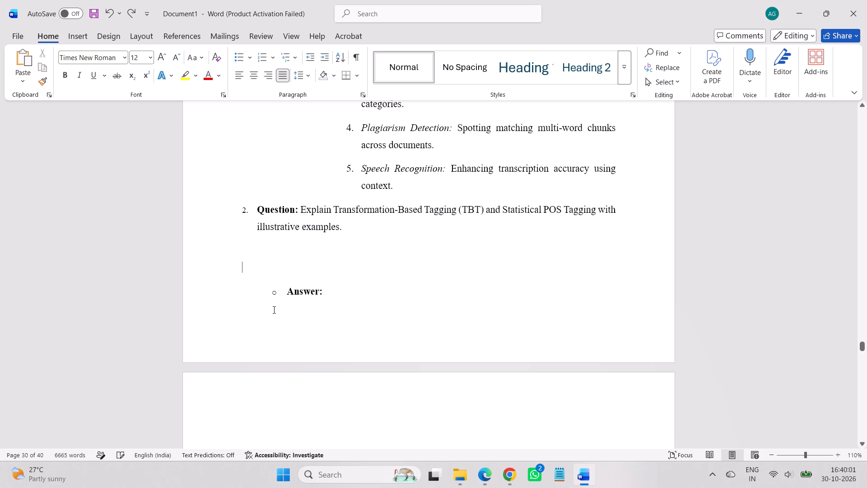
key("ctrl+z")
key("Return")
key("Return")
key("Return")
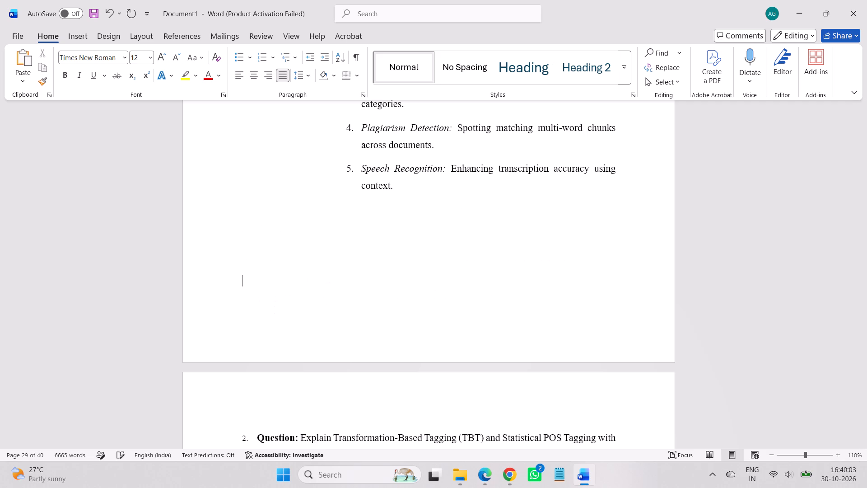
Remove the blank lines before and after the Answer label of question 2 on Transformation-Based and Statistical POS Tagging.
scroll(273, 310, "down", 1)
left_click(291, 391)
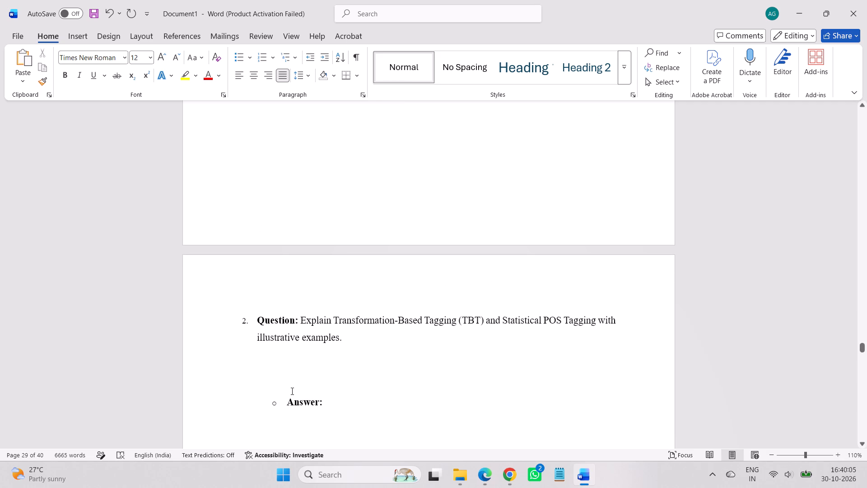
key("BackSpace")
key("BackSpace")
key("Down")
key("Down")
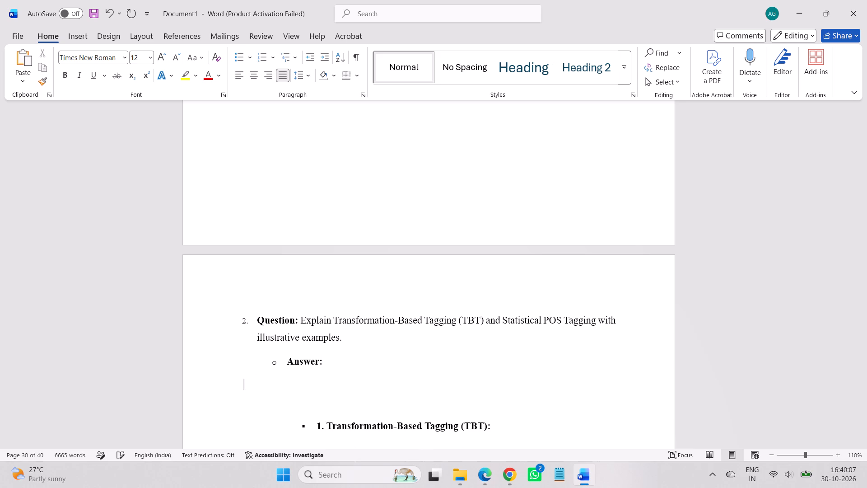
key("BackSpace")
key("Down")
key("BackSpace")
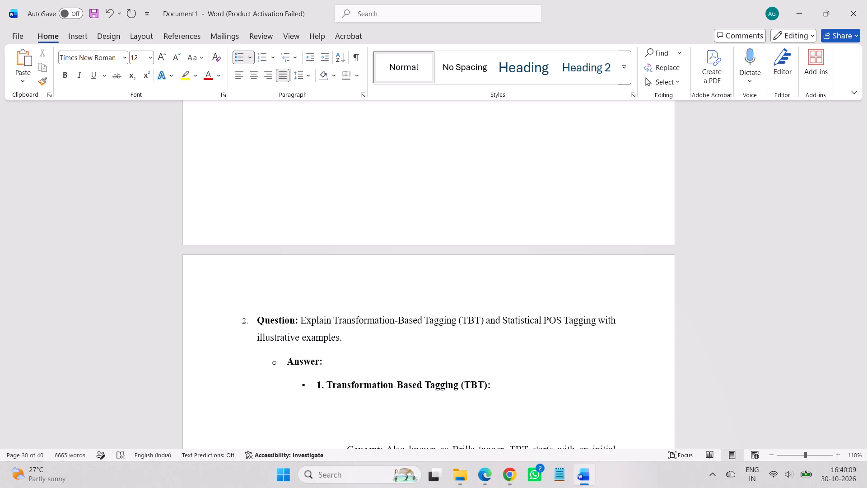
Remove the blank lines after the Transformation-Based Tagging (TBT) heading and after its Concept and Example bullets.
key("Down")
key("Down")
key("Down")
key("BackSpace")
key("BackSpace")
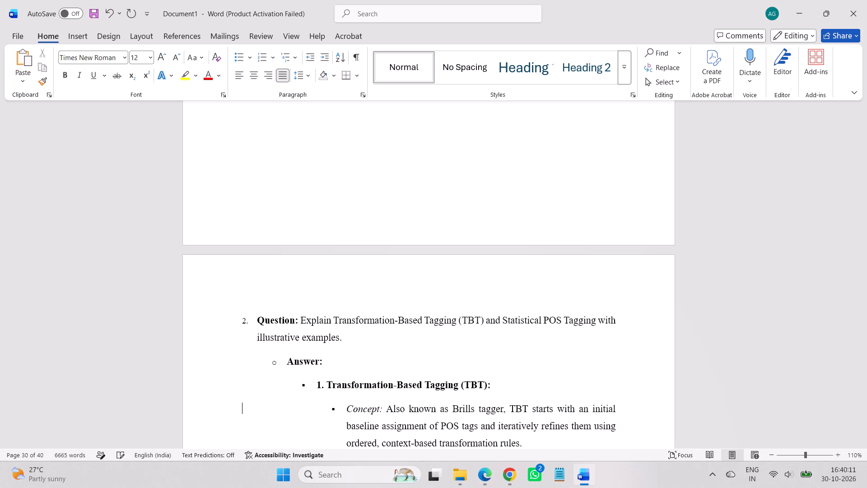
key("Down")
key("Down")
key("Down")
key("Down")
key("BackSpace")
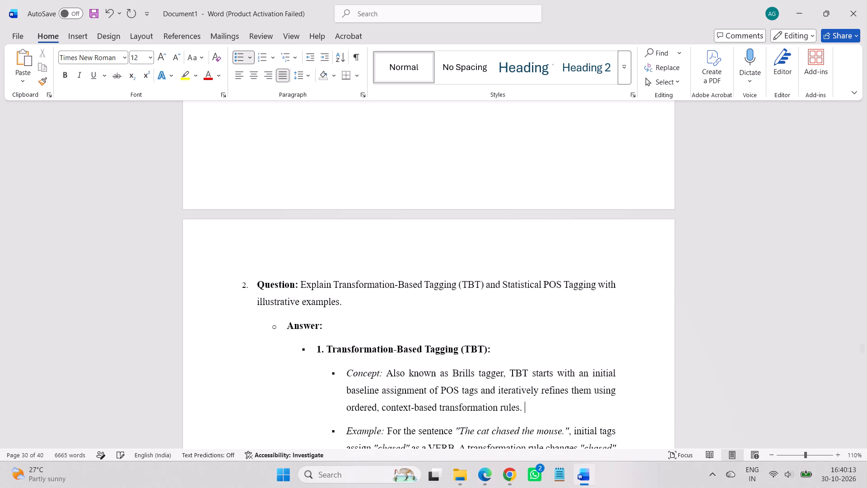
key("Down")
key("Down")
key("Down")
key("Down")
key("BackSpace")
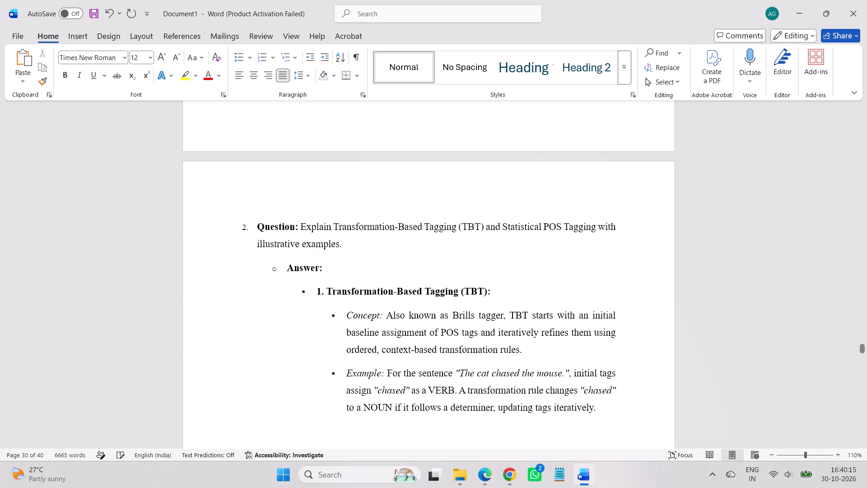
Remove the blank lines after the Statistical POS Tagging heading and after its Concept and Example bullets.
key("Down")
key("Down")
key("Down")
key("Down")
key("Up")
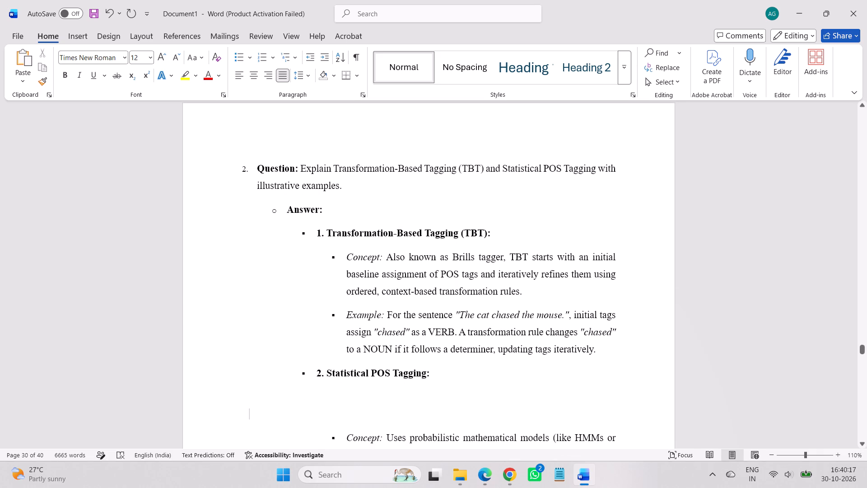
key("BackSpace")
key("BackSpace")
key("Down")
key("Down")
key("Down")
key("Down")
key("BackSpace")
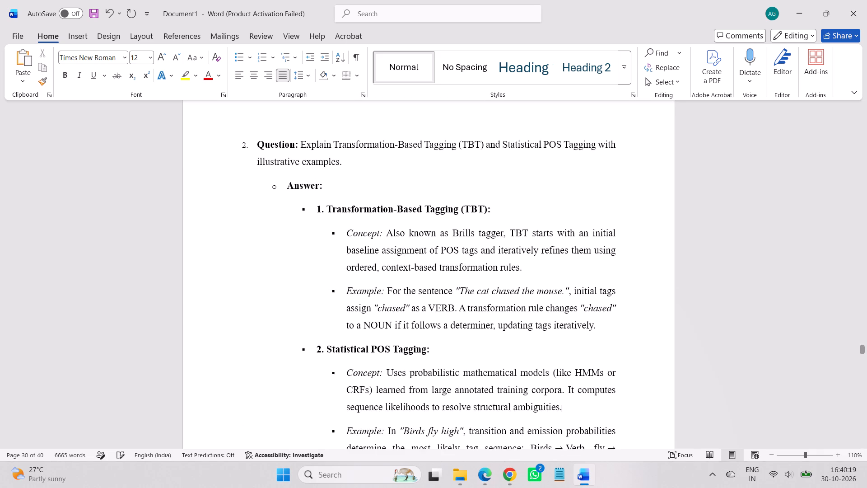
key("Down")
key("Down")
key("Down")
key("Down")
key("BackSpace")
Remove the blank lines before and after the Answer label of question 3 on Feedforward Neural Language Models.
key("Down")
key("Down")
key("Down")
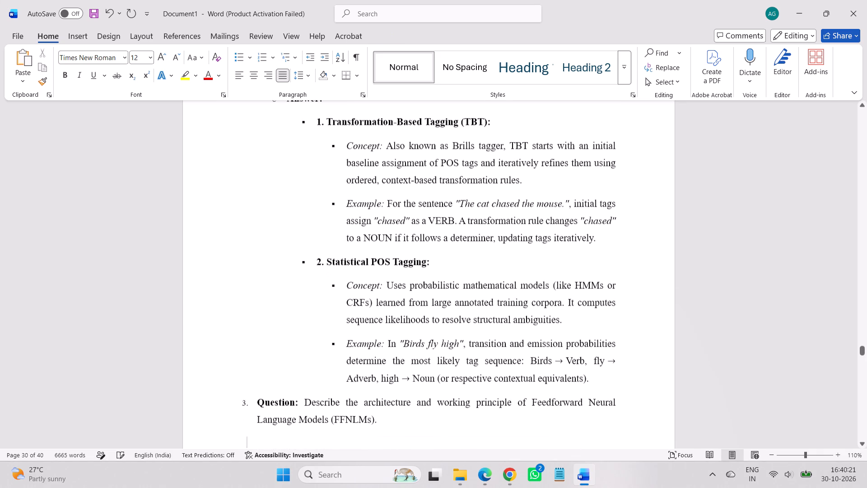
key("Down")
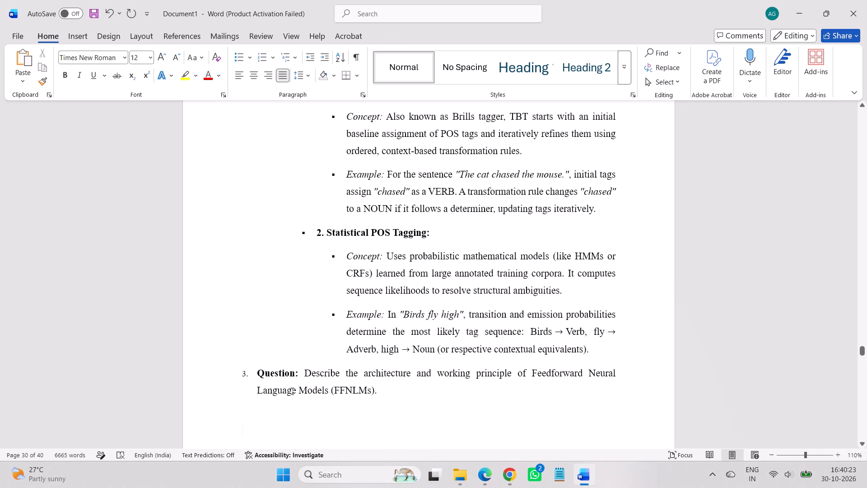
key("Up")
key("Down")
key("BackSpace")
key("BackSpace")
key("Down")
key("Down")
key("Down")
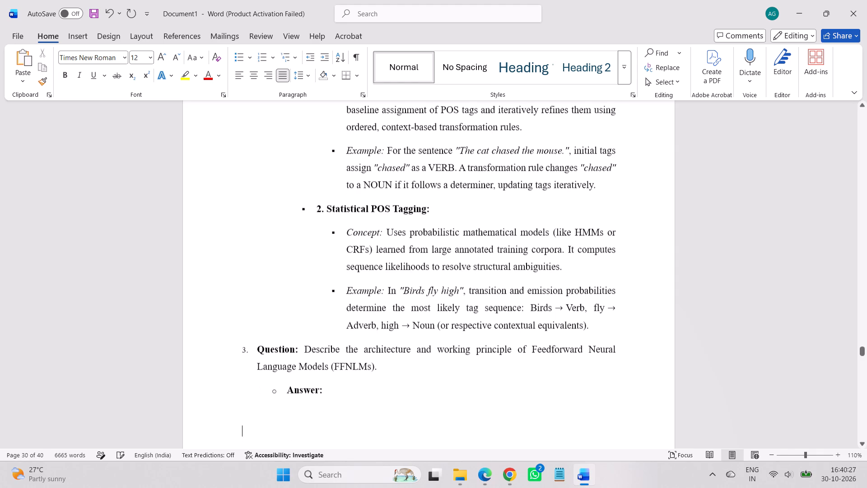
key("BackSpace")
key("BackSpace")
Remove the blank lines after the Architecture bullet and the Working Steps label in the question 3 answer.
key("Down")
key("Down")
key("Down")
key("Down")
key("Down")
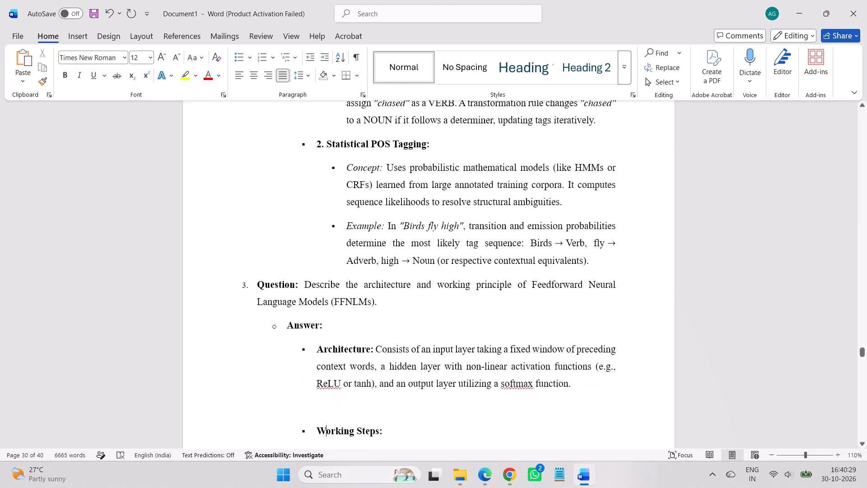
key("Up")
key("BackSpace")
key("Down")
key("Down")
key("Down")
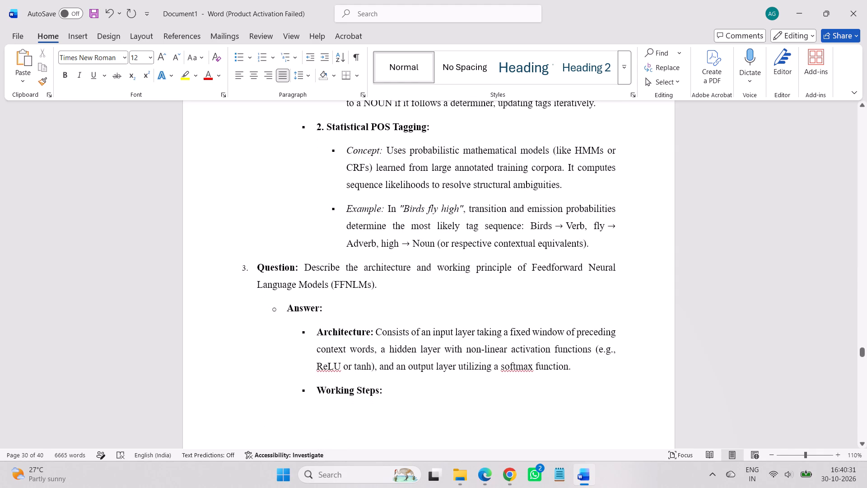
key("BackSpace")
key("BackSpace")
Remove the blank lines after the Input Context and Word Embedding items in the question 3 Working Steps.
key("Down")
key("Down")
key("Down")
key("Down")
key("Down")
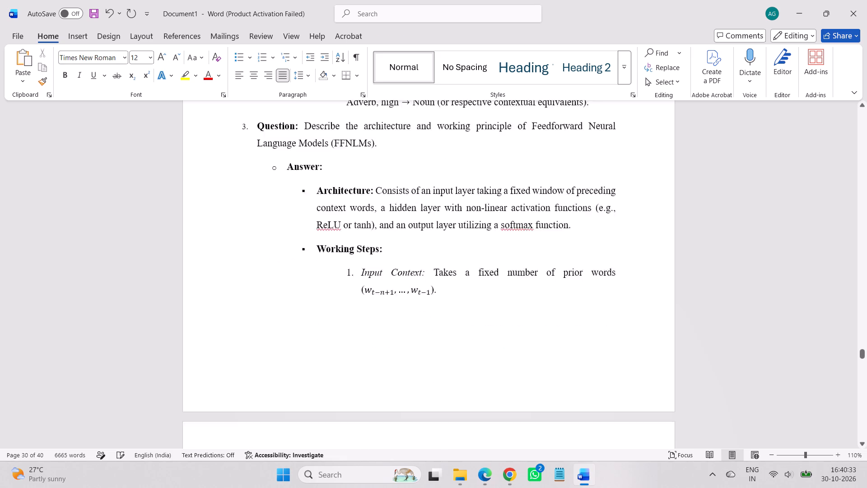
key("Up")
key("BackSpace")
key("Down")
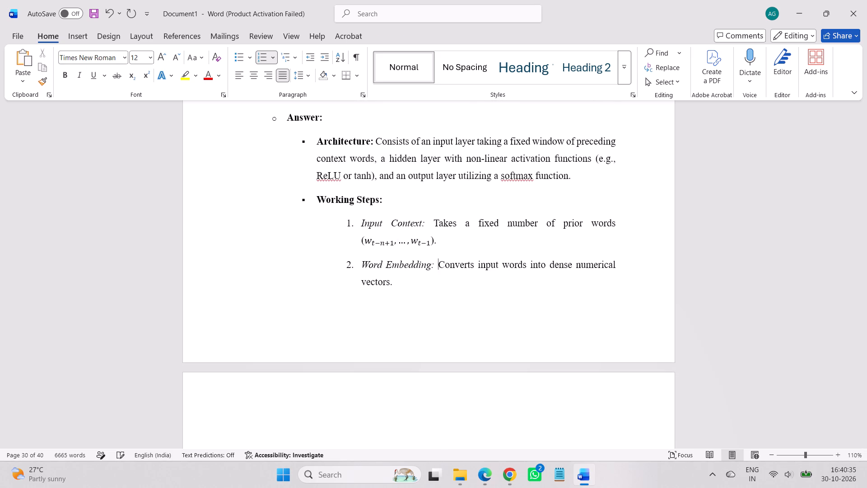
key("Down")
key("Down")
key("Down")
key("Up")
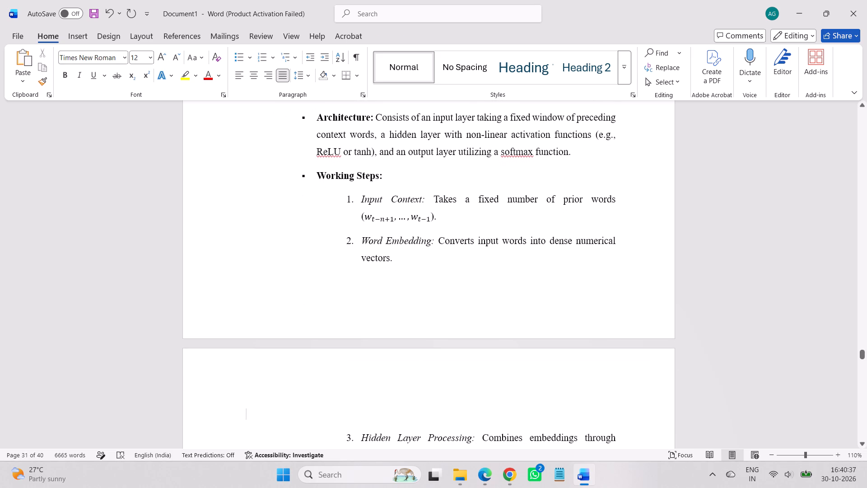
key("BackSpace")
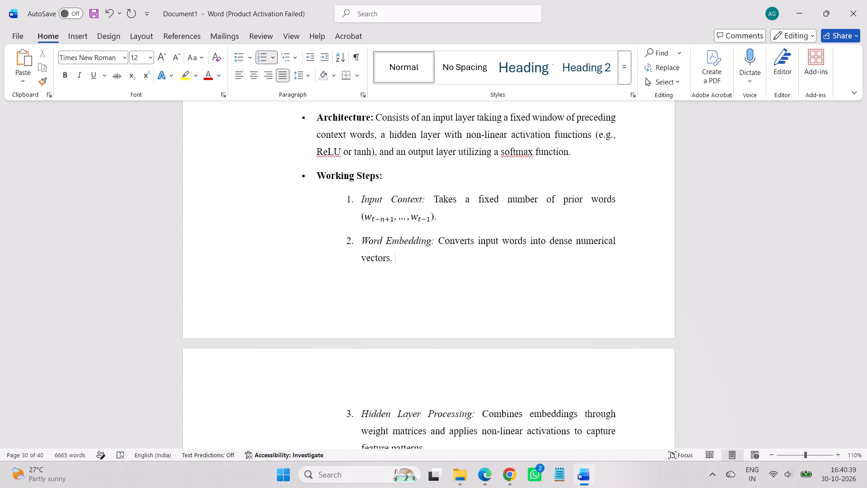
Remove the blank line after the Hidden Layer Processing item in the question 3 Working Steps.
key("Down")
key("Down")
key("Down")
key("Down")
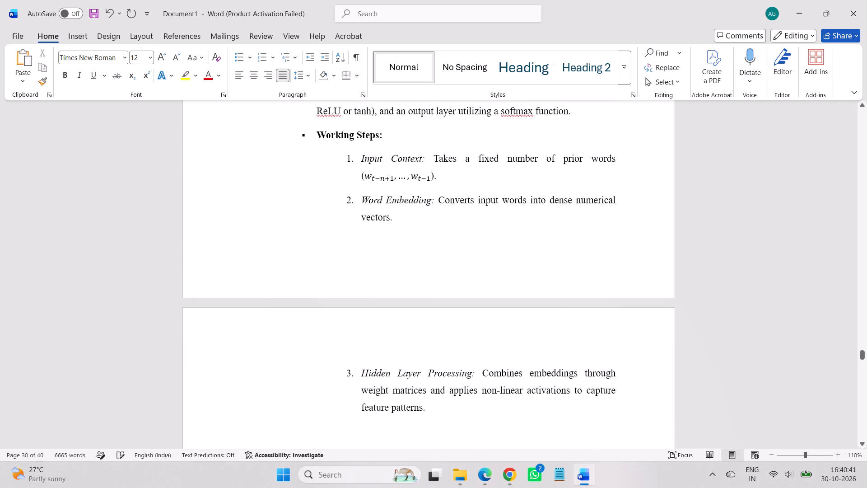
key("Down")
key("Up")
key("BackSpace")
Remove the blank lines after the Probability Calculation item and after its softmax formula in the question 3 Working Steps.
key("Down")
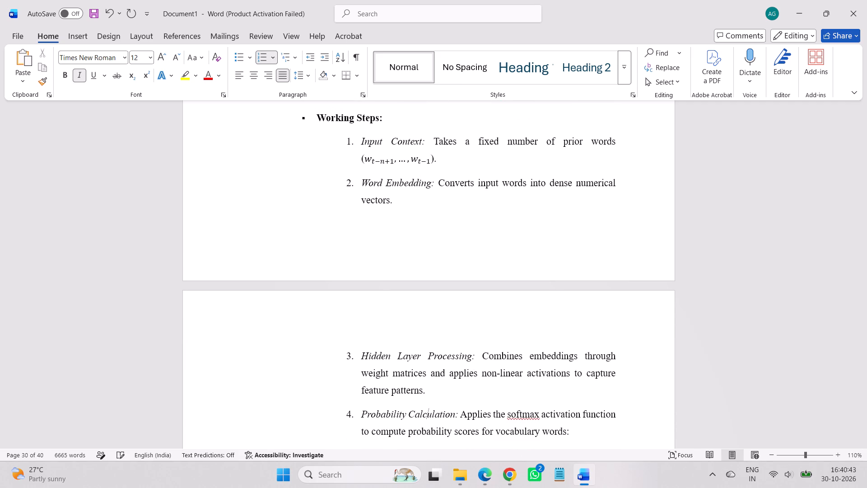
key("Down")
key("Down")
key("Down")
key("Up")
key("BackSpace")
key("Down")
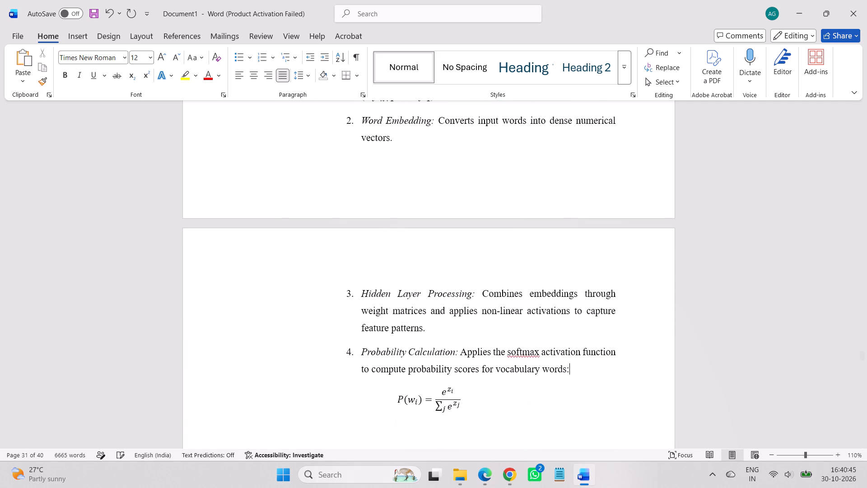
key("Down")
key("Down")
key("Down")
key("Up")
key("Up")
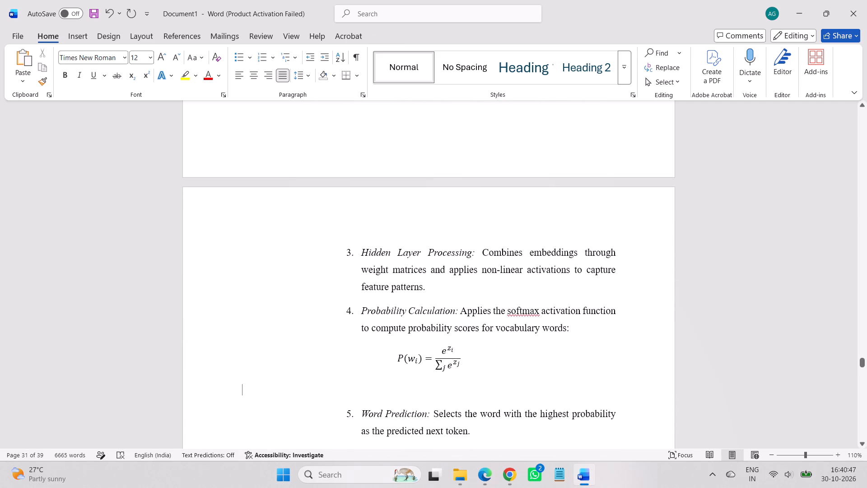
key("BackSpace")
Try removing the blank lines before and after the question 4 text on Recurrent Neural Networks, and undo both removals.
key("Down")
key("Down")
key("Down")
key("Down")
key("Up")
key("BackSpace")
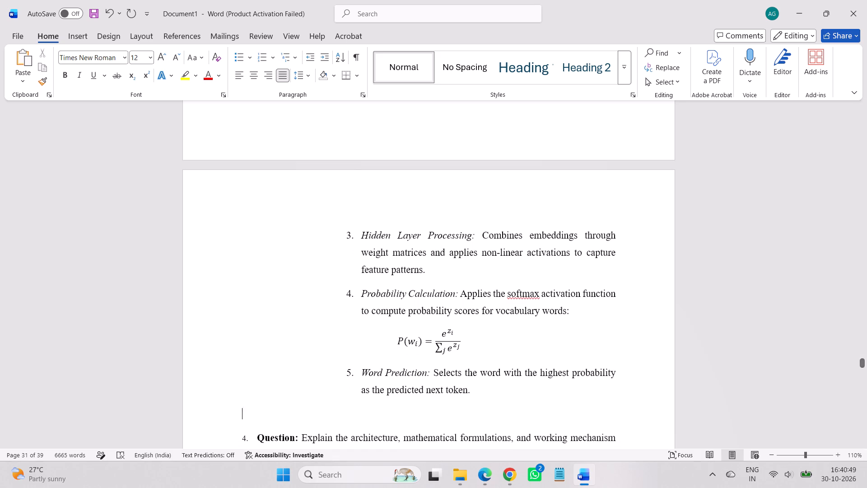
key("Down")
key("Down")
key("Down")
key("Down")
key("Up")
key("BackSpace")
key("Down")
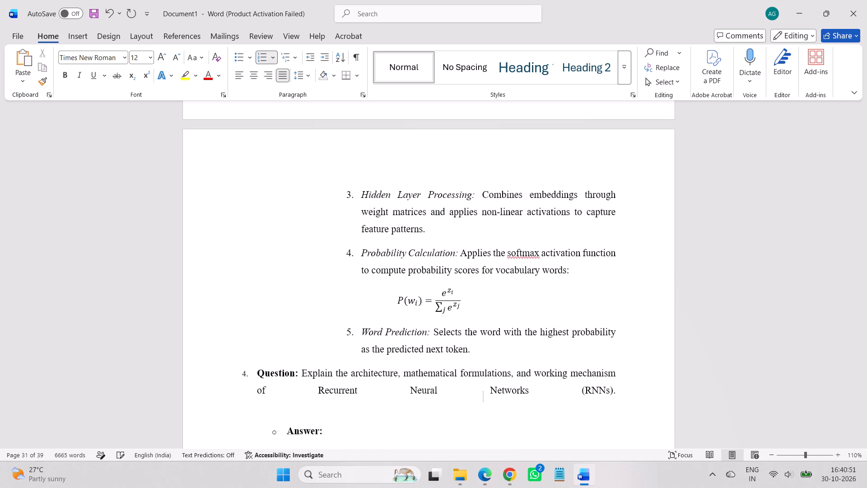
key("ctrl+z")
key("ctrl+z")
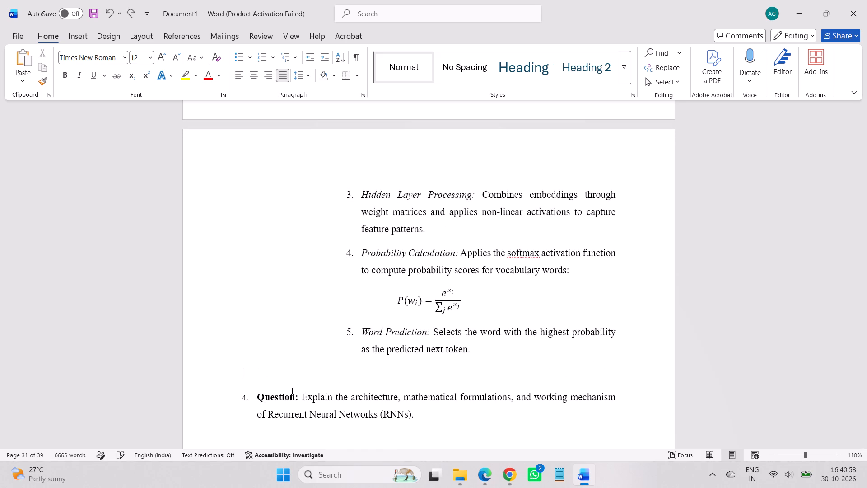
Remove the blank lines before question 4 on Recurrent Neural Networks and around its Answer label.
key("BackSpace")
key("Down")
key("Down")
key("Down")
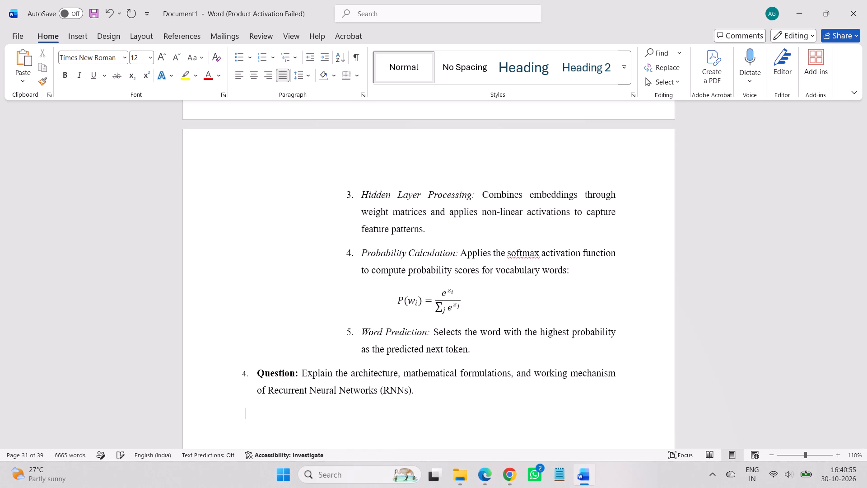
key("Down")
key("BackSpace")
key("BackSpace")
key("Down")
key("Down")
key("Down")
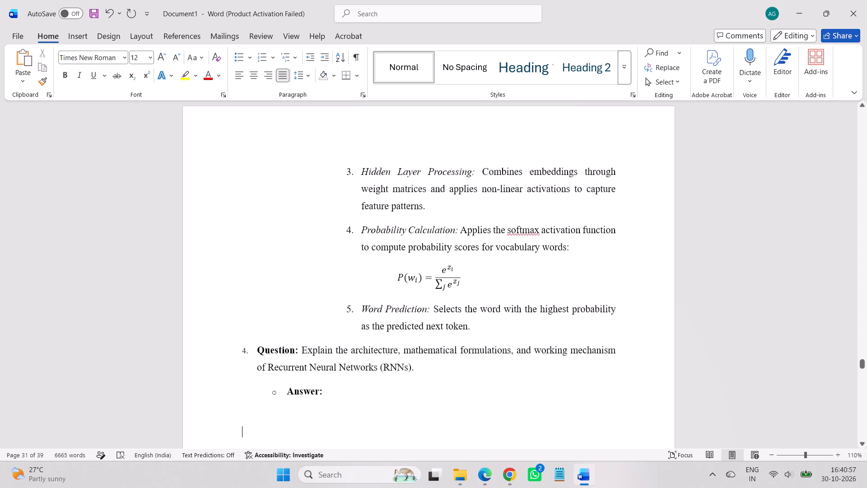
key("BackSpace")
key("BackSpace")
Remove the blank lines after the Definition & Architecture bullet and the Working Steps label in the question 4 answer.
key("Down")
key("Down")
key("Down")
key("Down")
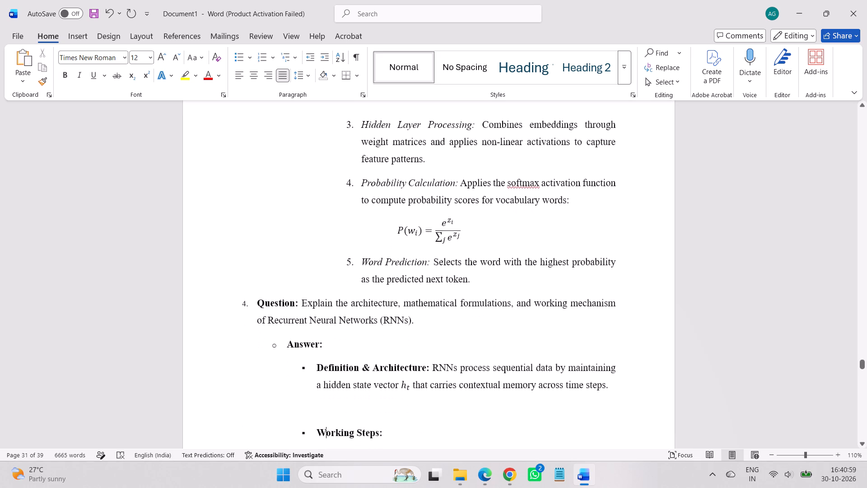
key("Up")
key("BackSpace")
key("Down")
key("Down")
key("BackSpace")
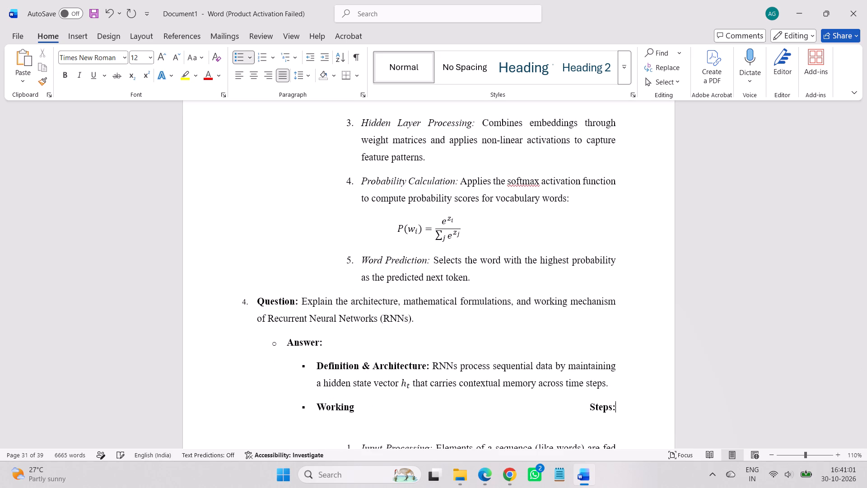
key("ctrl+z")
key("Down")
key("BackSpace")
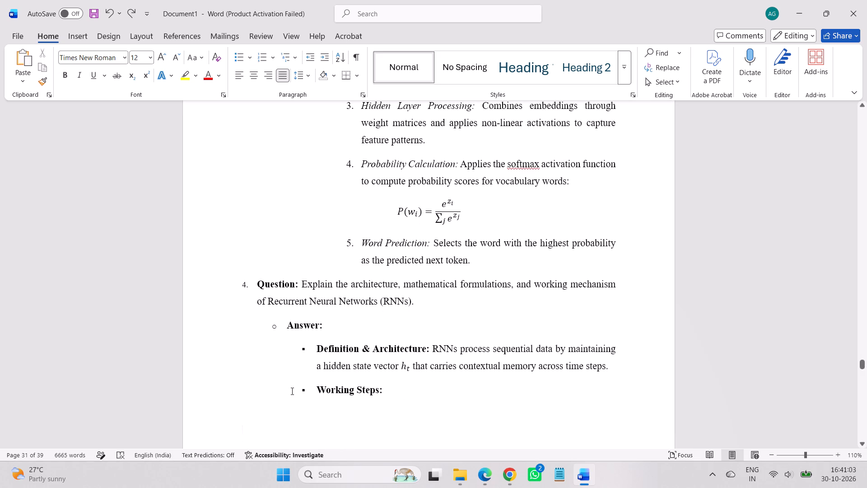
key("BackSpace")
Remove the blank lines after the Input Processing and Hidden State Calculation items in the question 4 Working Steps.
key("Down")
key("Down")
key("Down")
key("BackSpace")
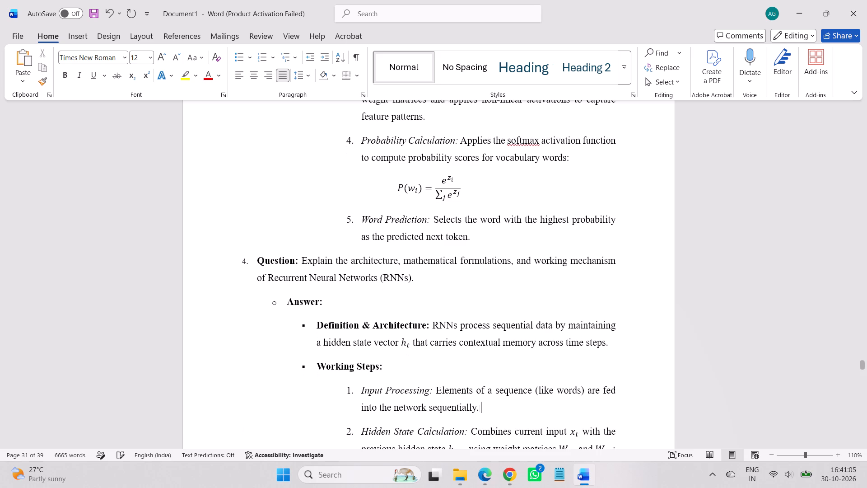
key("Down")
key("Down")
key("Down")
key("BackSpace")
Remove the blank lines after the hidden state equation and after the Output Generation text in the question 4 Working Steps.
key("Down")
key("Down")
key("Down")
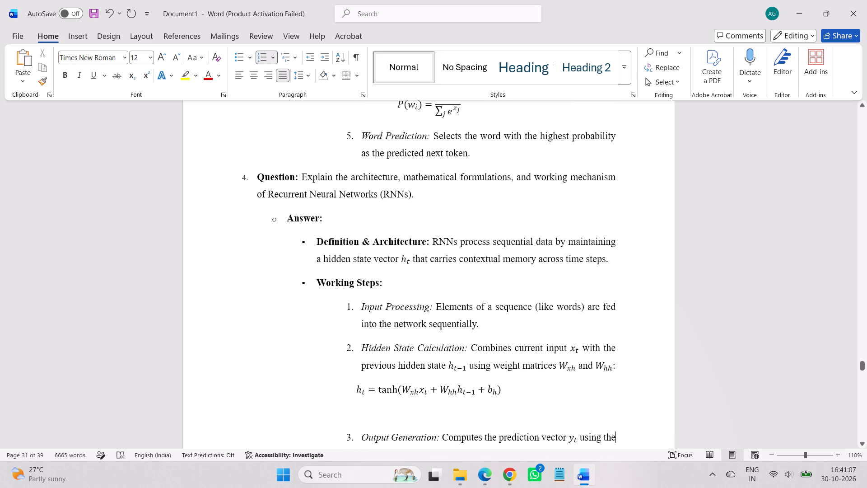
key("Up")
key("BackSpace")
key("Down")
key("Down")
key("Down")
key("BackSpace")
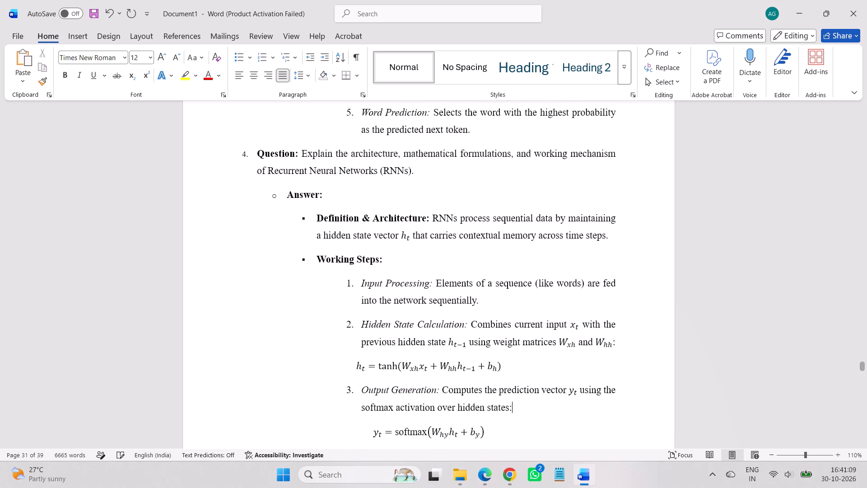
Remove the blank lines after the softmax output equation and after the Information Transfer item in the question 4 answer.
key("Down")
key("Down")
key("Down")
key("Up")
key("BackSpace")
key("Down")
key("Down")
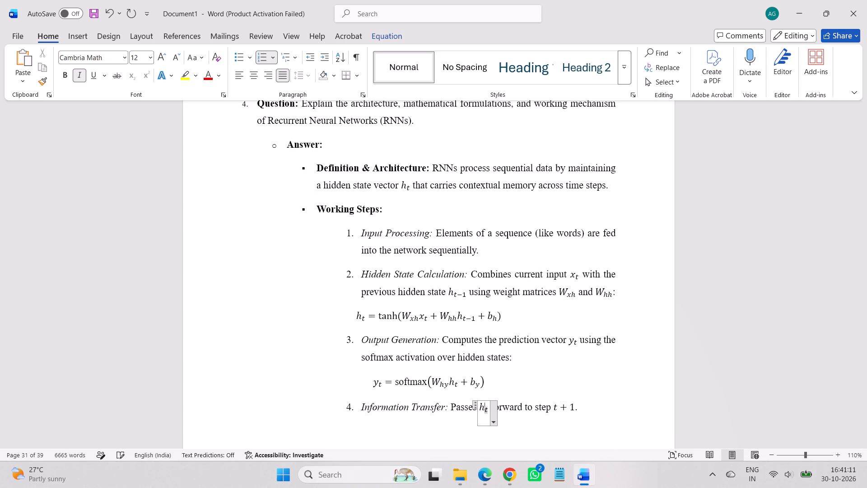
key("Down")
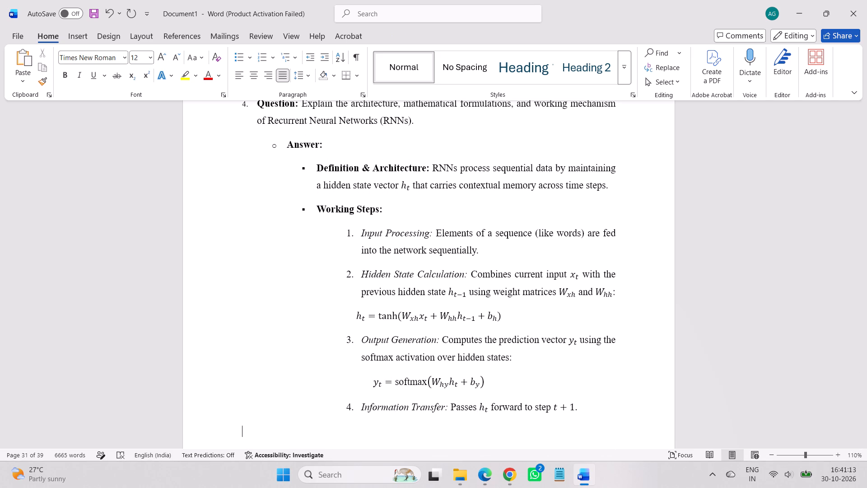
key("Down")
key("Up")
key("BackSpace")
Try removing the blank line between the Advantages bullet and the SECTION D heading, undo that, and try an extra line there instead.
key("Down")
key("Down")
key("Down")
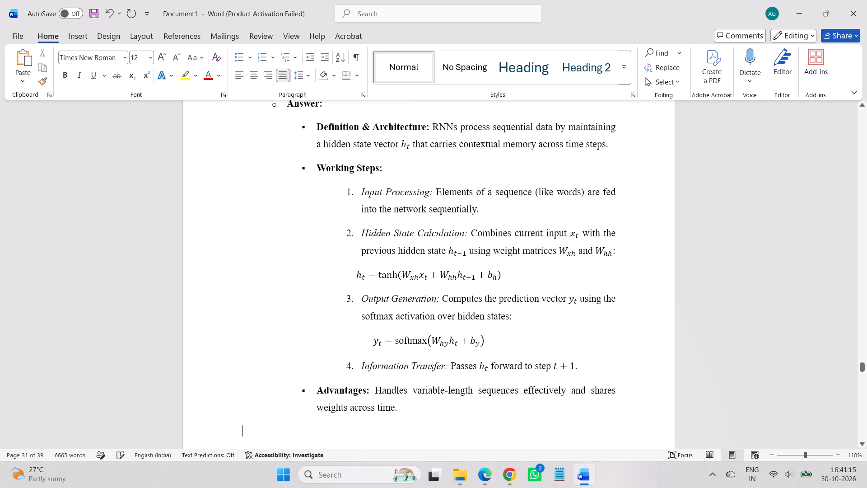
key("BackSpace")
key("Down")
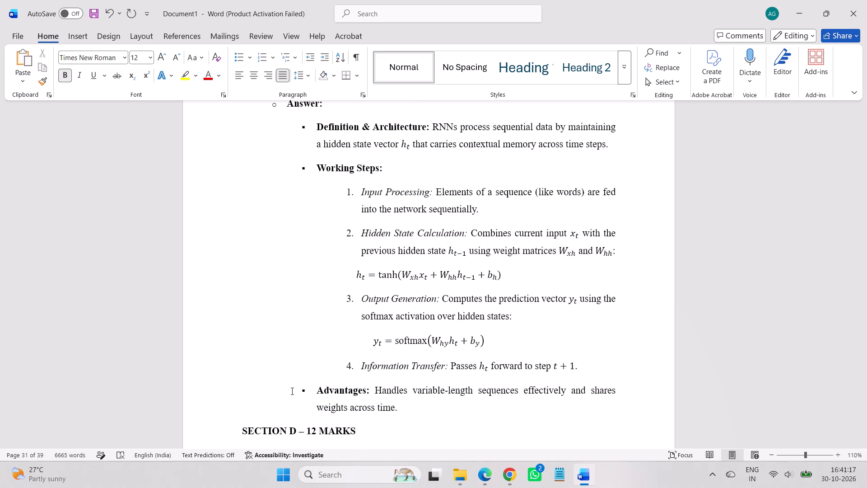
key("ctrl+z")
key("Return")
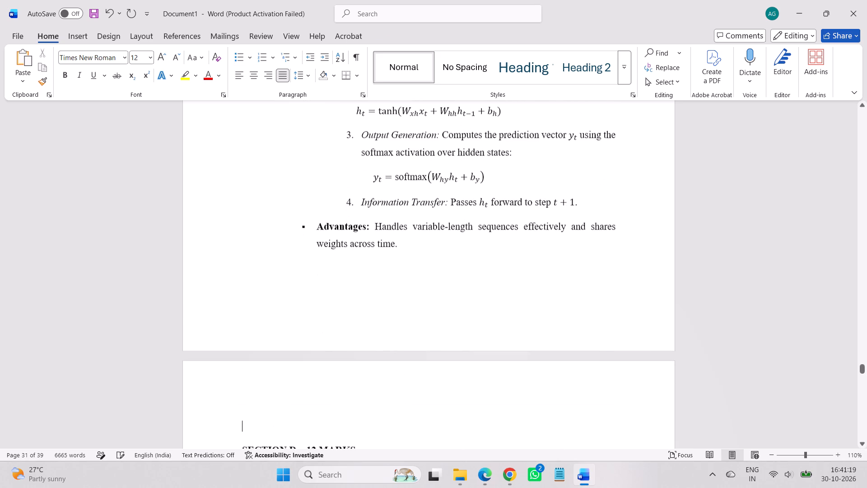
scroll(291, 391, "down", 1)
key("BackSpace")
Remove the blank lines before and after the Answer label of Section D question 1 on Neural Language Models.
key("Down")
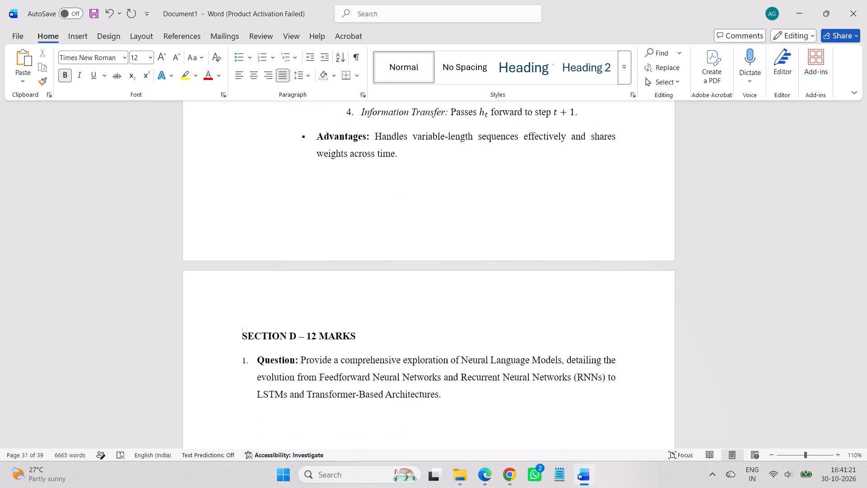
key("Down")
key("Down")
key("Down")
key("Down")
key("Down")
key("BackSpace")
key("BackSpace")
key("Down")
key("Down")
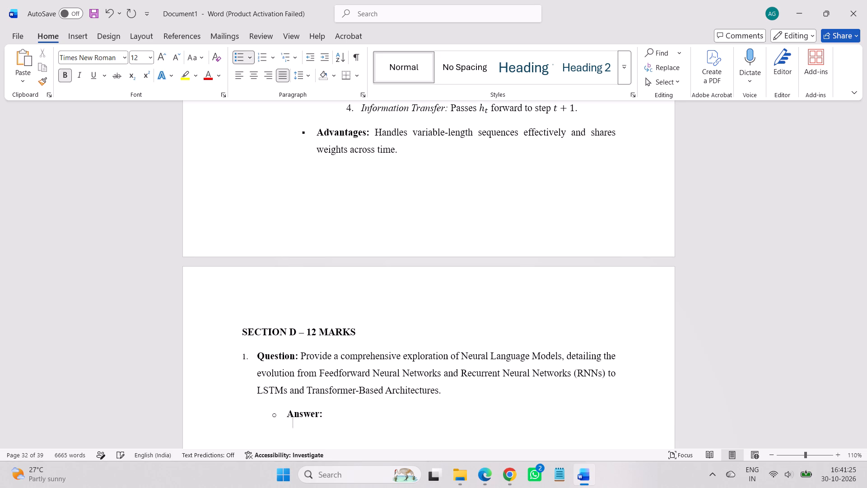
key("Down")
key("Down")
key("Up")
key("BackSpace")
key("BackSpace")
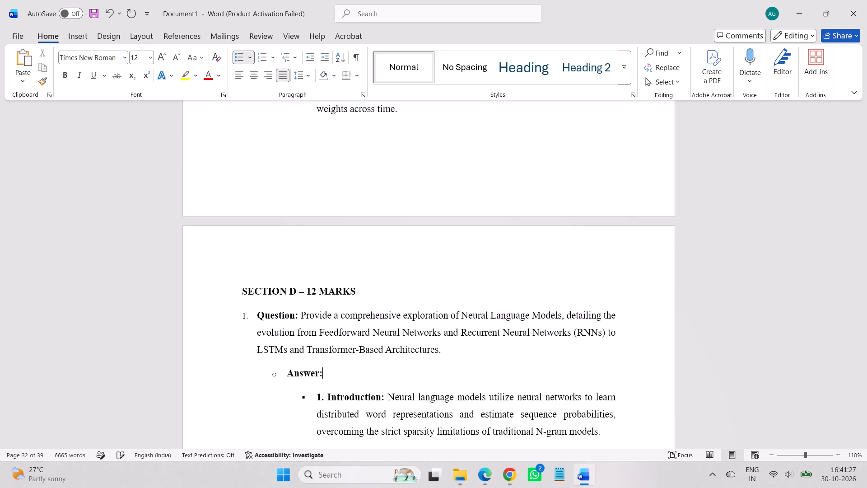
Remove the blank lines after the Introduction bullet and the Feedforward Neural Language Models heading in Section D question 1.
key("Down")
key("Down")
key("Down")
key("Down")
key("Down")
key("Up")
key("BackSpace")
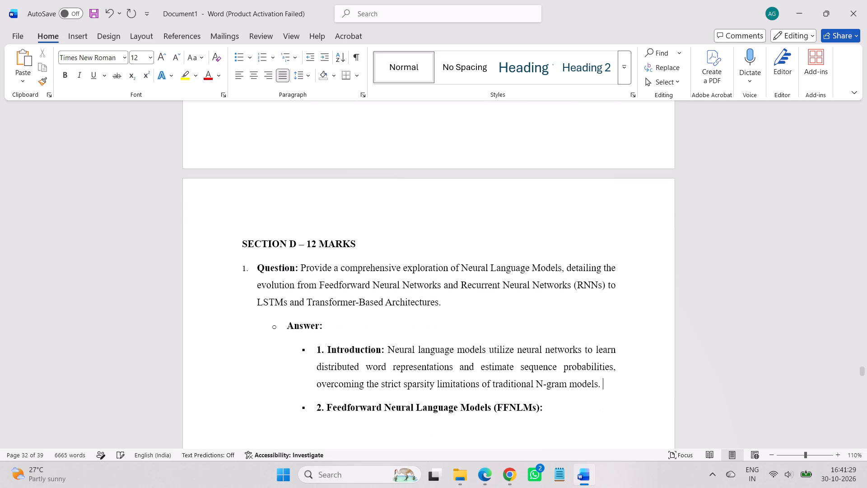
key("Down")
key("Down")
key("Down")
key("Down")
key("Up")
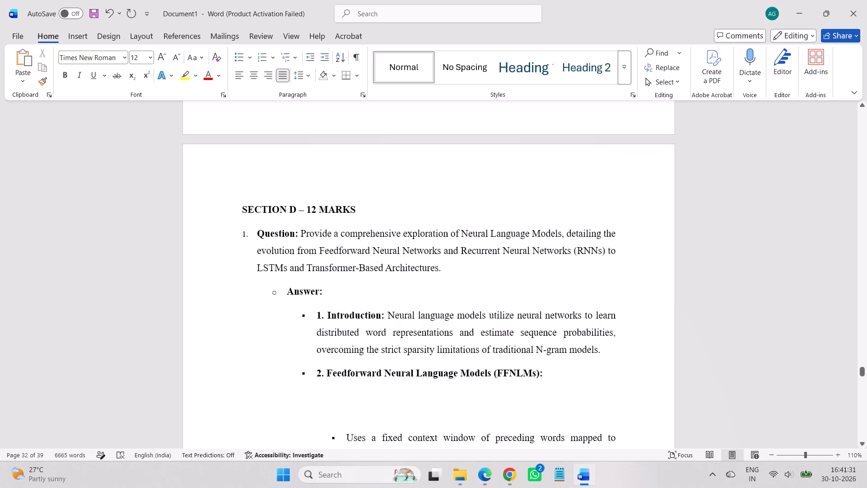
key("BackSpace")
key("BackSpace")
Remove the blank lines after the Feedforward model description and after the Recurrent Neural Networks (RNNs) heading in Section D question 1.
key("Down")
key("Down")
key("Down")
key("Down")
key("Down")
key("Down")
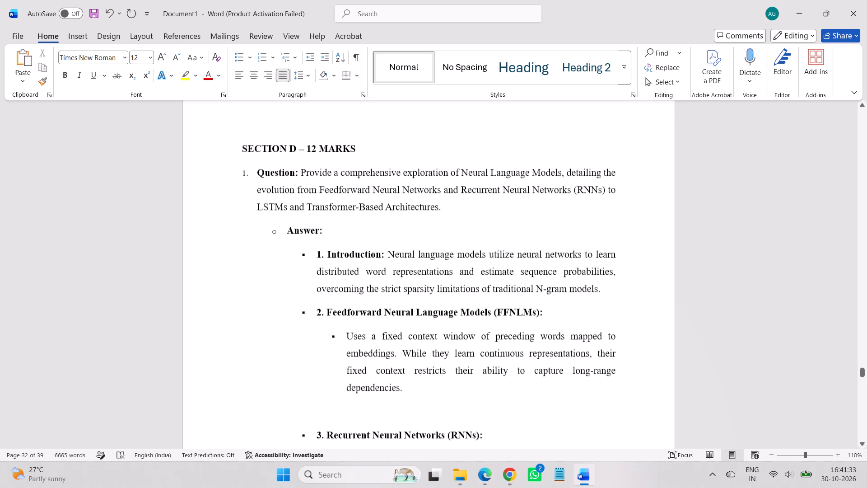
key("Up")
key("BackSpace")
key("Down")
key("Down")
key("Down")
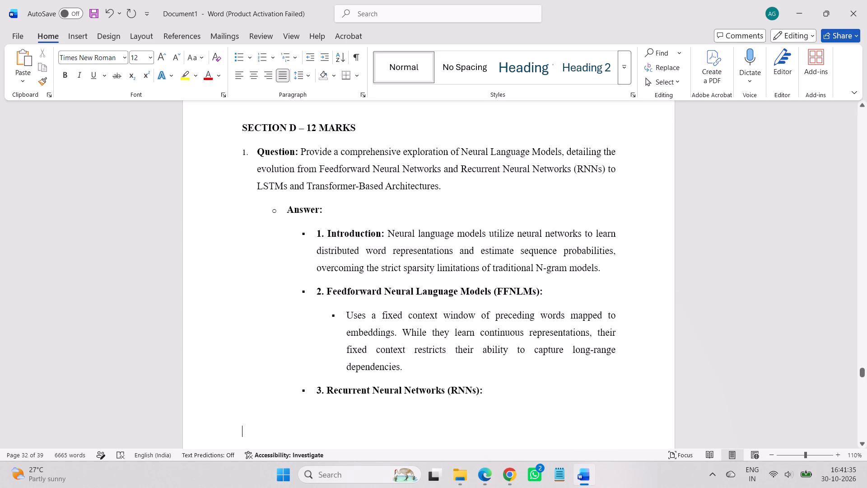
key("BackSpace")
key("BackSpace")
Remove the blank lines after the RNN description and after the Long Short-Term Memory (LSTM) Networks heading in Section D question 1.
key("Down")
key("Down")
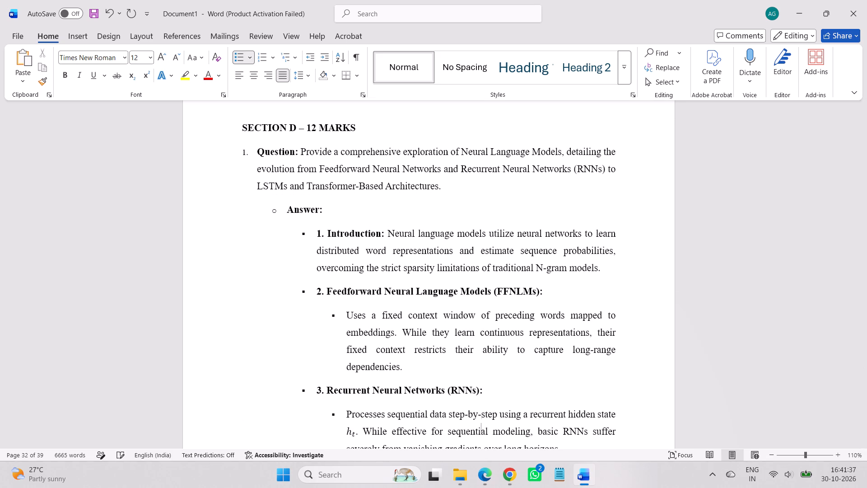
key("Down")
key("Down")
key("Down")
key("Up")
key("BackSpace")
key("Down")
key("Down")
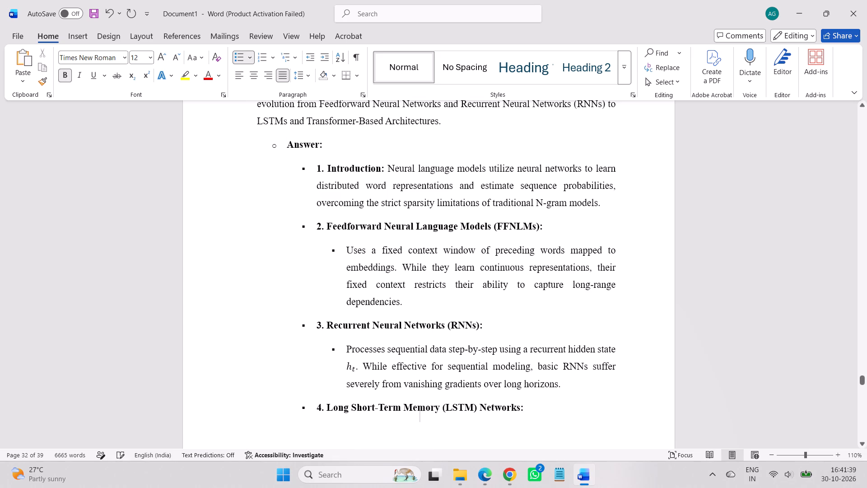
key("Down")
key("Down")
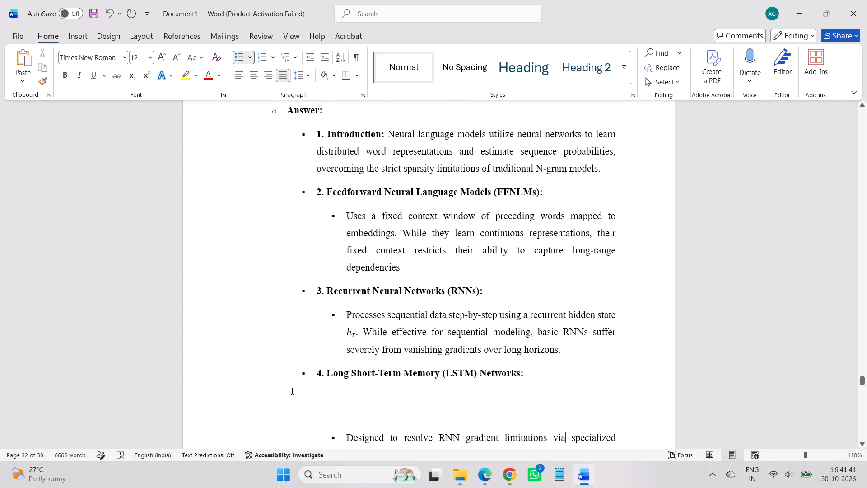
scroll(297, 396, "down", 1)
key("Up")
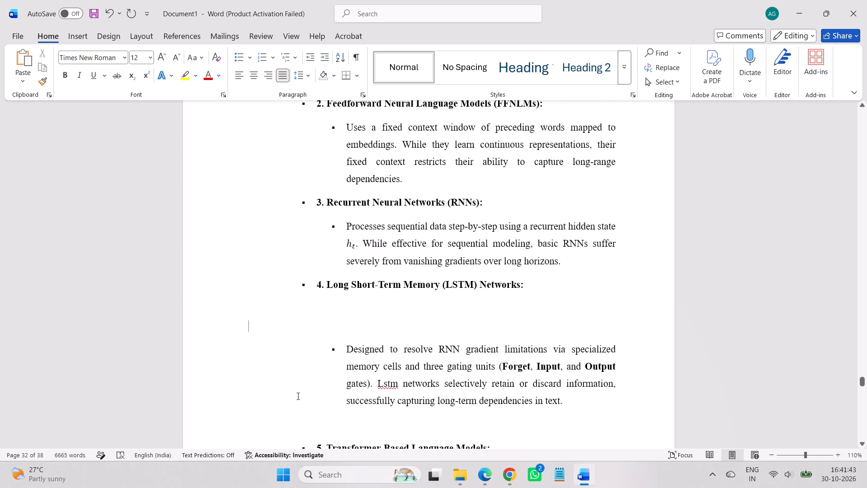
key("BackSpace")
key("BackSpace")
Remove the blank lines after the LSTM description and after the Transformer-Based Language Models heading in Section D question 1.
key("Down")
key("Down")
key("Down")
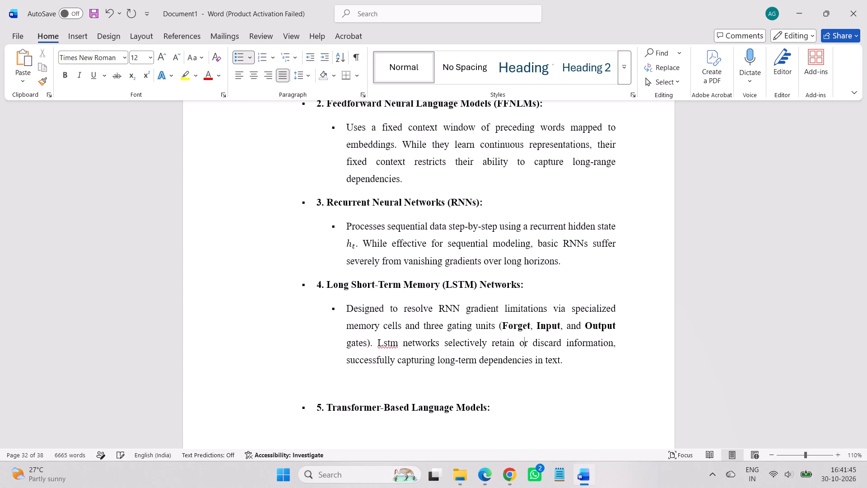
key("Down")
key("Down")
key("BackSpace")
key("Down")
key("Down")
key("Down")
key("Down")
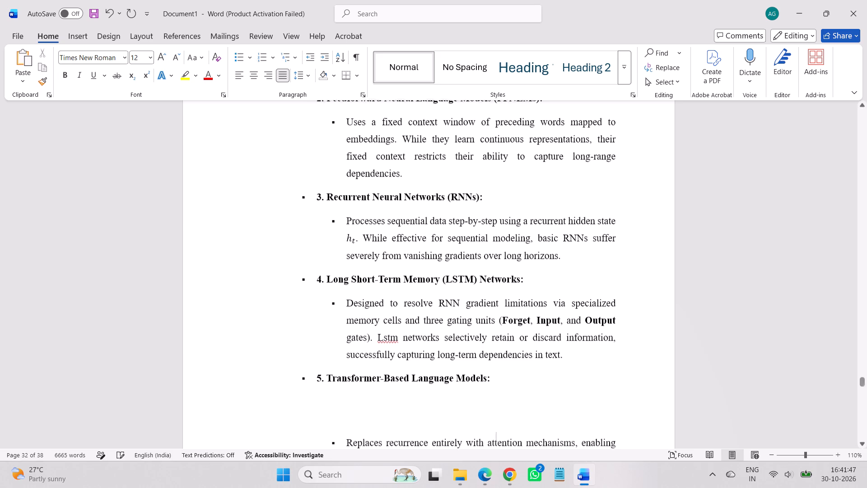
key("Up")
key("BackSpace")
key("BackSpace")
Remove the blank lines after the recurrence replacement bullet and the Key Components bullet under Transformer-Based Language Models.
key("Down")
key("Down")
key("Down")
key("Down")
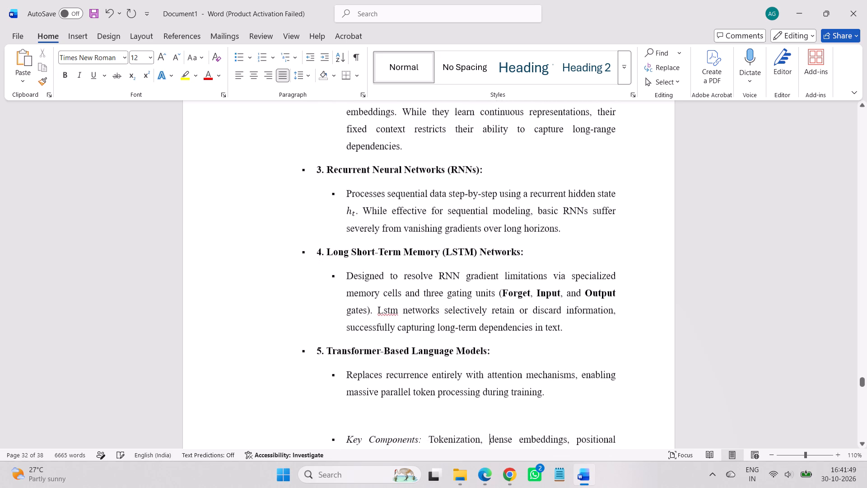
key("Up")
key("BackSpace")
key("Down")
key("Down")
key("Down")
key("Down")
key("Up")
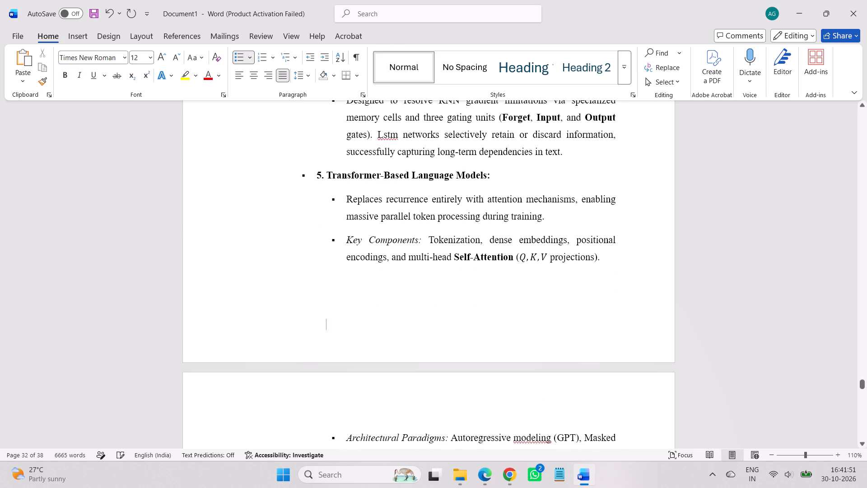
key("BackSpace")
key("Down")
key("Down")
key("Up")
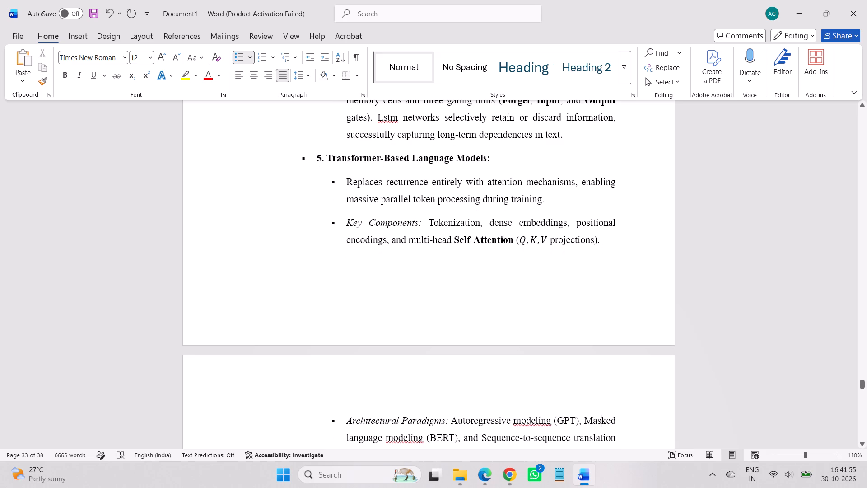
key("Up")
Remove the blank lines after the Architectural Paradigms bullet and after the Conclusion paragraph of Section D question 1.
key("Down")
key("Down")
key("Down")
key("Down")
key("Down")
key("Up")
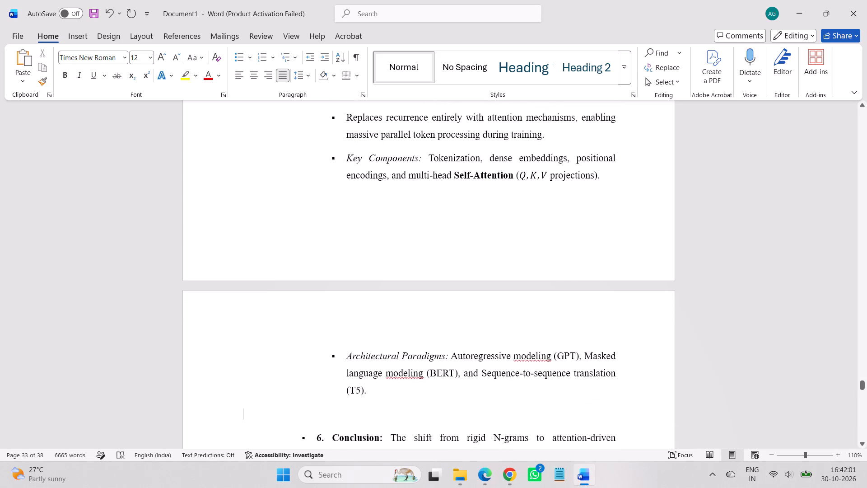
key("BackSpace")
key("Down")
key("Down")
key("Down")
key("Down")
key("Down")
key("BackSpace")
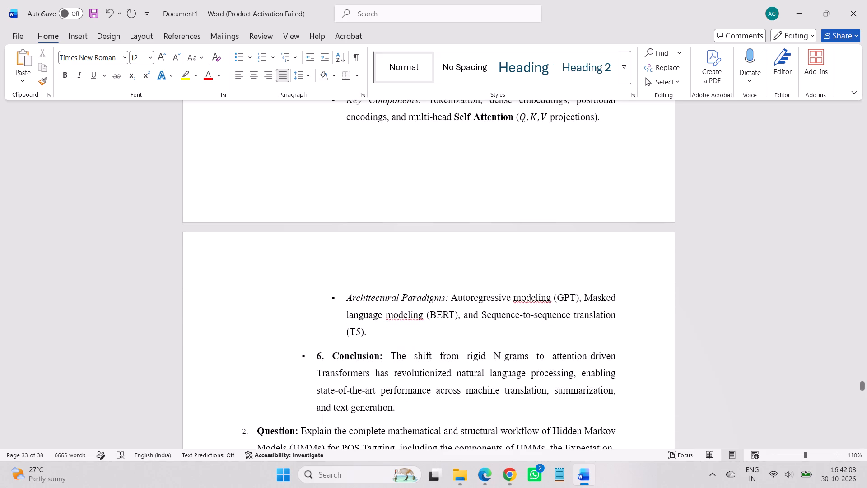
Remove the blank lines before and after the Answer label of Section D question 2 on Hidden Markov Models.
key("Down")
key("Down")
key("Down")
key("Down")
key("Down")
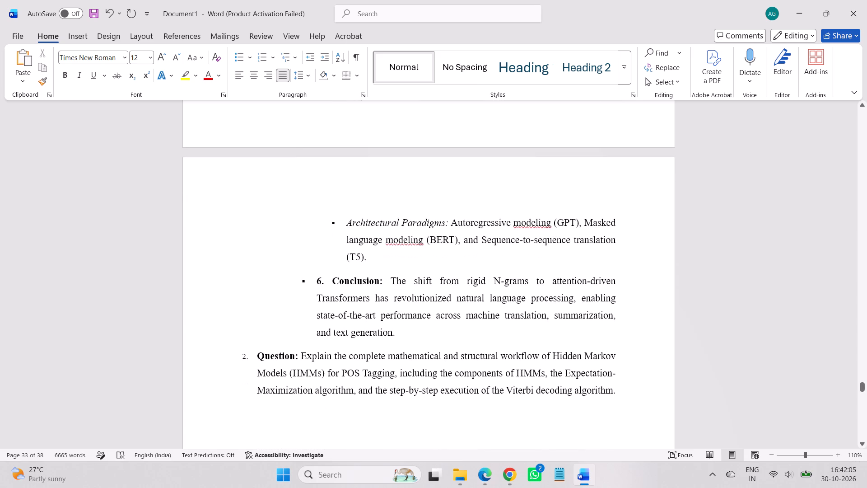
key("BackSpace")
key("BackSpace")
key("Down")
key("Down")
key("Down")
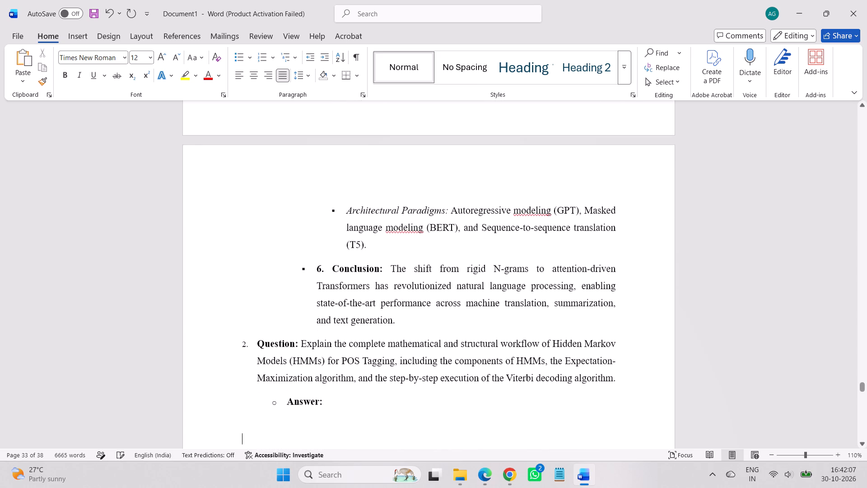
key("Down")
key("Up")
key("BackSpace")
key("BackSpace")
Remove the blank lines after the Introduction to HMM POS Tagging bullet and the Major Components of HMM POS Taggers heading.
key("Down")
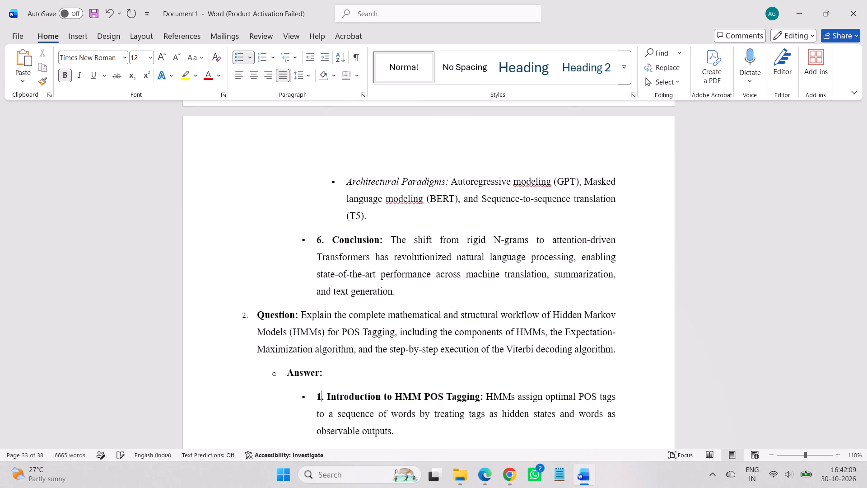
key("Down")
key("Down")
key("Down")
key("BackSpace")
key("Down")
key("Down")
key("Down")
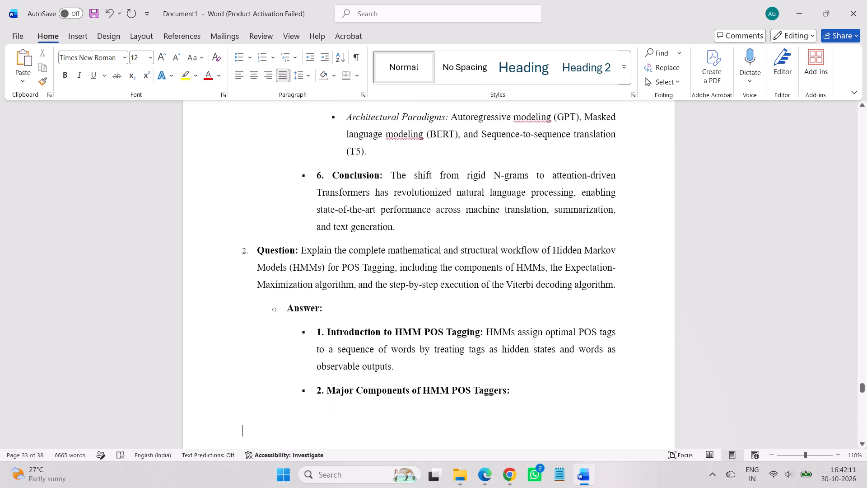
key("BackSpace")
key("BackSpace")
Remove the blank lines after the Hidden States, Observations and Transition Probabilities bullets under Major Components of HMM POS Taggers.
key("Down")
key("Down")
key("Down")
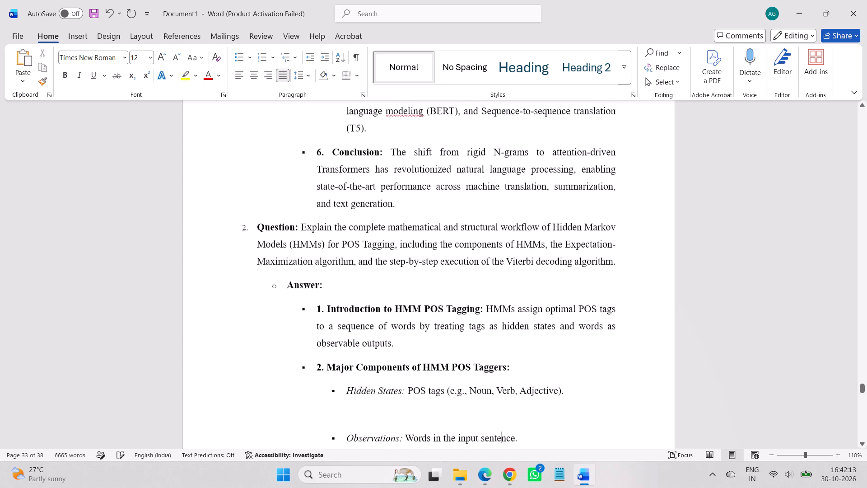
key("Up")
key("BackSpace")
key("Down")
key("Down")
key("BackSpace")
key("Down")
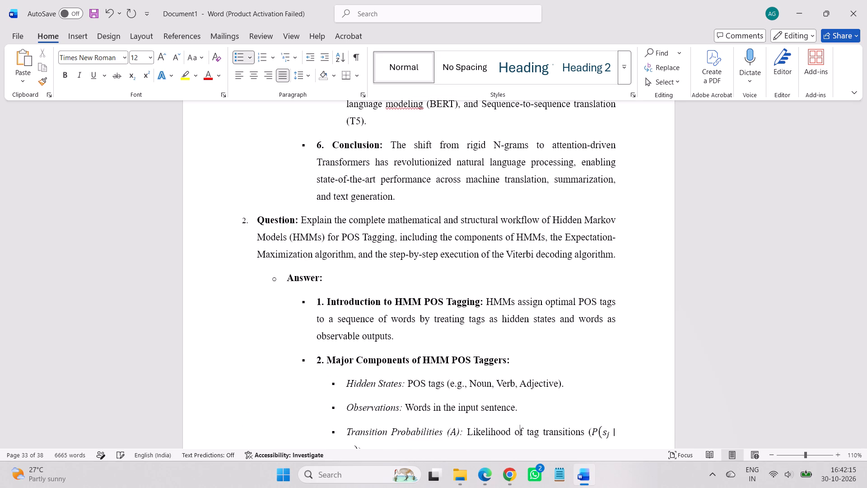
key("Down")
key("Down")
key("BackSpace")
Remove the blank lines after the Emission Probabilities and Initial Probabilities bullets of the HMM components list.
key("Down")
key("Down")
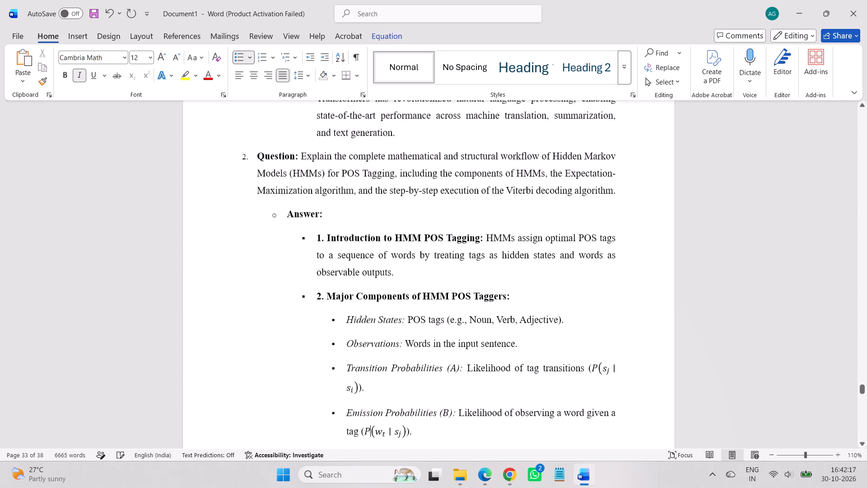
key("Down")
key("BackSpace")
key("Down")
key("Down")
key("Down")
key("Up")
key("BackSpace")
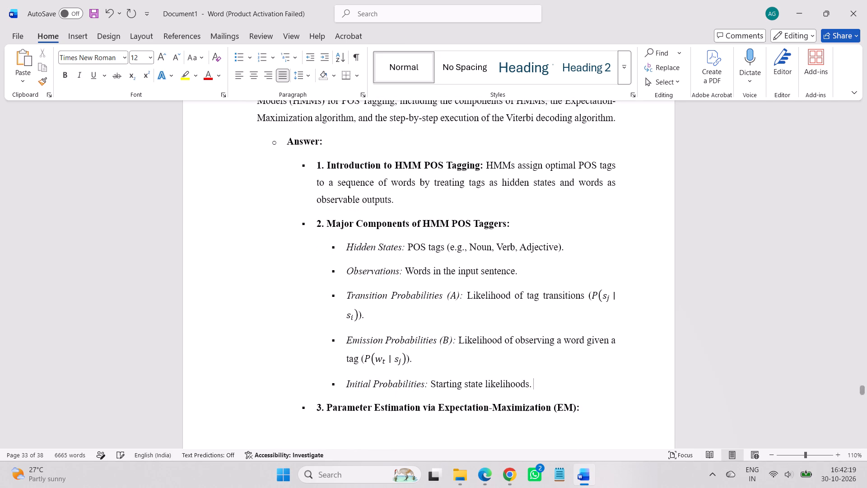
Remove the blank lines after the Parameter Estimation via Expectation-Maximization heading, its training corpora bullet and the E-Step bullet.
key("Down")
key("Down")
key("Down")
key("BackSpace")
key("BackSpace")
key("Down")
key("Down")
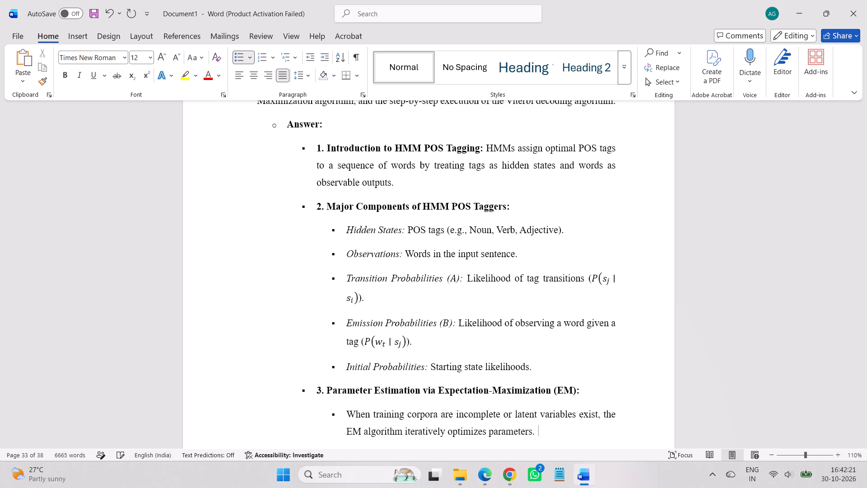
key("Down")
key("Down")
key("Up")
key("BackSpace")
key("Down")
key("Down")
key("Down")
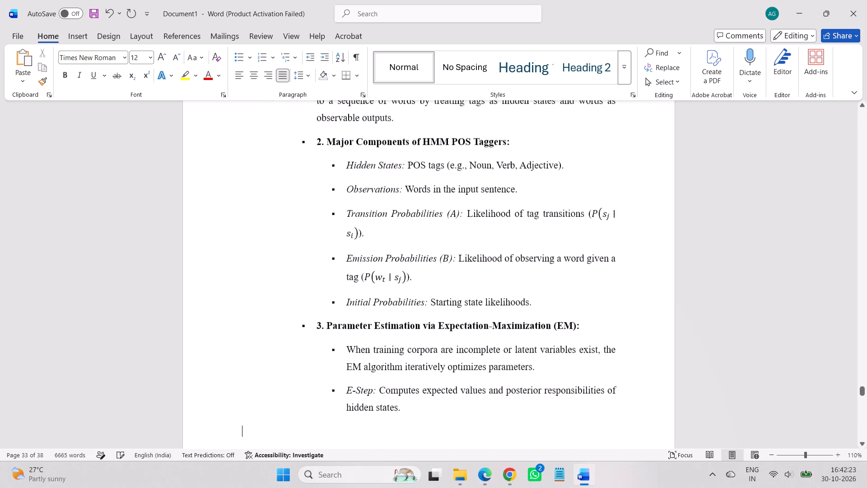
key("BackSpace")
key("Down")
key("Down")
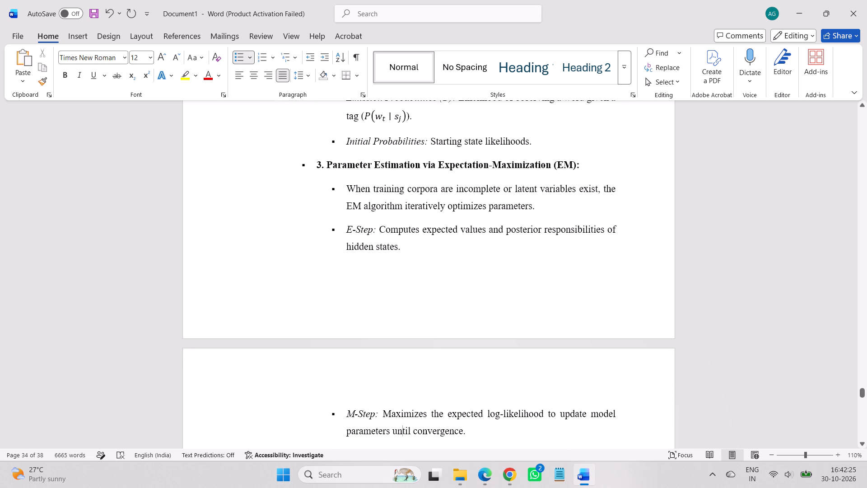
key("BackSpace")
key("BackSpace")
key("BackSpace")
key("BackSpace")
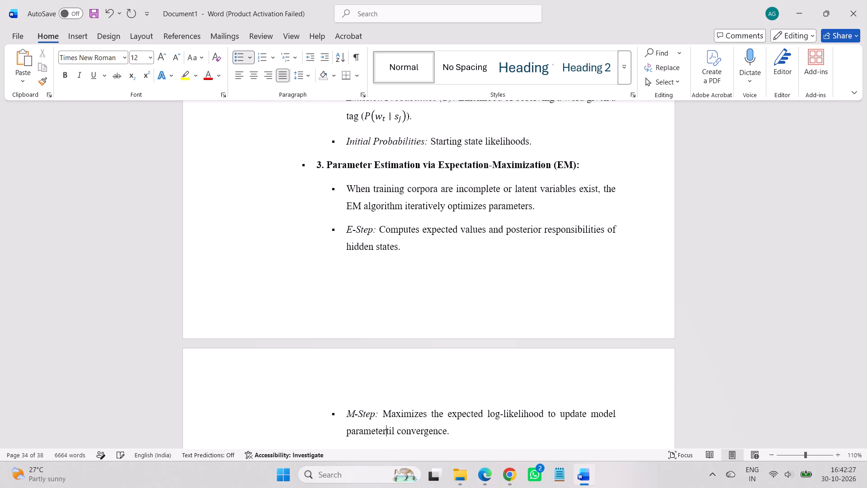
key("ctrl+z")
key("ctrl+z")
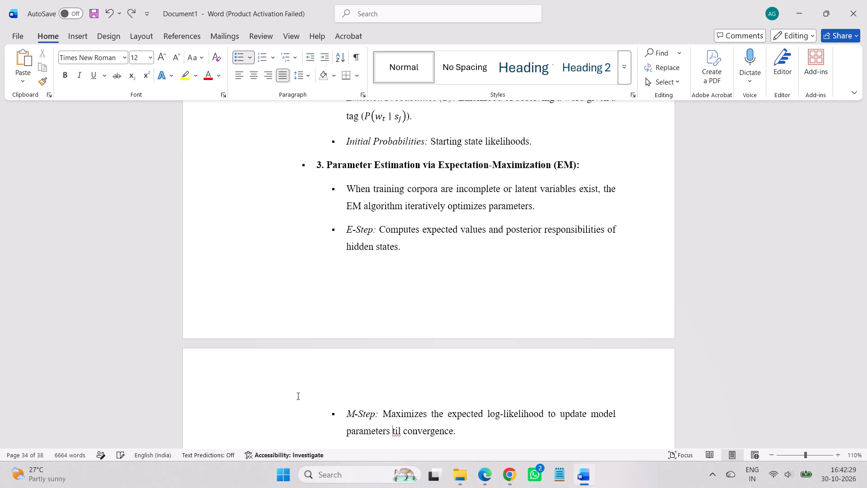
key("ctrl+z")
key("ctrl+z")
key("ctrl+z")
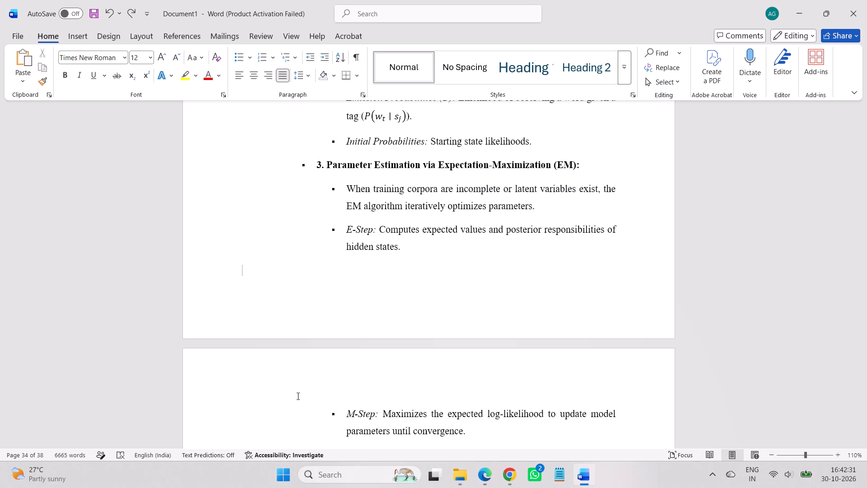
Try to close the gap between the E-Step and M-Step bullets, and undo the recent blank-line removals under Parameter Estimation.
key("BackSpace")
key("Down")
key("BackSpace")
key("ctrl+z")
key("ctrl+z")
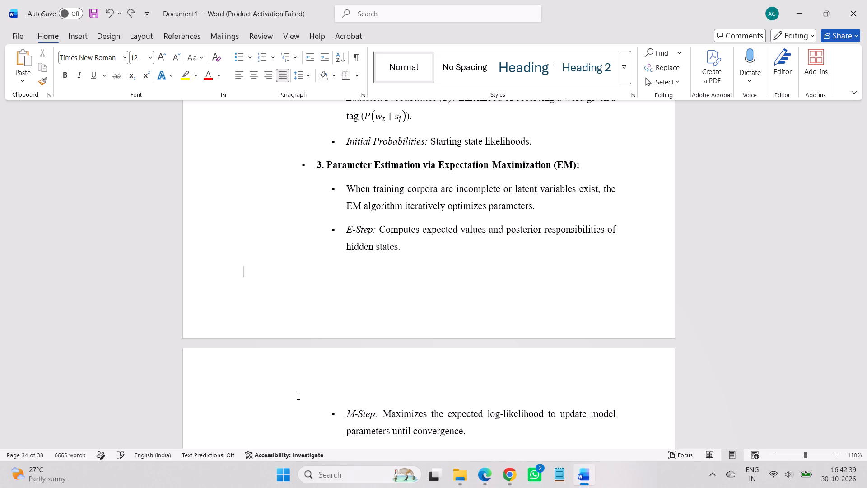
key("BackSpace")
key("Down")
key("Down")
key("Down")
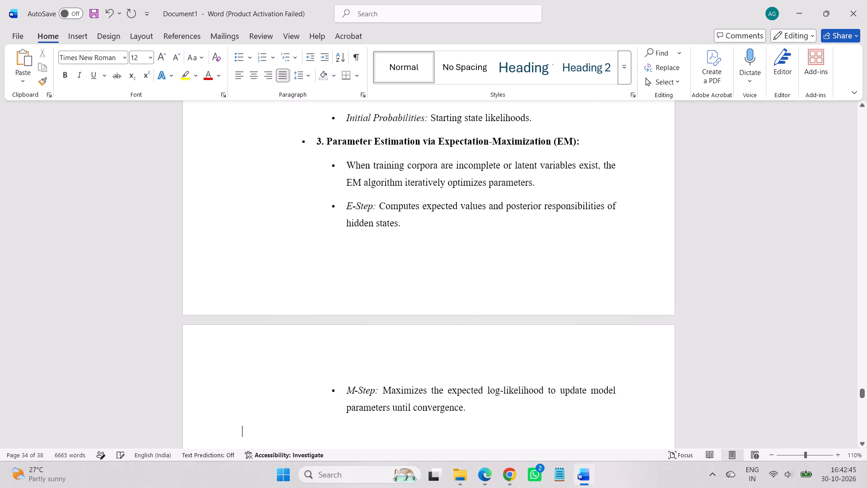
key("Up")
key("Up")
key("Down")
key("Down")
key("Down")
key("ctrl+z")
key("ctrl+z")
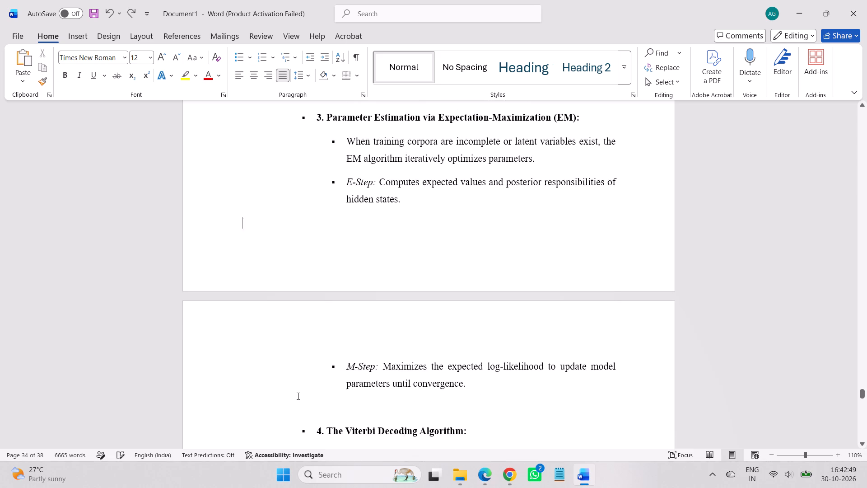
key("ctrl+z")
Remove the blank lines after the Parameter Estimation heading, the training corpora bullet and the E-Step bullet.
key("BackSpace")
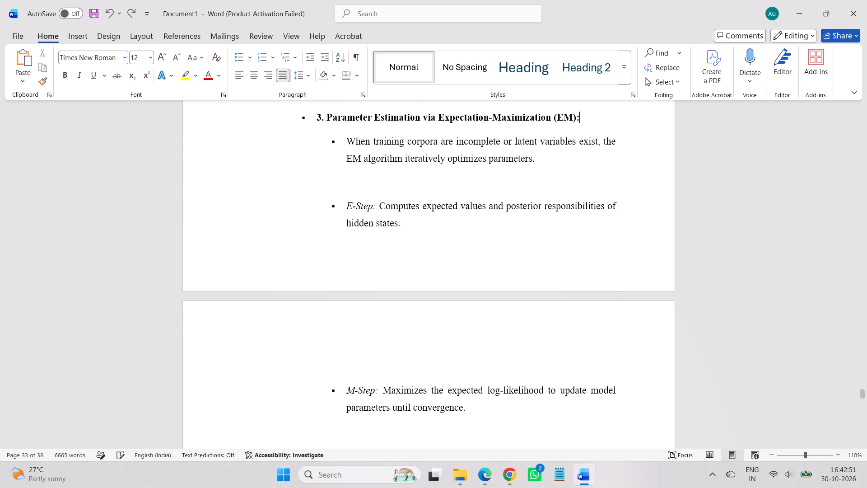
key("Down")
key("Down")
key("Down")
key("BackSpace")
key("Down")
key("Down")
key("Down")
key("BackSpace")
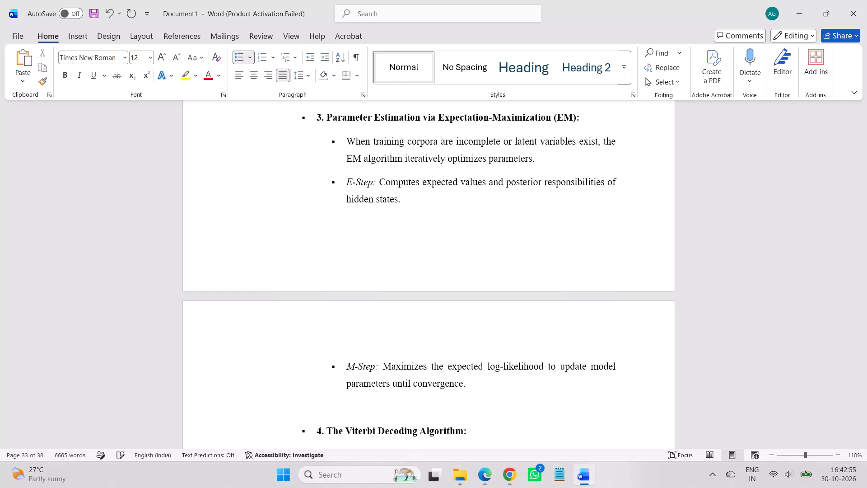
Remove the blank lines after the M-Step bullet and after the Viterbi Decoding Algorithm heading.
key("Down")
key("Down")
key("Down")
key("BackSpace")
key("Down")
key("Down")
key("Down")
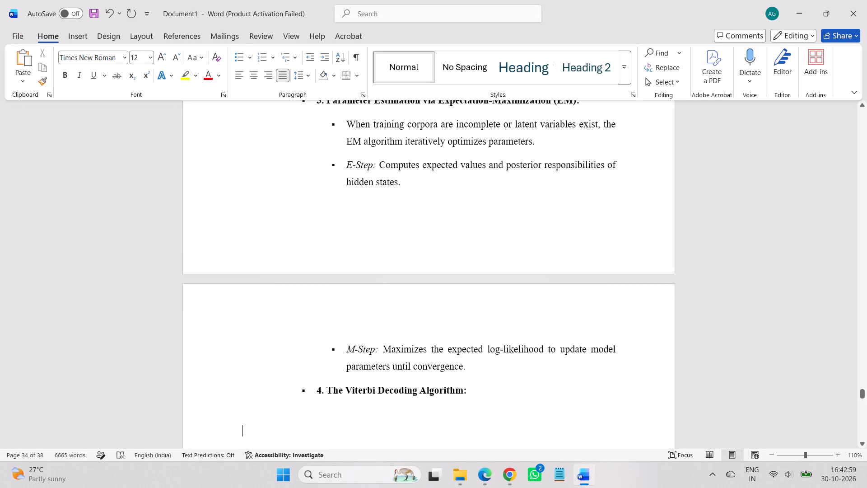
key("BackSpace")
key("BackSpace")
Remove the blank lines after the dynamic programming bullet and the Step 1 (Initialization) bullet of the Viterbi section.
key("Down")
key("Down")
key("Down")
key("Down")
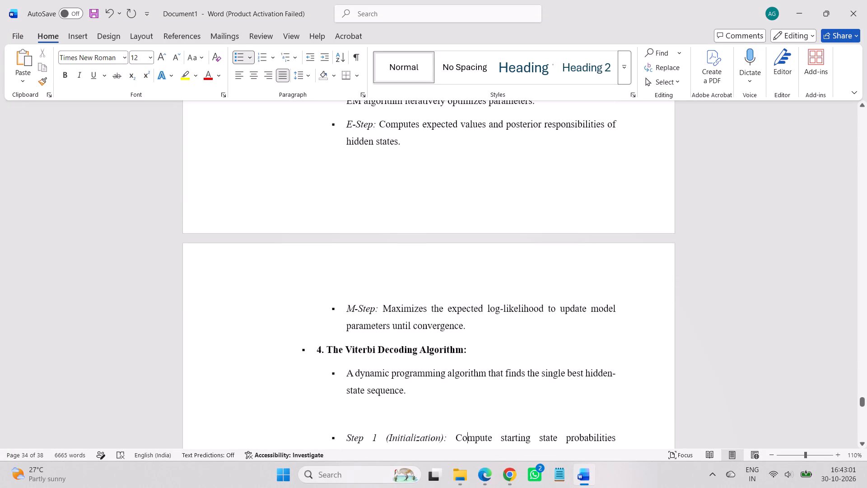
key("Up")
key("BackSpace")
key("Down")
key("Down")
key("Down")
key("BackSpace")
Remove the blank lines after the Step 2 (Recursion) bullet and after its recurrence equation.
key("Down")
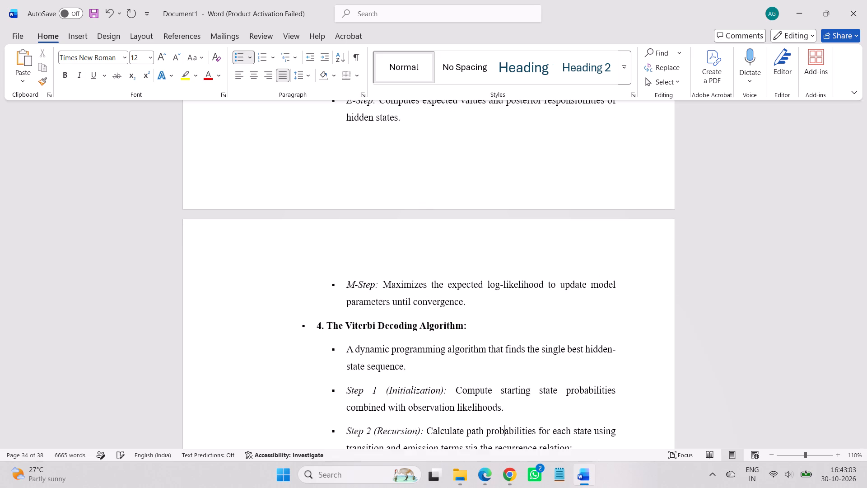
key("Down")
key("Down")
key("BackSpace")
key("Down")
key("Down")
key("BackSpace")
Remove the blank lines after the Step 3 (Termination) and Step 4 (Backtracking) bullets of the Viterbi section.
key("Down")
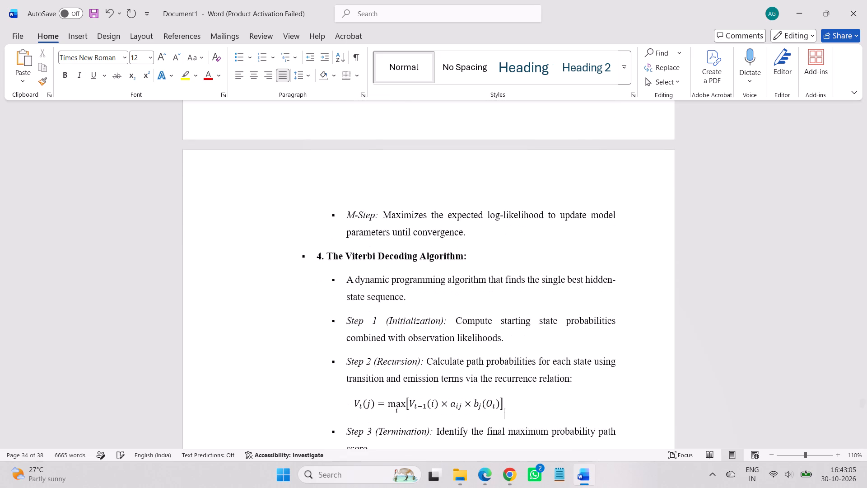
key("Down")
key("Down")
key("BackSpace")
key("Down")
key("Down")
key("Down")
key("Down")
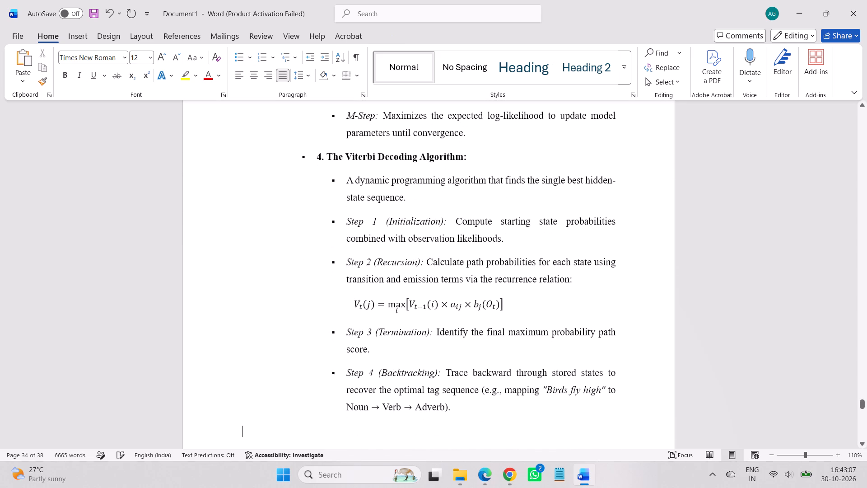
key("BackSpace")
Remove the blank line between the HMM answer's Conclusion paragraph and the EXAM PREPARATION PRIORITY heading.
key("Down")
key("Down")
key("Down")
key("Down")
key("BackSpace")
Remove the blank lines after questions 1 and 2 of the Most Important Questions for the End-Semester Examination list.
key("Down")
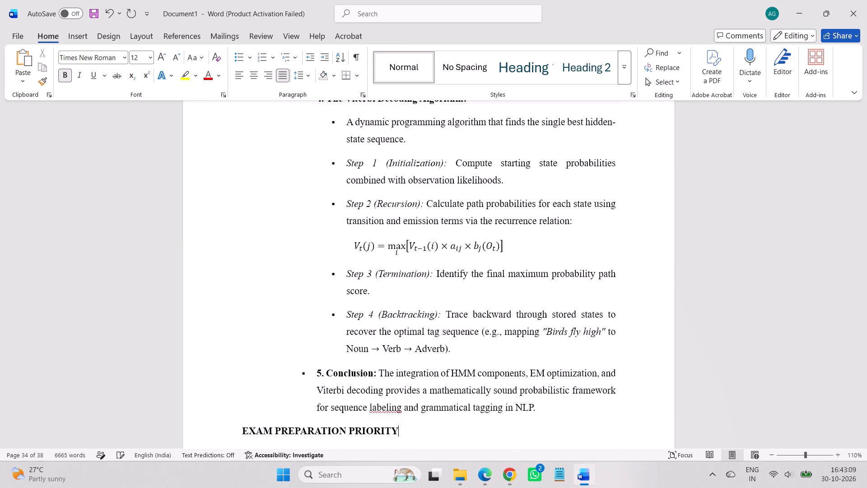
key("Down")
key("Down")
key("Down")
key("Down")
key("Down")
key("Up")
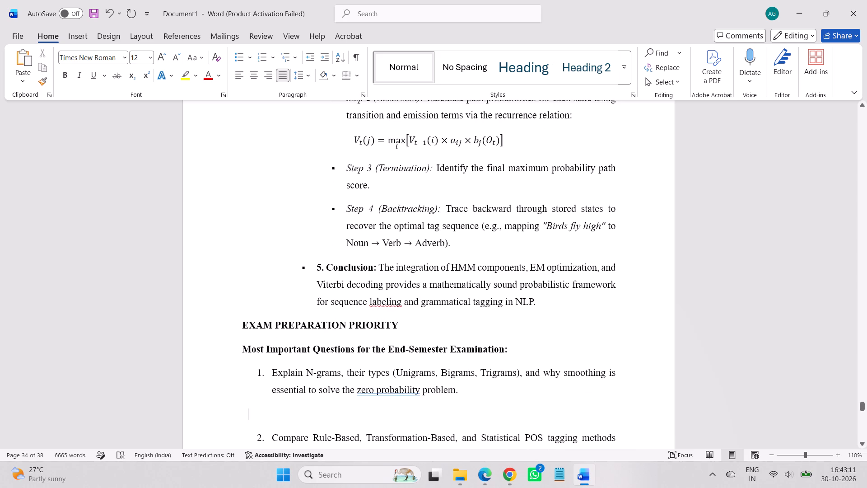
key("BackSpace")
key("Down")
key("Down")
key("Down")
key("BackSpace")
Remove the blank lines after question 3 on LSTM networks and question 4 on Transformer Self-Attention in the important questions list.
key("Down")
key("Down")
key("Down")
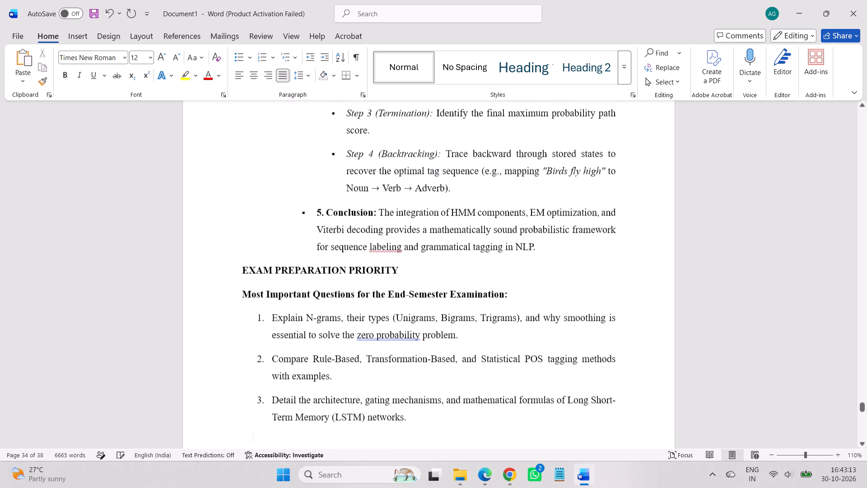
key("BackSpace")
key("Down")
key("Down")
key("Down")
key("Up")
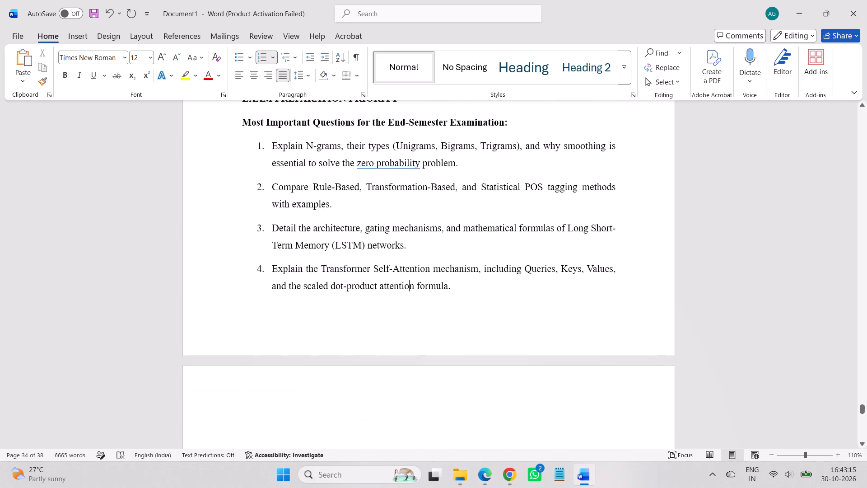
key("Down")
key("Down")
key("Up")
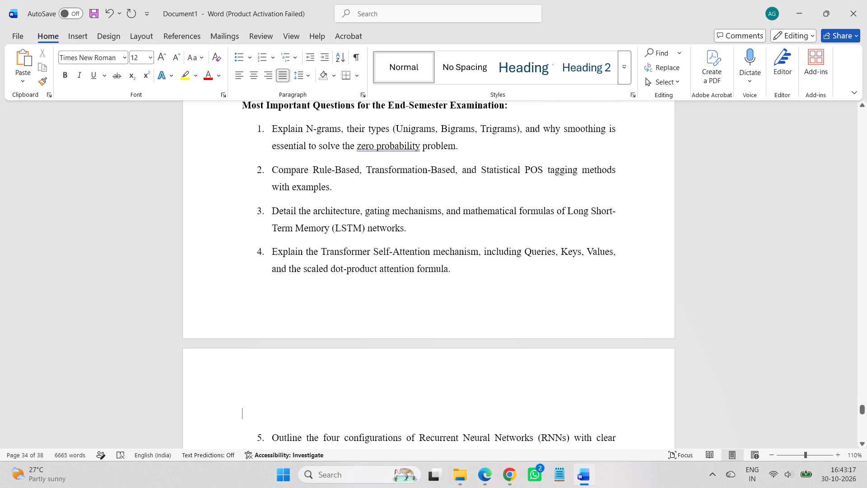
key("BackSpace")
Remove the blank lines after question 5 on RNN configurations and question 6 on the Viterbi Algorithm in the important questions list.
key("Down")
key("Down")
key("Down")
key("Down")
key("Up")
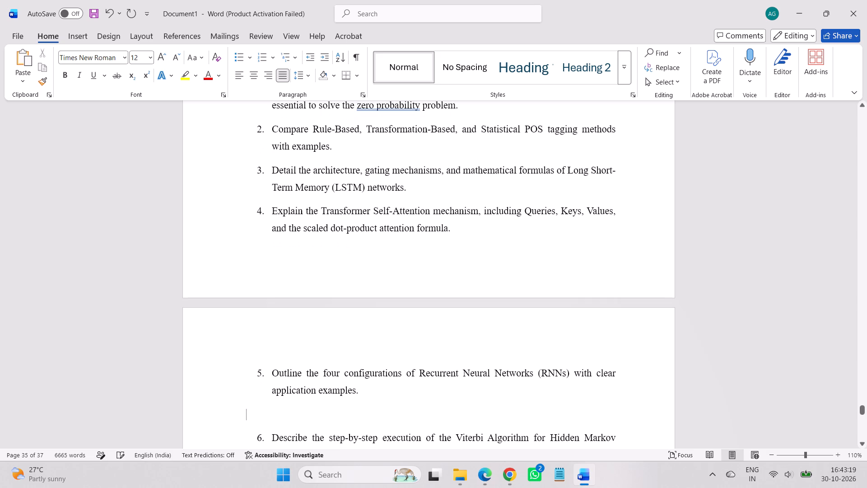
key("BackSpace")
key("BackSpace")
key("Down")
key("Down")
key("Down")
key("BackSpace")
Remove the blank lines after the Zero Probability Problem and HMM Components bullets under Topics That Should Not Be Skipped.
key("Down")
key("Down")
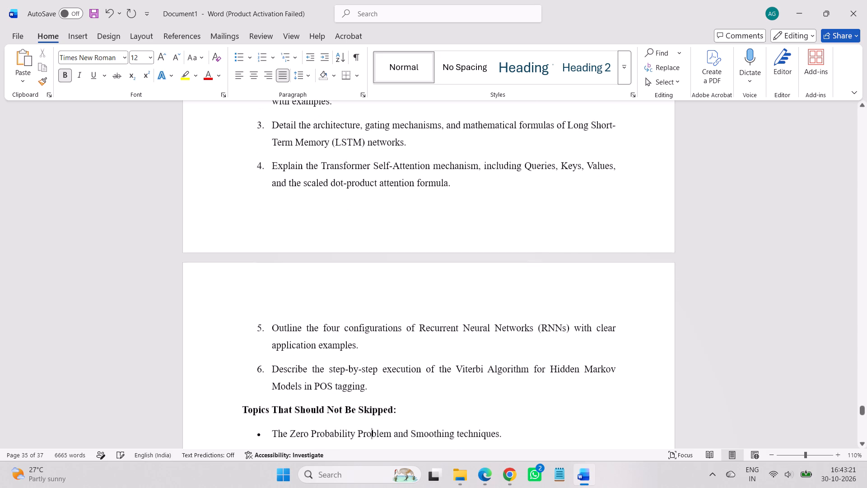
key("Down")
key("BackSpace")
key("Down")
key("Down")
key("Down")
key("BackSpace")
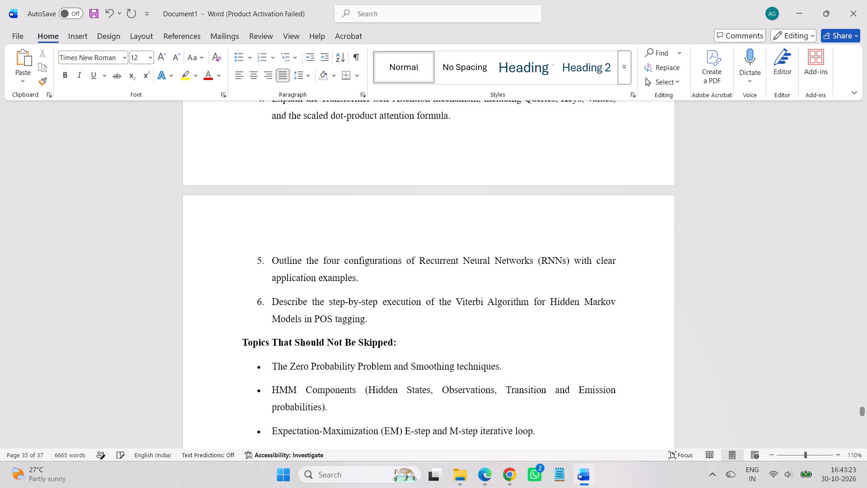
Remove the blank lines after the Expectation-Maximization, Feedforward Neural Language Models and LSTM gating equations bullets under Topics That Should Not Be Skipped.
key("Down")
key("Down")
key("Down")
key("Up")
key("BackSpace")
key("Down")
key("Down")
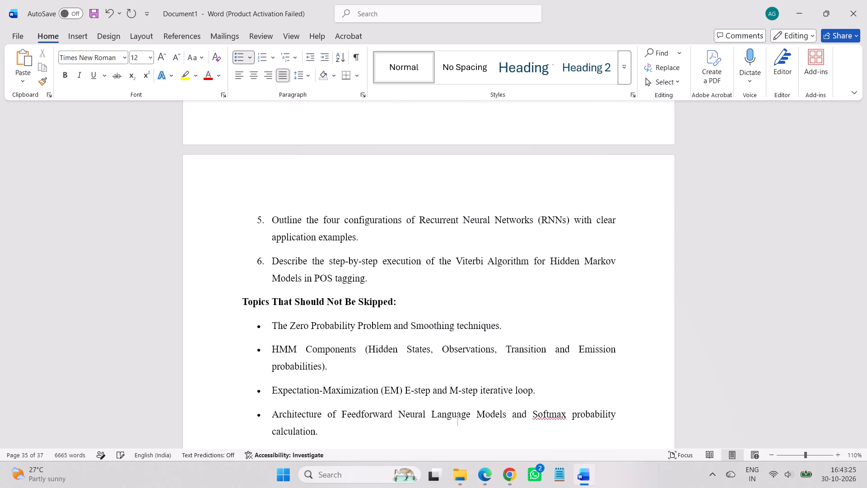
key("Down")
key("Down")
key("Up")
key("BackSpace")
key("Down")
key("Down")
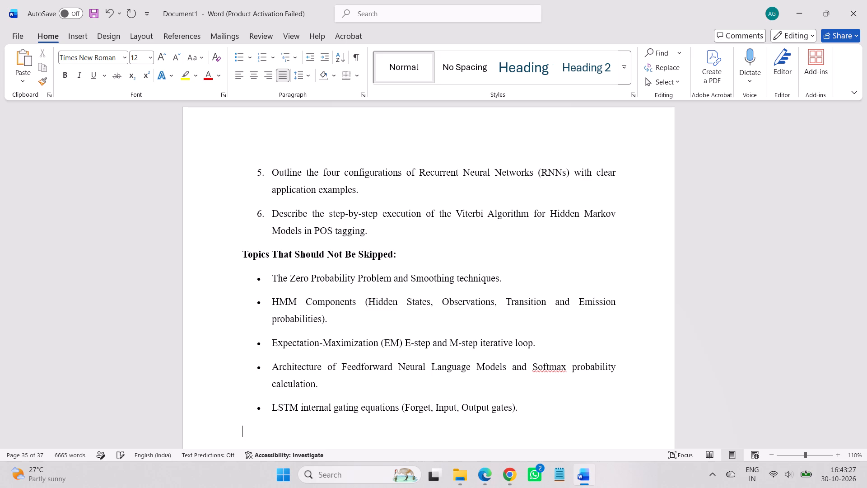
key("BackSpace")
Remove the blank lines after the Transformer pipeline and RNN cell structure bullets under Questions Suitable for Diagram-Based Answers.
key("Down")
key("Down")
key("Down")
key("Down")
key("BackSpace")
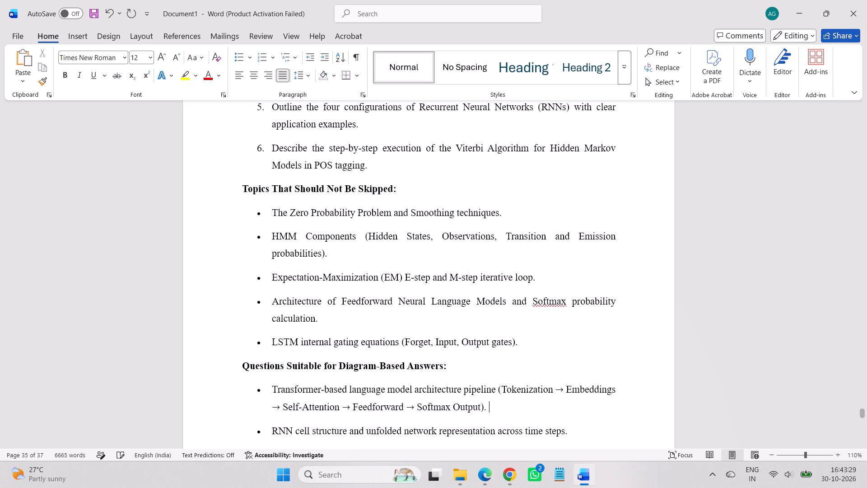
key("Down")
key("Down")
key("BackSpace")
Remove the blank lines after the LSTM cell architecture and Expectation-Maximization flowchart bullets in the diagram-based questions list.
key("Down")
key("Down")
key("Down")
key("BackSpace")
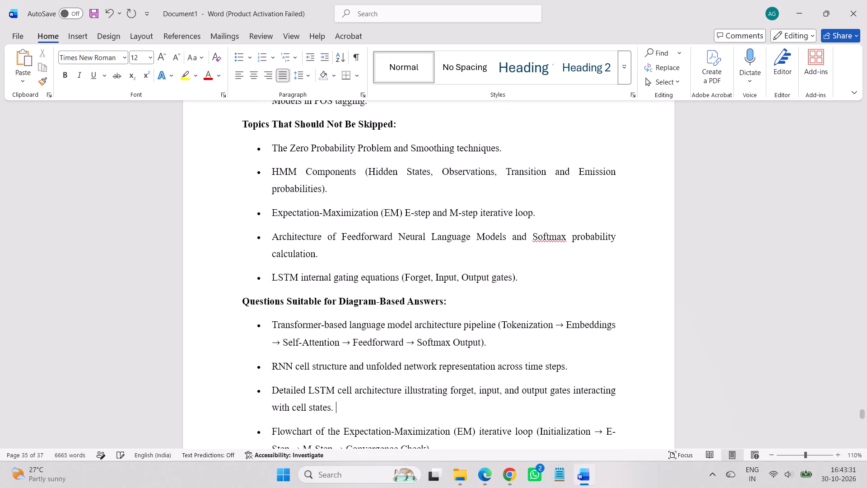
key("Down")
key("Down")
key("Down")
key("BackSpace")
Remove the blank lines after the N-gram, Smoothing and POS Tagging bullets in the Quick Revision Sheet.
key("Down")
key("Down")
key("Down")
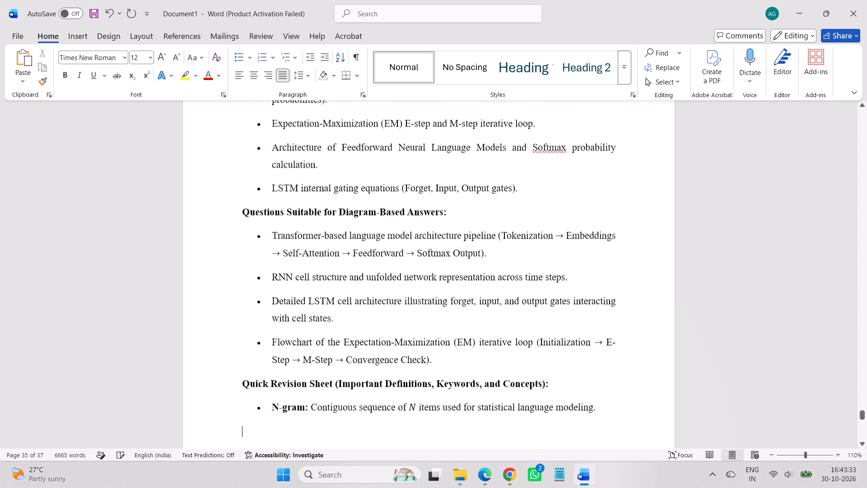
key("BackSpace")
key("Down")
key("Down")
key("Down")
key("BackSpace")
key("Down")
key("Down")
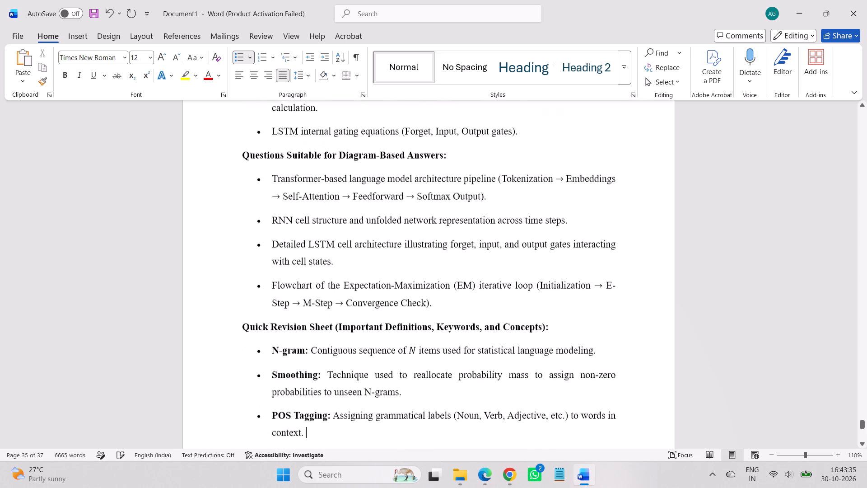
key("Down")
key("BackSpace")
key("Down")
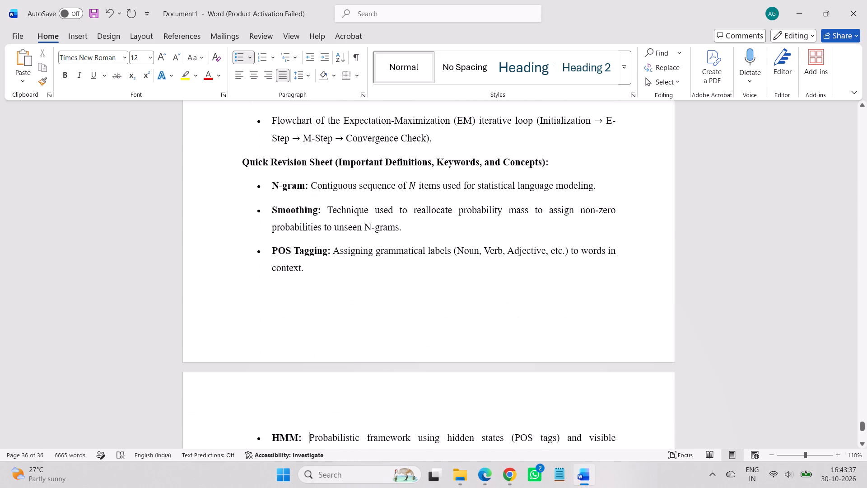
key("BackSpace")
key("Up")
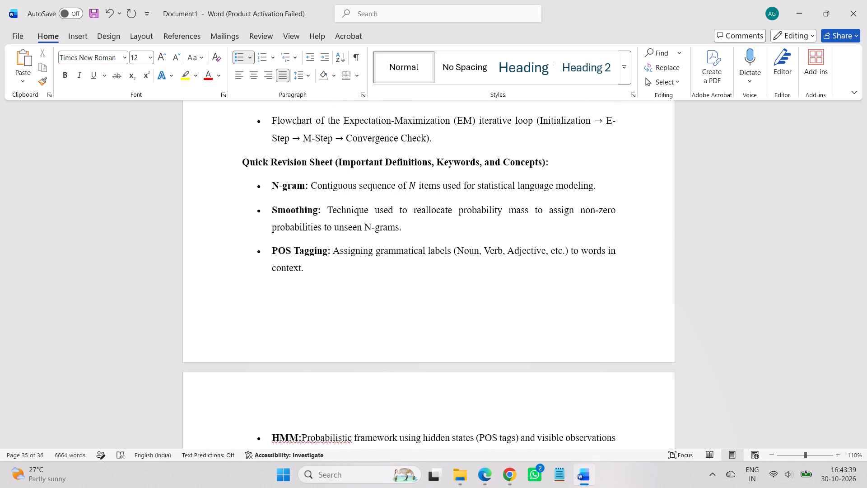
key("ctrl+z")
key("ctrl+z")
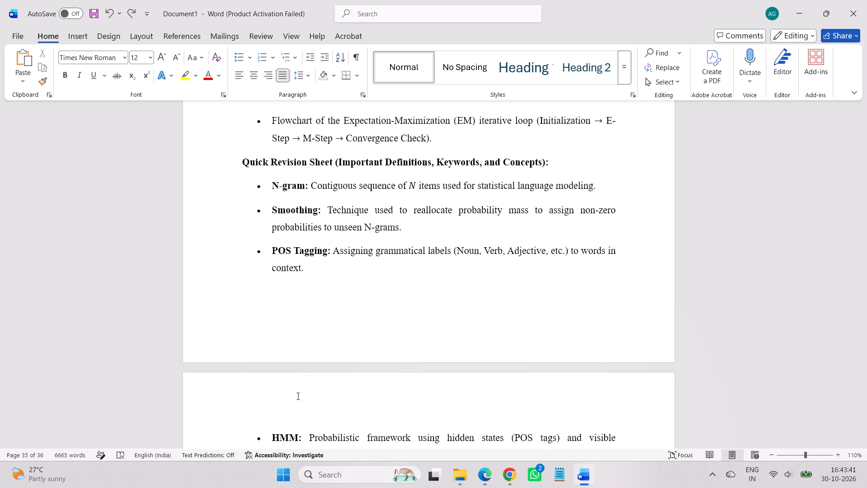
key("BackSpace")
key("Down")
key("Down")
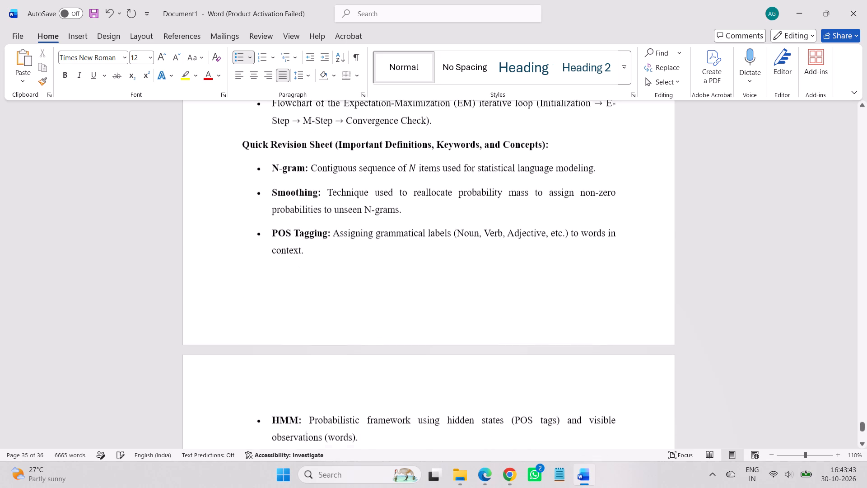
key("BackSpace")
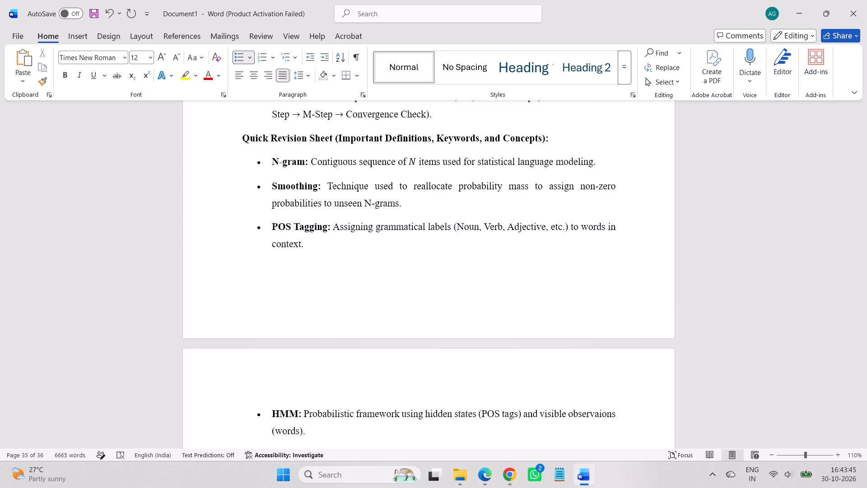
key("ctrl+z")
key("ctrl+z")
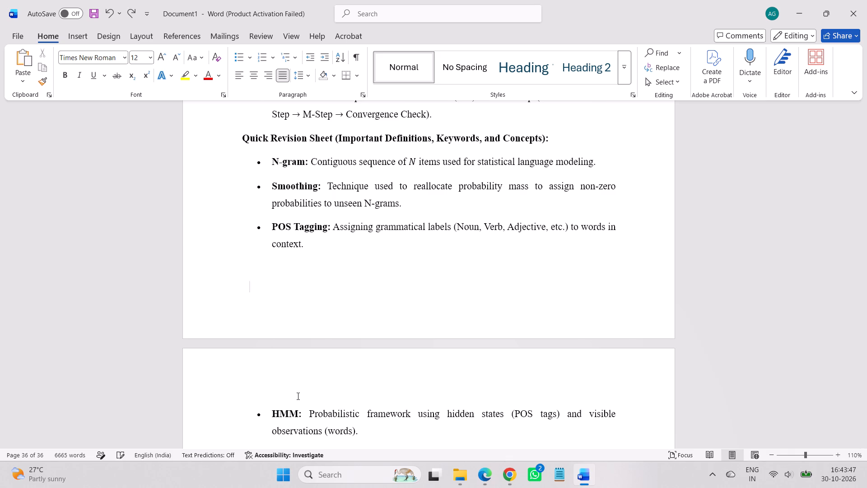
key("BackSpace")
Remove the blank lines after the HMM and Transition Probability bullets in the Quick Revision Sheet.
key("Down")
key("Down")
key("Down")
key("Down")
key("Up")
key("BackSpace")
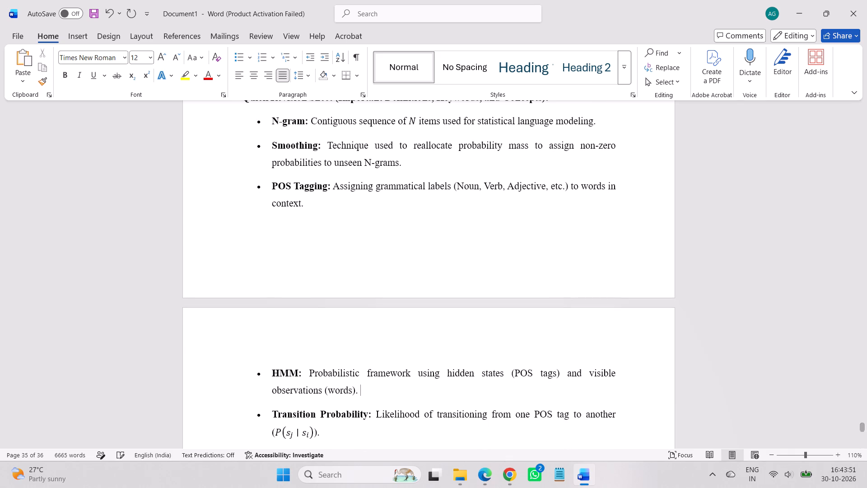
key("Down")
key("Down")
key("Down")
key("BackSpace")
Remove the blank lines after the Emission Probability and EM Algorithm bullets in the Quick Revision Sheet.
key("Down")
key("Down")
key("Down")
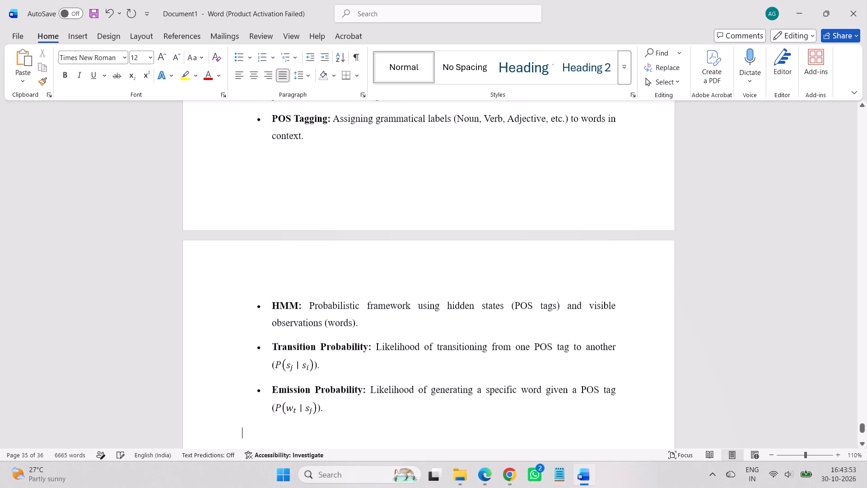
key("BackSpace")
key("Down")
key("Down")
key("Down")
key("BackSpace")
Remove the blank lines after the FFNLM and RNN bullets in the Quick Revision Sheet.
key("Down")
key("Down")
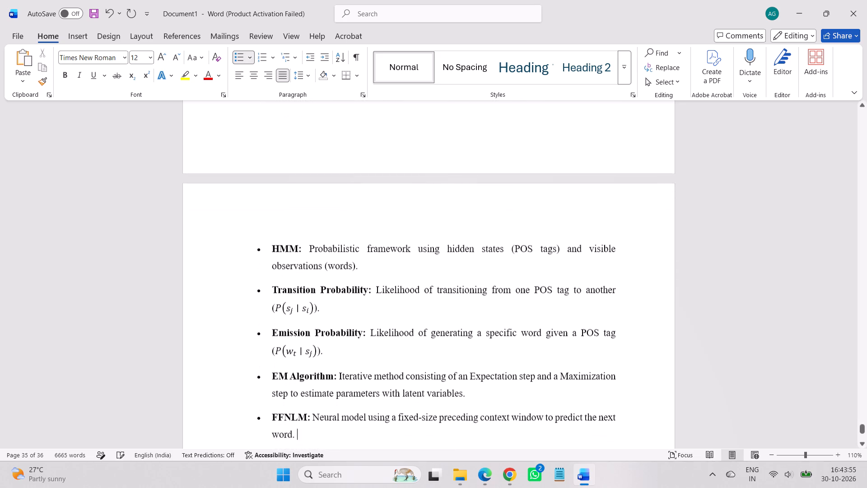
key("Down")
key("BackSpace")
key("Down")
key("Down")
key("Down")
key("BackSpace")
Remove the blank lines after the LSTM, Self-Attention and Viterbi Algorithm bullets in the Quick Revision Sheet.
key("Down")
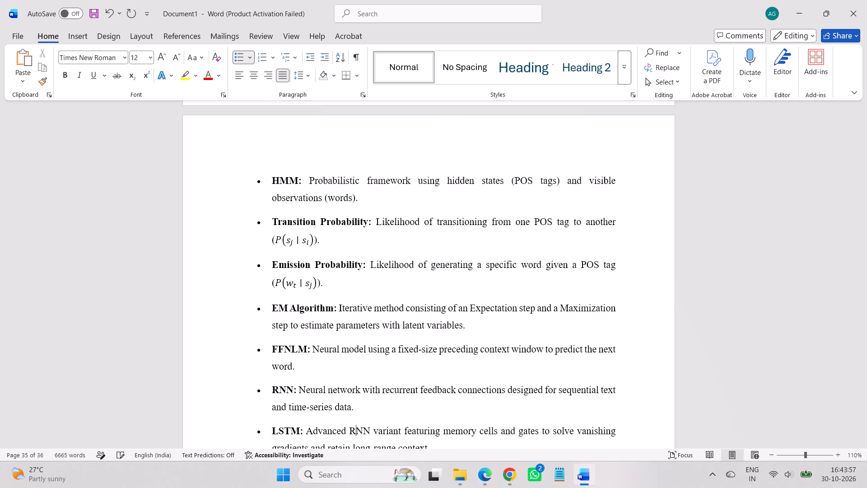
key("Down")
key("Down")
key("BackSpace")
key("Down")
key("Down")
key("Down")
key("BackSpace")
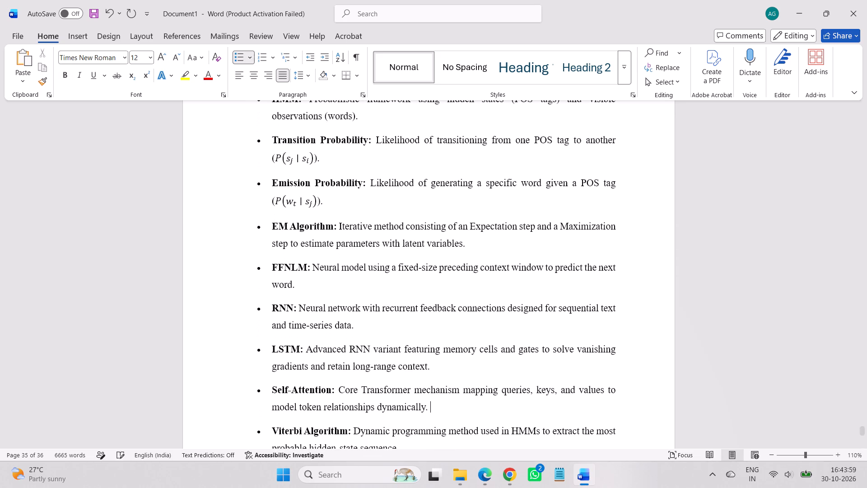
key("Down")
key("Down")
key("Down")
key("BackSpace")
End the bulleted list after the Viterbi Algorithm entry and add empty lines until the insertion point reaches the top of a fresh page.
key("Down")
key("Down")
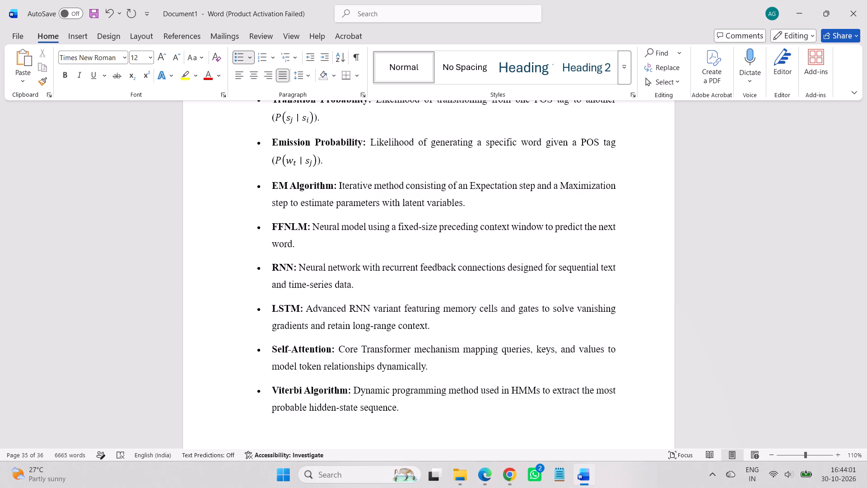
key("Return")
key("Return")
key("Return")
key("Return")
key("Return")
key("Return")
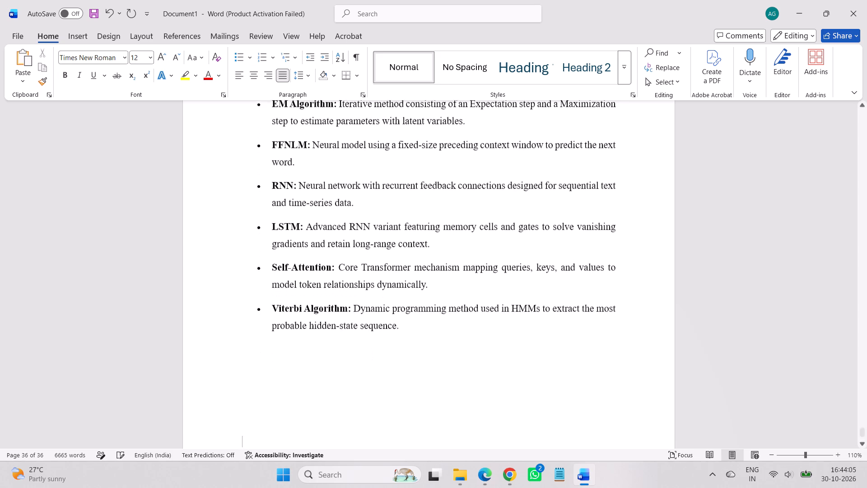
key("Return")
key("Return")
key("Return")
key("Return")
key("Return")
key("Return")
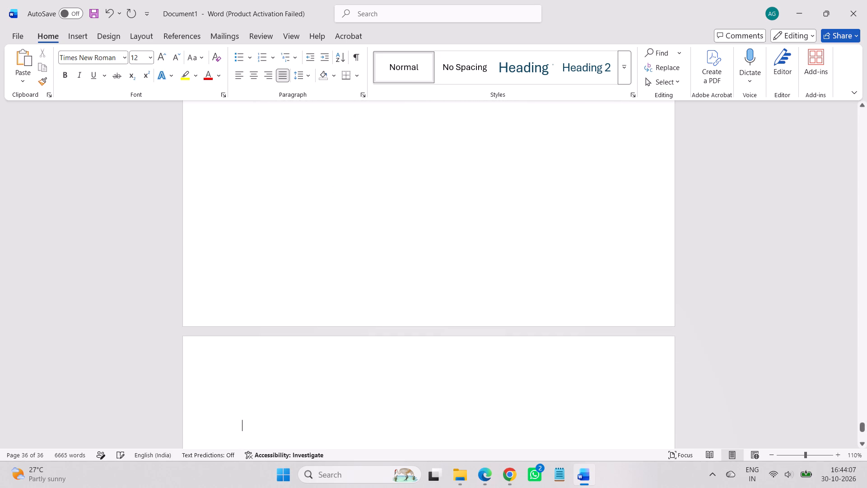
key("BackSpace")
key("BackSpace")
key("Return")
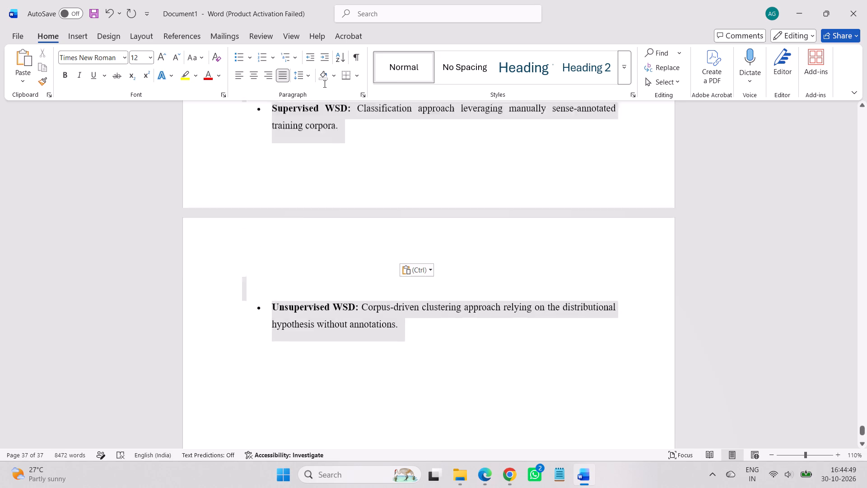
left_click_drag(324, 84, 324, 95)
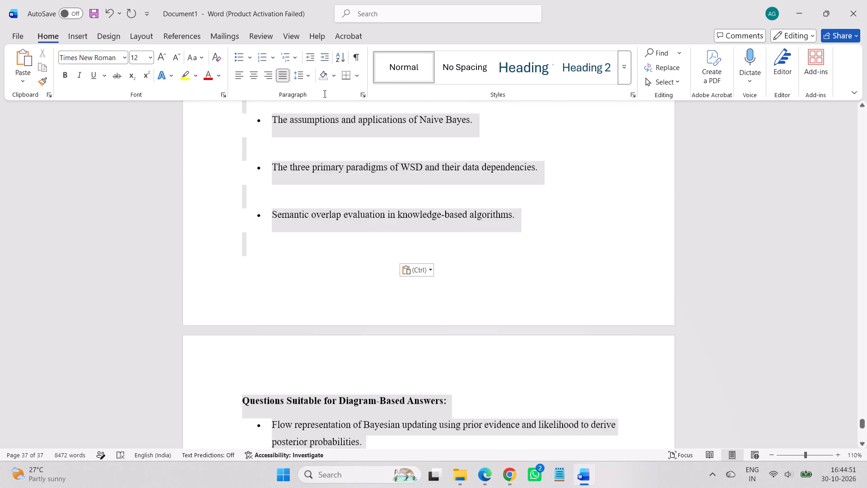
left_click_drag(324, 95, 306, 4)
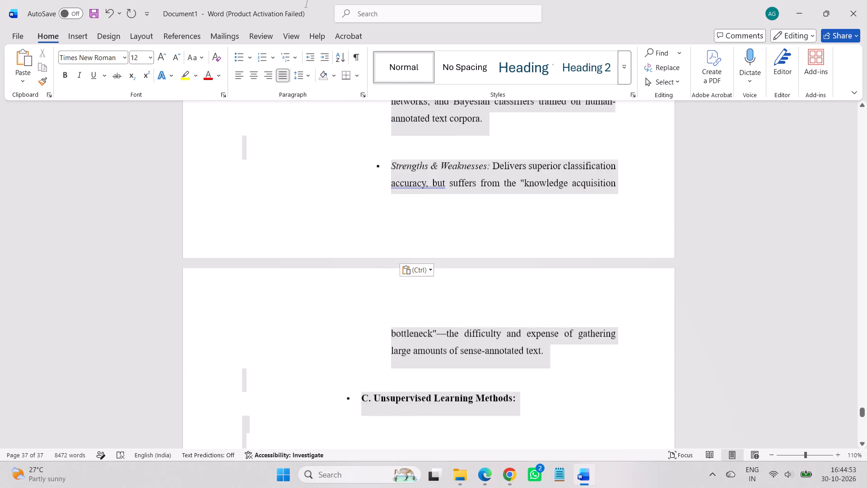
left_click_drag(306, 4, 306, 4)
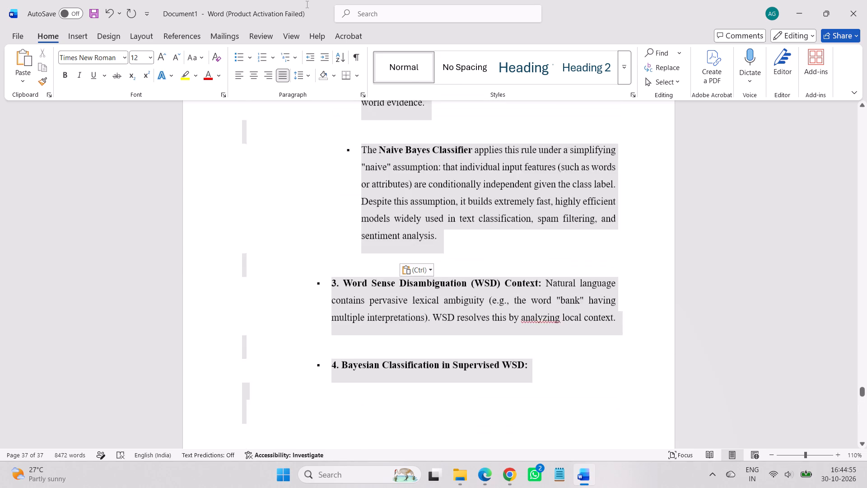
left_click_drag(306, 4, 312, 30)
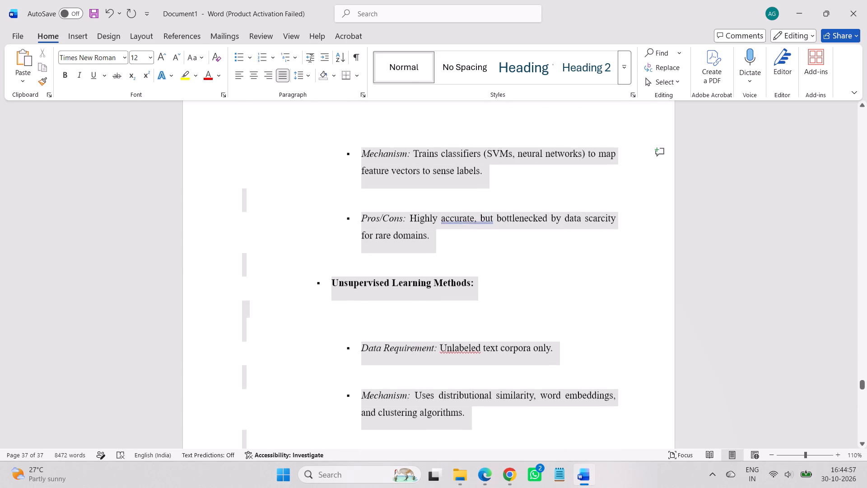
left_click_drag(312, 30, 324, 57)
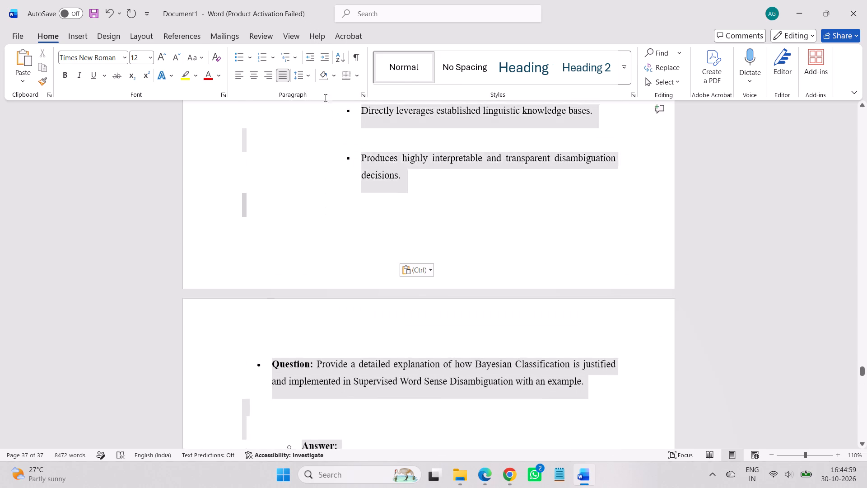
left_click_drag(324, 57, 302, 18)
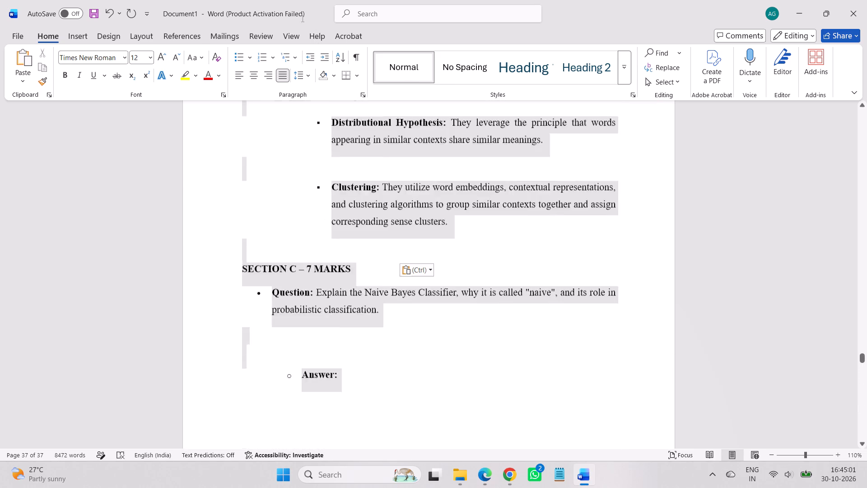
left_click_drag(302, 18, 285, 276)
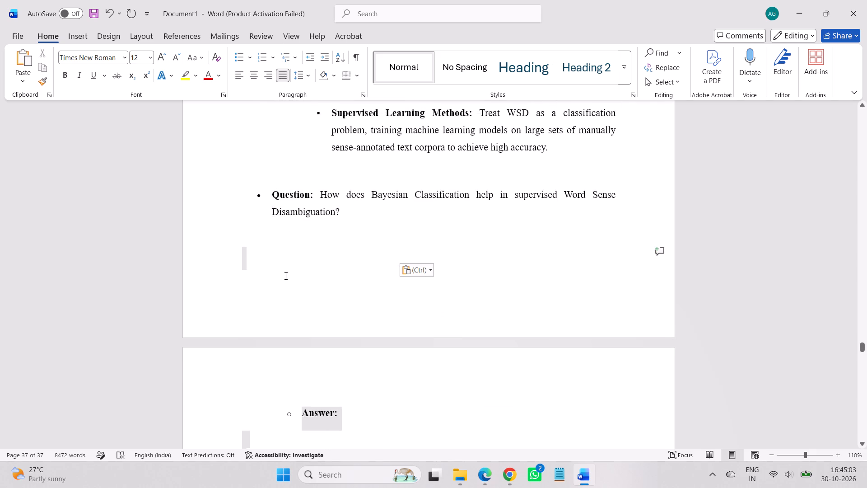
left_click_drag(285, 276, 300, 78)
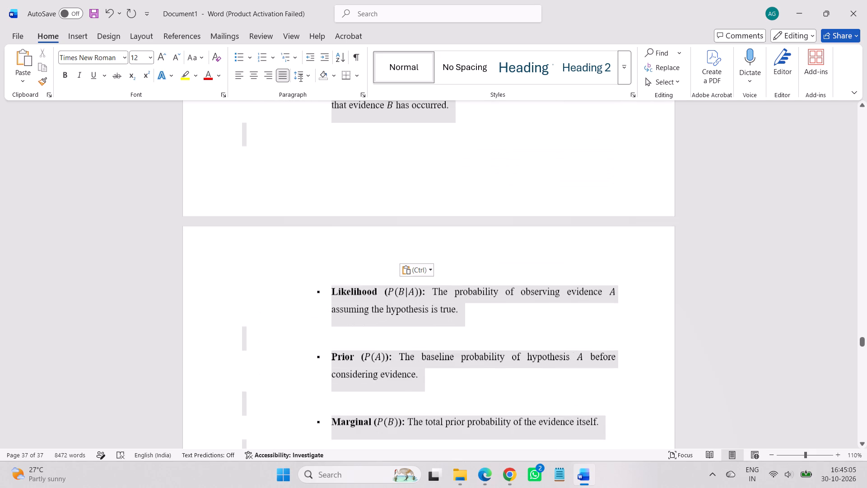
left_click_drag(300, 78, 270, 232)
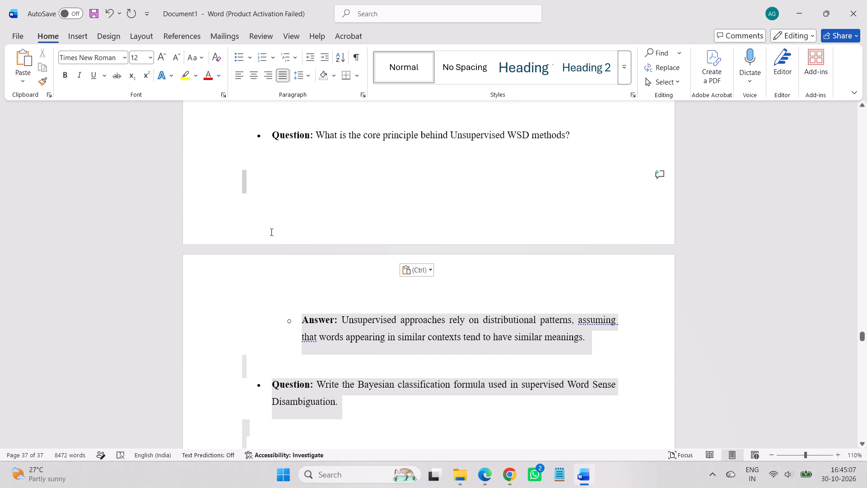
left_click_drag(270, 232, 301, 65)
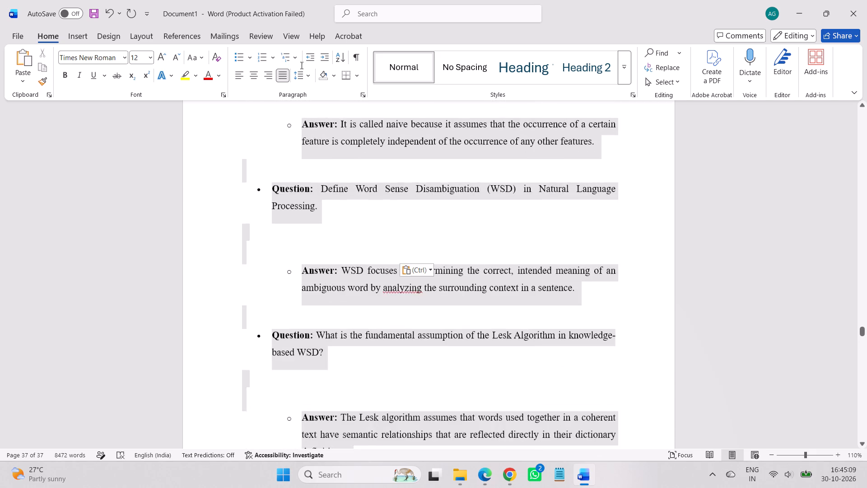
left_click_drag(301, 65, 260, 333)
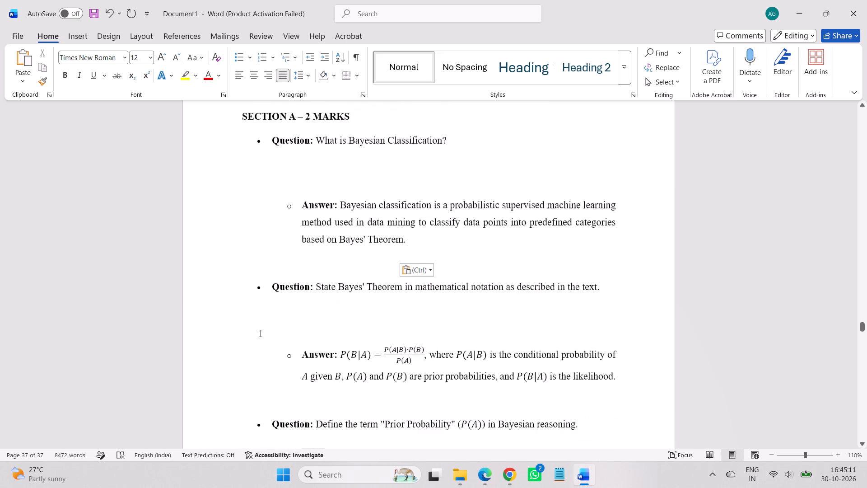
left_click_drag(260, 333, 248, 102)
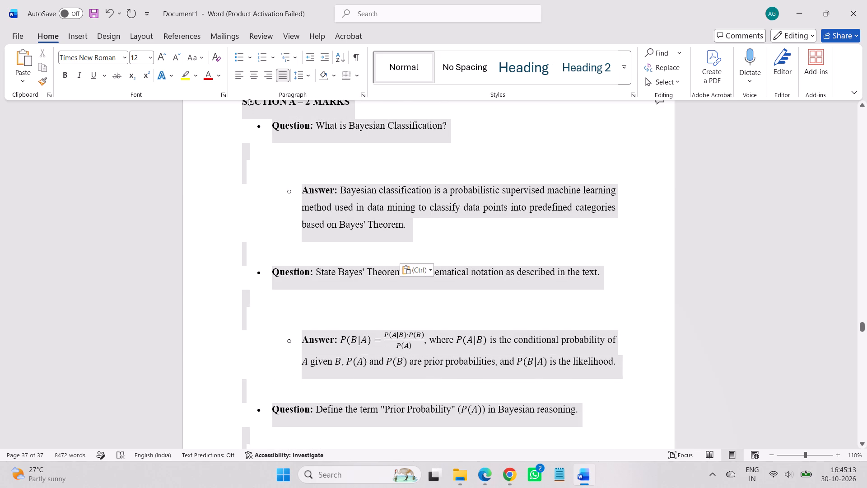
left_click_drag(248, 102, 239, 103)
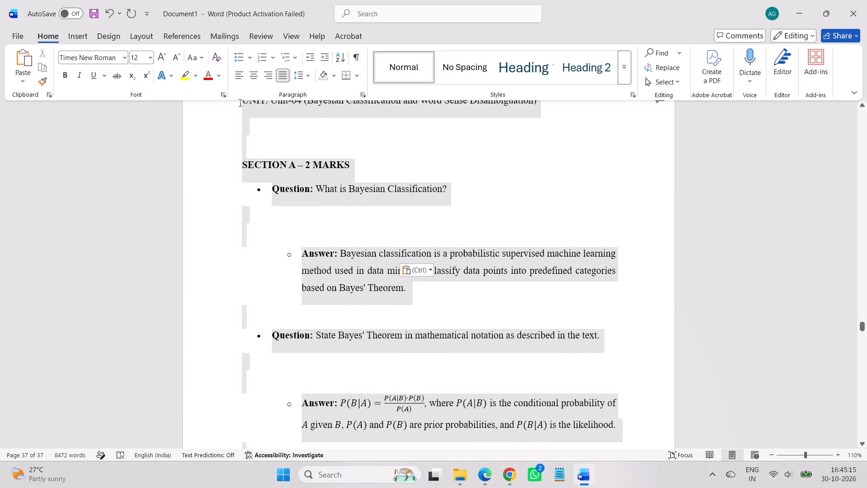
left_click_drag(239, 103, 235, 162)
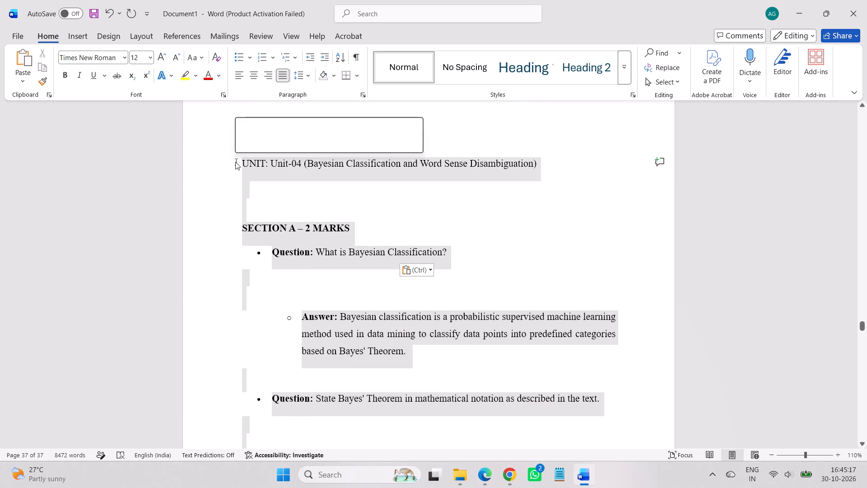
left_click(108, 56)
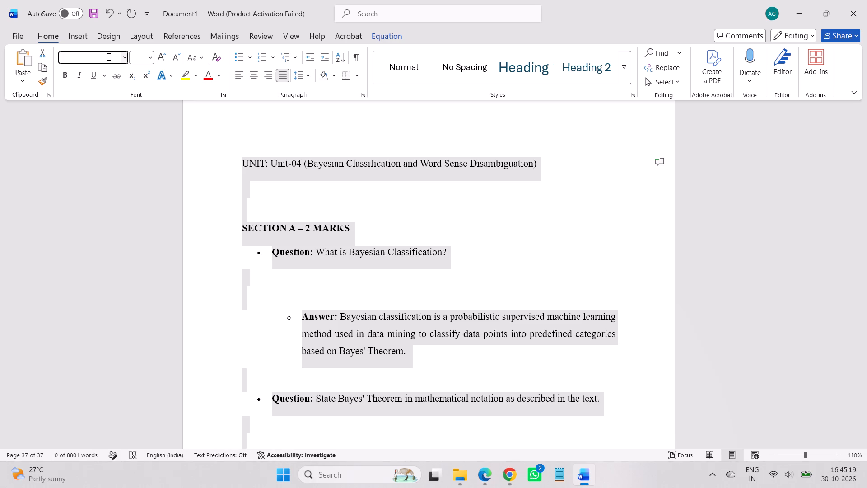
key("t")
key("Return")
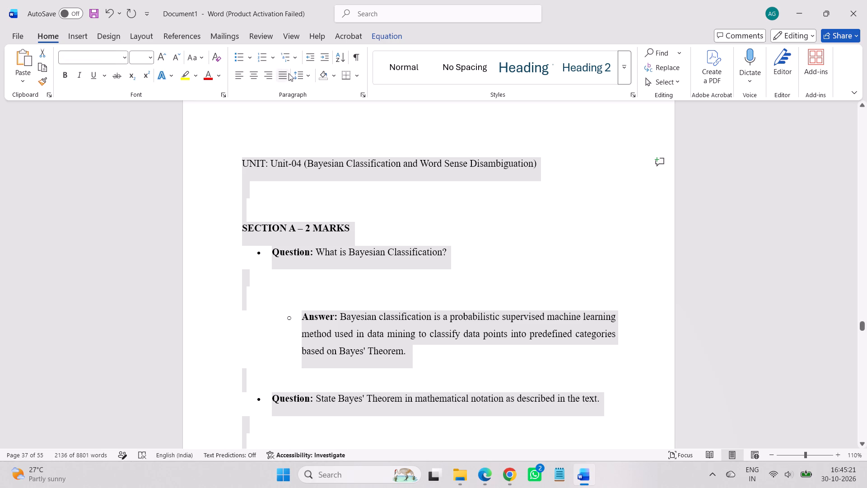
Justify the selected Unit-04 text and set its line spacing to 1.5.
left_click(287, 74)
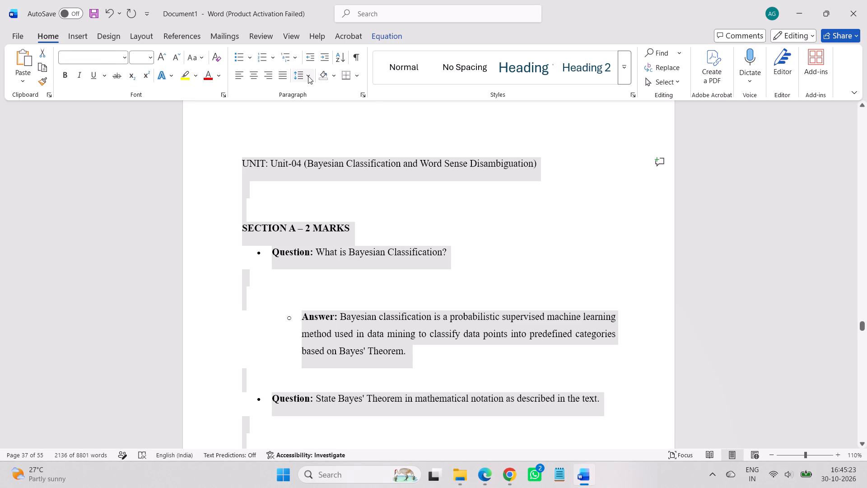
left_click(308, 76)
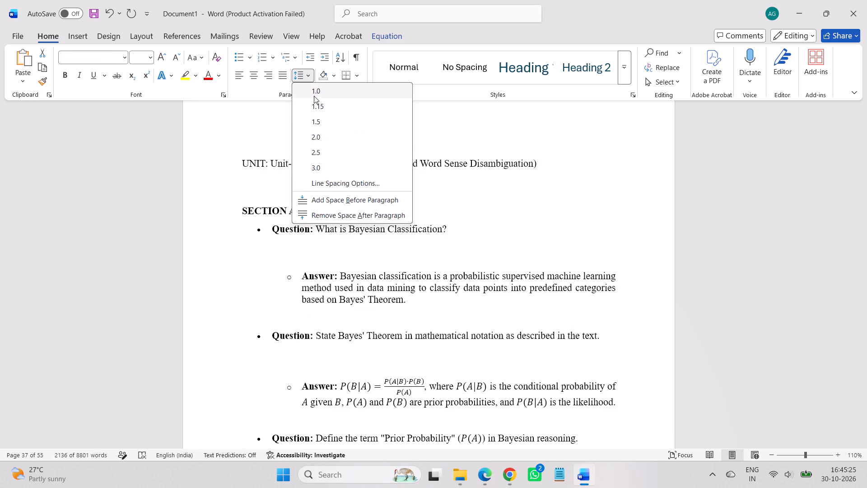
left_click(319, 122)
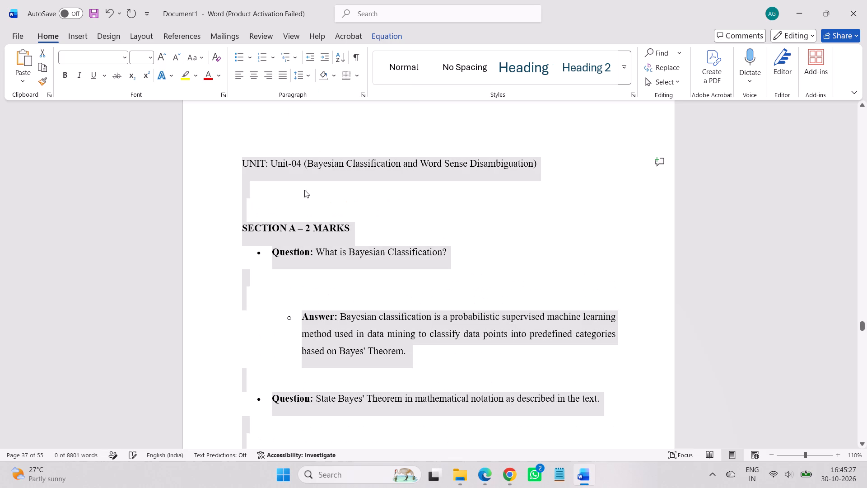
left_click(300, 206)
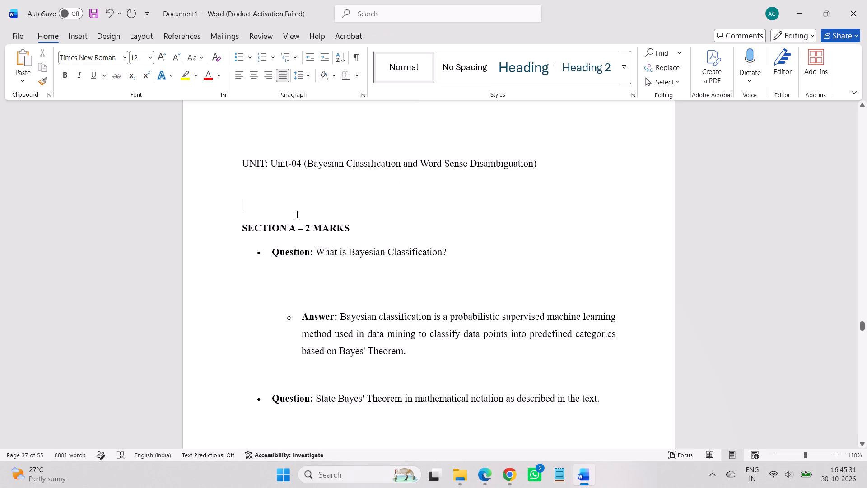
Remove the blank lines between the Unit-04 title and the SECTION A – 2 MARKS heading.
scroll(296, 214, "up", 1)
left_click(281, 243)
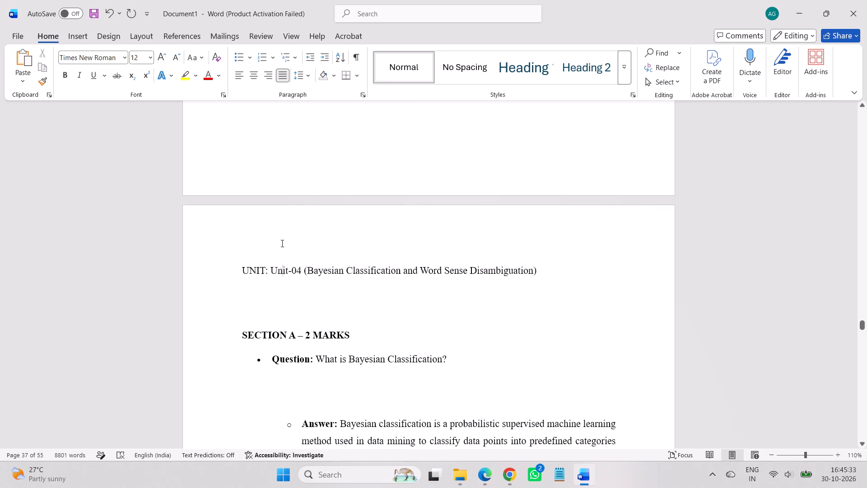
left_click(252, 304)
key("Down")
key("Down")
key("Up")
key("BackSpace")
key("BackSpace")
Convert the bulleted questions in Unit-04 Section A to a numbered list, starting with "What is Bayesian Classification?" as 1.
key("Down")
key("Down")
key("Down")
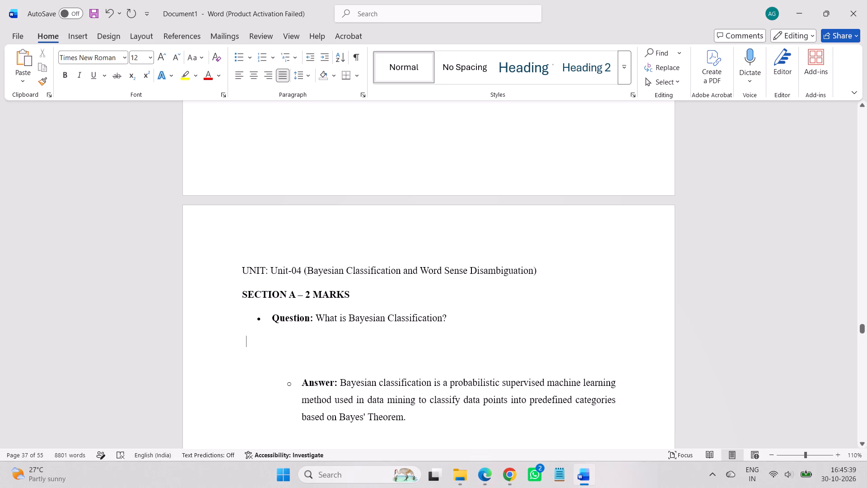
triple_click(449, 317)
left_click(263, 61)
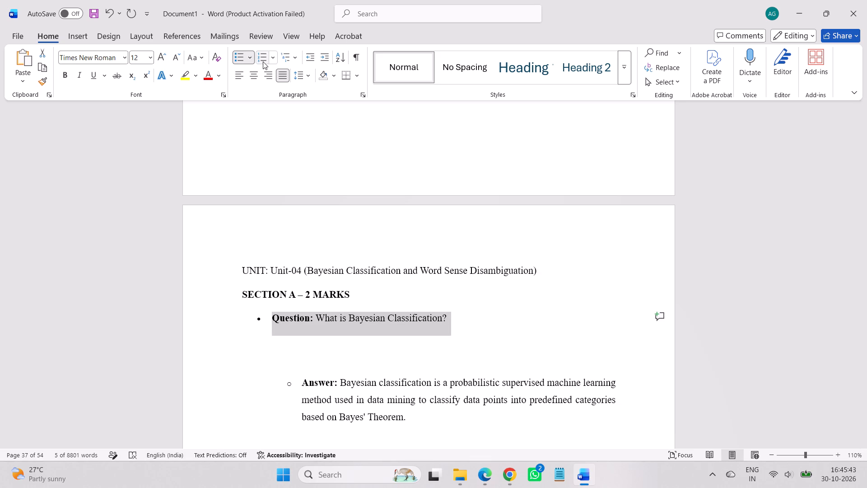
Remove the blank lines before and after the answer to question 1 on Bayesian Classification.
left_click(344, 359)
key("BackSpace")
key("BackSpace")
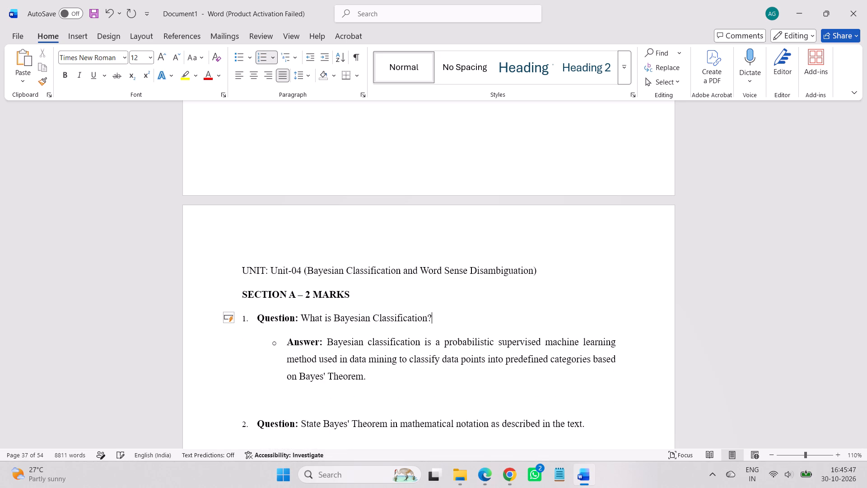
key("Down")
key("Down")
key("Down")
key("Down")
key("BackSpace")
Remove the blank lines before and after the answer to question 2 on Bayes' Theorem in mathematical notation.
key("Down")
key("Down")
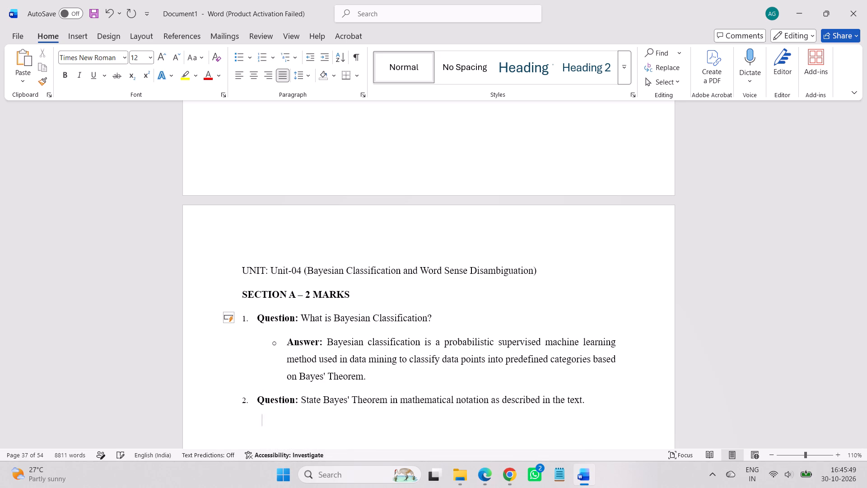
key("Down")
key("Down")
key("Up")
key("BackSpace")
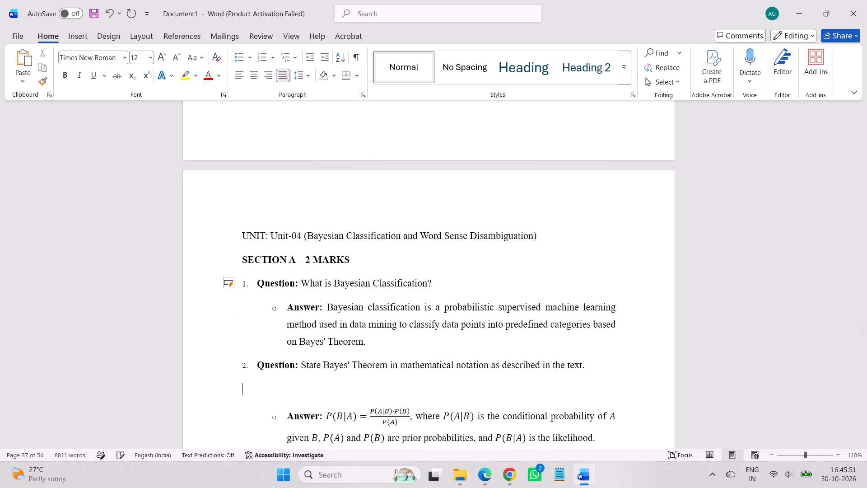
key("BackSpace")
key("Down")
key("Down")
key("Down")
key("Down")
key("Up")
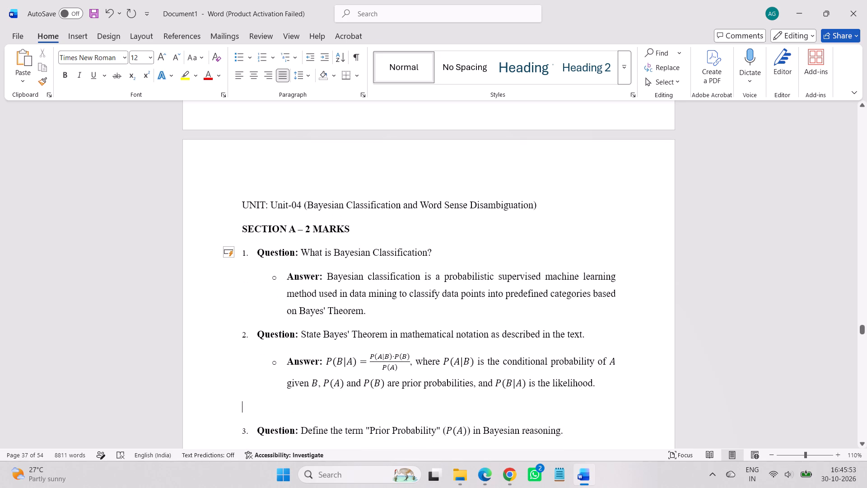
key("BackSpace")
Remove the blank lines before and after the answer to Section A question 3 on Prior Probability.
key("Down")
key("Down")
key("Down")
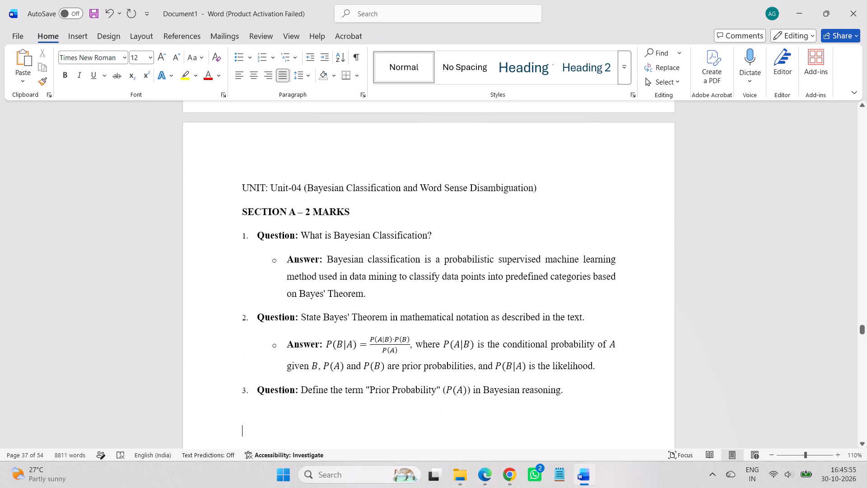
key("Down")
key("Up")
key("BackSpace")
key("BackSpace")
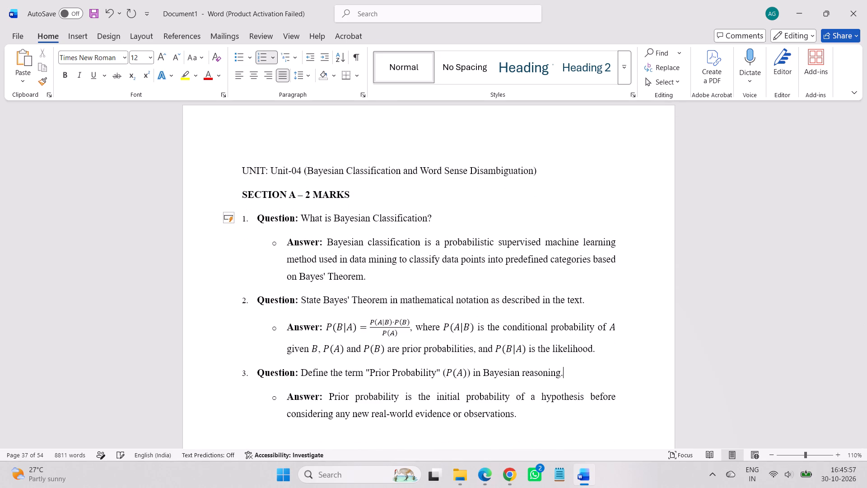
key("Down")
key("Down")
key("Down")
key("Down")
key("Up")
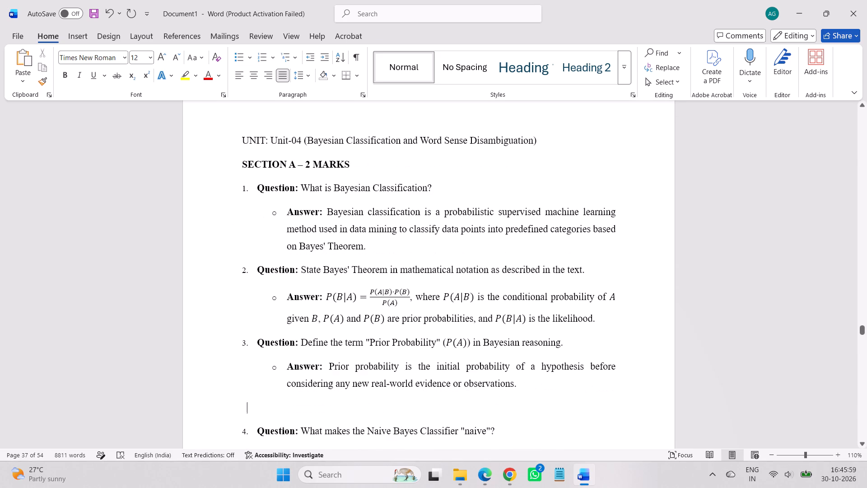
key("BackSpace")
Remove the blank lines before and after the answer to question 4 on the Naive Bayes Classifier.
key("Down")
key("Down")
key("Down")
key("BackSpace")
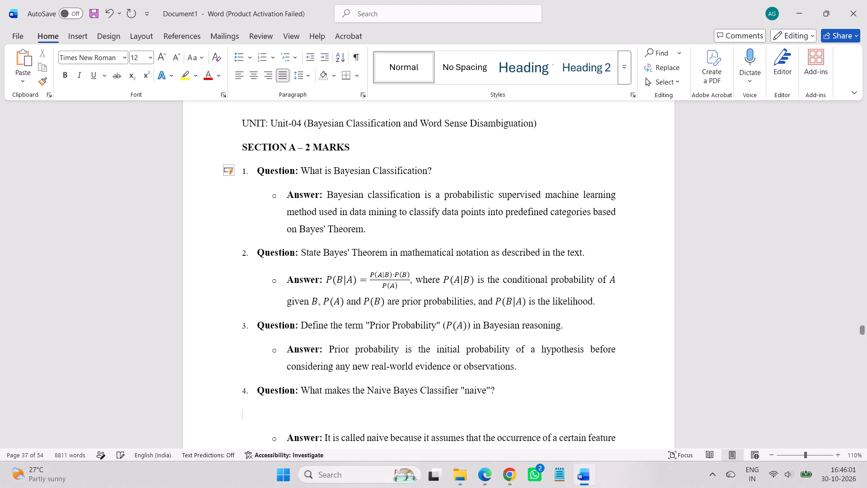
key("BackSpace")
key("Down")
key("Down")
key("Down")
key("Down")
key("Up")
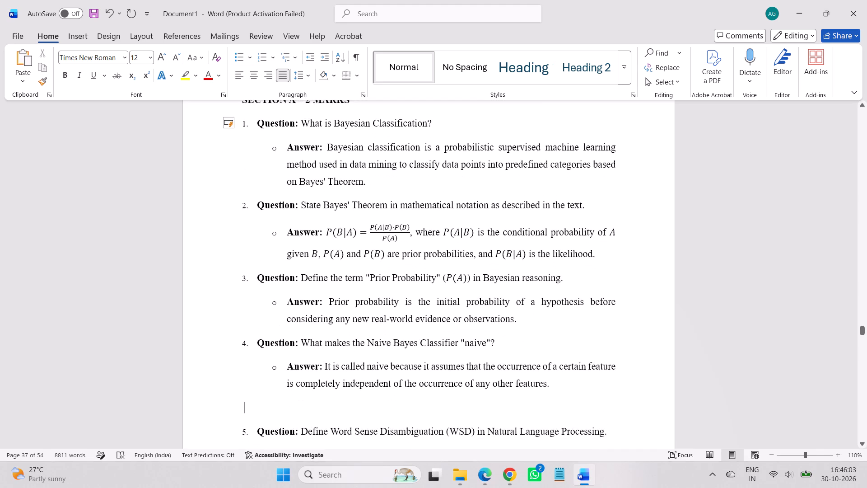
key("BackSpace")
Remove the blank lines before and after the answer to question 5 defining Word Sense Disambiguation.
key("Down")
key("Down")
key("Down")
key("BackSpace")
key("BackSpace")
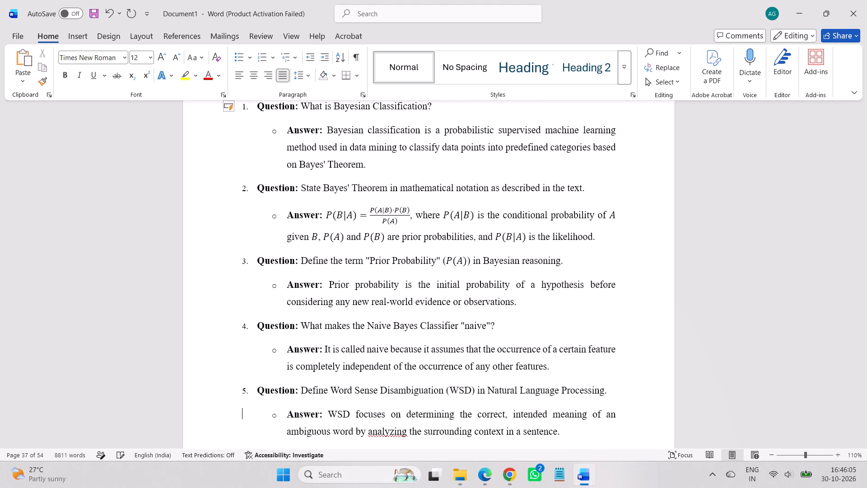
key("Down")
key("Down")
key("Down")
key("Down")
key("Up")
key("BackSpace")
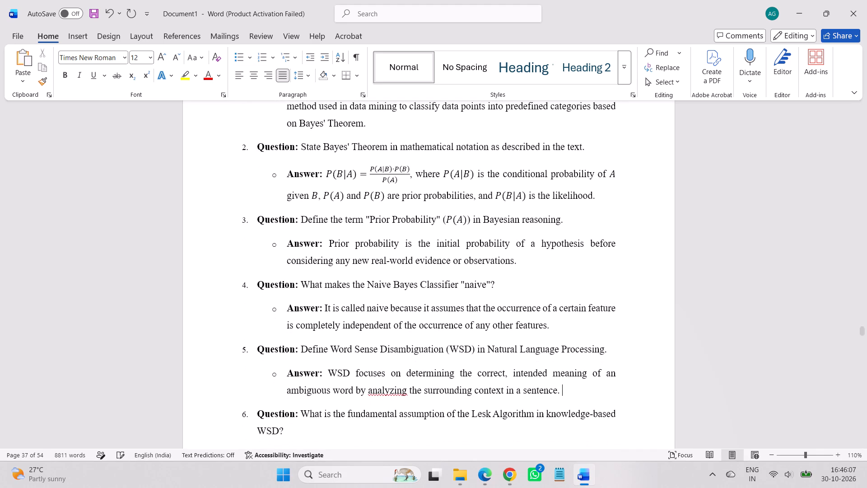
Remove the blank lines before and after the answer to question 6 on the Lesk Algorithm.
key("Down")
key("Down")
key("Down")
key("Down")
key("BackSpace")
key("BackSpace")
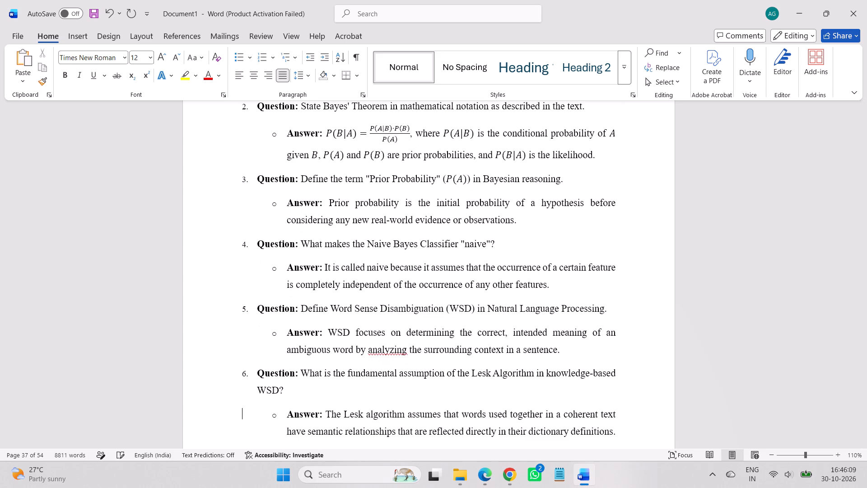
key("Down")
key("Down")
key("Down")
key("Down")
key("Up")
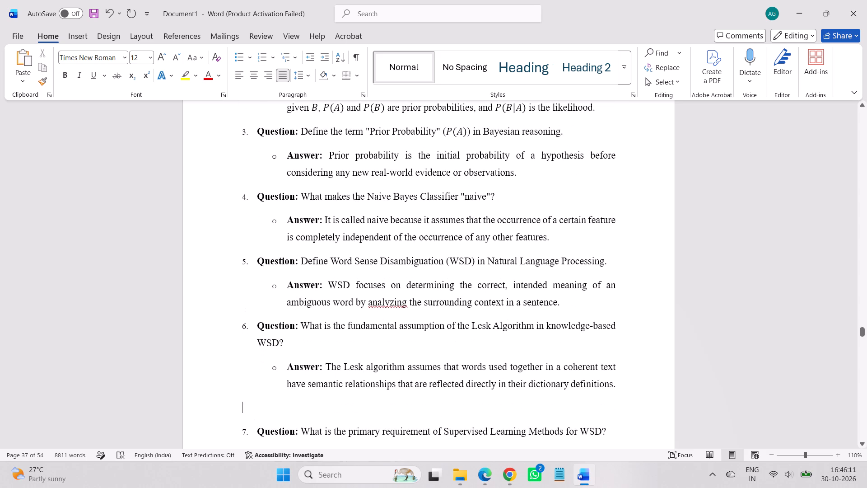
key("BackSpace")
Remove the blank lines between question 7 on Supervised Learning Methods and its answer.
key("Down")
key("Down")
key("Down")
key("BackSpace")
key("BackSpace")
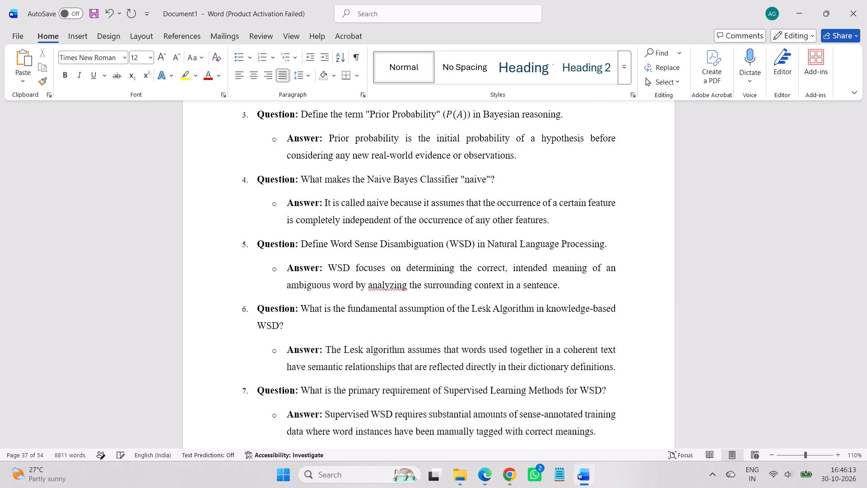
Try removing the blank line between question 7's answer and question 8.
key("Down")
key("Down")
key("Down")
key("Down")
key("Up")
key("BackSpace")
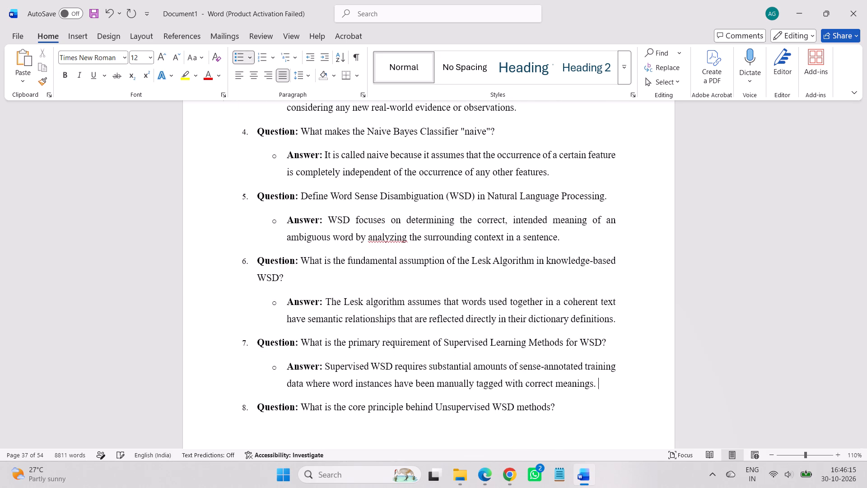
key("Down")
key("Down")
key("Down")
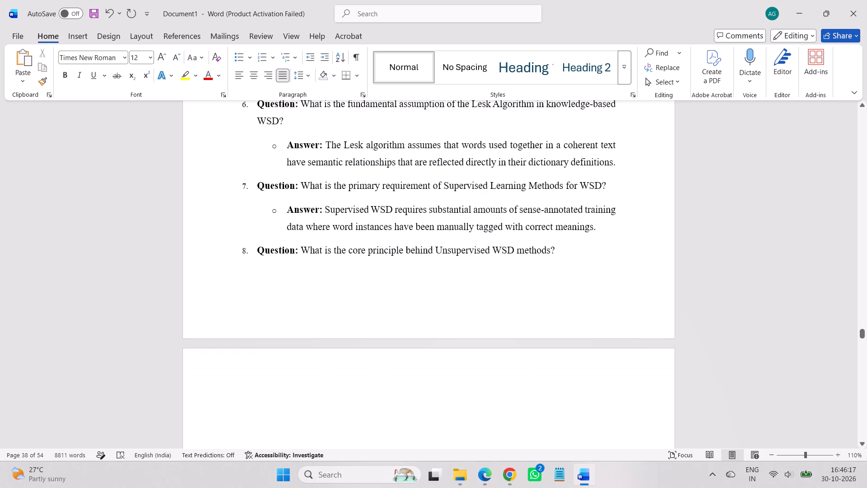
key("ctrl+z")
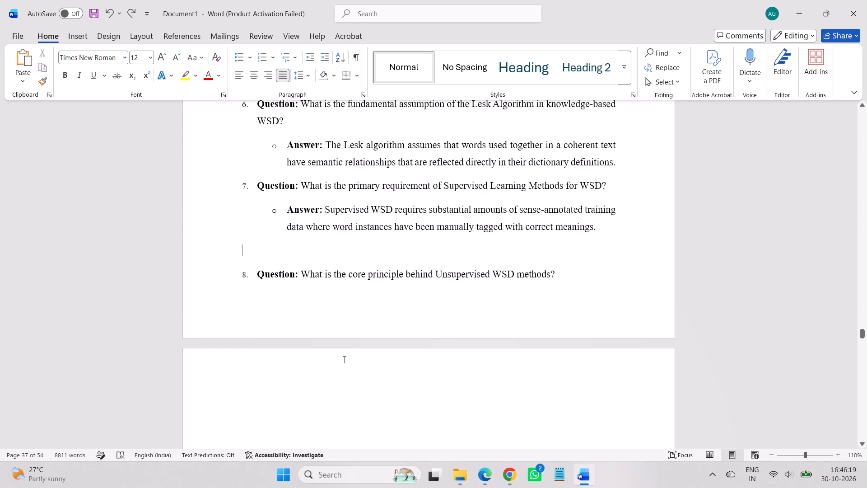
Insert an extra blank line before question 8 on Unsupervised WSD methods to push it onto the next page.
key("Return")
Remove the blank lines before and after the answer to question 8 on Unsupervised WSD methods.
scroll(344, 359, "down", 1)
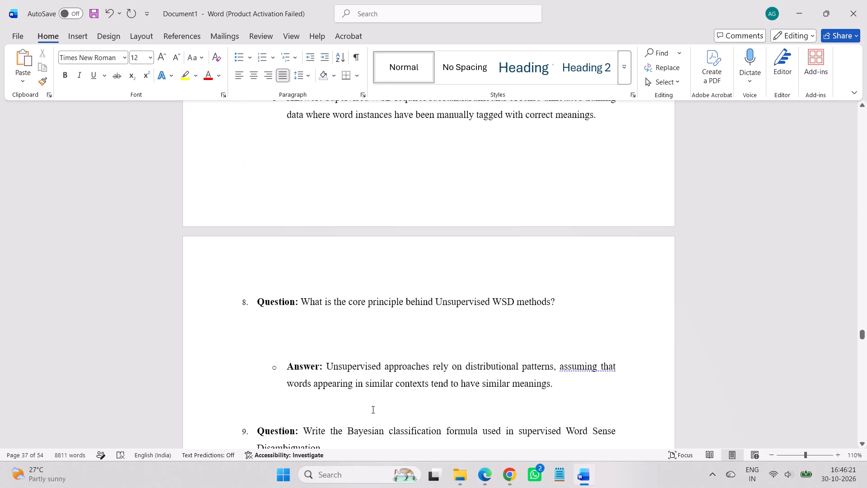
left_click(322, 347)
key("BackSpace")
key("BackSpace")
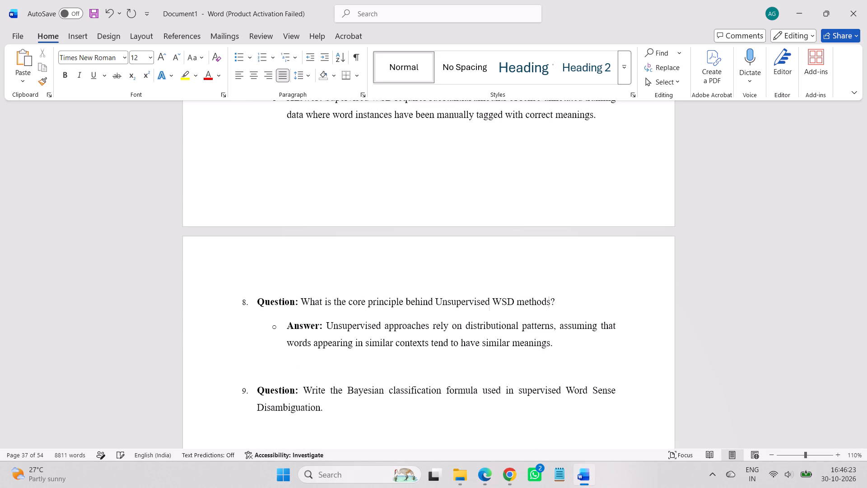
key("Down")
key("Down")
key("Down")
key("Down")
key("Up")
key("BackSpace")
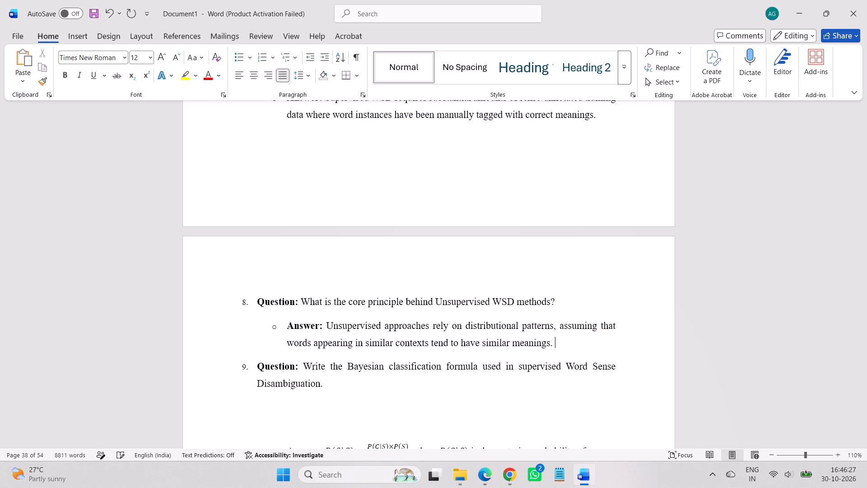
Remove the blank lines before and after the answer to question 9 on the Bayesian classification formula.
key("Down")
key("Down")
key("Down")
key("Down")
key("BackSpace")
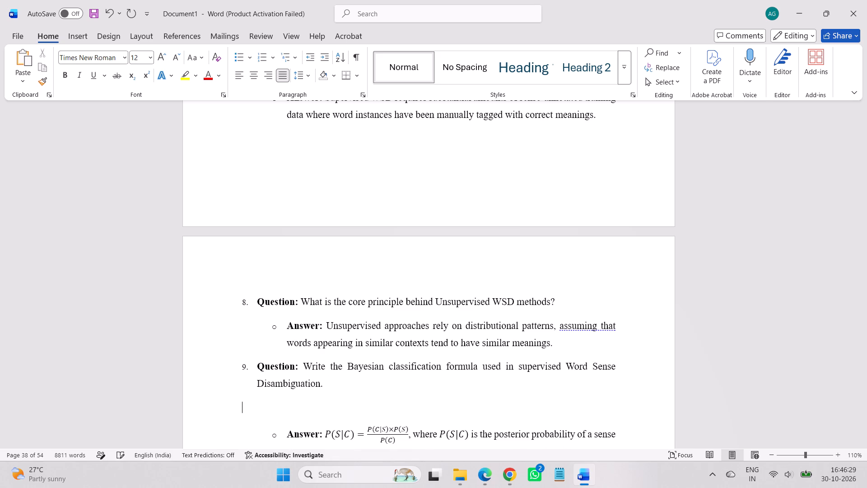
key("BackSpace")
key("Down")
key("Down")
key("Down")
key("Down")
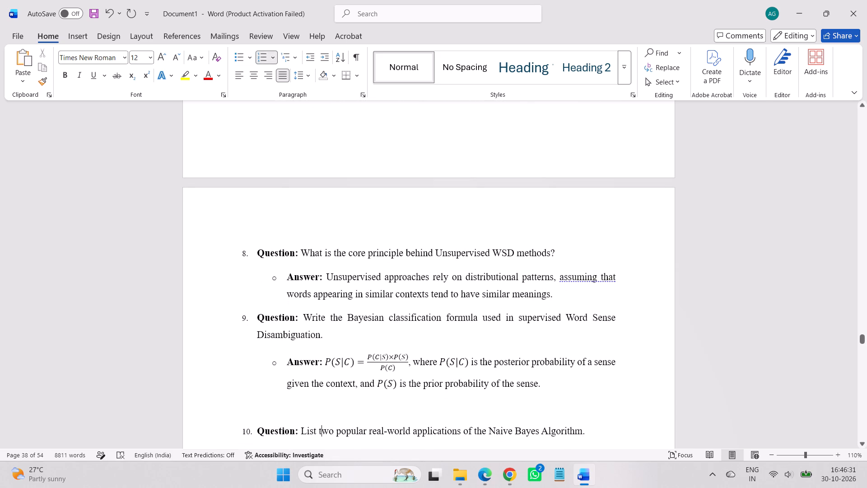
key("Up")
key("BackSpace")
Remove the blank lines between question 10 on Naive Bayes applications and its answer.
key("Down")
key("Down")
key("Down")
key("BackSpace")
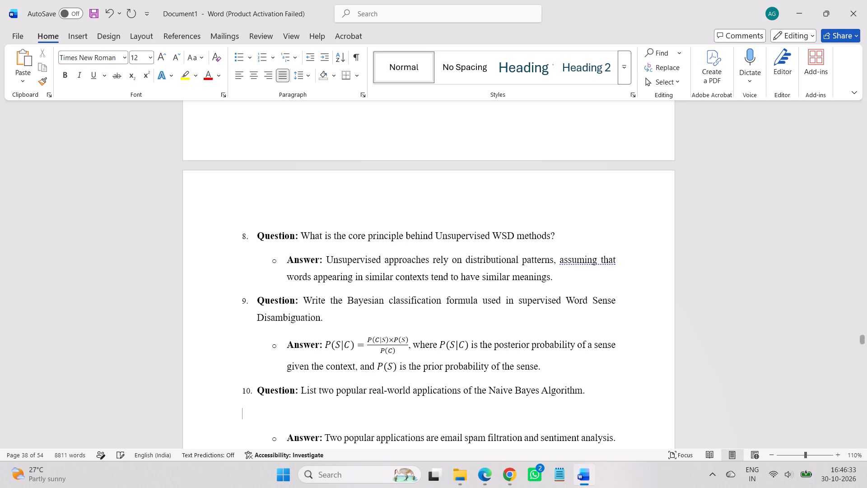
key("BackSpace")
Remove the blank lines between the Section B question on Bayes' Theorem components and its Answer label.
key("Down")
key("Down")
key("Down")
key("Up")
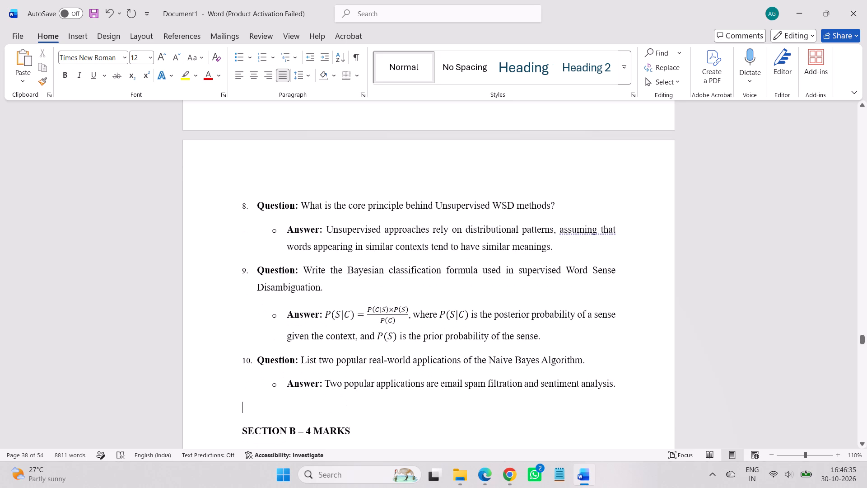
key("Down")
key("Down")
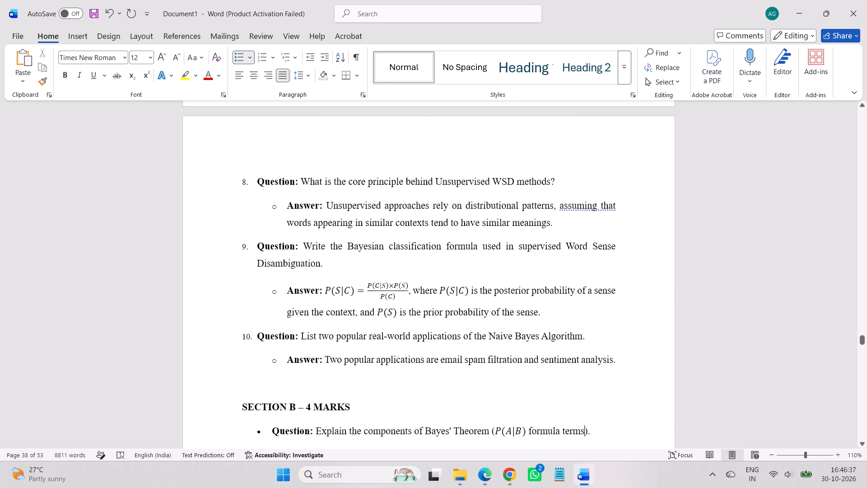
key("Down")
key("BackSpace")
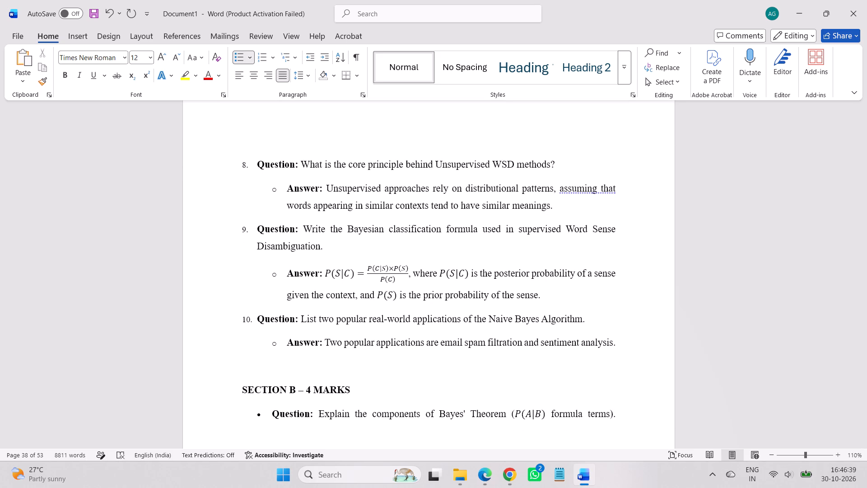
key("ctrl+z")
key("Down")
key("Down")
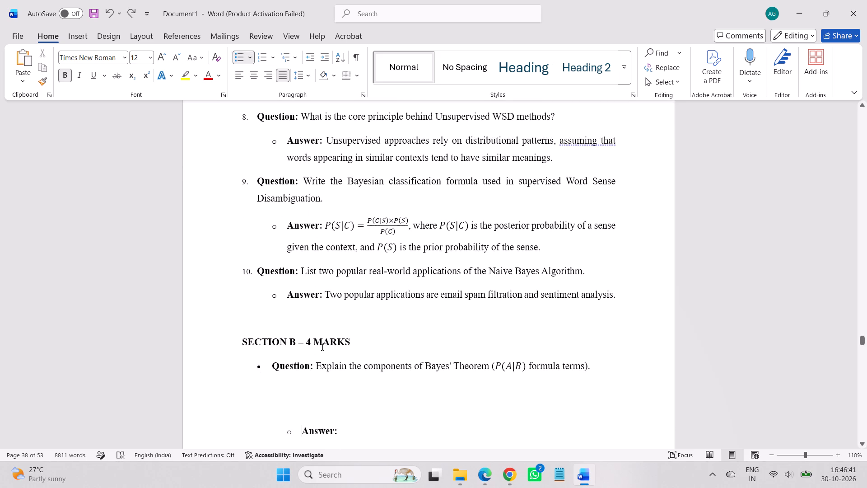
key("Up")
key("BackSpace")
key("BackSpace")
Remove the blank lines between that question's Answer label and the Posterior bullet.
key("Down")
key("Down")
key("Down")
key("Down")
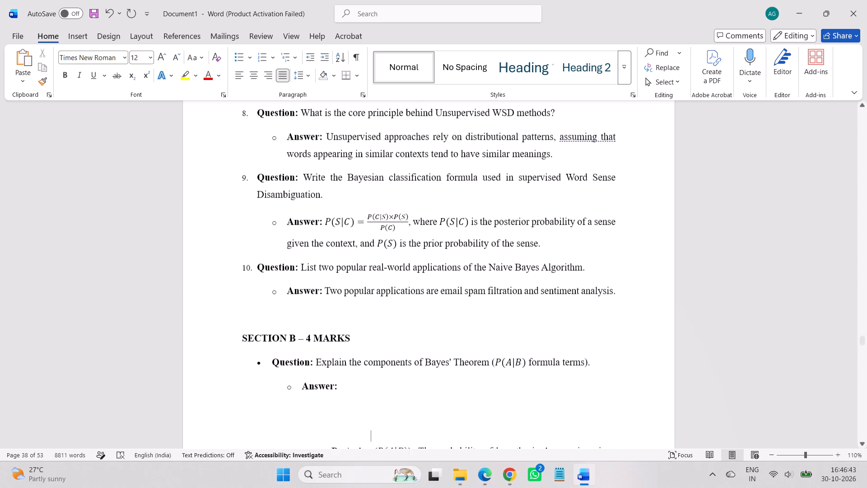
key("Up")
key("BackSpace")
key("BackSpace")
Convert the bulleted Section B questions to a numbered list, with the Bayes' Theorem components question as 1.
key("Down")
key("Down")
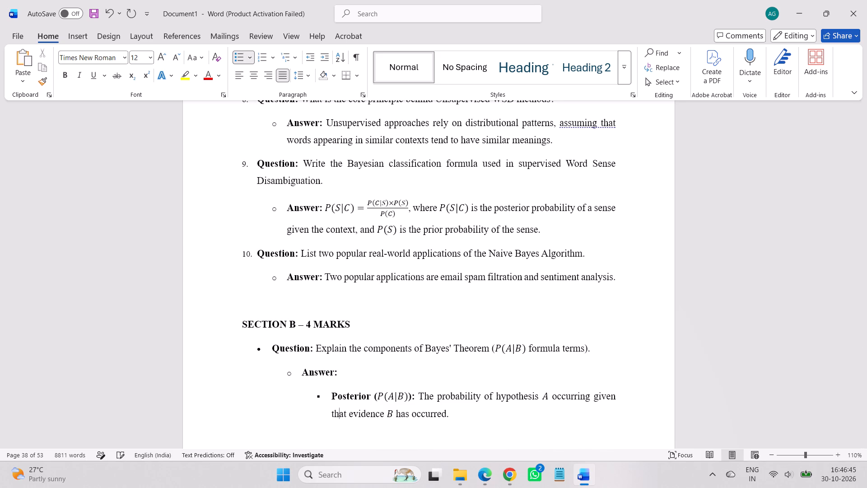
key("Down")
key("Down")
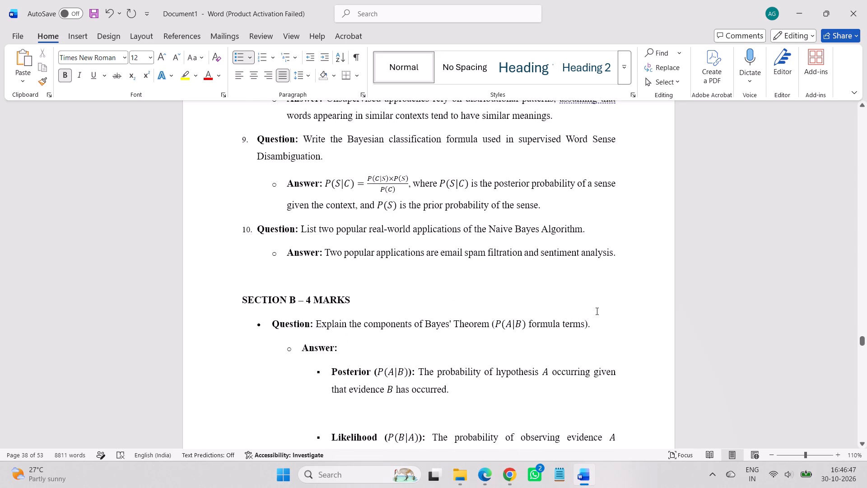
triple_click(592, 319)
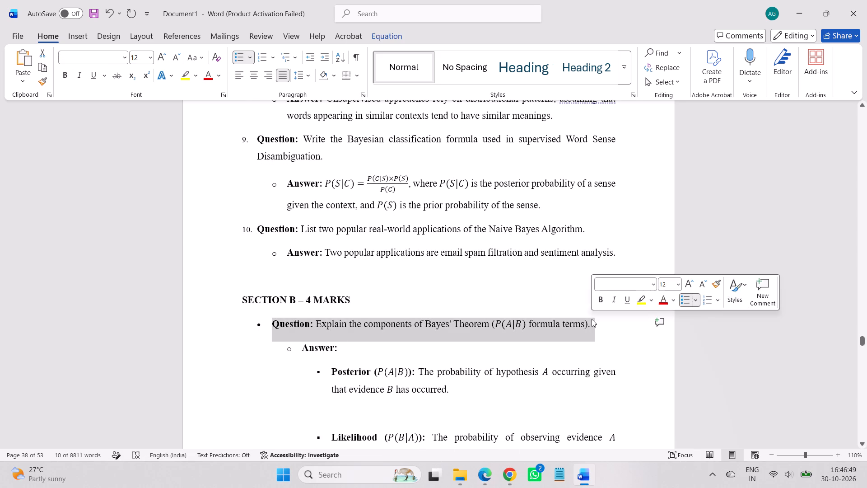
left_click(262, 62)
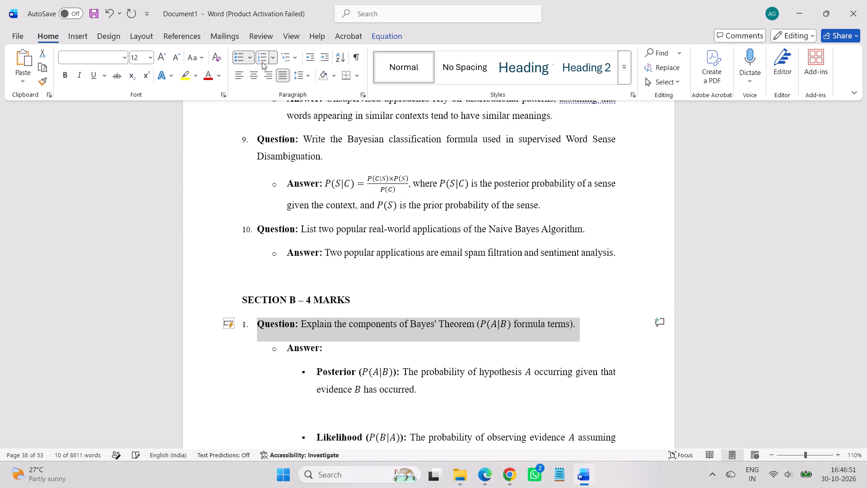
Remove the blank lines separating the Posterior, Likelihood, Prior and Marginal bullets in Section B question 1's answer.
left_click(303, 384)
scroll(303, 384, "down", 1)
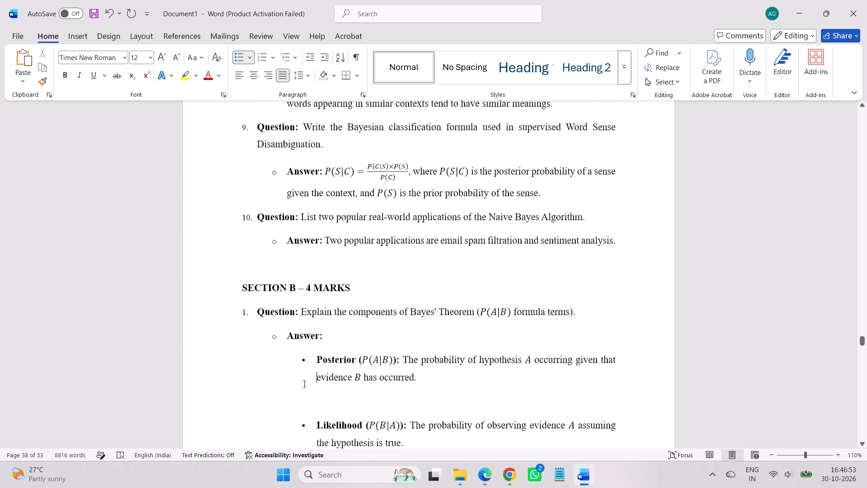
scroll(303, 384, "down", 1)
left_click(290, 373)
key("BackSpace")
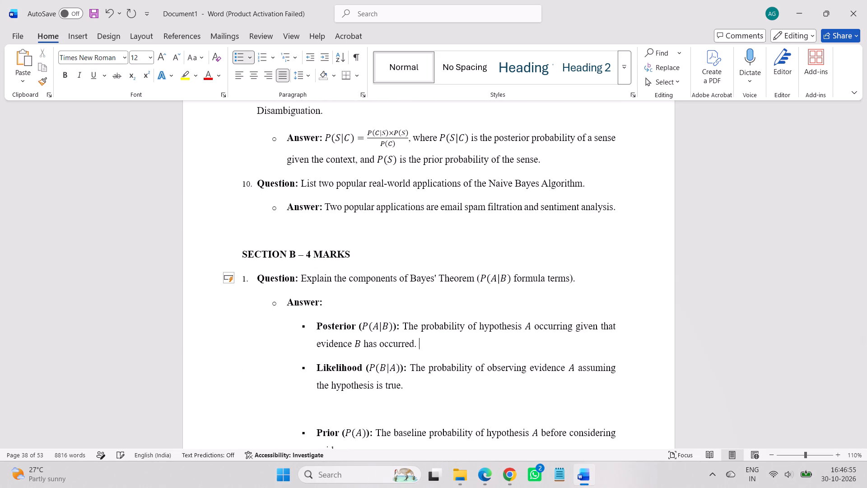
key("Down")
key("Down")
key("Down")
key("BackSpace")
key("Down")
key("Down")
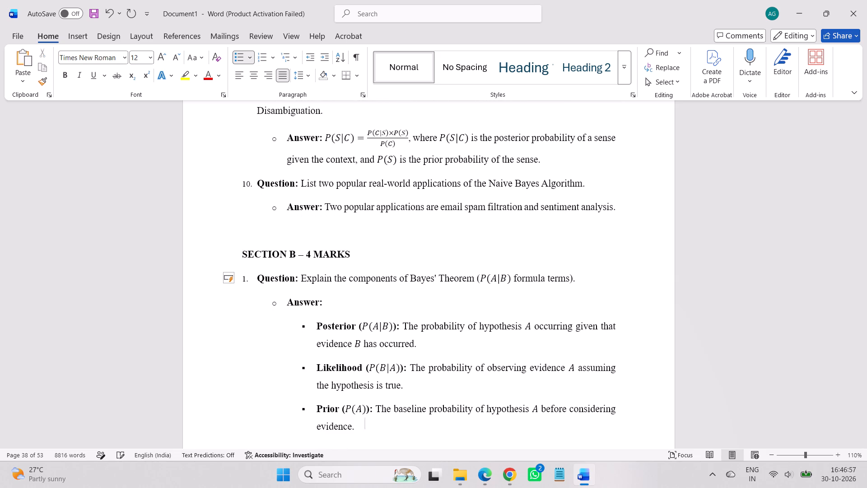
key("Down")
key("BackSpace")
Remove the blank line between the Marginal bullet and Section B question 2.
key("Down")
key("Down")
key("Down")
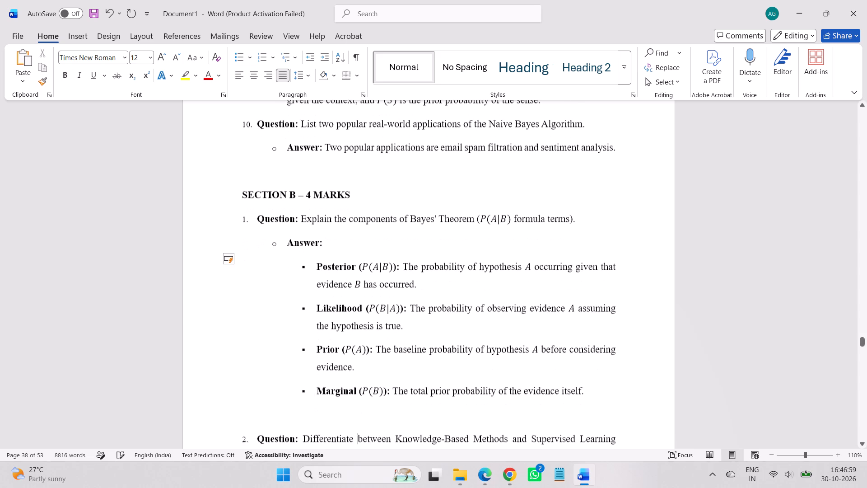
key("Up")
key("BackSpace")
Remove the blank lines between Section B question 2 on Knowledge-Based versus Supervised Learning Methods and its Answer label.
key("Down")
key("Down")
key("Down")
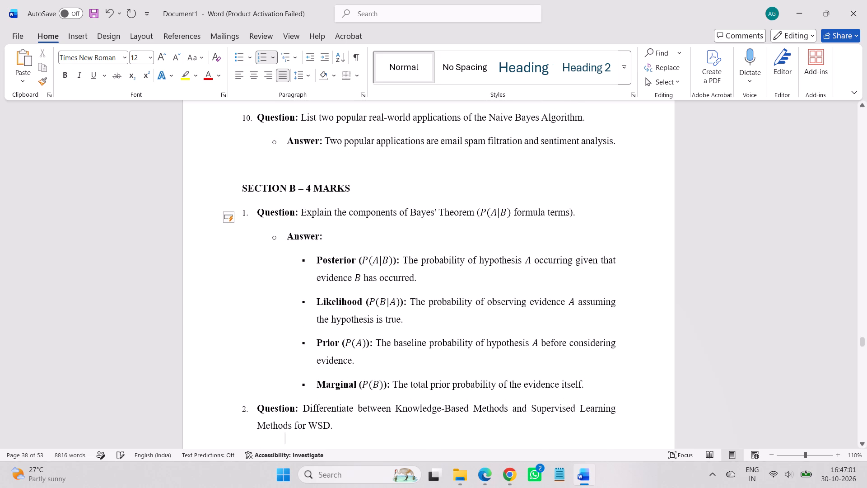
key("Down")
key("BackSpace")
key("BackSpace")
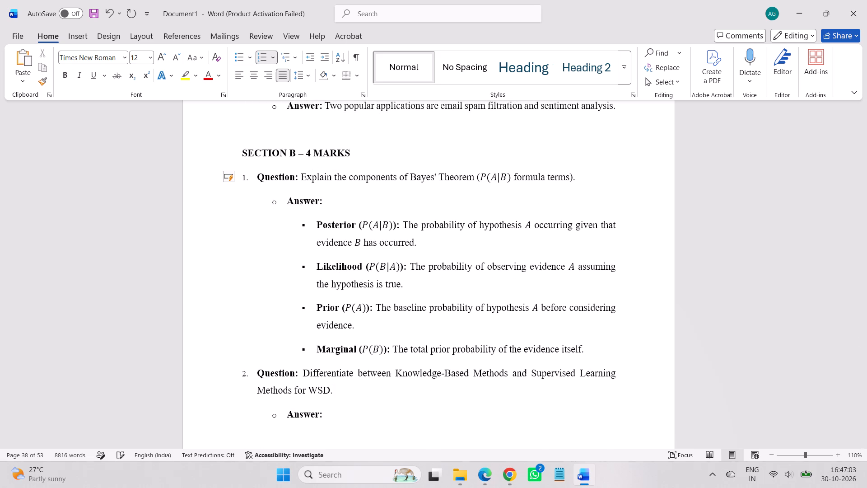
Remove the blank lines between Section B question 2's Answer label and the Knowledge-Based Methods bullet.
key("Down")
key("Down")
key("Down")
key("BackSpace")
key("BackSpace")
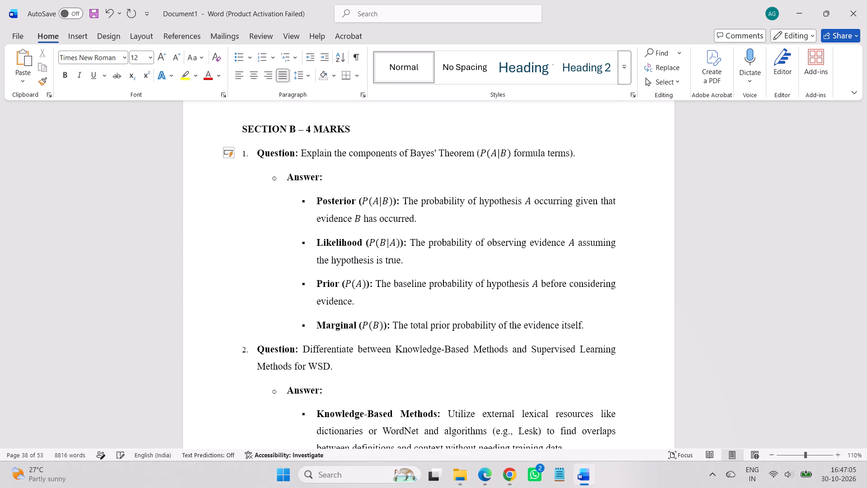
Remove the blank lines after the Knowledge-Based Methods and Supervised Learning Methods bullets in Section B question 2's answer.
key("Down")
key("Down")
key("Down")
key("Down")
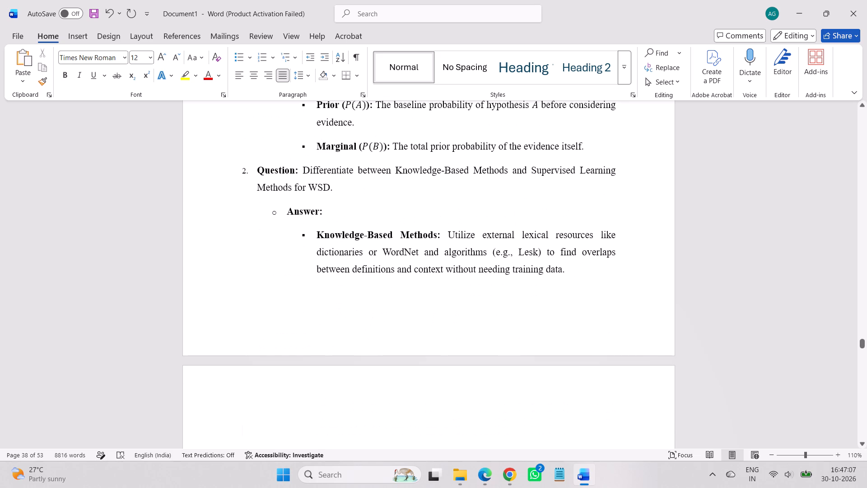
scroll(290, 373, "down", 2)
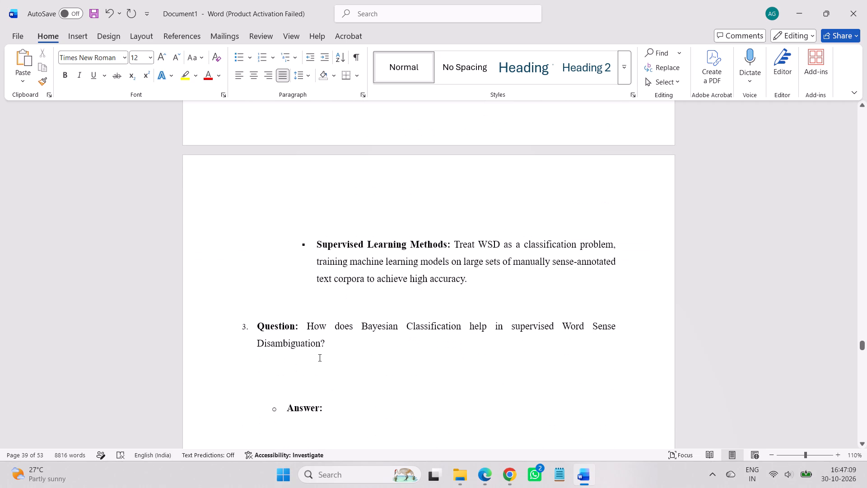
key("BackSpace")
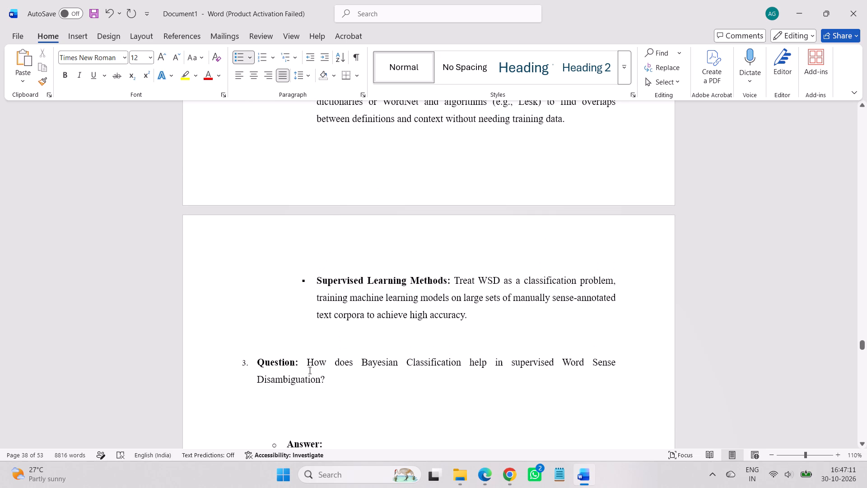
key("Down")
key("Down")
key("Down")
key("Down")
key("BackSpace")
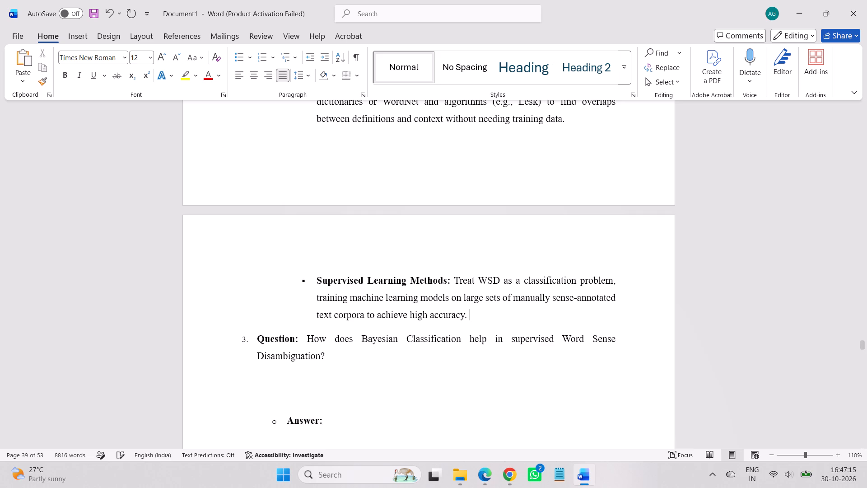
Remove the blank lines above and below the Answer label of Section B question 3 on Bayesian Classification.
key("Down")
key("Down")
key("Down")
key("Down")
key("BackSpace")
key("BackSpace")
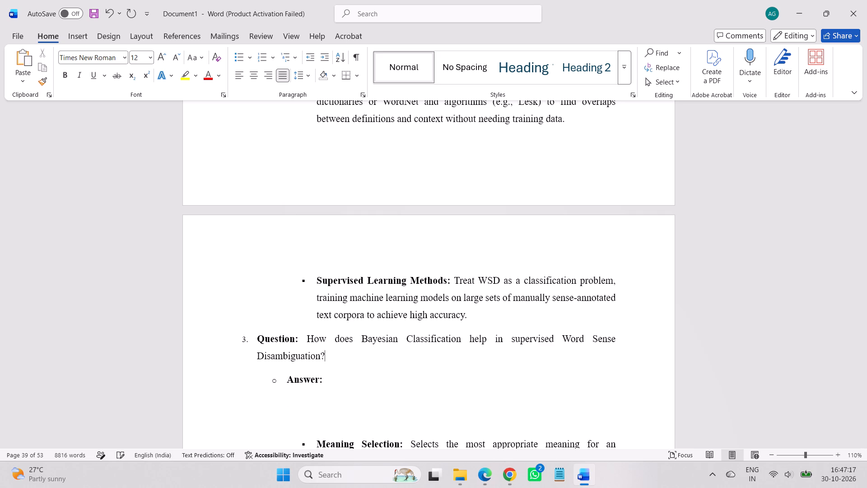
key("Down")
key("Down")
key("Down")
key("BackSpace")
key("BackSpace")
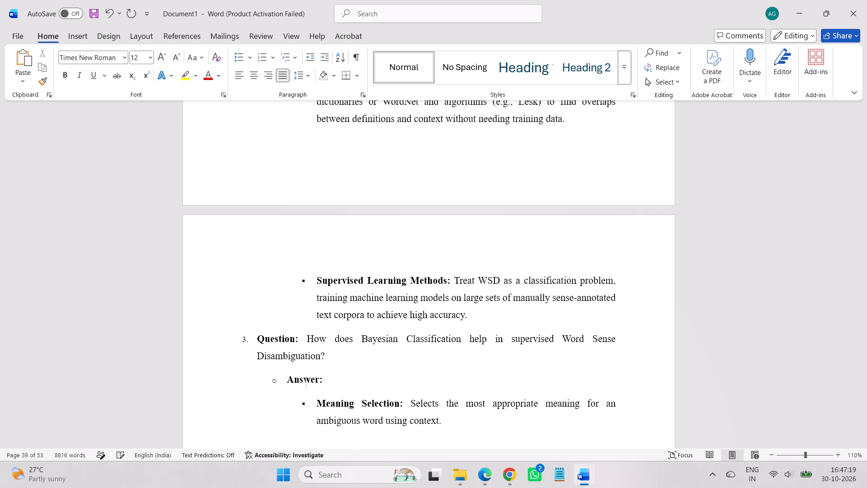
Remove the blank lines separating the Meaning Selection, Probability Calculation, Contextual Prediction and Application Support bullets in question 3's answer.
key("Down")
key("Down")
key("Down")
key("Down")
key("Up")
key("BackSpace")
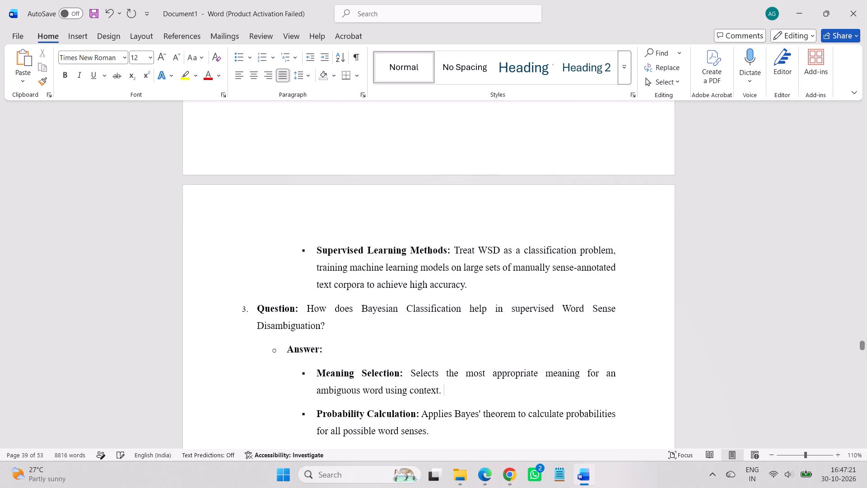
key("Down")
key("Down")
key("Down")
key("Down")
key("Up")
key("BackSpace")
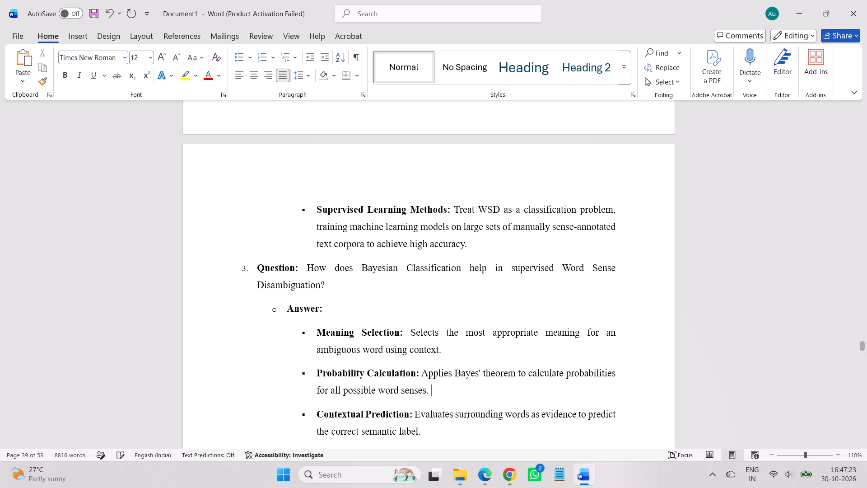
key("Down")
key("Down")
key("Down")
key("BackSpace")
Remove the blank line between the Application Support bullet and Section B question 4.
key("Down")
key("Down")
key("Down")
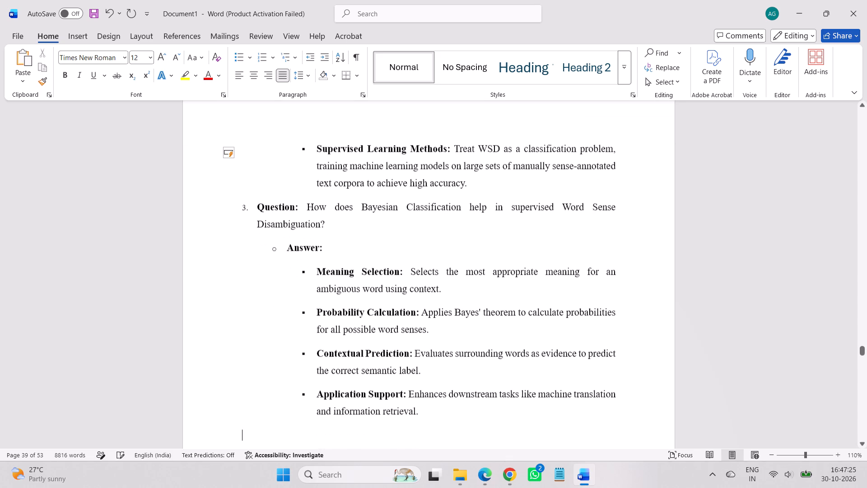
key("BackSpace")
Remove the blank lines above and below the Answer label of Section B question 4 on Supervised Learning Methods.
key("Down")
key("Down")
key("Down")
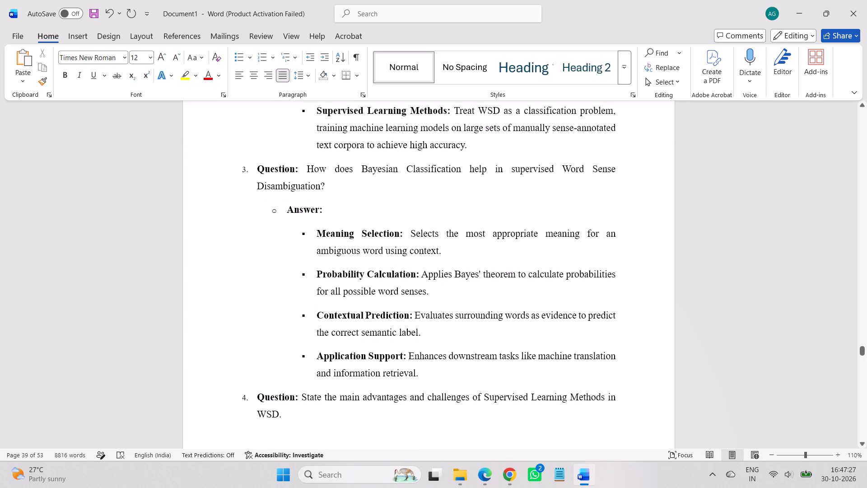
key("Down")
key("BackSpace")
key("BackSpace")
key("Down")
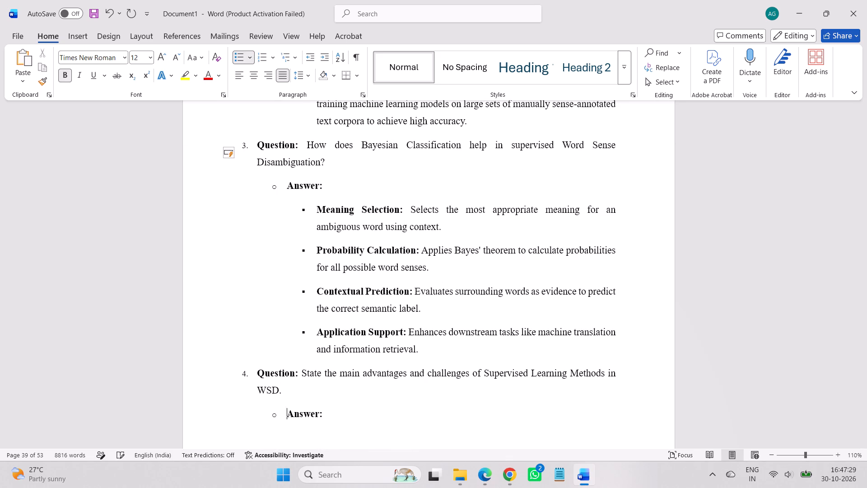
key("Down")
key("Down")
key("Down")
key("Up")
key("BackSpace")
key("BackSpace")
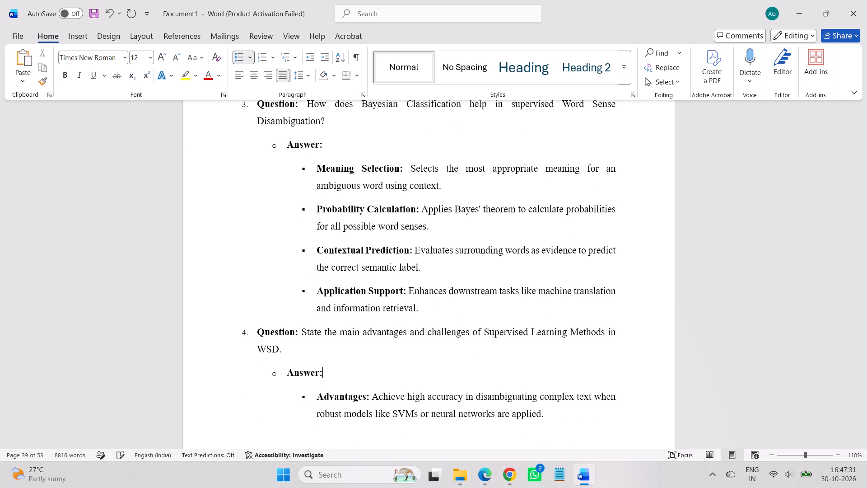
Remove the blank lines after the Advantages and Challenges bullets in Section B question 4's answer.
key("Down")
key("Down")
key("Down")
key("Down")
key("Up")
key("BackSpace")
key("Down")
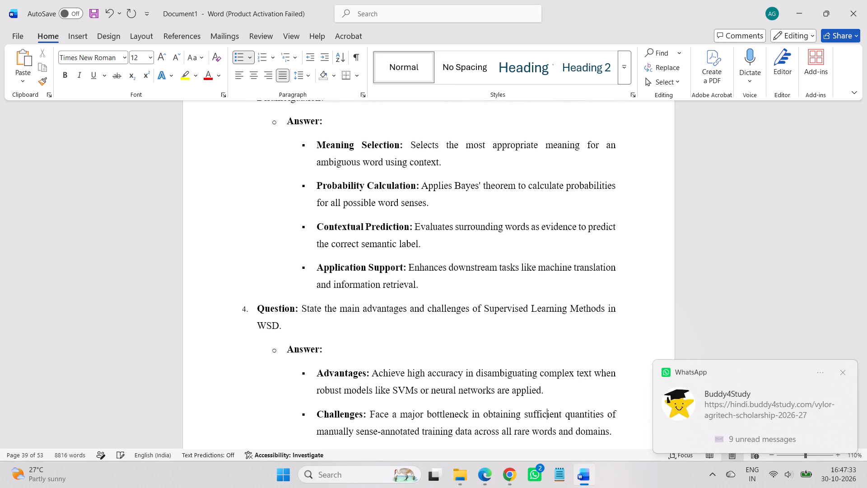
key("Down")
key("Down")
key("BackSpace")
Remove the blank lines above and below the Answer label of Section B question 5 on Unsupervised Learning Methods.
key("Down")
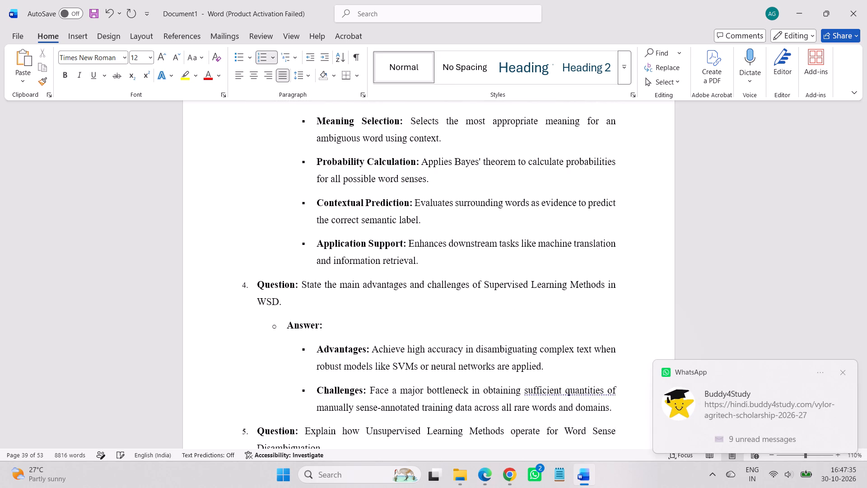
key("Down")
key("Down")
key("Down")
key("BackSpace")
key("BackSpace")
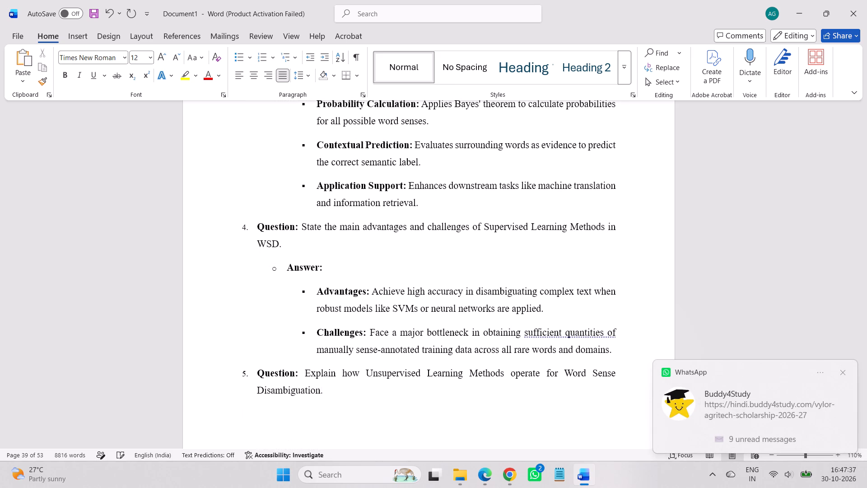
key("Down")
key("Down")
key("Down")
key("BackSpace")
key("BackSpace")
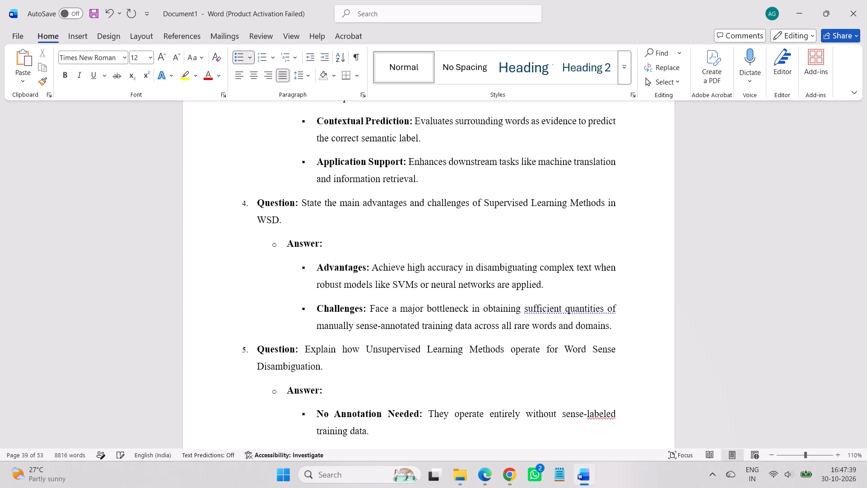
Remove the blank lines separating the No Annotation Needed, Distributional Hypothesis and Clustering bullets in Section B question 5's answer.
key("Down")
key("Down")
key("Down")
key("Down")
key("Up")
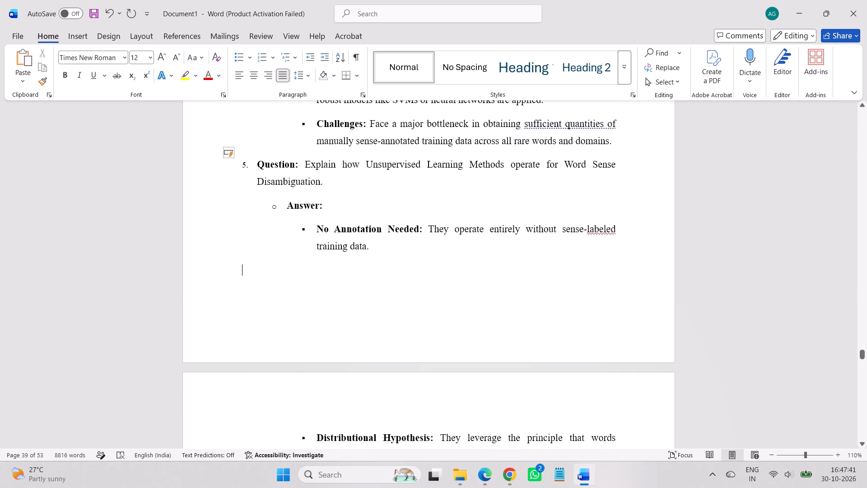
key("BackSpace")
key("Down")
key("Down")
key("Down")
key("Down")
key("Up")
key("BackSpace")
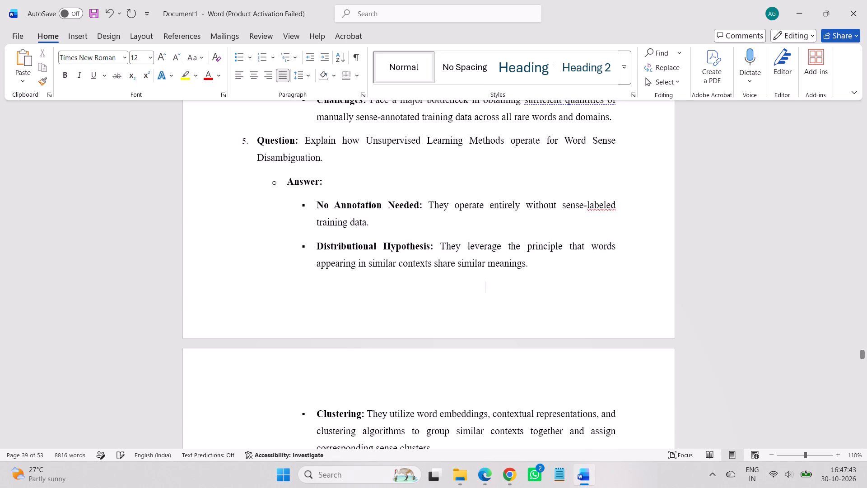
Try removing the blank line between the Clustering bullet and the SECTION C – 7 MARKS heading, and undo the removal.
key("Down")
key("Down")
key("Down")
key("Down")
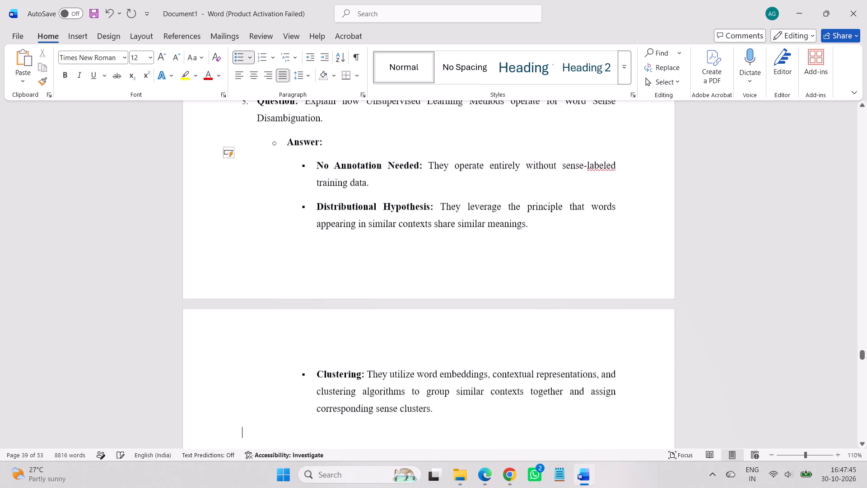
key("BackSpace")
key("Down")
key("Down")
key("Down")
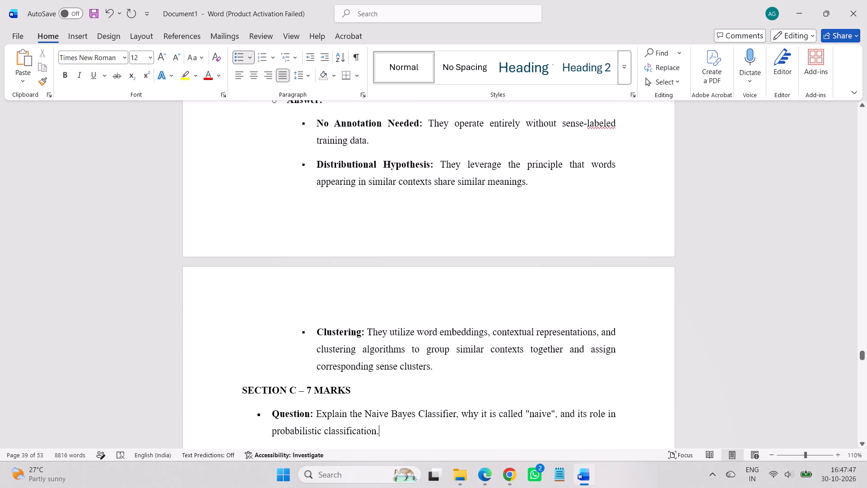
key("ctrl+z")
Remove the blank lines above and below the Answer label of Section C's Naive Bayes Classifier question.
scroll(336, 256, "down", 1)
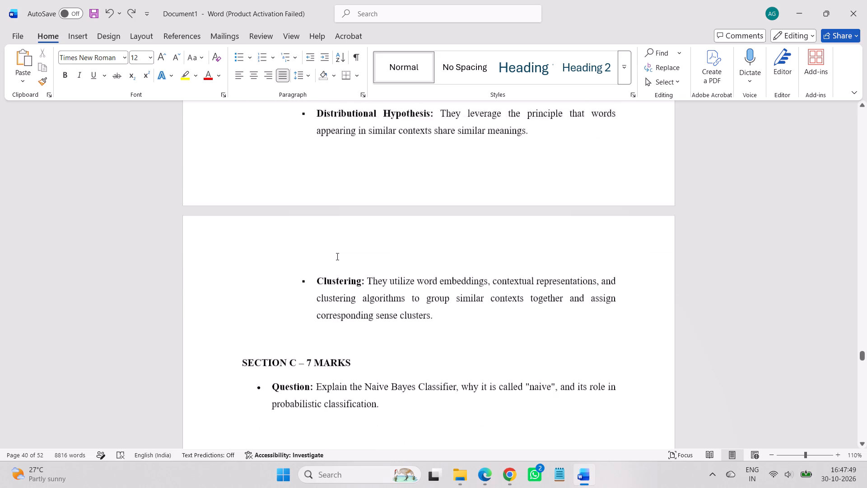
scroll(336, 256, "down", 2)
left_click(312, 276)
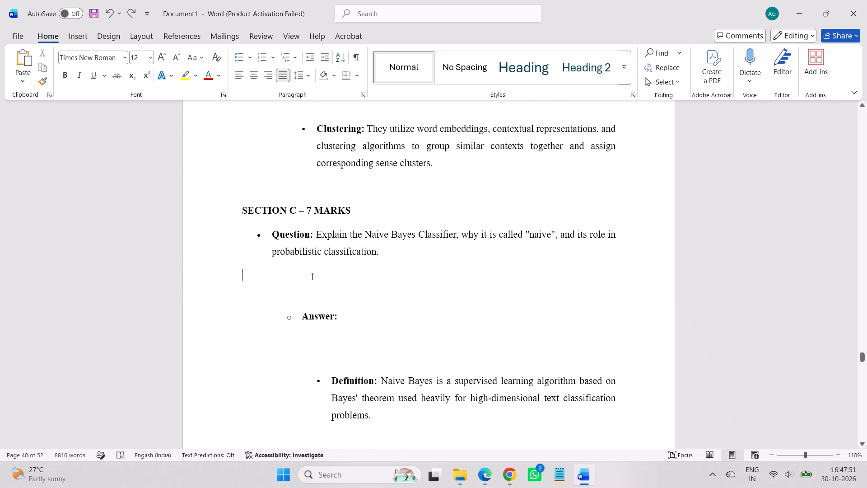
key("Down")
key("BackSpace")
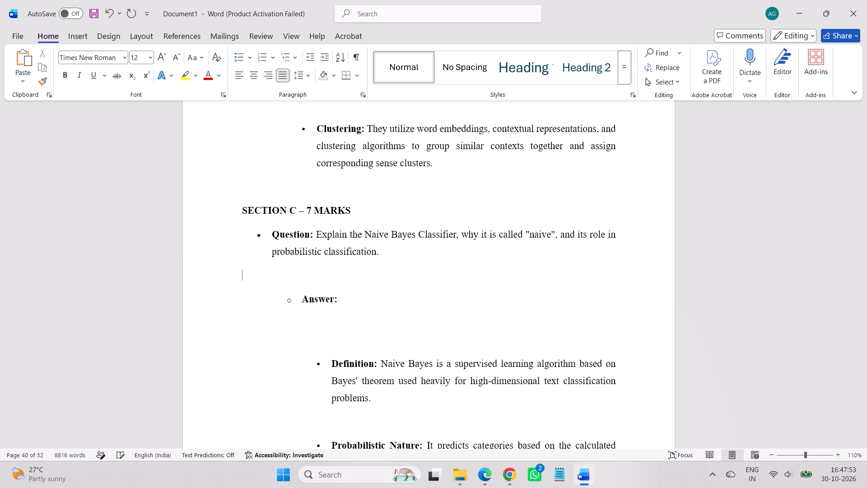
key("BackSpace")
key("Down")
key("Down")
key("Down")
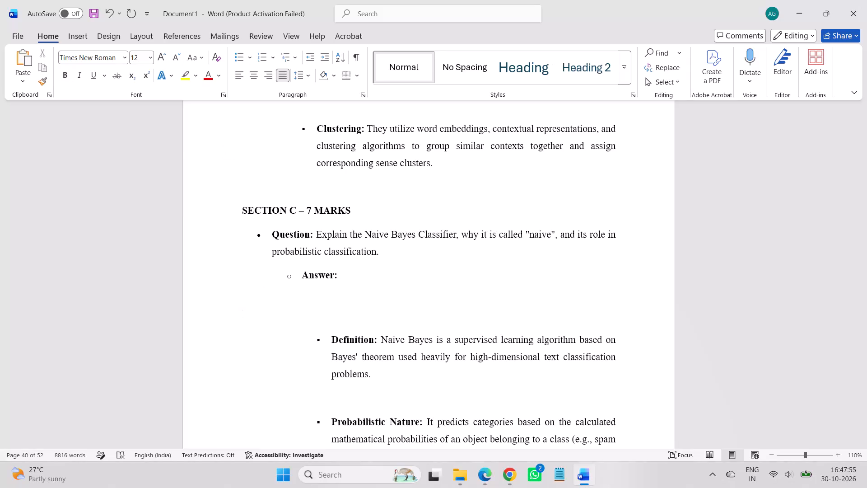
key("Down")
key("Up")
key("BackSpace")
key("BackSpace")
Remove the blank lines separating the Definition, Probabilistic Nature, "Naive" Assumption and Foundational Formula bullets in the Naive Bayes answer.
key("Down")
key("Down")
key("Down")
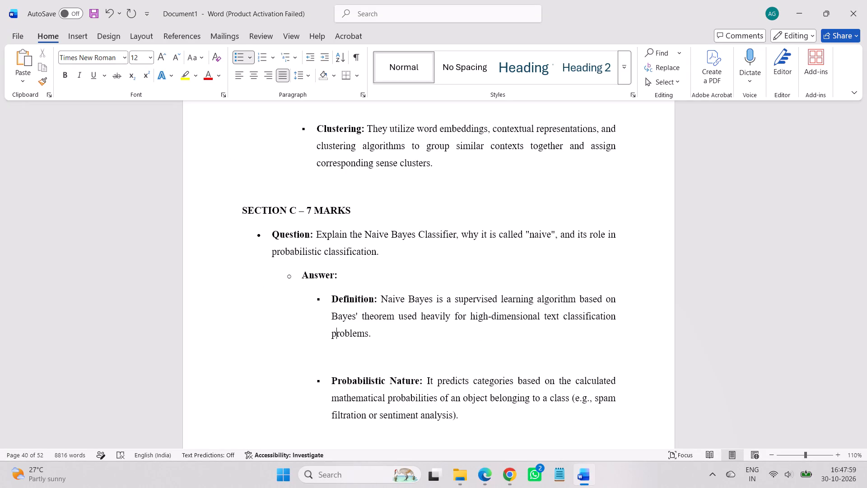
key("Down")
key("BackSpace")
key("Down")
key("Down")
key("Down")
key("Down")
key("BackSpace")
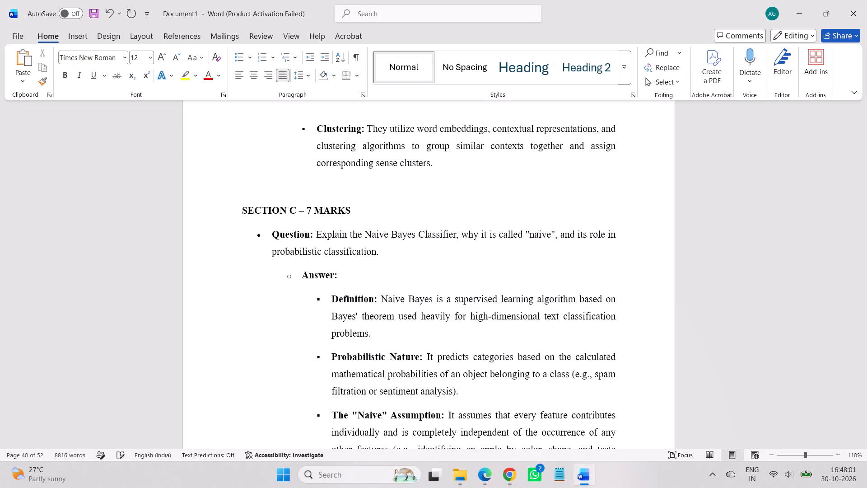
key("Down")
key("Down")
key("Down")
key("Down")
key("Down")
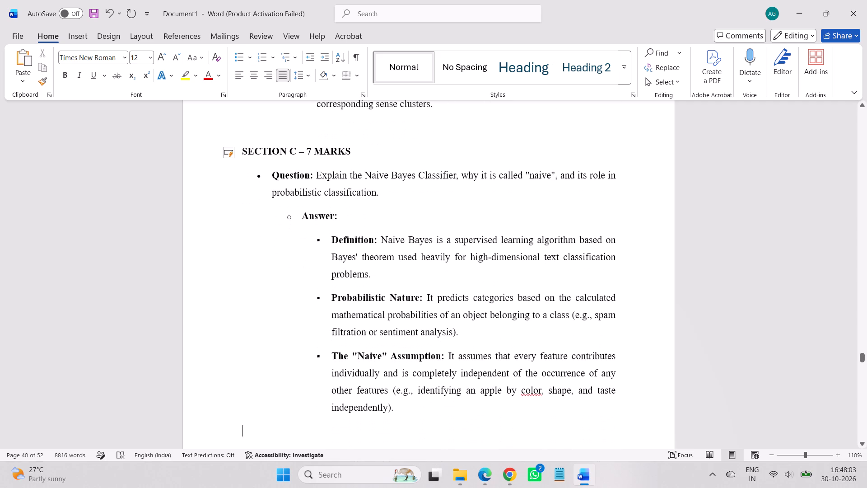
key("BackSpace")
Remove the blank lines before and after the Bayes formula that follows the Foundational Formula bullet.
key("Down")
key("Down")
key("Down")
key("BackSpace")
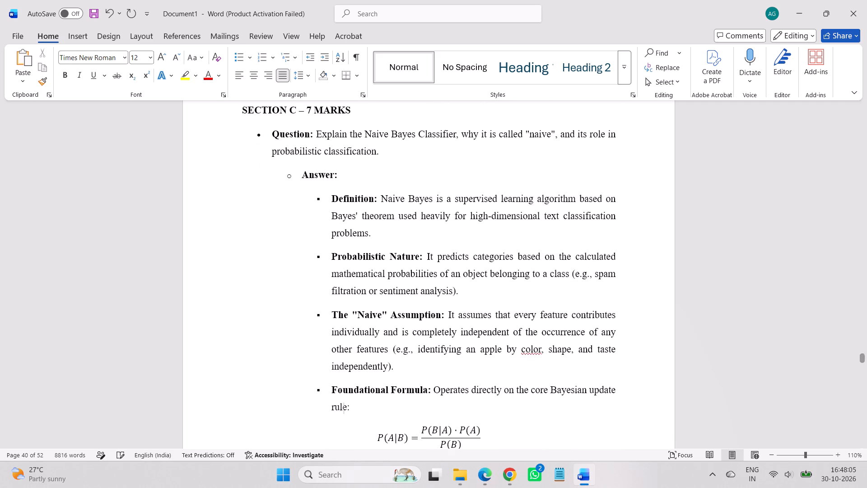
key("Down")
key("Down")
key("Down")
key("Up")
key("BackSpace")
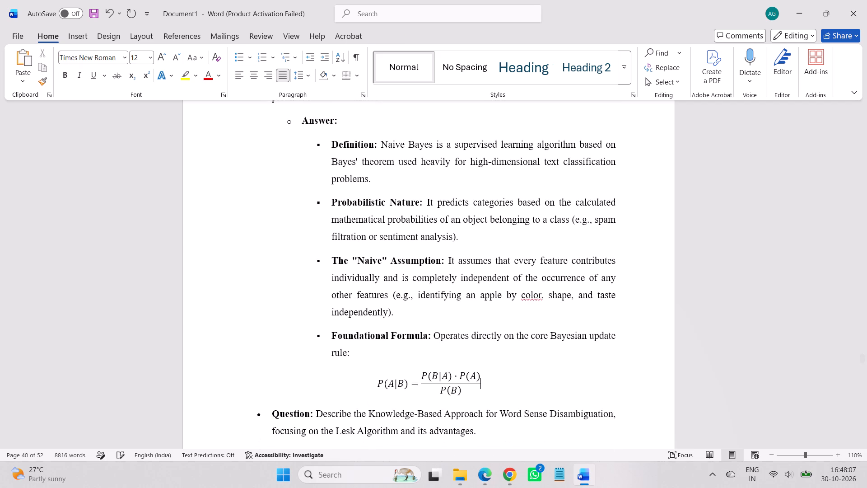
Convert the bulleted Section C questions to a numbered list, with the Naive Bayes Classifier question as 1.
key("Down")
key("Down")
key("Down")
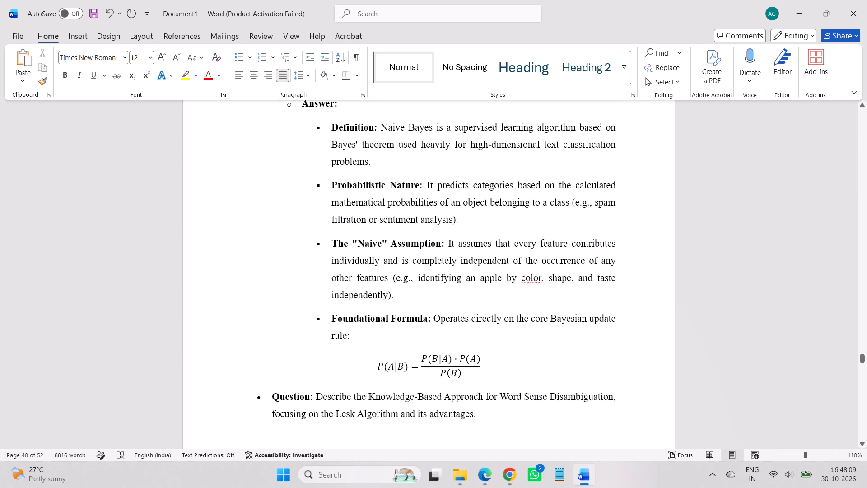
scroll(312, 276, "up", 2)
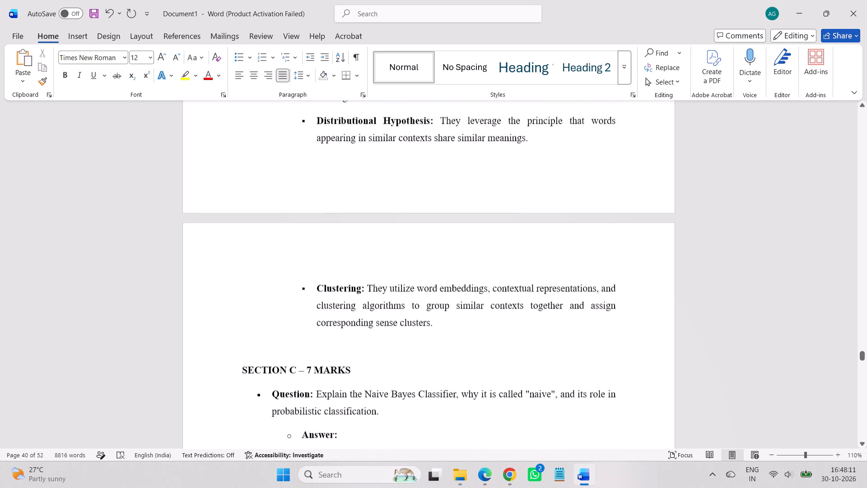
scroll(312, 276, "up", 2)
scroll(312, 276, "down", 1)
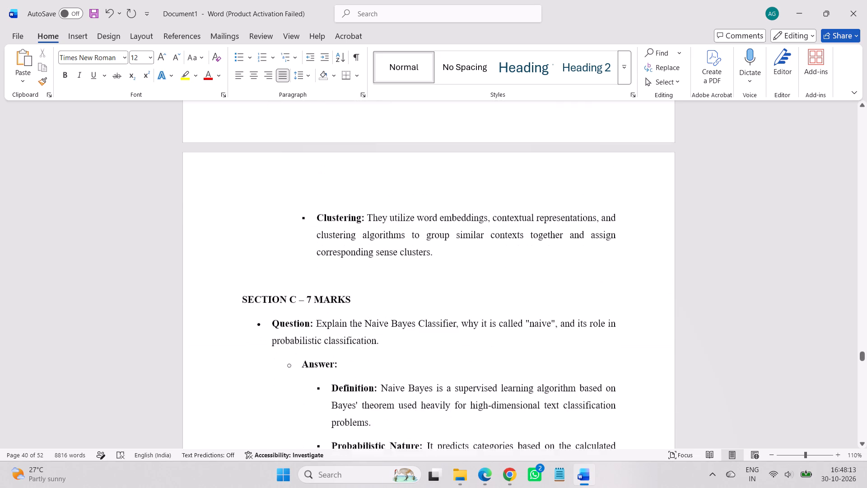
triple_click(382, 327)
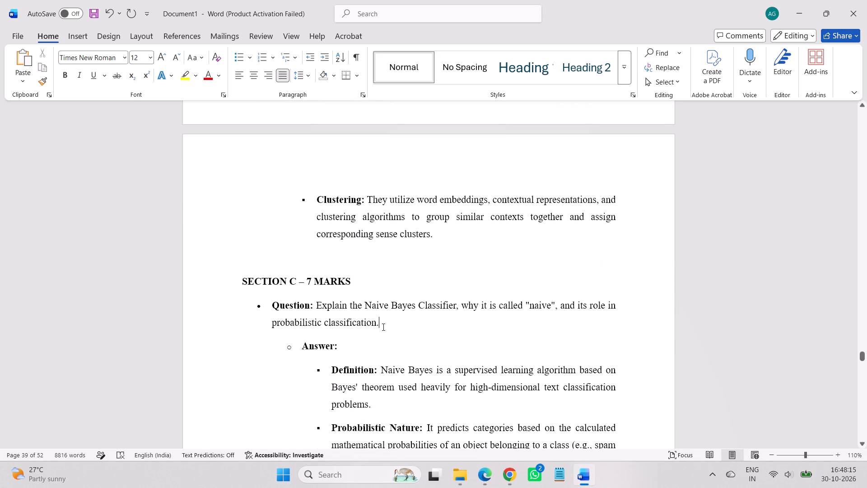
left_click(264, 55)
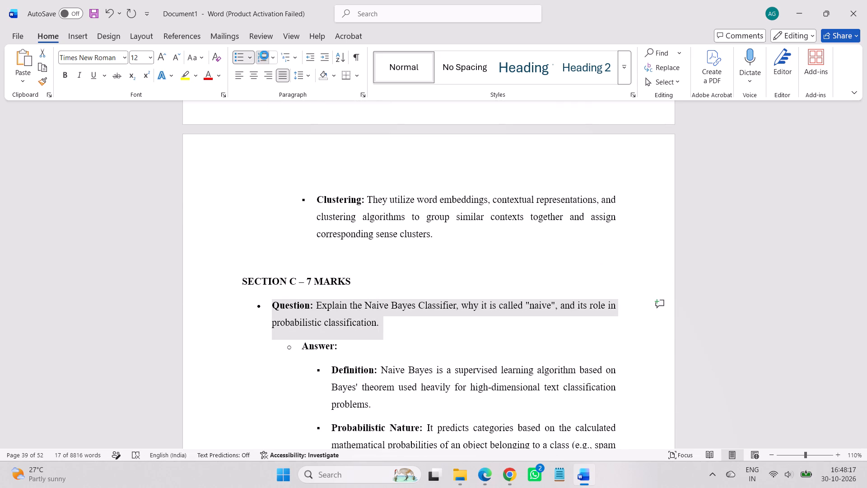
Remove the blank lines above and below the Answer label of Section C question 2 on the Knowledge-Based Approach.
scroll(318, 338, "down", 1)
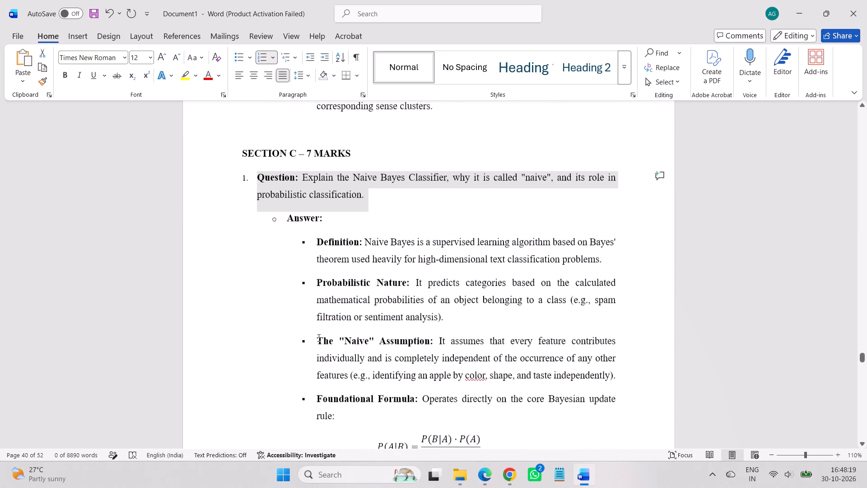
scroll(318, 338, "down", 3)
left_click(303, 299)
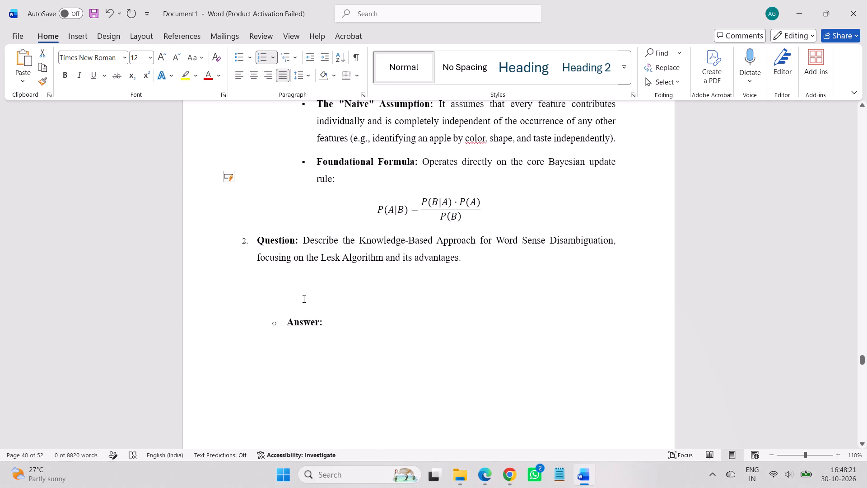
key("BackSpace")
key("BackSpace")
key("Down")
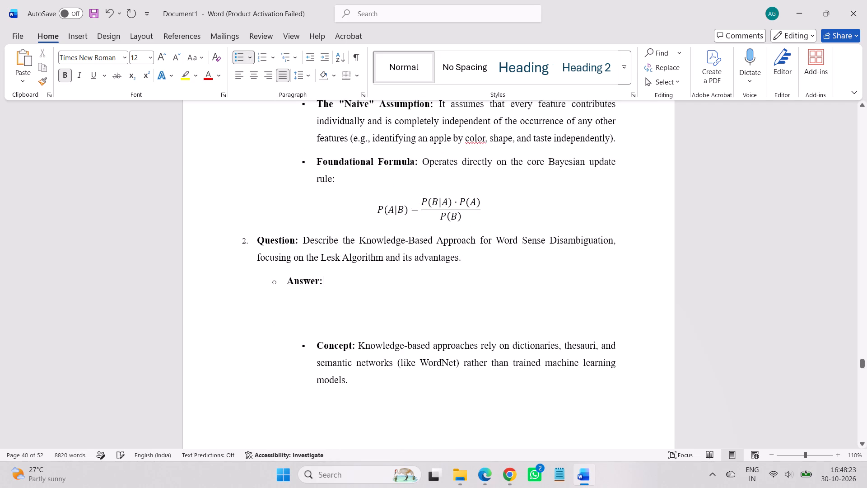
key("Down")
key("Down")
key("BackSpace")
key("BackSpace")
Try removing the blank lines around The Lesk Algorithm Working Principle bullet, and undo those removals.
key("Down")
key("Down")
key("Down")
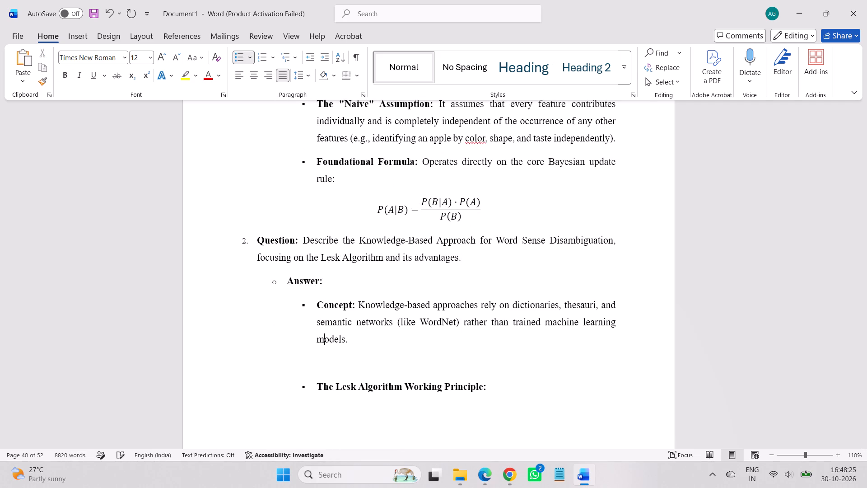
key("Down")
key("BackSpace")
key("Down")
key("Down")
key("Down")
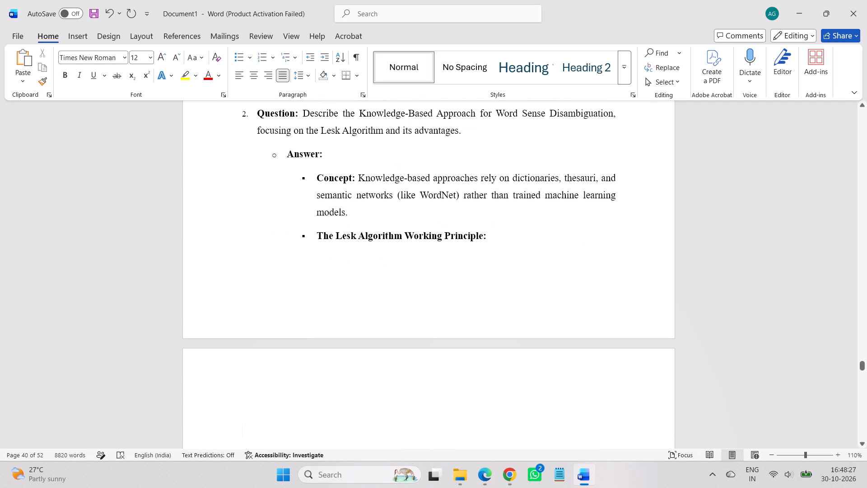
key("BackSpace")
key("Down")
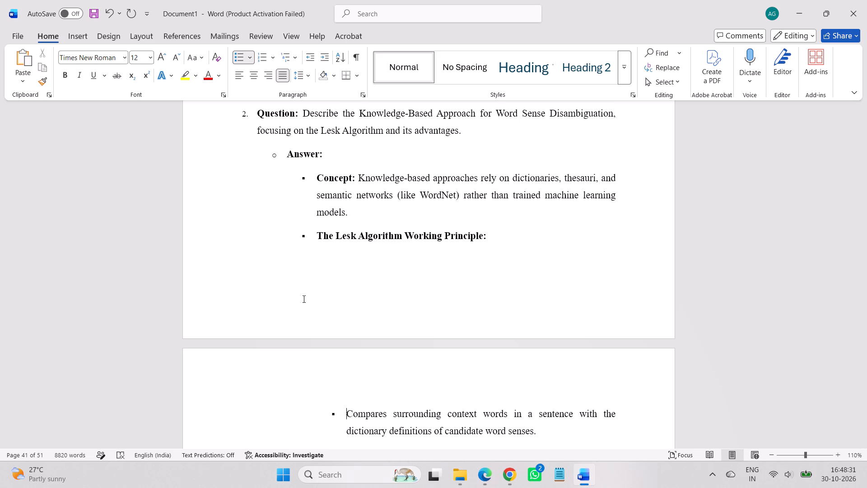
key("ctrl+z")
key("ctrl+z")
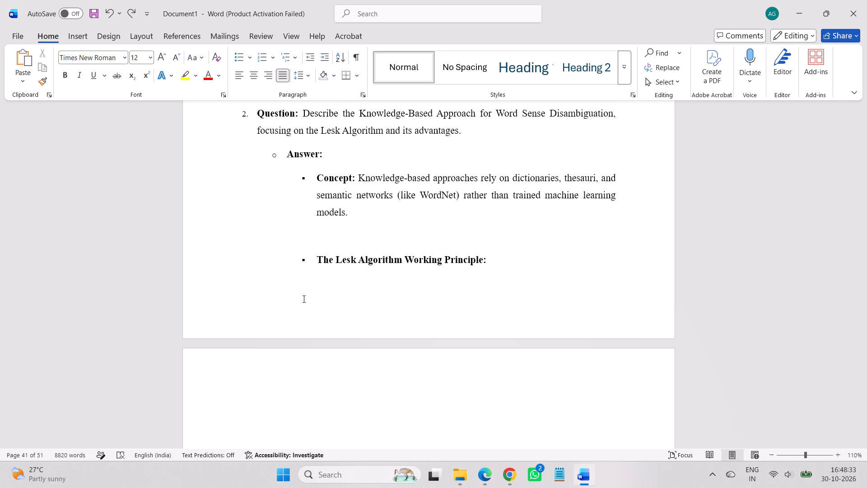
Insert an empty line above The Lesk Algorithm Working Principle bullet to move it onto the next page.
key("Return")
Remove the blank lines from The Lesk Algorithm Working Principle label through its three sub-bullets to the Advantages bullet.
scroll(303, 299, "down", 2)
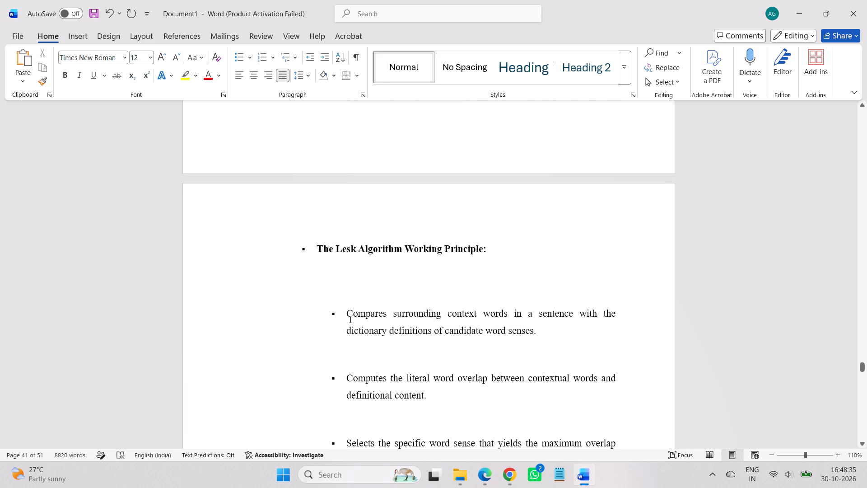
left_click(350, 290)
key("BackSpace")
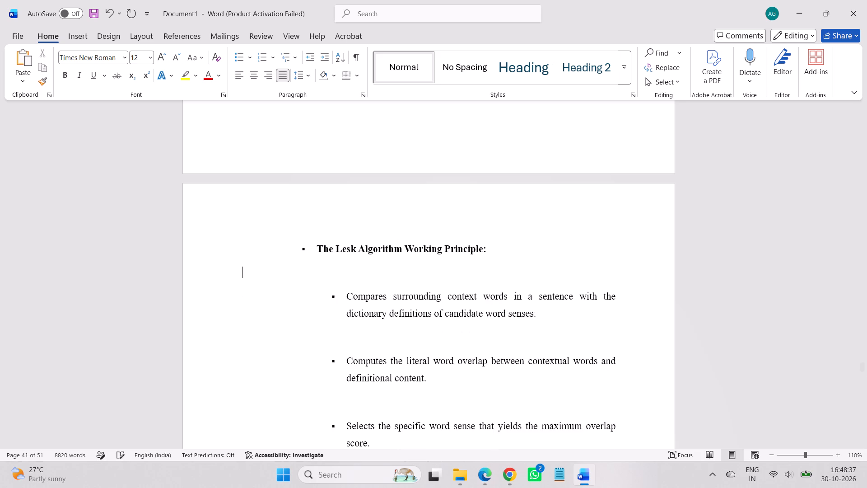
key("BackSpace")
key("Down")
key("Down")
key("Down")
key("BackSpace")
key("Down")
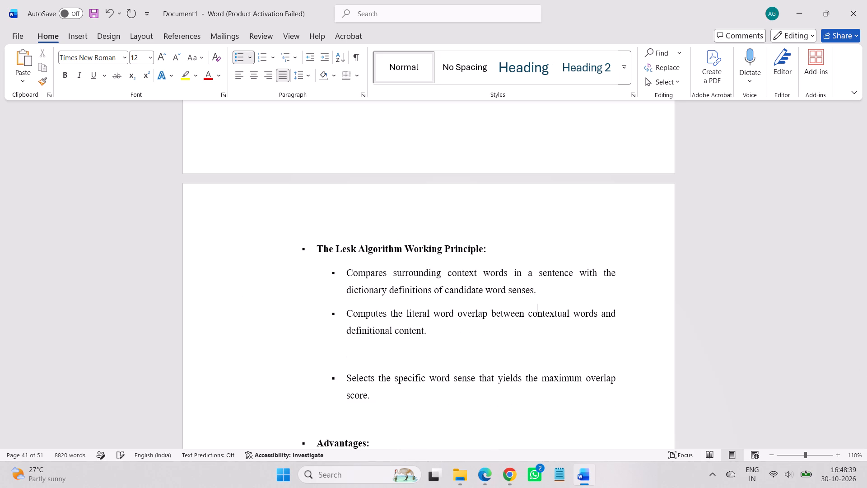
key("Down")
key("Down")
key("BackSpace")
key("Down")
key("Down")
key("Down")
key("BackSpace")
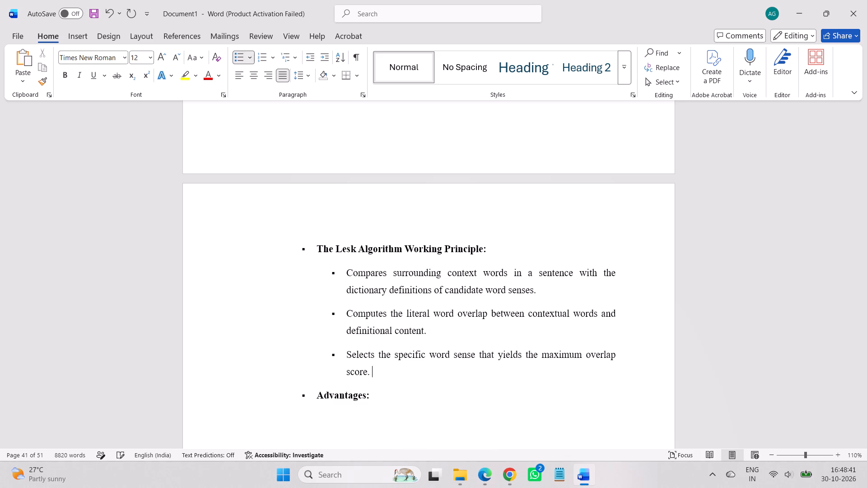
Remove the blank lines below the Advantages label and between its three sub-bullets in Section C question 2.
key("Down")
key("Down")
key("Down")
key("Down")
key("Up")
key("BackSpace")
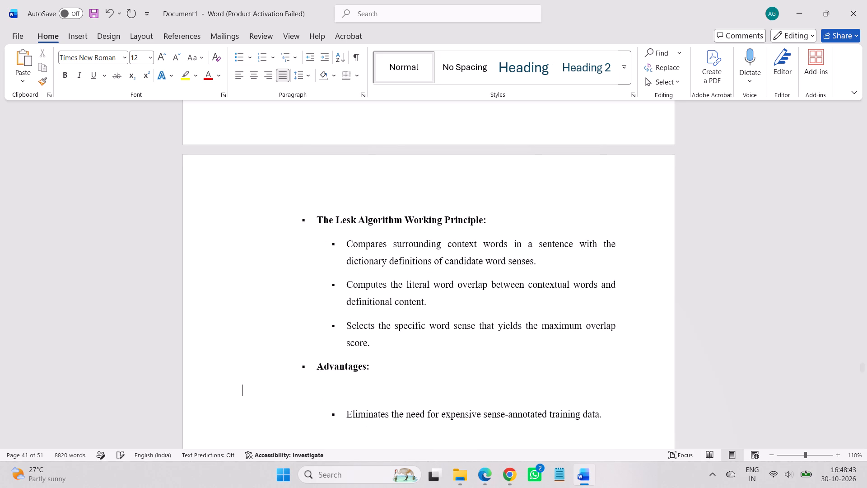
key("BackSpace")
key("Down")
key("Down")
key("Down")
key("Up")
key("BackSpace")
key("Down")
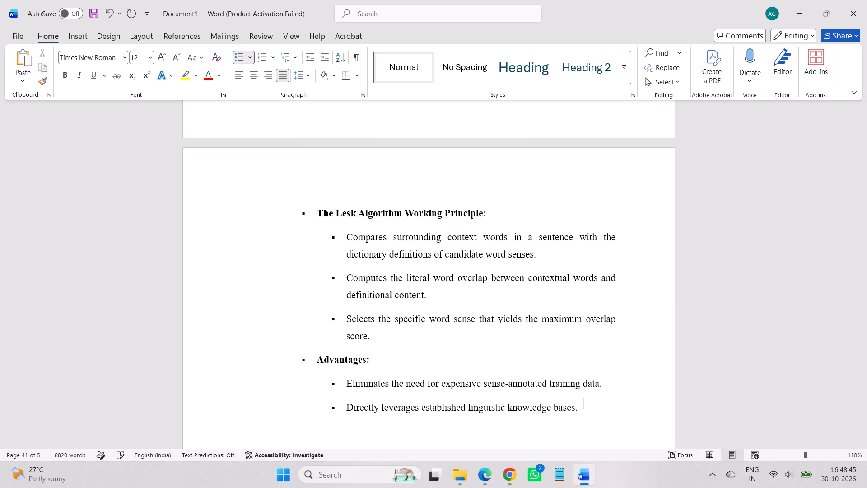
key("Down")
key("BackSpace")
Remove the blank line between the last Advantages sub-bullet and Section C question 3.
key("Down")
key("Down")
key("Down")
key("BackSpace")
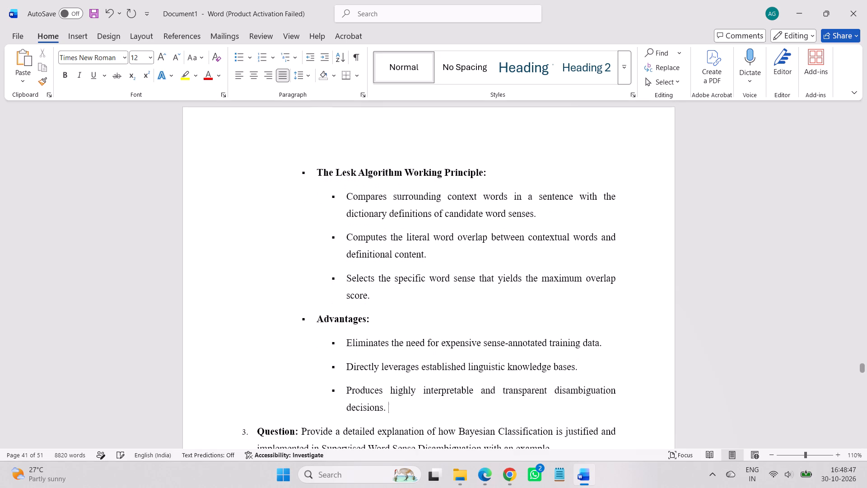
Remove the blank lines above and below the Answer label of Section C question 3 on Bayesian Classification.
key("Down")
key("Down")
key("Down")
key("Down")
key("BackSpace")
key("BackSpace")
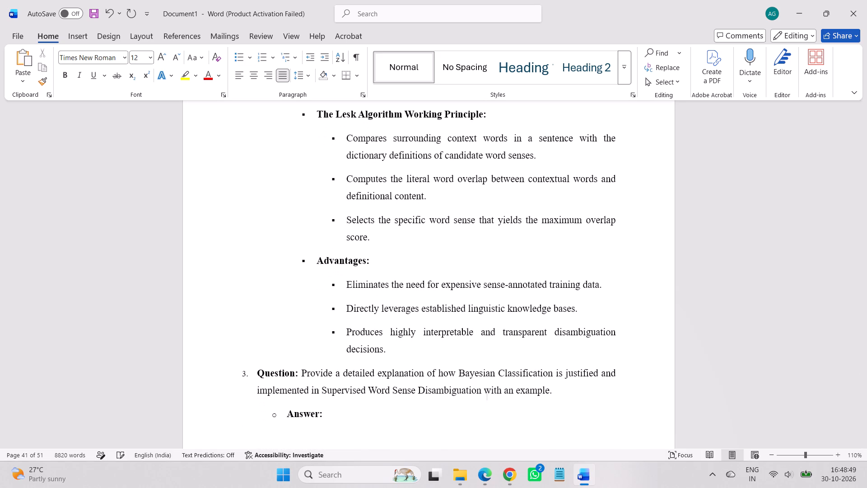
key("Down")
key("Down")
key("Down")
key("BackSpace")
key("BackSpace")
Remove the blank lines separating the Probability-Based Logic, Supervised Training and Mathematical Foundation bullets in Section C question 3's answer.
key("Down")
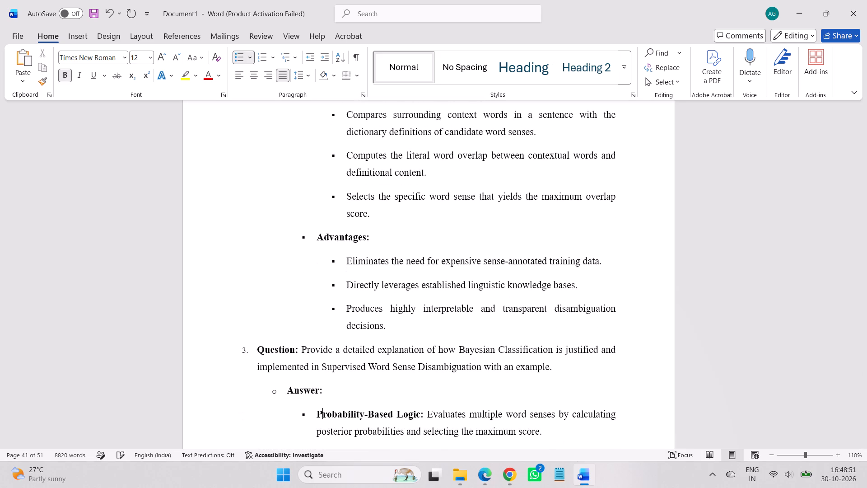
key("Down")
key("Down")
key("Down")
key("Up")
key("BackSpace")
key("Down")
key("Down")
key("Down")
key("Down")
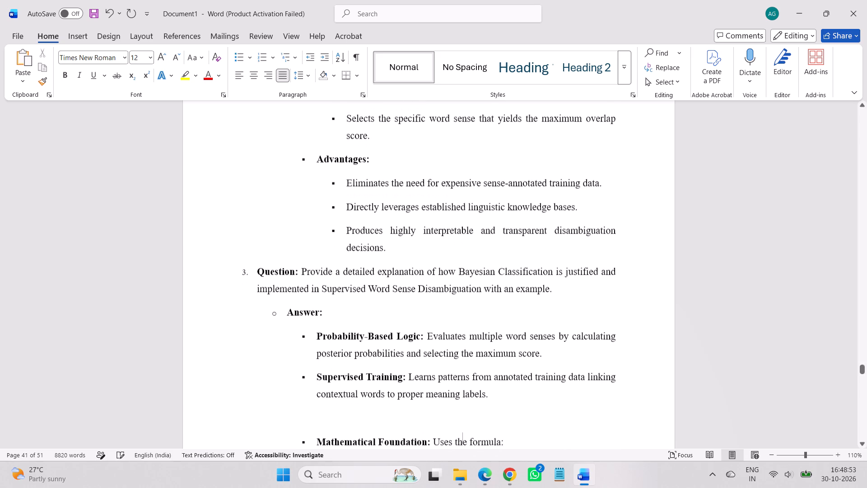
key("Up")
key("BackSpace")
Remove the blank lines above the Bayes formula and above the Example with "Bank" bullet in Section C question 3's answer.
key("Down")
key("Down")
key("Down")
key("Up")
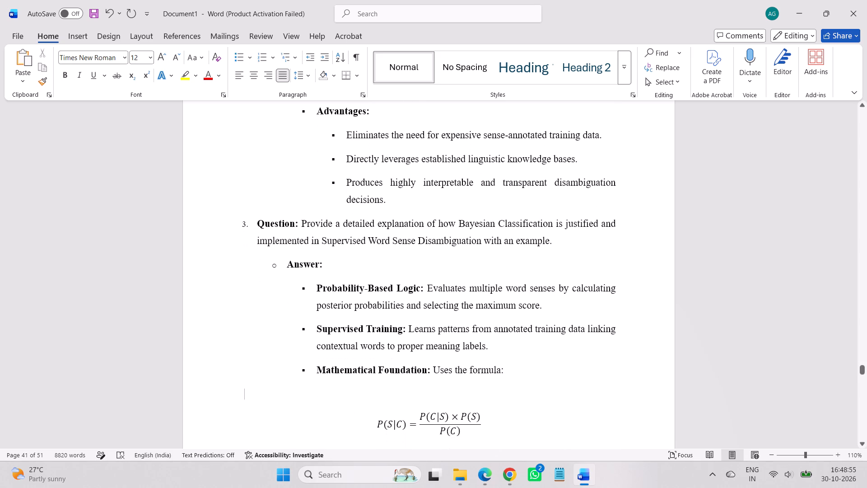
key("Down")
key("Up")
key("BackSpace")
key("Down")
key("Down")
key("Down")
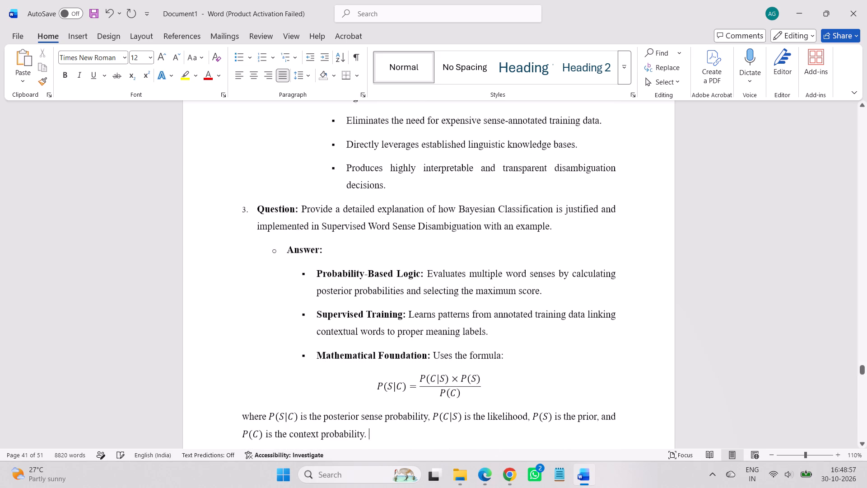
key("Down")
key("Down")
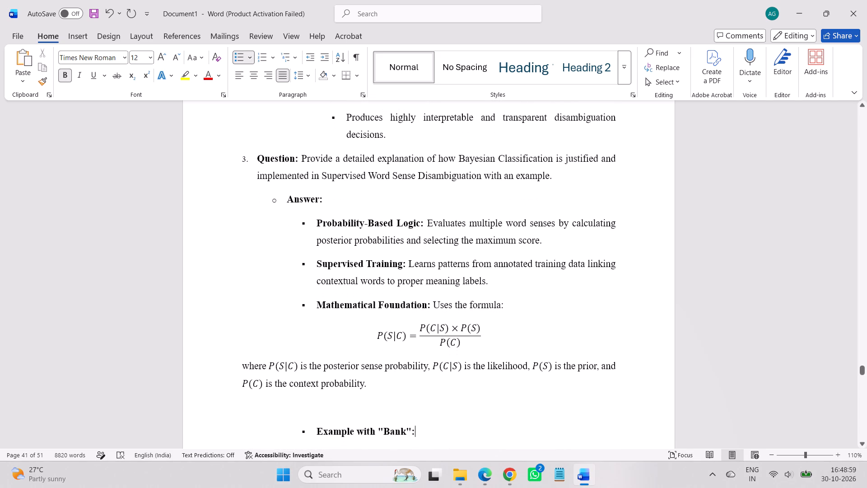
key("Up")
key("BackSpace")
Remove the blank lines below the Example with "Bank" label and between its Sentence 1 and Sentence 2 bullets.
key("Down")
key("Down")
key("Down")
key("BackSpace")
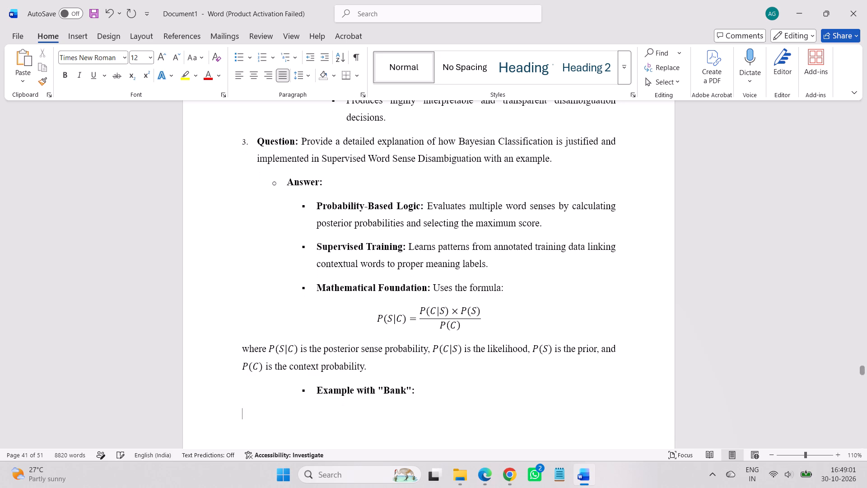
key("BackSpace")
key("Down")
key("Down")
key("Down")
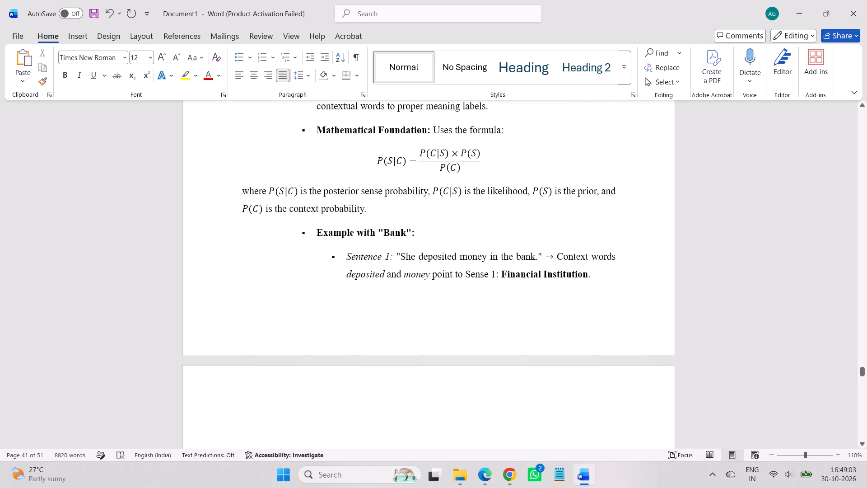
key("BackSpace")
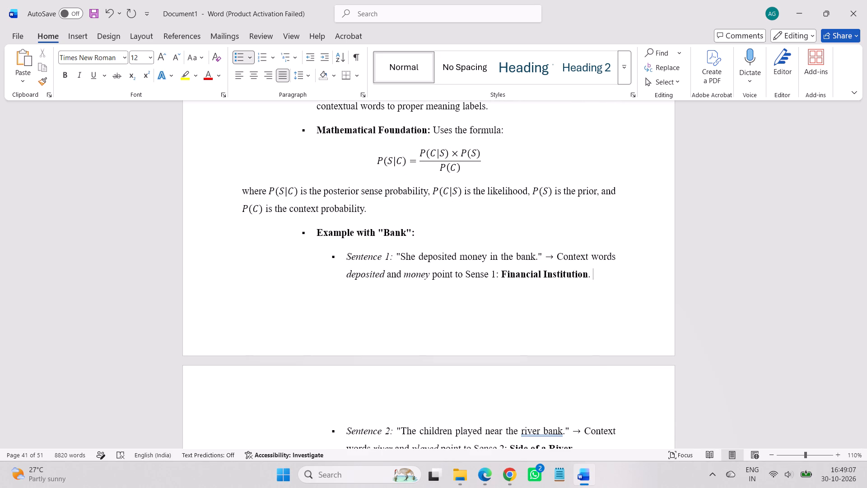
Remove the blank lines above and below Section C question 4 on comparing the Word Sense Disambiguation approaches.
key("Down")
key("Down")
key("Down")
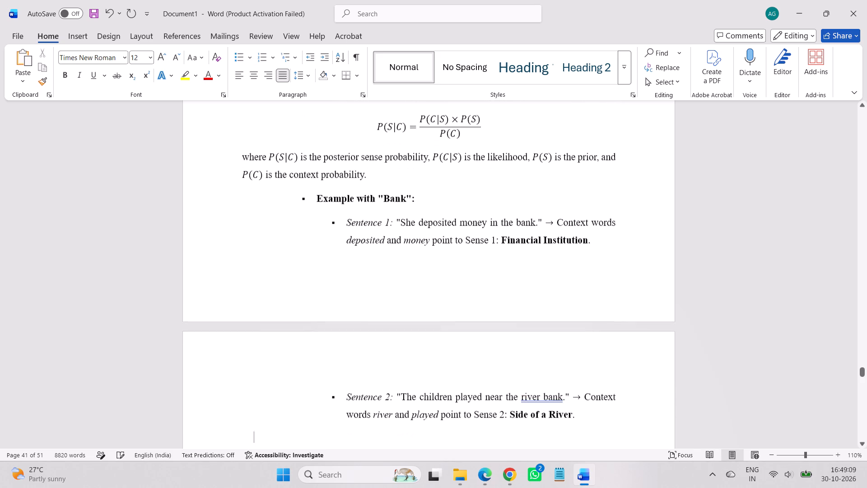
key("Down")
key("Up")
key("BackSpace")
key("Down")
key("Down")
key("Down")
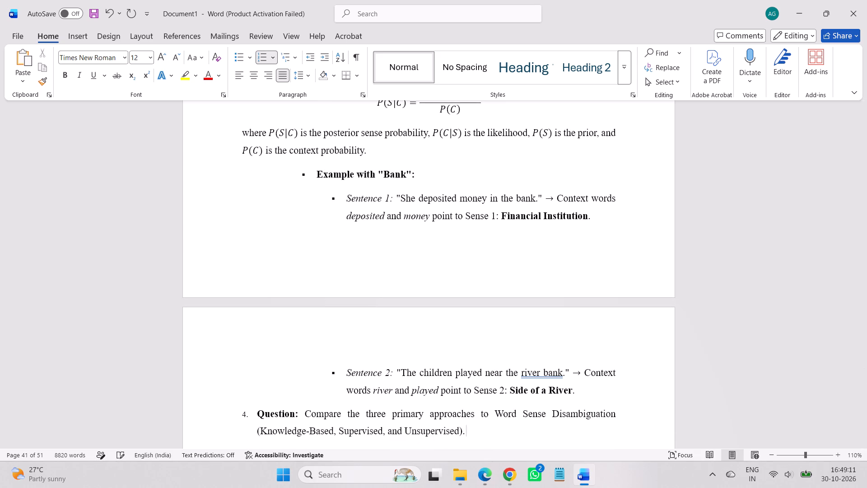
key("Down")
key("BackSpace")
key("BackSpace")
Remove the blank lines below the Answer label and below the Knowledge-Based Methods label in Section C question 4.
key("Down")
key("Down")
key("Down")
key("Down")
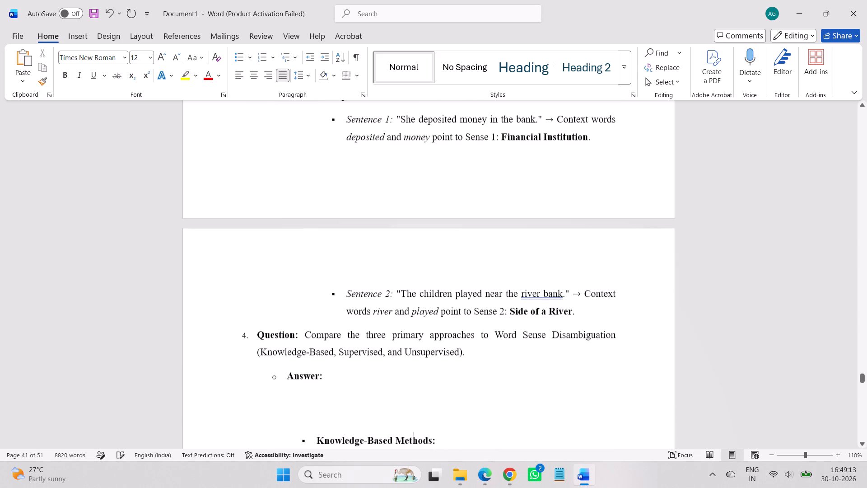
key("Up")
key("BackSpace")
key("BackSpace")
key("Down")
key("Down")
key("Down")
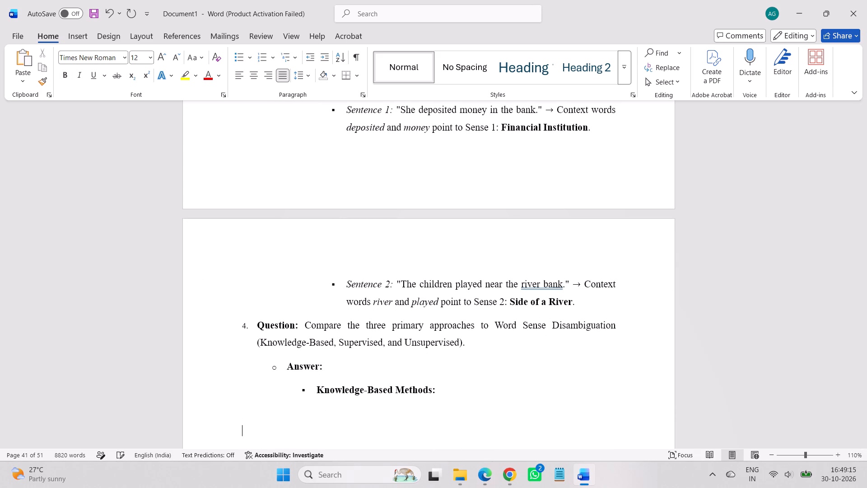
key("BackSpace")
key("BackSpace")
Remove the blank lines between the Knowledge-Based Methods sub-bullets and before the Supervised Learning Methods label.
key("Down")
key("Down")
key("Down")
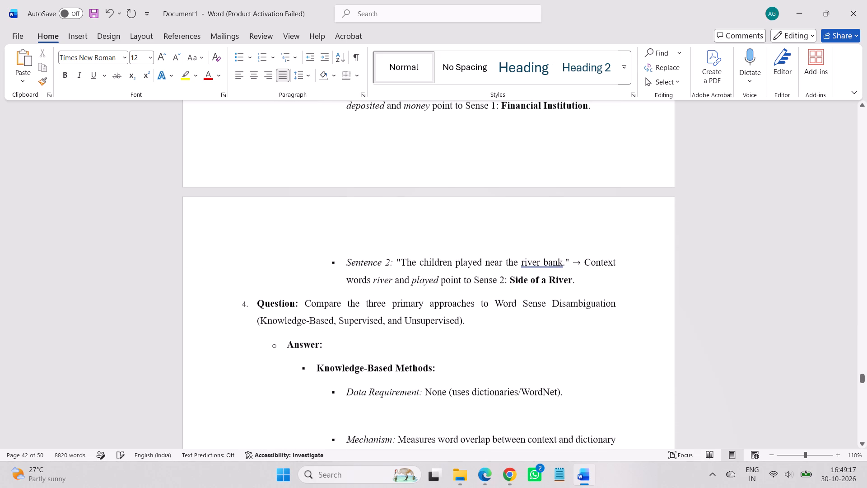
key("Up")
key("BackSpace")
key("Down")
key("Down")
key("Down")
key("BackSpace")
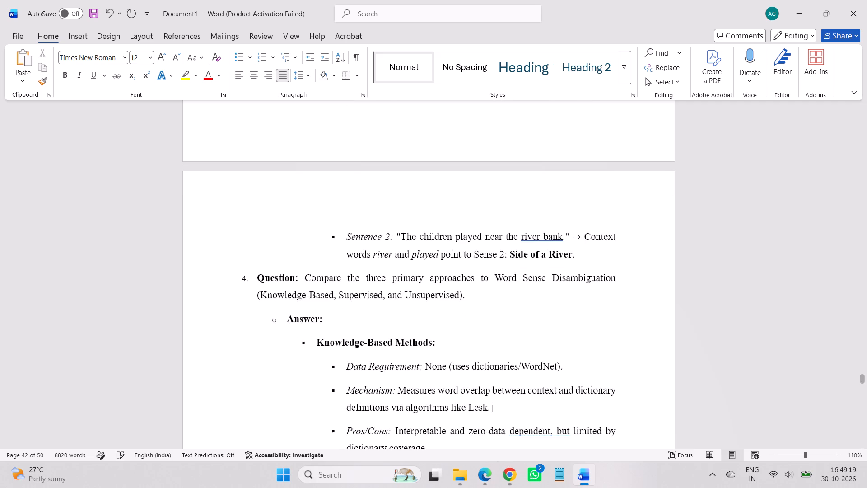
key("Down")
key("Down")
key("Down")
key("BackSpace")
Remove the blank lines below the Supervised Learning Methods label and between its Data Requirement and Mechanism sub-bullets.
key("Down")
key("Down")
key("Down")
key("Down")
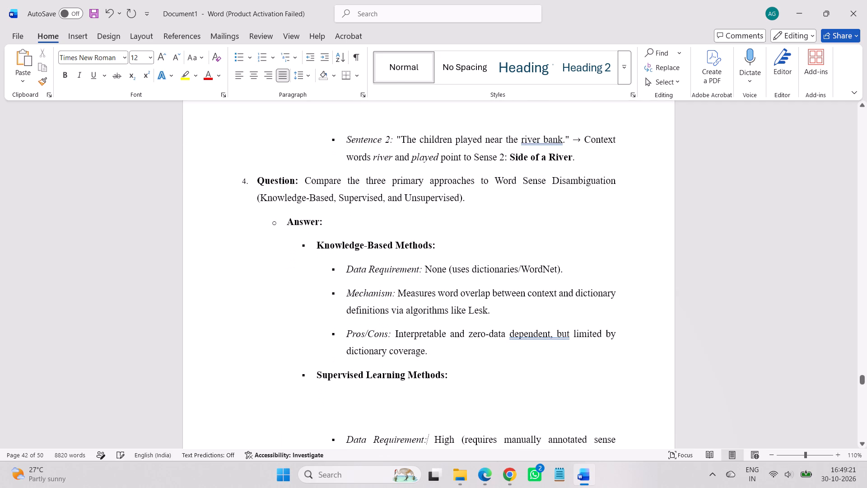
key("Up")
key("BackSpace")
key("BackSpace")
key("Down")
key("Down")
key("Down")
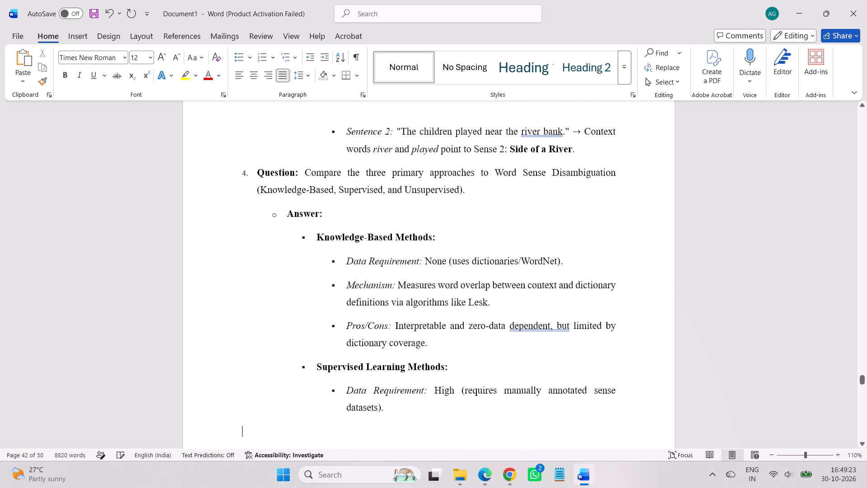
key("Down")
key("Up")
key("BackSpace")
Remove the blank lines above and below the Pros/Cons sub-bullet of Supervised Learning Methods.
key("Down")
key("Down")
key("Down")
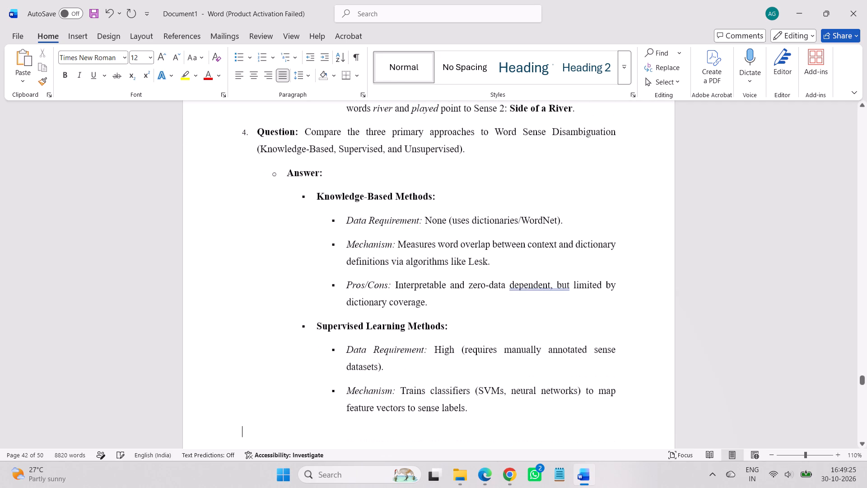
key("BackSpace")
key("Down")
key("Down")
key("Down")
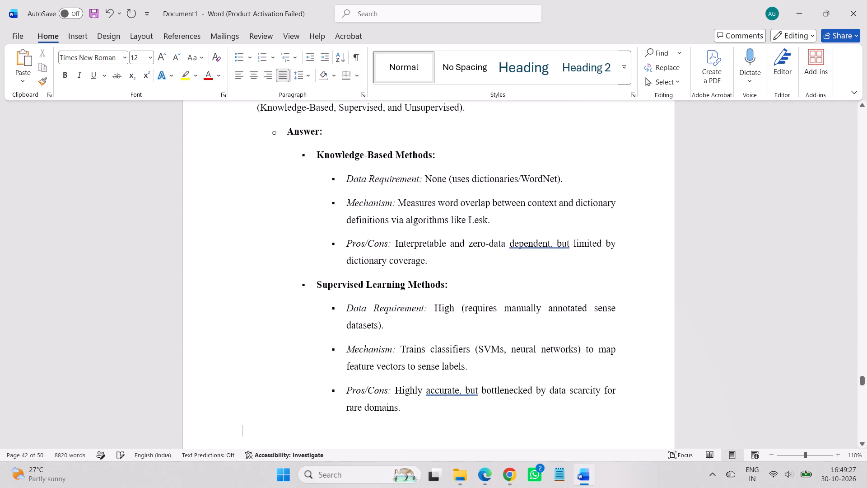
key("BackSpace")
Remove the blank lines below the Unsupervised Learning Methods label in Section C question 4.
key("Down")
key("Down")
key("Down")
key("Down")
key("Up")
key("BackSpace")
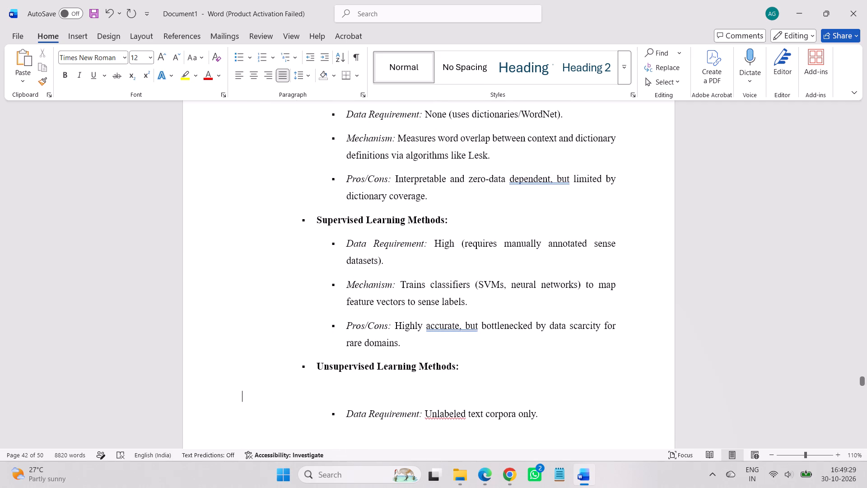
key("BackSpace")
Remove the blank lines between the Data Requirement, Mechanism and Pros/Cons sub-bullets of Unsupervised Learning Methods.
key("Down")
key("Down")
key("Down")
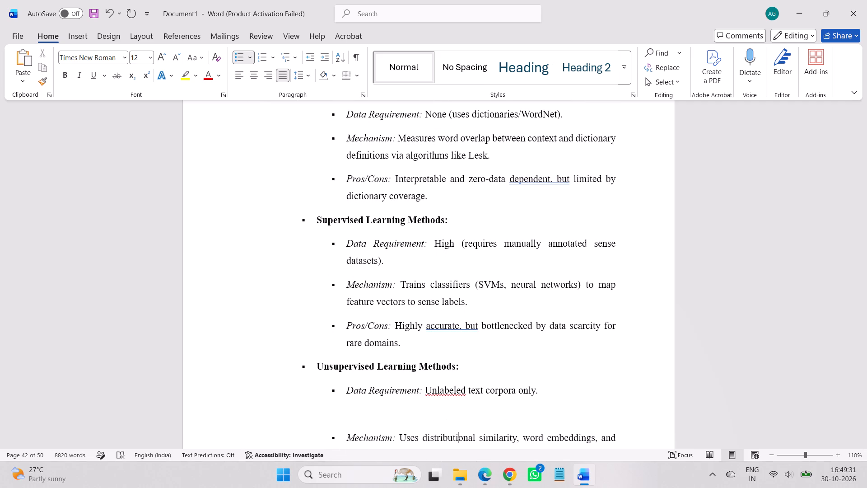
key("Down")
key("Up")
key("Up")
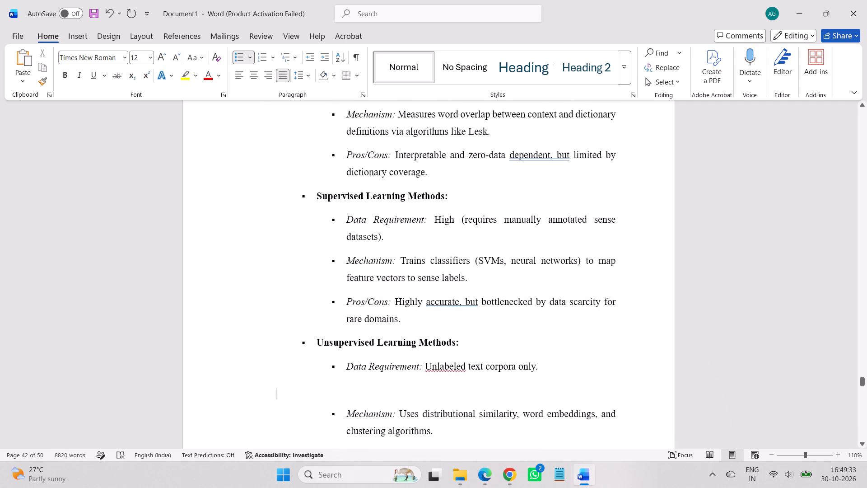
key("BackSpace")
key("Down")
key("Down")
key("Down")
key("BackSpace")
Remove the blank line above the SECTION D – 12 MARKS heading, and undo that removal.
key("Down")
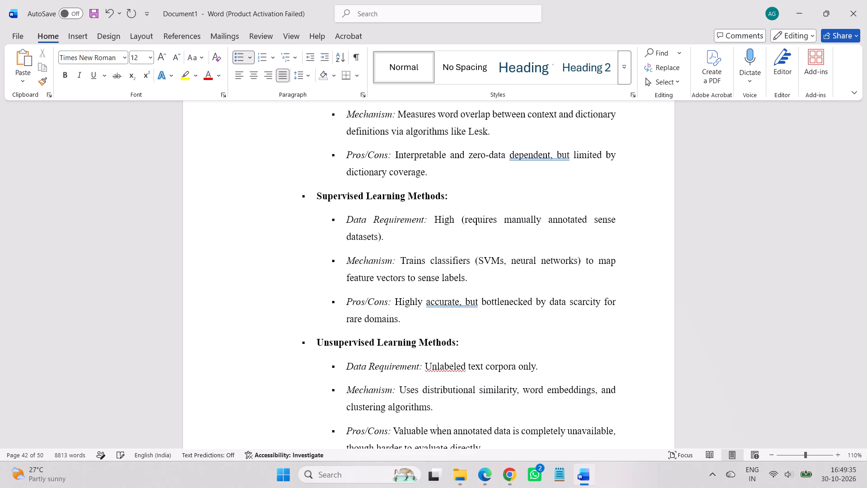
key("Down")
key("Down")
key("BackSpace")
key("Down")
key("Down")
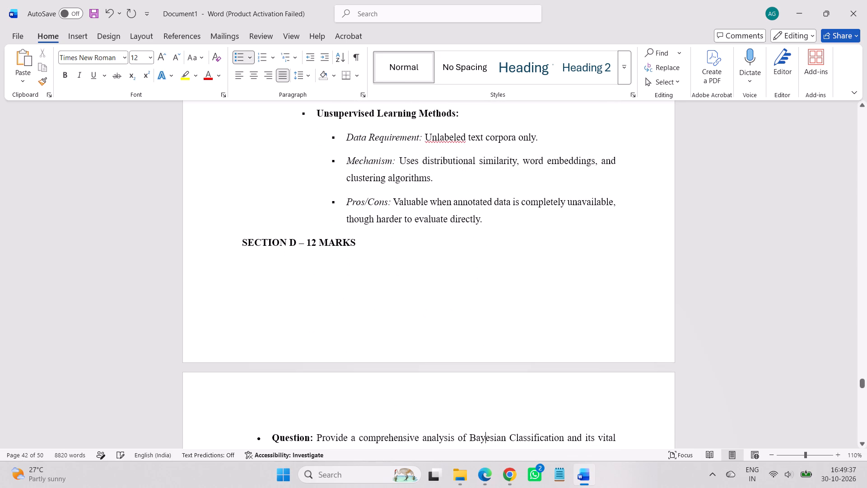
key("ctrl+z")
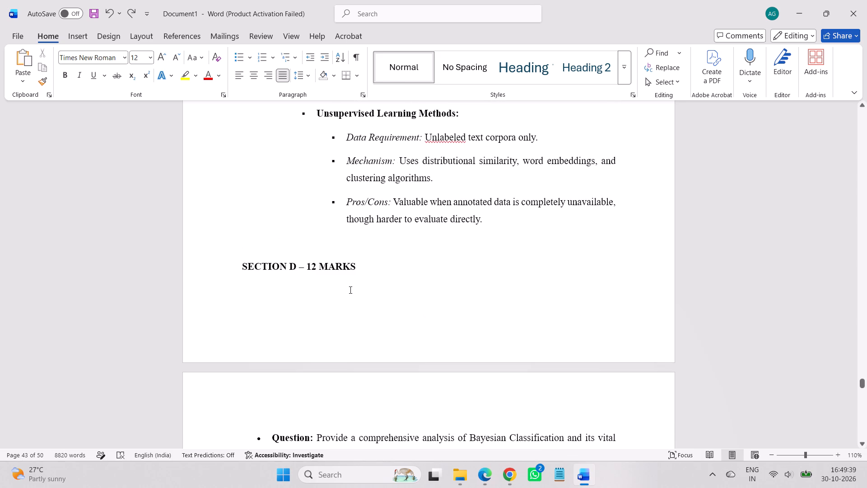
Move the SECTION D – 12 MARKS heading onto a fresh page by adding two blank lines above it.
key("Return")
key("Return")
key("Return")
key("BackSpace")
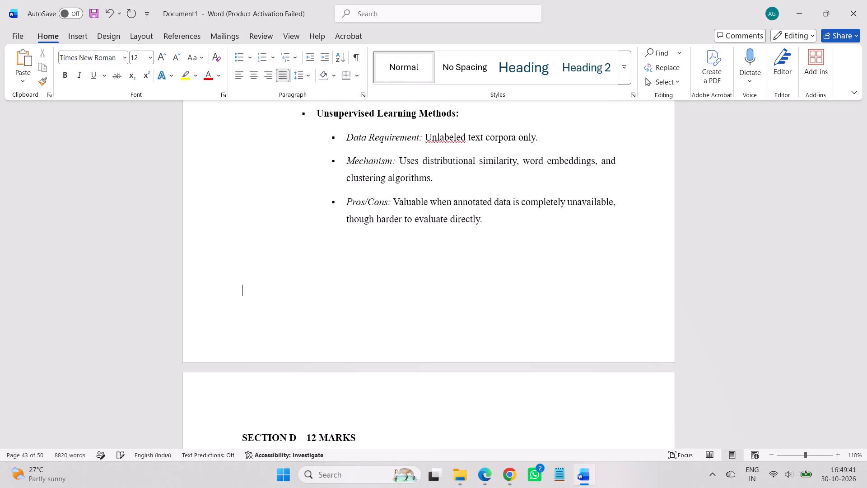
key("BackSpace")
key("Return")
Remove the blank lines between the Section D question on Bayesian Classification and its Answer label.
scroll(350, 290, "down", 2)
left_click(336, 304)
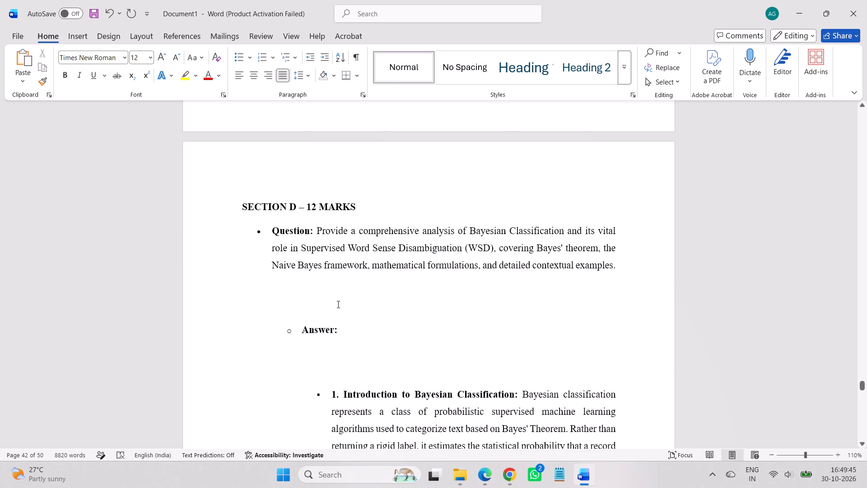
key("BackSpace")
key("BackSpace")
key("Down")
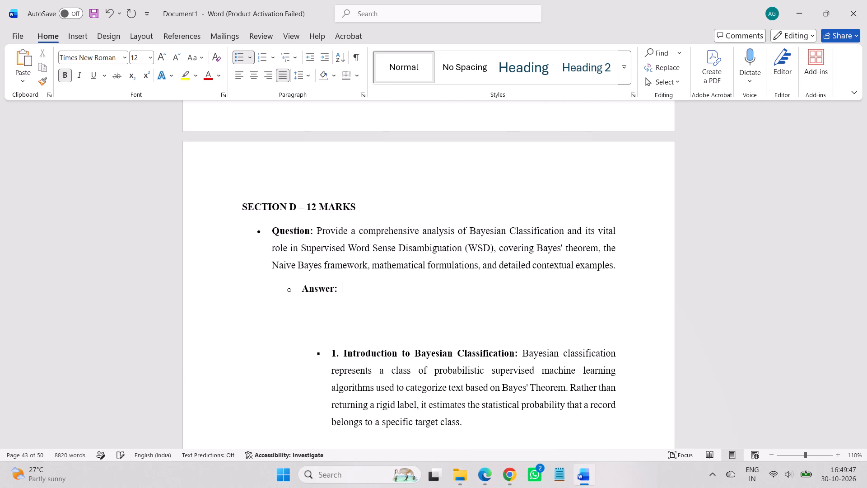
key("Down")
Change the Section D question on Bayesian Classification from a bullet to numbered item 1.
triple_click(619, 268)
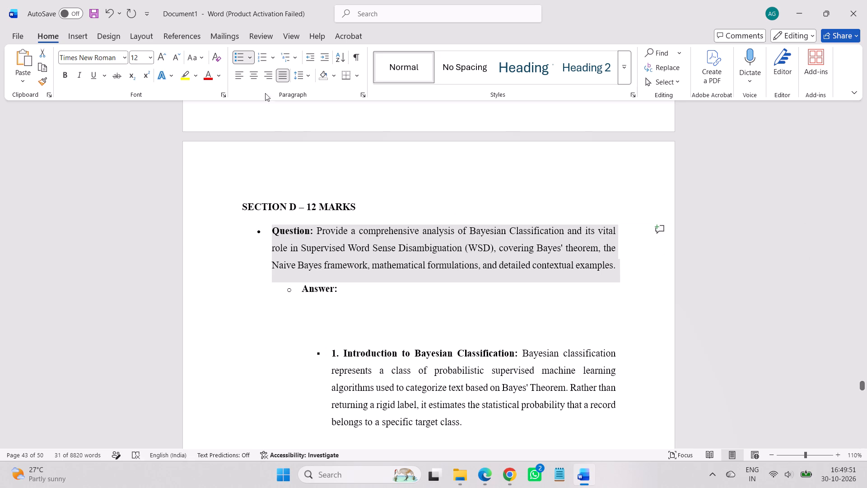
left_click(261, 53)
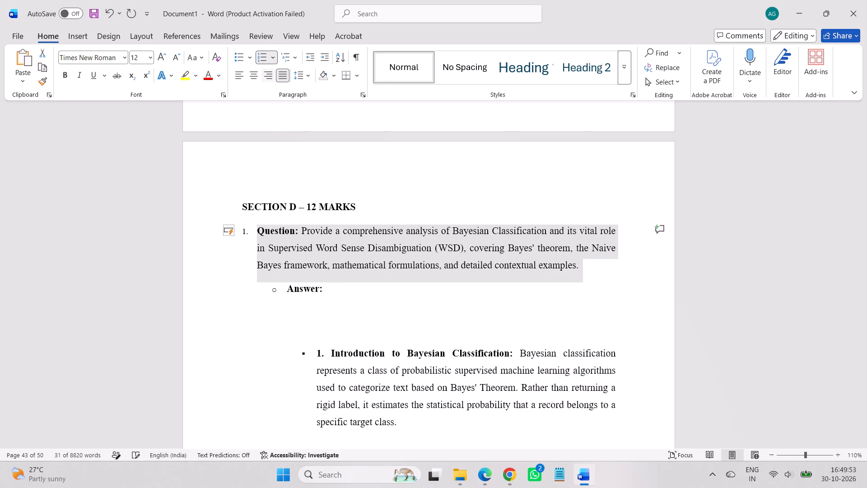
Remove the blank lines below Section D question 1's Answer label and between its Introduction and Foundations bullets.
left_click(332, 295)
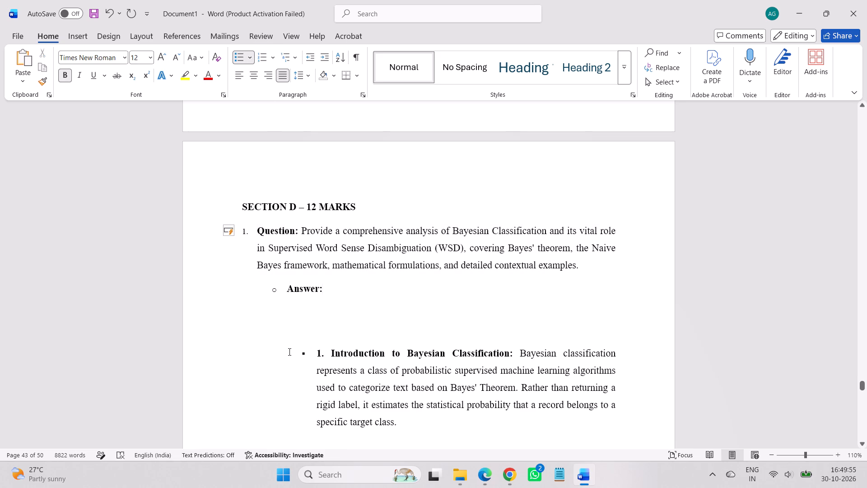
left_click(289, 352)
left_click(278, 340)
key("BackSpace")
key("BackSpace")
key("Down")
key("Down")
key("Down")
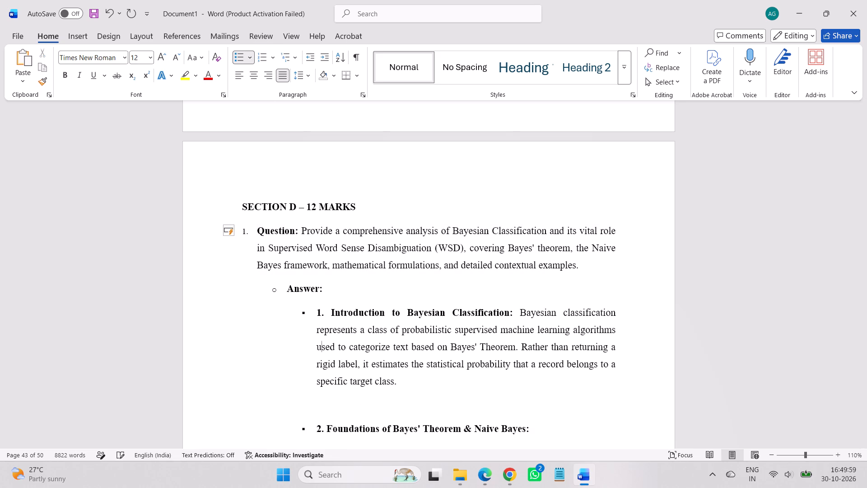
key("Down")
key("Down")
key("Down")
key("BackSpace")
Remove the blank lines below the "2. Foundations of Bayes' Theorem & Naive Bayes" label in Section D question 1.
key("Down")
key("Down")
key("Down")
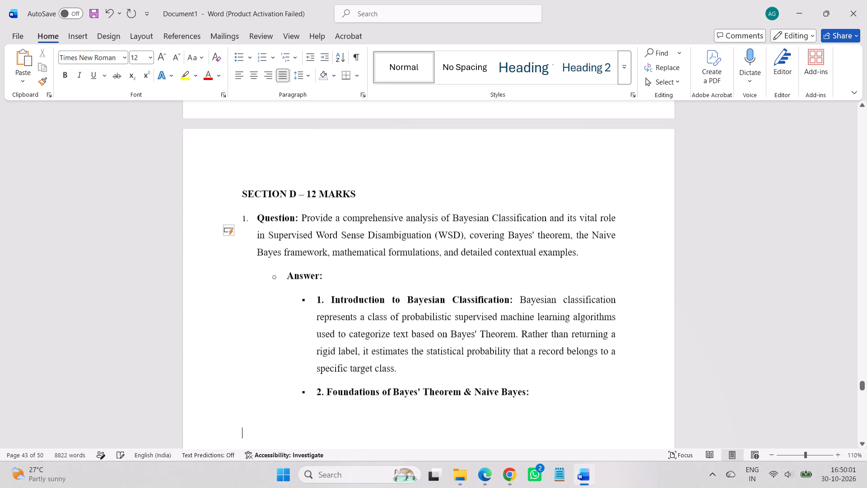
key("Down")
key("Up")
key("BackSpace")
key("BackSpace")
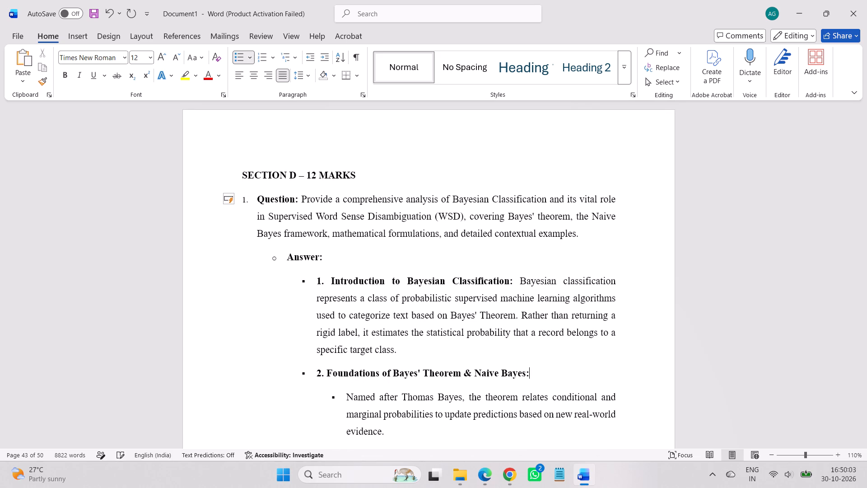
Remove the blank line between the Thomas Bayes and Naive Bayes Classifier sub-bullets in Section D question 1.
key("Down")
key("Down")
key("Down")
key("Down")
key("Down")
key("Up")
key("BackSpace")
key("Down")
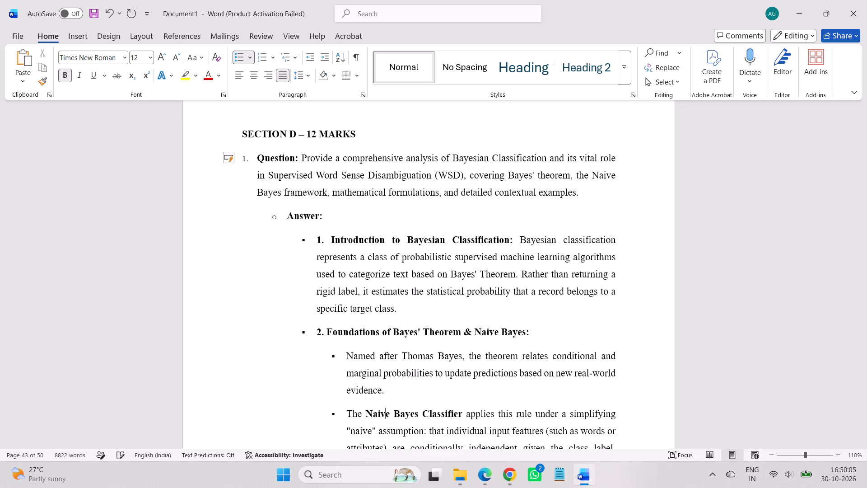
Remove the blank lines above and below the "3. Word Sense Disambiguation (WSD) Context" bullet in Section D question 1.
key("Down")
key("Down")
key("Down")
key("Down")
key("Down")
key("Down")
key("BackSpace")
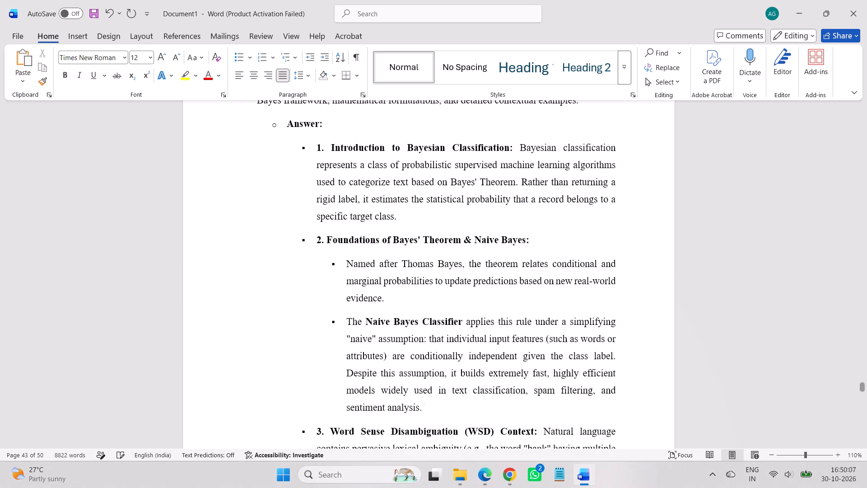
key("Down")
key("Down")
key("Down")
key("Down")
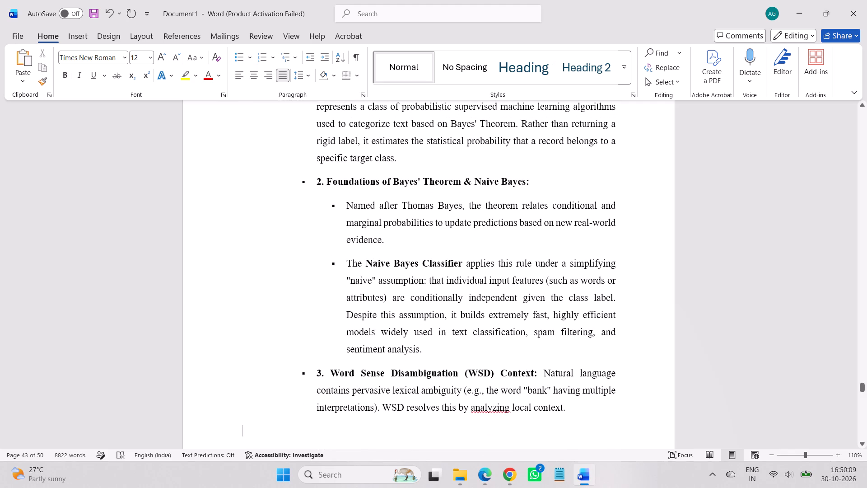
key("Down")
key("Up")
key("BackSpace")
Remove the blank lines below the "4. Bayesian Classification in Supervised WSD" label in Section D question 1.
key("Down")
key("Down")
key("Down")
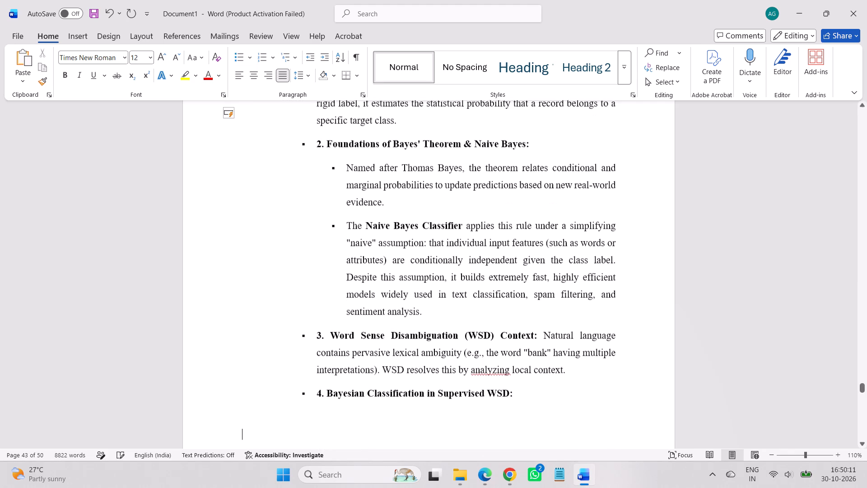
key("BackSpace")
key("Down")
key("Up")
key("BackSpace")
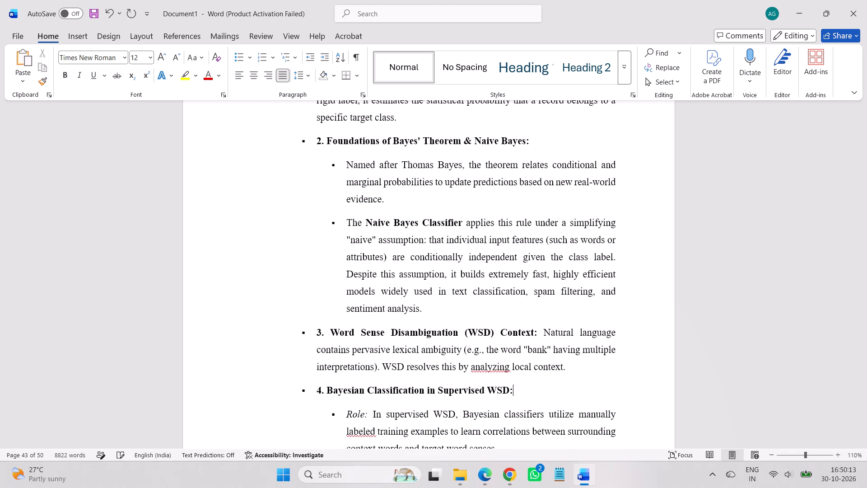
Remove the blank lines above and below the Mathematical Formulation sub-bullet in Section D question 1.
key("Down")
key("Down")
key("Down")
key("Down")
key("Down")
key("Up")
key("BackSpace")
key("Down")
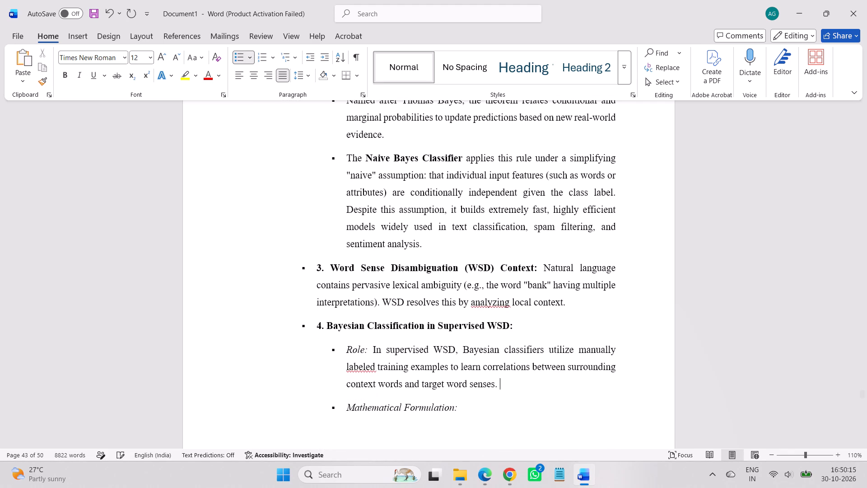
key("Down")
key("Down")
key("Up")
key("BackSpace")
Remove the blank line between the posterior probability explanation and the "5. Illustrative Examples" bullet in Section D question 1.
key("Down")
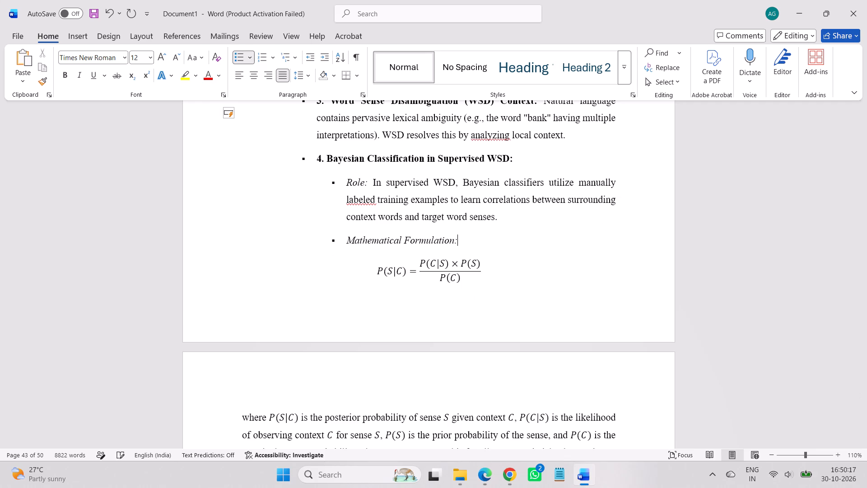
key("Down")
key("Down")
key("Down")
key("Down")
key("Down")
key("Up")
key("Down")
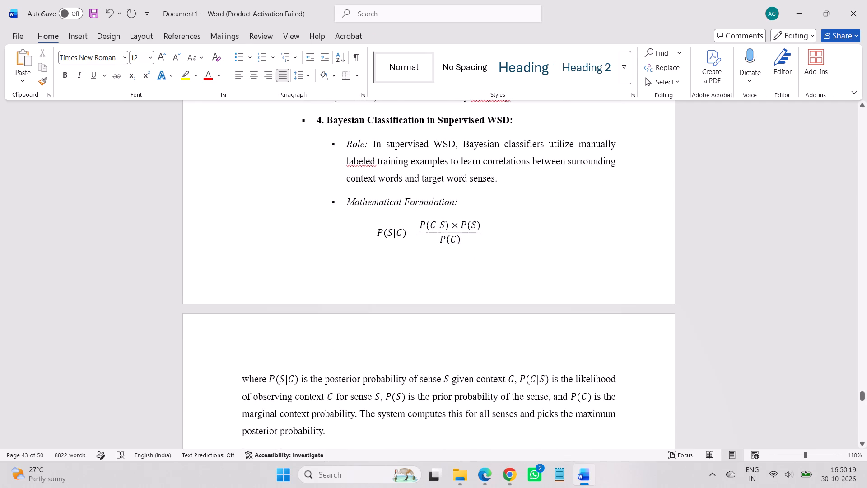
key("Down")
key("Down")
key("Up")
key("BackSpace")
Remove the blank lines between the "5. Illustrative Examples" label and the Example A sub-bullet.
key("Down")
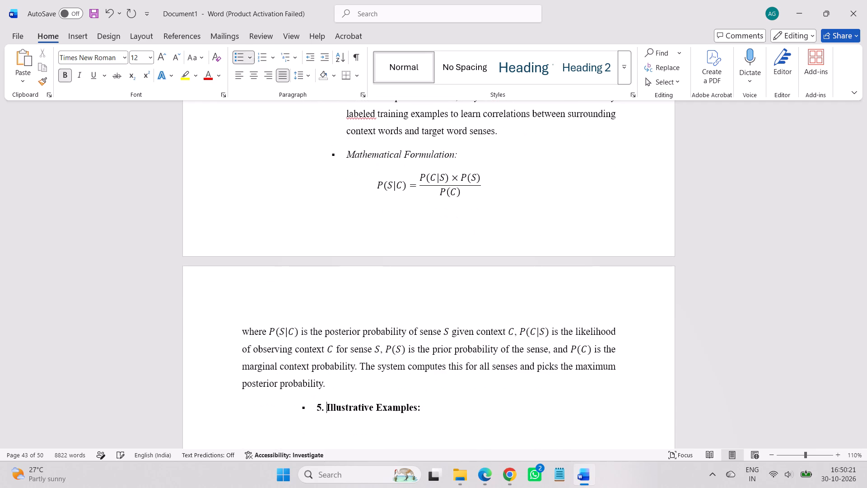
key("Down")
key("Down")
key("BackSpace")
key("Down")
key("Down")
key("Up")
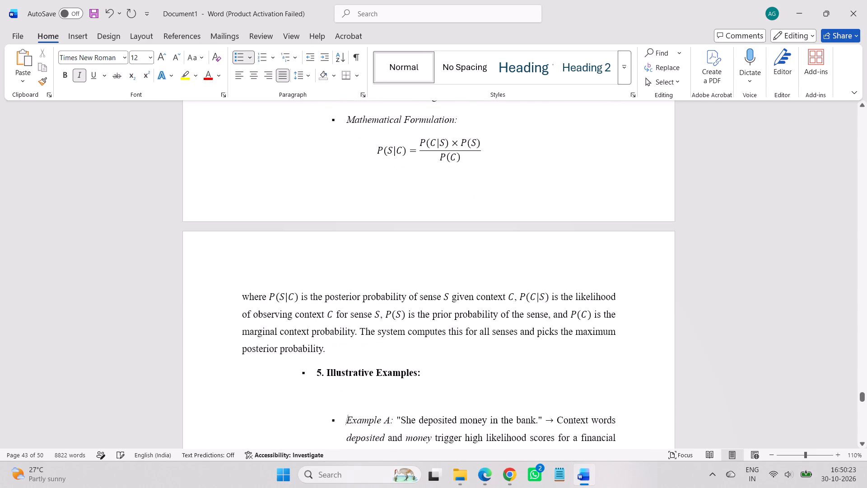
key("BackSpace")
key("ctrl+z")
key("Up")
key("BackSpace")
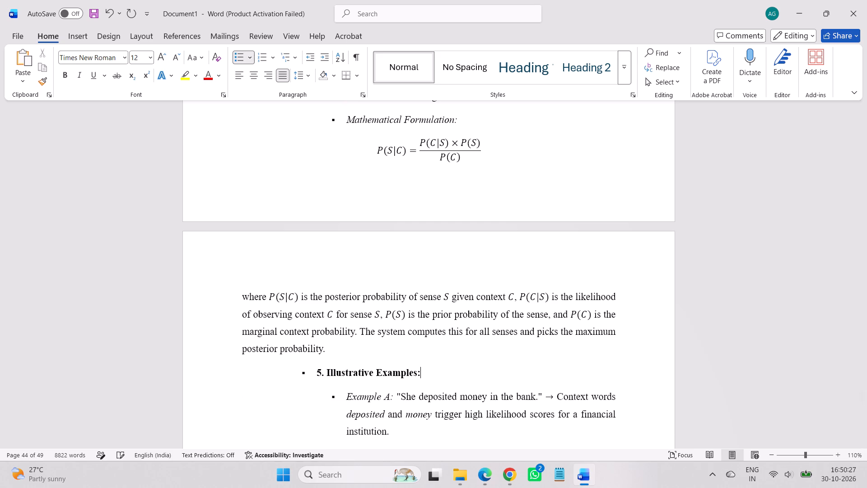
Remove the blank lines above and below the Example B sub-bullet in Section D question 1.
key("Down")
key("Down")
key("Down")
key("Down")
key("Down")
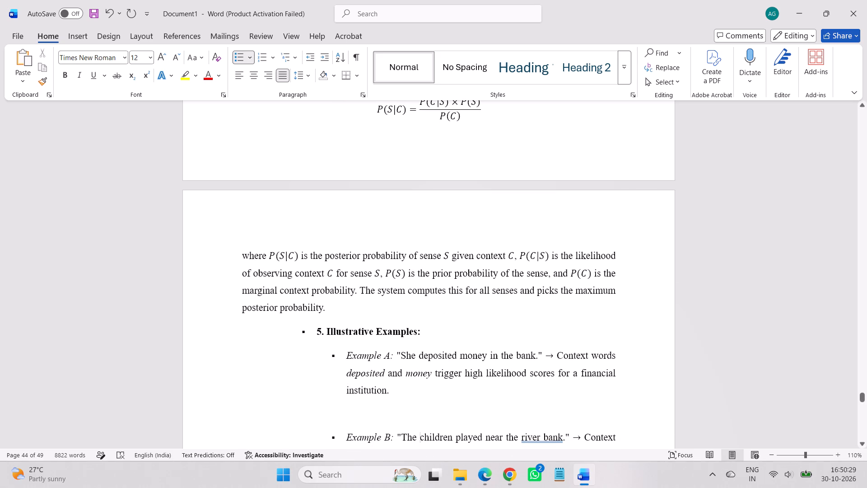
key("Up")
key("BackSpace")
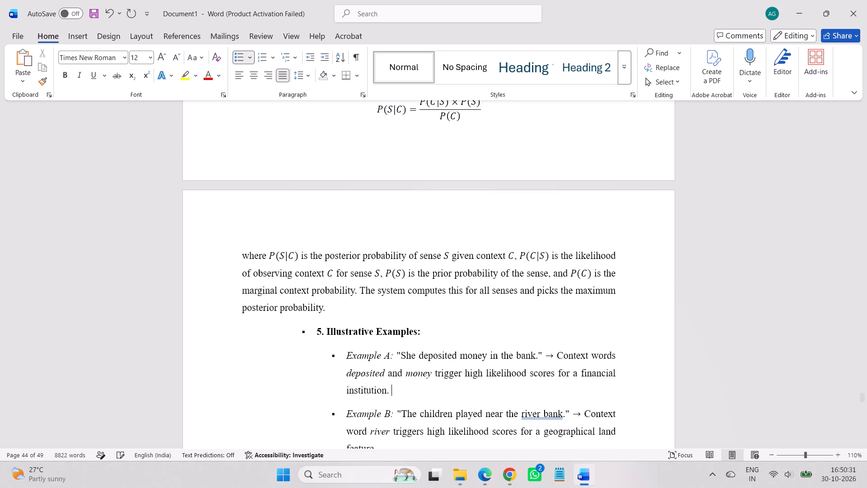
key("Down")
key("Down")
key("Down")
key("Down")
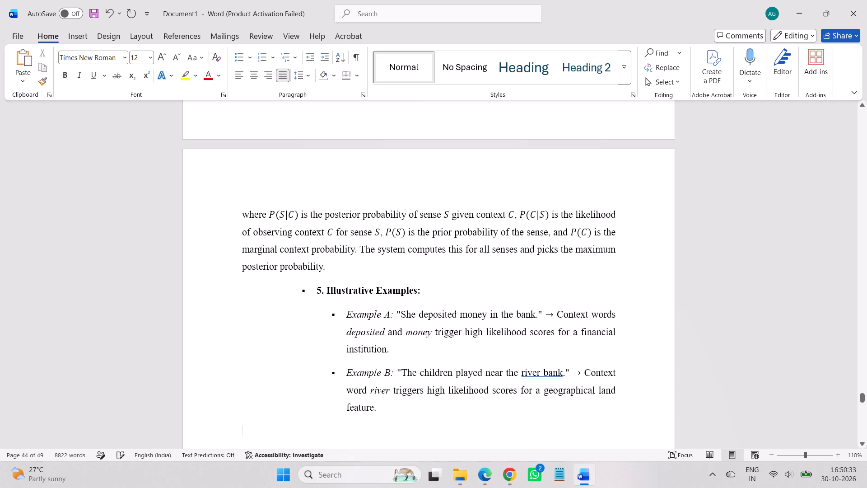
key("BackSpace")
Remove the blank lines above and below the "7. Conclusion" bullet in Section D question 1.
key("Down")
key("Down")
key("Down")
key("Down")
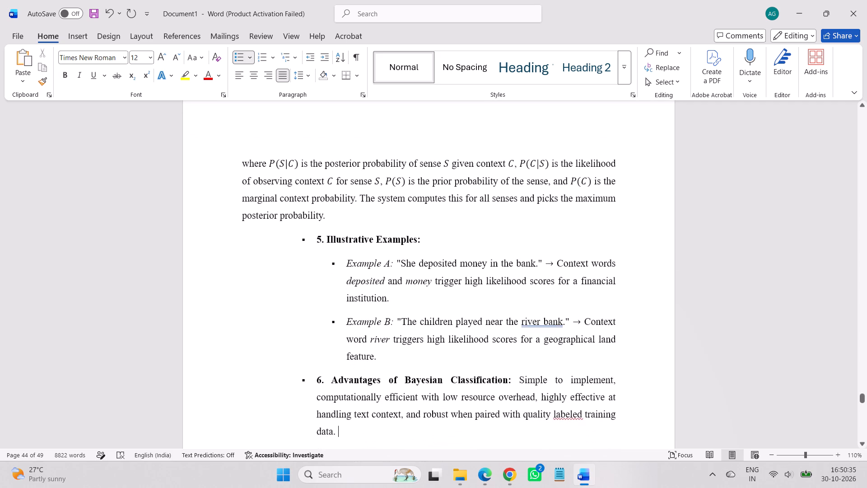
key("Down")
key("BackSpace")
key("Down")
key("Down")
key("Down")
key("Down")
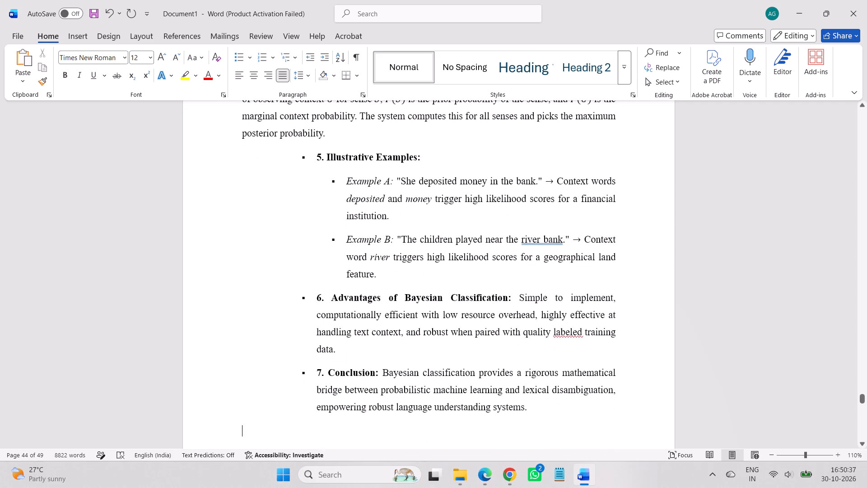
key("BackSpace")
Remove the blank lines above and below the Answer label of Section D question 2.
key("Down")
key("Down")
key("Down")
key("Down")
key("Down")
key("Down")
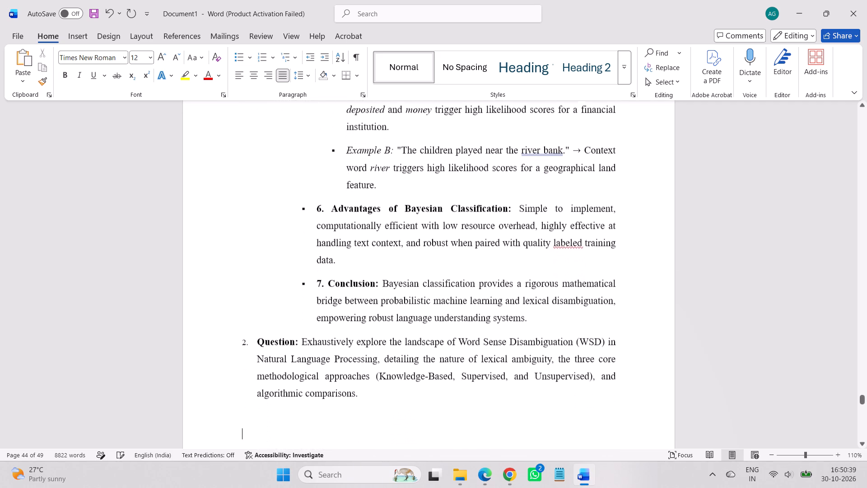
key("BackSpace")
key("BackSpace")
key("Down")
key("Down")
key("Down")
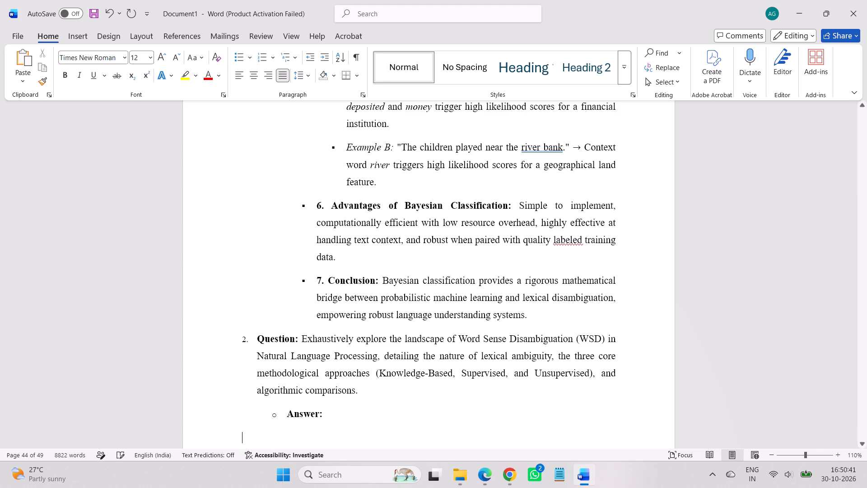
key("BackSpace")
key("BackSpace")
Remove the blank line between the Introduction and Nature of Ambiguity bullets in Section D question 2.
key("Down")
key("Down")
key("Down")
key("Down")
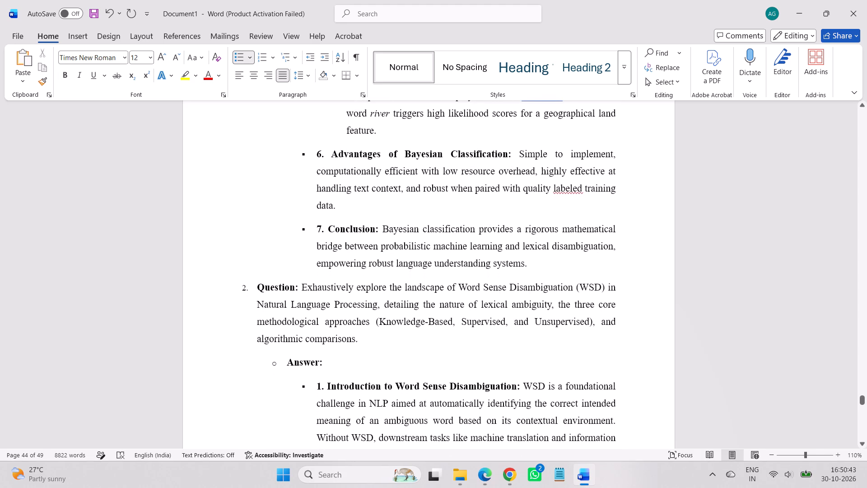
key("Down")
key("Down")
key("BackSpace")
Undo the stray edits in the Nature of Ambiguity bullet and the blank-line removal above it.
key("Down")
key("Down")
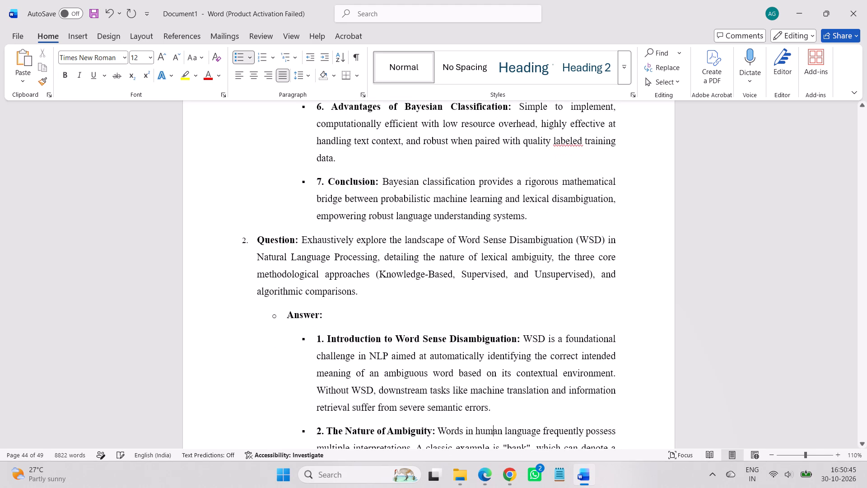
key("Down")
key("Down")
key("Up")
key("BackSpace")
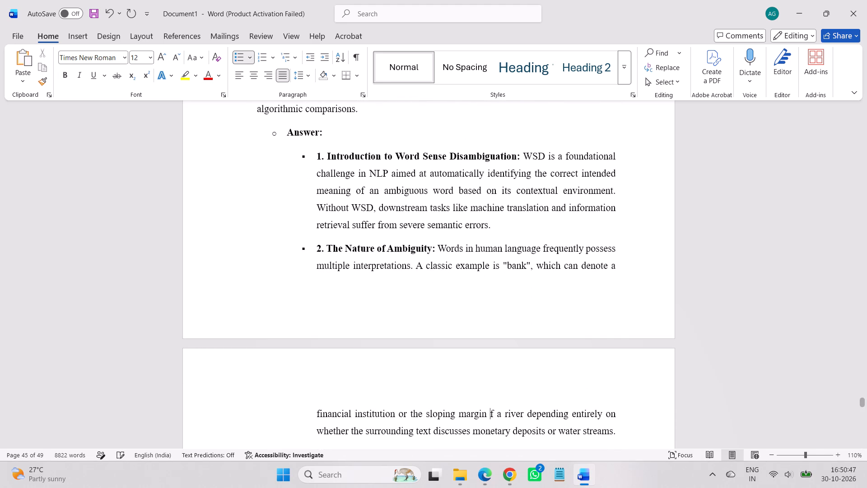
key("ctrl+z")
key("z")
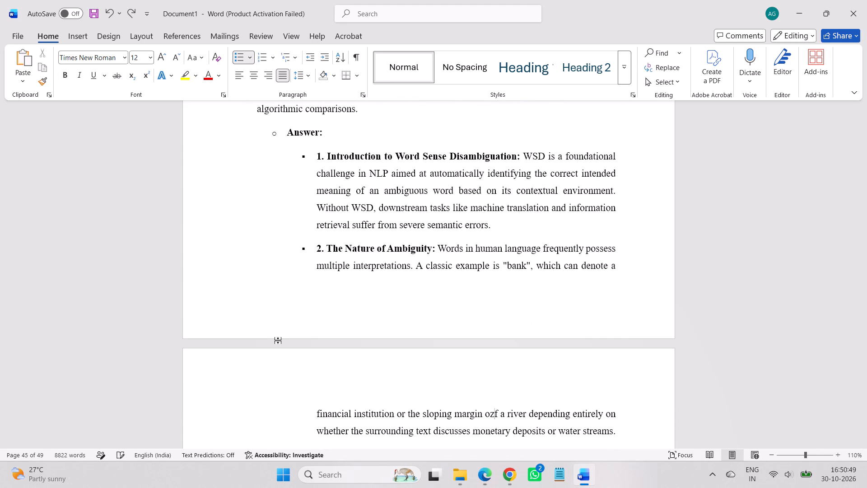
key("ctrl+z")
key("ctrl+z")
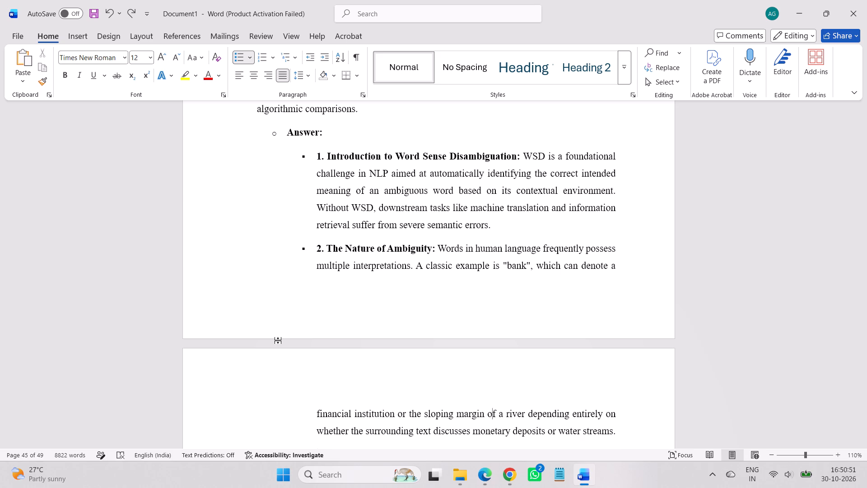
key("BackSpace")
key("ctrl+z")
Remove the blank lines above and below the "3. Detailed Breakdown of WSD Approaches" label in Section D question 2.
scroll(278, 340, "down", 1)
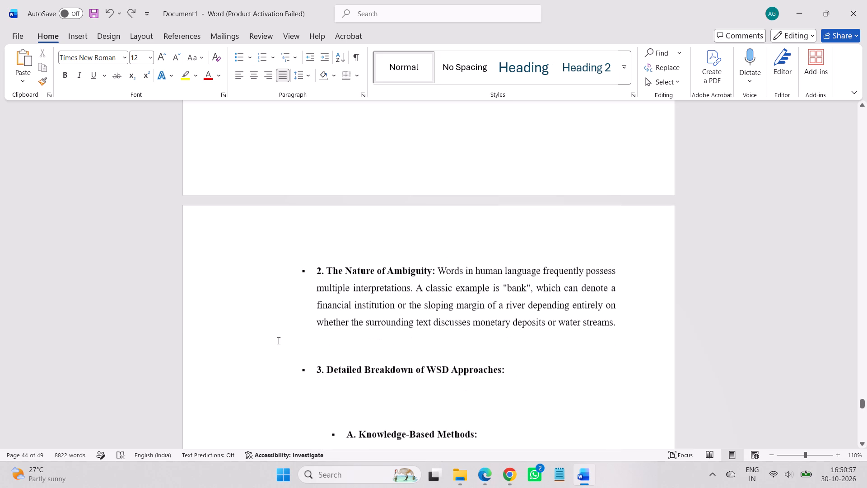
left_click(346, 343)
key("BackSpace")
key("Down")
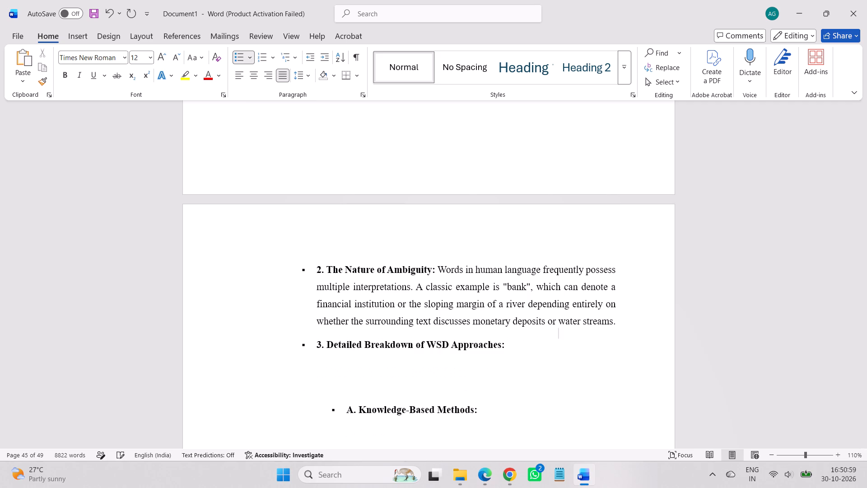
key("Down")
key("Down")
key("Up")
key("BackSpace")
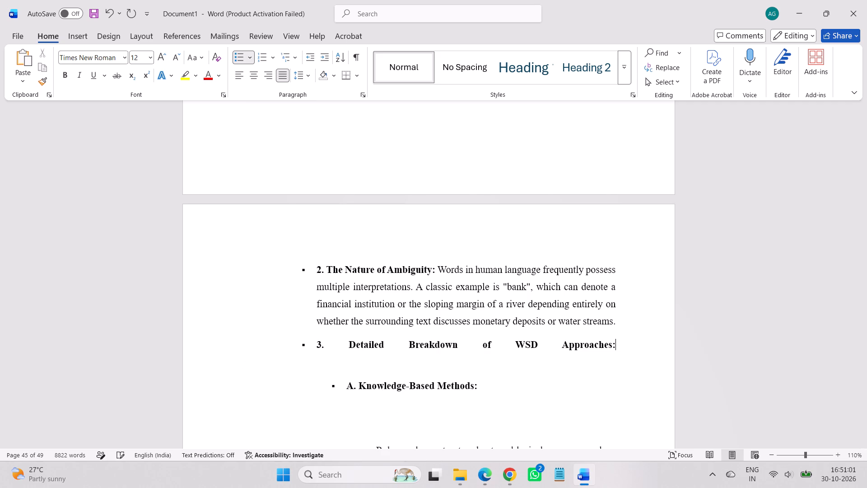
key("ctrl+z")
key("Down")
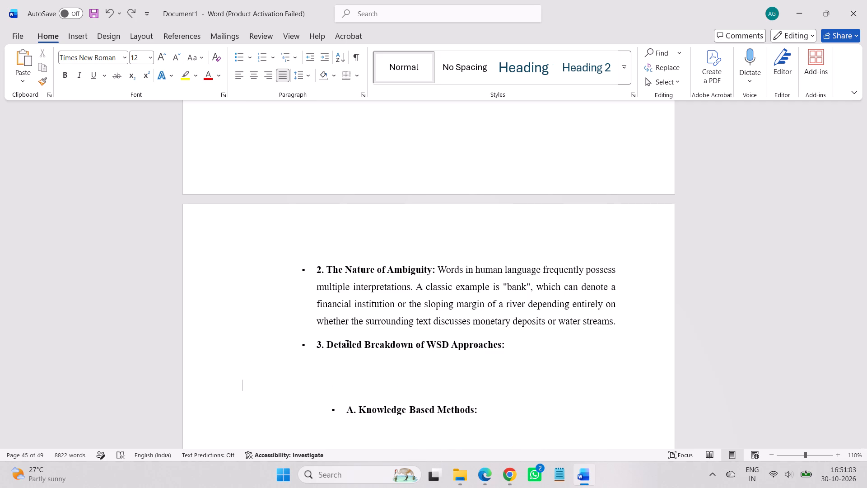
key("BackSpace")
key("BackSpace")
Remove the blank lines below the "A. Knowledge-Based Methods" label and between its lexical resources and Lesk Algorithm sub-bullets.
key("Down")
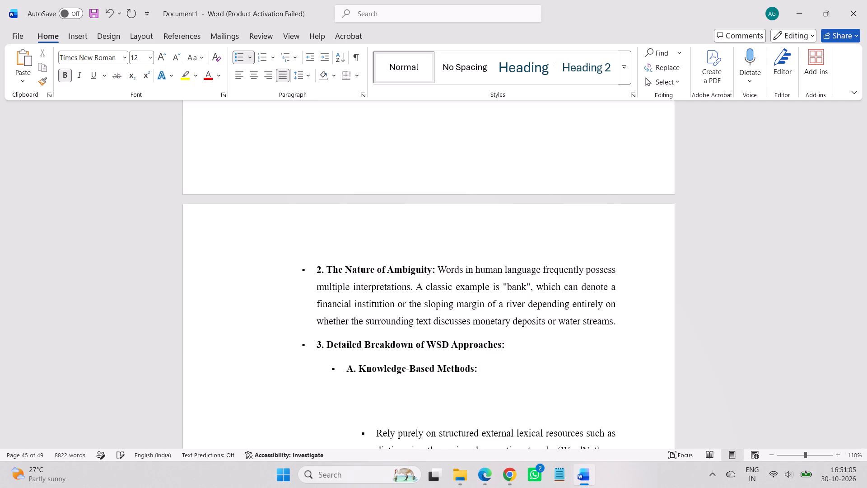
key("Down")
key("Down")
key("BackSpace")
key("BackSpace")
key("Down")
key("Down")
key("Down")
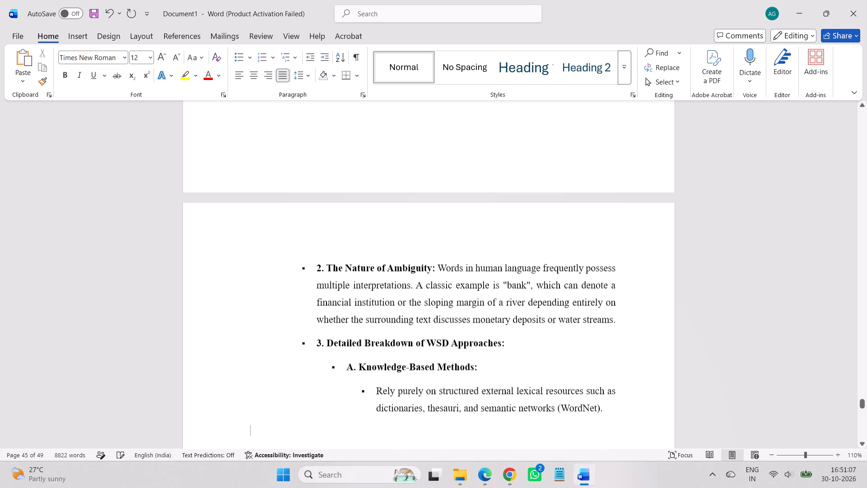
key("Down")
key("Up")
key("BackSpace")
Remove the blank lines above and below the Strengths sub-bullet under "A. Knowledge-Based Methods".
key("Down")
key("Down")
key("Down")
key("Down")
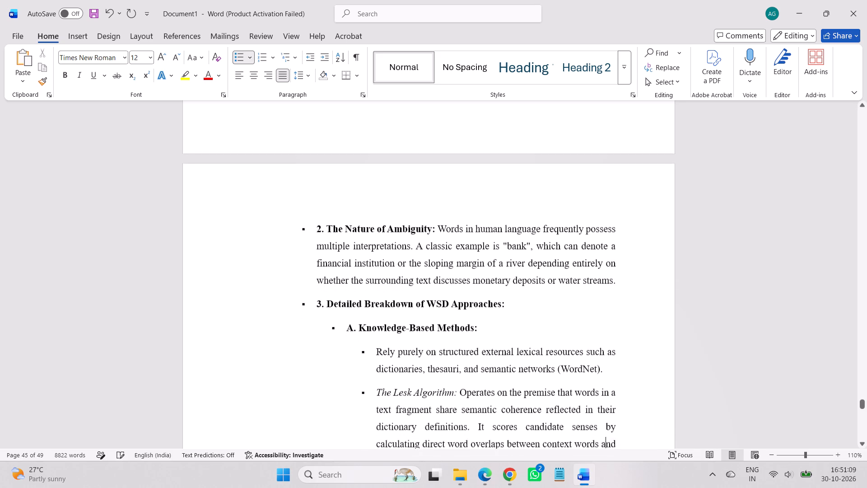
key("Down")
key("Down")
key("Down")
key("Up")
key("BackSpace")
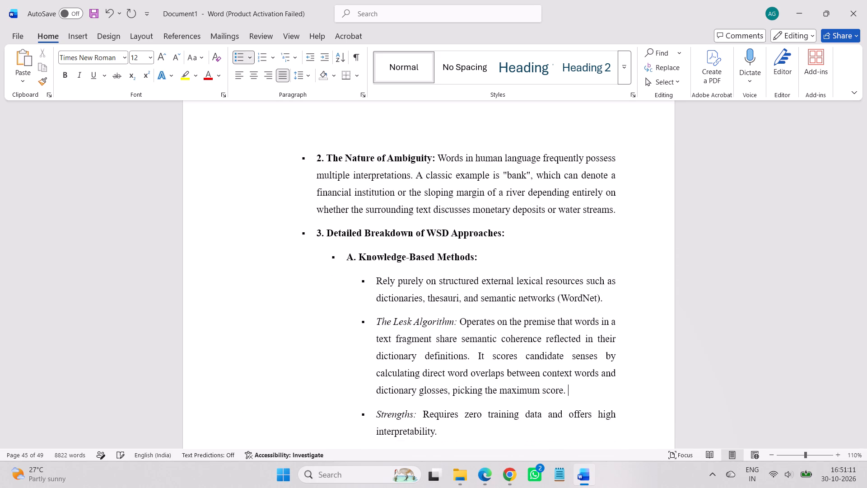
key("Down")
key("Down")
key("Down")
key("BackSpace")
Remove the blank lines below the "B. Supervised Learning Methods" label in Section D question 2.
key("Down")
key("Down")
key("Down")
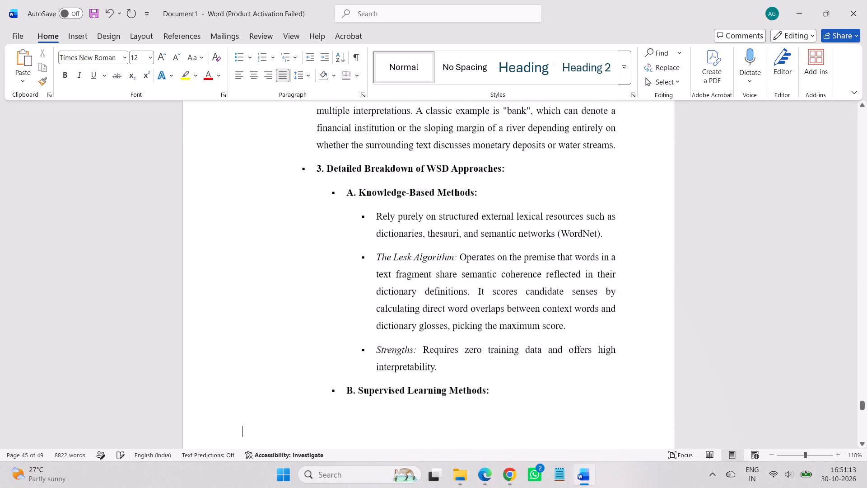
key("BackSpace")
key("BackSpace")
Remove the blank lines above and below the "Utilizes machine learning algorithms" sub-bullet under "B. Supervised Learning Methods".
key("Down")
key("Down")
key("Down")
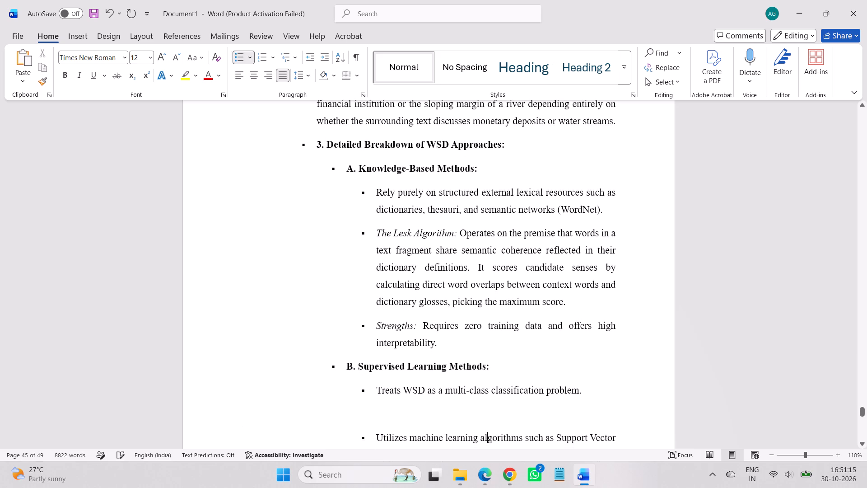
key("Up")
key("BackSpace")
key("Down")
key("Down")
key("Down")
key("Down")
key("Down")
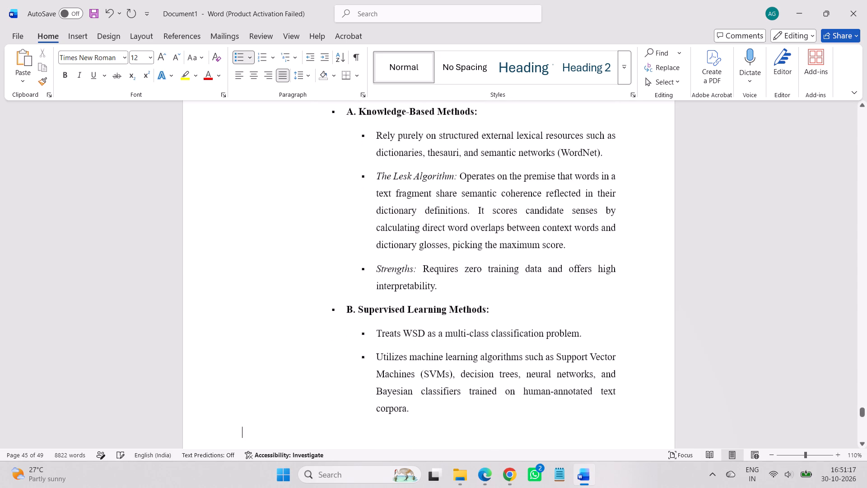
key("BackSpace")
Remove the blank line below the "Strengths & Weaknesses" sub-bullet under "B. Supervised Learning Methods".
key("Down")
key("Down")
key("Down")
key("Down")
key("Down")
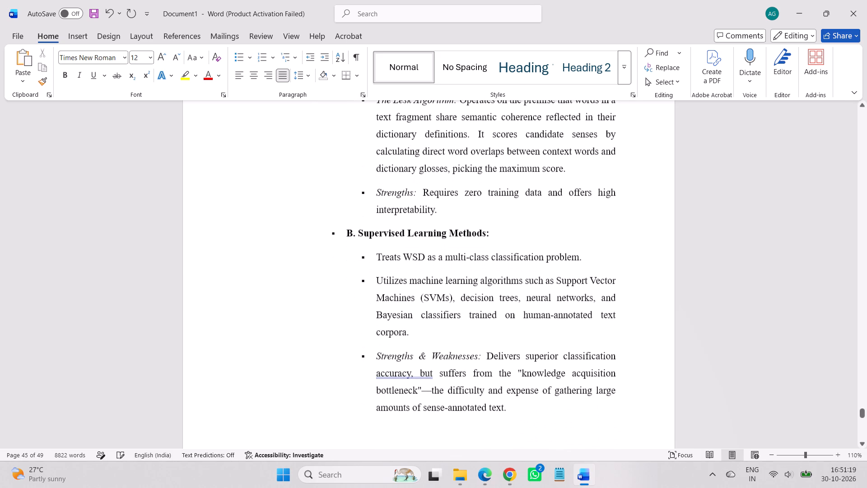
key("BackSpace")
Remove the blank lines below the "C. Unsupervised Learning Methods" label in Section D question 2.
key("Down")
key("Down")
key("Down")
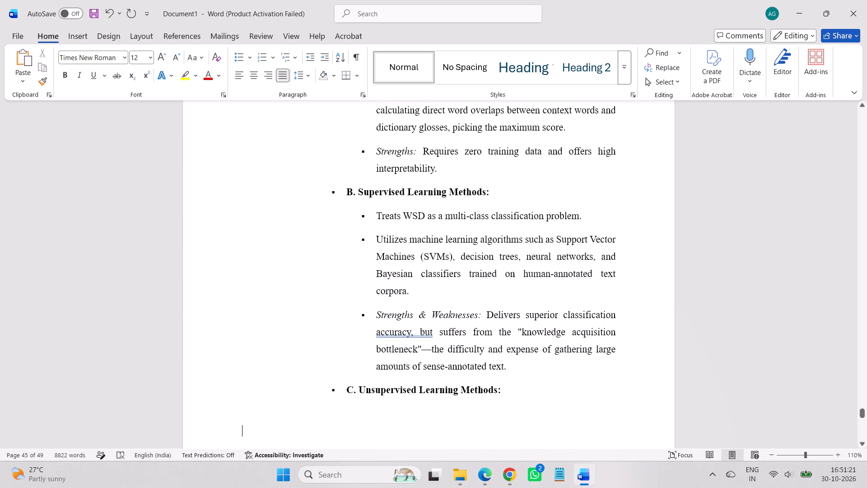
key("BackSpace")
key("BackSpace")
Remove the blank lines above and below the "Relies on the distributional hypothesis" sub-bullet under "C. Unsupervised Learning Methods".
key("Down")
key("Down")
key("Down")
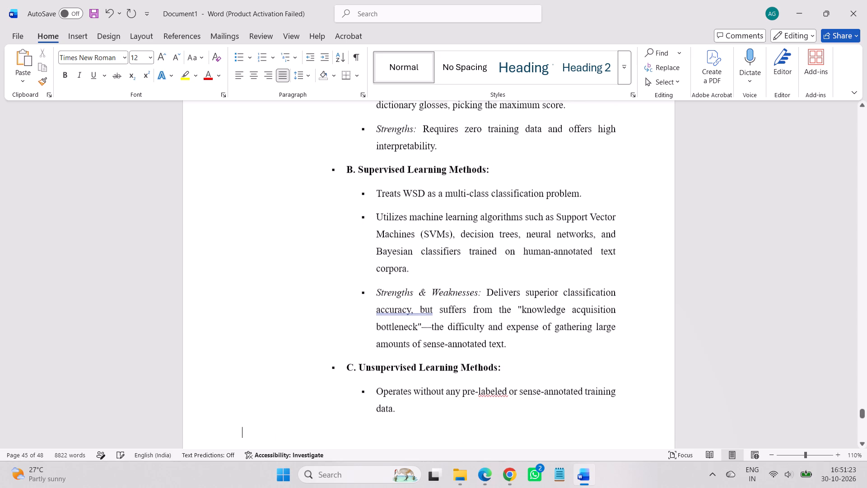
key("BackSpace")
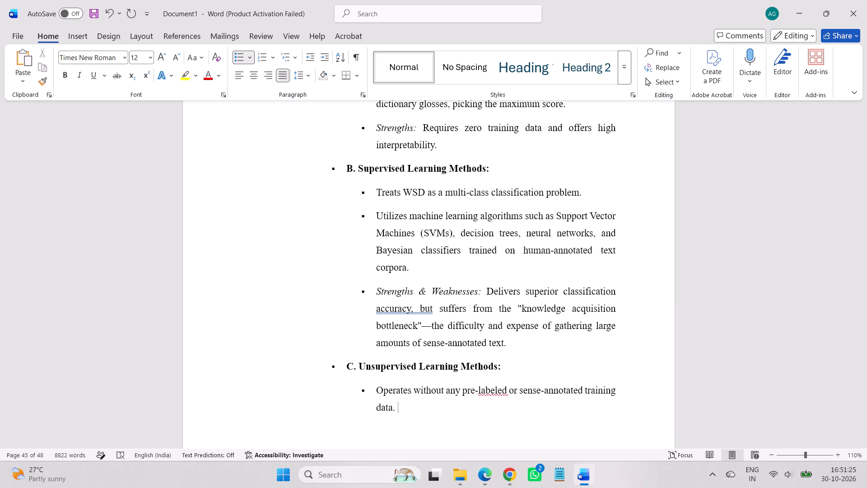
key("Down")
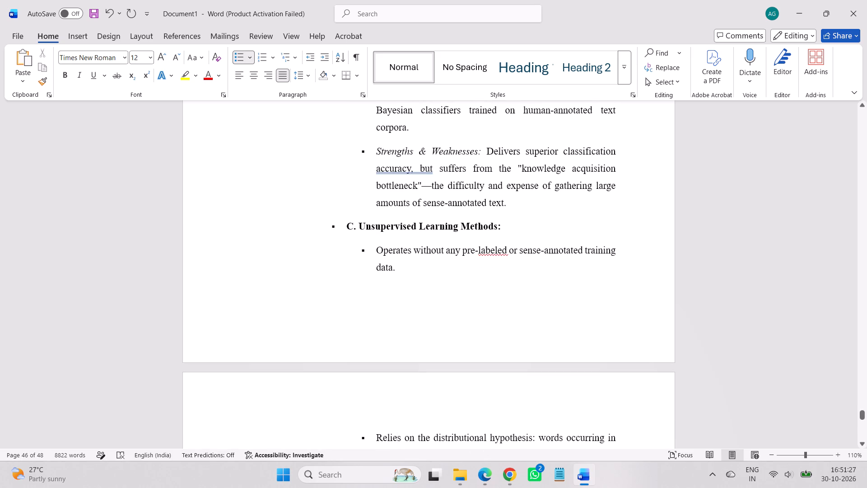
key("ctrl+z")
key("BackSpace")
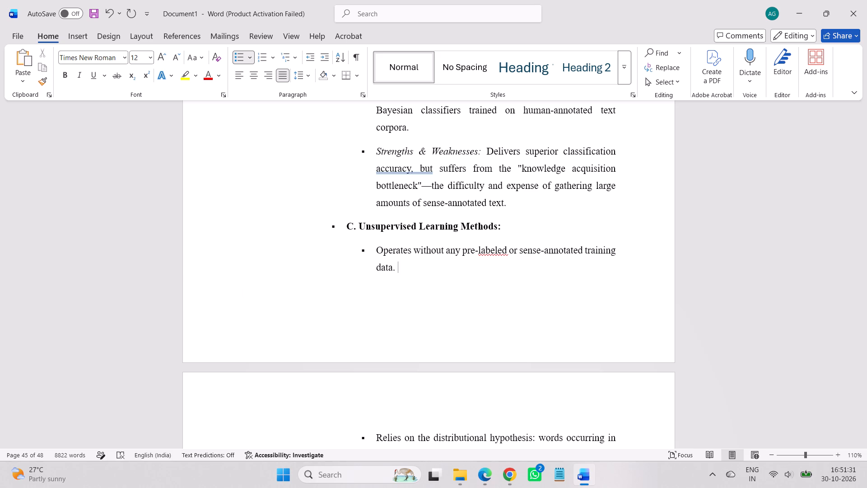
key("Down")
key("Down")
key("Down")
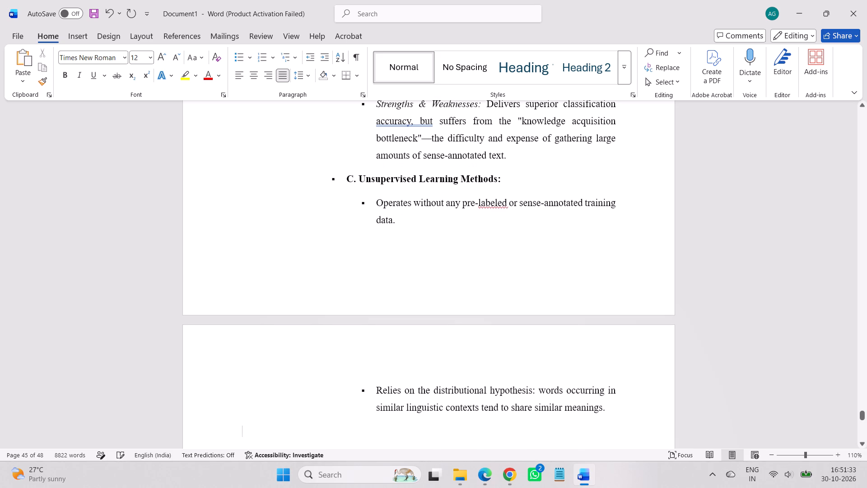
key("BackSpace")
Remove the blank line between the "Employs modern techniques" sub-bullet and the "4. Comparative Summary" bullet.
key("Down")
key("Down")
key("Down")
key("Down")
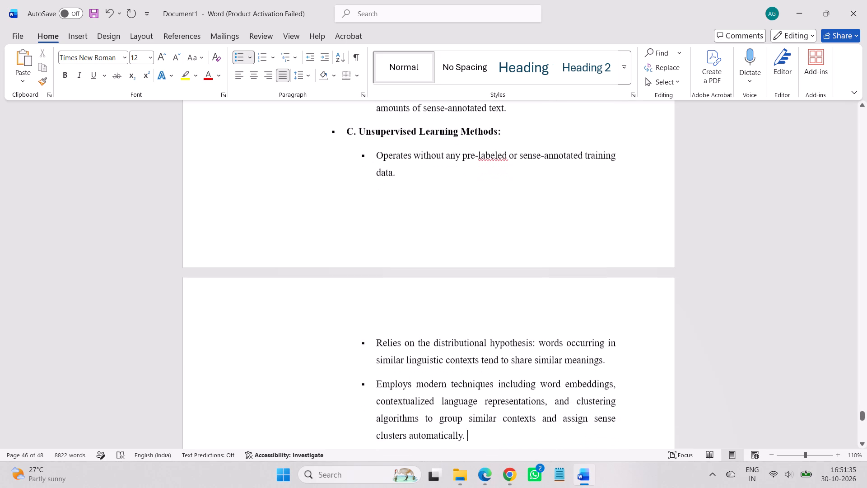
key("Down")
key("Down")
key("Up")
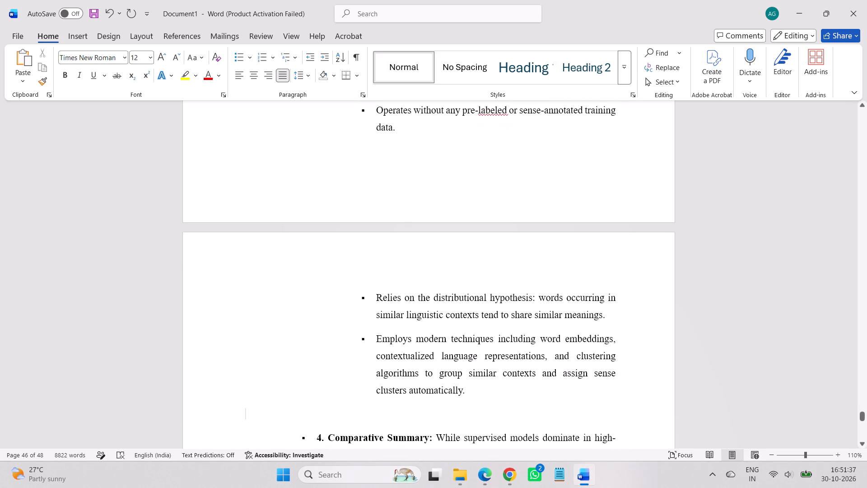
key("BackSpace")
Remove the blank lines below the "4. Comparative Summary" and "5. Conclusion" bullets of Section D question 2.
key("Down")
key("Down")
key("Down")
key("Down")
key("Down")
key("Down")
key("Down")
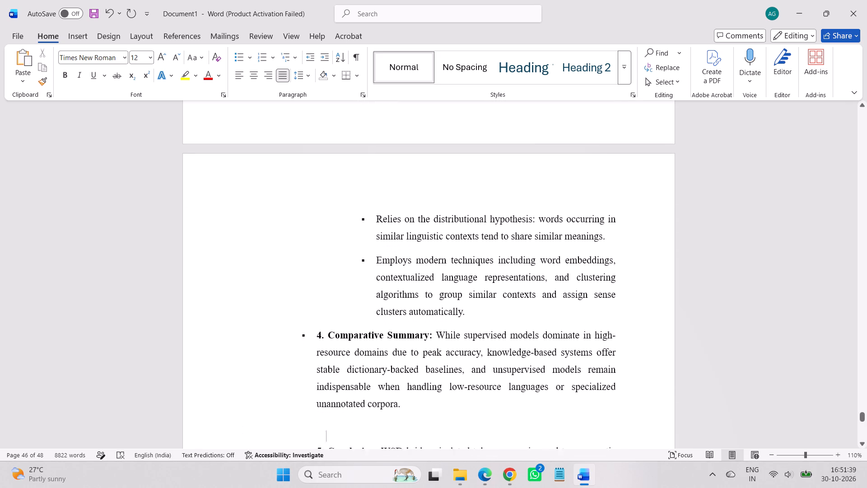
key("Up")
key("BackSpace")
key("Down")
key("Down")
key("Down")
key("Down")
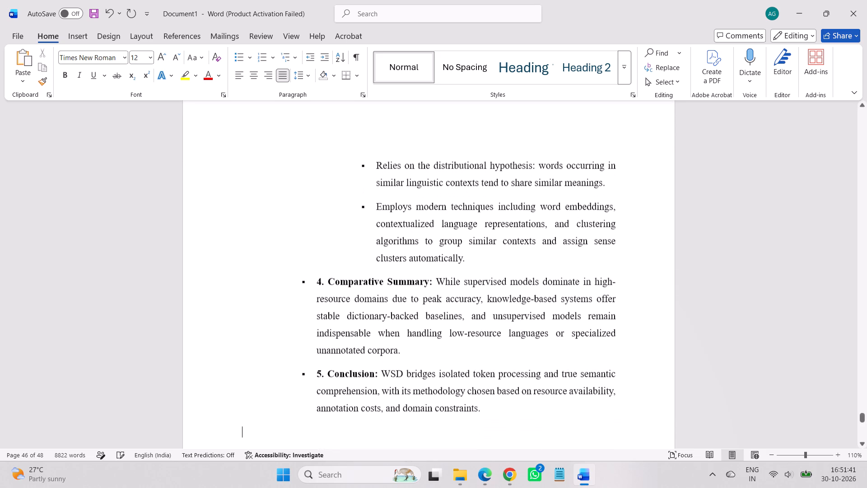
key("BackSpace")
Remove the blank lines below questions 1 and 2 of the "Most Important Questions for the End-Semester Examination" list.
key("Down")
key("Down")
key("Down")
key("Down")
key("Down")
key("Down")
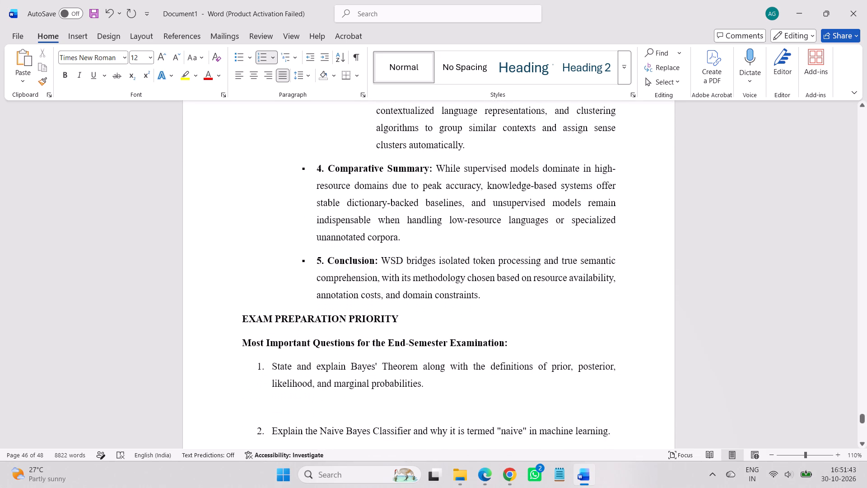
key("Up")
key("BackSpace")
key("Down")
key("Down")
key("Down")
key("Up")
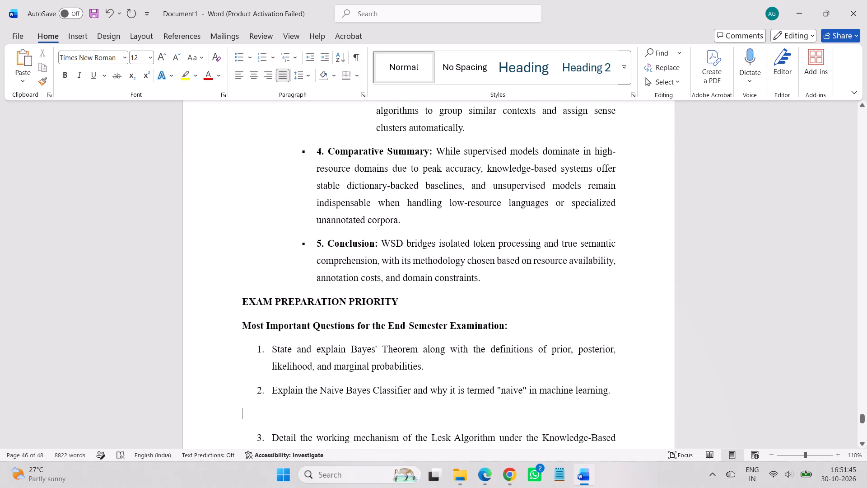
key("BackSpace")
Remove the blank lines below questions 3, 4 and 5 of the "Most Important Questions for the End-Semester Examination" list.
key("Down")
key("Down")
key("Down")
key("BackSpace")
key("Down")
key("Down")
key("Down")
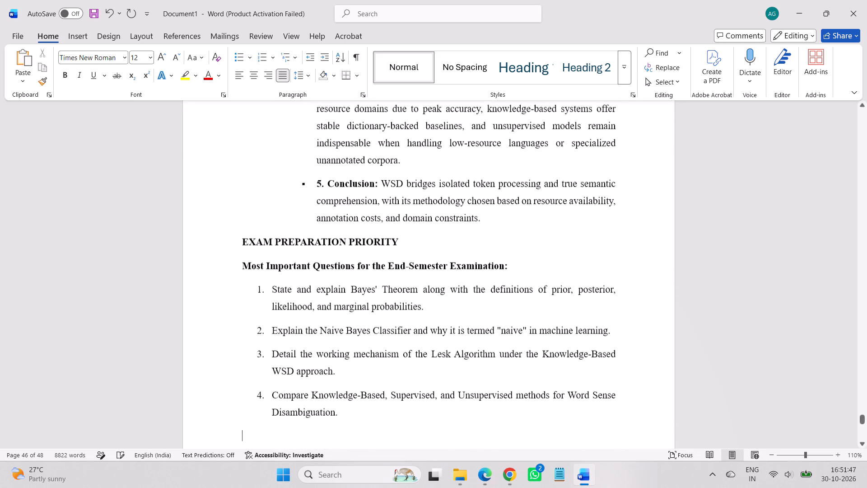
key("BackSpace")
key("Down")
key("Down")
key("Down")
key("BackSpace")
Remove the blank lines below the first two bullets under "Topics That Should Not Be Skipped".
key("Down")
key("Down")
key("Down")
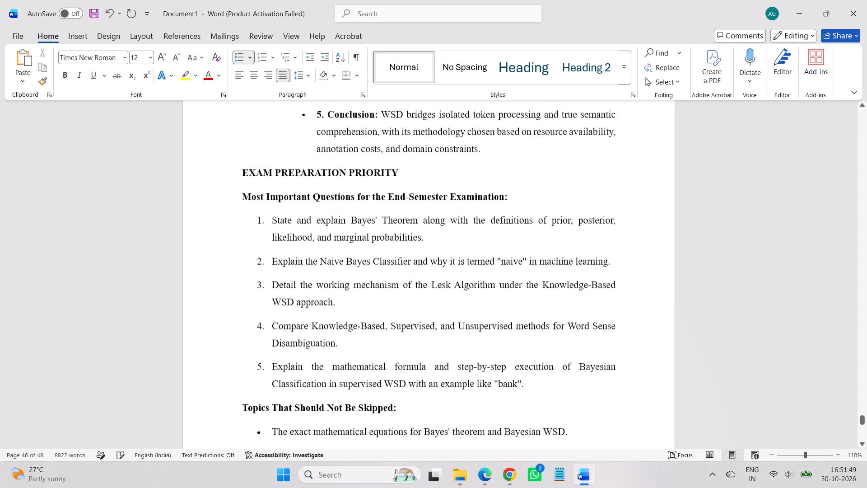
key("BackSpace")
key("Down")
key("Down")
key("Down")
key("Up")
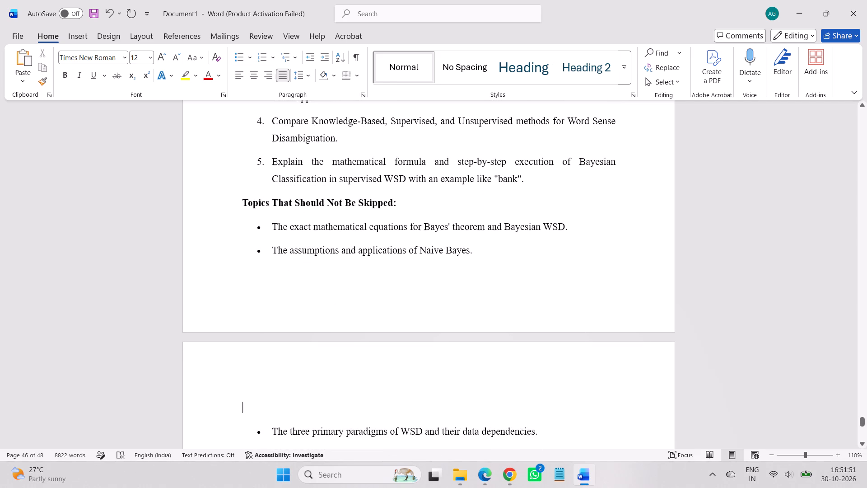
key("BackSpace")
Remove the blank lines below the WSD paradigms and semantic overlap bullets under "Topics That Should Not Be Skipped".
key("Down")
key("Down")
key("Down")
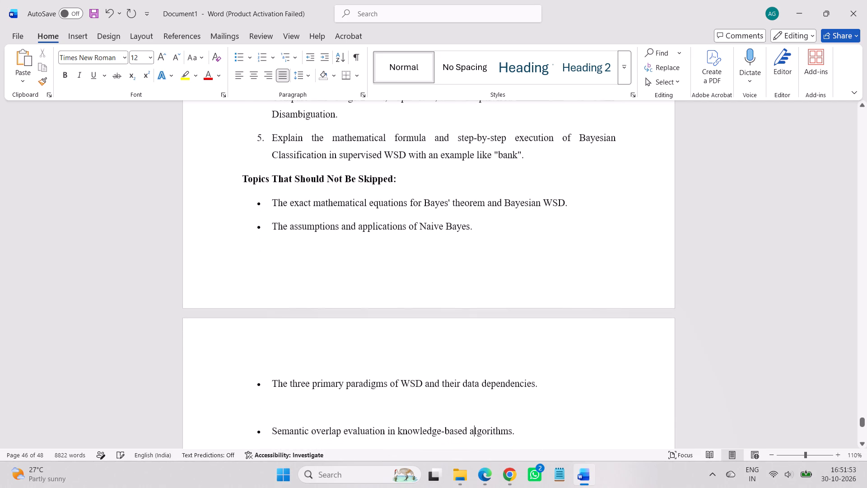
key("Up")
key("BackSpace")
key("Down")
key("Down")
key("BackSpace")
Remove the blank lines below both bullets under "Questions Suitable for Diagram-Based Answers".
key("Down")
key("Down")
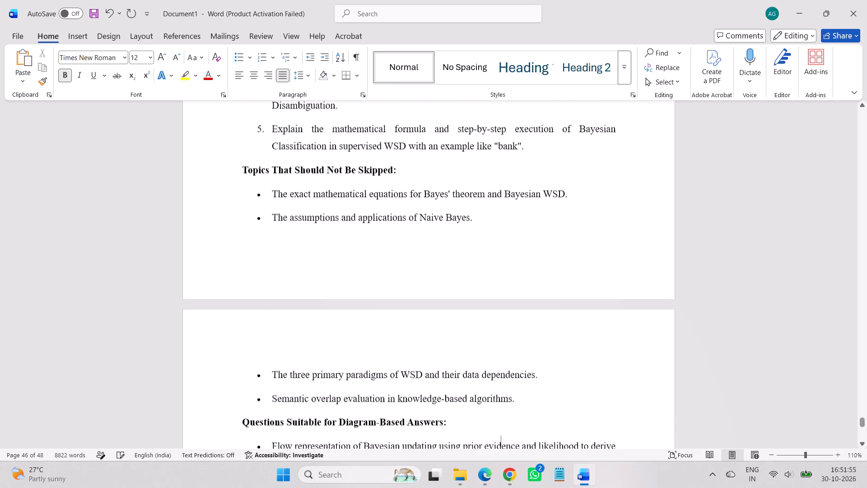
key("Down")
key("Down")
key("BackSpace")
key("Down")
key("Down")
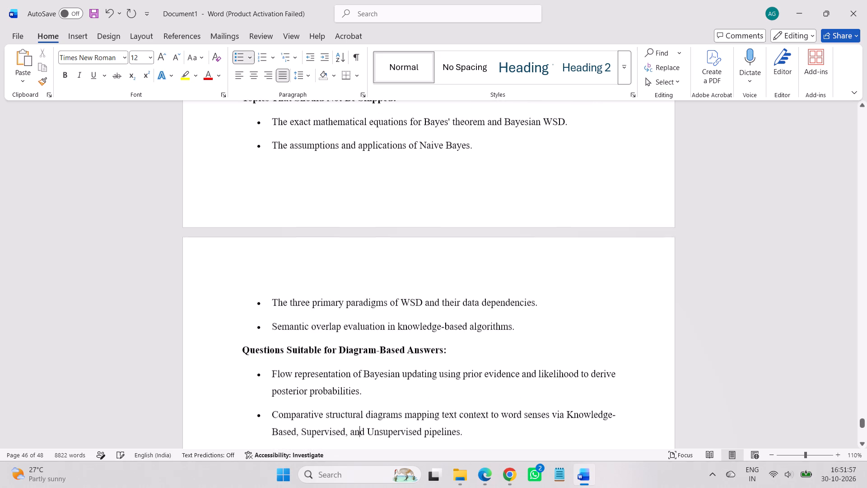
key("Down")
key("BackSpace")
Remove the blank lines below the Bayesian Classification, Prior Probability and Posterior Probability bullets in the Quick Revision Sheet.
key("Down")
key("Down")
key("Down")
key("Down")
key("BackSpace")
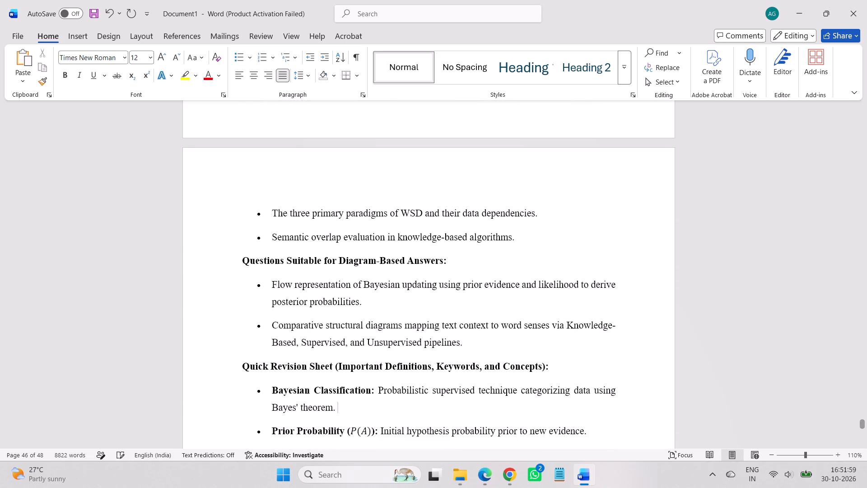
key("Down")
key("Down")
key("BackSpace")
key("Down")
key("Down")
key("Down")
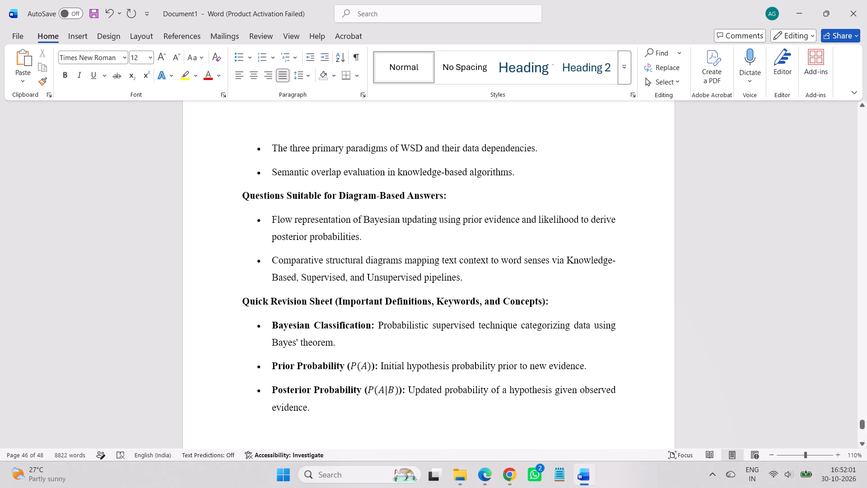
key("BackSpace")
Remove the blank lines below the Naive Bayes, Word Sense Disambiguation and Lesk Algorithm bullets in the Quick Revision Sheet.
key("Down")
key("Down")
key("BackSpace")
key("Down")
key("Down")
key("Down")
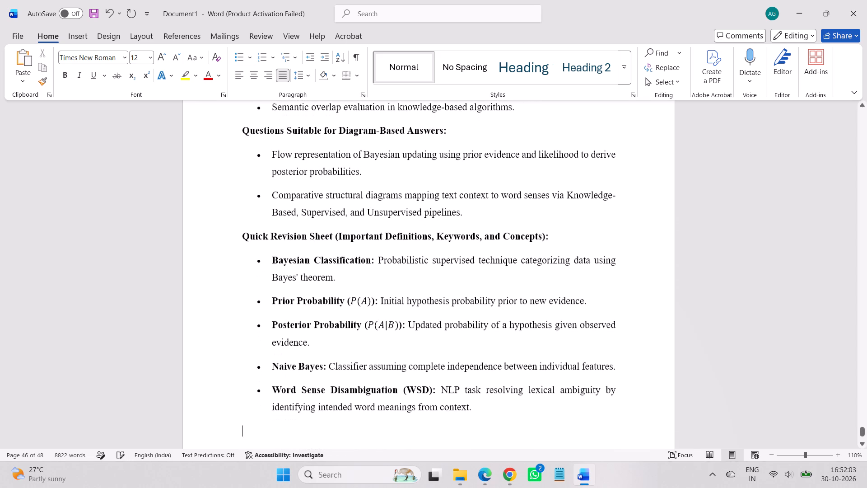
key("BackSpace")
key("Down")
key("Down")
key("Down")
key("BackSpace")
Remove the blank lines below the Supervised WSD and Unsupervised WSD bullets in the Quick Revision Sheet.
key("Down")
key("Down")
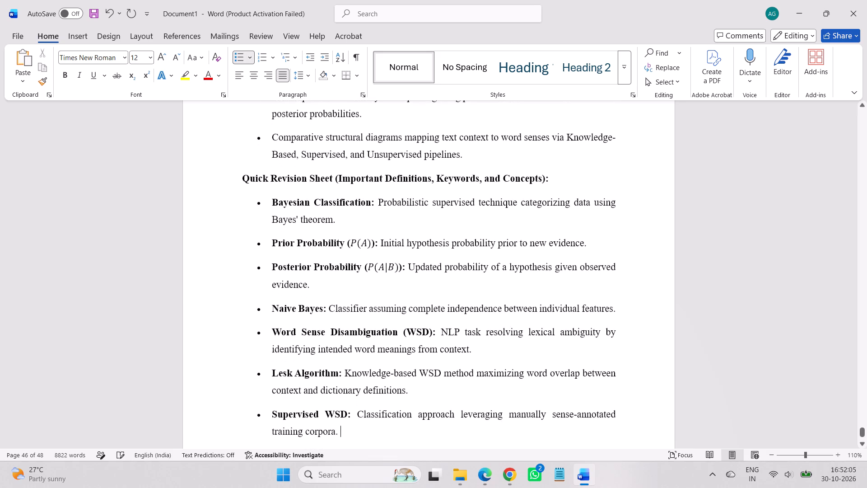
key("Down")
key("BackSpace")
key("Down")
key("Down")
key("Down")
key("BackSpace")
key("Down")
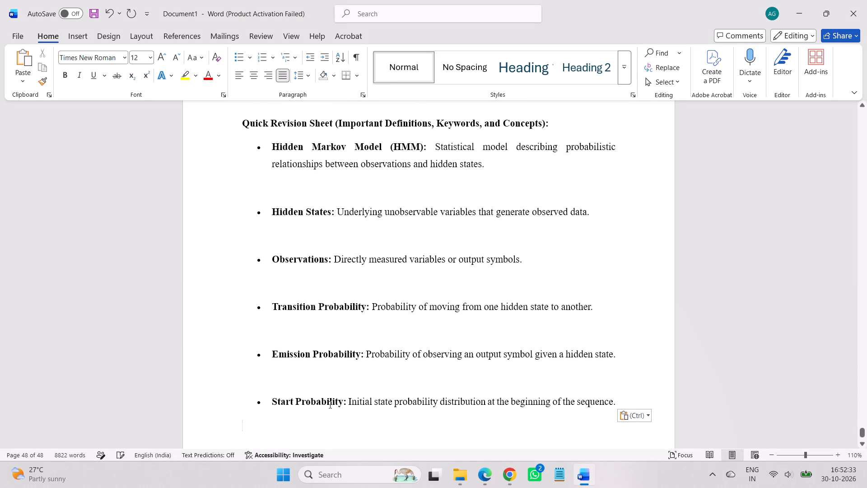
Format all the pasted Unit-05 content, from its unit title to the document's end, as Times New Roman, justified, with 1.5 line spacing.
scroll(418, 314, "up", 3)
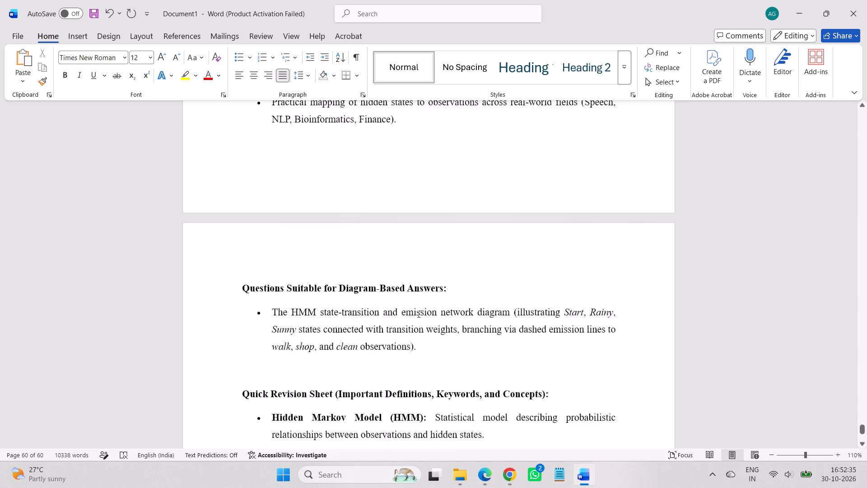
scroll(418, 314, "up", 4)
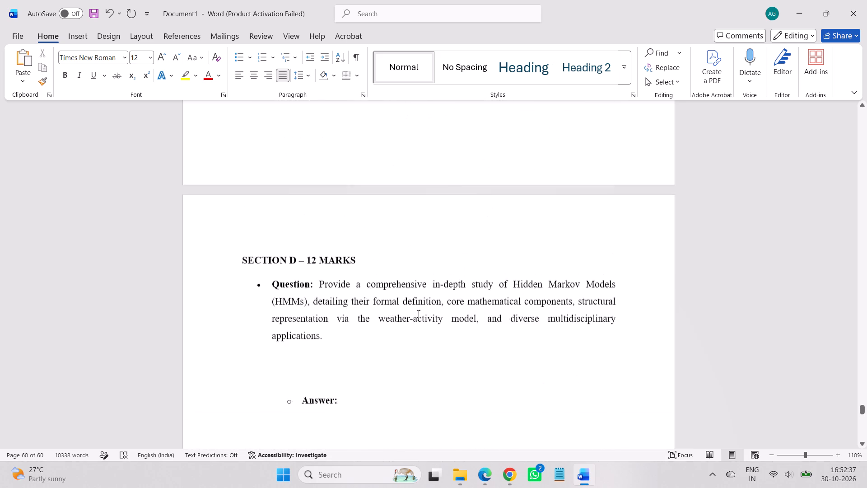
scroll(418, 314, "up", 6)
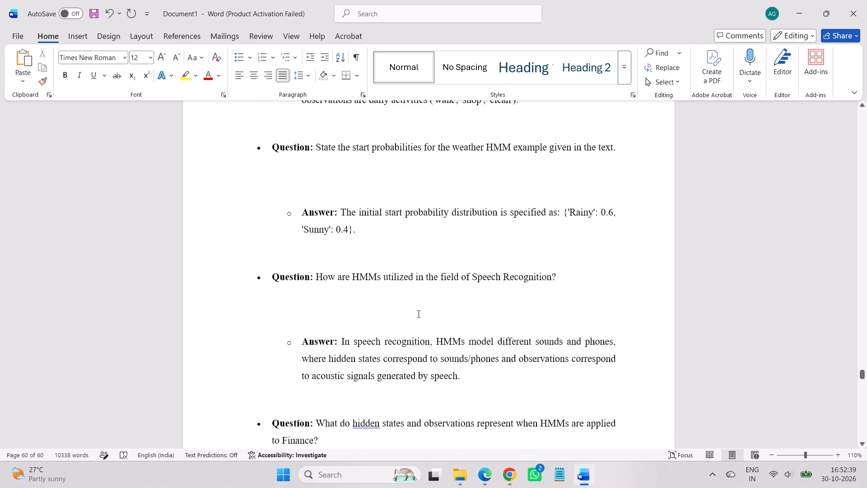
scroll(418, 314, "up", 5)
scroll(418, 314, "down", 1)
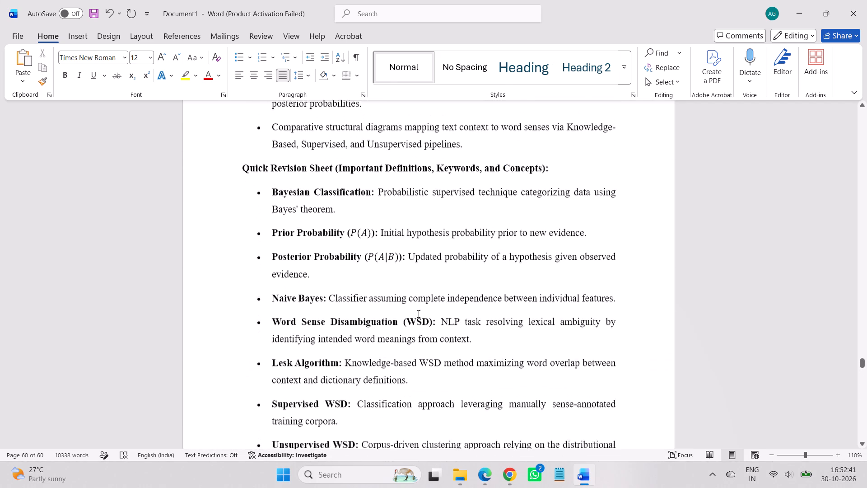
scroll(418, 314, "down", 2)
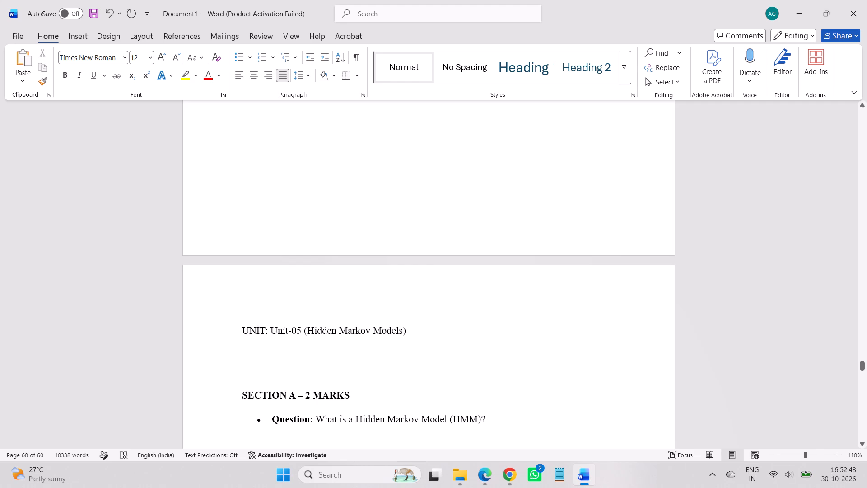
left_click_drag(246, 331, 426, 487)
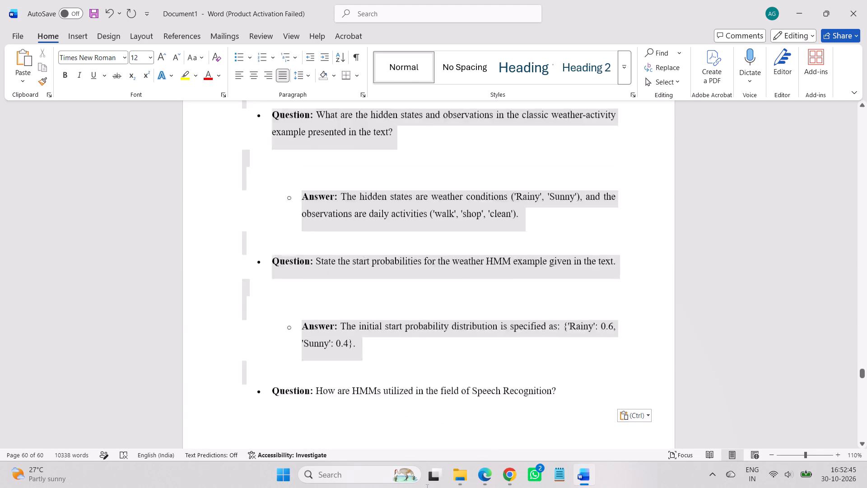
left_click_drag(426, 487, 667, 487)
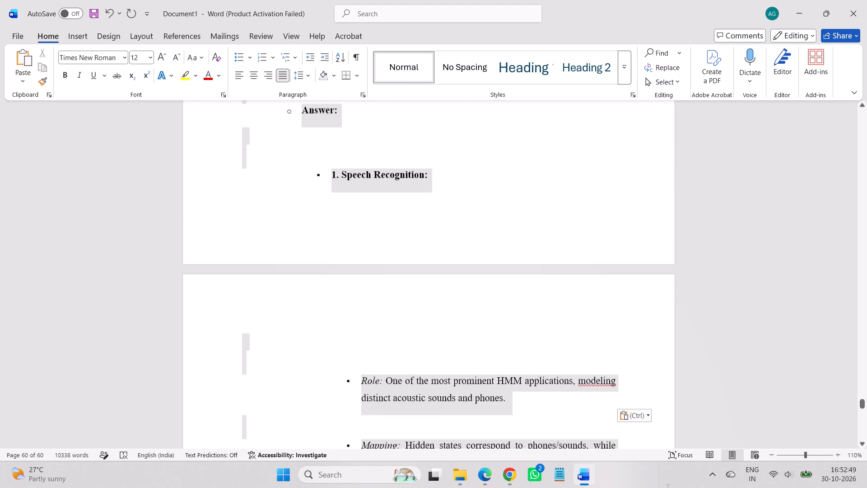
left_click_drag(667, 487, 646, 487)
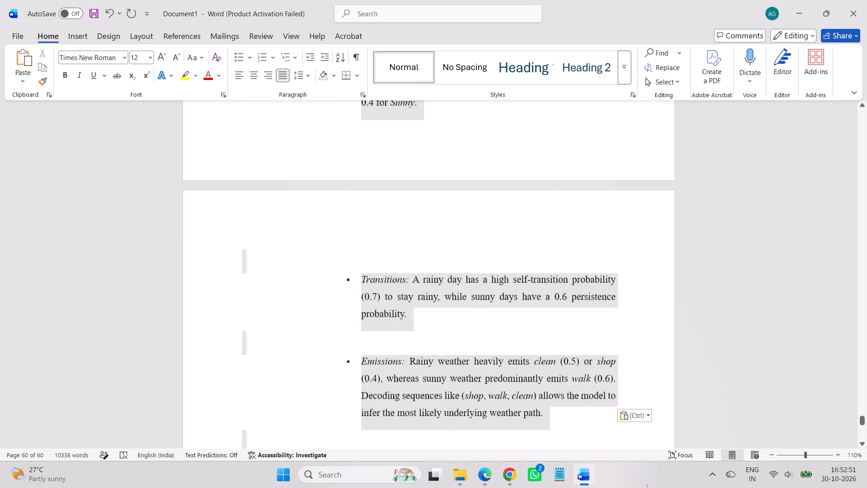
left_click_drag(646, 487, 647, 487)
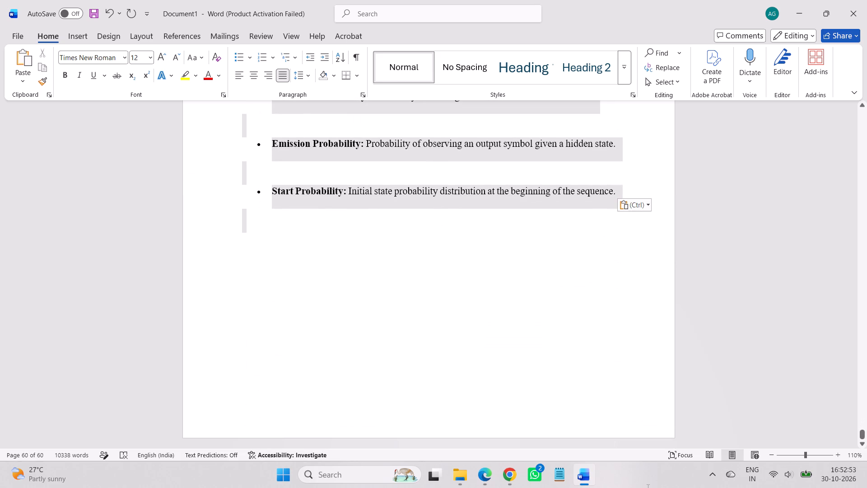
left_click_drag(647, 487, 559, 257)
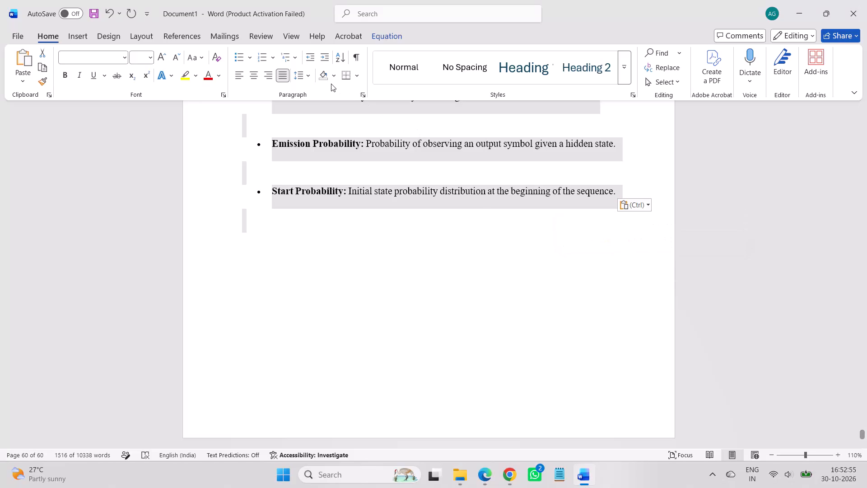
left_click(104, 58)
key("t")
key("Return")
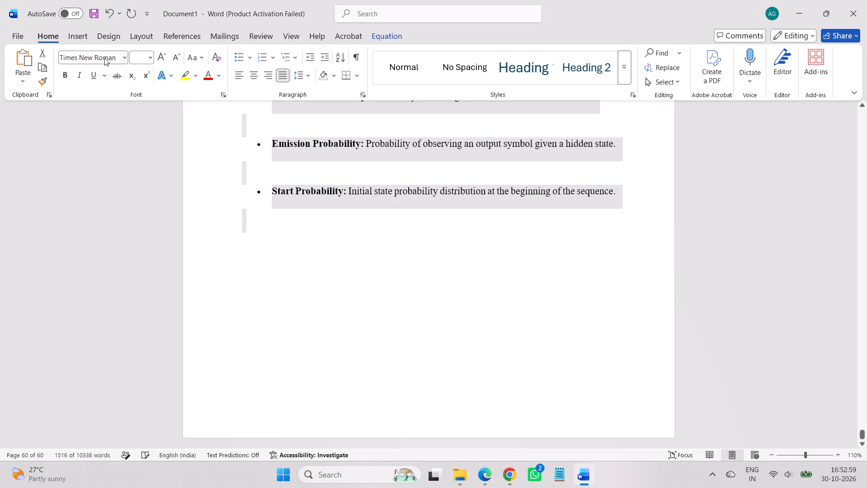
left_click(286, 77)
left_click(302, 76)
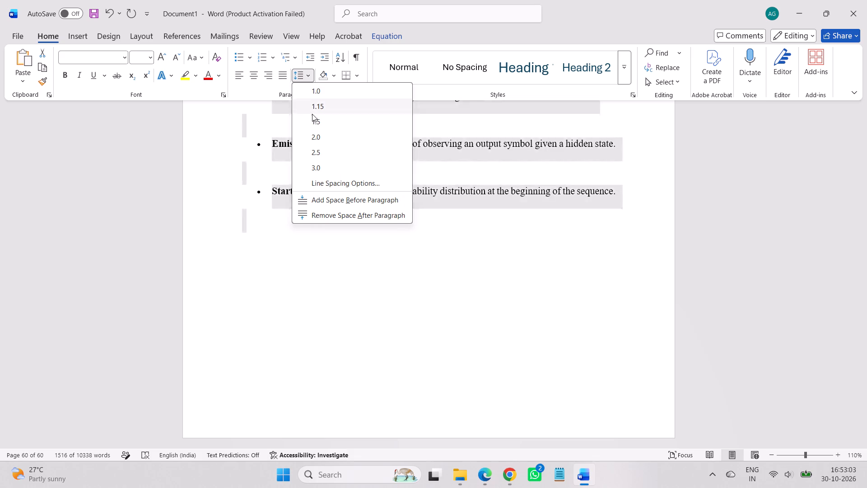
left_click(315, 124)
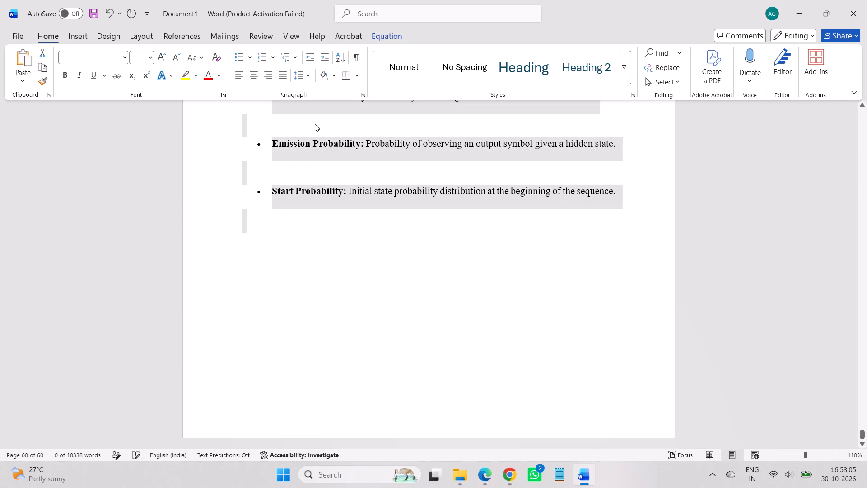
Change the bulleted questions under Unit-05's SECTION A – 2 MARKS to a numbered list.
scroll(336, 154, "up", 2)
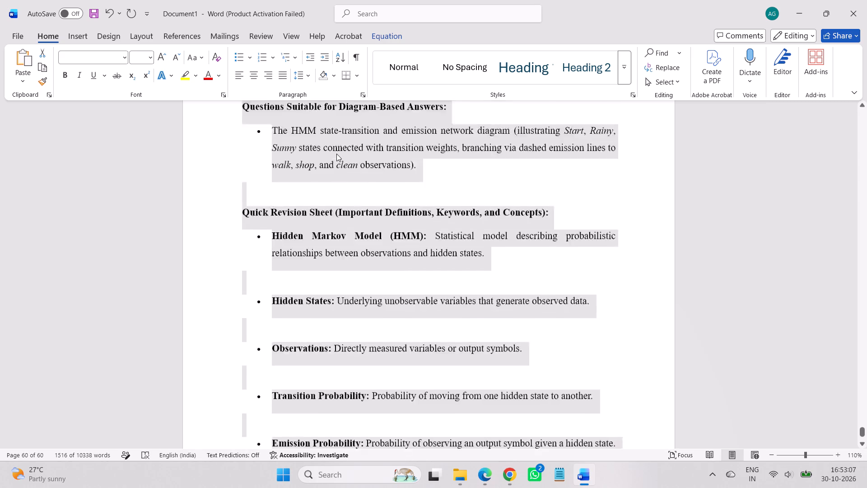
scroll(336, 154, "up", 4)
scroll(336, 154, "down", 1)
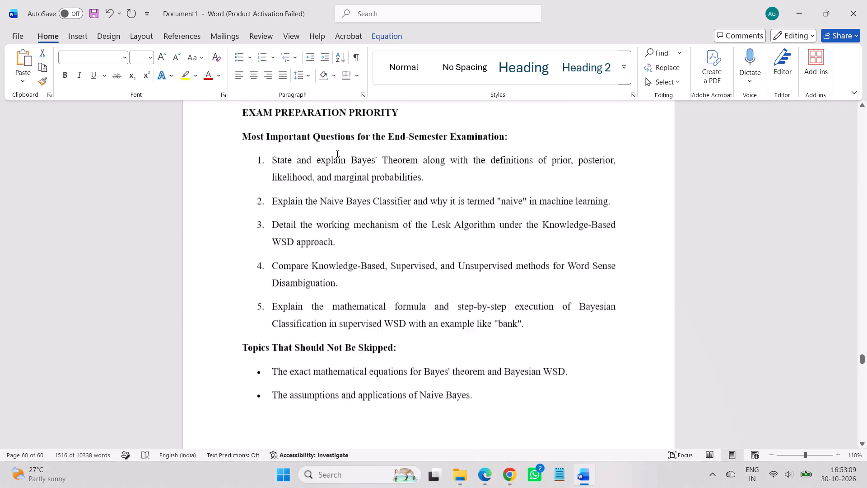
scroll(336, 154, "down", 5)
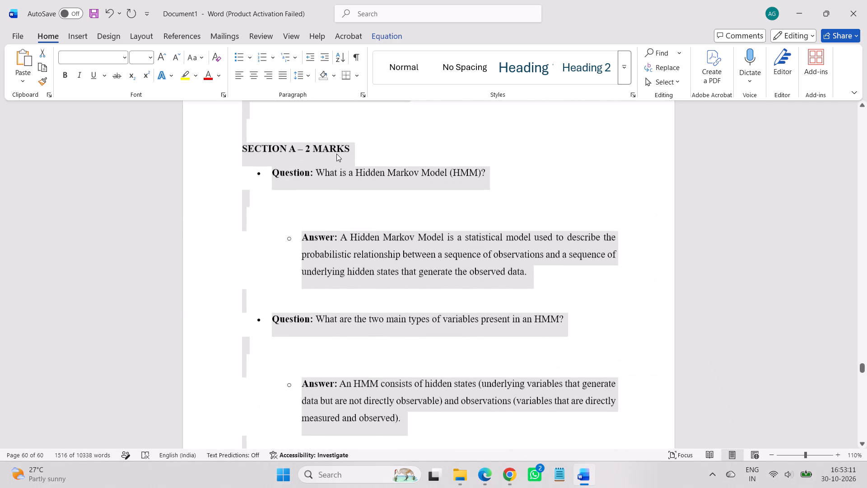
left_click(402, 158)
scroll(402, 158, "up", 1)
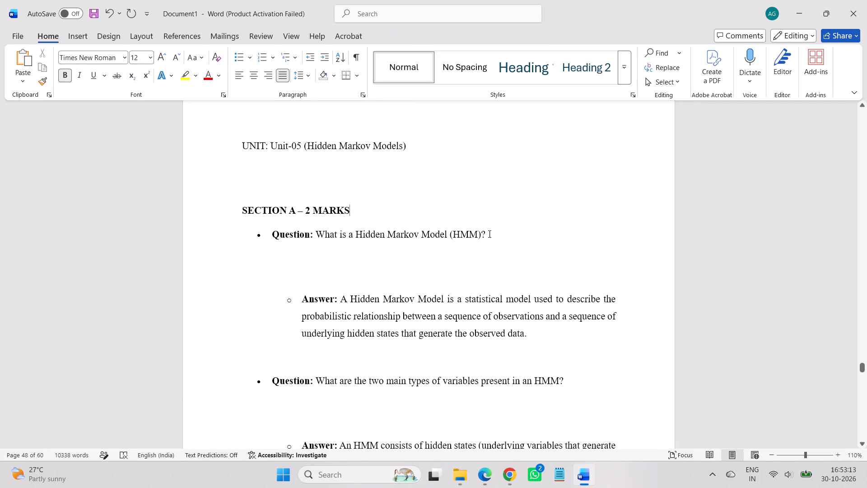
triple_click(489, 237)
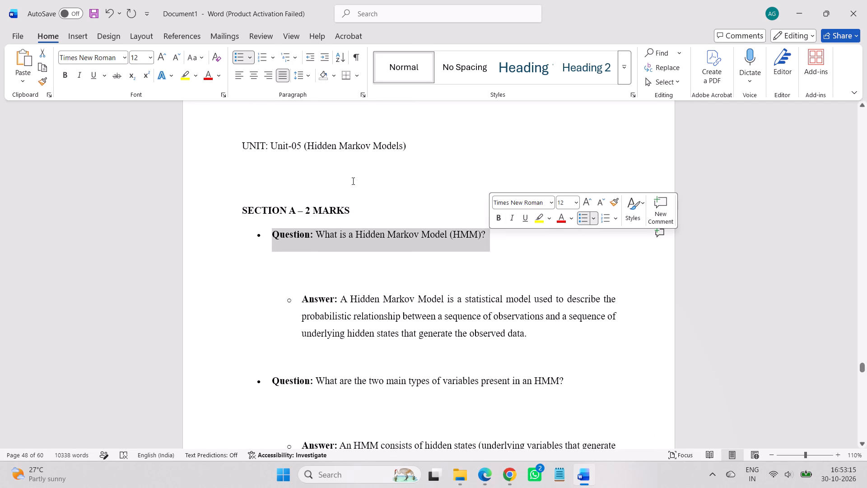
left_click(259, 56)
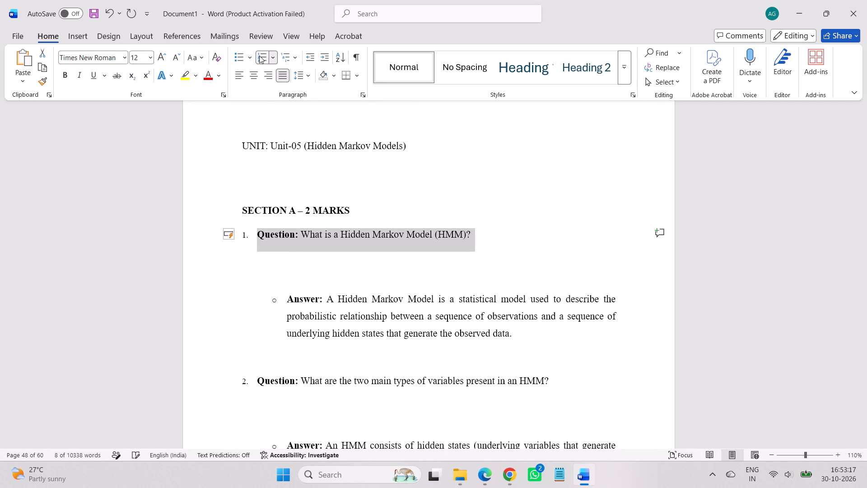
Remove the blank lines above Unit-05's SECTION A heading and between its first question, on what an HMM is, and the answer.
left_click(367, 183)
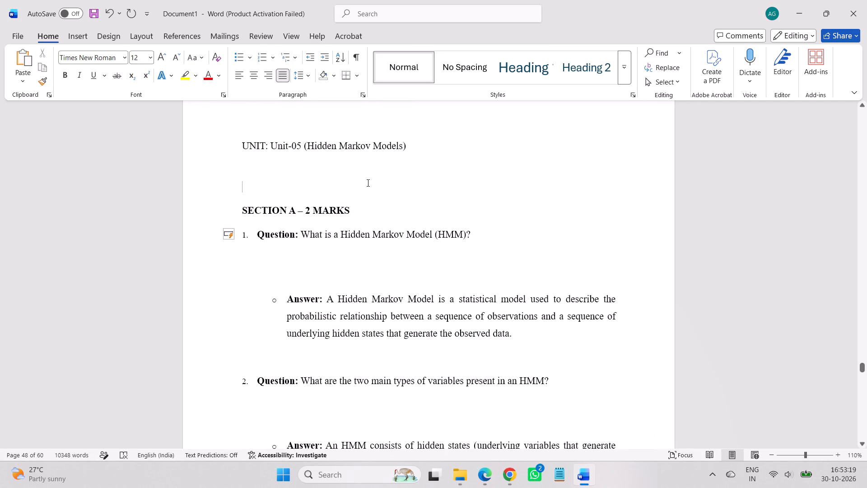
key("BackSpace")
key("BackSpace")
key("Down")
key("Down")
key("Down")
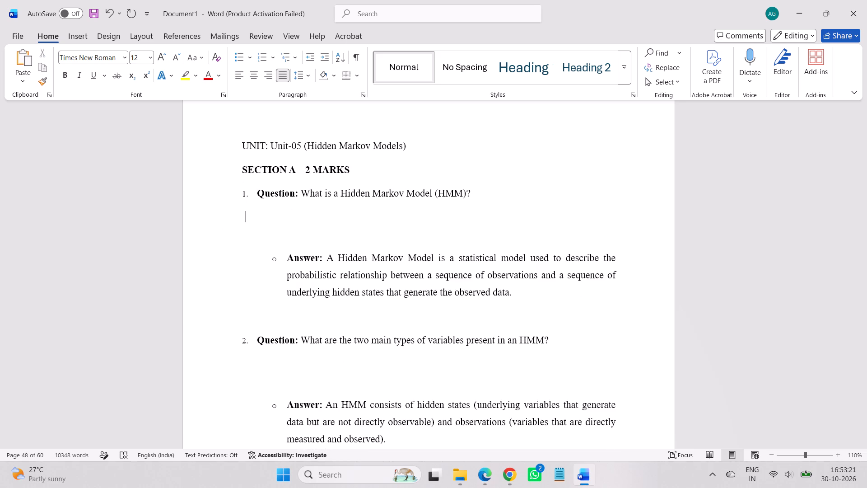
key("Down")
key("BackSpace")
key("BackSpace")
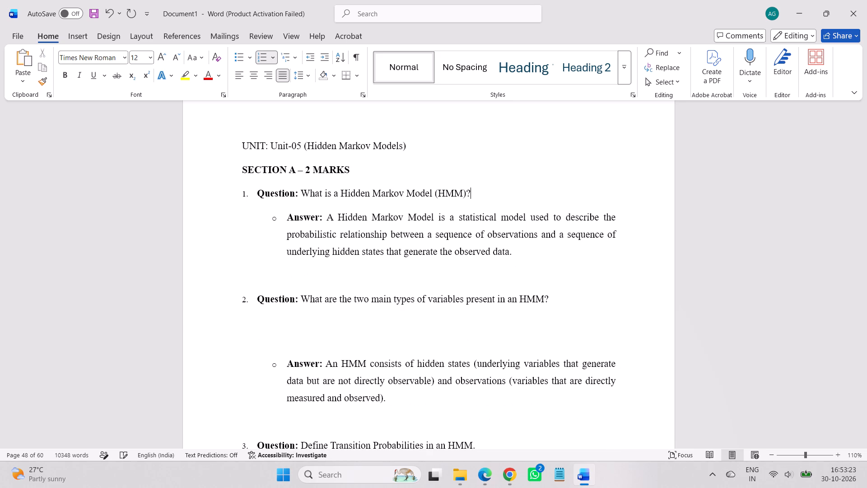
Place the insertion point in the Unit-05 (Hidden Markov Models) title line.
scroll(367, 183, "up", 1)
left_click(310, 149)
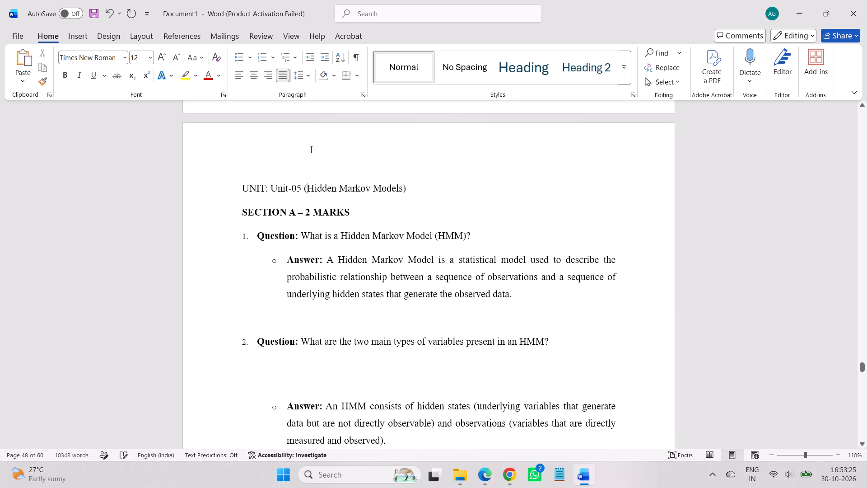
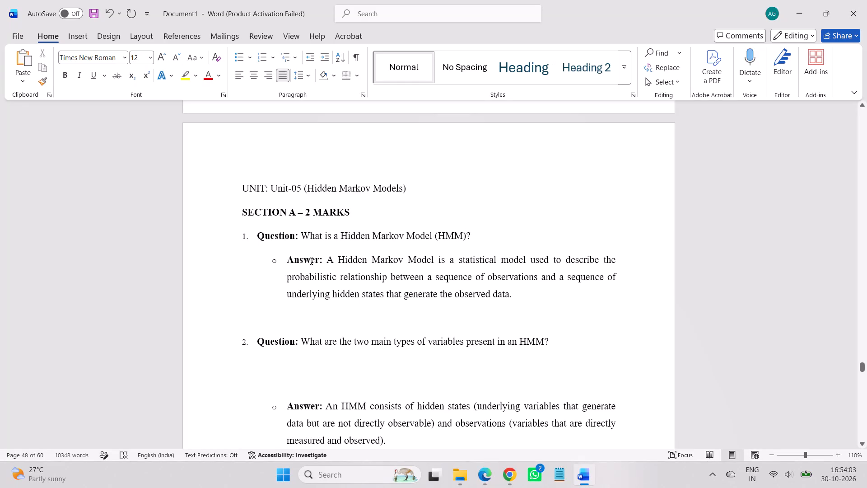
Remove the blank lines before Unit-05's question 2, between that question and its answer, and before question 3.
left_click(306, 314)
key("BackSpace")
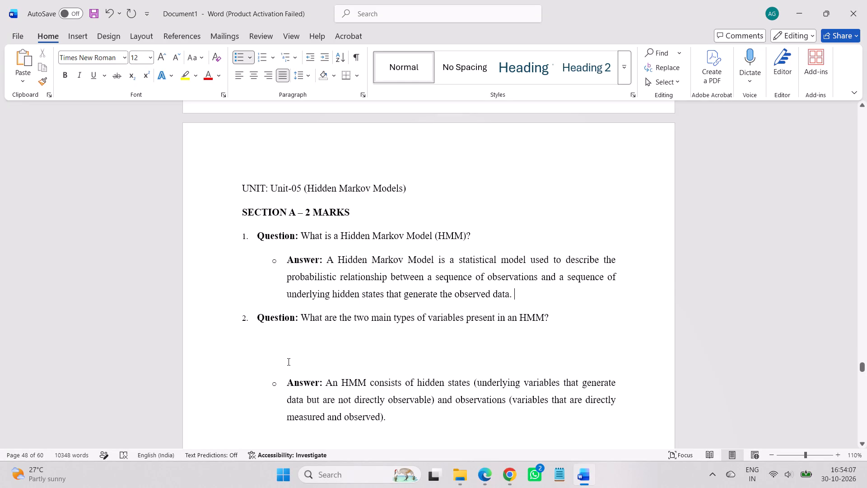
left_click(286, 364)
key("BackSpace")
key("BackSpace")
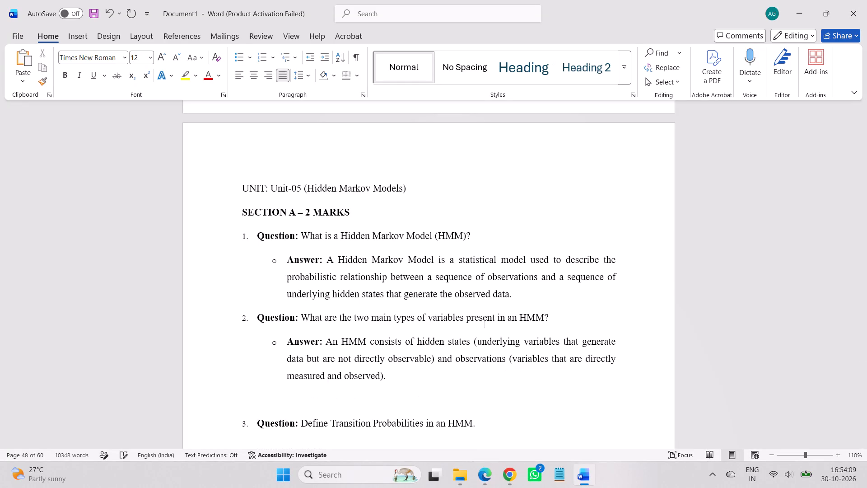
left_click(259, 408)
key("BackSpace")
Remove the blank lines between question 3, on Transition Probabilities, and its answer, and the one before question 4.
scroll(259, 408, "down", 1)
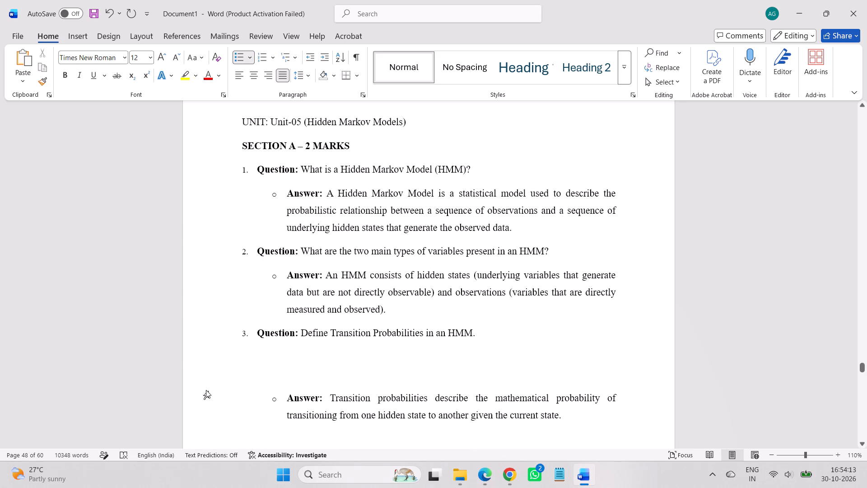
left_click(280, 365)
key("BackSpace")
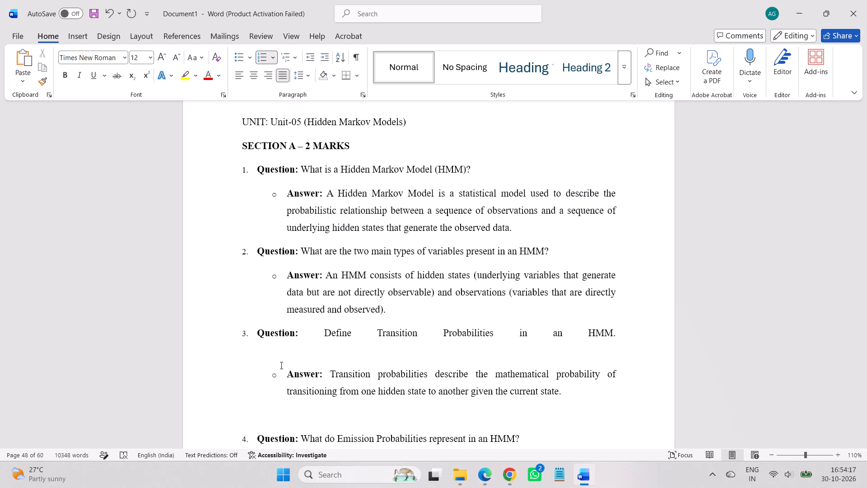
key("ctrl+z")
key("Down")
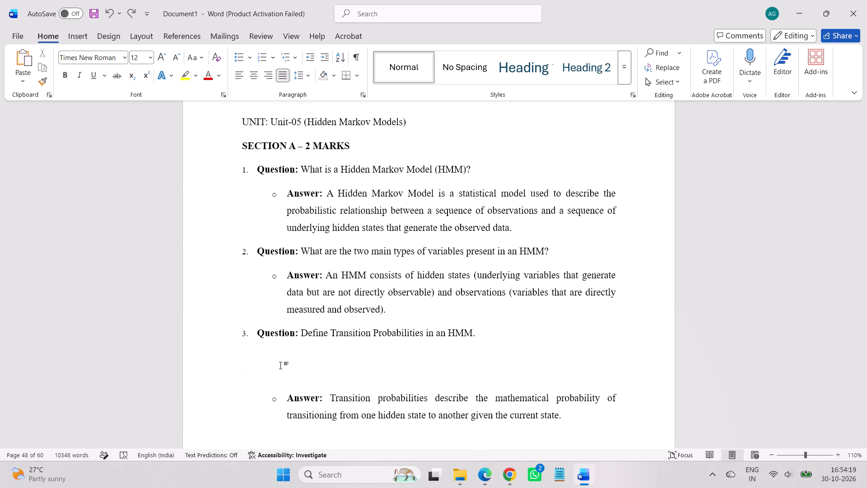
key("BackSpace")
key("BackSpace")
key("Down")
key("Down")
key("Down")
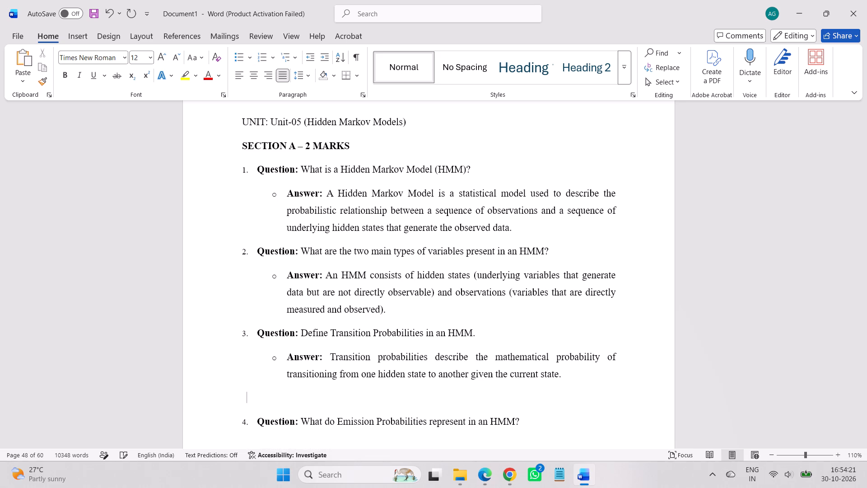
key("BackSpace")
Remove the blank lines between question 4, on Emission Probabilities, and its answer, and the one before question 5.
key("Down")
key("Down")
key("Down")
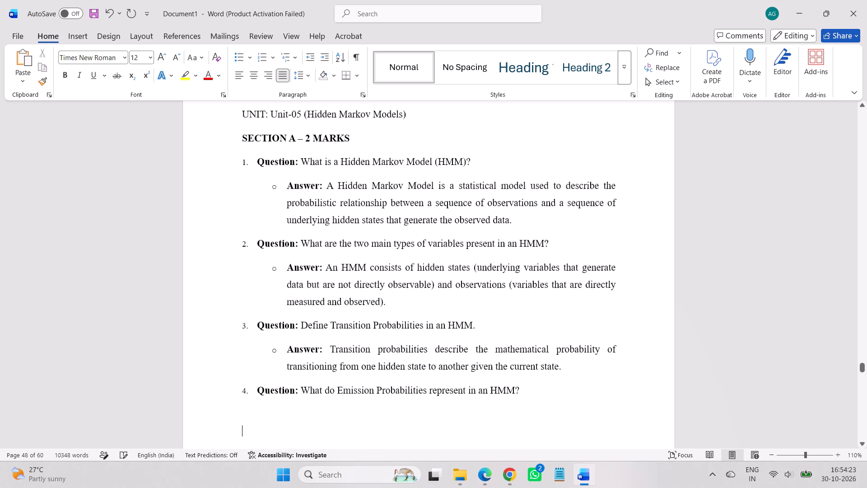
key("Down")
key("Up")
key("BackSpace")
key("BackSpace")
key("Down")
key("Down")
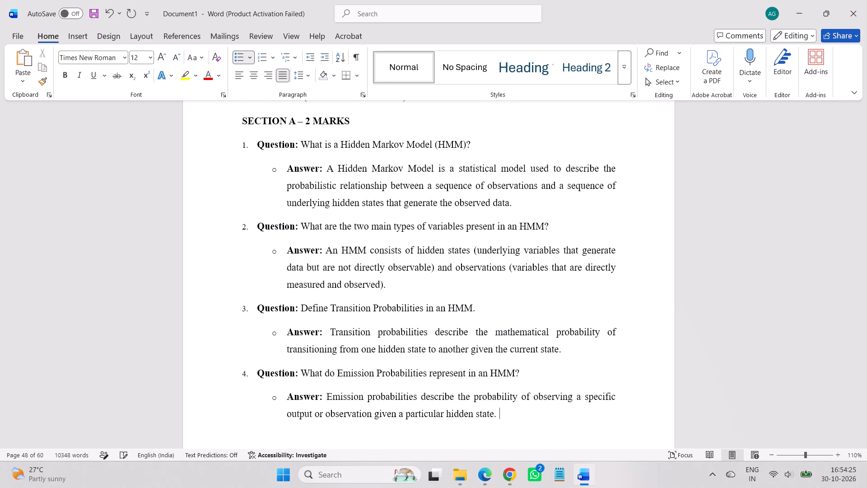
key("Down")
key("Down")
key("Up")
key("BackSpace")
Remove the blank lines between question 5, on the weather-activity example, and its answer, and the one before question 6.
key("Down")
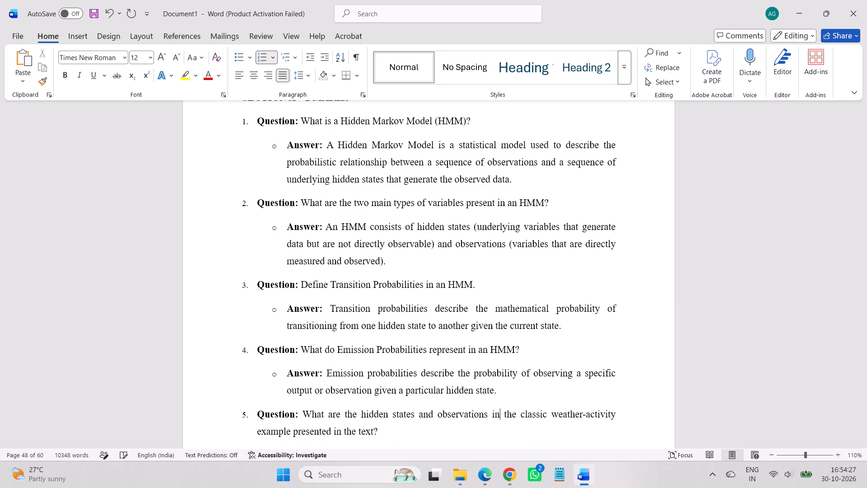
key("Down")
key("Down")
key("Down")
key("BackSpace")
key("BackSpace")
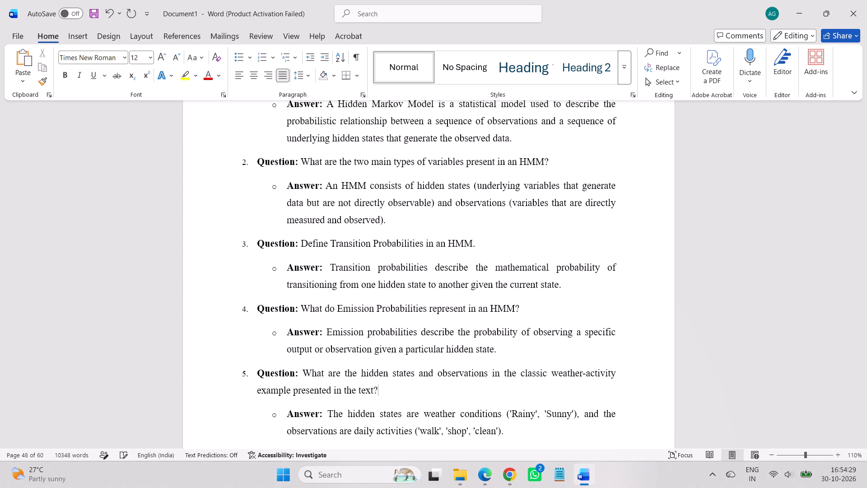
key("Down")
key("Down")
key("Down")
key("BackSpace")
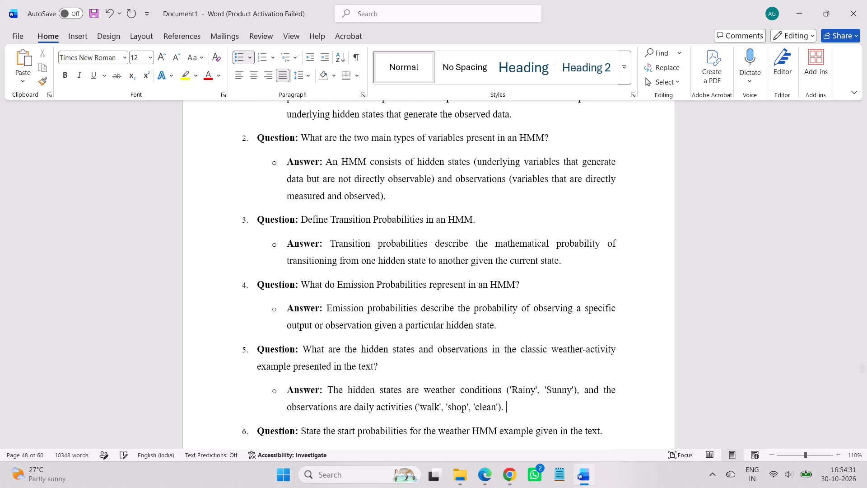
Remove the blank lines between question 6, on the start probabilities, and its answer, and the one before question 7.
key("Down")
key("Down")
key("Down")
key("BackSpace")
key("BackSpace")
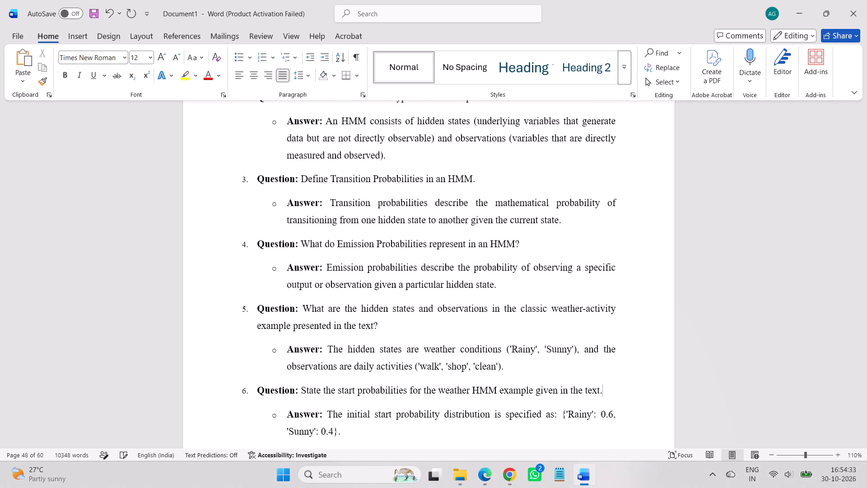
key("Down")
key("Down")
key("Down")
key("Down")
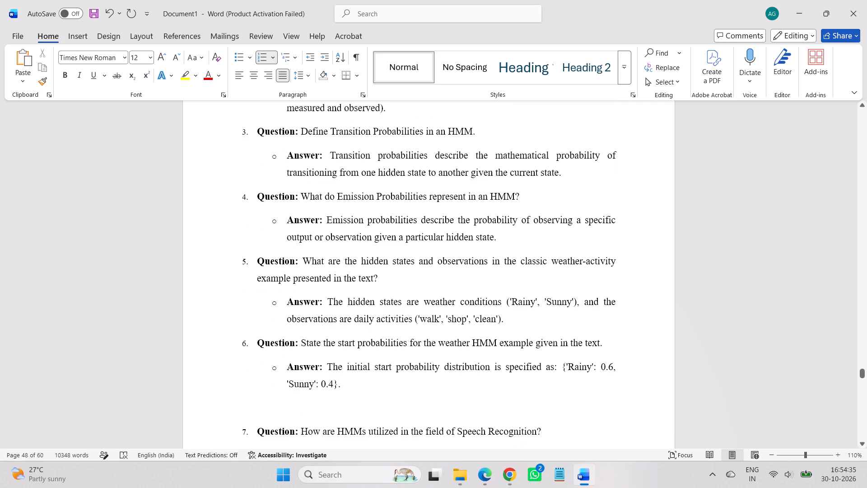
key("Up")
key("BackSpace")
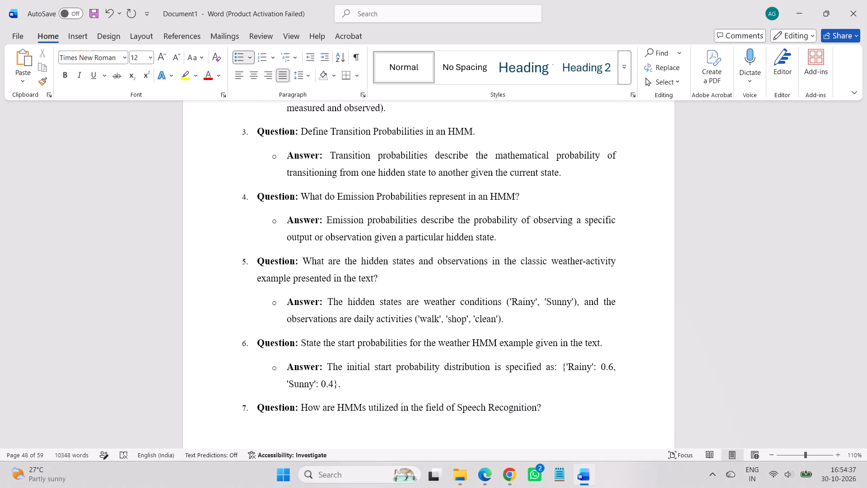
Remove the blank lines between question 7, on Speech Recognition, and its answer, and the one before question 8.
key("Down")
key("Down")
key("Down")
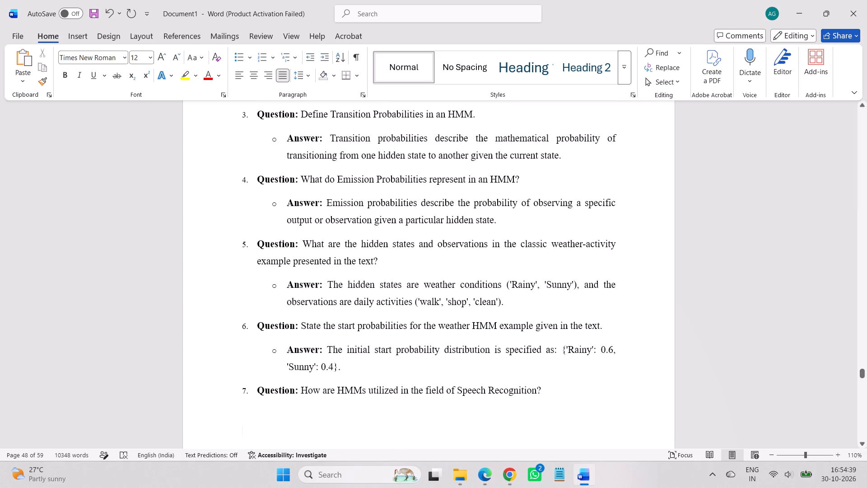
key("BackSpace")
key("BackSpace")
key("Down")
key("Down")
key("Down")
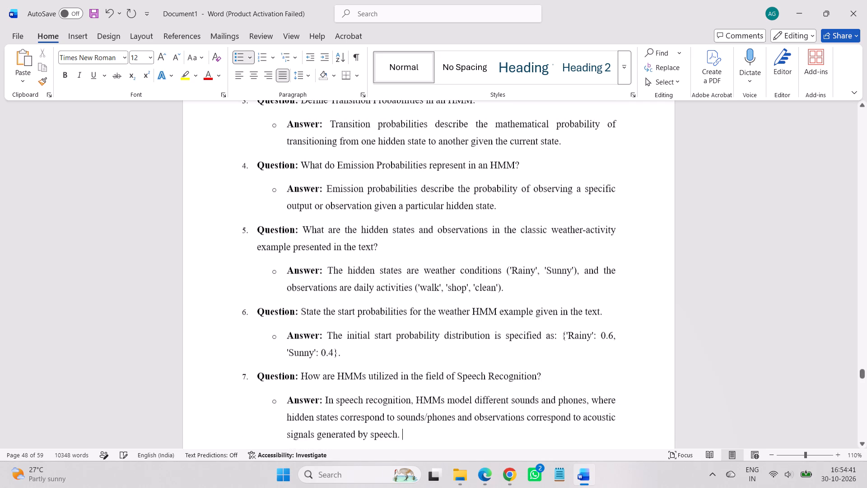
key("Down")
key("Down")
key("Up")
key("BackSpace")
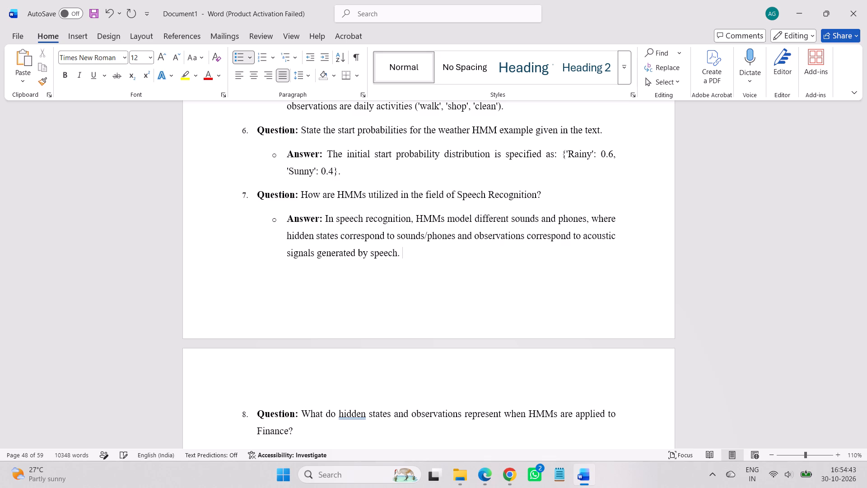
Remove the blank lines between question 8, on HMMs applied to Finance, and its answer.
key("Down")
key("Down")
key("Down")
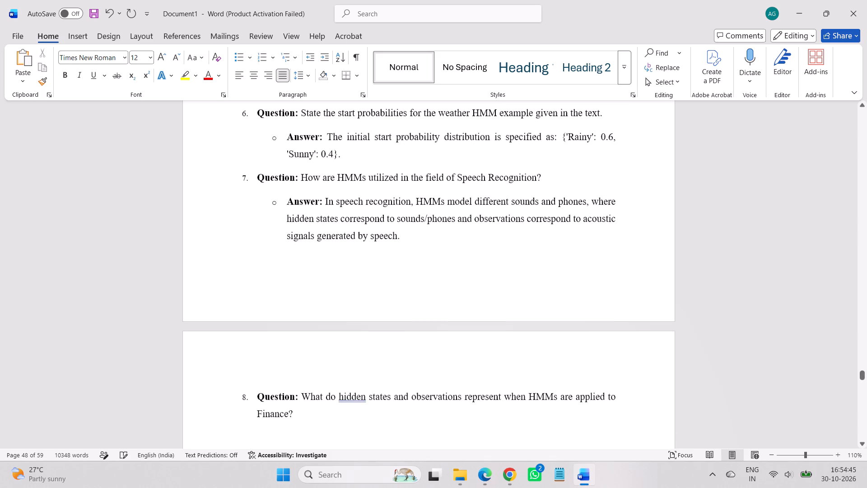
key("Down")
key("Up")
key("Down")
key("Down")
key("Up")
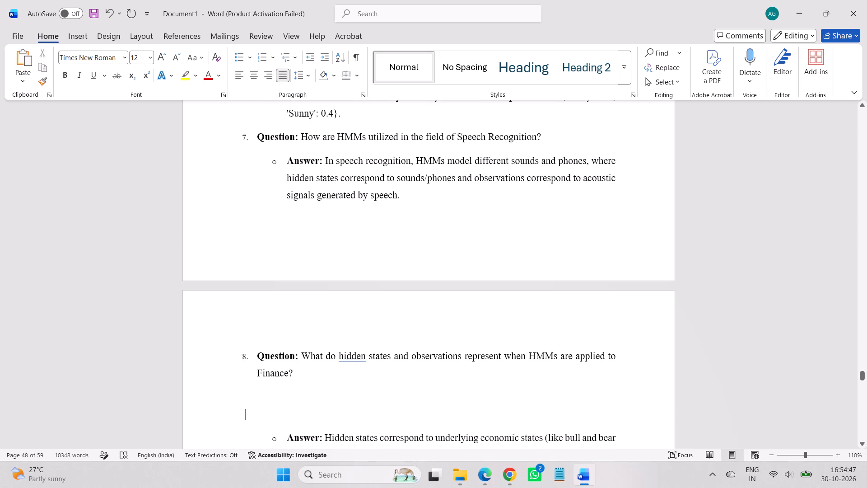
key("Down")
key("Up")
key("BackSpace")
key("BackSpace")
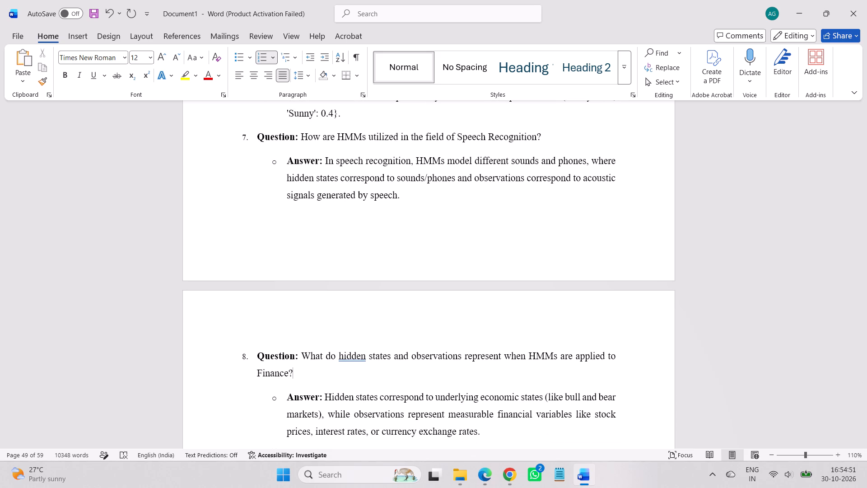
Remove the blank line before question 9, on Bioinformatics, and the blank lines between that question and its answer.
key("Down")
key("Down")
key("Down")
key("Down")
key("Down")
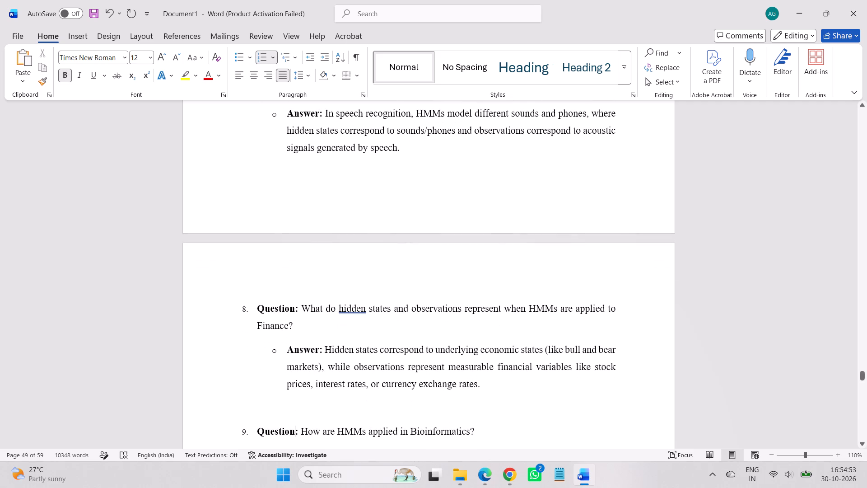
key("Up")
key("BackSpace")
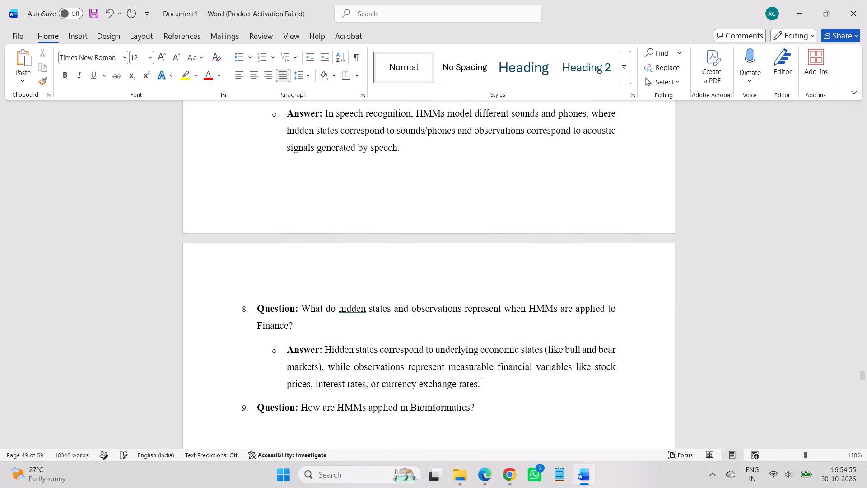
key("Down")
key("Down")
key("Down")
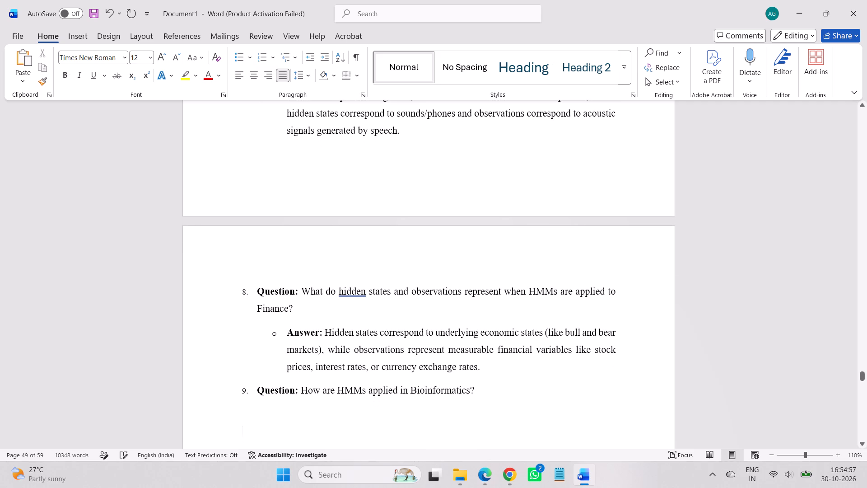
key("BackSpace")
key("BackSpace")
Remove the blank line before question 10, on Natural Language Processing tasks, and the blank lines between that question and its answer.
key("Down")
key("Down")
key("Down")
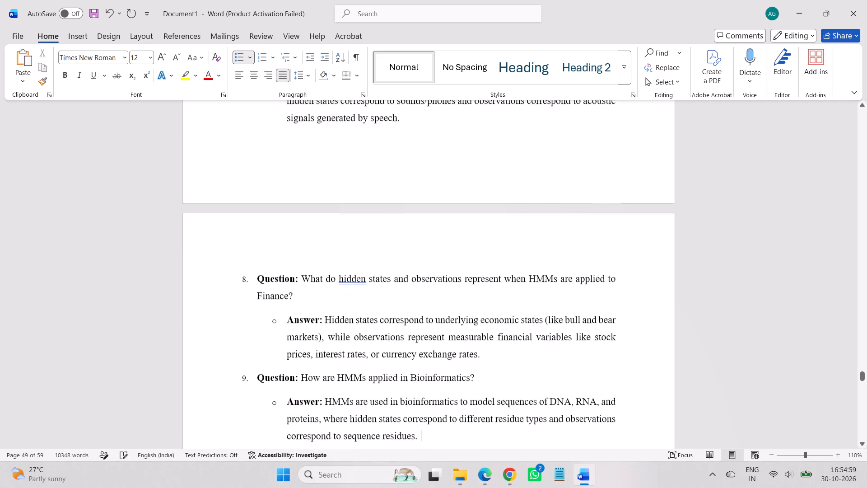
key("Down")
key("Down")
key("Up")
key("BackSpace")
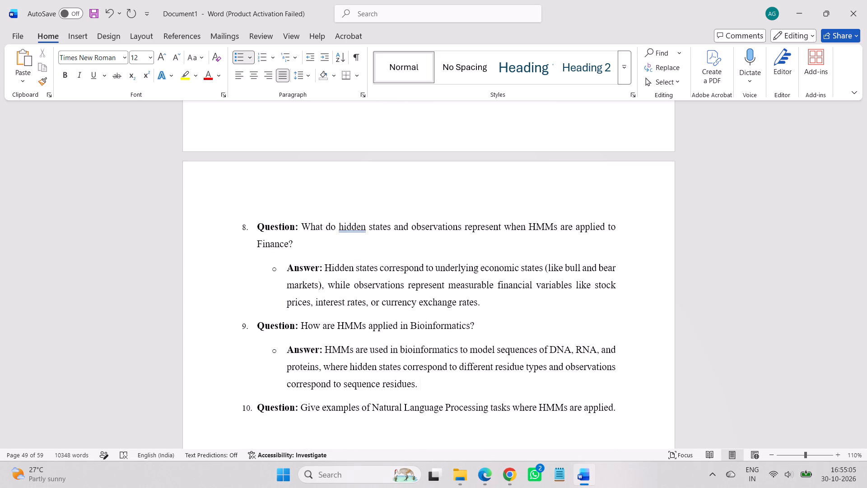
key("Down")
key("Down")
key("Down")
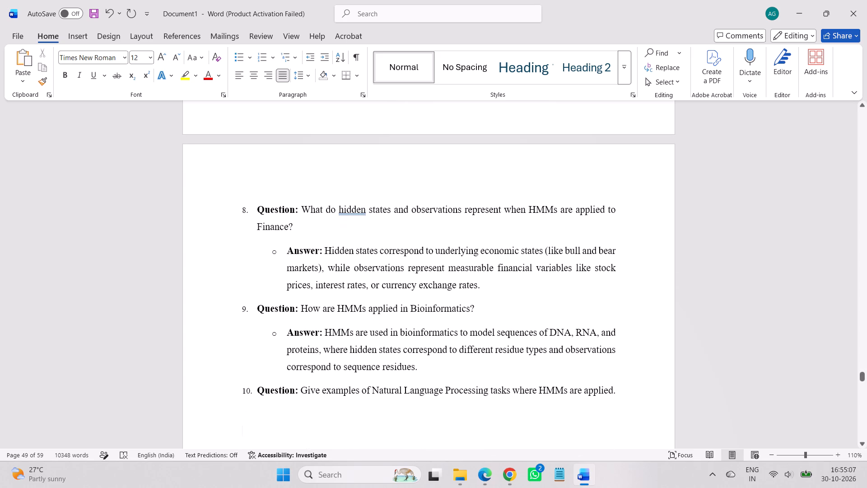
key("BackSpace")
key("BackSpace")
Remove the blank line between question 10's answer and the SECTION B – 4 MARKS heading.
key("Down")
key("Down")
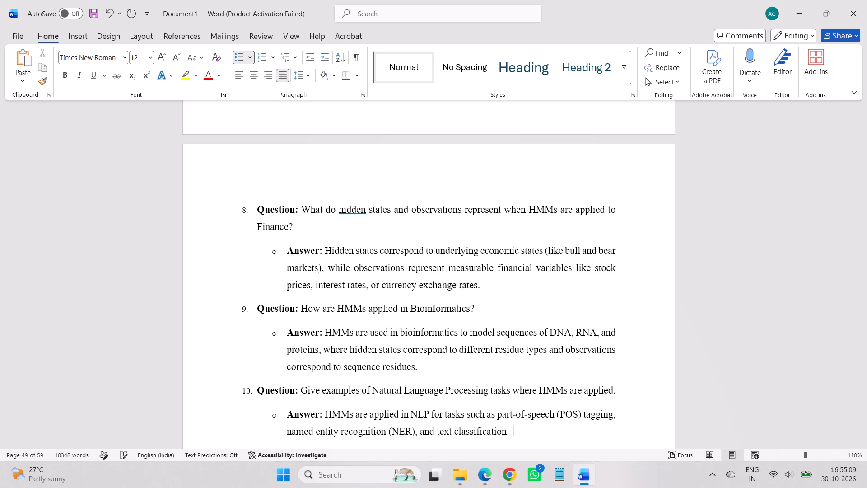
key("Down")
key("Down")
key("Up")
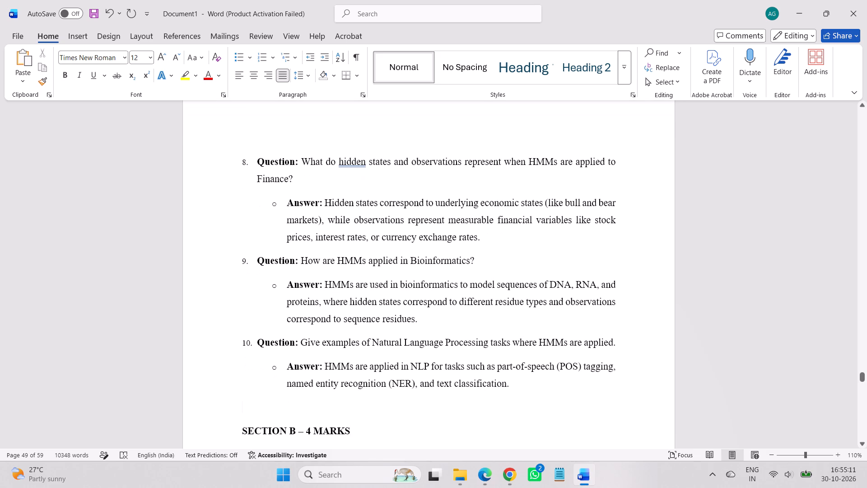
key("Up")
key("Down")
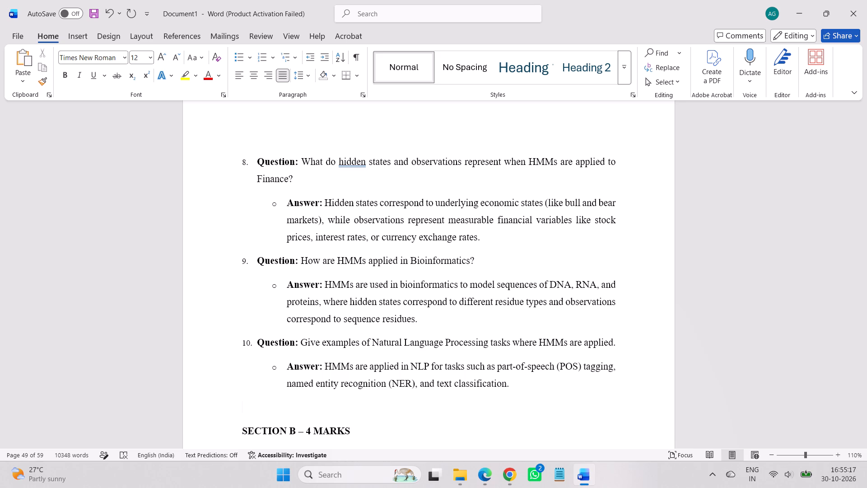
key("BackSpace")
Remove the blank lines between Section B's first question, on the components and structure of a Hidden Markov Model, and its Answer label.
key("Down")
key("Down")
key("Down")
key("Down")
key("Down")
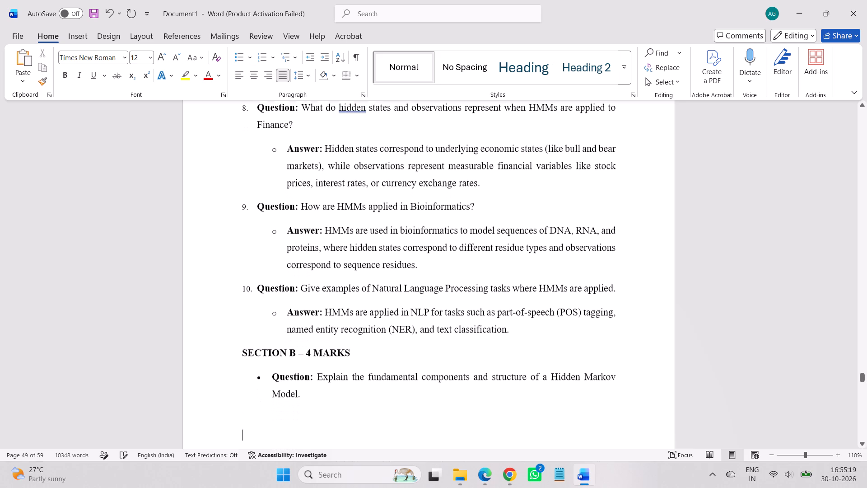
key("Up")
key("Down")
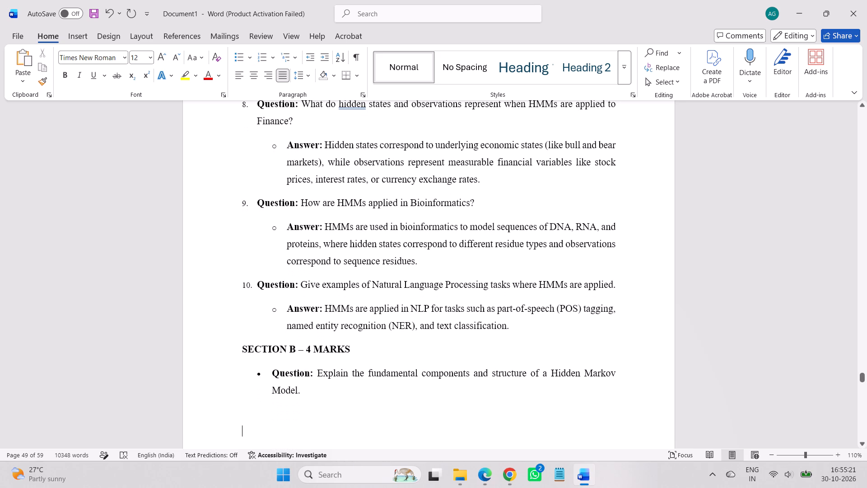
key("BackSpace")
key("BackSpace")
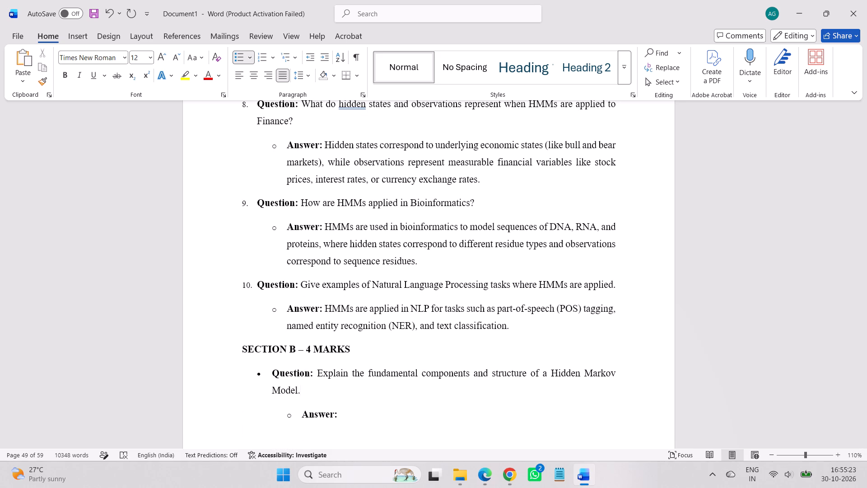
Remove the blank lines between that Answer label and the Variables point, and between the Variables and Probability Distributions points.
key("Down")
key("Down")
key("Down")
key("BackSpace")
key("BackSpace")
key("Down")
key("Up")
key("Down")
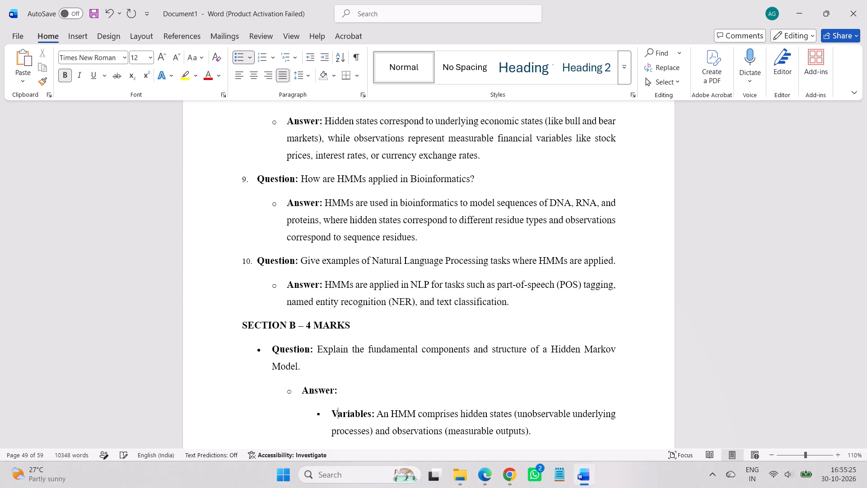
key("Down")
key("Down")
key("Down")
key("Up")
key("BackSpace")
Remove the blank line between the Probability Distributions and Purpose points in the first Section B answer.
key("Down")
key("Down")
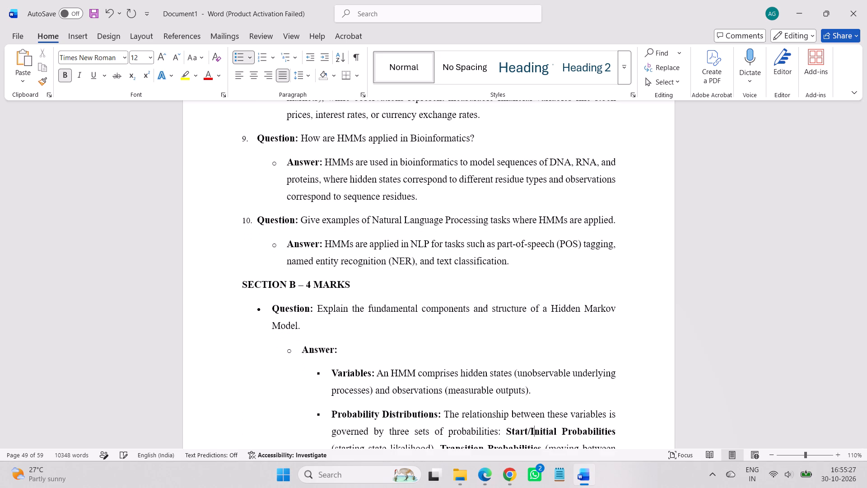
key("Down")
key("Down")
key("Down")
key("Down")
key("Down")
key("Up")
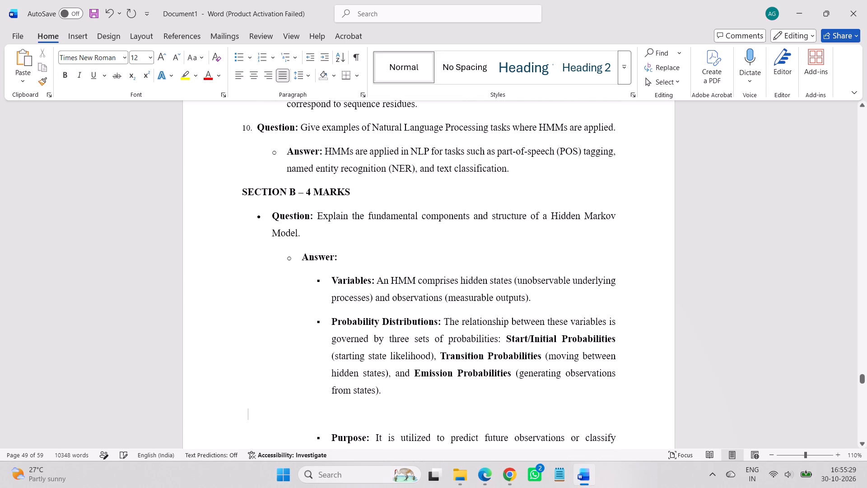
key("BackSpace")
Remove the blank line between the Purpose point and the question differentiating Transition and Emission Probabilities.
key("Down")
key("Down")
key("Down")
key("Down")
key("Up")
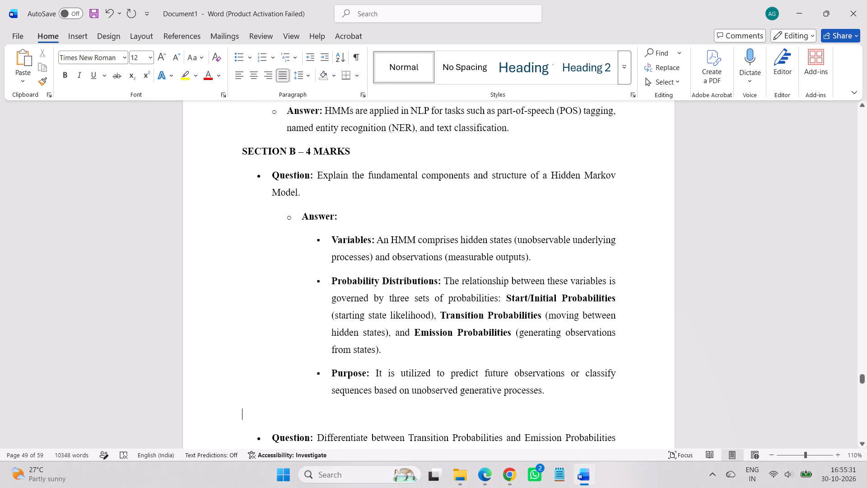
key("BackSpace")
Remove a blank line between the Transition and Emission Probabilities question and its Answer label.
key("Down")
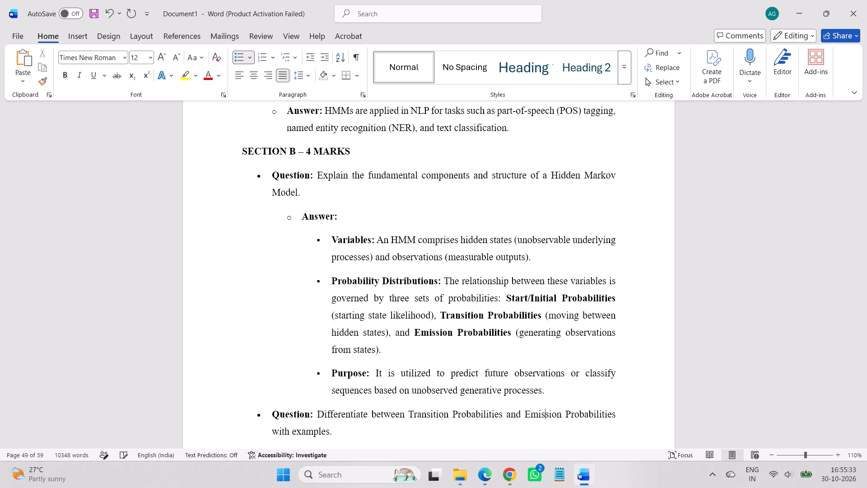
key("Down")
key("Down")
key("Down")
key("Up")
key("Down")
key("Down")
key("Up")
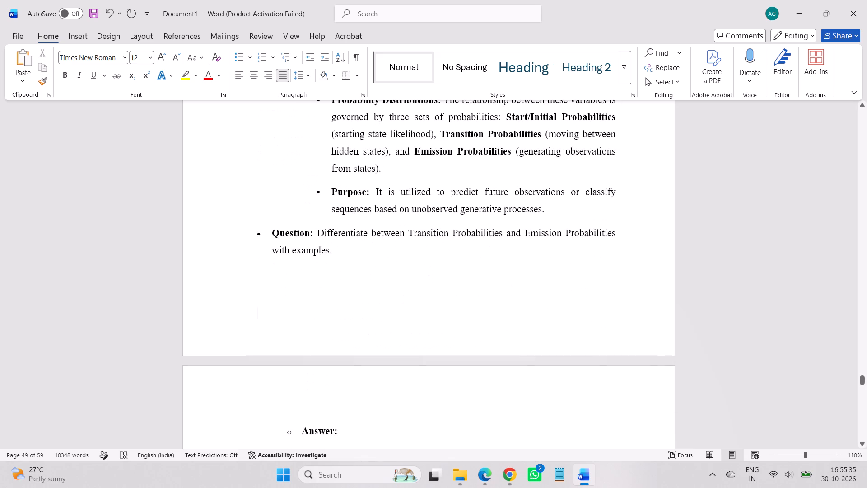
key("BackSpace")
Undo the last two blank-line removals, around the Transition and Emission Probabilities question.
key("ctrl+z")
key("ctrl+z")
Change the bullet on Section B's first question, on the Hidden Markov Model's components and structure, to numbering starting at 1.
scroll(280, 365, "up", 1)
scroll(420, 278, "up", 1)
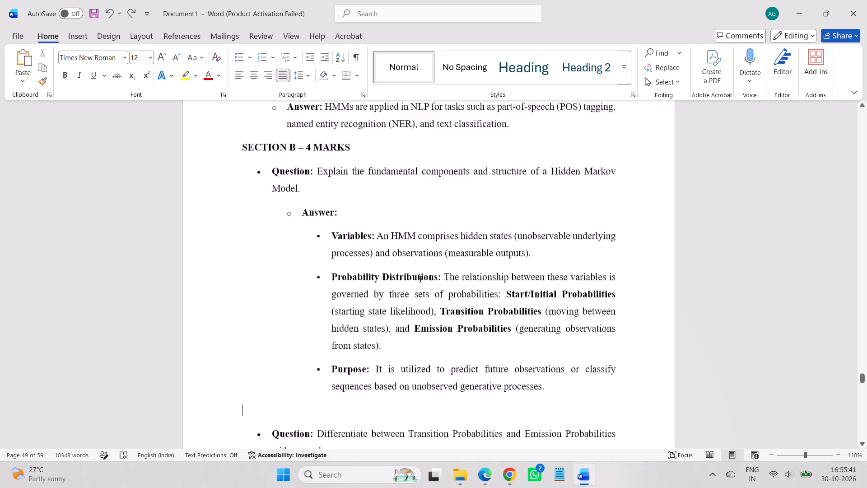
scroll(420, 278, "up", 3)
scroll(420, 278, "down", 3)
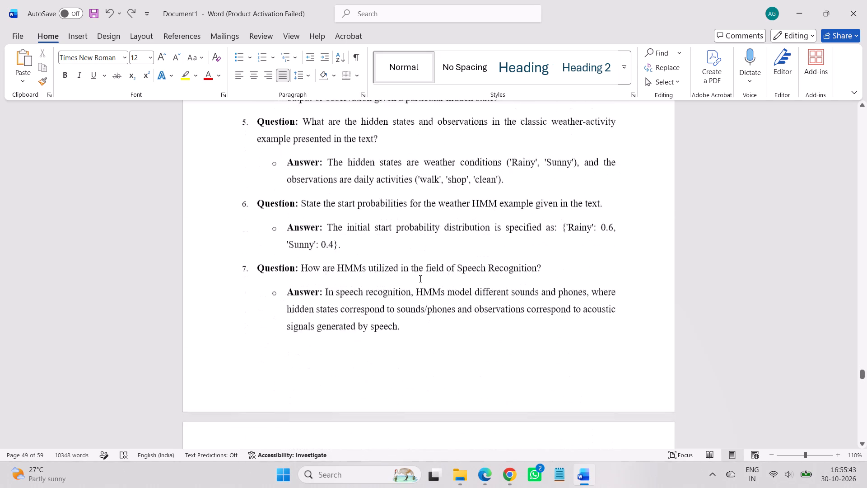
scroll(420, 278, "down", 5)
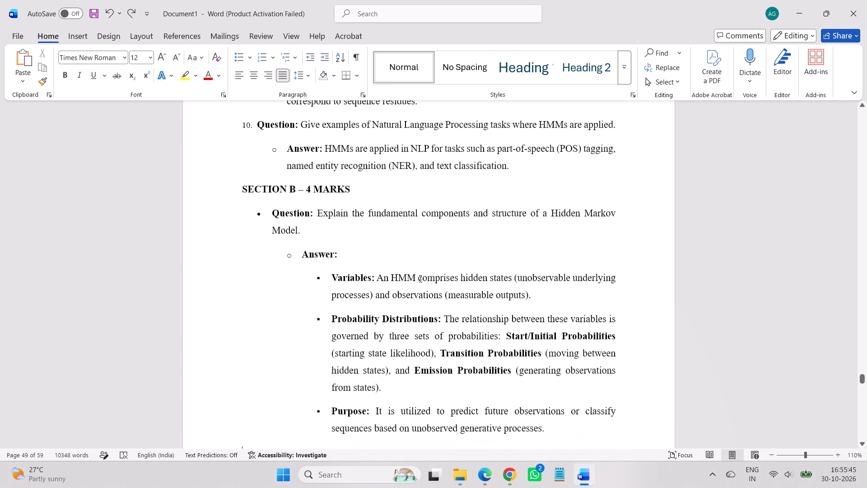
triple_click(307, 232)
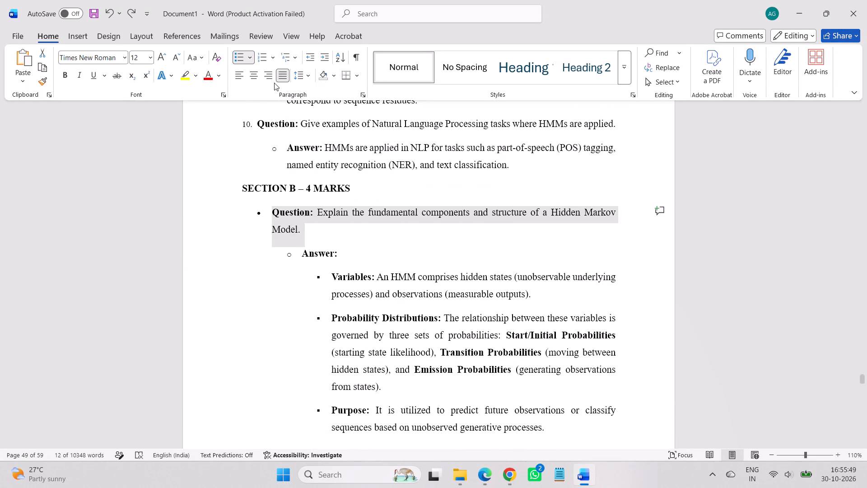
left_click(264, 61)
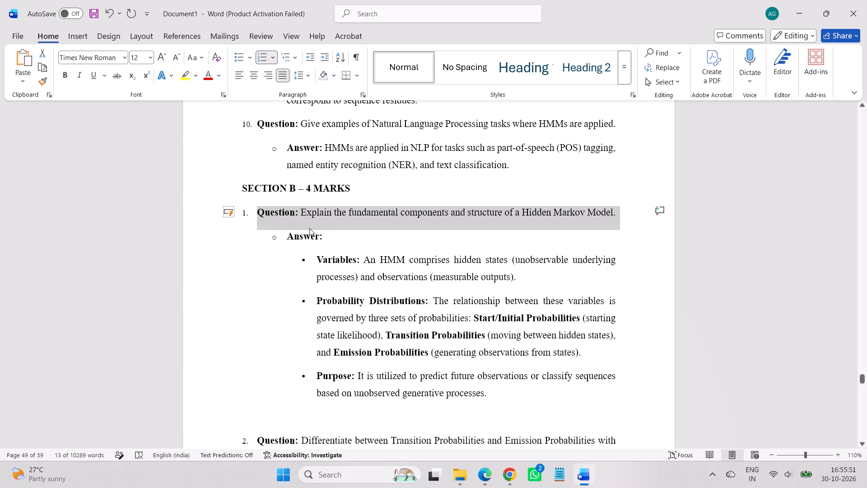
Insert three blank lines after the first Section B answer to push question 2 onto the next page.
scroll(345, 256, "down", 2)
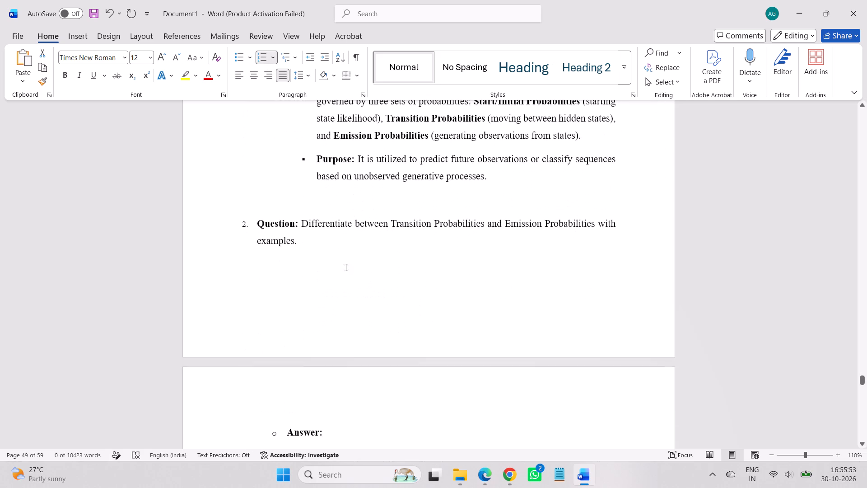
left_click(336, 194)
key("Return")
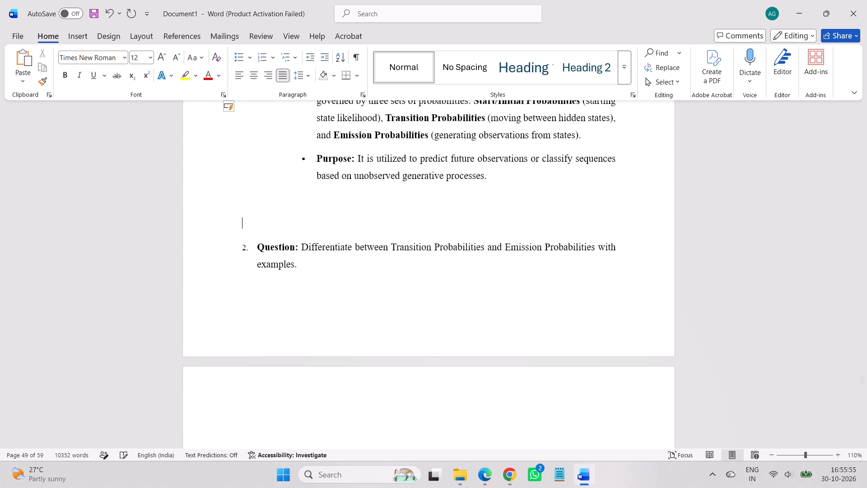
key("Return")
key("Return")
Remove the blank lines between question 2, on Transition and Emission Probabilities, and its Answer label.
scroll(336, 194, "down", 2)
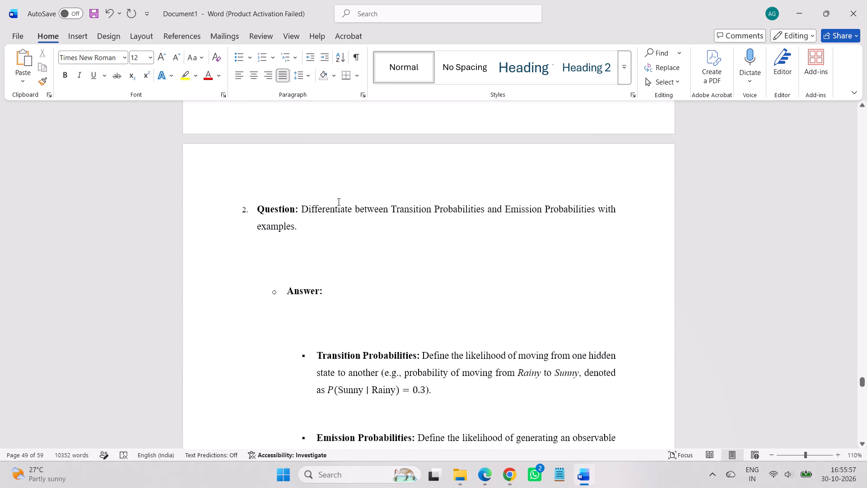
left_click(311, 272)
key("BackSpace")
key("BackSpace")
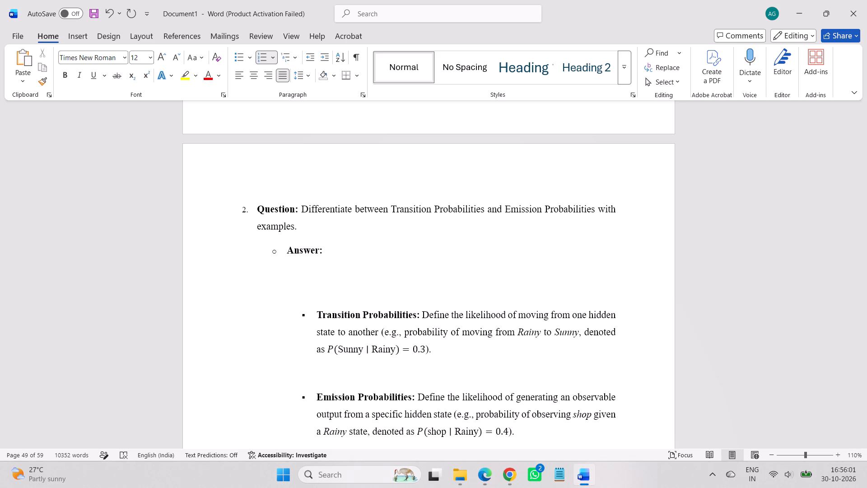
Remove the blank lines under question 2's Answer label, between its two points, and before question 3.
left_click(295, 305)
key("BackSpace")
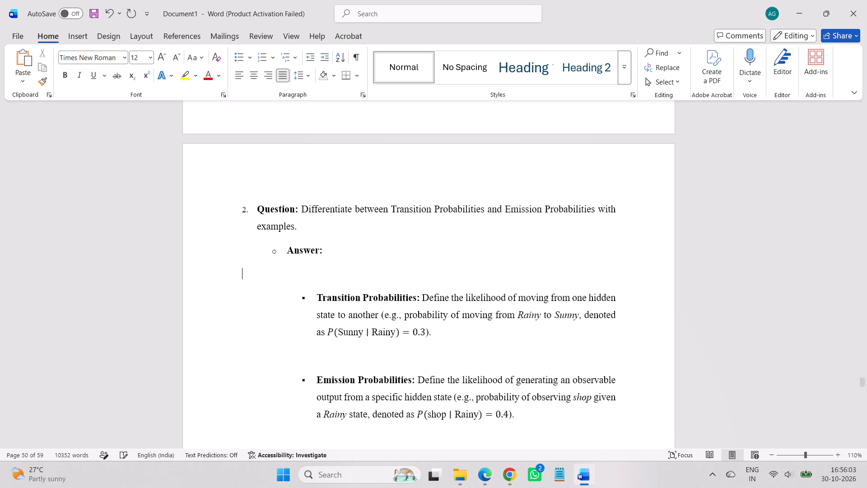
key("BackSpace")
left_click(316, 335)
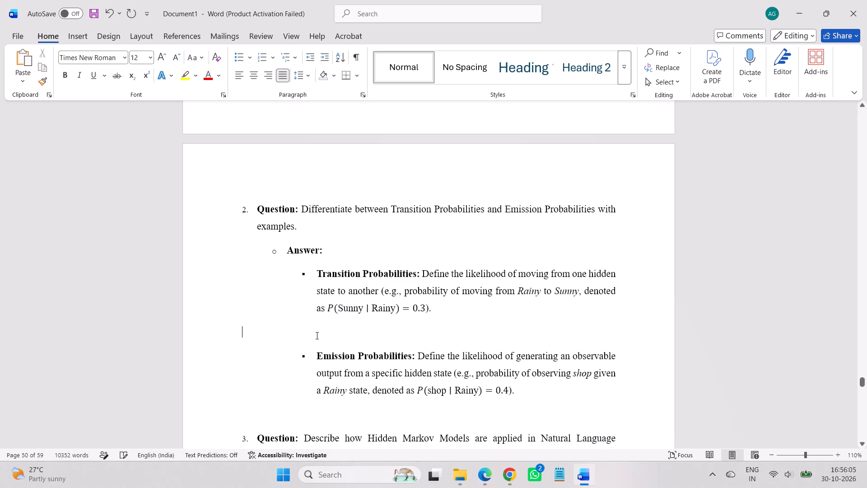
key("BackSpace")
left_click(317, 389)
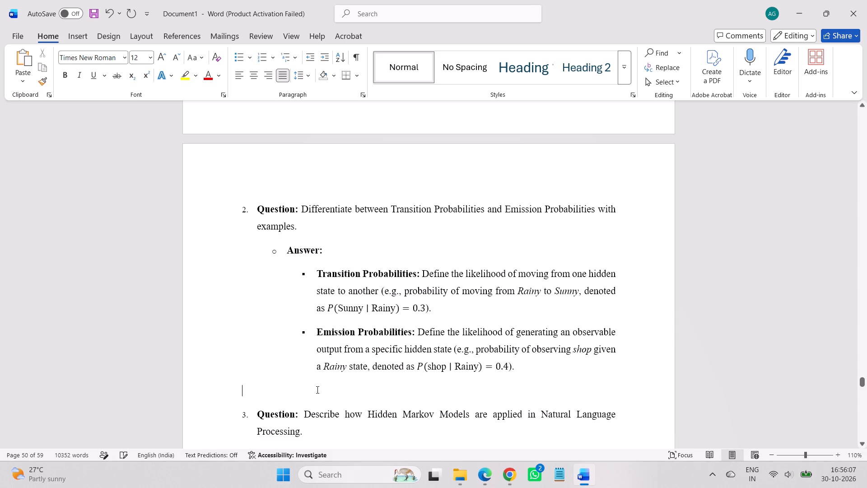
key("BackSpace")
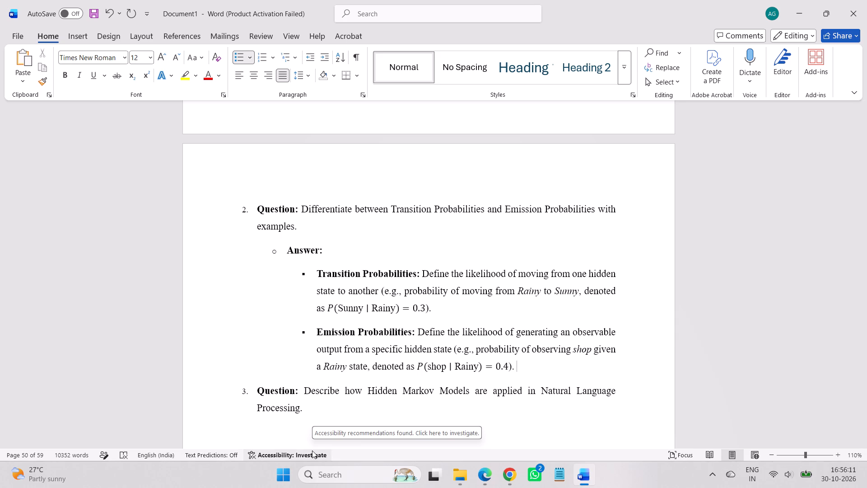
Remove the blank lines between question 3, on Hidden Markov Models in Natural Language Processing, and its Answer label.
scroll(310, 463, "down", 1)
scroll(320, 384, "down", 1)
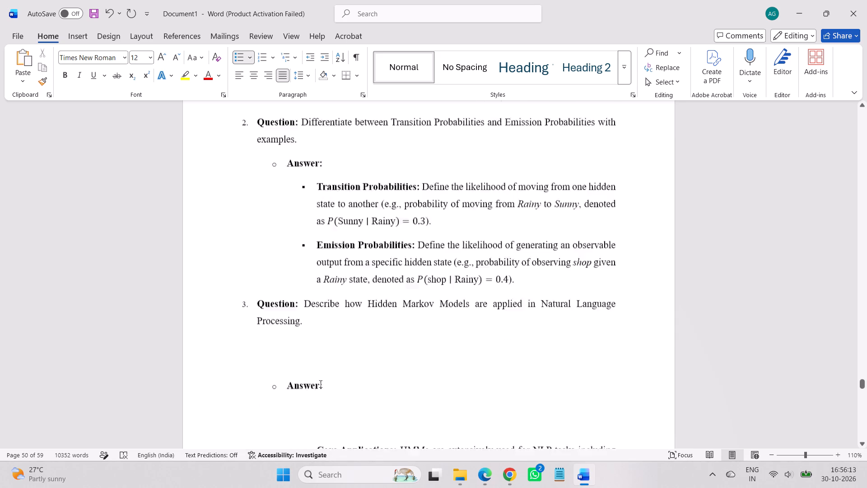
scroll(320, 384, "down", 2)
scroll(313, 227, "up", 1)
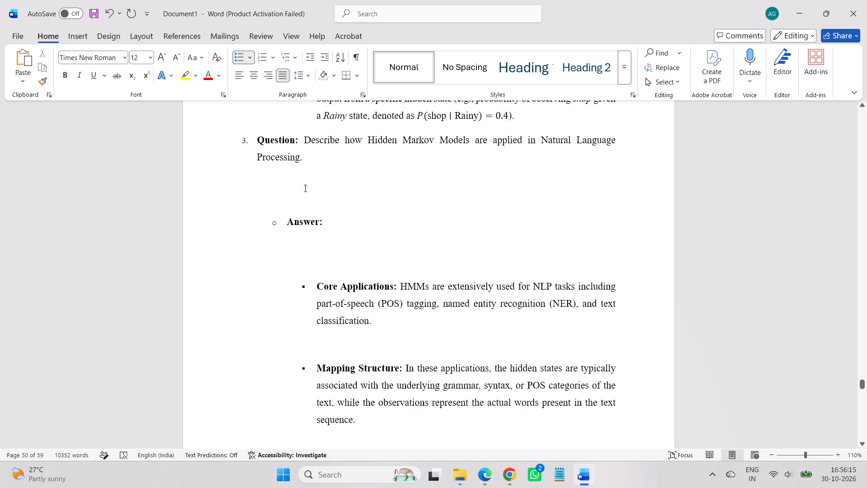
left_click(304, 191)
key("Down")
key("BackSpace")
key("BackSpace")
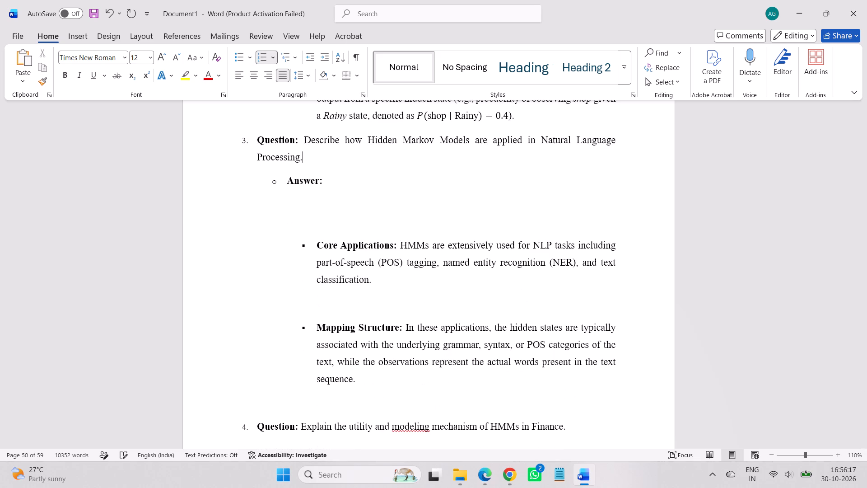
Remove the blank lines under question 3's Answer label and between the Core Applications and Mapping Structure points.
key("Down")
key("Down")
key("Down")
key("BackSpace")
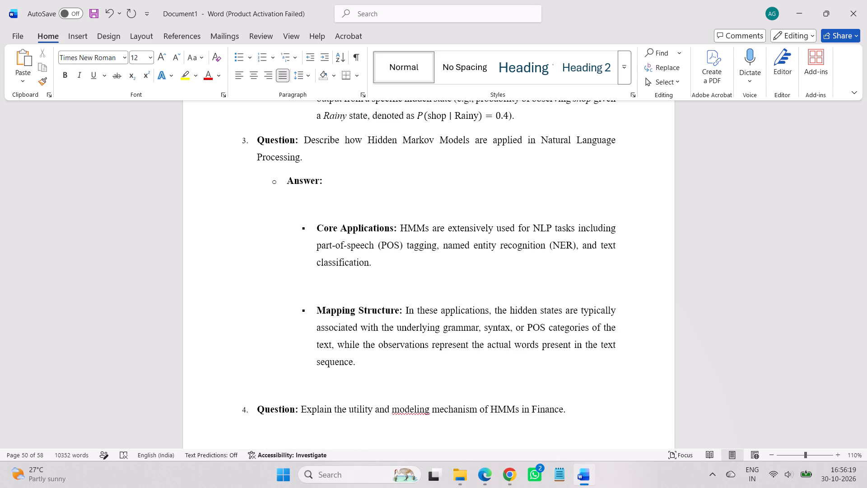
key("BackSpace")
key("Down")
key("Down")
key("Down")
key("Down")
key("BackSpace")
Remove the blank line before question 4, on HMMs in Finance, and the blank lines between that question and its Answer label.
key("Down")
key("Down")
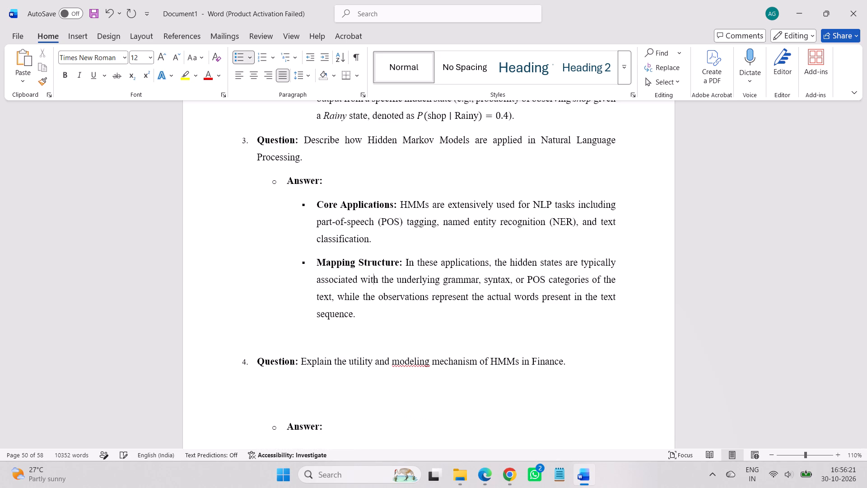
key("Down")
key("Down")
key("Down")
key("BackSpace")
key("Down")
key("Down")
key("Down")
key("Down")
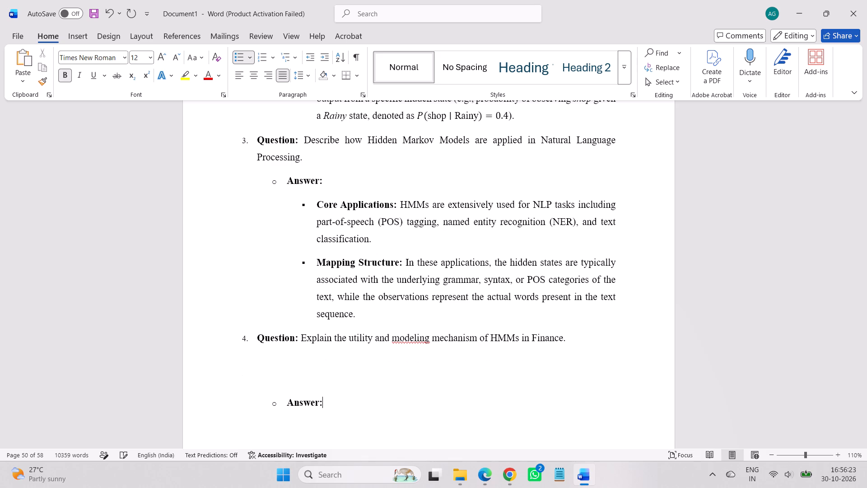
key("Up")
key("BackSpace")
key("BackSpace")
Remove the blank lines between question 4's Answer label and the Application Scope point.
key("Down")
key("Down")
key("Down")
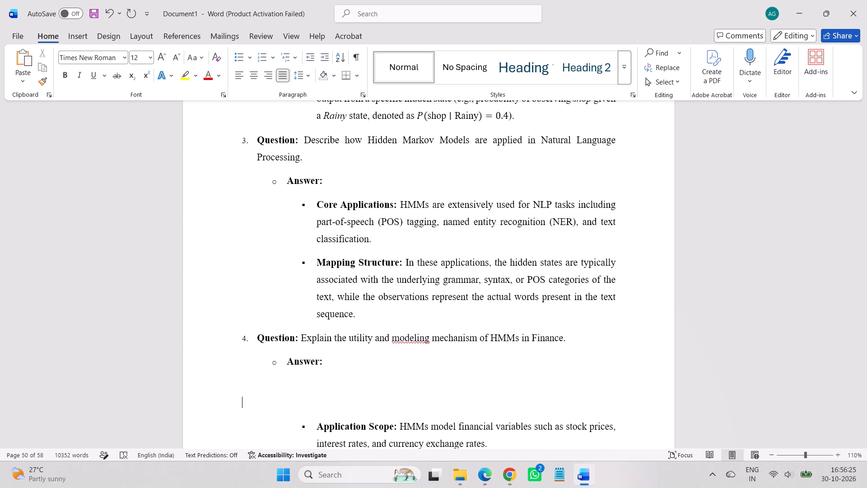
key("Down")
key("Up")
key("BackSpace")
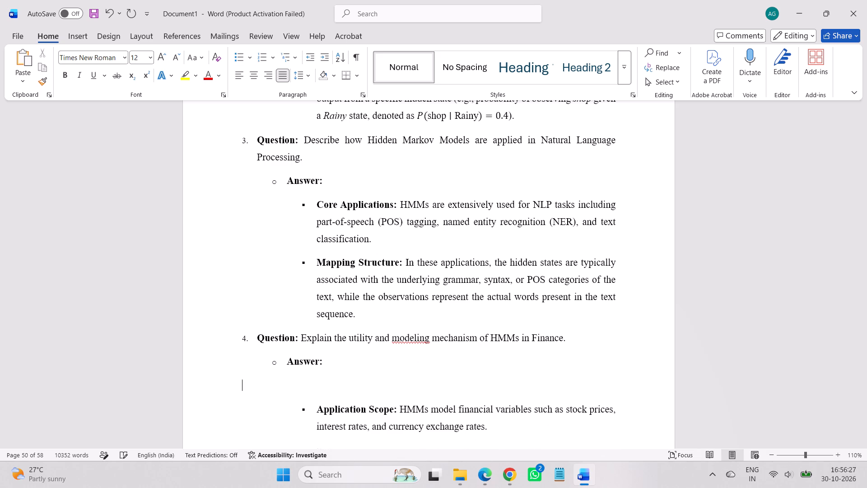
key("BackSpace")
Remove the blank line between the Application Scope and Hidden vs. Observed mapping points in question 4's answer.
key("Down")
key("Down")
key("Down")
key("Down")
key("Down")
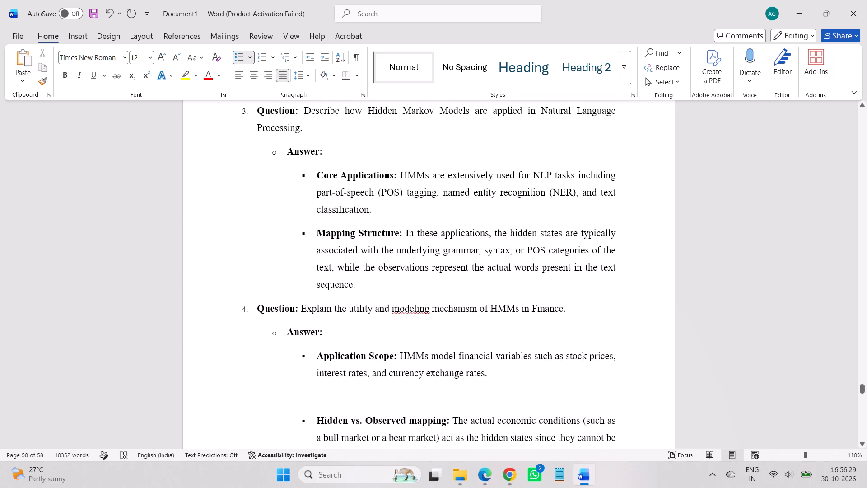
key("Up")
key("Up")
key("BackSpace")
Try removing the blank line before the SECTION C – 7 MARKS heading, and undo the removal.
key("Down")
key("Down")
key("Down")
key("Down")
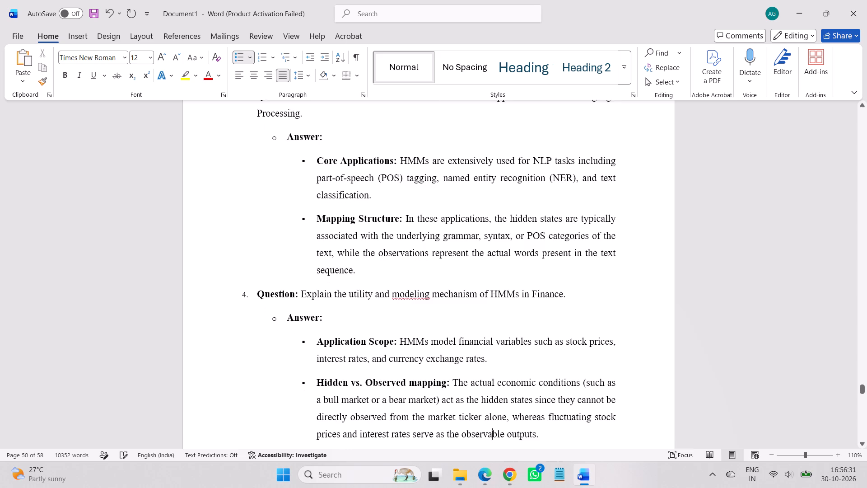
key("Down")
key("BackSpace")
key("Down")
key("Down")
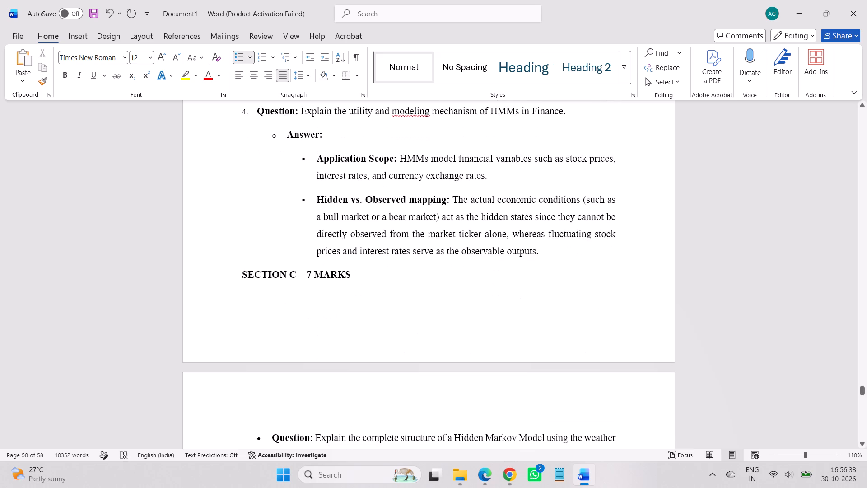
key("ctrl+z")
Convert Section C's first question, on HMM structure with the weather and daily activities example, from a bullet to a numbered item.
scroll(304, 191, "down", 1)
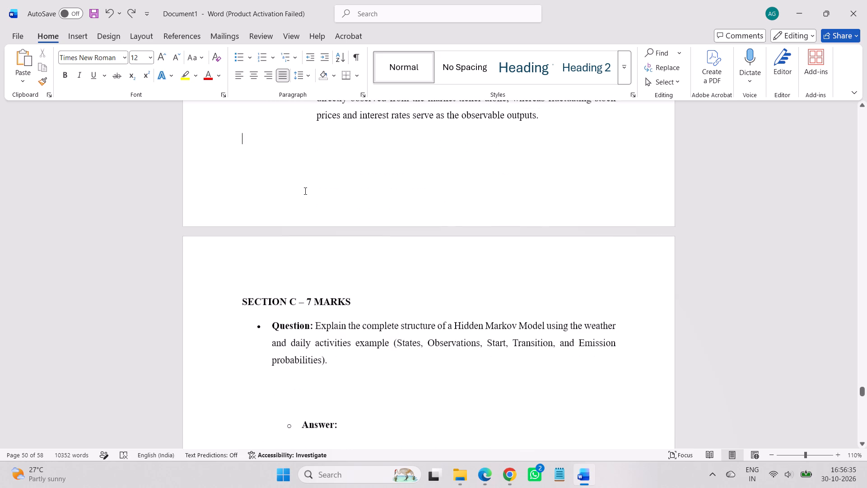
triple_click(329, 361)
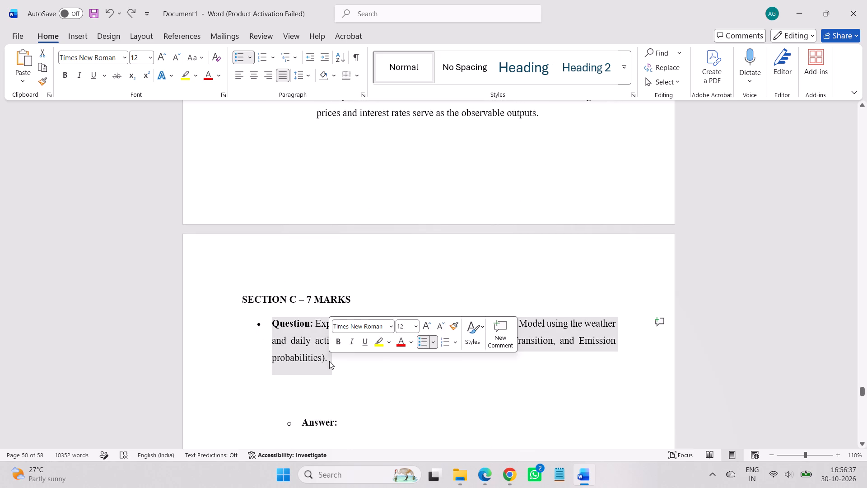
left_click(263, 62)
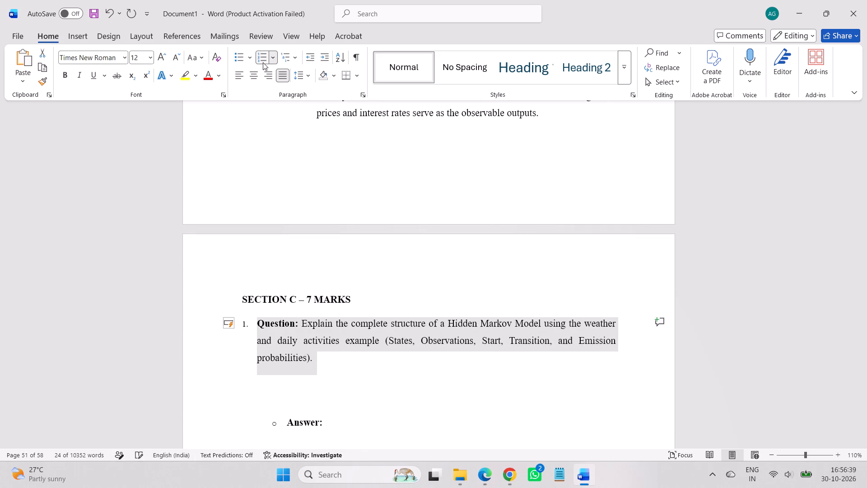
Remove the blank lines above and below the Answer label of Section C's question 1.
left_click(322, 365)
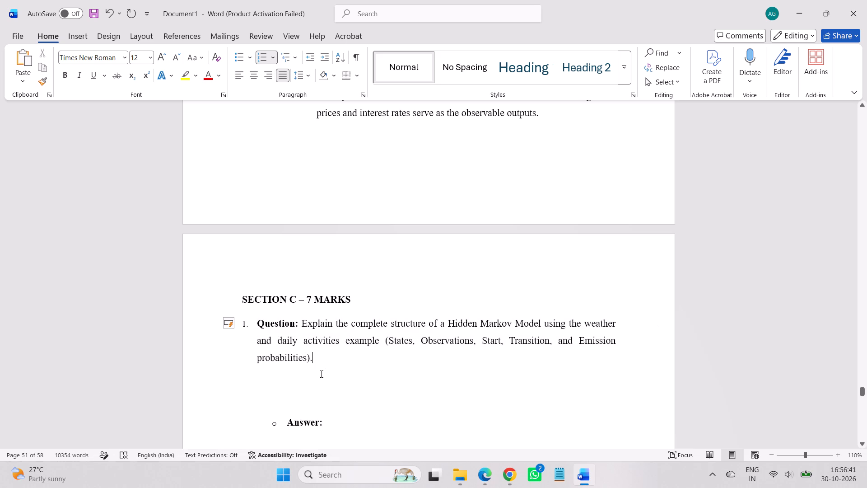
key("Down")
key("Down")
key("BackSpace")
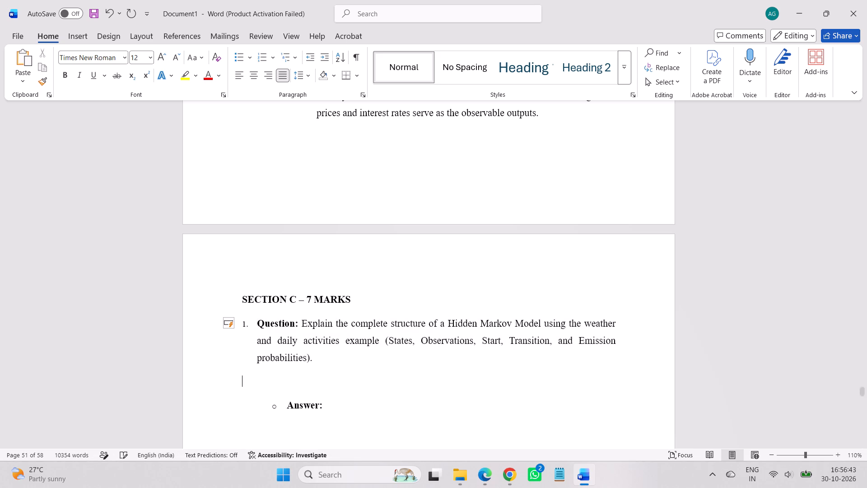
key("BackSpace")
key("Down")
key("Down")
key("Down")
key("BackSpace")
key("BackSpace")
Remove the blank lines before and after the Model Components (Weather Example) point in question 1's answer.
key("Down")
key("Down")
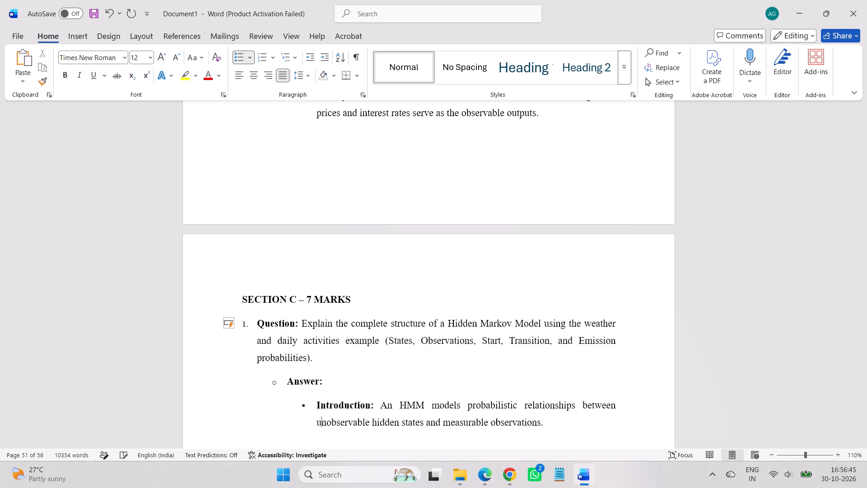
key("Down")
key("Down")
key("Up")
key("BackSpace")
key("Down")
key("Down")
key("Down")
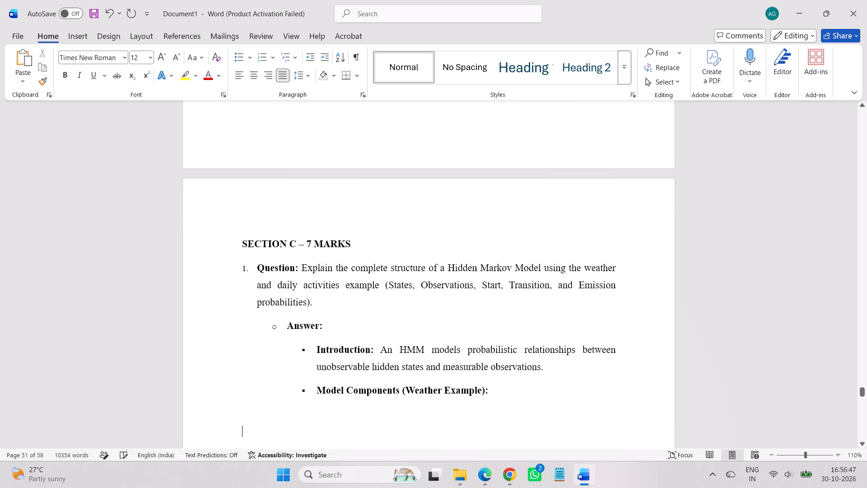
key("BackSpace")
key("BackSpace")
Remove the blank lines separating the Hidden States, Observations, Start Probability and Transition Probabilities points.
key("Down")
key("Down")
key("Down")
key("Down")
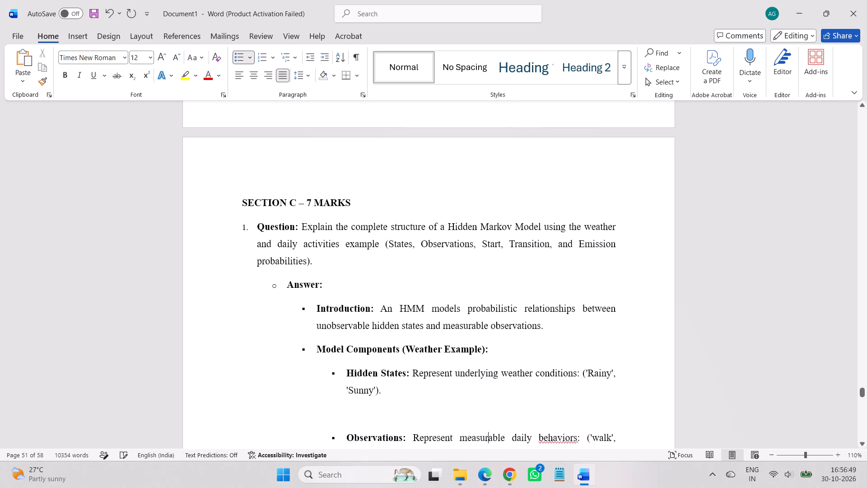
key("Up")
key("BackSpace")
key("Down")
key("Down")
key("Down")
key("BackSpace")
key("Down")
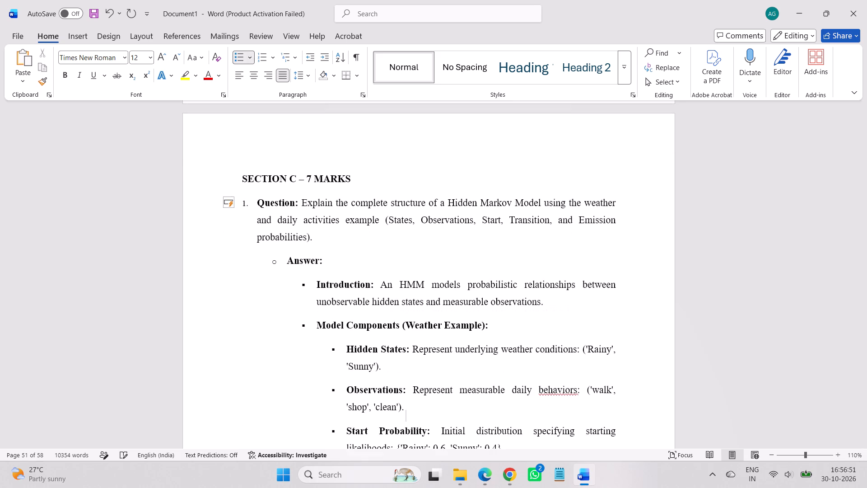
key("Down")
key("Down")
key("BackSpace")
Remove the blank lines before, between and after the From Rainy and From Sunny entries under Transition Probabilities.
key("Down")
key("Down")
key("Down")
key("BackSpace")
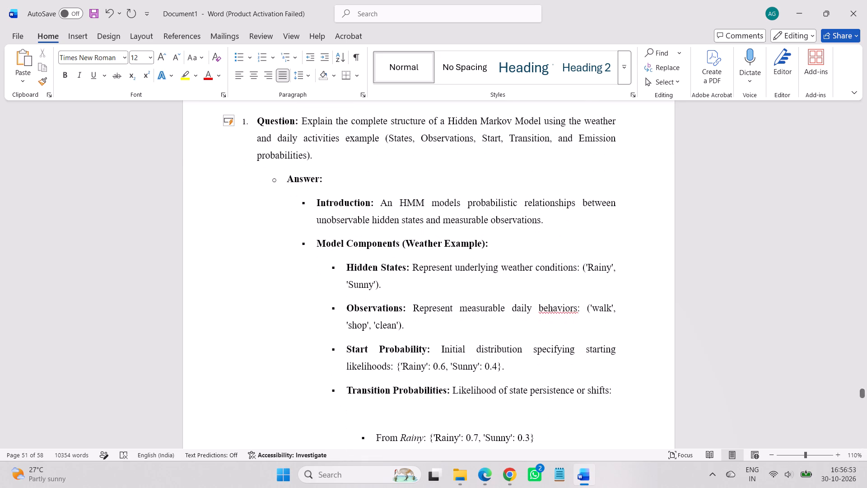
key("BackSpace")
key("Down")
key("Down")
key("Down")
key("Up")
key("BackSpace")
key("Down")
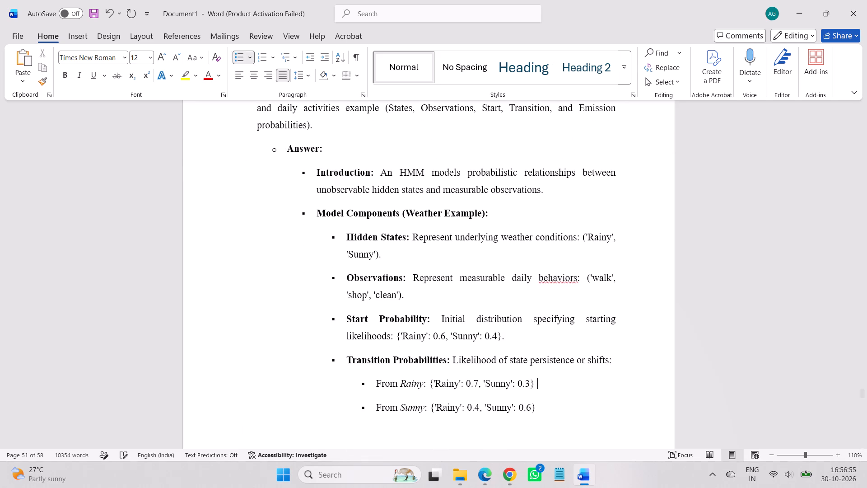
key("Down")
key("BackSpace")
Remove the blank lines between the Emission Probabilities point and its Given Rainy entry.
key("Down")
key("Down")
key("Down")
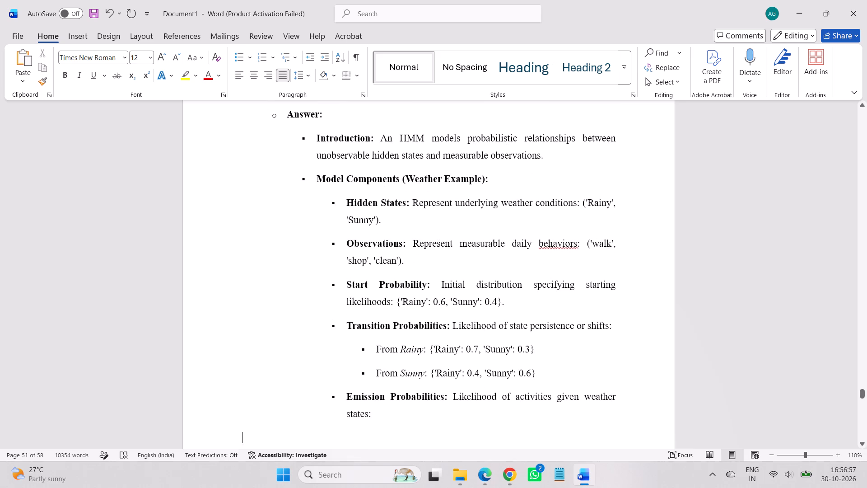
key("BackSpace")
key("Down")
key("Down")
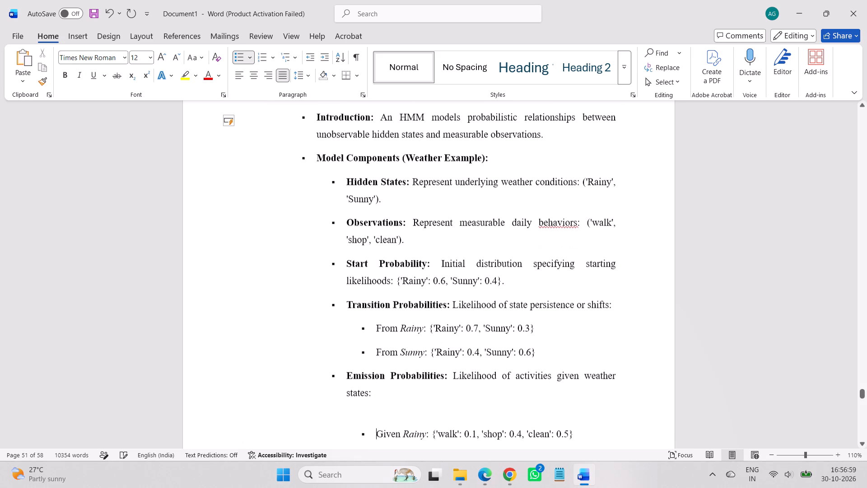
key("Up")
key("BackSpace")
Remove the blank lines before and after the Given Sunny entry, up to the Working Insight point.
key("Down")
key("Down")
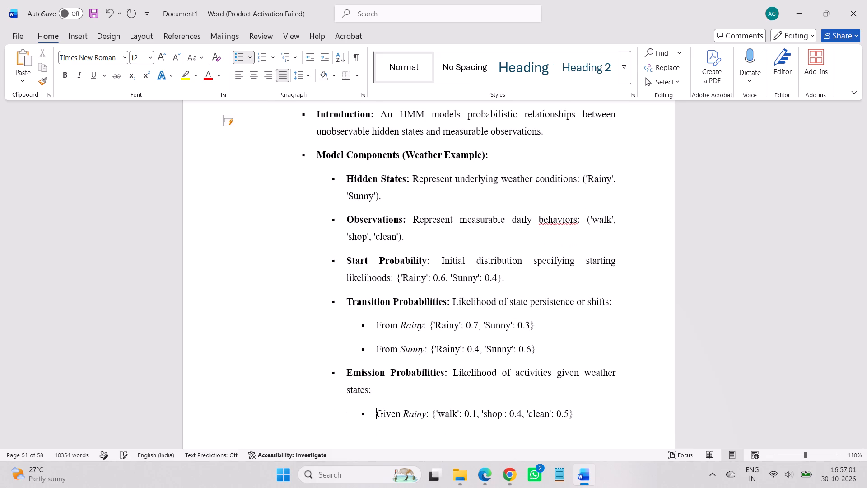
key("Down")
key("Up")
key("BackSpace")
key("Down")
key("Down")
key("Down")
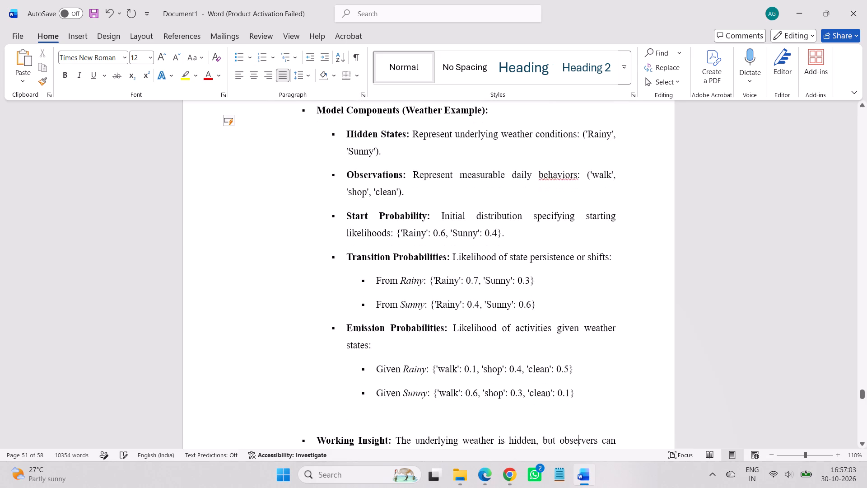
key("Up")
key("BackSpace")
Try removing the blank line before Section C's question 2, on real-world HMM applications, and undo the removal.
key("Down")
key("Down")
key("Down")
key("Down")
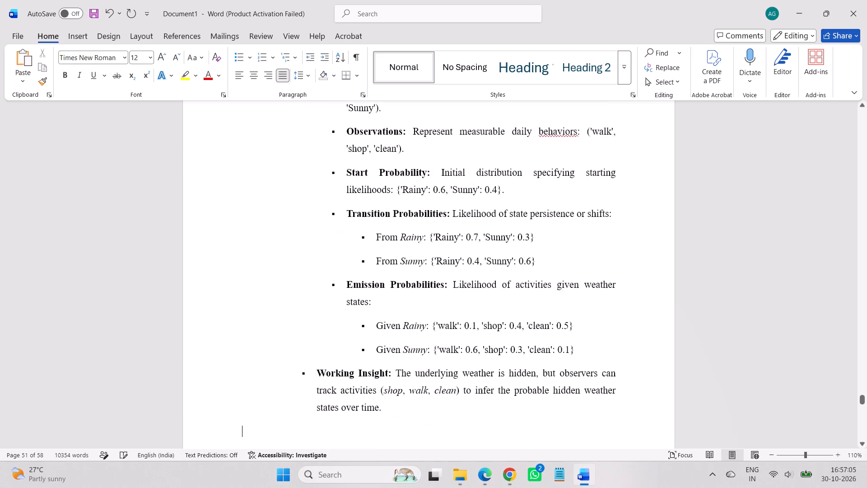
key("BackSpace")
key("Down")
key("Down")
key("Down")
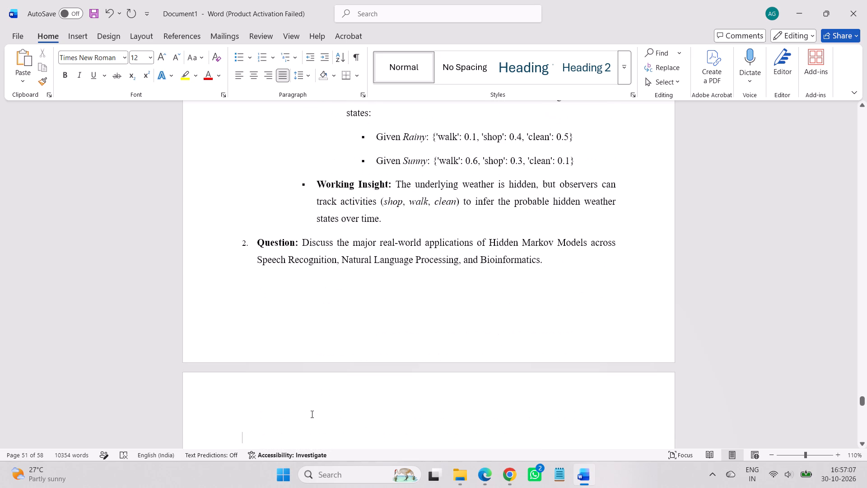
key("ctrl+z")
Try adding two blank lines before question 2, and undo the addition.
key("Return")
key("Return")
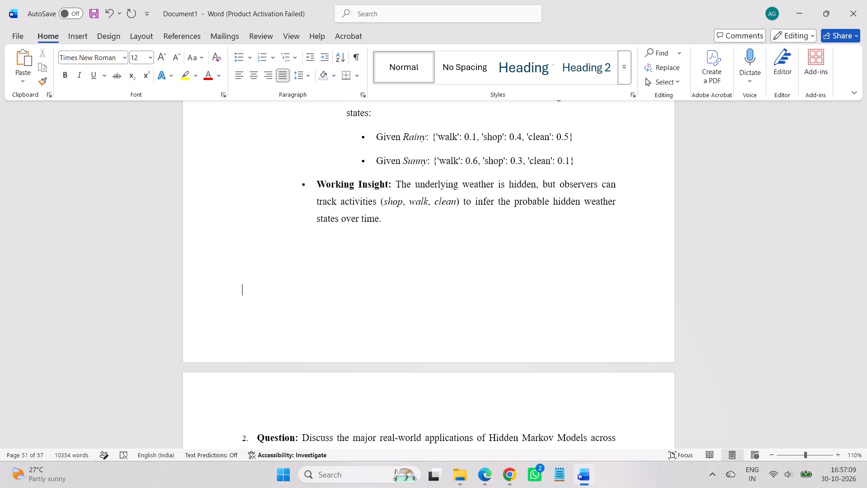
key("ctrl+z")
Remove the blank lines above and below the Answer label of Section C's question 2.
scroll(311, 414, "down", 1)
left_click(324, 381)
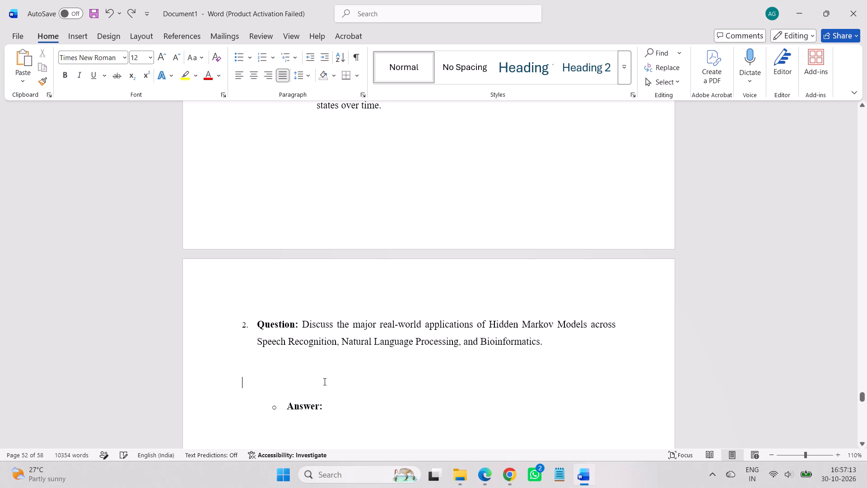
key("BackSpace")
key("BackSpace")
key("Down")
key("Down")
key("Down")
key("BackSpace")
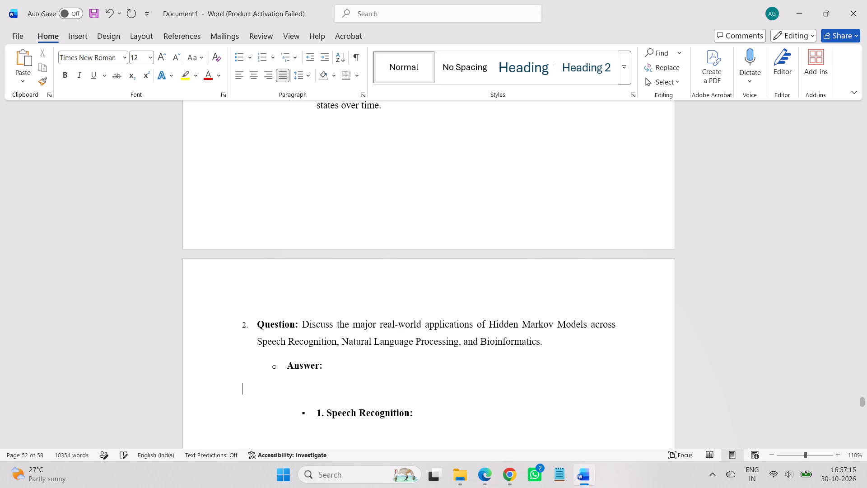
key("BackSpace")
Remove the blank lines under the 1. Speech Recognition heading and between its Role and Mapping points.
key("Down")
key("Down")
key("Down")
key("Down")
key("Up")
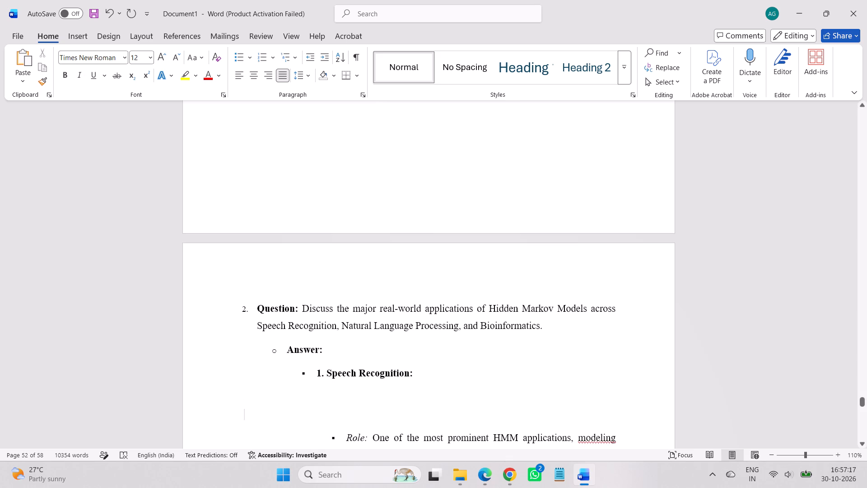
key("BackSpace")
key("BackSpace")
key("Down")
key("Down")
key("Down")
key("Down")
key("Up")
key("BackSpace")
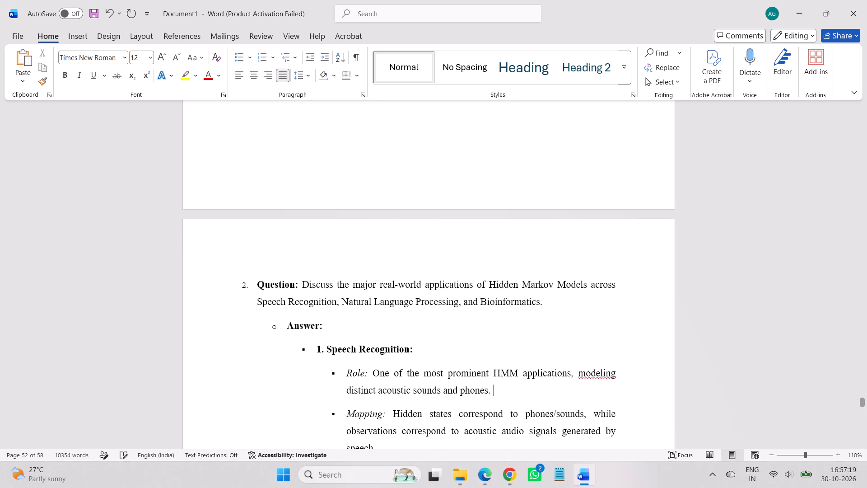
Remove the blank lines before and after the 2. Natural Language Processing (NLP) heading in question 2's answer.
key("Down")
key("Down")
key("Down")
key("Down")
key("BackSpace")
key("Down")
key("Down")
key("Down")
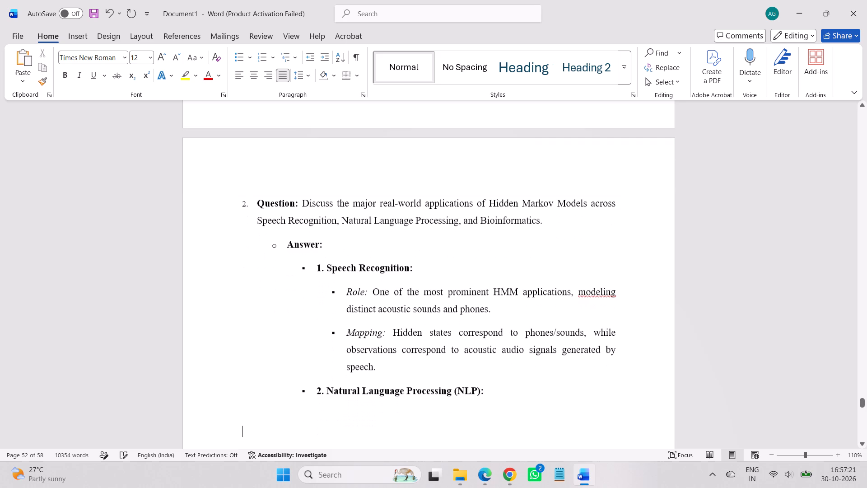
key("Down")
key("Up")
key("BackSpace")
key("BackSpace")
Remove the blank lines before and after the Mapping point under Natural Language Processing (NLP).
key("Down")
key("Down")
key("Down")
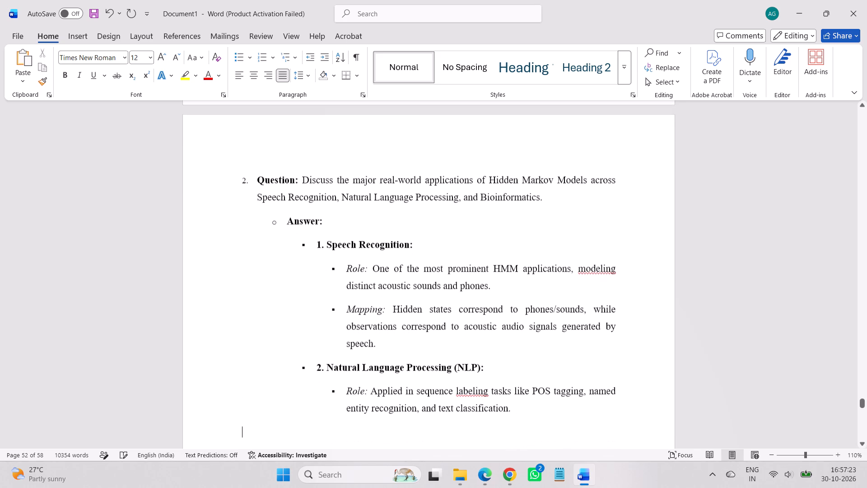
key("Down")
key("Up")
key("BackSpace")
key("Down")
key("Down")
key("Down")
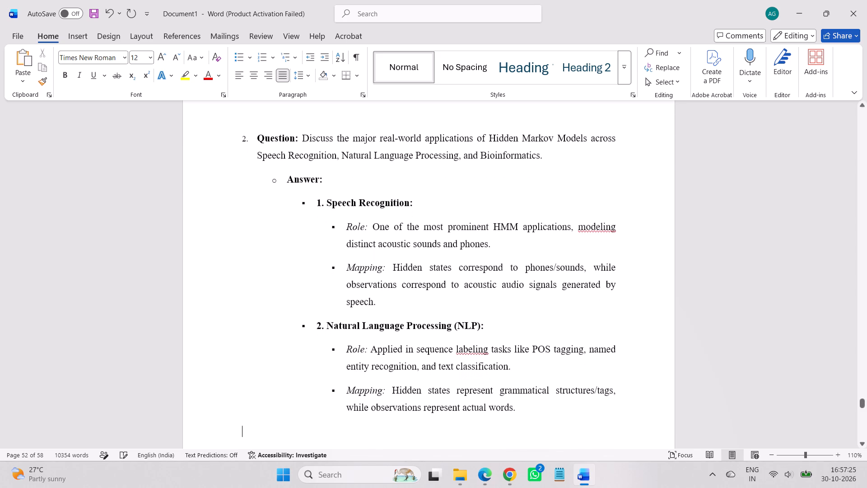
key("BackSpace")
Remove the blank lines under the 3. Bioinformatics heading and between its Role and Mapping points.
key("Down")
key("Down")
key("Down")
key("Down")
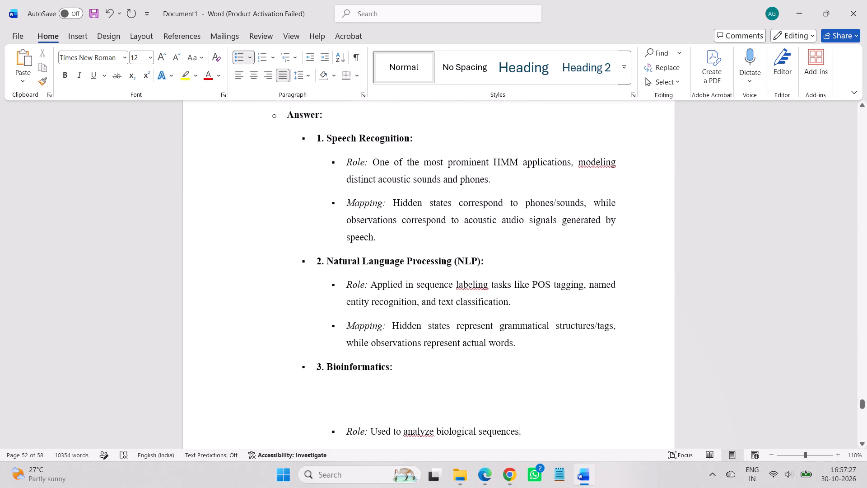
key("Up")
key("BackSpace")
key("BackSpace")
key("Down")
key("Down")
key("BackSpace")
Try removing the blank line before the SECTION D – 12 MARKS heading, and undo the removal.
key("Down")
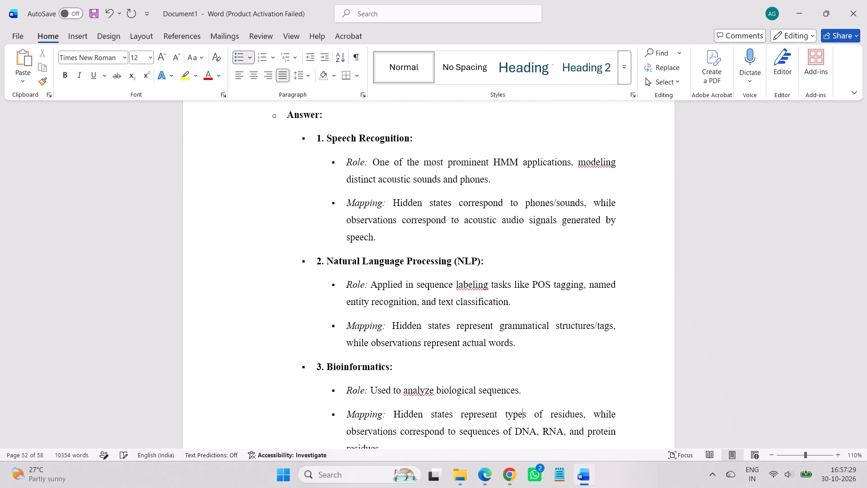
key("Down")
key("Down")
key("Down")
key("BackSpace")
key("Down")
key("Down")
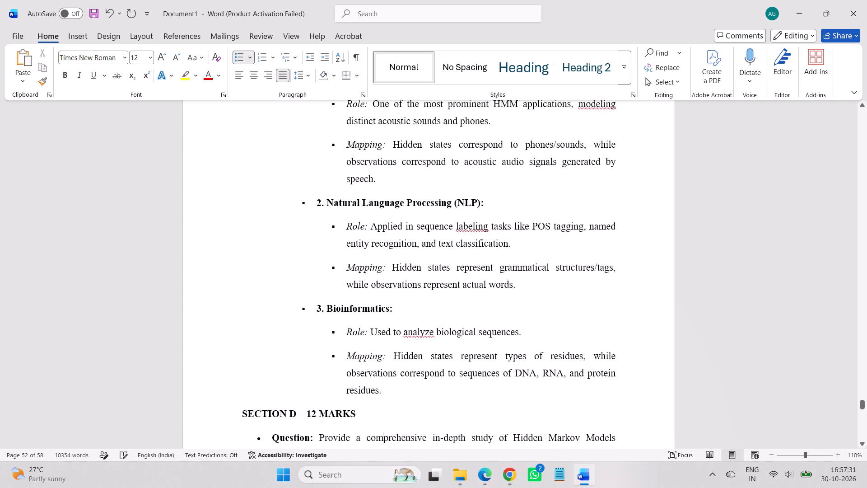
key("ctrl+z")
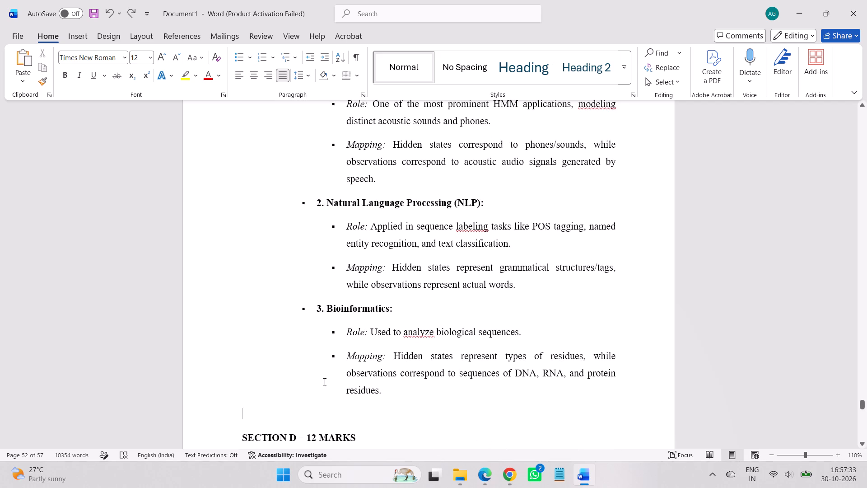
Insert blank lines above the SECTION D – 12 MARKS heading so that it starts on a new page.
scroll(324, 381, "down", 3)
scroll(324, 381, "up", 1)
key("Return")
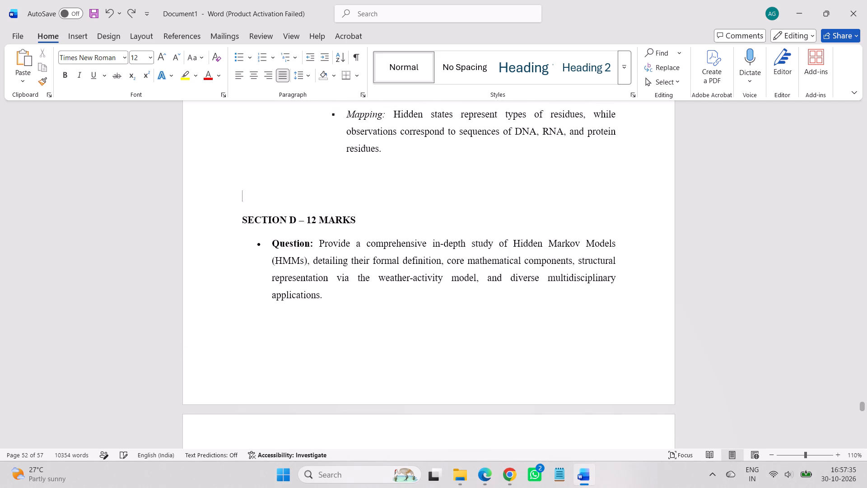
key("Return")
key("Return")
key("Return")
key("Return")
key("Return")
key("Return")
scroll(324, 381, "down", 1)
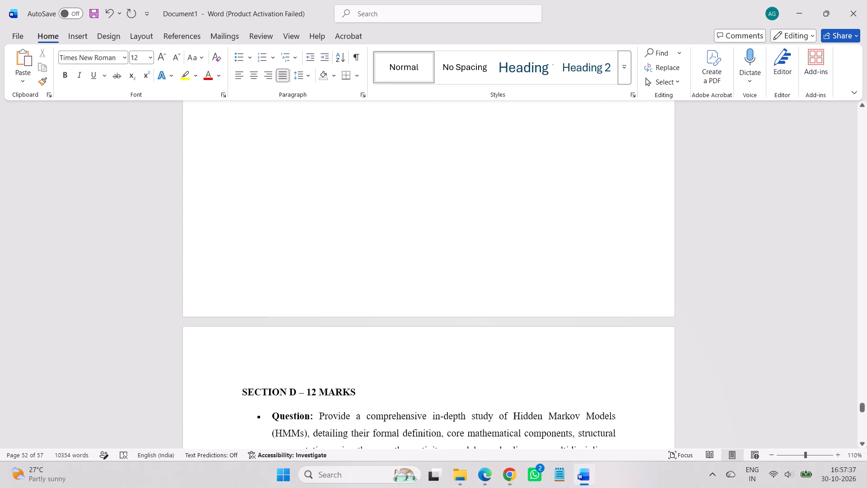
Change the Section D question on Hidden Markov Models from a bulleted item to a numbered item starting at 1.
scroll(324, 381, "down", 1)
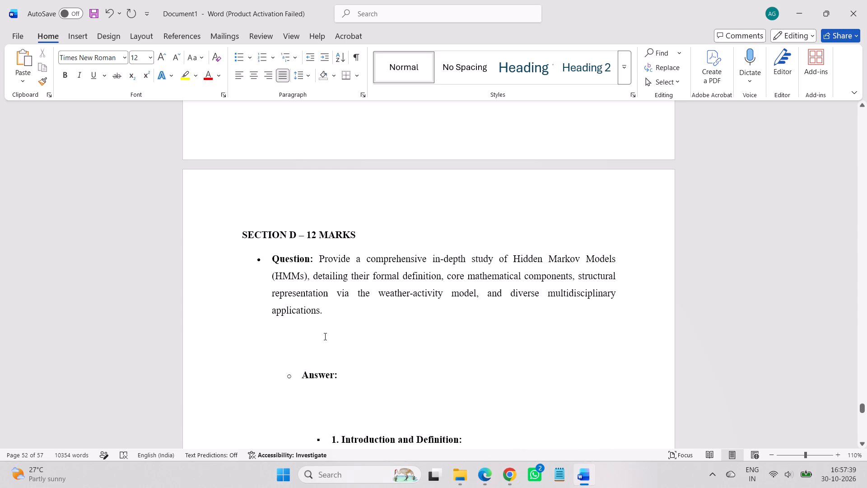
triple_click(335, 311)
left_click(335, 311)
triple_click(335, 311)
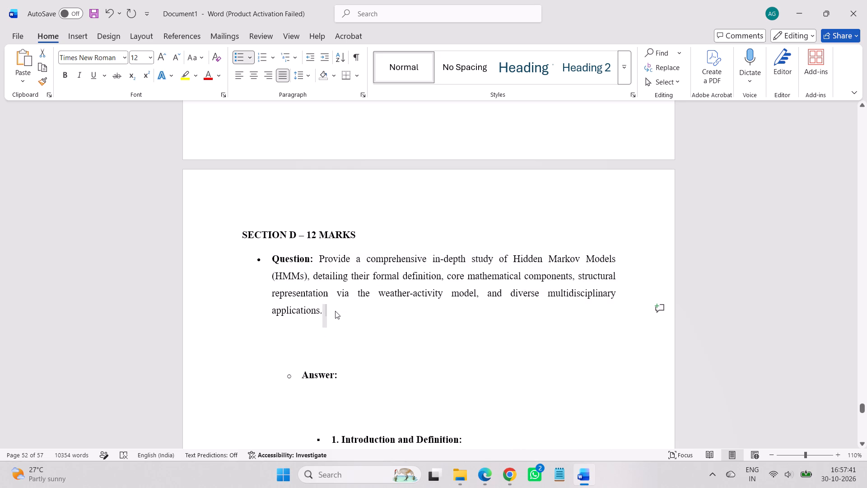
left_click(266, 60)
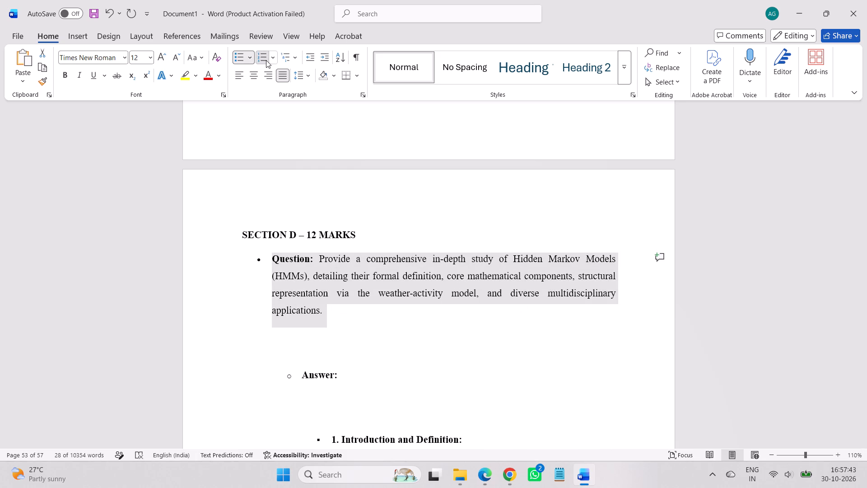
Remove the blank lines before and after the Answer label of Section D question 1.
left_click(338, 321)
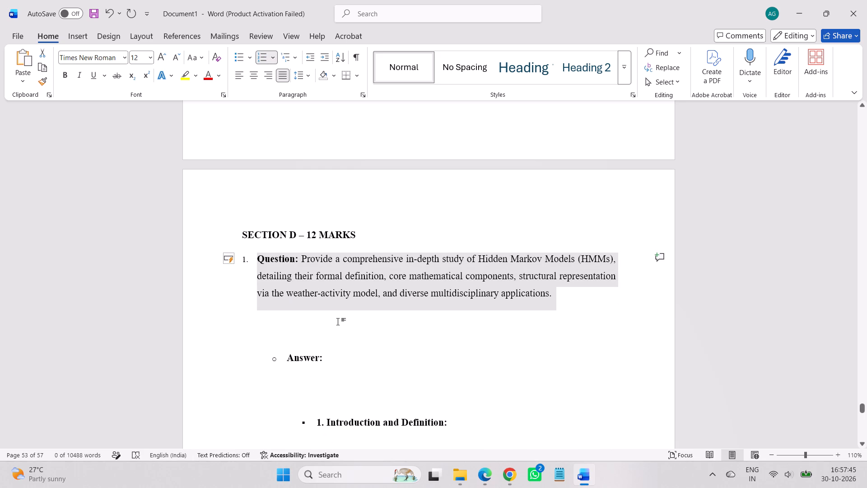
key("Down")
key("BackSpace")
key("BackSpace")
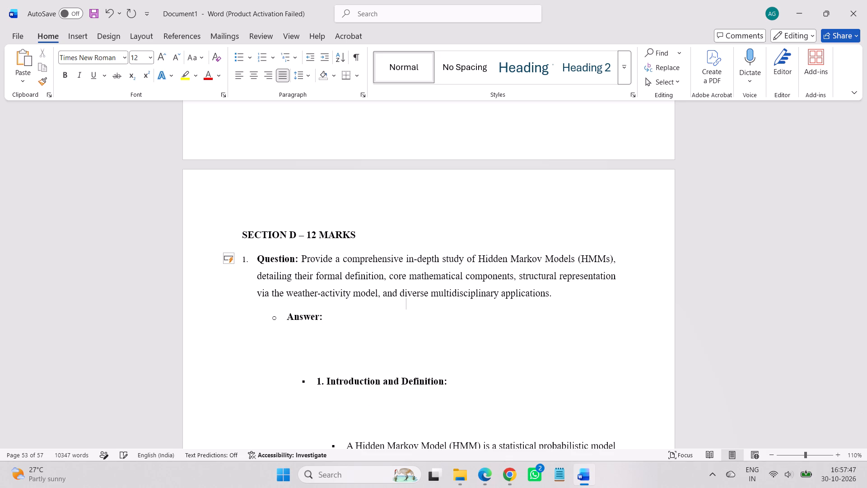
key("Down")
key("Down")
key("Down")
key("BackSpace")
key("Down")
key("Up")
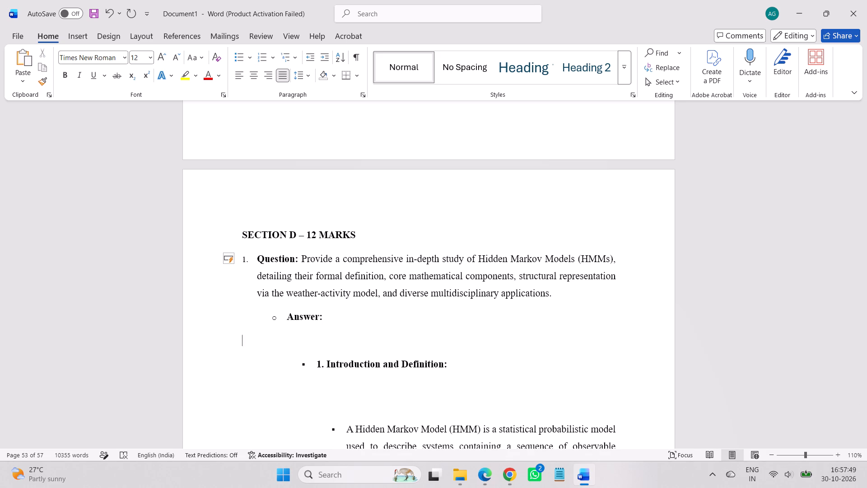
key("BackSpace")
Remove the blank lines under the 1. Introduction and Definition heading in the Section D answer.
key("Down")
key("Down")
key("Down")
key("BackSpace")
key("Down")
key("Down")
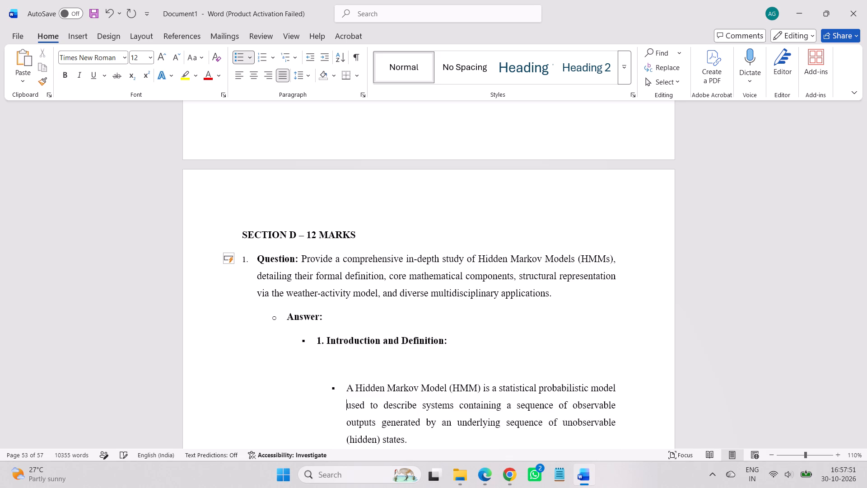
key("Up")
key("Up")
key("BackSpace")
Remove the blank lines between the two Introduction and Definition points and before the 2. Core Components of an HMM heading.
key("Down")
key("Down")
key("Down")
key("Down")
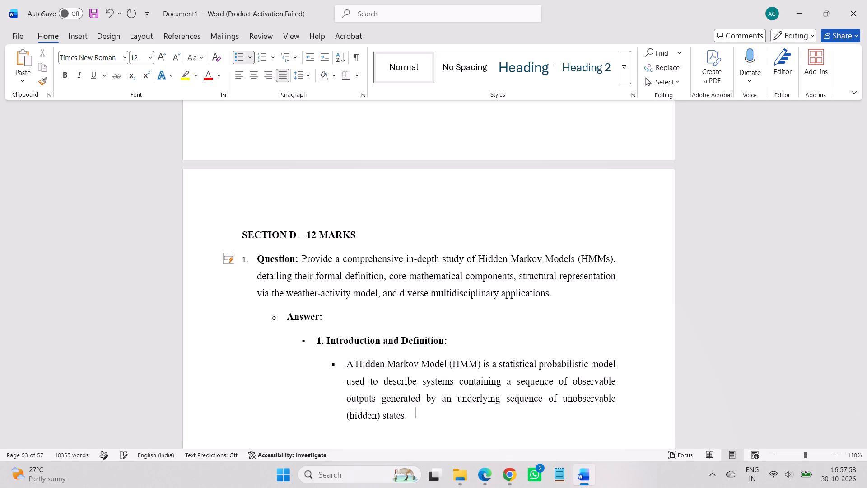
key("Down")
key("Down")
key("Up")
key("BackSpace")
key("Down")
key("Down")
key("Down")
key("Down")
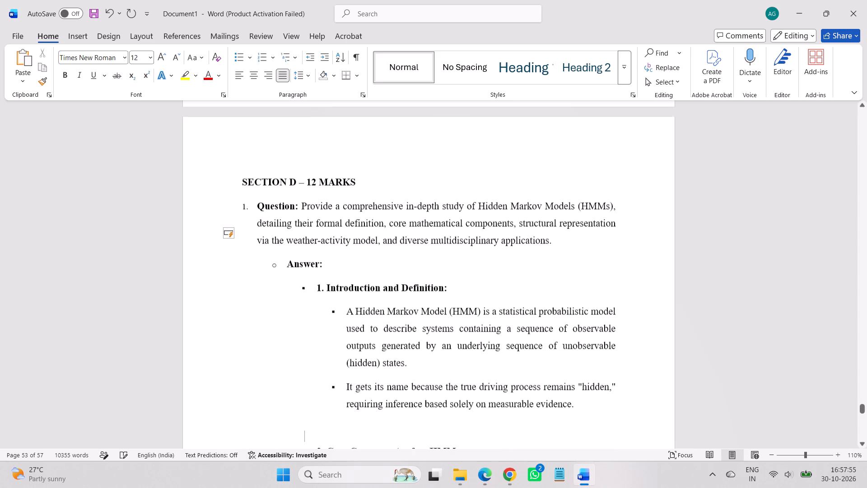
key("Up")
key("BackSpace")
Remove the blank lines under the 2. Core Components of an HMM heading and after its Hidden States (S) point.
key("Down")
key("Down")
key("Down")
key("Down")
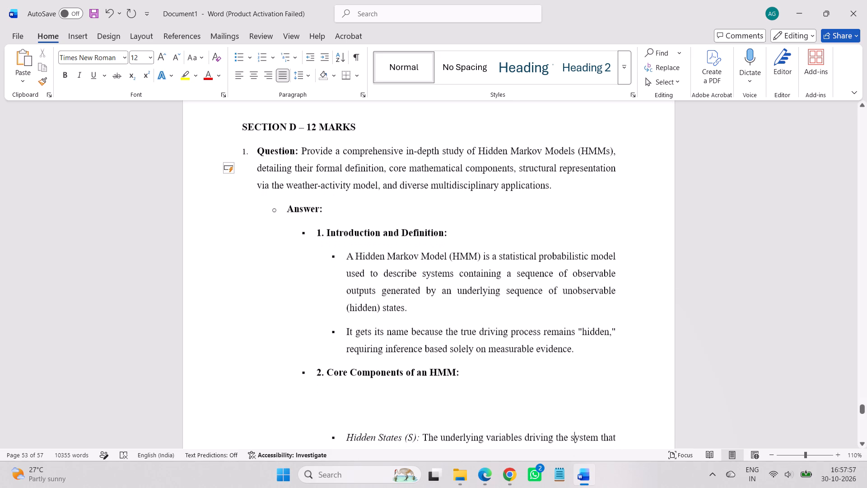
key("Up")
key("BackSpace")
key("BackSpace")
key("Down")
key("Down")
key("Down")
key("Down")
key("Up")
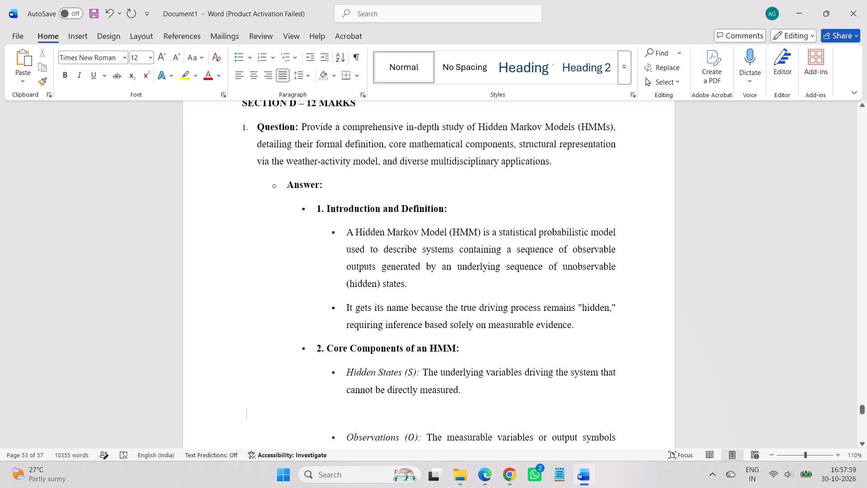
key("BackSpace")
Remove the blank lines separating the Observations, Start Probability, Transition Probabilities and Emission Probabilities points.
key("Down")
key("Down")
key("Down")
key("BackSpace")
key("Down")
key("Down")
key("Down")
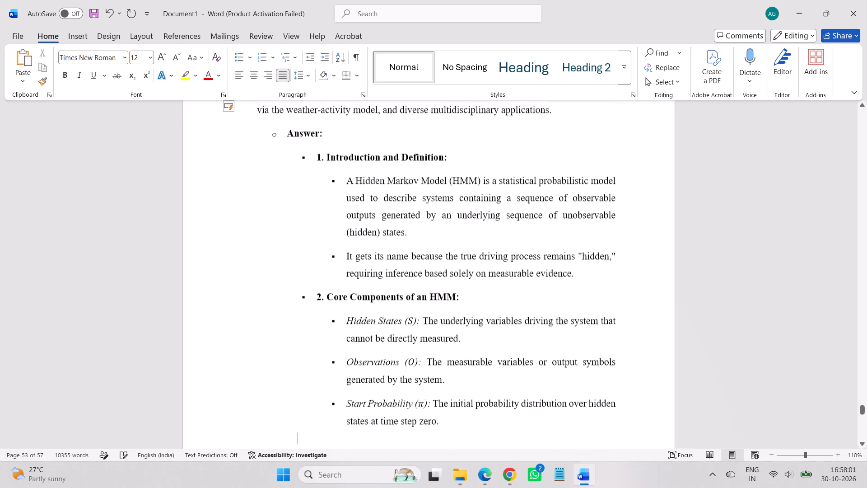
key("Down")
key("Up")
key("BackSpace")
key("Down")
key("Down")
key("Down")
key("BackSpace")
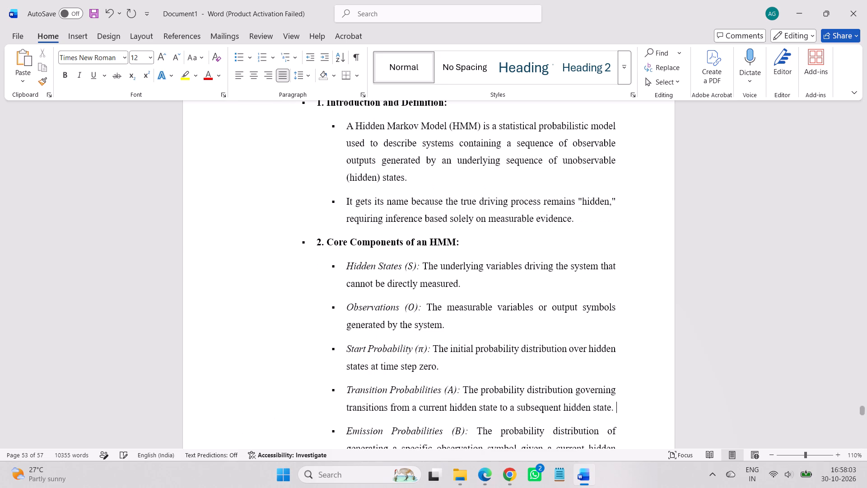
Remove the blank lines before and after the 3. Structural Analysis (Weather & Activity Case Study) heading.
key("Down")
key("Down")
key("Down")
key("Down")
key("BackSpace")
key("Down")
key("Down")
key("Down")
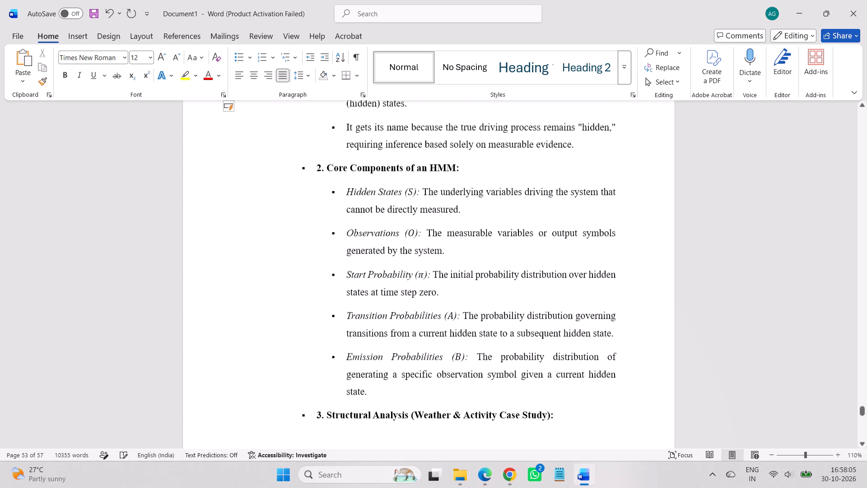
key("BackSpace")
key("BackSpace")
Remove the blank lines between the case study's opening point, the State Space point and the Observation Space point.
key("Down")
key("Down")
key("Down")
key("Down")
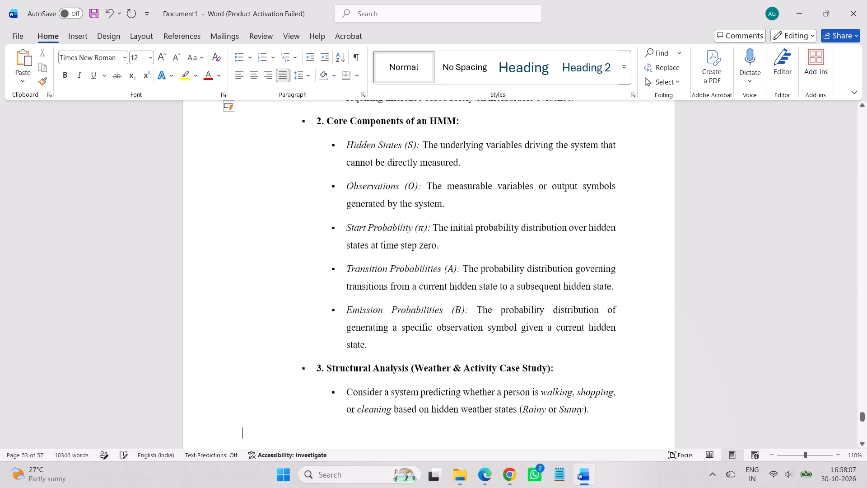
key("Up")
key("Up")
key("Down")
key("BackSpace")
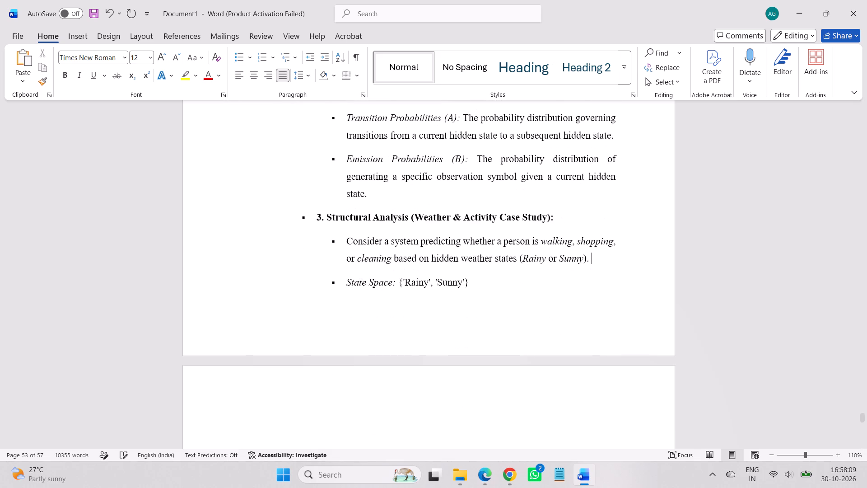
key("Down")
key("Down")
key("Down")
key("Up")
key("BackSpace")
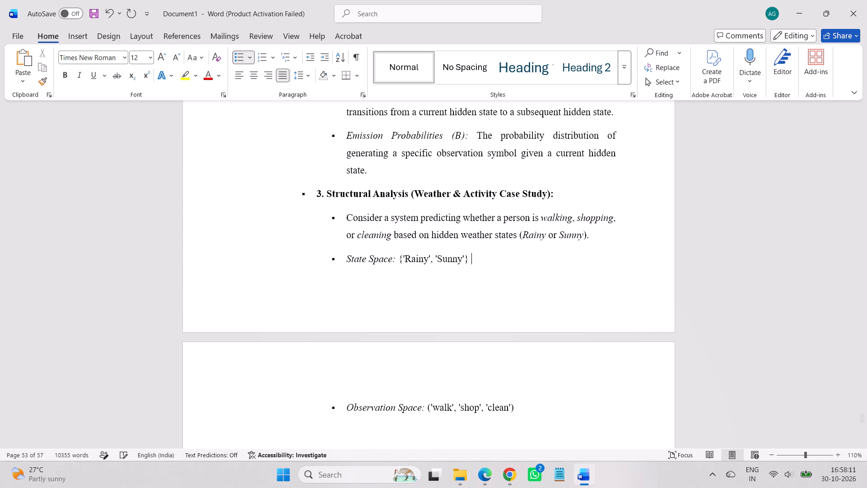
Remove the blank lines separating the Observation Space, Initial Distribution, Transitions and Emissions points.
key("Down")
key("Down")
key("Down")
key("Up")
key("BackSpace")
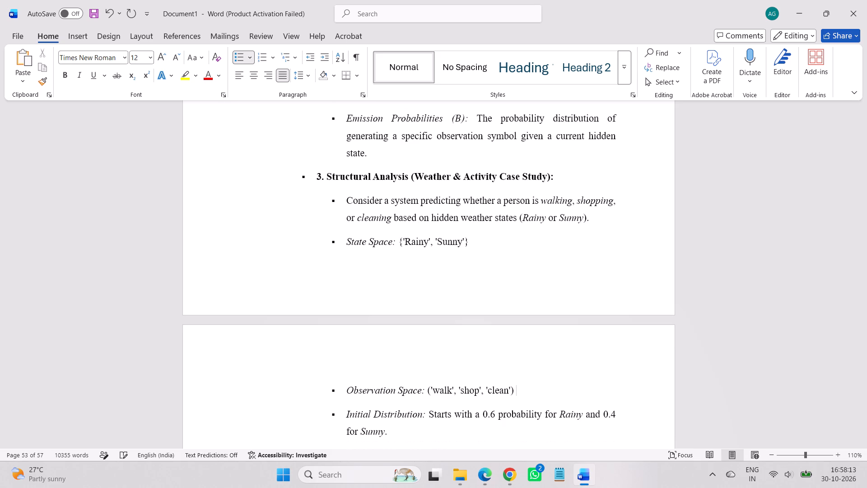
key("Down")
key("Down")
key("Down")
key("BackSpace")
key("Down")
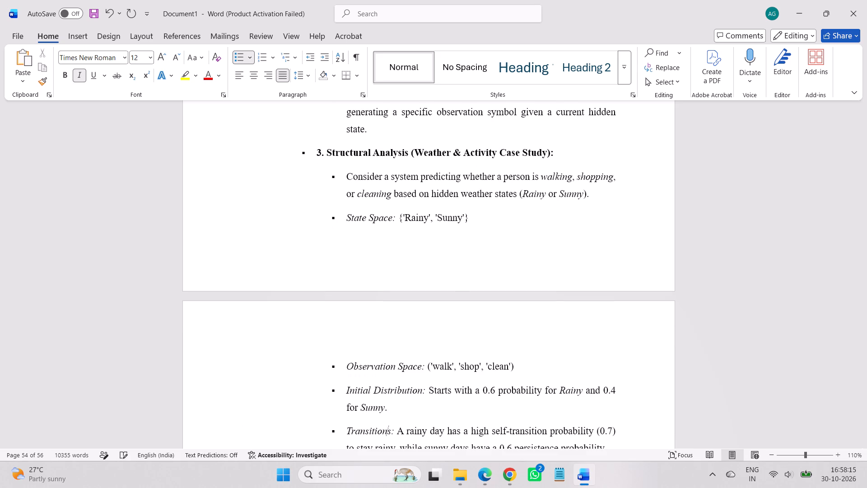
key("Down")
key("Down")
key("BackSpace")
key("BackSpace")
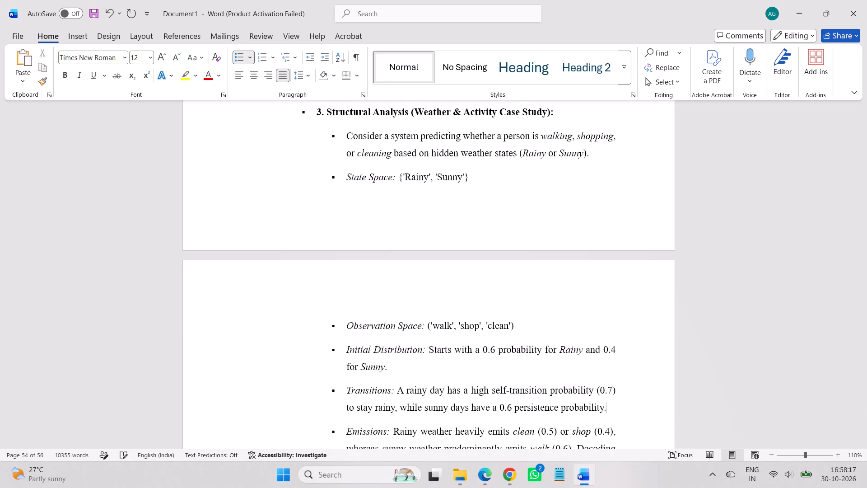
Remove the blank lines before and after the 4. Multidisciplinary Applications heading.
key("Down")
key("Down")
key("Down")
key("Down")
key("Down")
key("BackSpace")
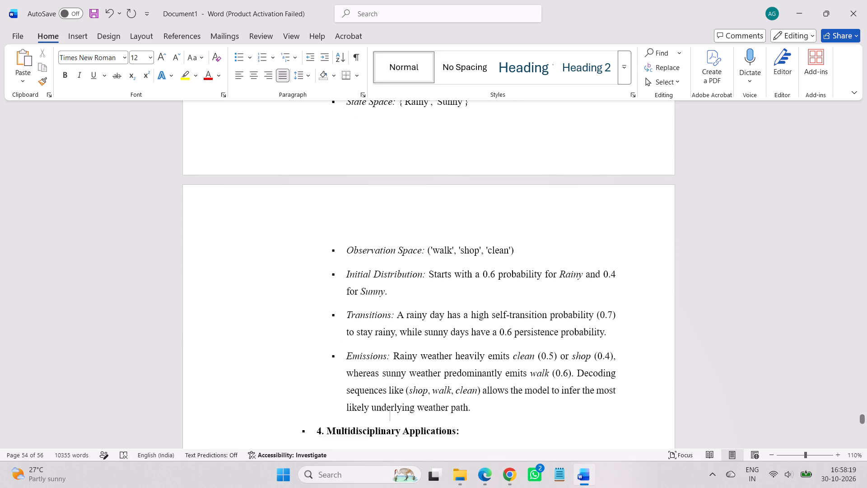
key("Down")
key("Down")
key("Down")
key("BackSpace")
key("BackSpace")
Remove the blank lines between the Speech Recognition, Natural Language Processing and Bioinformatics points under Multidisciplinary Applications.
key("Down")
key("Down")
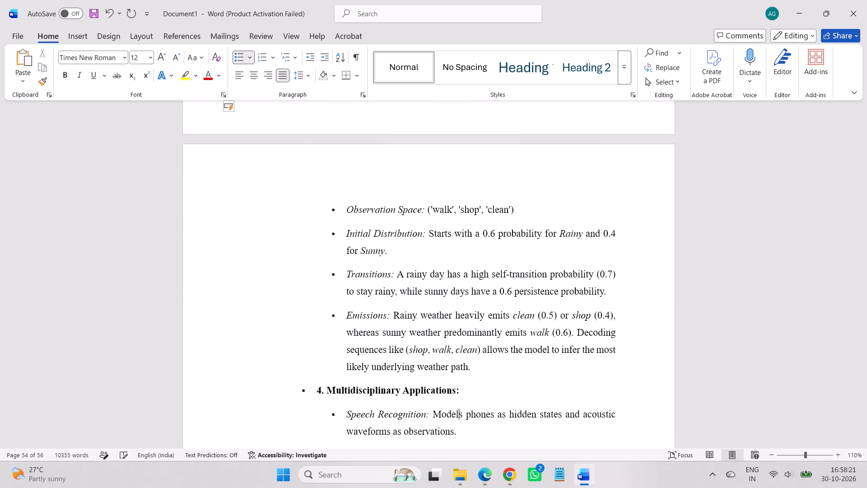
key("Down")
key("Down")
key("Up")
key("BackSpace")
key("Down")
key("Down")
key("Down")
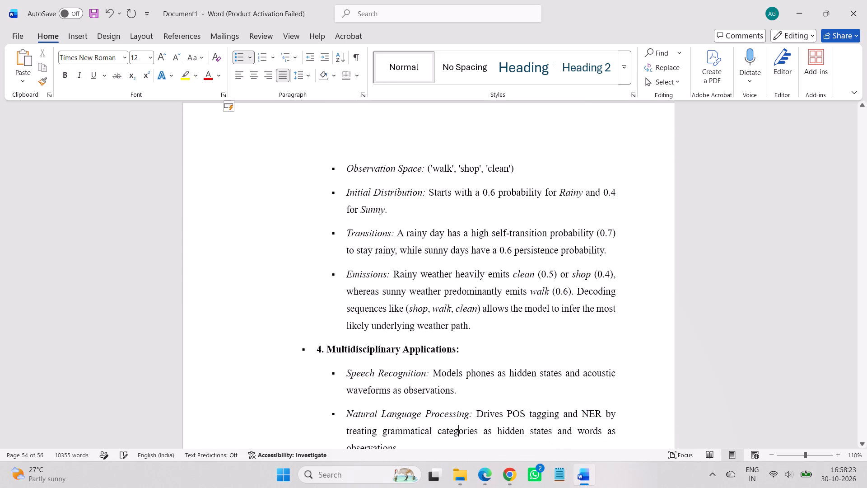
key("Down")
key("Down")
key("Up")
key("BackSpace")
Remove the blank lines between the Bioinformatics point, the Finance point and the 5. Conclusion item.
key("Down")
key("Down")
key("Down")
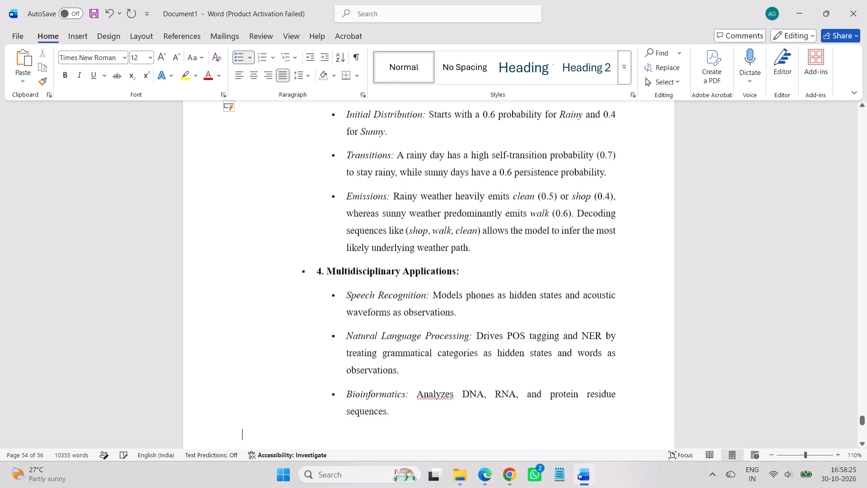
key("Down")
key("Up")
key("BackSpace")
key("Down")
key("Down")
key("Down")
key("Down")
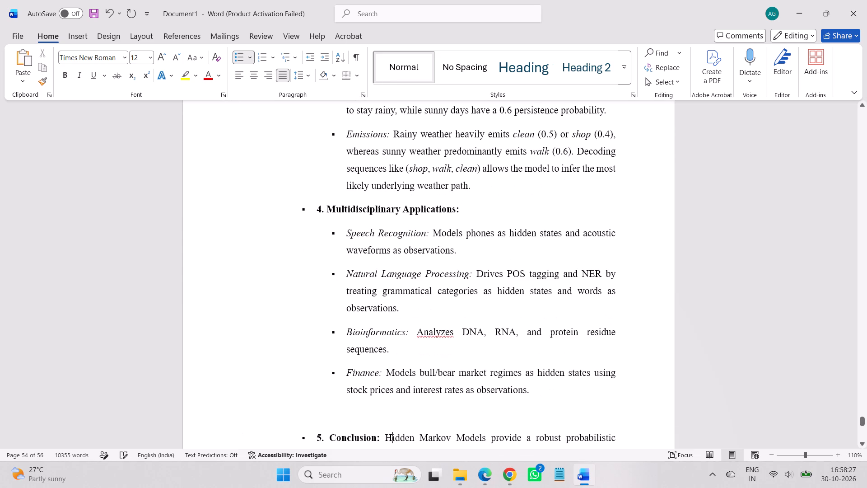
key("Up")
key("BackSpace")
Remove the blank line between the 5. Conclusion paragraph and the EXAM PREPARATION PRIORITY heading.
key("Down")
key("Down")
key("Down")
key("Down")
key("BackSpace")
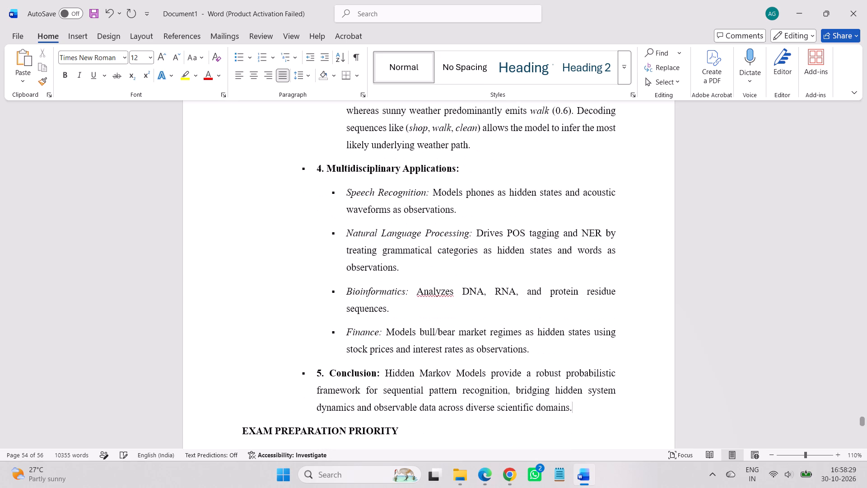
Remove the blank lines between questions 1, 2, 3 and 4 under Most Important Questions for the End-Semester Examination.
key("Down")
key("Down")
key("Down")
key("Down")
key("Down")
key("BackSpace")
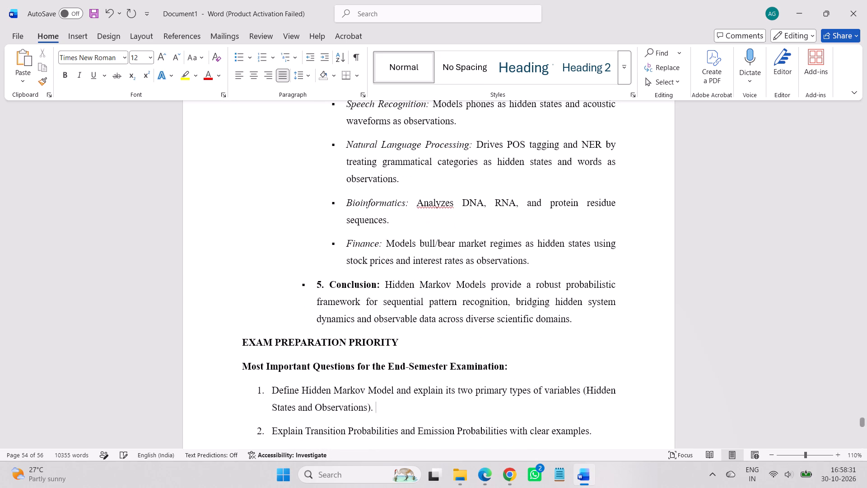
key("Down")
key("Down")
key("BackSpace")
key("Down")
key("Down")
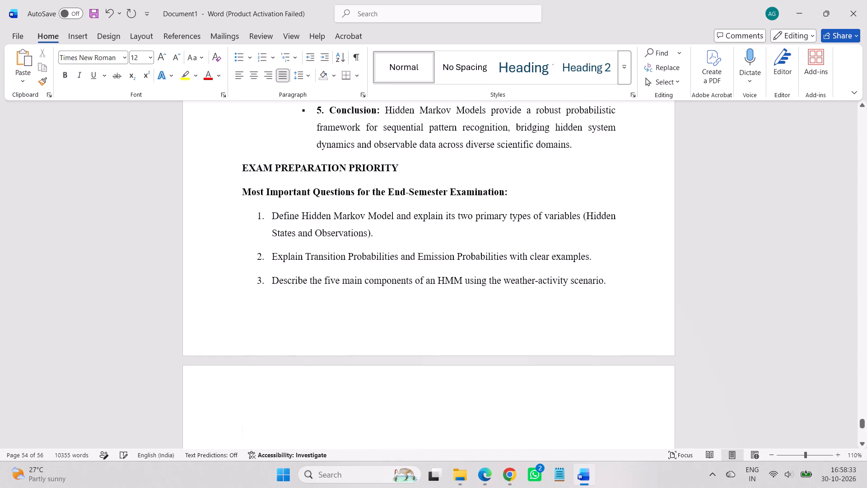
key("Up")
key("Down")
key("BackSpace")
Remove the blank lines between question 4, question 5 and the Topics That Should Not Be Skipped heading.
key("Down")
key("Down")
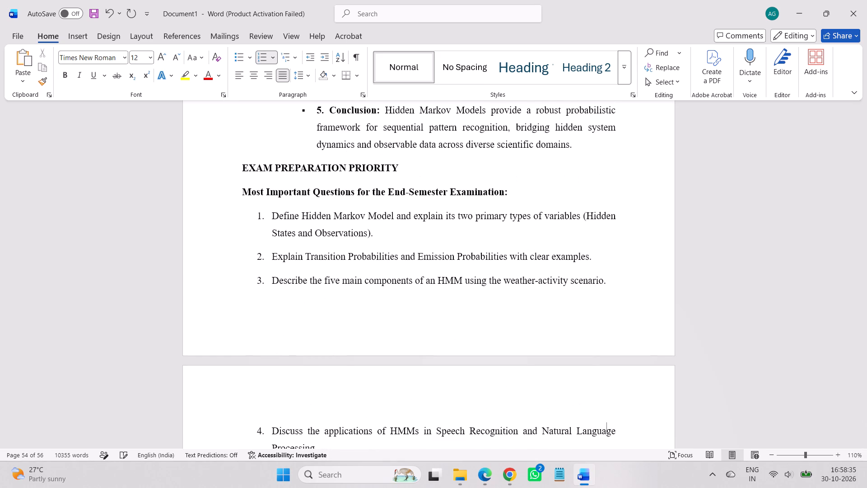
key("Down")
key("BackSpace")
key("Down")
key("Down")
key("BackSpace")
Remove the blank lines between the three bullet points under Topics That Should Not Be Skipped.
key("Down")
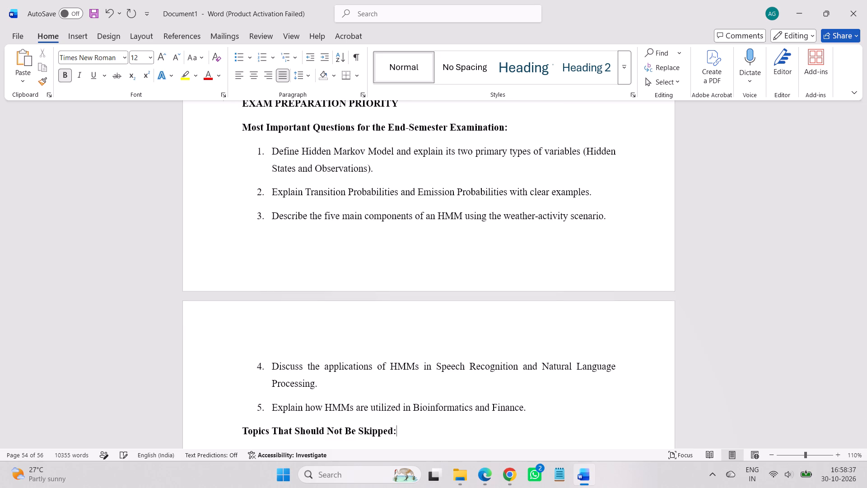
key("Down")
key("Down")
key("BackSpace")
key("Down")
key("Down")
key("Down")
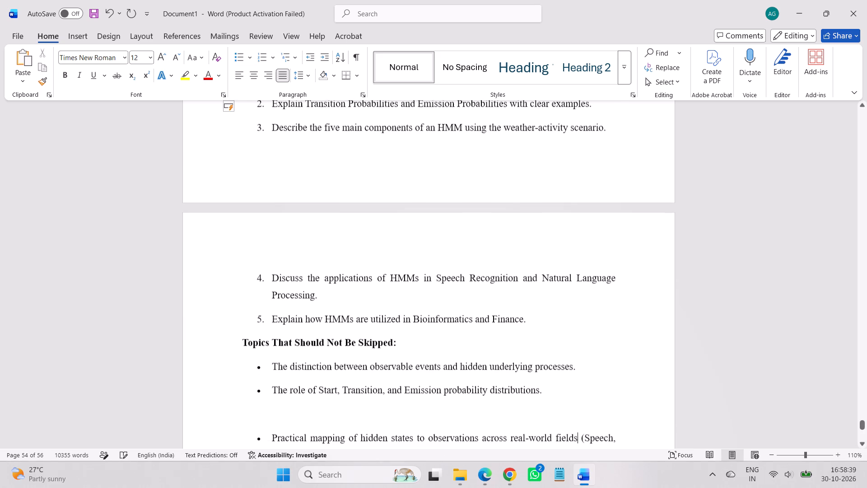
key("BackSpace")
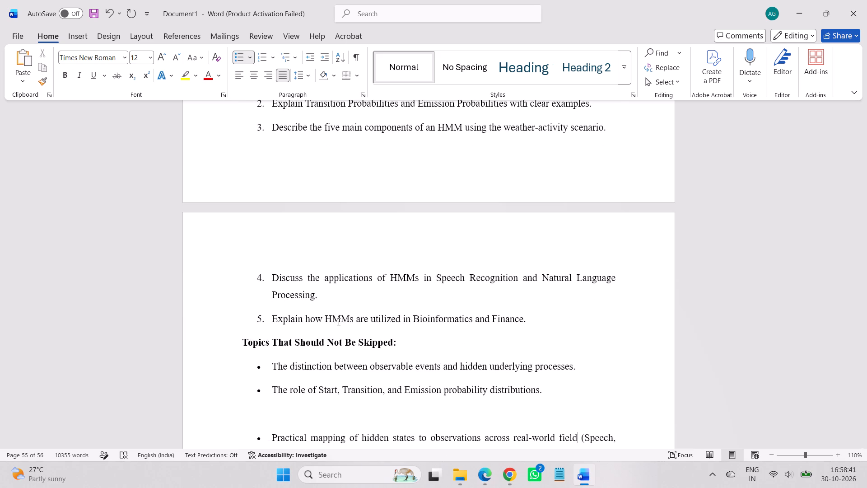
key("ctrl+z")
key("Up")
key("BackSpace")
Remove the blank lines before the Questions Suitable for Diagram-Based Answers heading and after its HMM network diagram bullet.
key("Down")
key("Down")
key("Down")
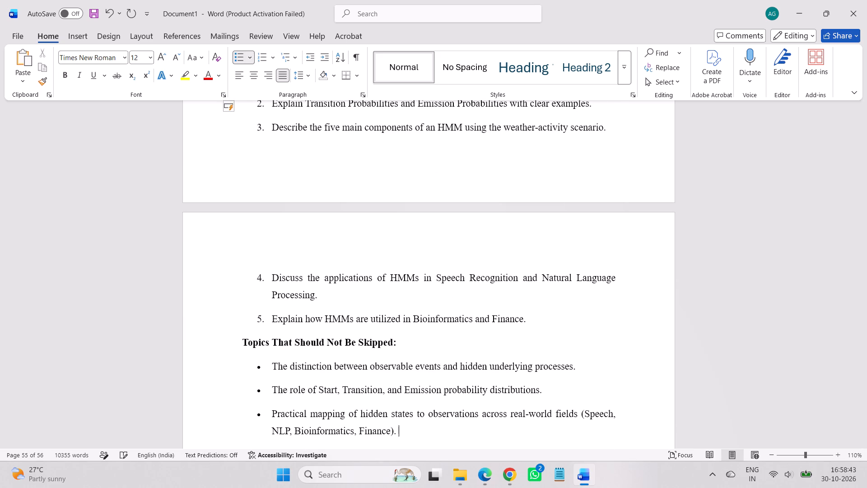
key("BackSpace")
key("Down")
key("Down")
key("Down")
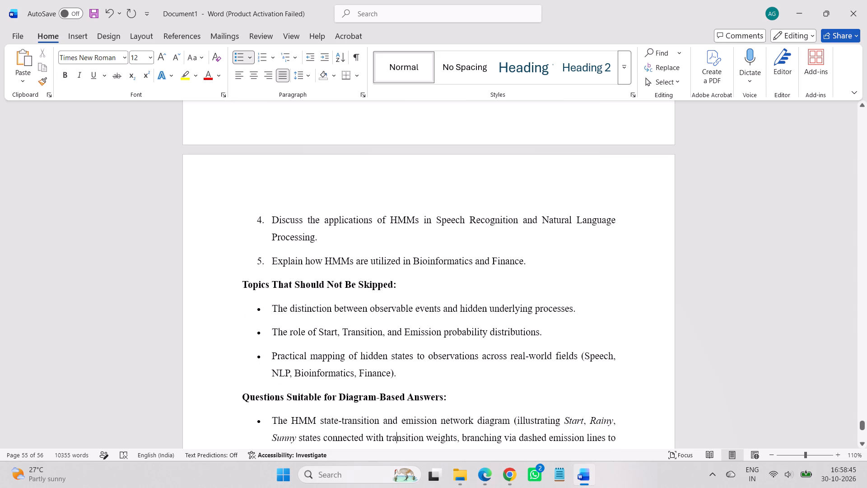
key("Down")
key("Down")
key("BackSpace")
Remove the blank lines after the Hidden Markov Model, Hidden States and Observations points in the Quick Revision Sheet.
key("Down")
key("Down")
key("Down")
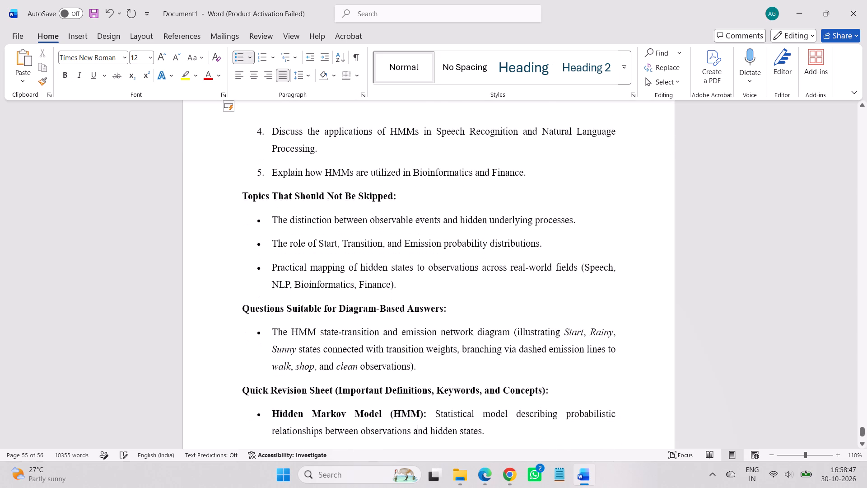
key("Down")
key("BackSpace")
key("Down")
key("Down")
key("Down")
key("Up")
key("BackSpace")
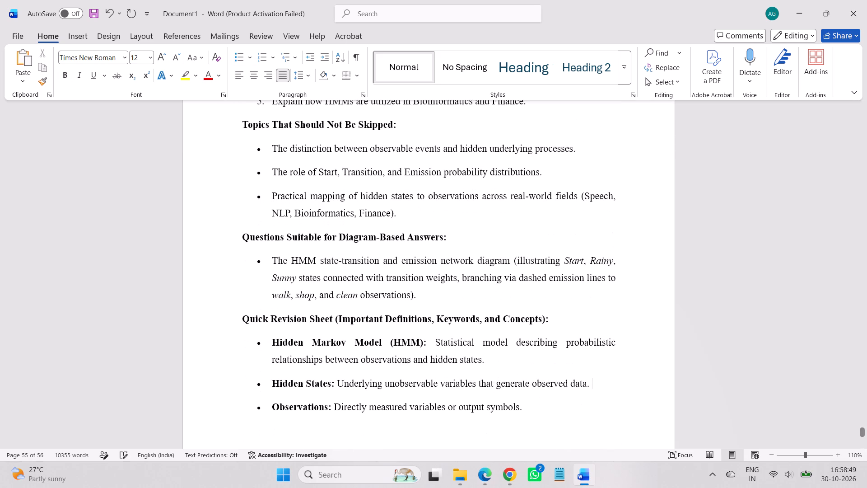
key("Down")
key("Down")
key("BackSpace")
Remove the blank lines between the Transition Probability, Emission Probability and Start Probability points.
key("Down")
key("Down")
key("Down")
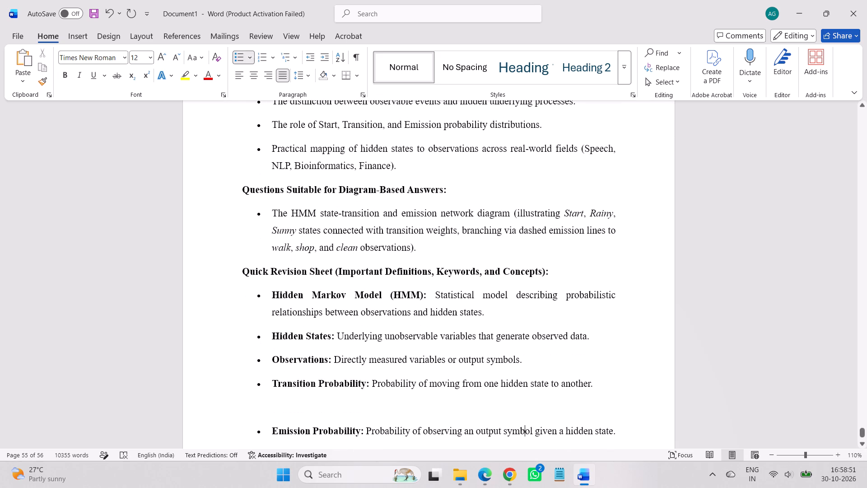
key("Up")
key("BackSpace")
key("Down")
key("Down")
key("BackSpace")
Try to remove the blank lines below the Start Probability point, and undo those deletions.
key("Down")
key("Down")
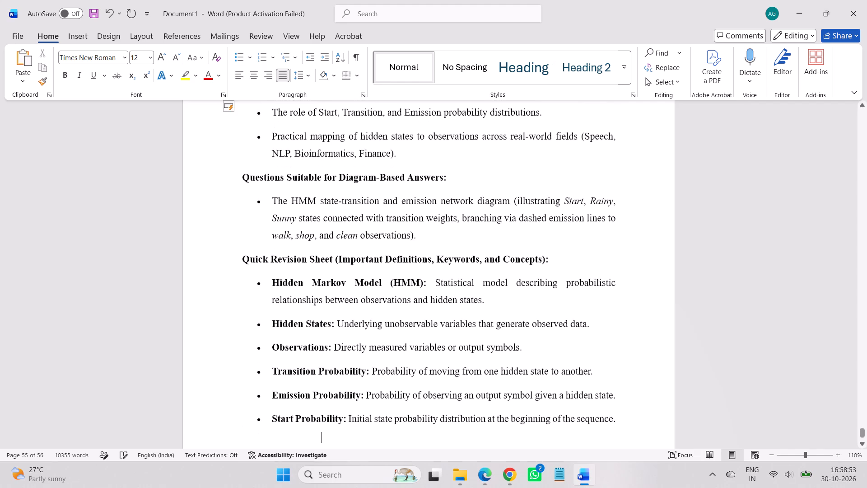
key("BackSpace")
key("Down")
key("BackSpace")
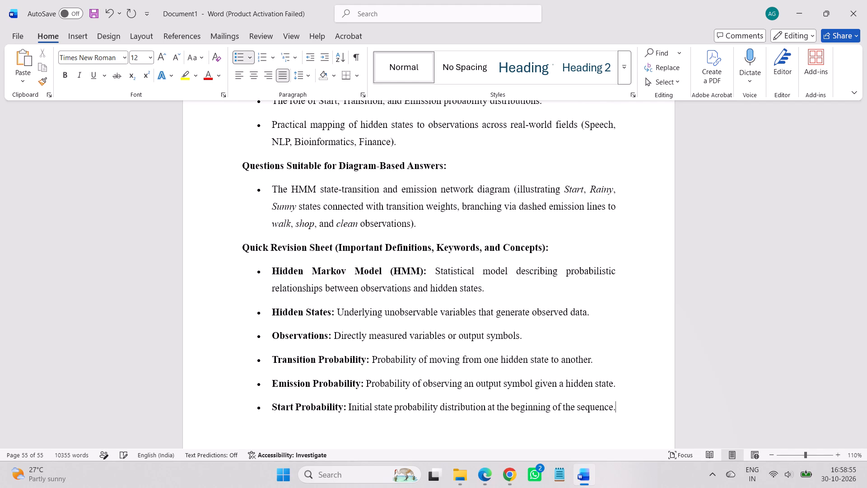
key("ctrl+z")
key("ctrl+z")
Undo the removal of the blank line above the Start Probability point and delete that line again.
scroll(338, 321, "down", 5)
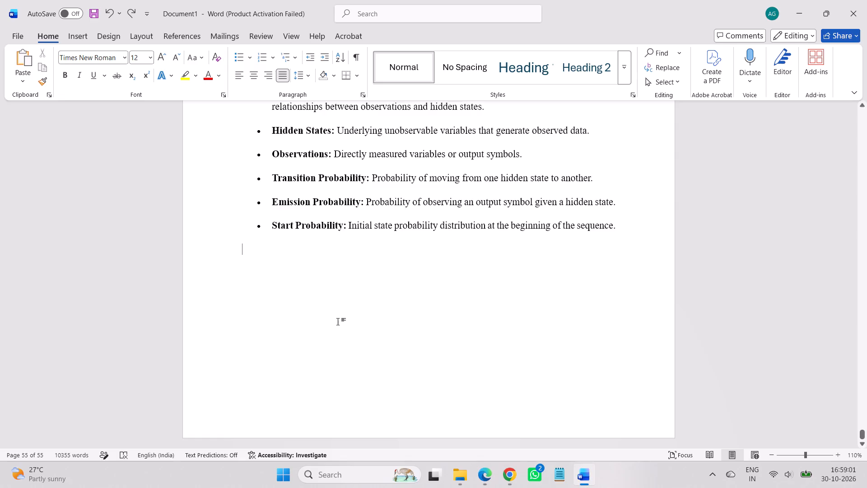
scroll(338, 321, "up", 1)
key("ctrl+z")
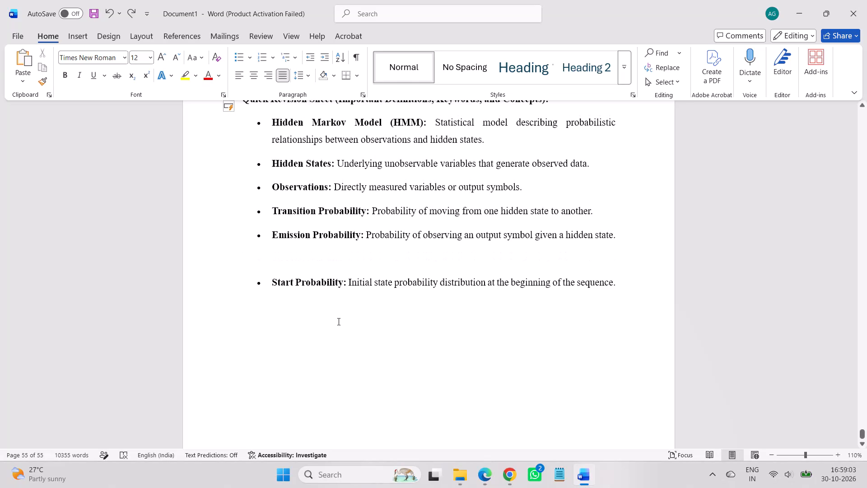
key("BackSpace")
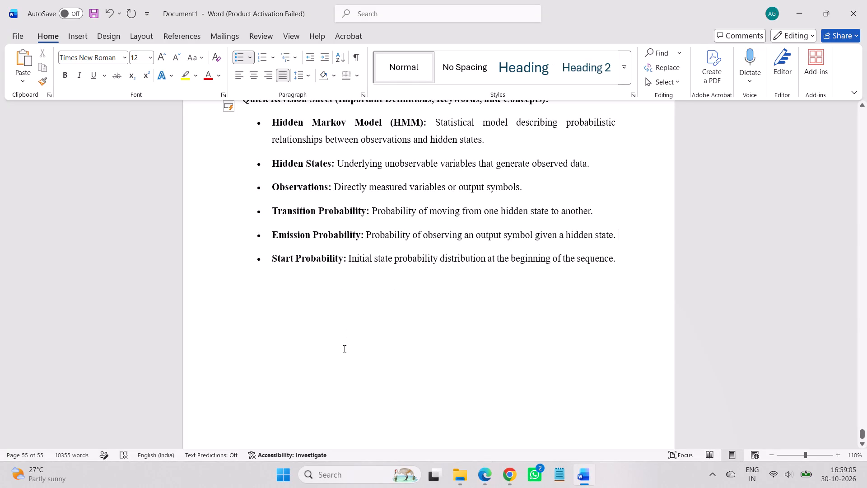
Save the document in the OneDrive Documents folder with the file name NLP QA 0.
key("ctrl+s")
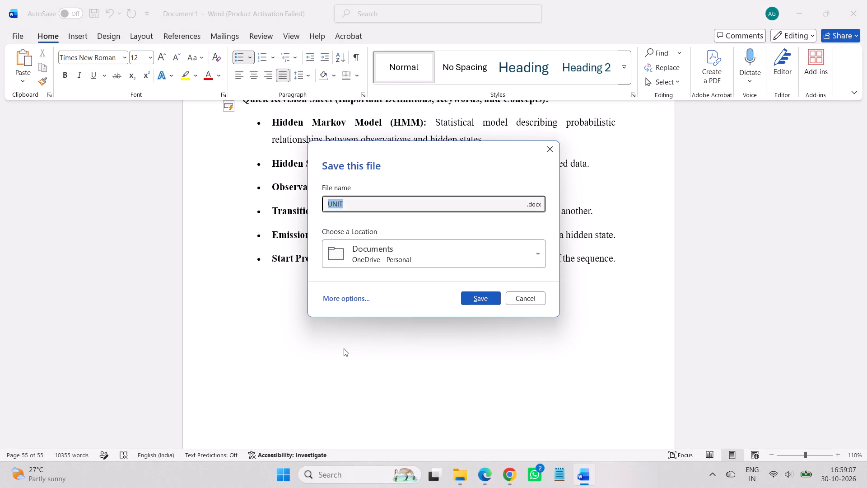
type("NLP")
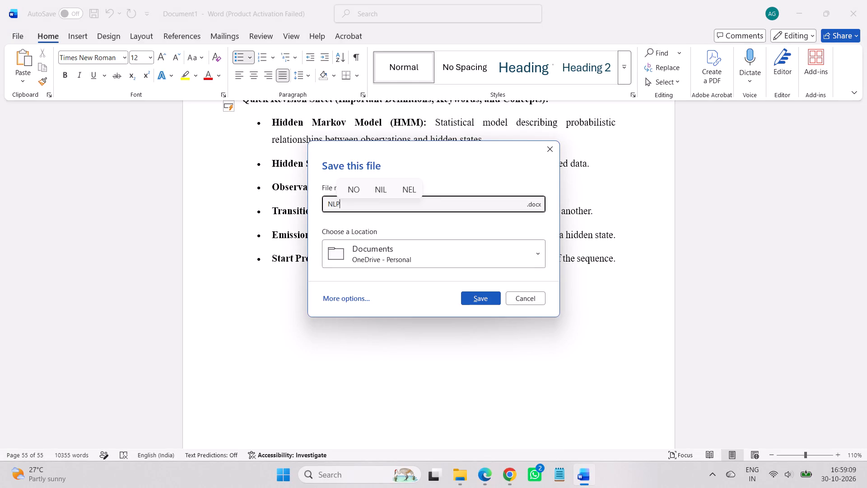
key("space")
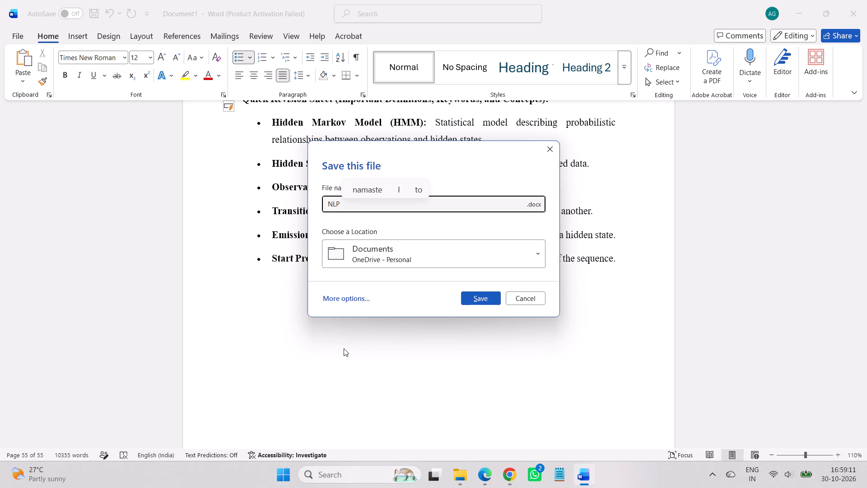
type("QA")
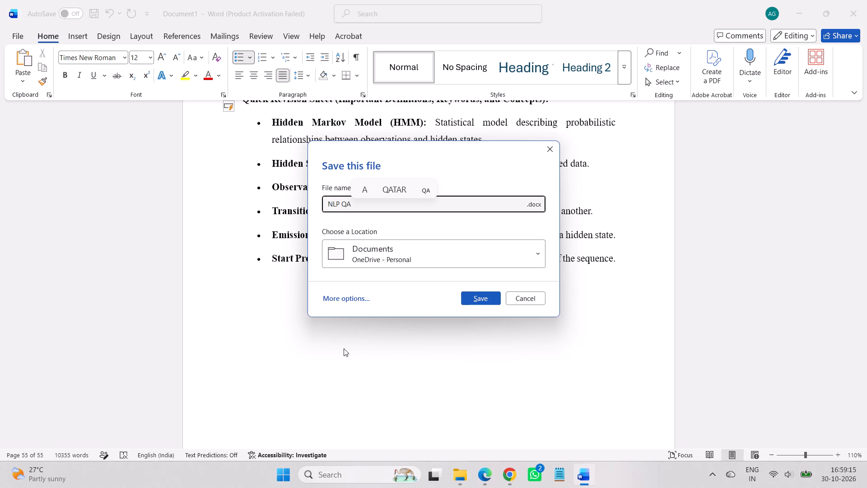
key("space")
type("0")
key("Return")
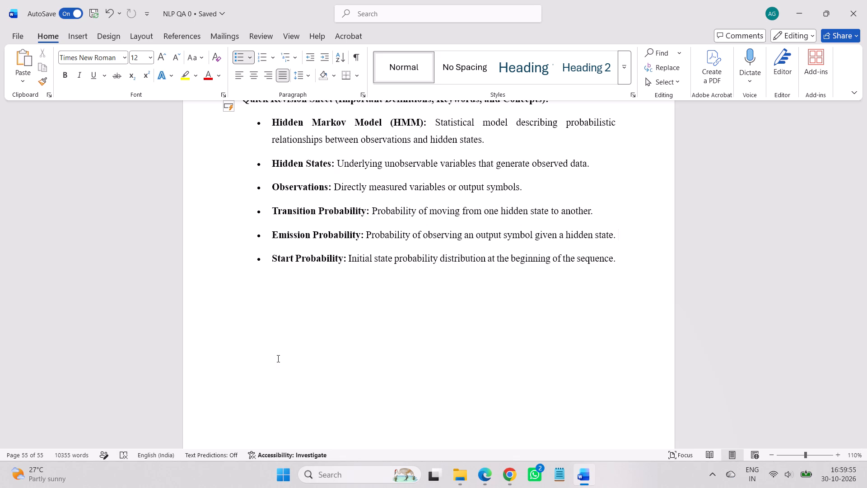
Insert blank lines before the final EXAM PREPARATION PRIORITY heading so that it starts on a new page.
scroll(277, 358, "up", 4)
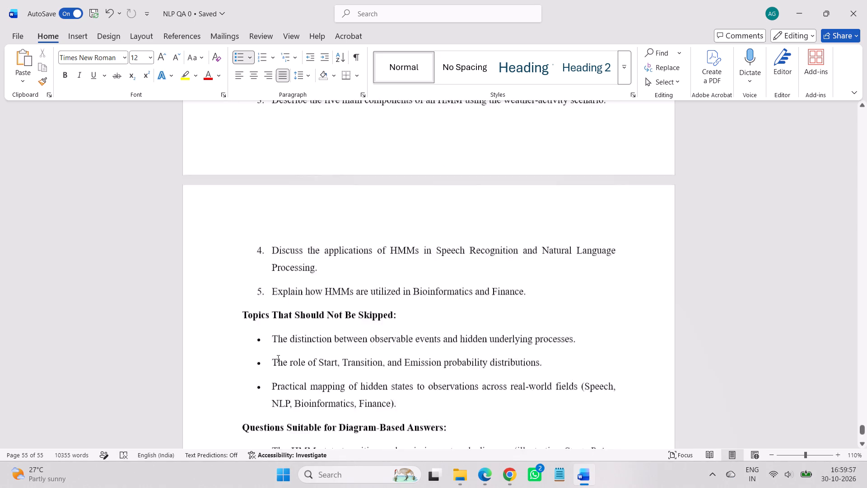
scroll(277, 358, "up", 3)
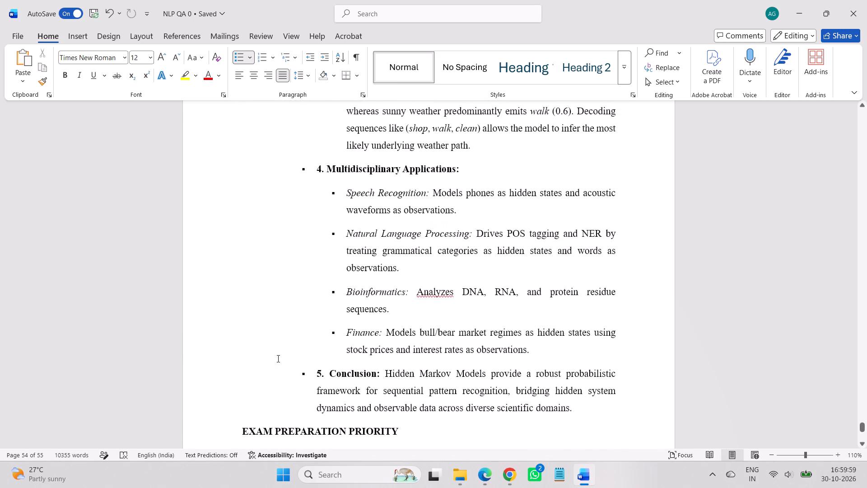
scroll(277, 358, "up", 1)
left_click(244, 375)
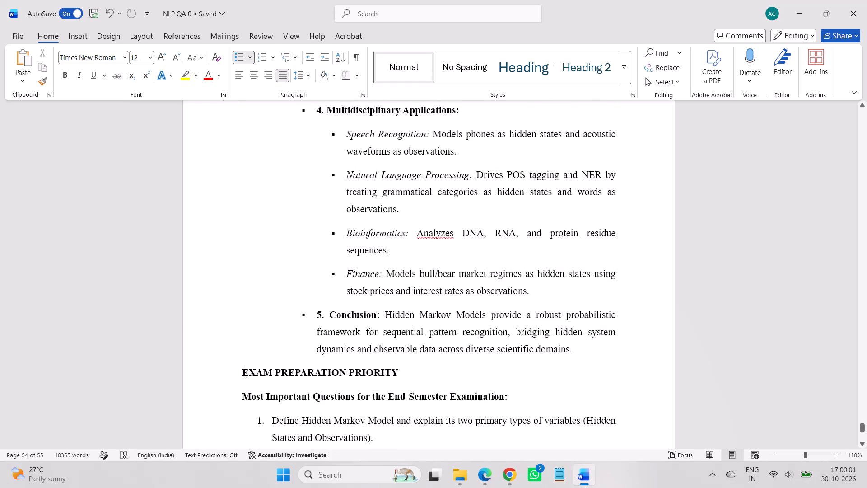
key("Return")
key("Return")
key("Return")
key("Return")
key("Return")
key("Return")
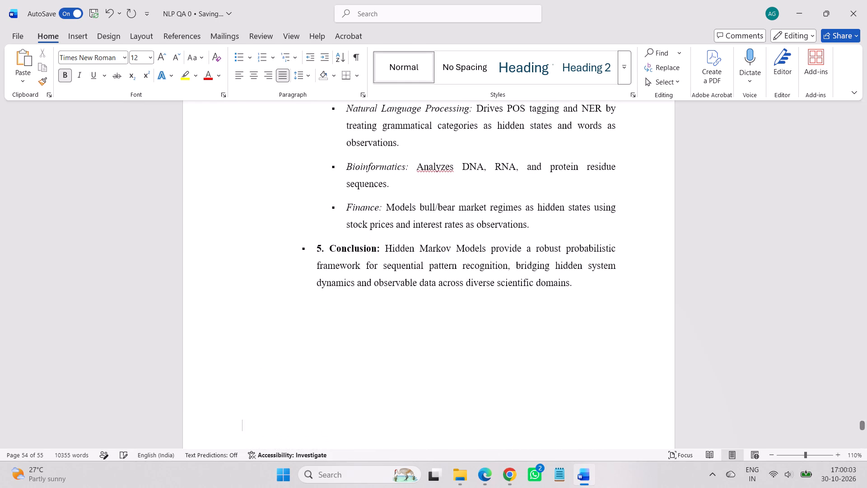
key("Return")
key("BackSpace")
key("BackSpace")
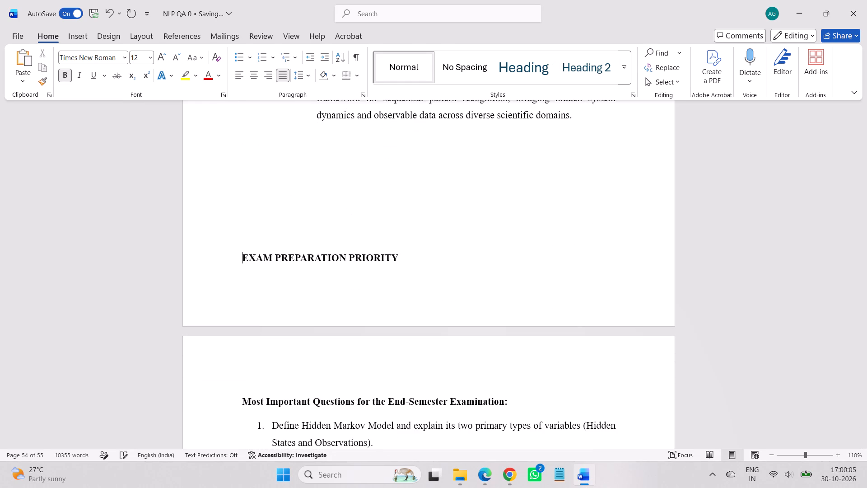
key("Return")
Save the NLP QA 0 document with the new page layout.
scroll(244, 375, "down", 3)
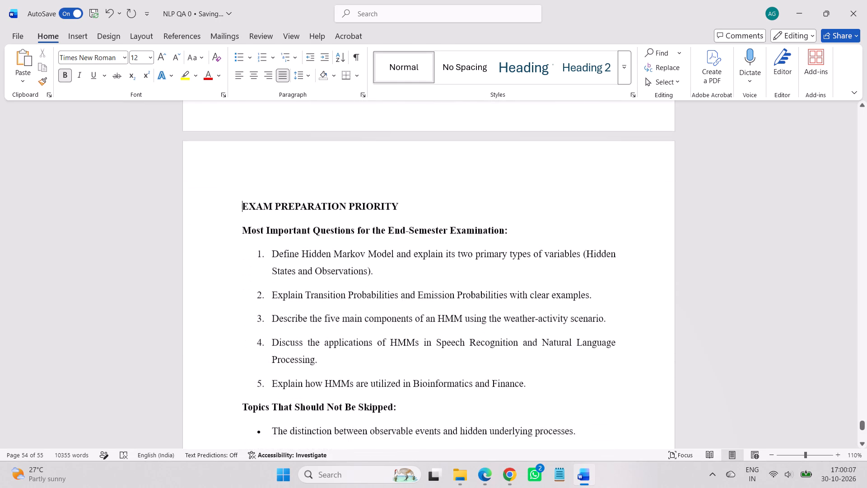
scroll(244, 375, "down", 5)
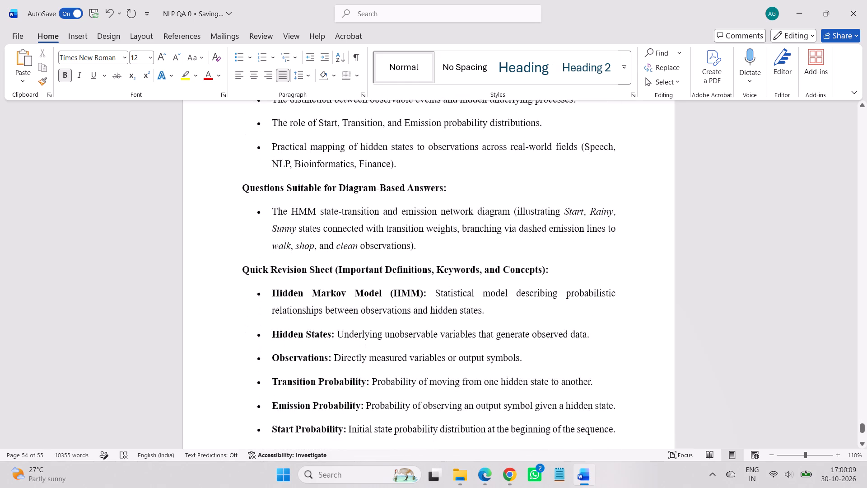
scroll(244, 375, "down", 1)
scroll(244, 375, "up", 1)
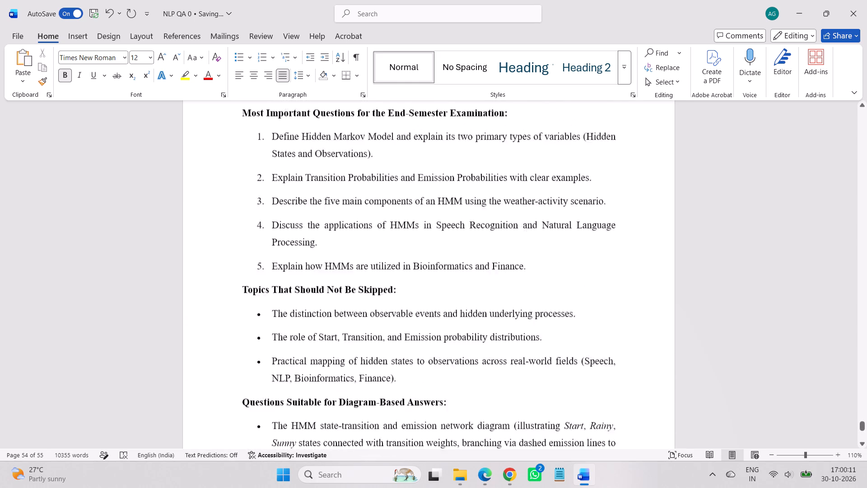
scroll(244, 375, "up", 1)
key("ctrl+s")
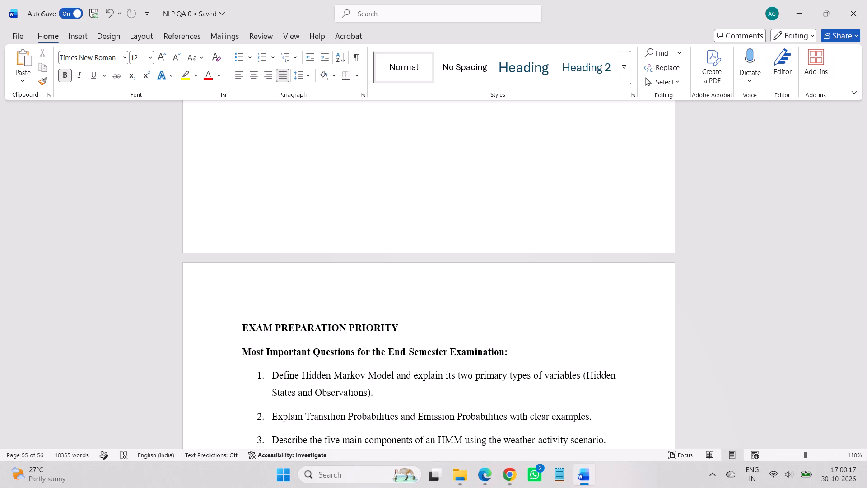
Review the page layout of the whole document in a multi-page overview, then return to the first page.
scroll(244, 375, "down", 9, "ctrl")
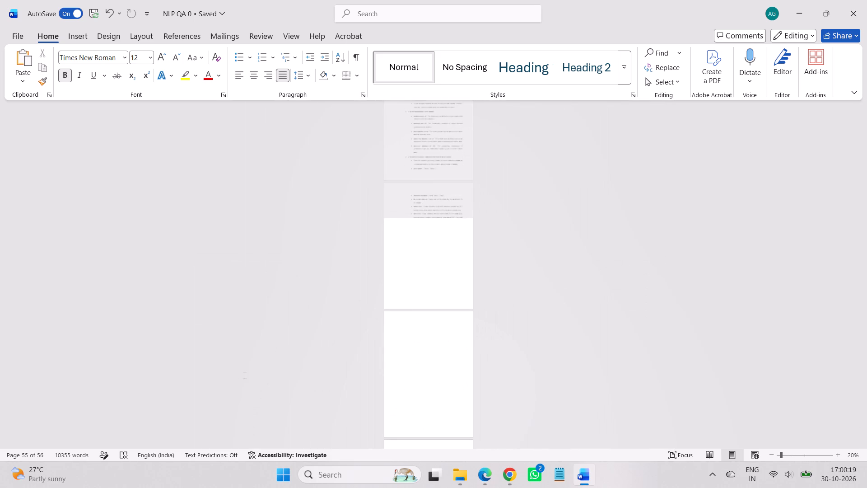
scroll(318, 306, "up", 11)
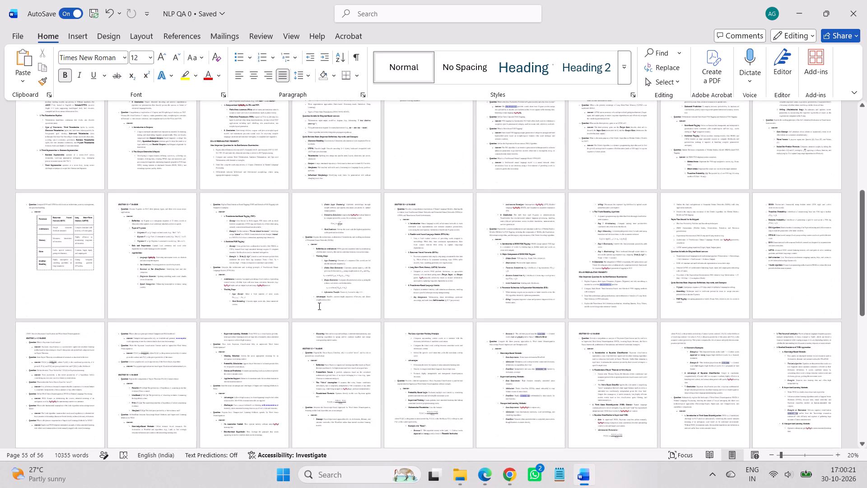
scroll(318, 306, "up", 2)
scroll(318, 306, "up", 20)
scroll(318, 306, "up", 20)
scroll(318, 306, "up", 18)
scroll(318, 306, "up", 20)
scroll(318, 306, "up", 1)
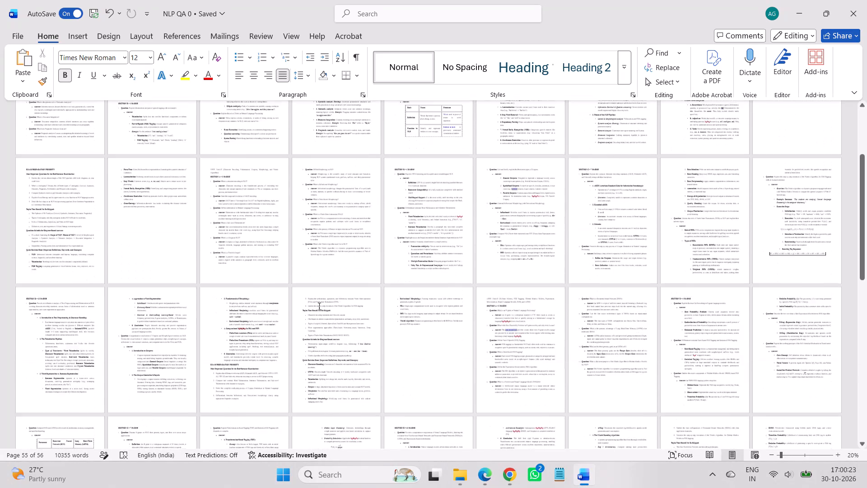
scroll(318, 306, "up", 3)
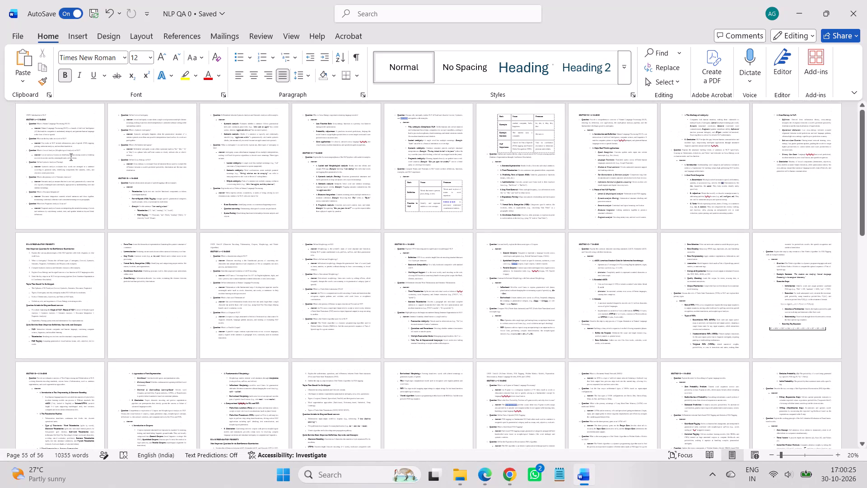
scroll(52, 144, "up", 6, "ctrl")
scroll(52, 144, "right", 4)
scroll(52, 144, "up", 2)
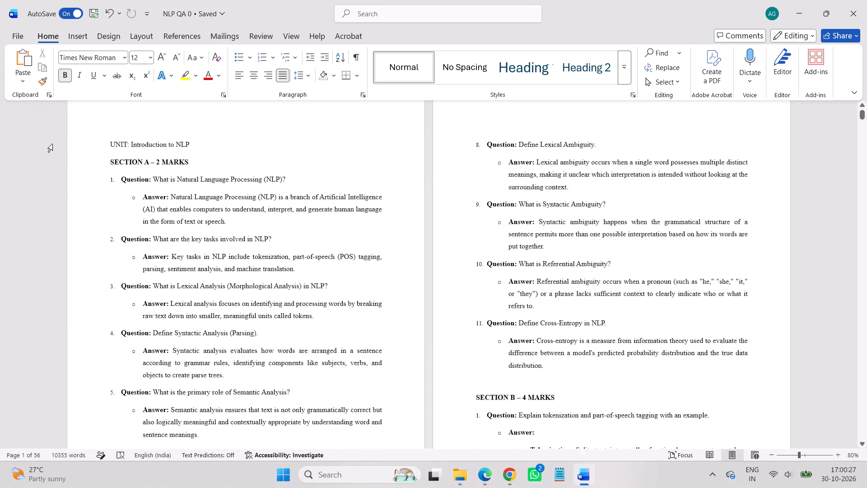
scroll(52, 144, "up", 1)
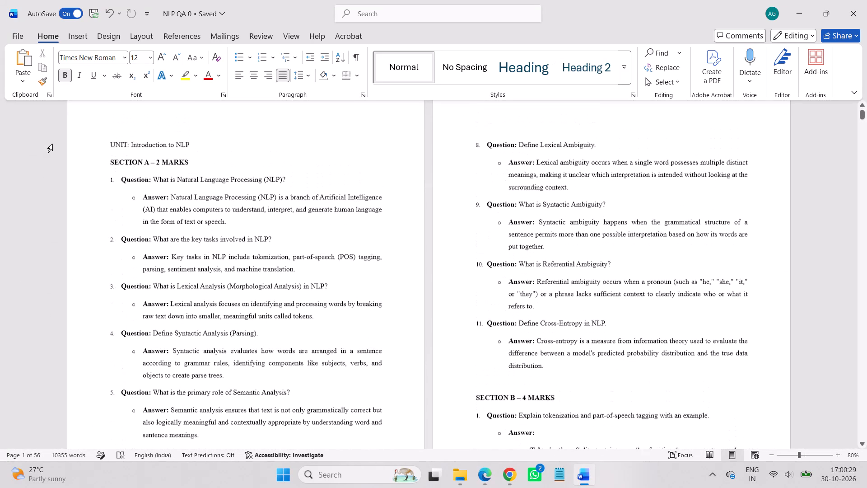
scroll(132, 123, "up", 3, "ctrl")
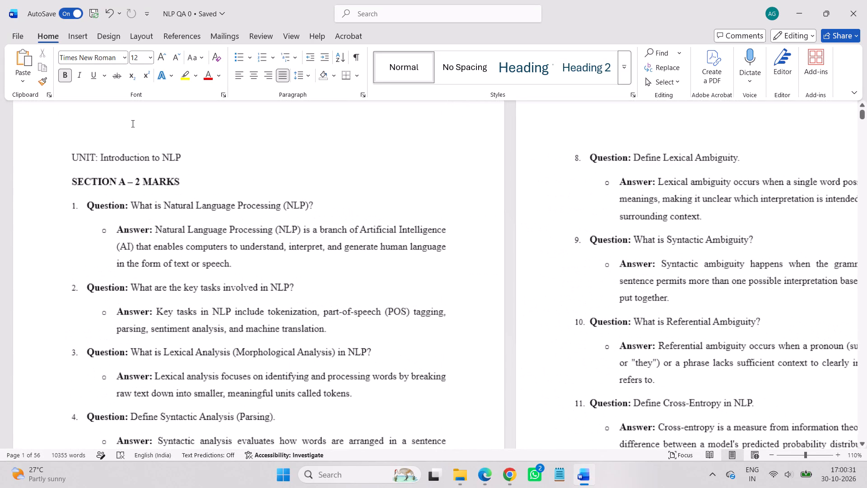
scroll(245, 151, "up", 4)
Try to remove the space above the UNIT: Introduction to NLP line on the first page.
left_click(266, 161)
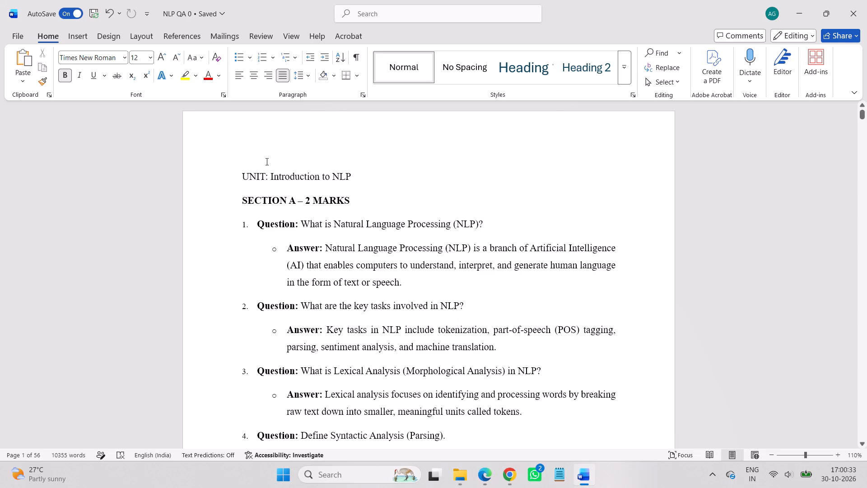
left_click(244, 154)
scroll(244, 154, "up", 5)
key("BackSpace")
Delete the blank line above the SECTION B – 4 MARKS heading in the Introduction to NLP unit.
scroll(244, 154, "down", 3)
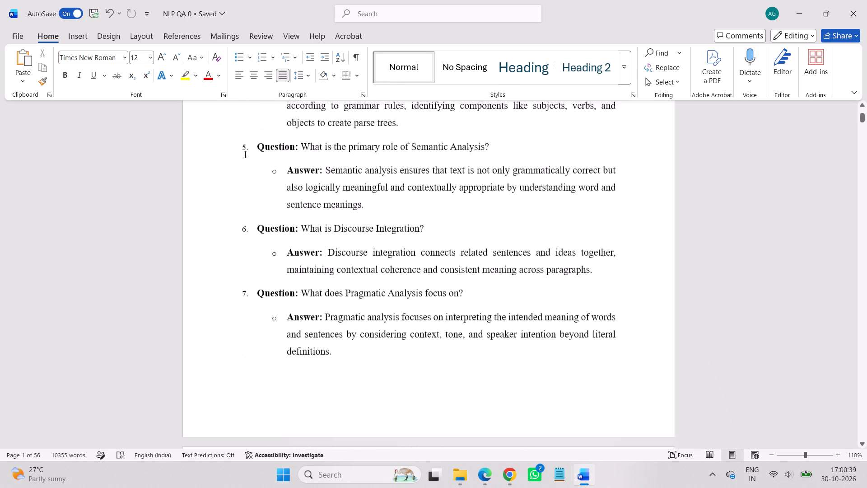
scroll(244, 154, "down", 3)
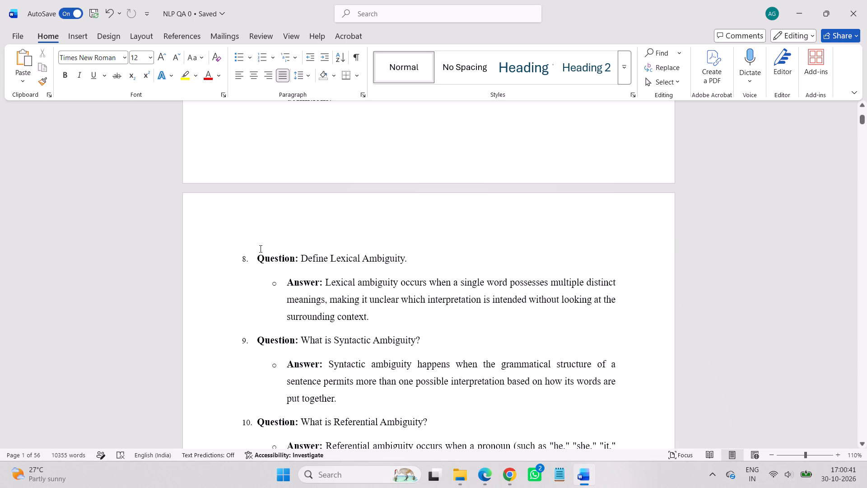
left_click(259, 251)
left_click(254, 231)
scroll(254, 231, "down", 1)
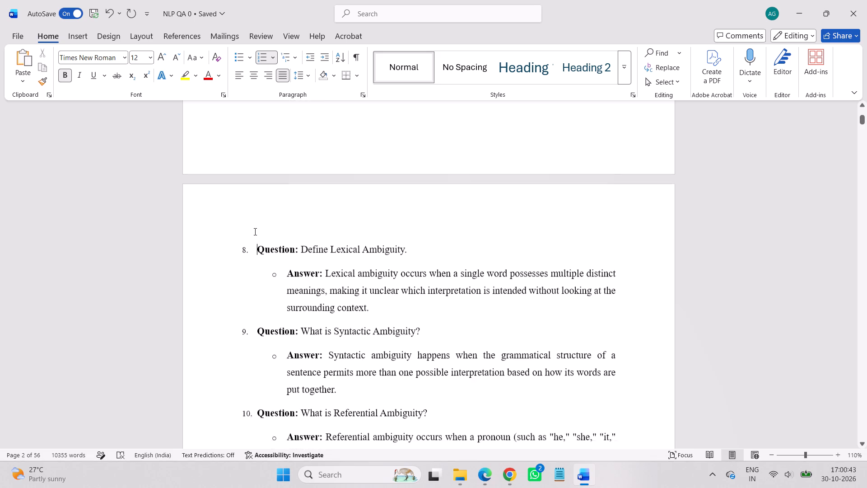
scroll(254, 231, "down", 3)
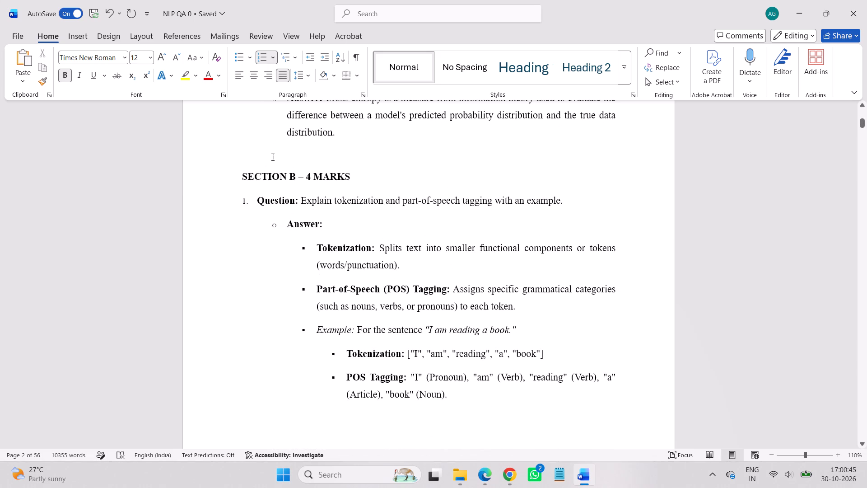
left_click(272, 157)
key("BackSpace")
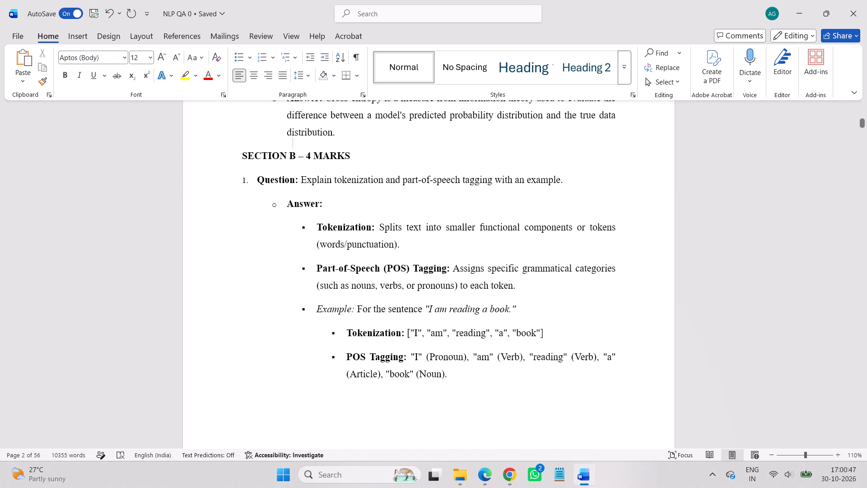
Check how the text from Question 8 through Section B Question 2 breaks across pages 2 and 3.
scroll(272, 157, "down", 3)
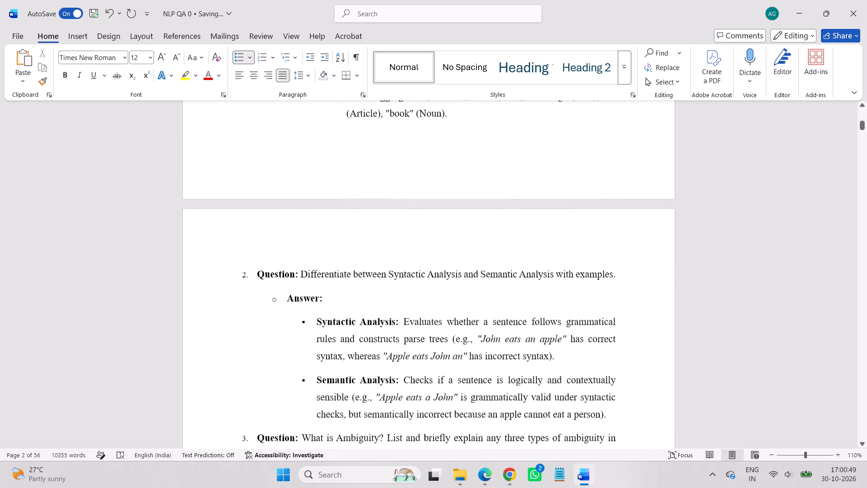
left_click(249, 235)
scroll(249, 235, "up", 1)
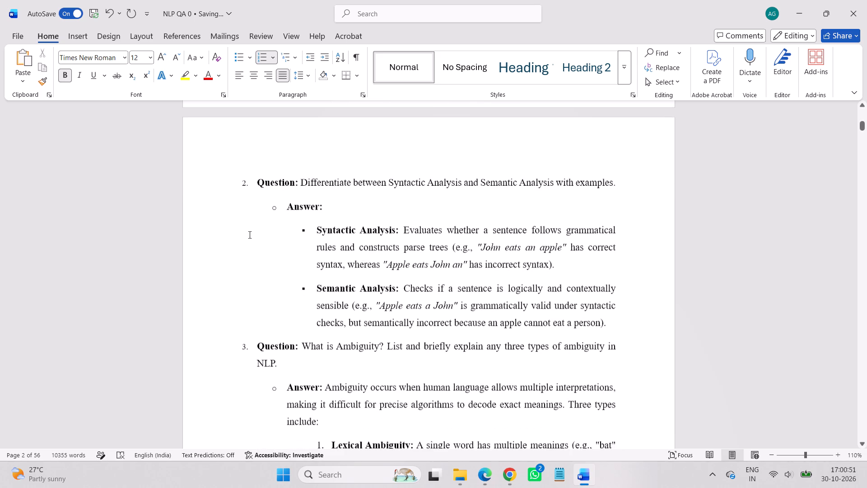
scroll(249, 235, "up", 3)
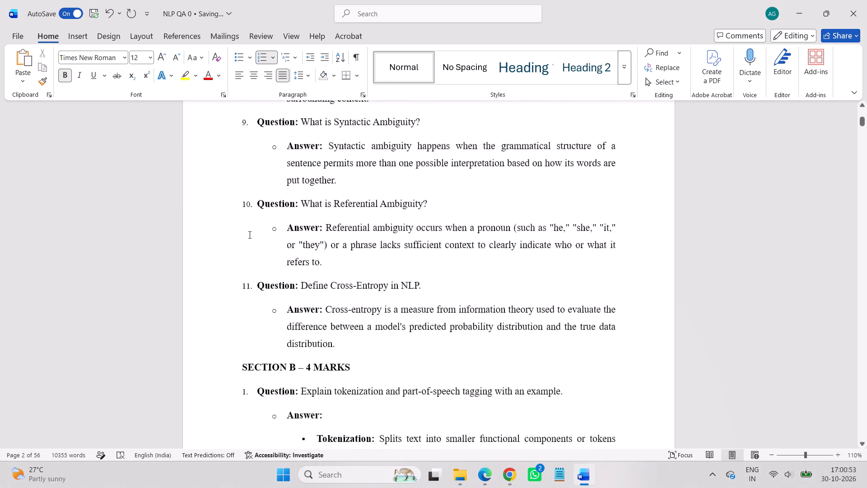
scroll(249, 235, "up", 3)
scroll(249, 235, "down", 1)
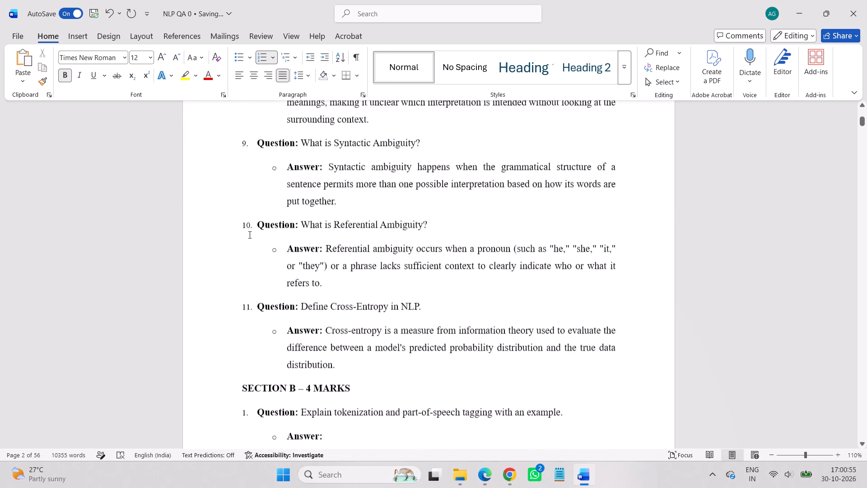
scroll(249, 235, "down", 2)
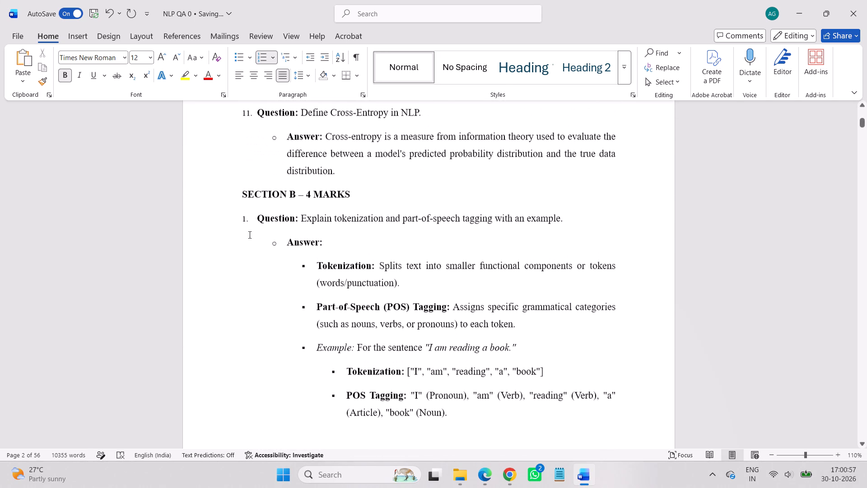
scroll(373, 171, "down", 2)
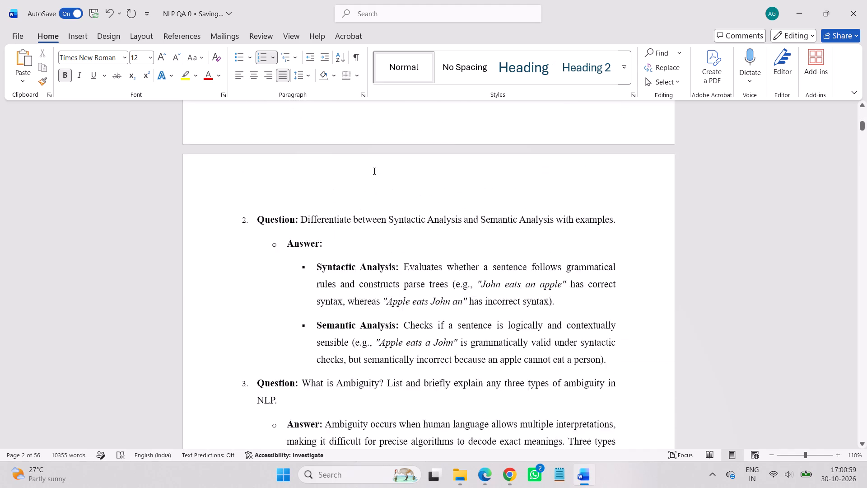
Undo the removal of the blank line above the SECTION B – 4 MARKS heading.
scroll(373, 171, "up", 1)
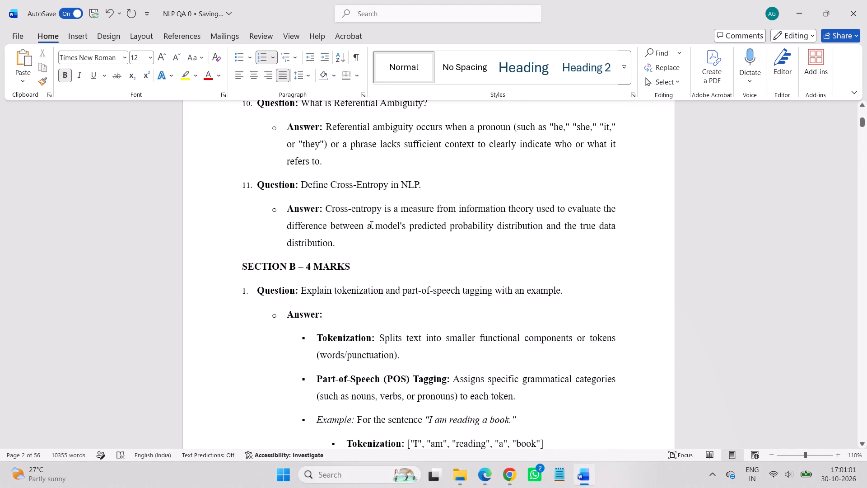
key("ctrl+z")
Examine the spacing and page breaks from Section B Question 2 through the Nouns and Pronouns table in Section C.
scroll(371, 233, "down", 1)
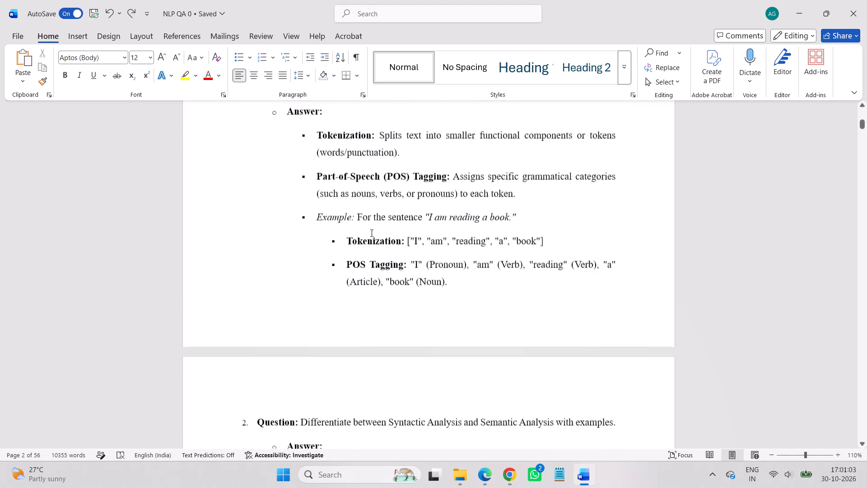
scroll(371, 233, "down", 1)
left_click(354, 288)
scroll(354, 288, "down", 2)
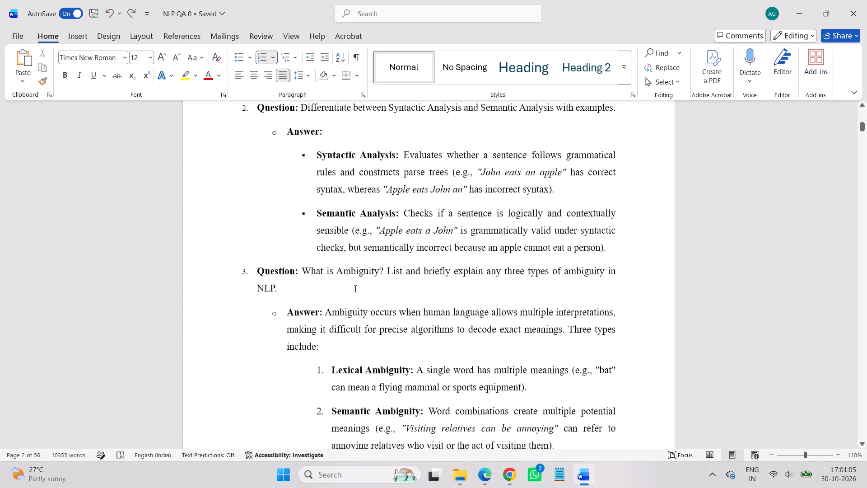
scroll(354, 288, "down", 4)
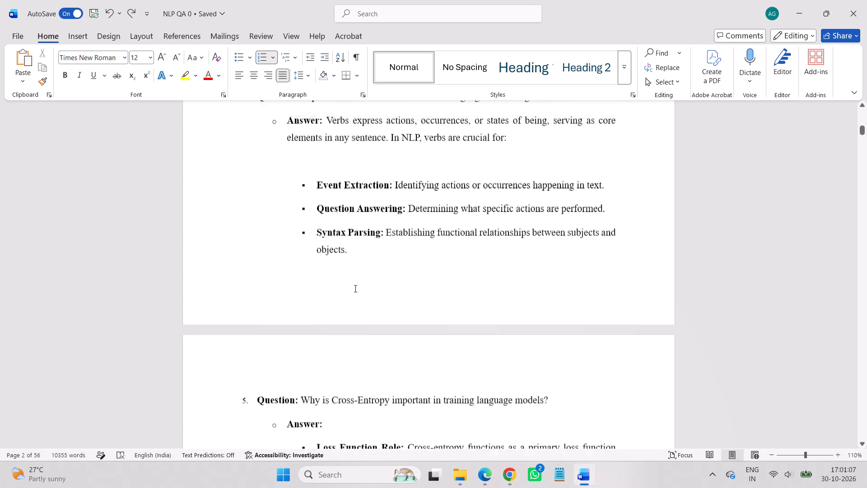
scroll(354, 288, "down", 2)
left_click(321, 205)
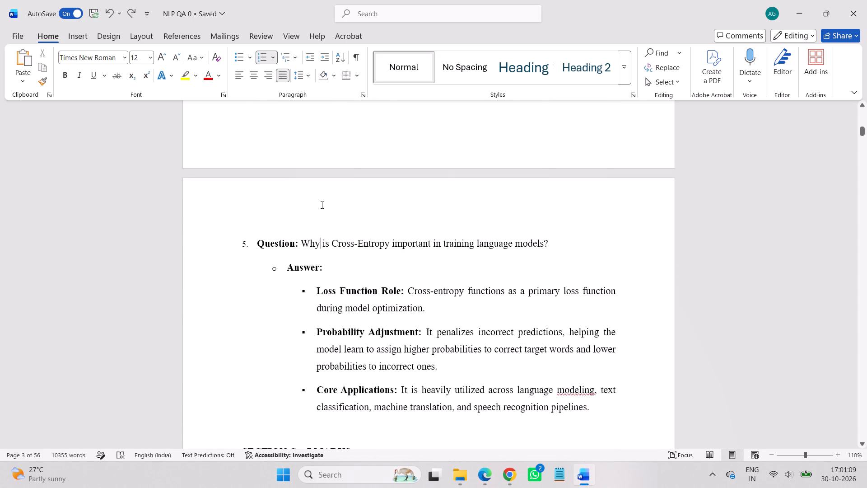
scroll(321, 205, "down", 3)
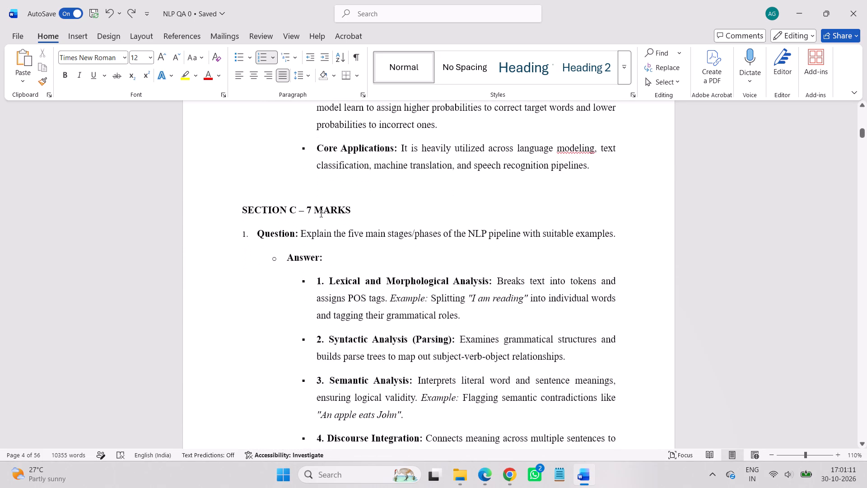
scroll(322, 190, "down", 2)
scroll(322, 190, "up", 1)
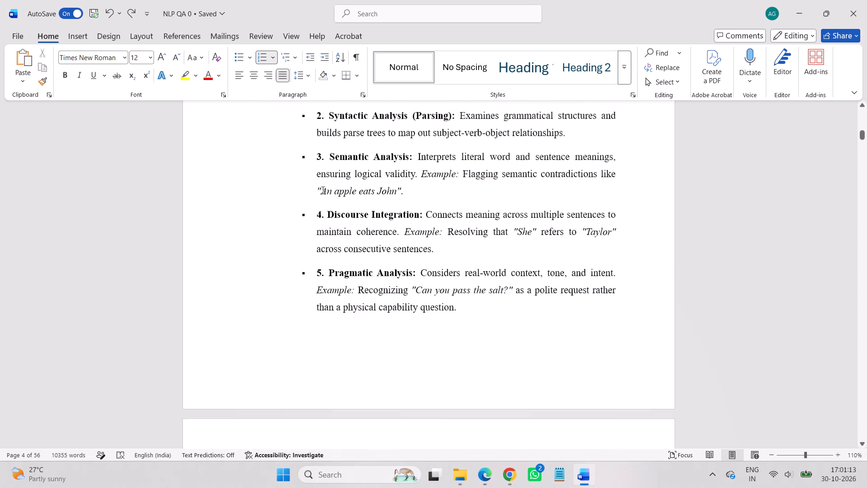
scroll(322, 190, "up", 1)
scroll(322, 190, "down", 2)
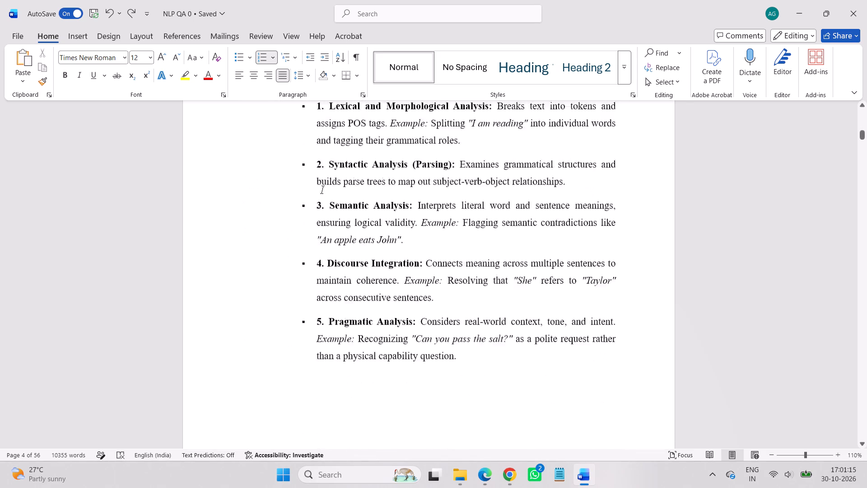
scroll(322, 190, "down", 3)
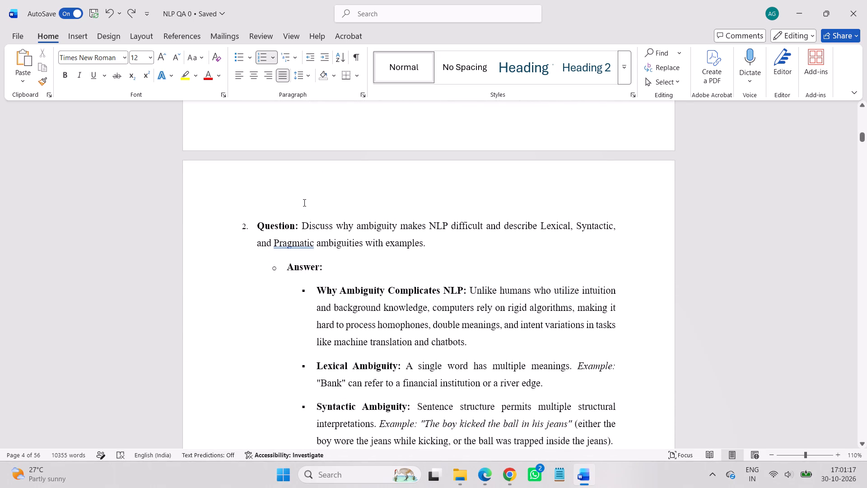
left_click(303, 202)
scroll(303, 202, "down", 4)
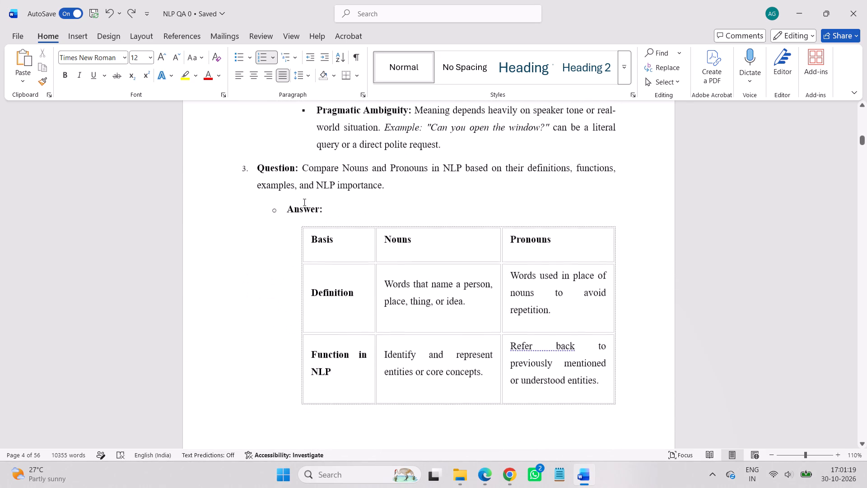
Insert blank lines after the Pragmatic Ambiguity bullet so that Question 3 on Nouns and Pronouns starts on a new page.
scroll(303, 202, "up", 1)
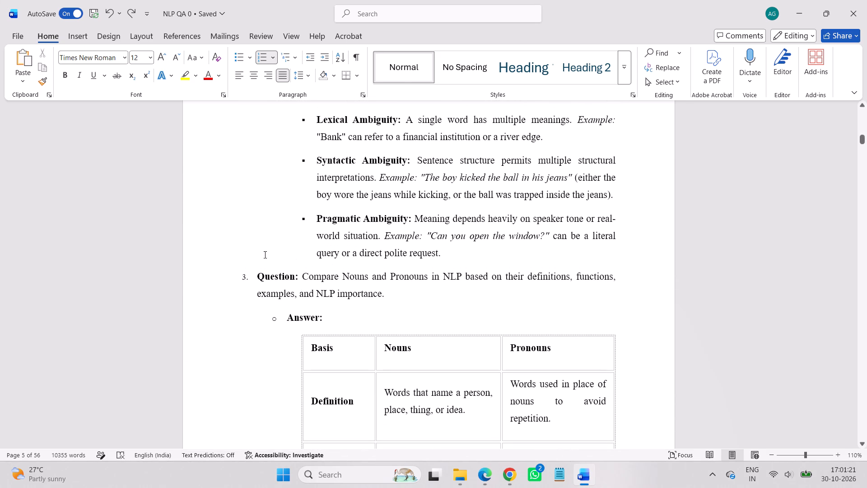
left_click(243, 280)
left_click(265, 224)
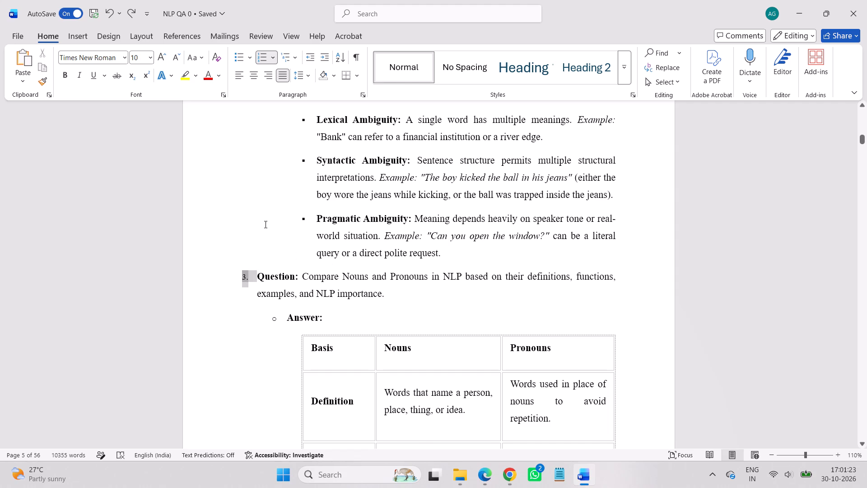
left_click(475, 249)
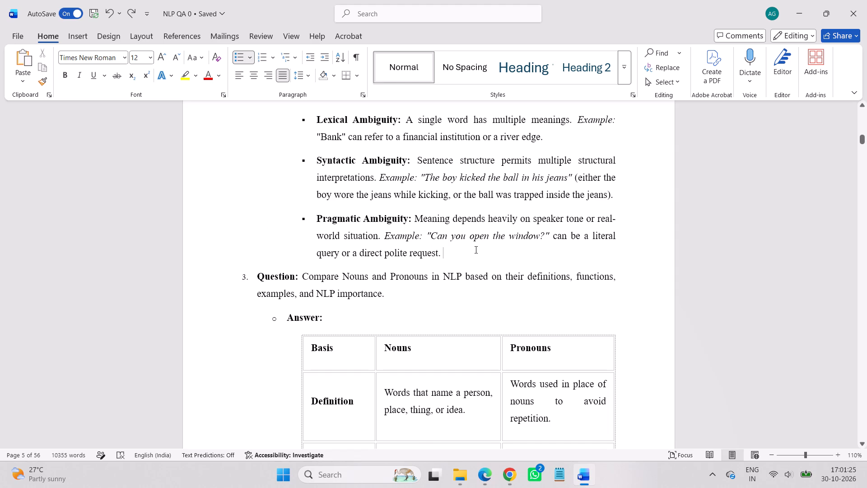
key("Return")
key("Return")
key("Return")
key("Return")
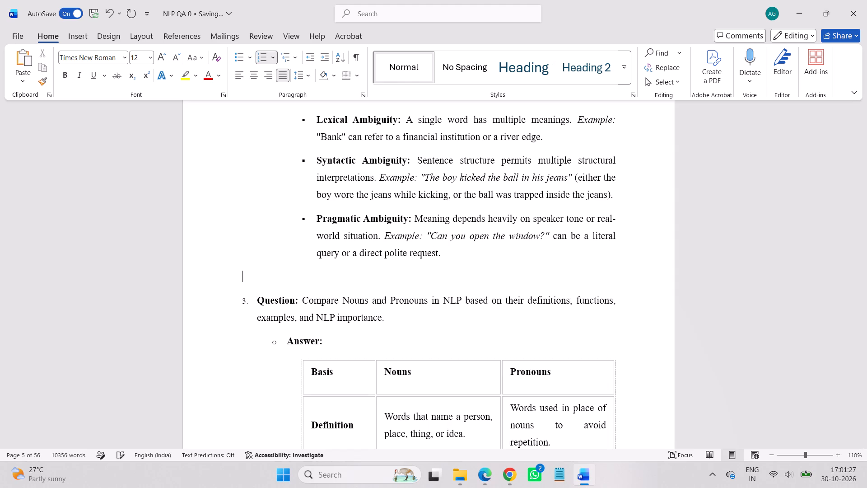
key("Return")
key("Return")
key("Return")
key("Return")
key("Return")
key("Return")
key("Return")
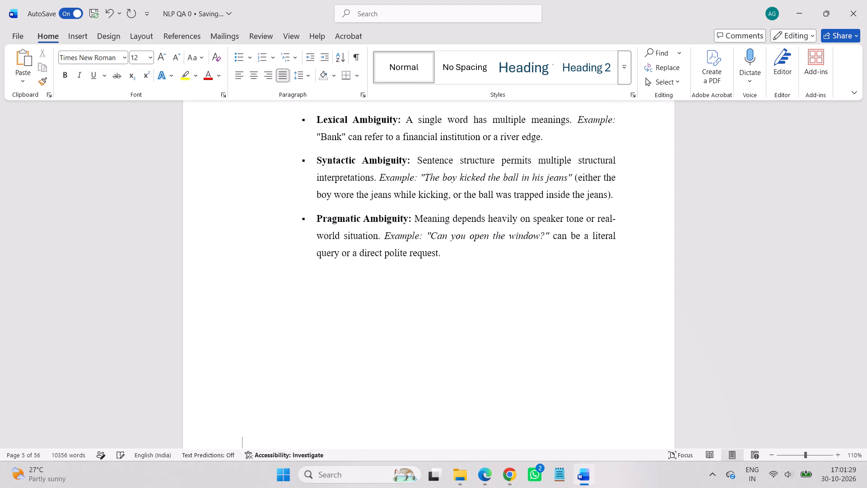
key("Return")
key("Return")
key("Return")
key("Return")
key("Return")
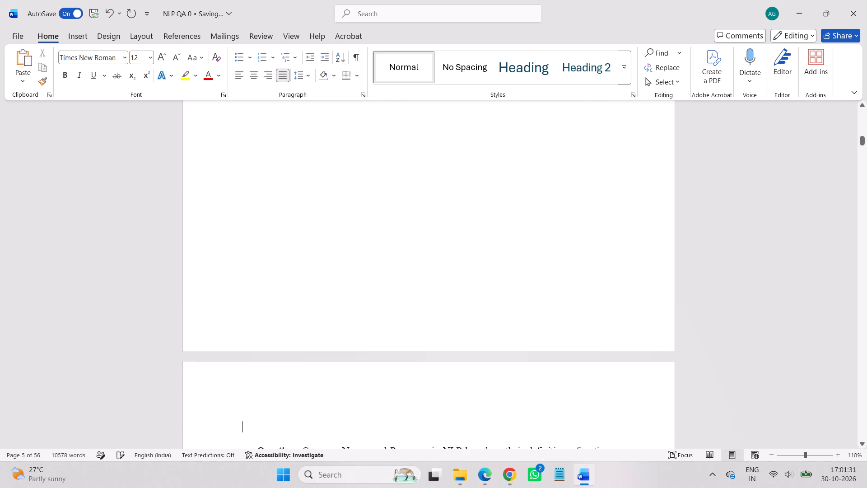
key("BackSpace")
key("BackSpace")
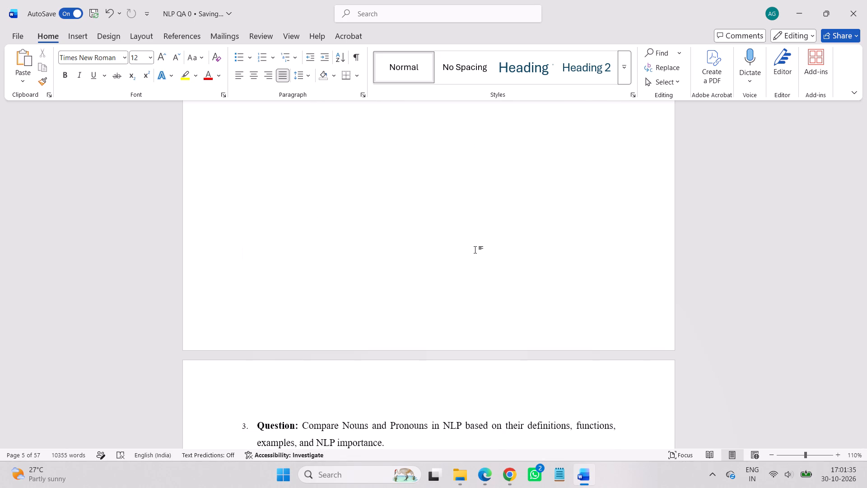
key("BackSpace")
key("Return")
Examine how the Nouns and Pronouns table and Question 4 sit on the page, including the gap between them.
scroll(475, 249, "down", 1)
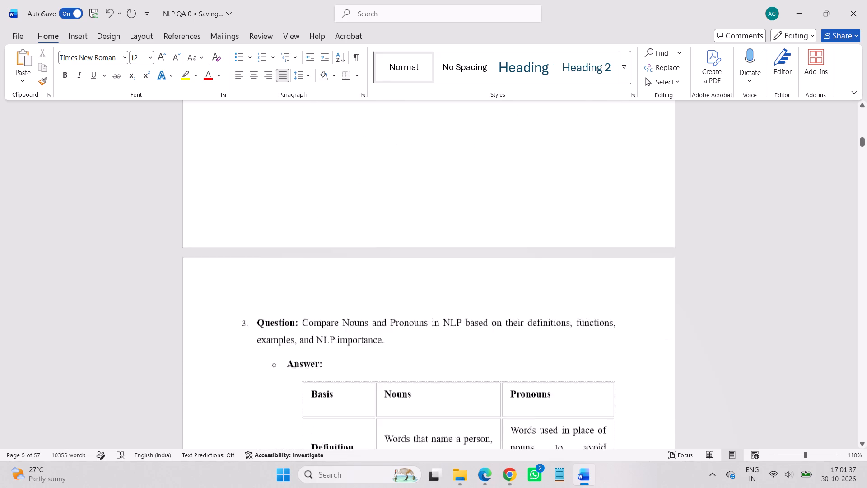
scroll(475, 249, "down", 2)
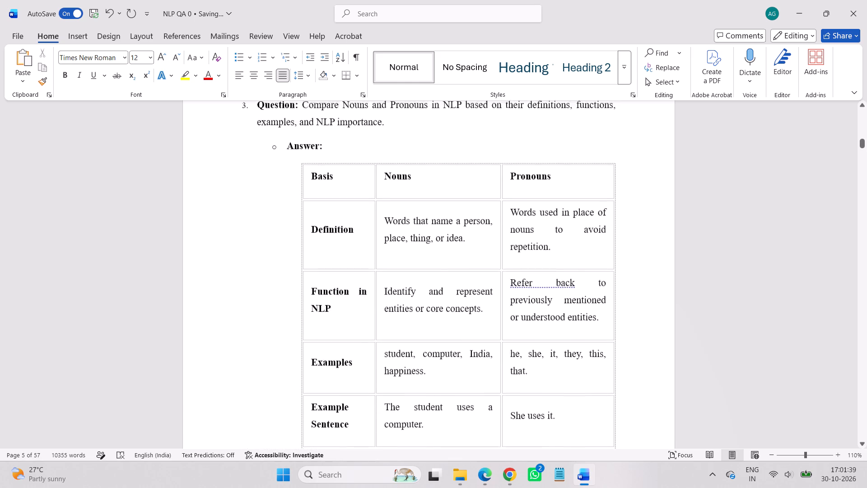
scroll(475, 249, "down", 2)
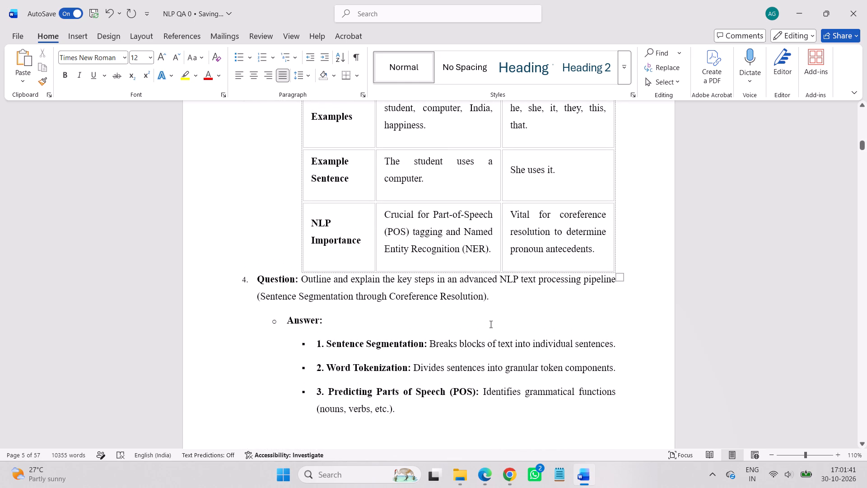
scroll(429, 271, "down", 1)
scroll(429, 271, "up", 1)
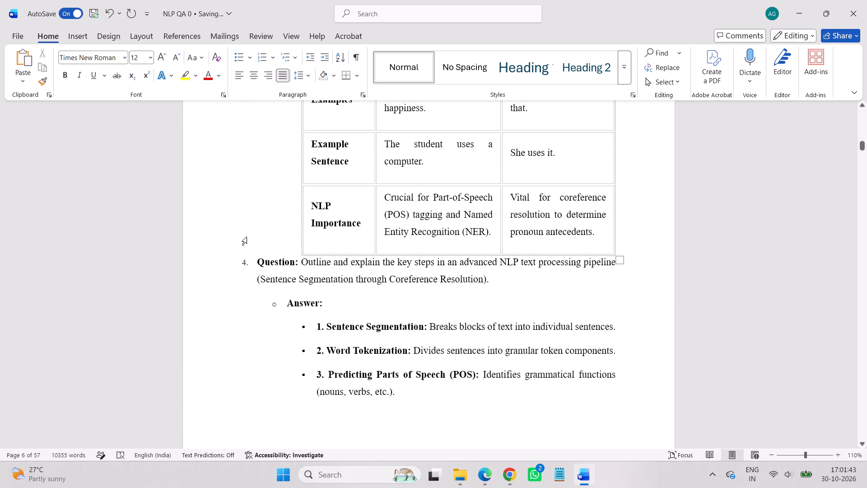
left_click(269, 220)
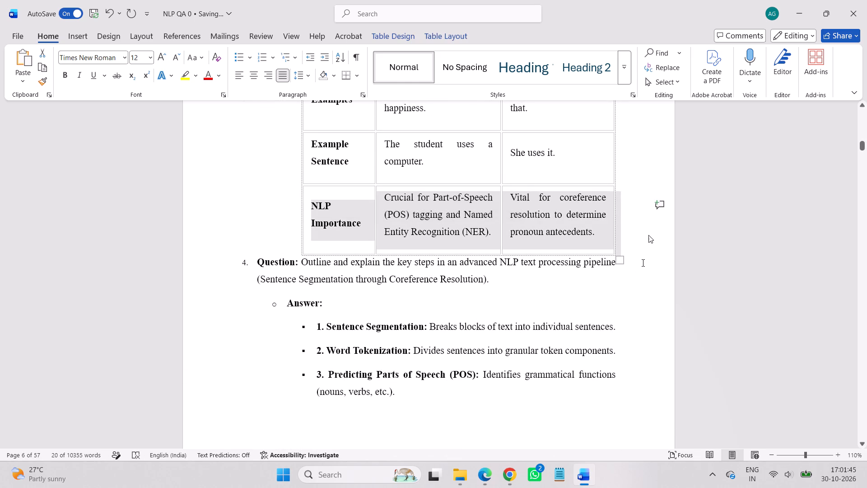
left_click(648, 235)
left_click(645, 244)
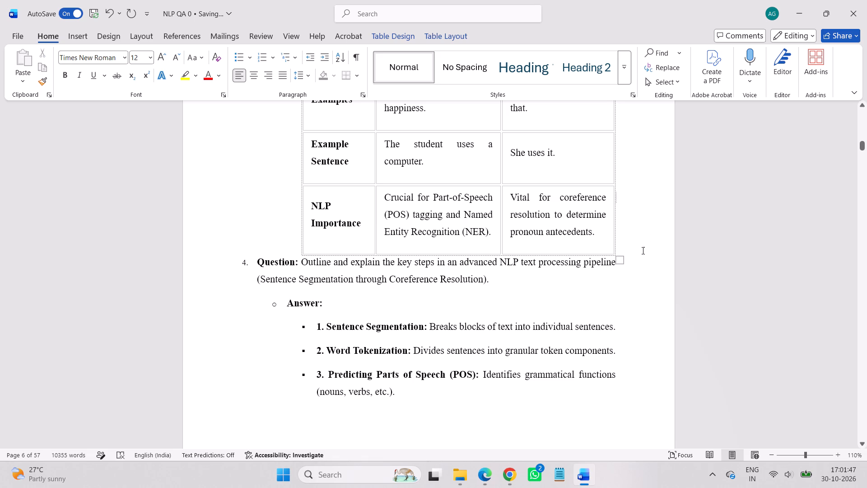
left_click(639, 255)
key("Down")
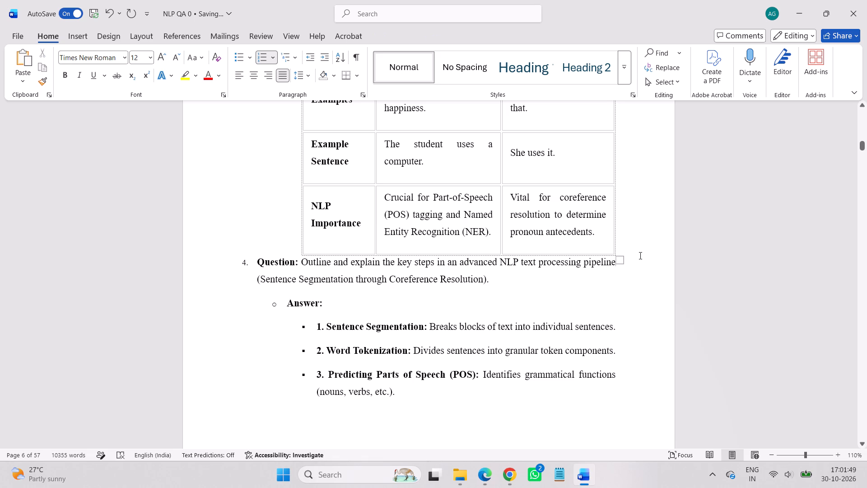
key("Up")
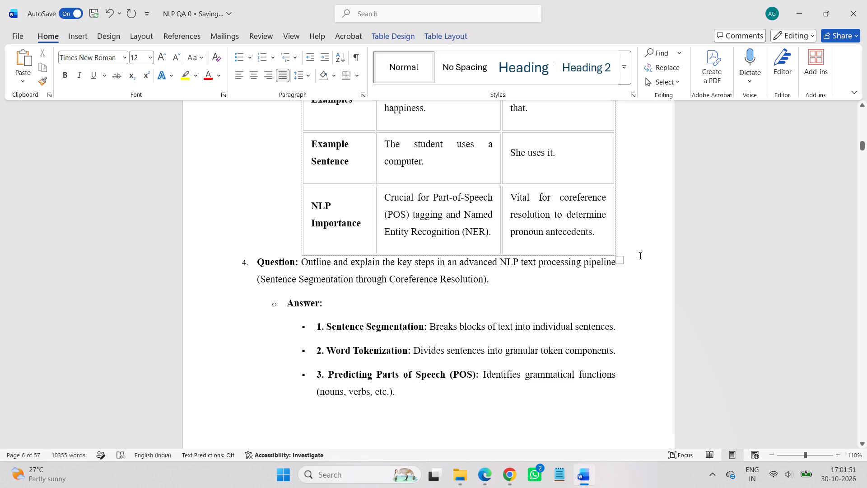
scroll(639, 255, "up", 1)
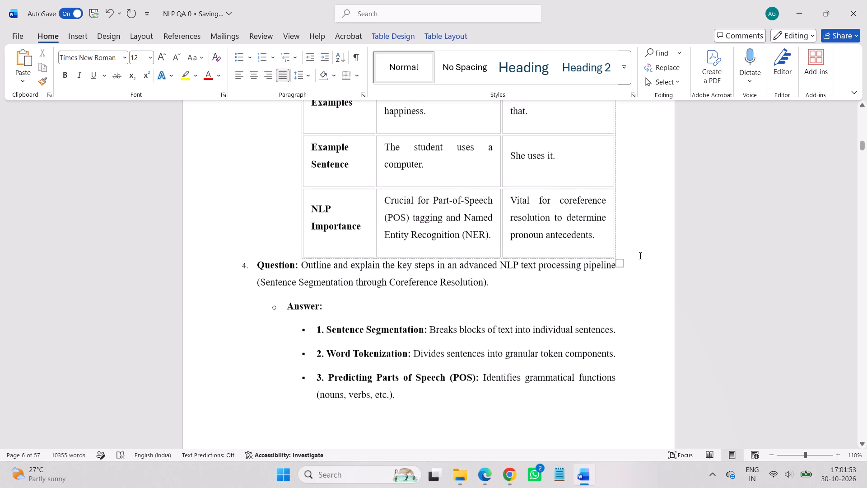
scroll(639, 255, "up", 2)
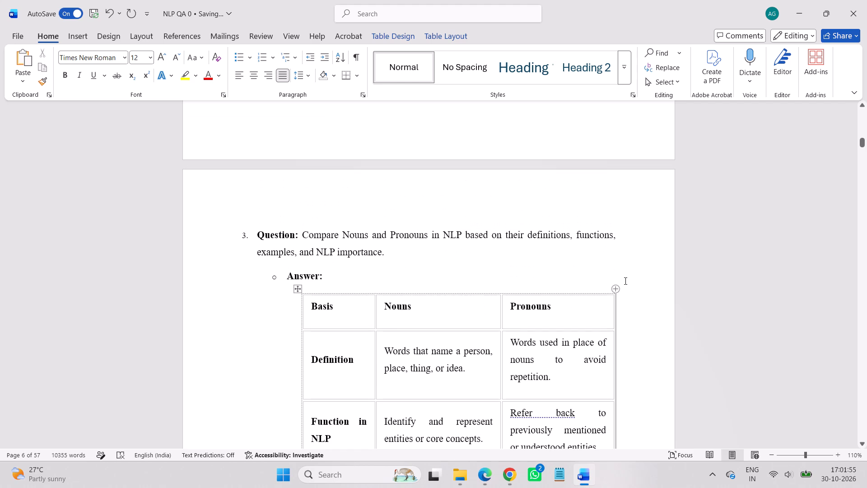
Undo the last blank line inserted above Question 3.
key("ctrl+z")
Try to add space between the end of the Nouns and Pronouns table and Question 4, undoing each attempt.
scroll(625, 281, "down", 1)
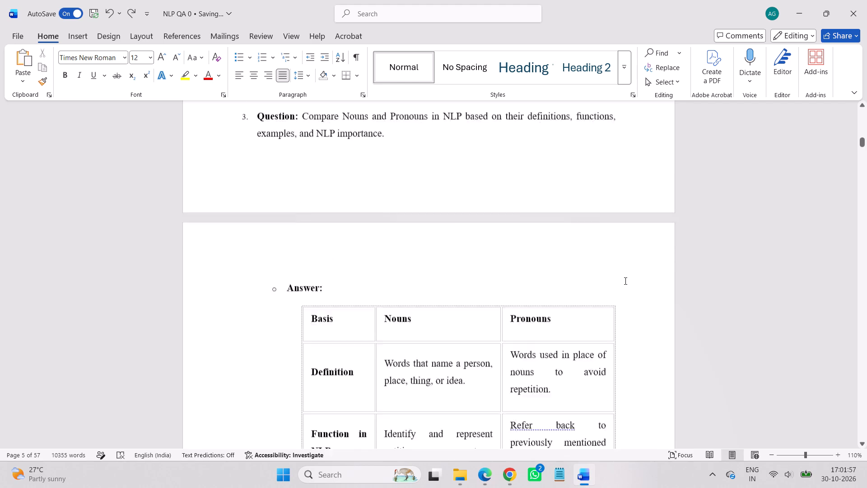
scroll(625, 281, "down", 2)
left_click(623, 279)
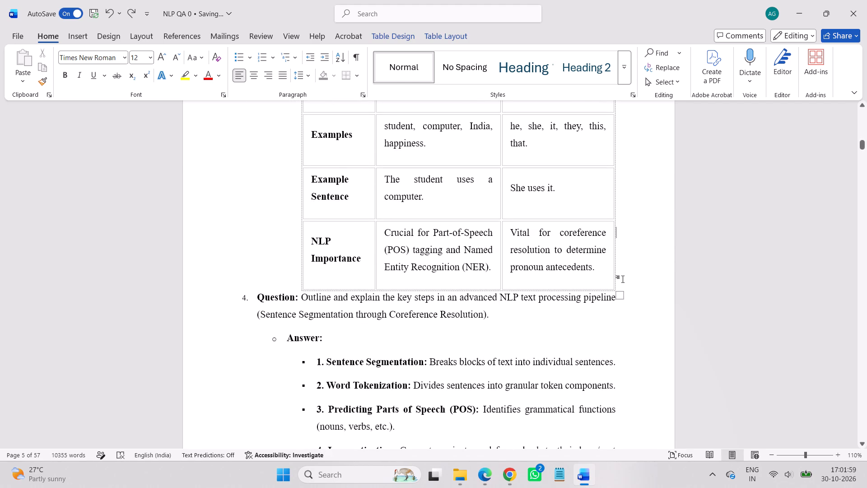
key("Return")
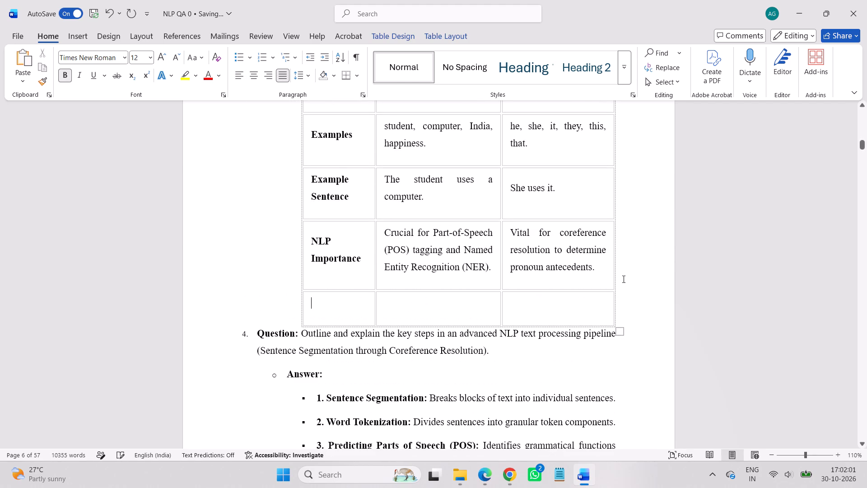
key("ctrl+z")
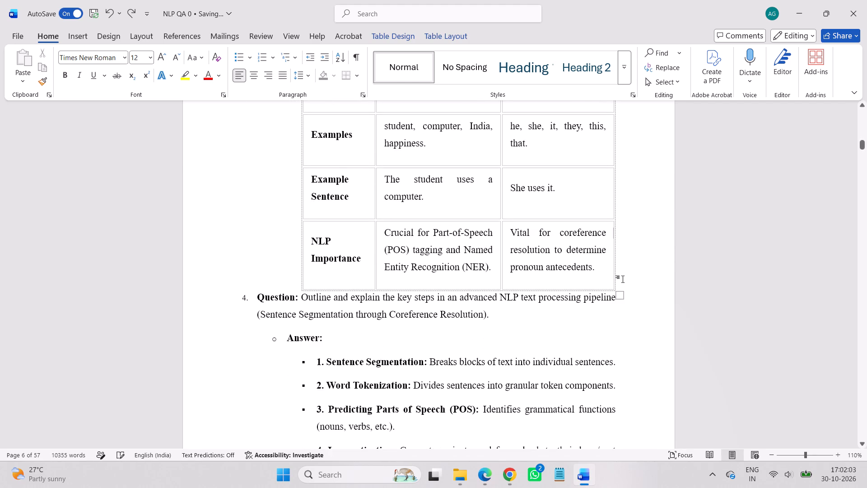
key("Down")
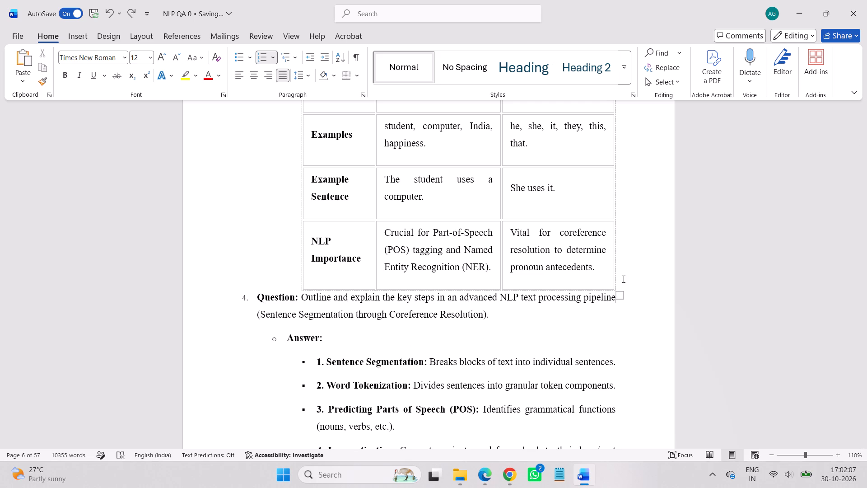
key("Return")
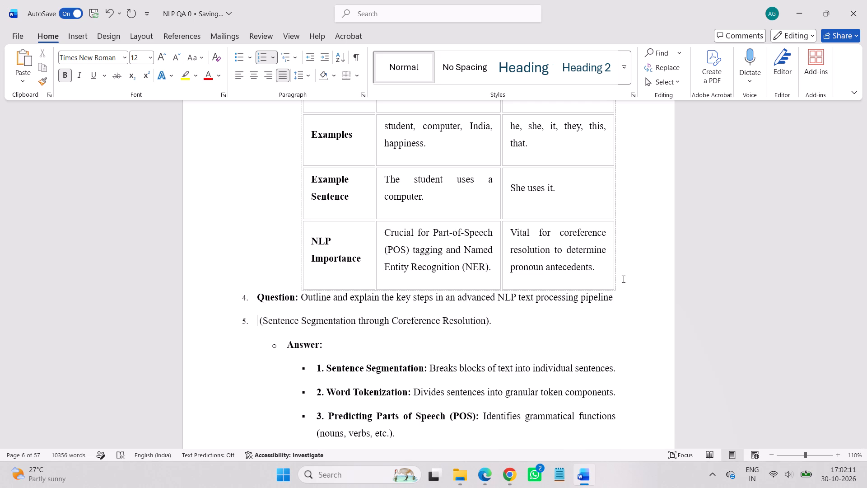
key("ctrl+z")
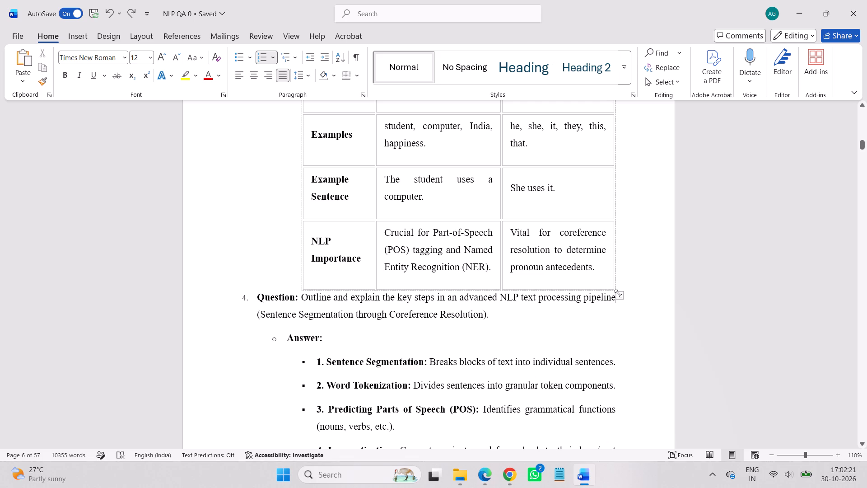
Undo the removal of the blank lines above Question 3 so that the question shares a page with its answer table.
scroll(412, 196, "up", 3)
right_click(412, 196)
scroll(412, 196, "down", 1)
scroll(412, 196, "up", 1)
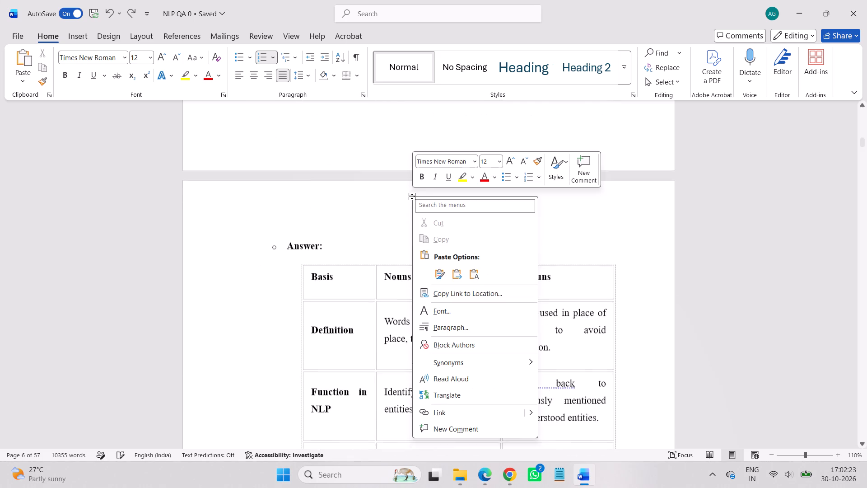
scroll(412, 196, "up", 1)
scroll(326, 274, "up", 2)
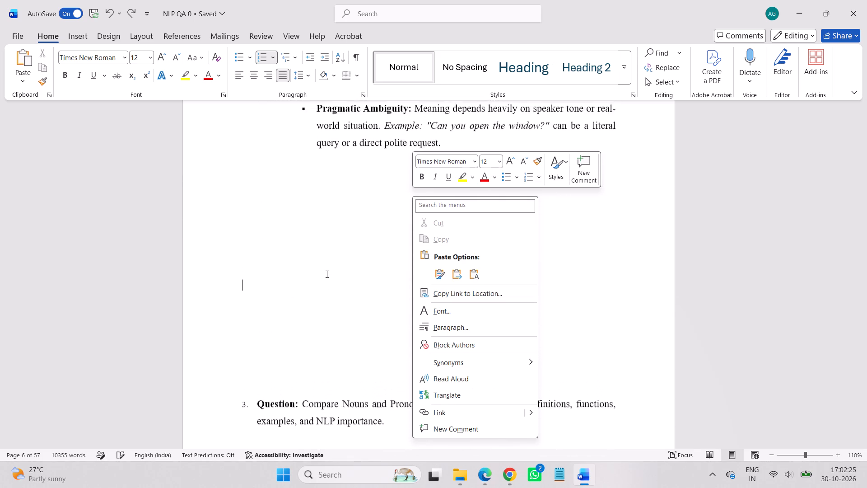
left_click(326, 274)
key("ctrl+z")
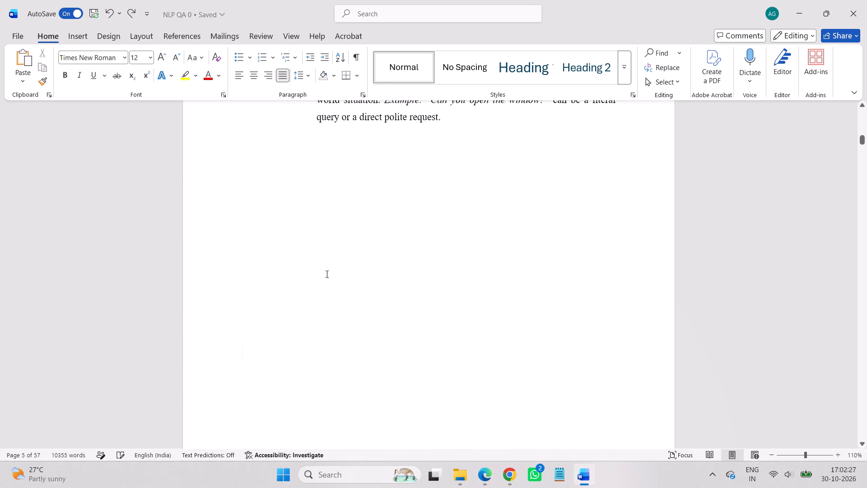
Add an empty row below NLP Importance in the Nouns and Pronouns table and expand it with blank lines, pushing Question 4 onto the next page.
scroll(326, 274, "down", 4)
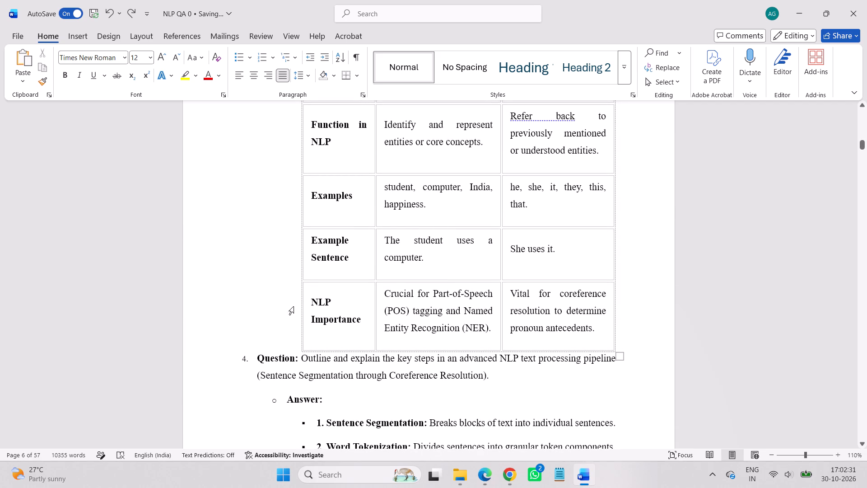
left_click(622, 337)
key("Return")
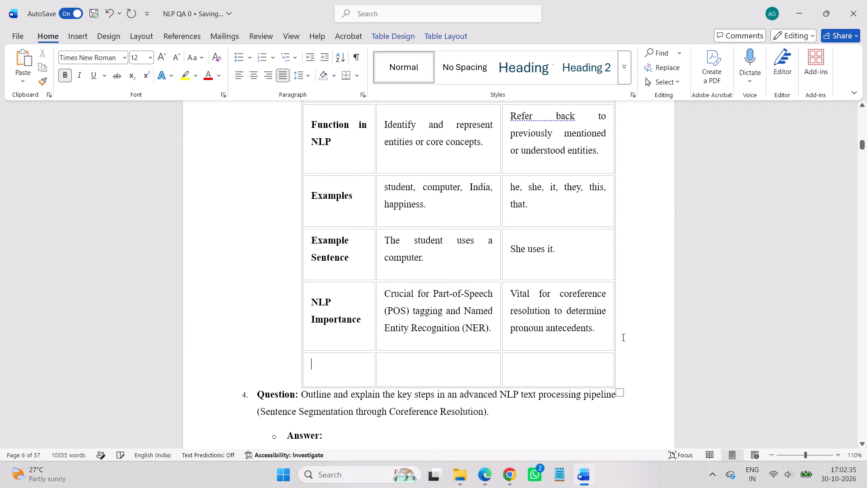
key("Return")
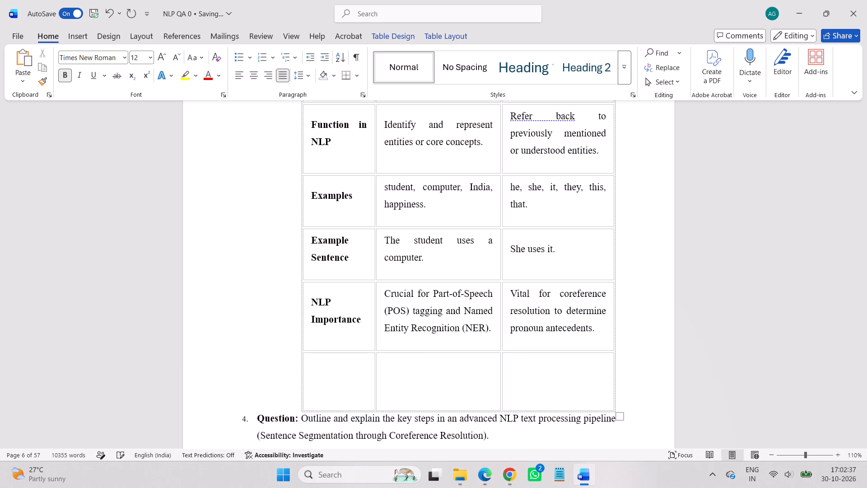
key("Return")
key("Return")
key("Return")
Check the page breaks around the extended Nouns and Pronouns table, from Question 4 back up to Question 3.
scroll(622, 337, "down", 1)
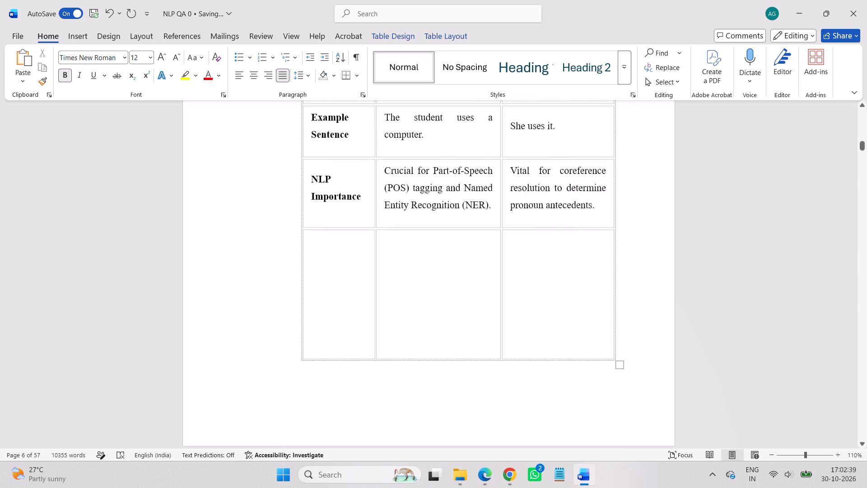
scroll(622, 337, "down", 2)
scroll(622, 337, "up", 1)
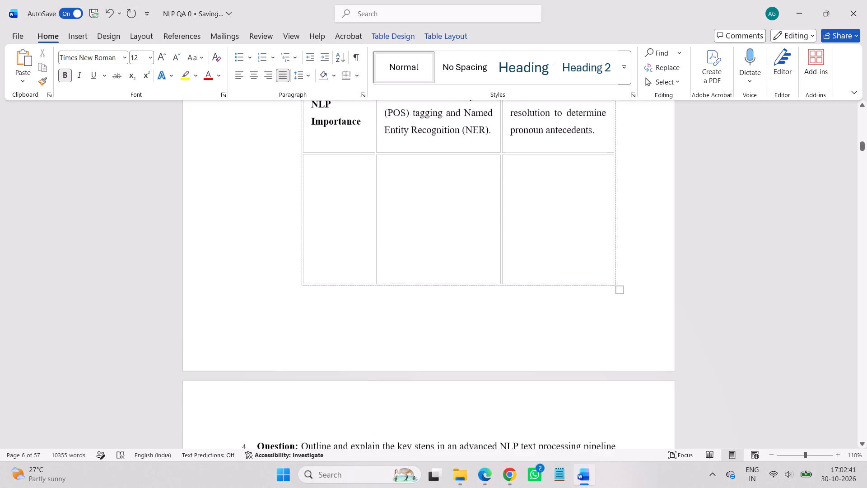
scroll(622, 337, "up", 3)
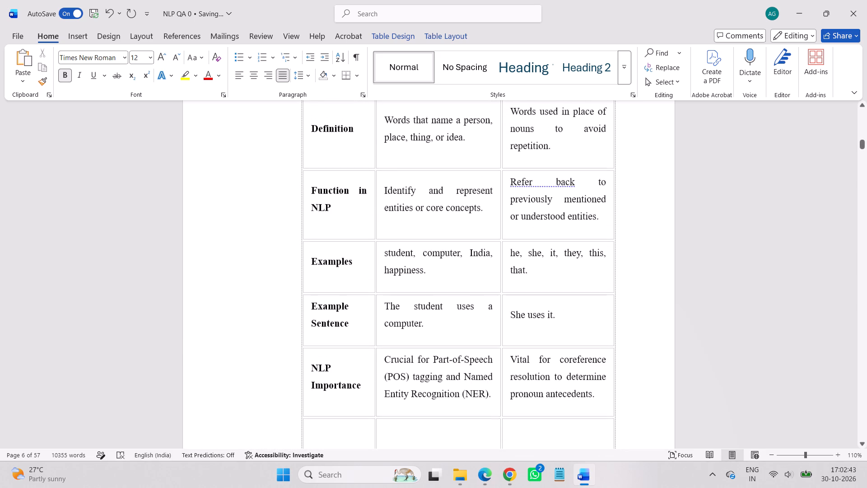
scroll(622, 337, "up", 1)
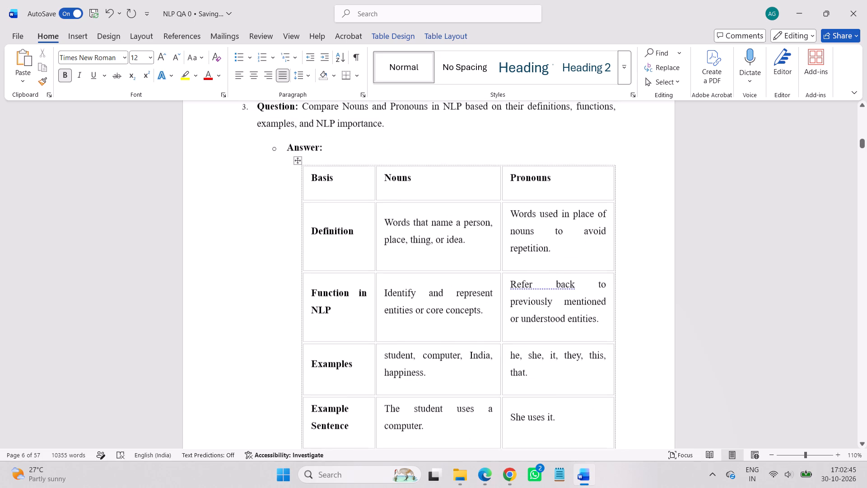
scroll(622, 337, "up", 1)
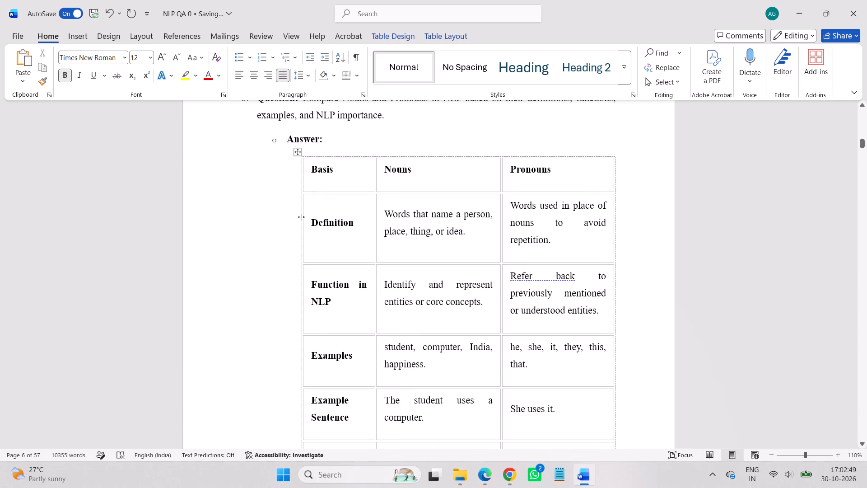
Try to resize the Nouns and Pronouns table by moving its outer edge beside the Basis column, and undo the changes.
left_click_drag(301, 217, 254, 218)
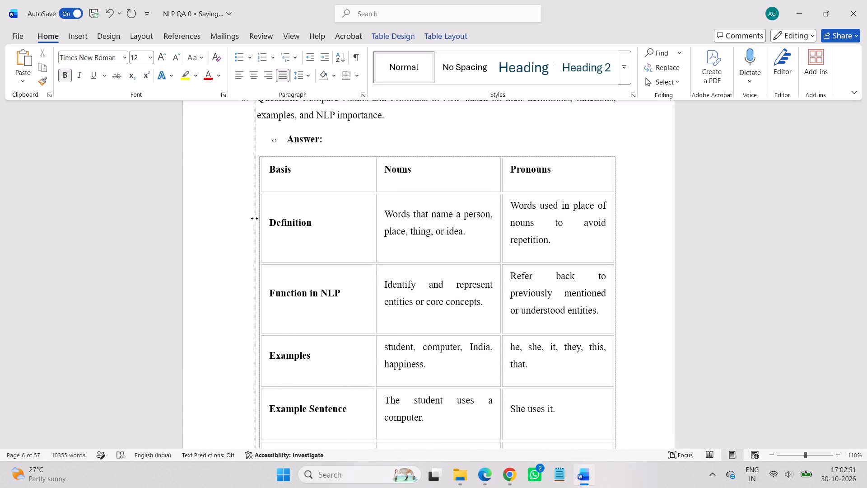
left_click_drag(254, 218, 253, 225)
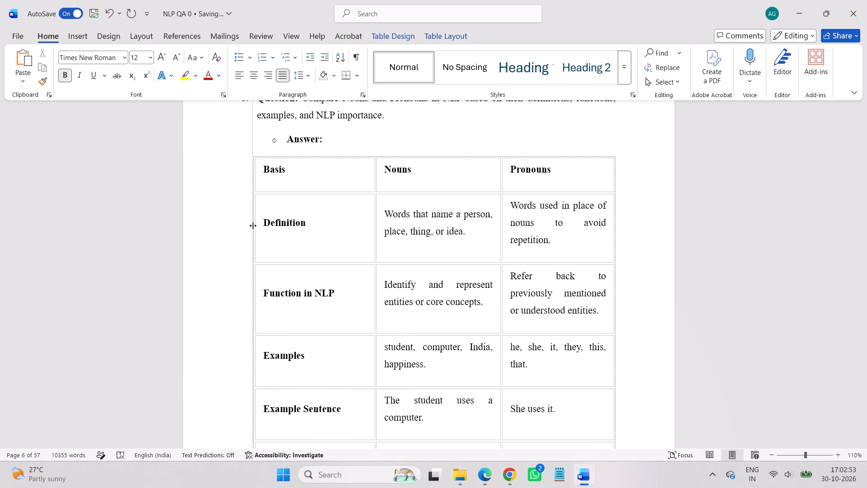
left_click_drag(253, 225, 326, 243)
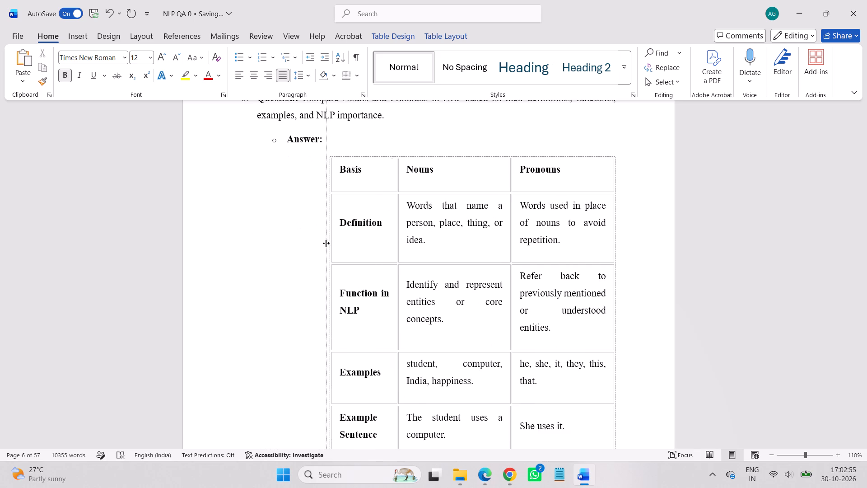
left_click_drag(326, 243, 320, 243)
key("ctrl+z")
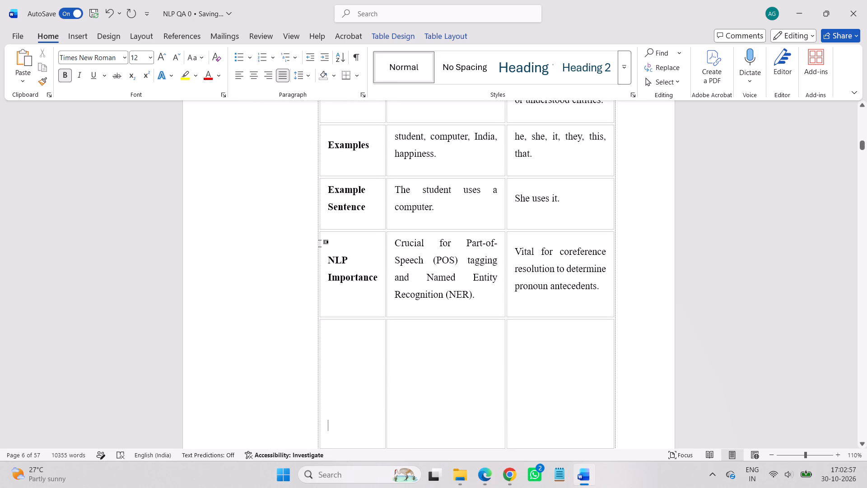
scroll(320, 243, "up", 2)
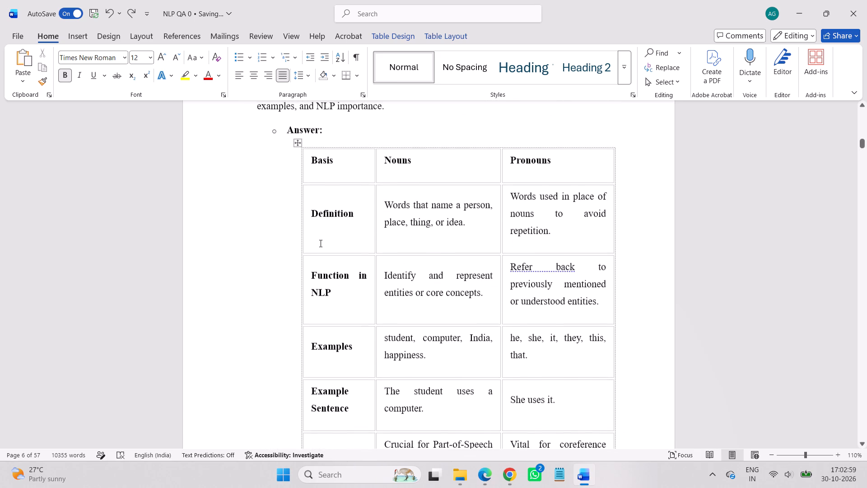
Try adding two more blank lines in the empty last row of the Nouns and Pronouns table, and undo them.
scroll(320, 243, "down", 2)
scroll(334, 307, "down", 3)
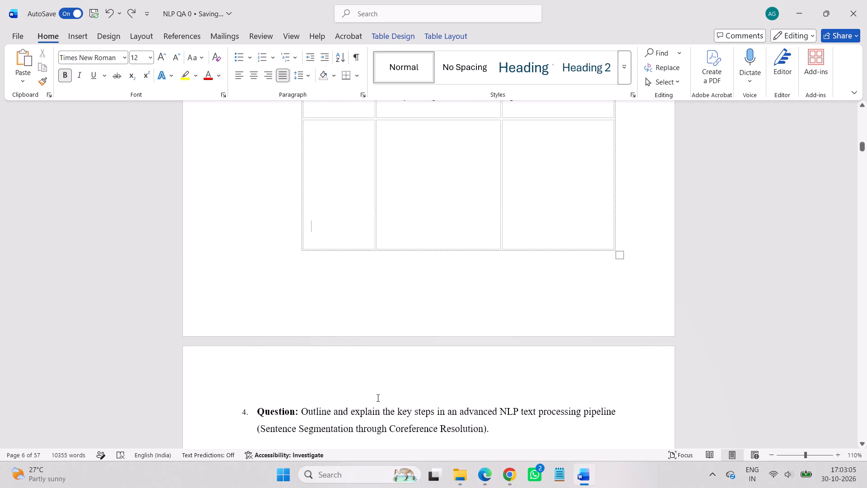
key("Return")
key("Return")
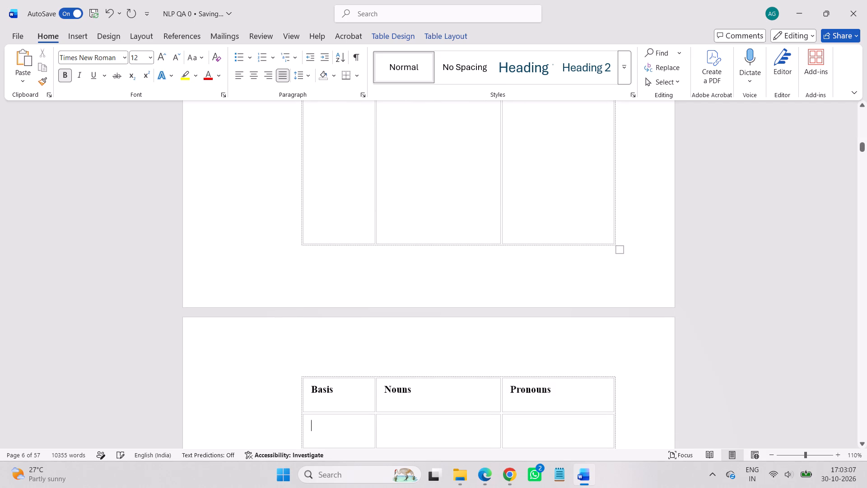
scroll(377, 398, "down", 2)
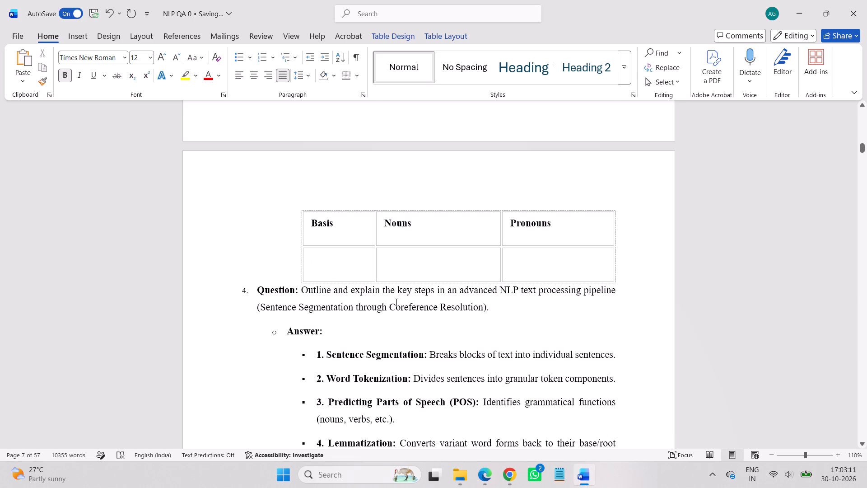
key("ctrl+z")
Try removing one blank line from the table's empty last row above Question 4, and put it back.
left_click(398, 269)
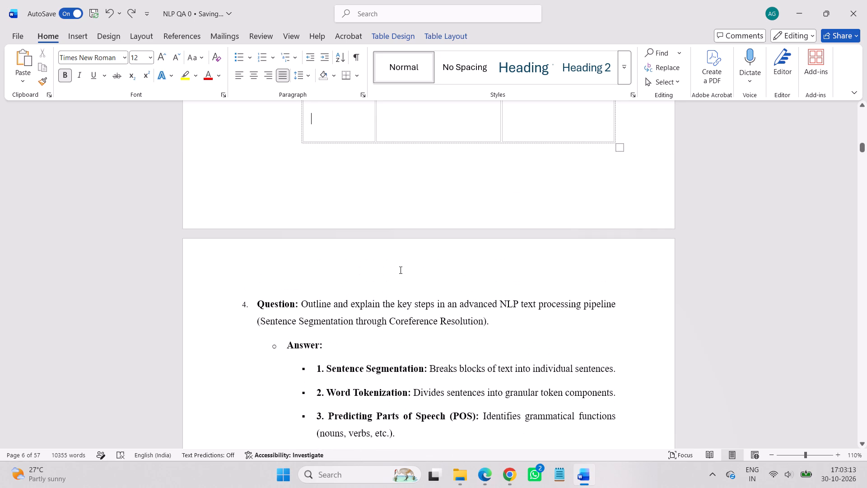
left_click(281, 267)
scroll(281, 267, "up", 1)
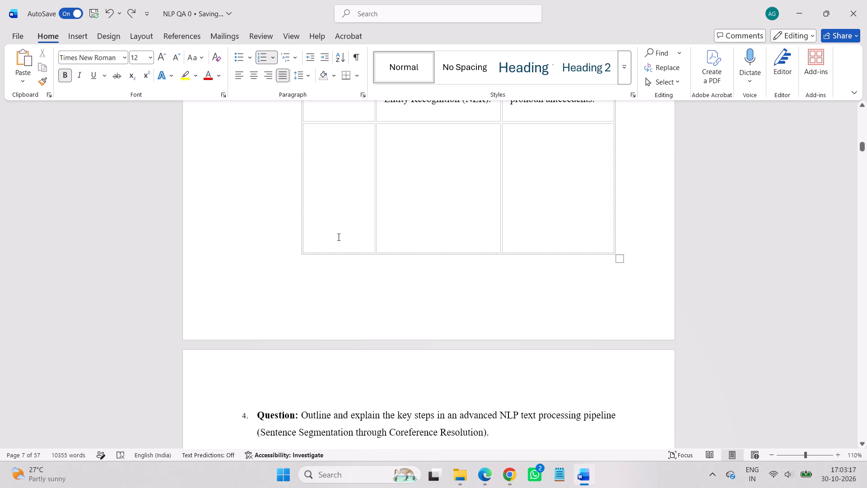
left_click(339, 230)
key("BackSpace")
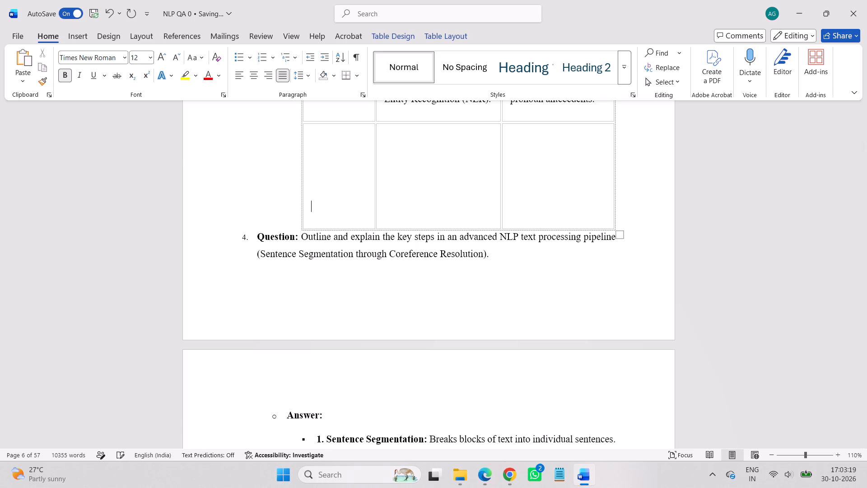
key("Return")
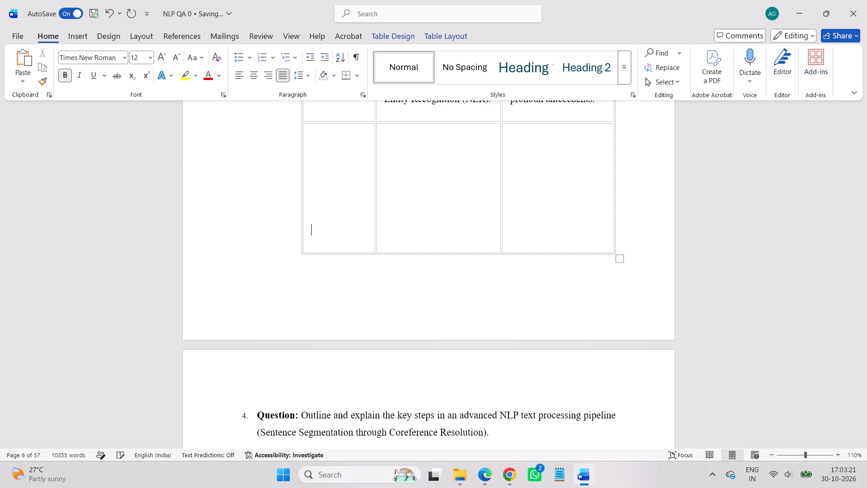
Review the layout of the Nouns and Pronouns table from its header row down to the empty last row.
scroll(339, 230, "down", 1)
scroll(339, 230, "up", 1)
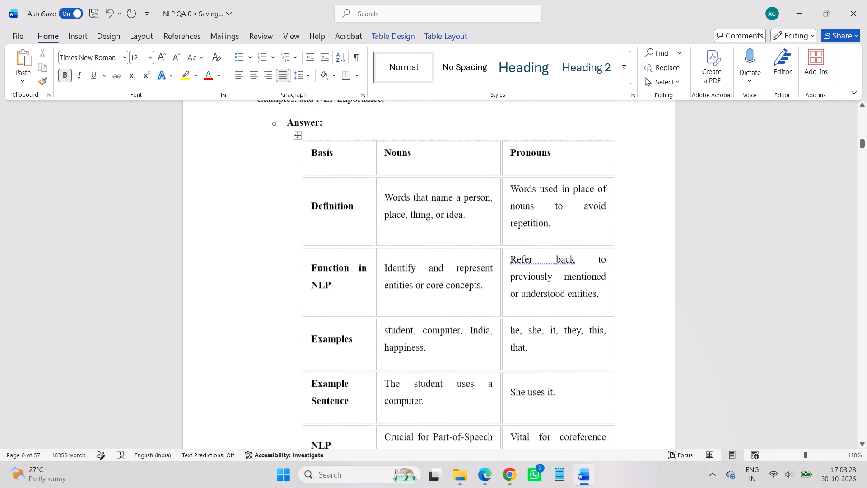
scroll(379, 187, "up", 1)
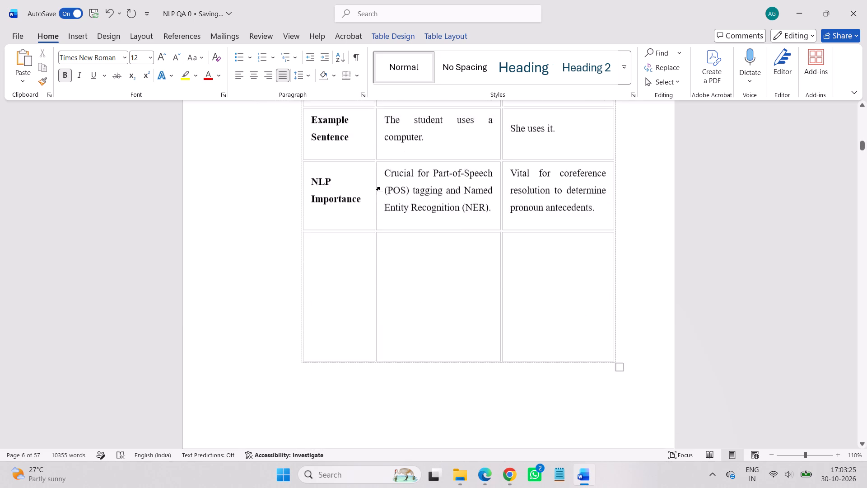
scroll(379, 187, "up", 1)
scroll(348, 330, "down", 1)
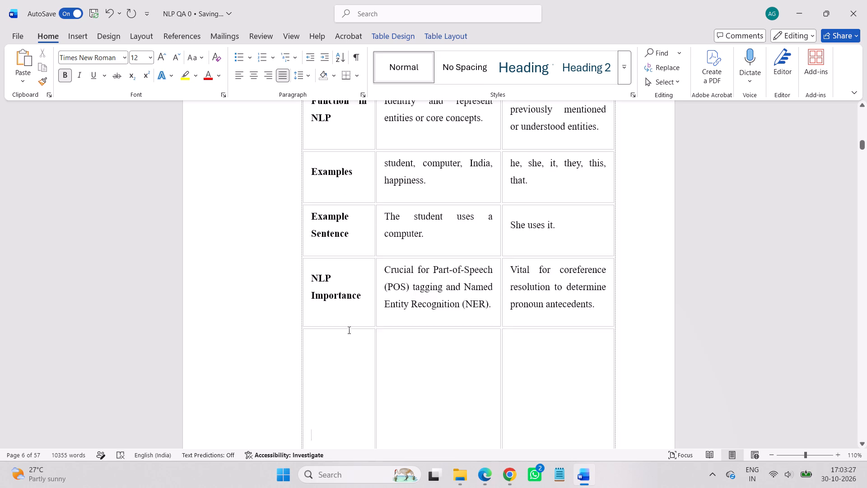
scroll(348, 330, "up", 2)
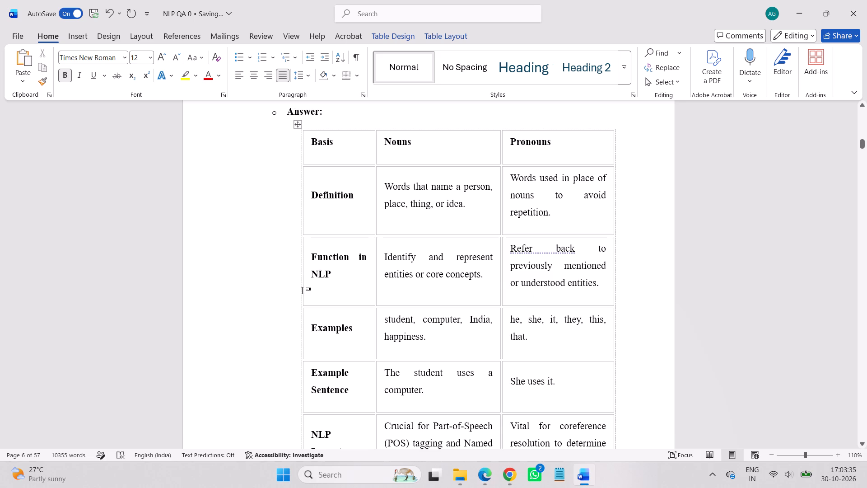
scroll(420, 324, "down", 1)
scroll(420, 324, "up", 2)
scroll(420, 324, "down", 1)
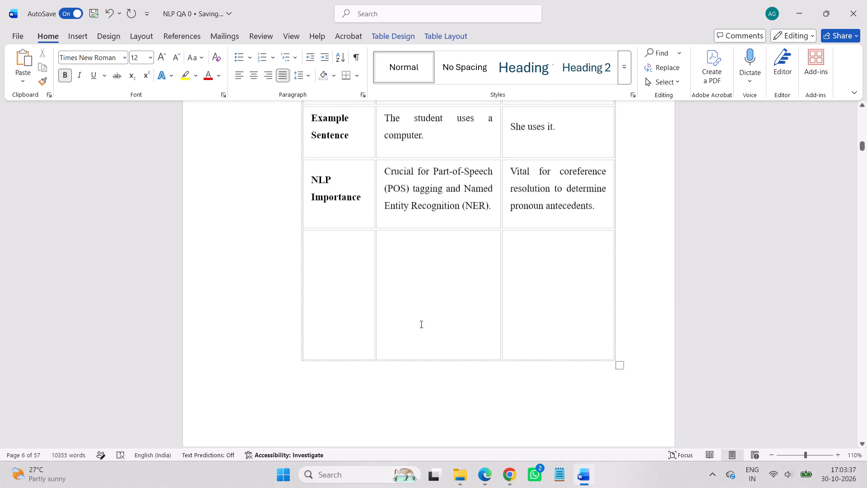
Insert blank lines after 8. Coreference Resolution in Question 4's answer so that SECTION D – 12 MARKS starts on a new page.
scroll(420, 324, "down", 3)
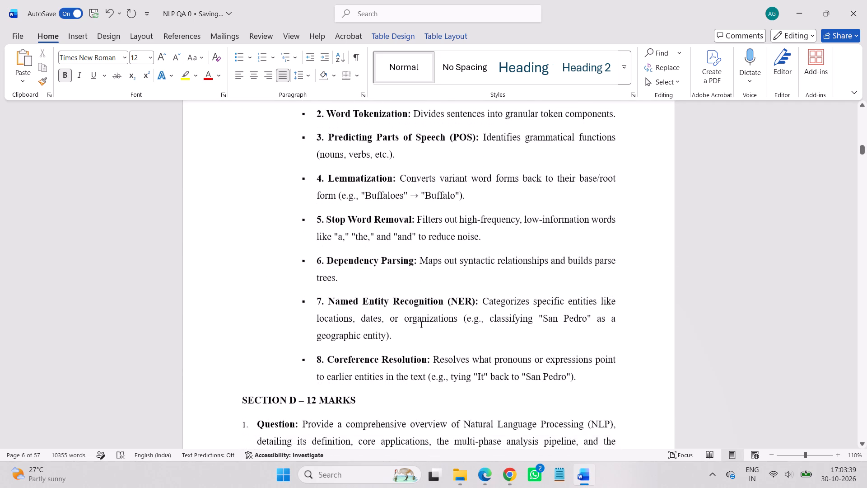
scroll(420, 324, "down", 2)
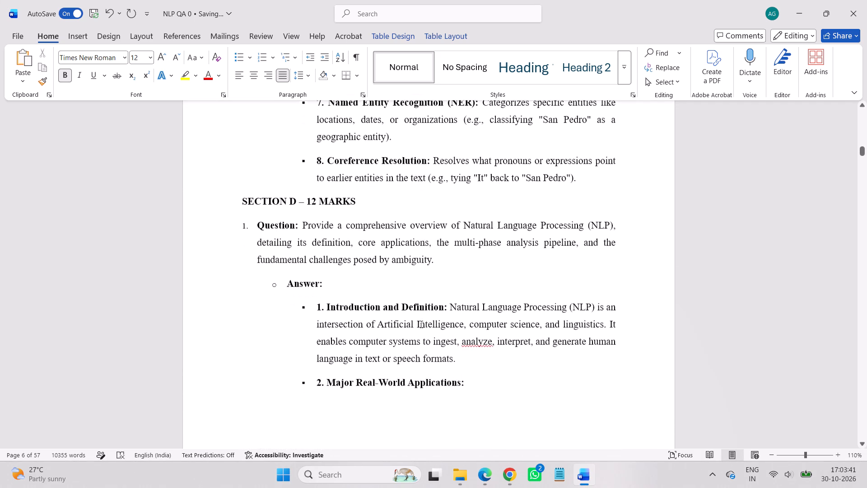
scroll(420, 324, "down", 1)
scroll(420, 324, "up", 1)
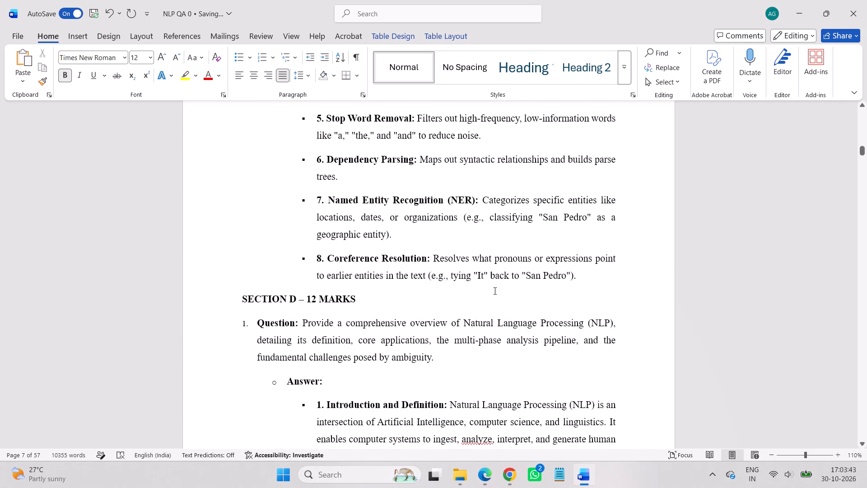
left_click(597, 273)
key("Return")
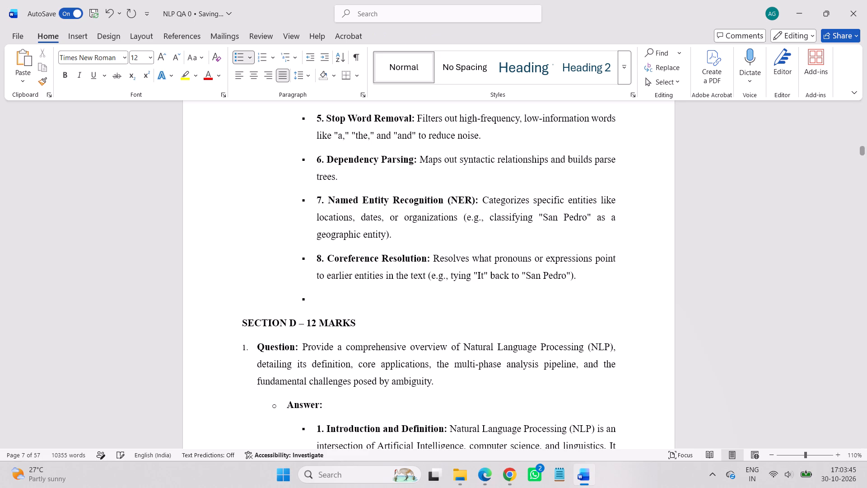
key("Return")
key("Return")
key("Return")
key("Return")
key("Return")
key("Return")
key("Return")
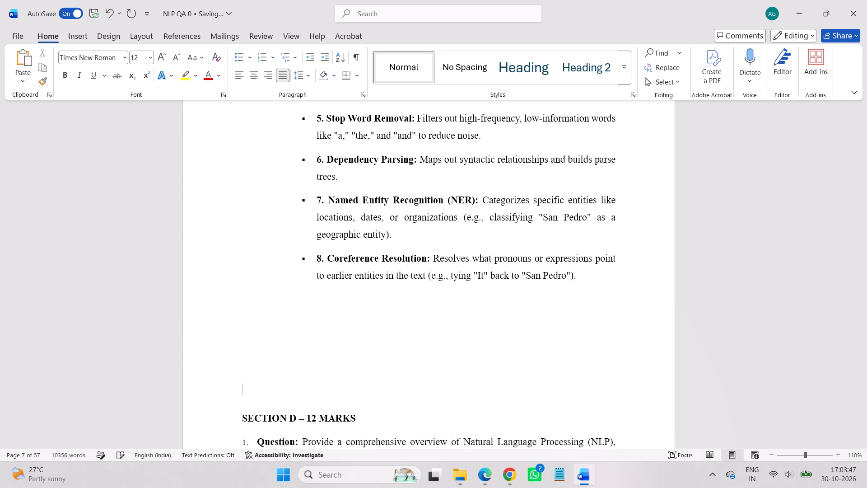
key("Return")
key("Return")
key("Return")
key("Return")
key("Return")
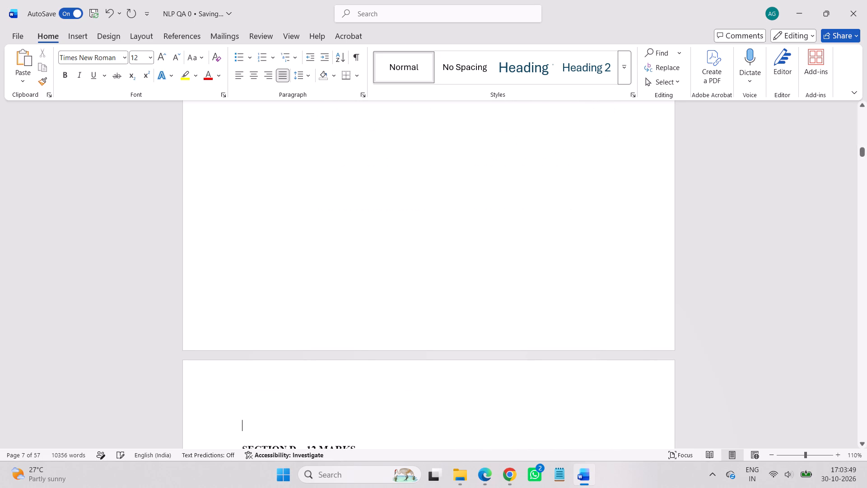
key("BackSpace")
key("BackSpace")
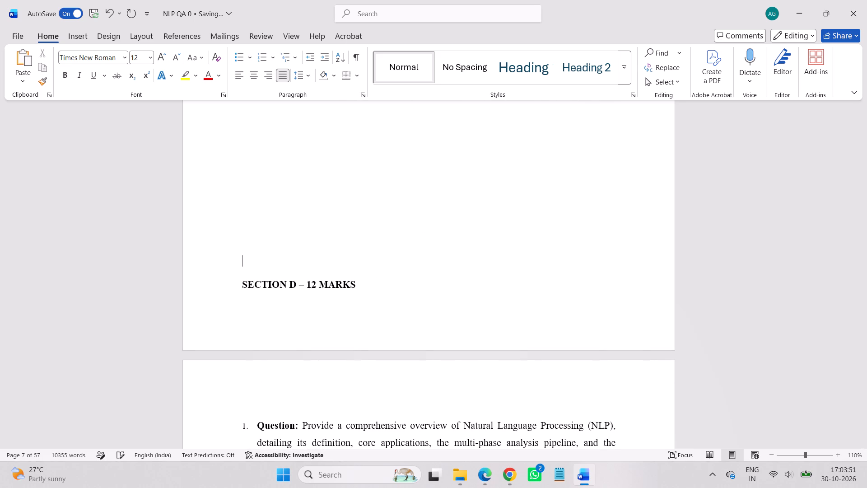
key("Return")
Check the page breaks through Section D Question 1's answer, from the introduction to the start of Question 2.
scroll(597, 273, "down", 3)
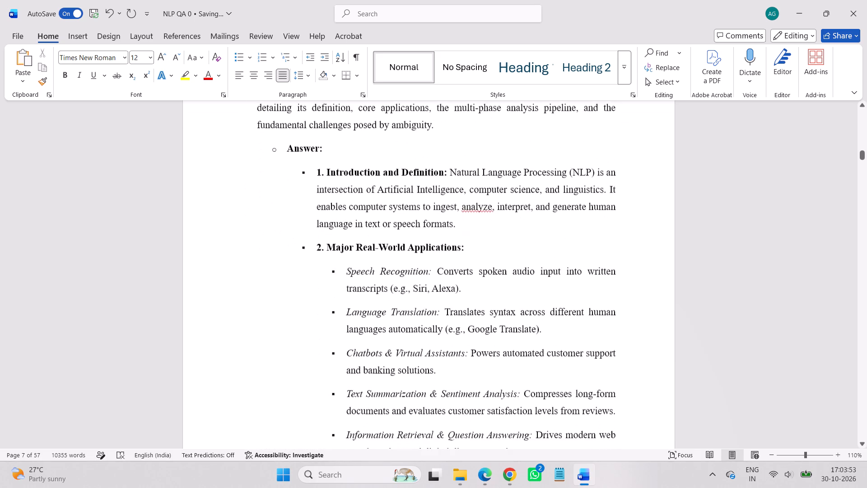
scroll(597, 273, "down", 2)
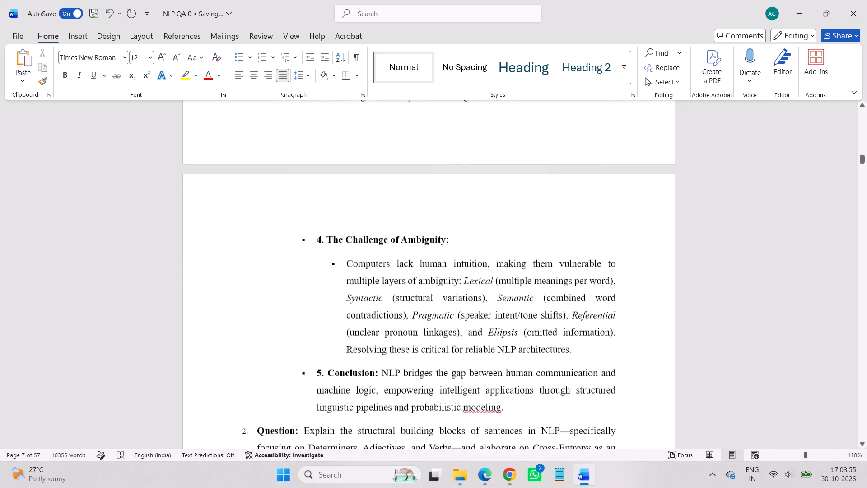
scroll(597, 273, "down", 1)
left_click(445, 179)
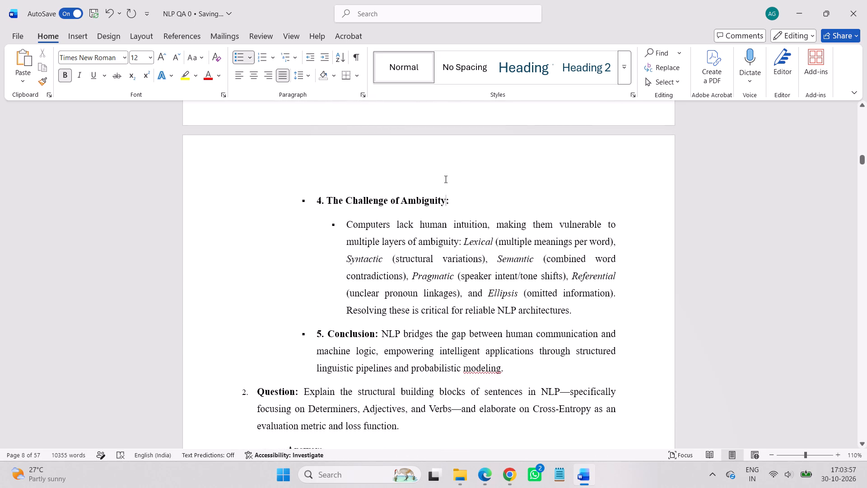
scroll(445, 179, "down", 2)
scroll(445, 179, "up", 1)
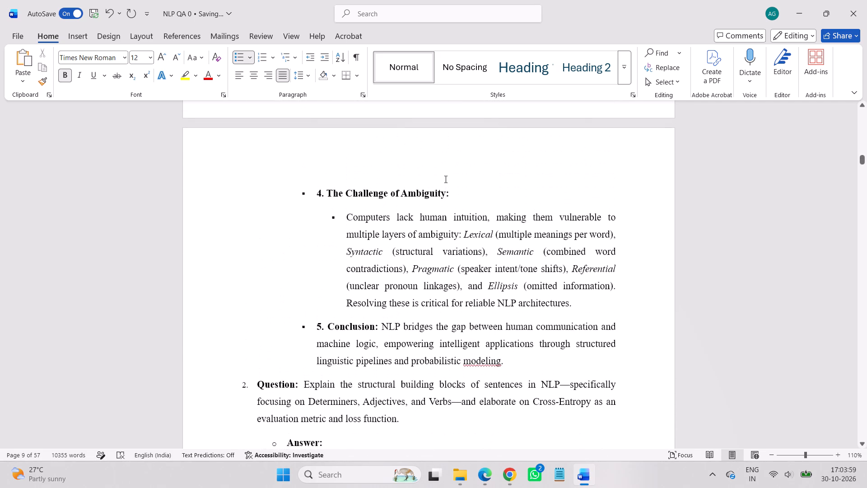